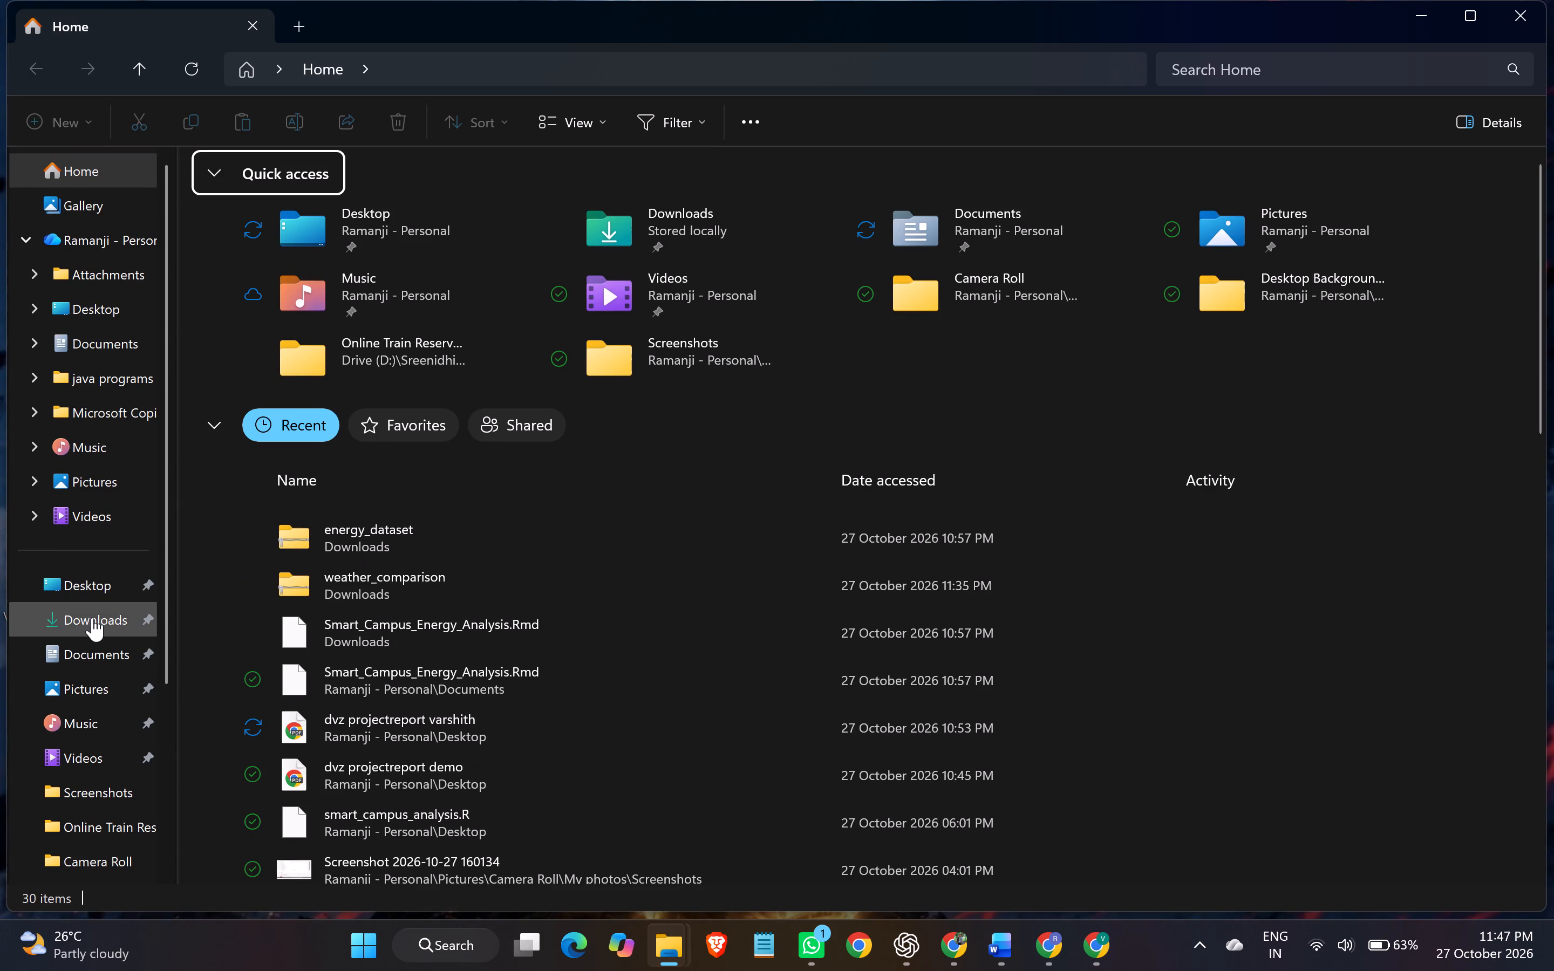
pyautogui.click(94, 618)
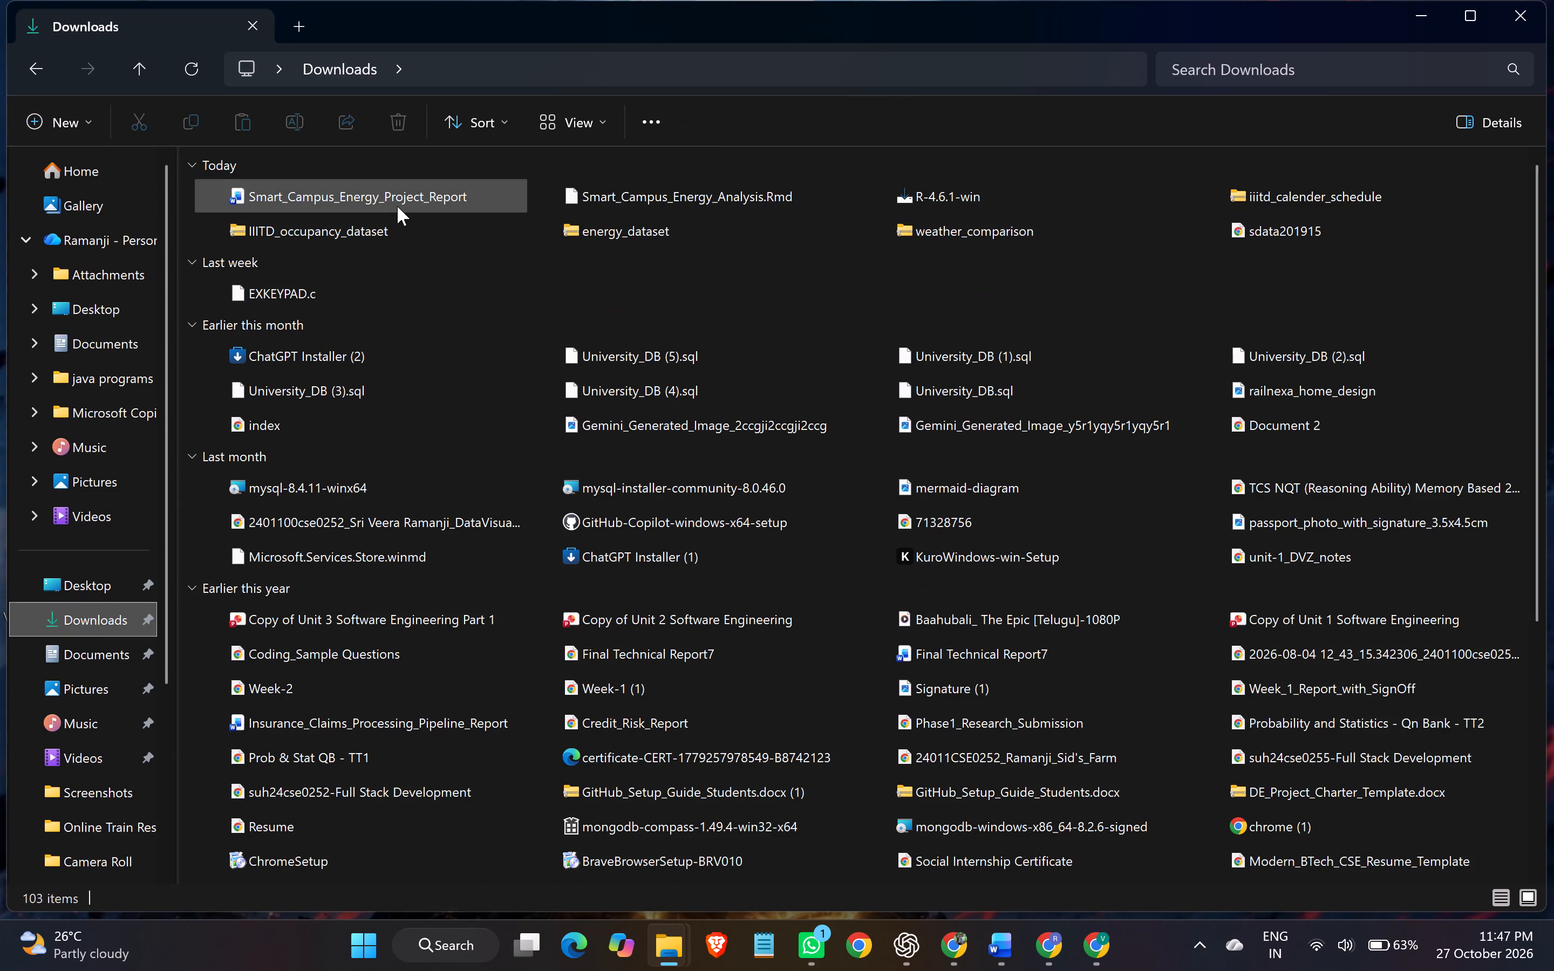
pyautogui.doubleClick(397, 203)
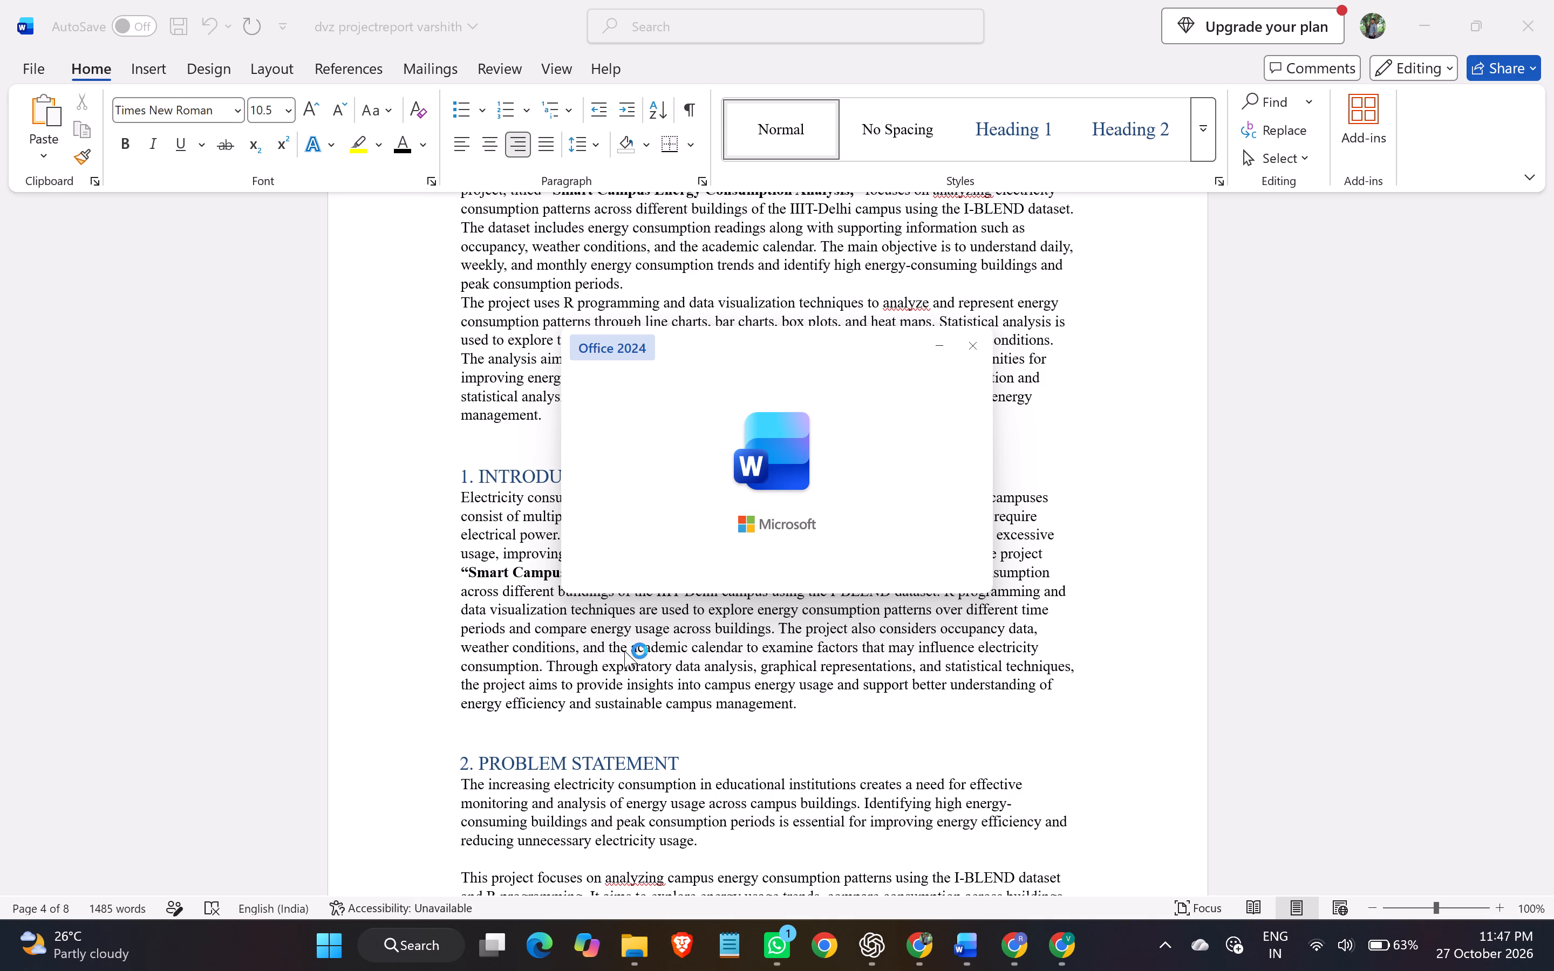
# Skim the Smart_Campus_Energy_Project_Report through its weekly trend figure and enable editing on the document.
pyautogui.scroll(-20, 640, 552)
pyautogui.scroll(-14, 640, 552)
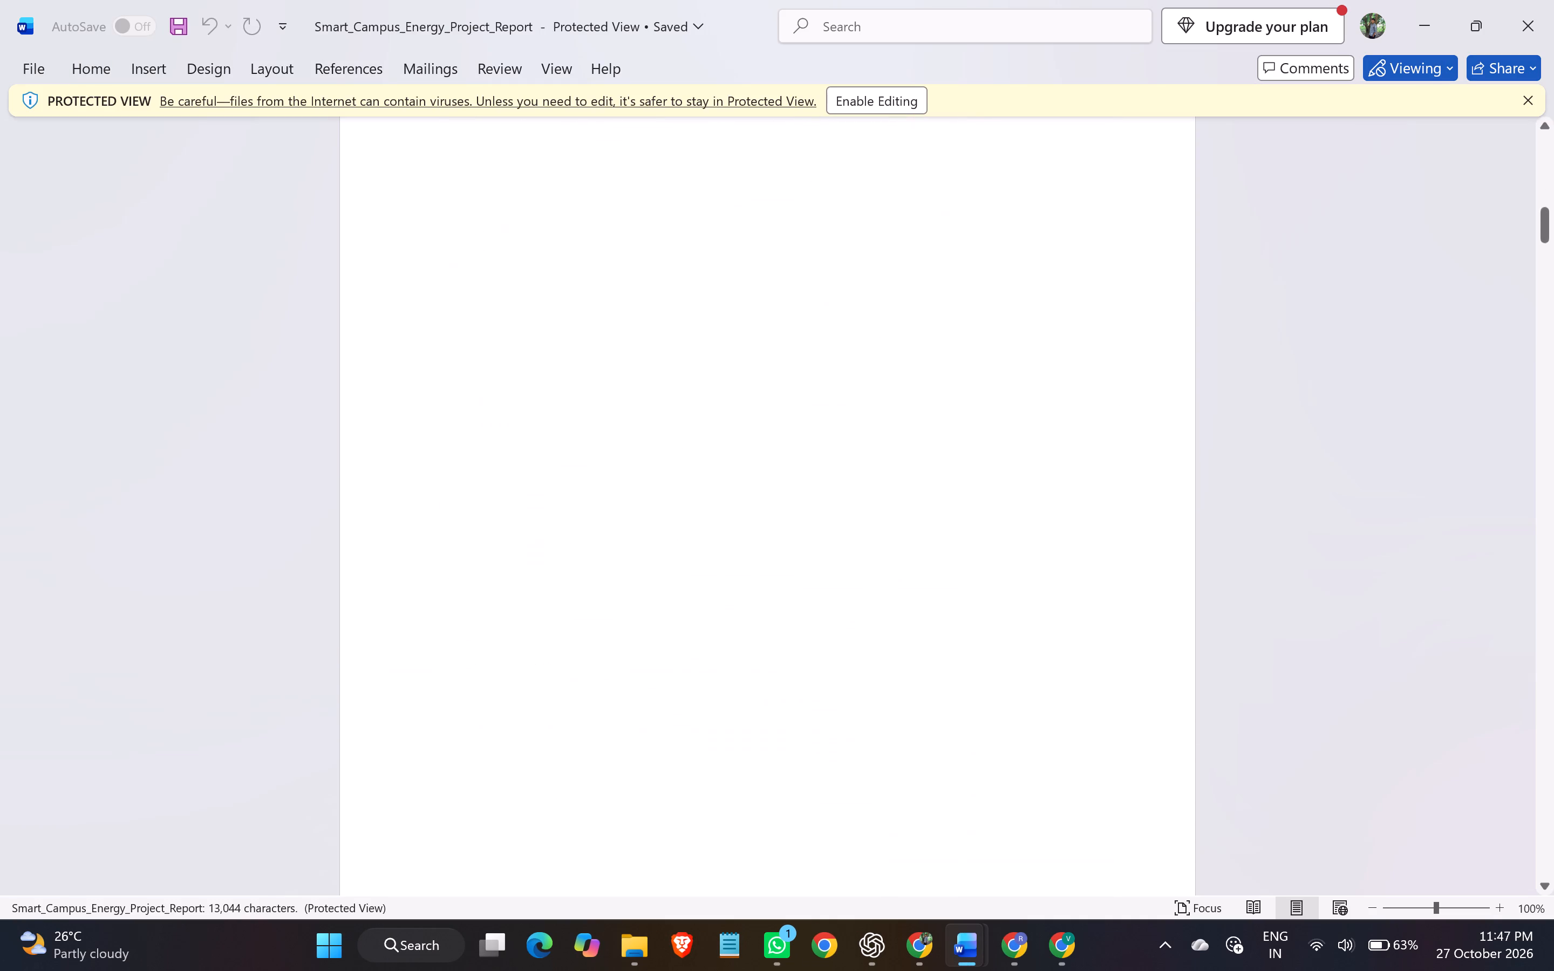
pyautogui.scroll(-20, 677, 511)
pyautogui.scroll(-20, 677, 511)
pyautogui.scroll(-14, 677, 511)
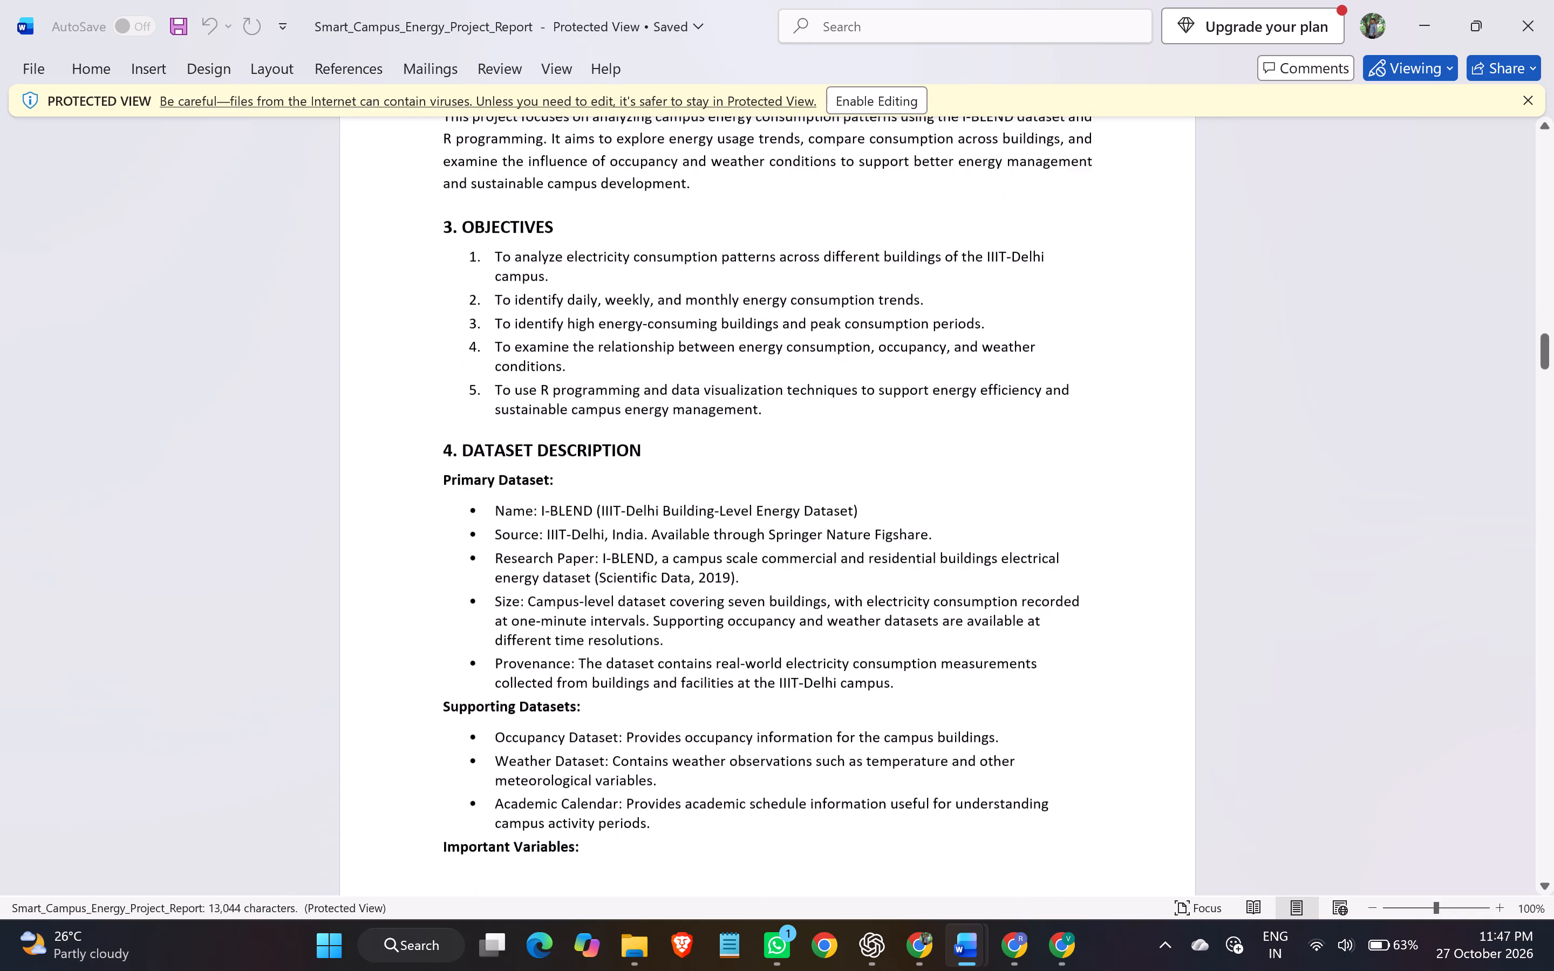
pyautogui.scroll(-13, 752, 502)
pyautogui.scroll(-20, 752, 502)
pyautogui.scroll(-7, 752, 502)
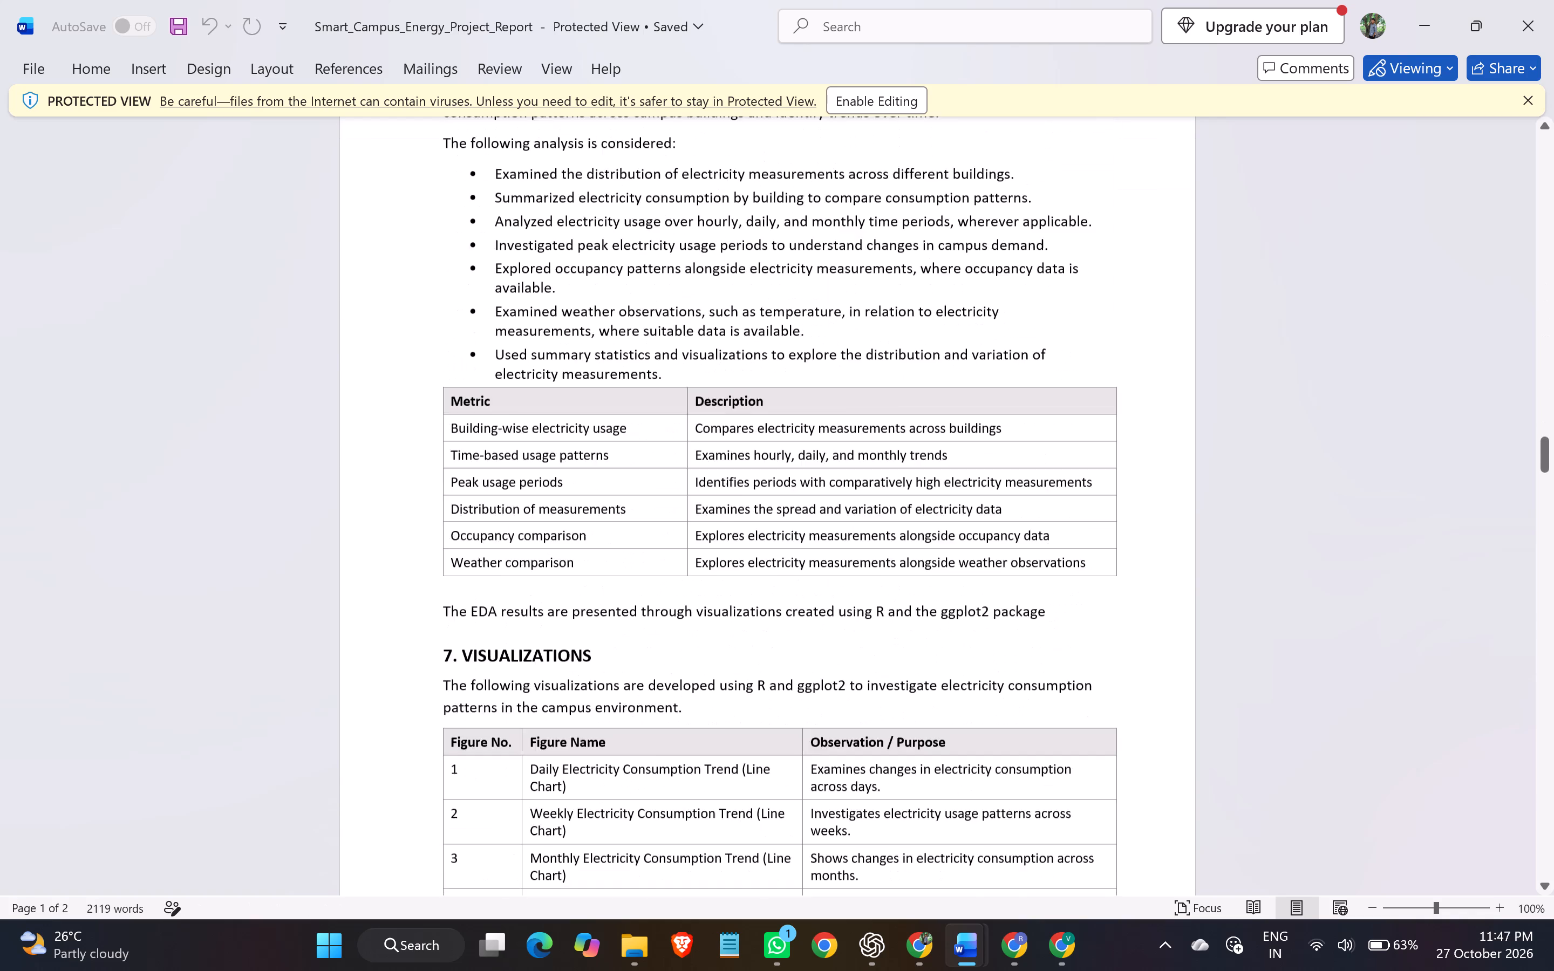
pyautogui.scroll(-20, 810, 401)
pyautogui.scroll(-20, 810, 401)
pyautogui.scroll(-1, 810, 401)
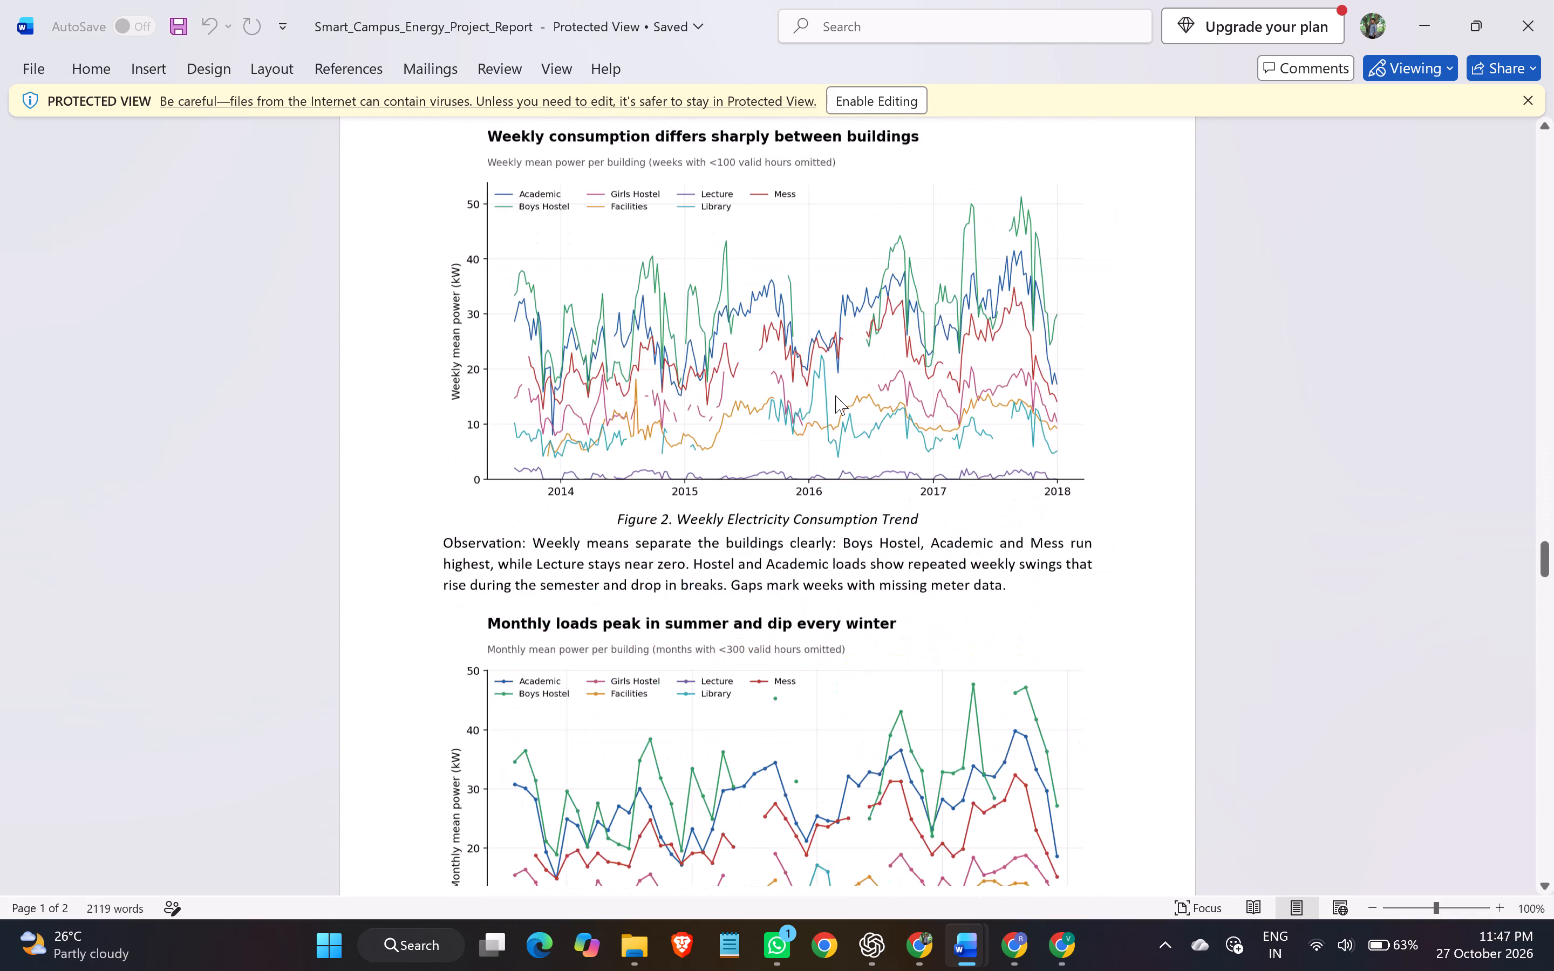
pyautogui.scroll(8, 835, 395)
pyautogui.click(853, 106)
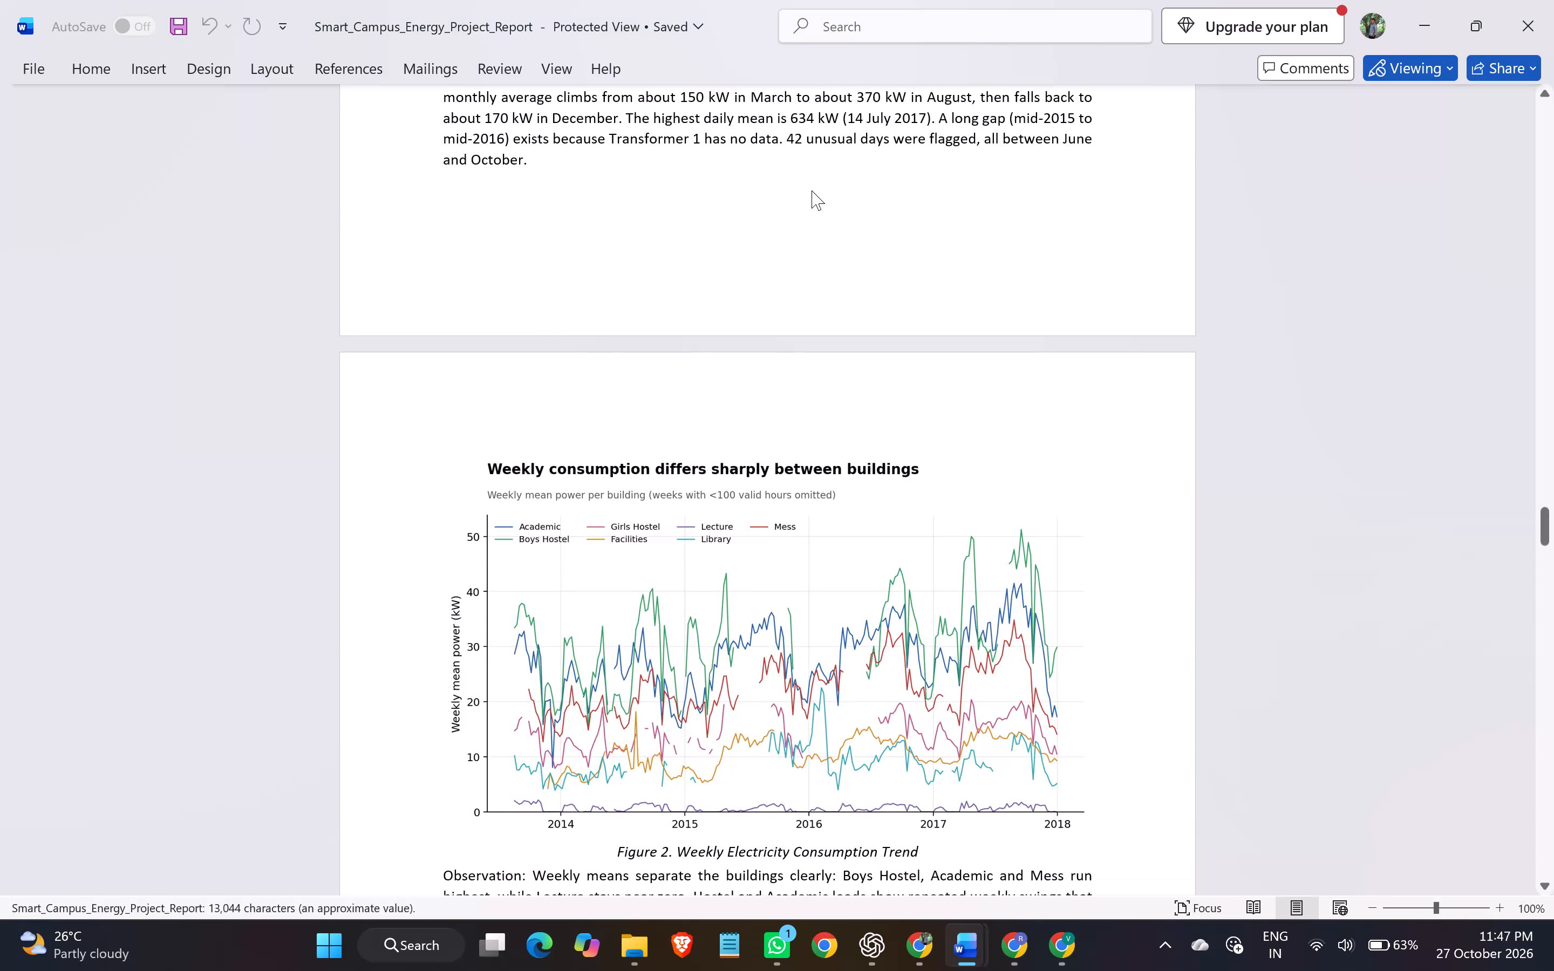
# Skim the editable report from its evaluation table through Introduction, Objectives and Dataset Description to the end.
pyautogui.scroll(-12, 875, 360)
pyautogui.scroll(-16, 875, 360)
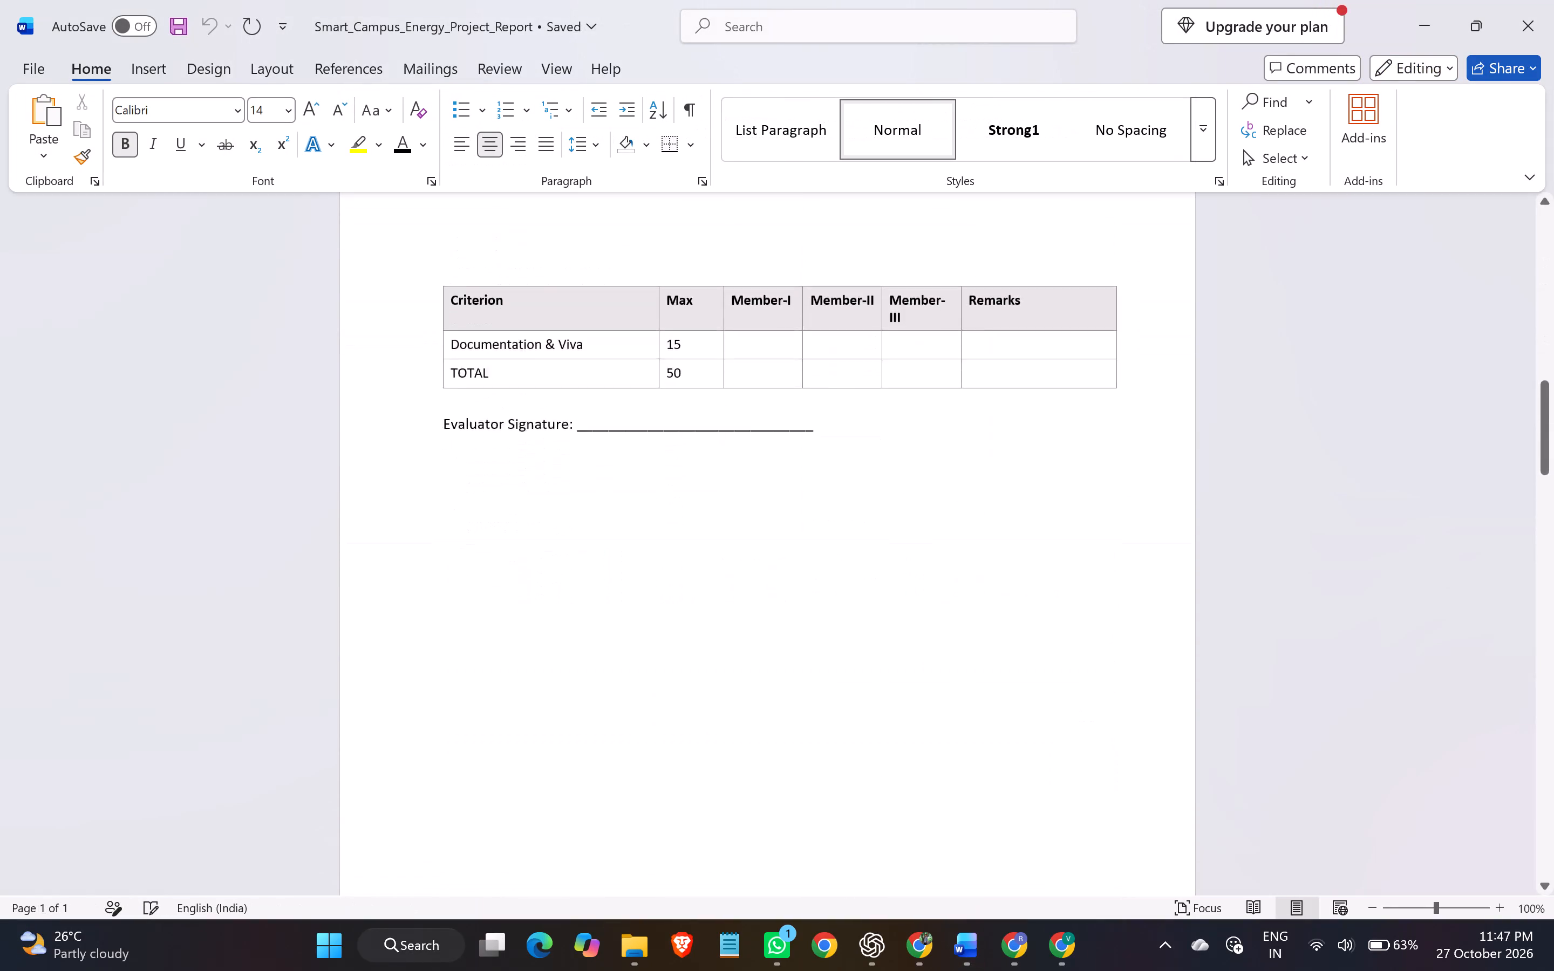
pyautogui.scroll(-1, 881, 360)
pyautogui.scroll(-20, 882, 360)
pyautogui.scroll(-12, 882, 360)
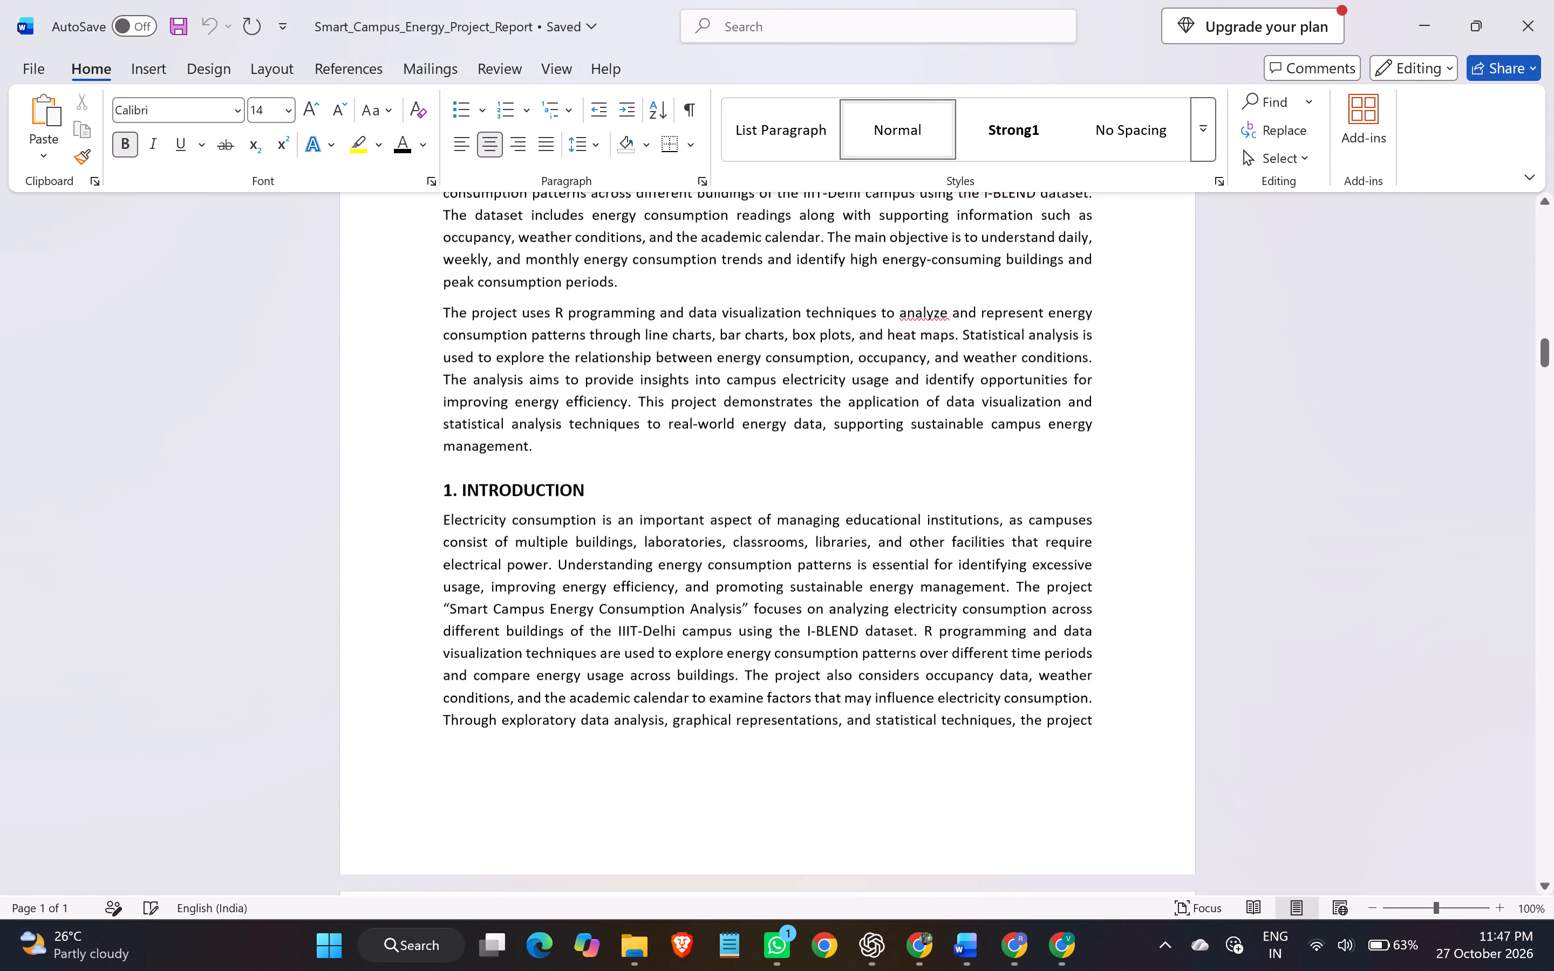
pyautogui.scroll(-15, 888, 360)
pyautogui.middleClick(888, 360)
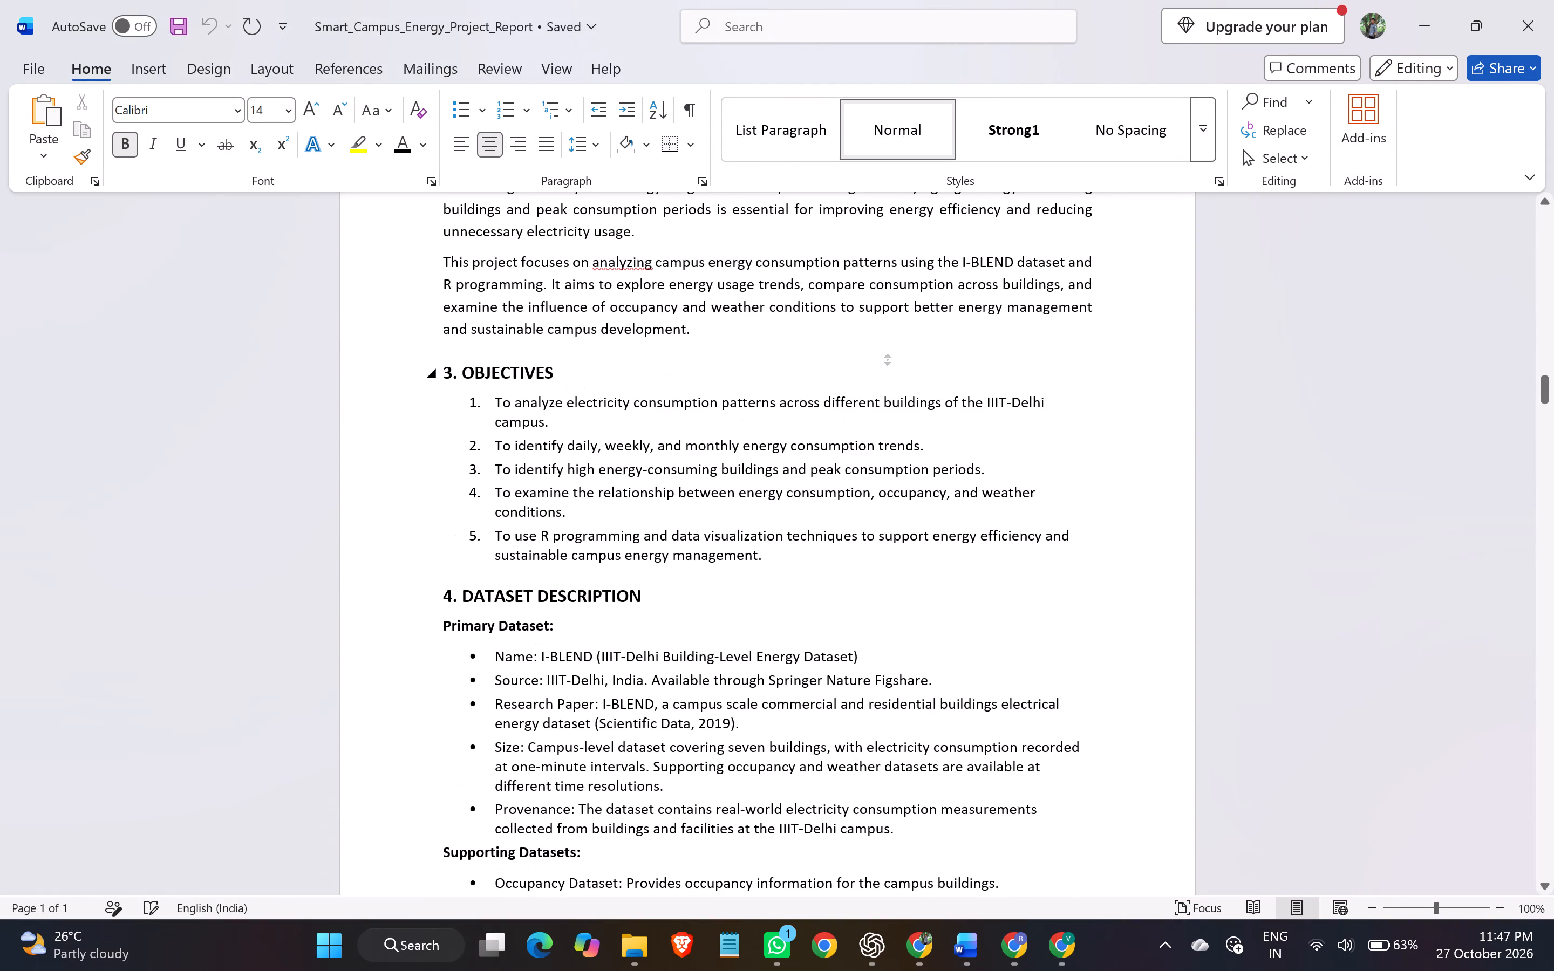
pyautogui.middleClick(873, 560)
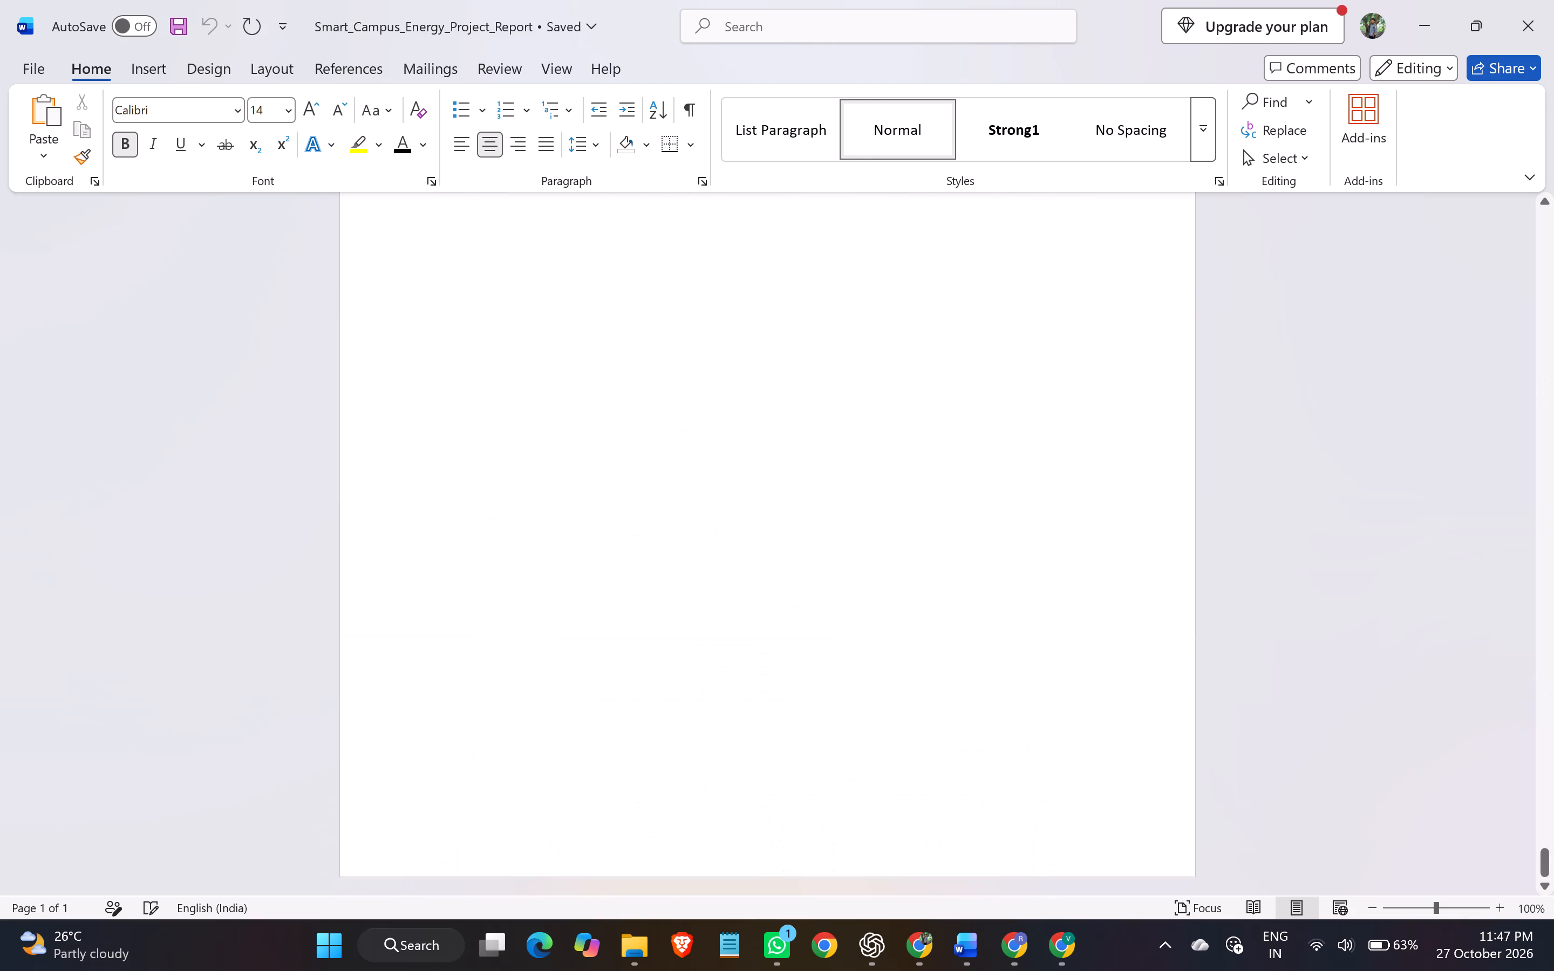
# Examine the report's closing pages, checking Figures 10, 11 and 12 and their observations.
pyautogui.scroll(16, 873, 340)
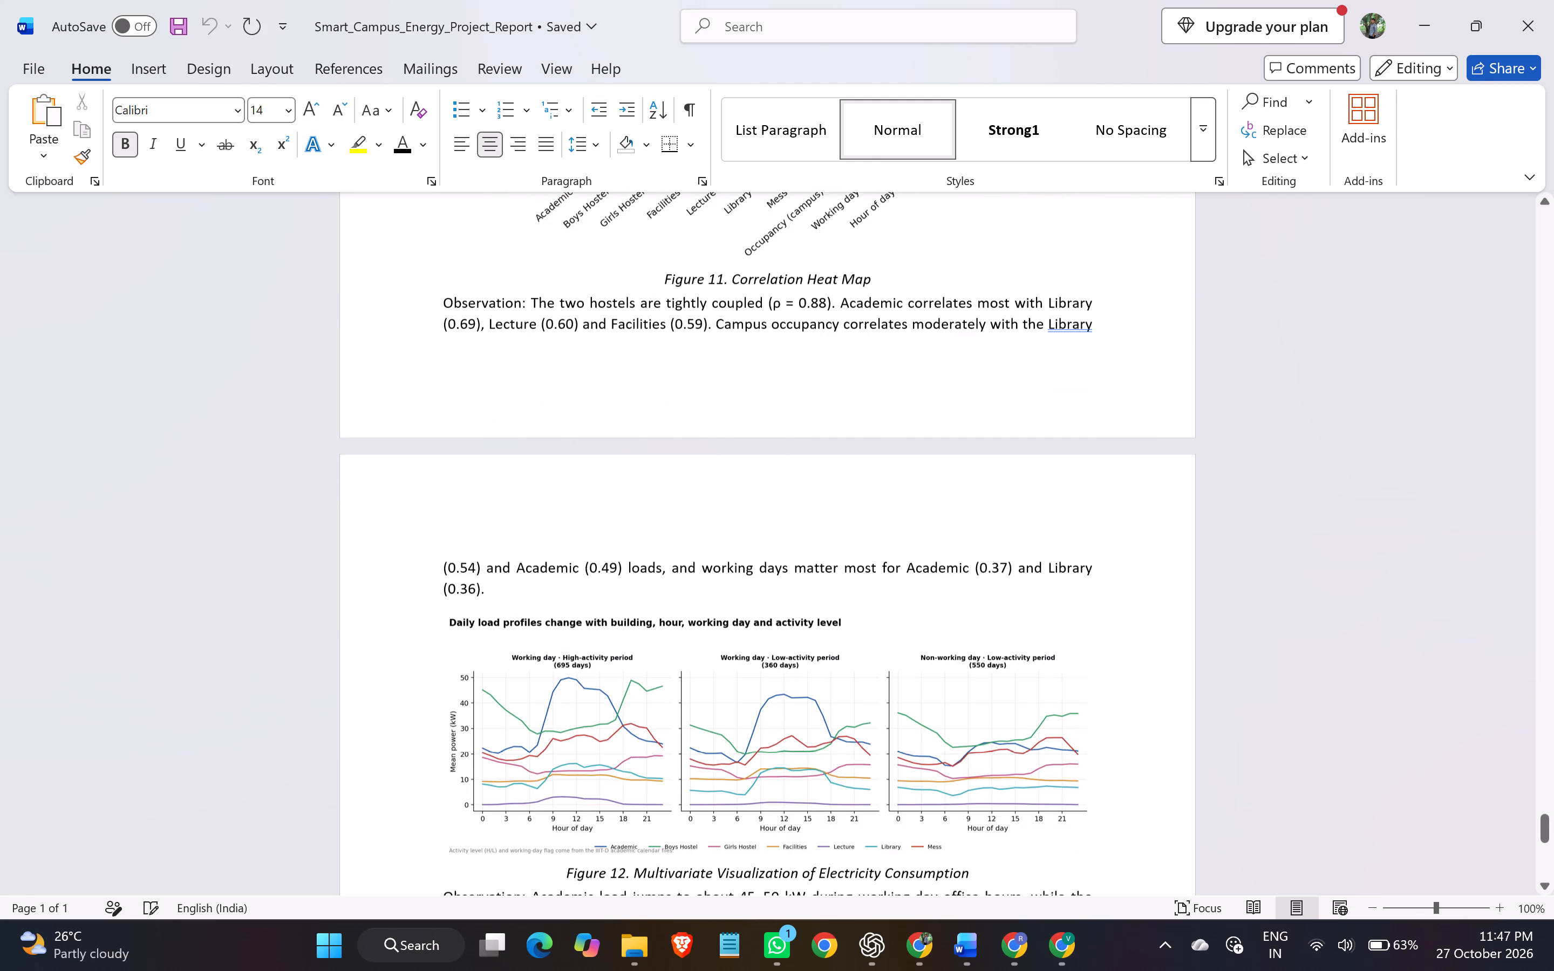
pyautogui.scroll(6, 873, 340)
pyautogui.scroll(-20, 873, 340)
pyautogui.scroll(-8, 873, 340)
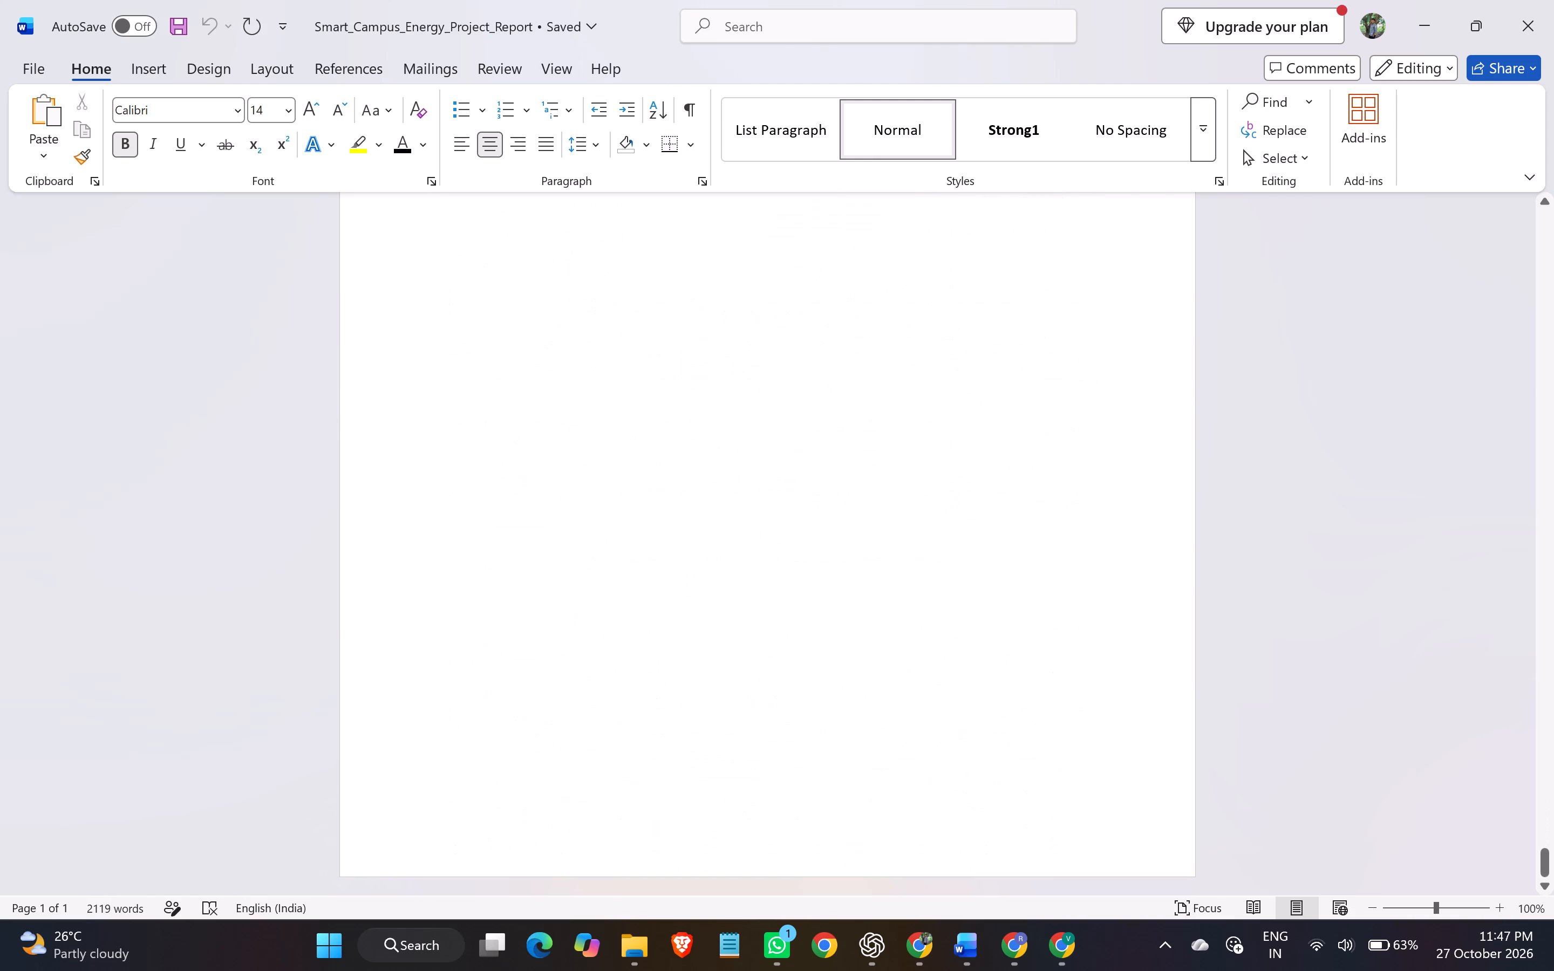
pyautogui.scroll(20, 846, 355)
pyautogui.scroll(5, 846, 355)
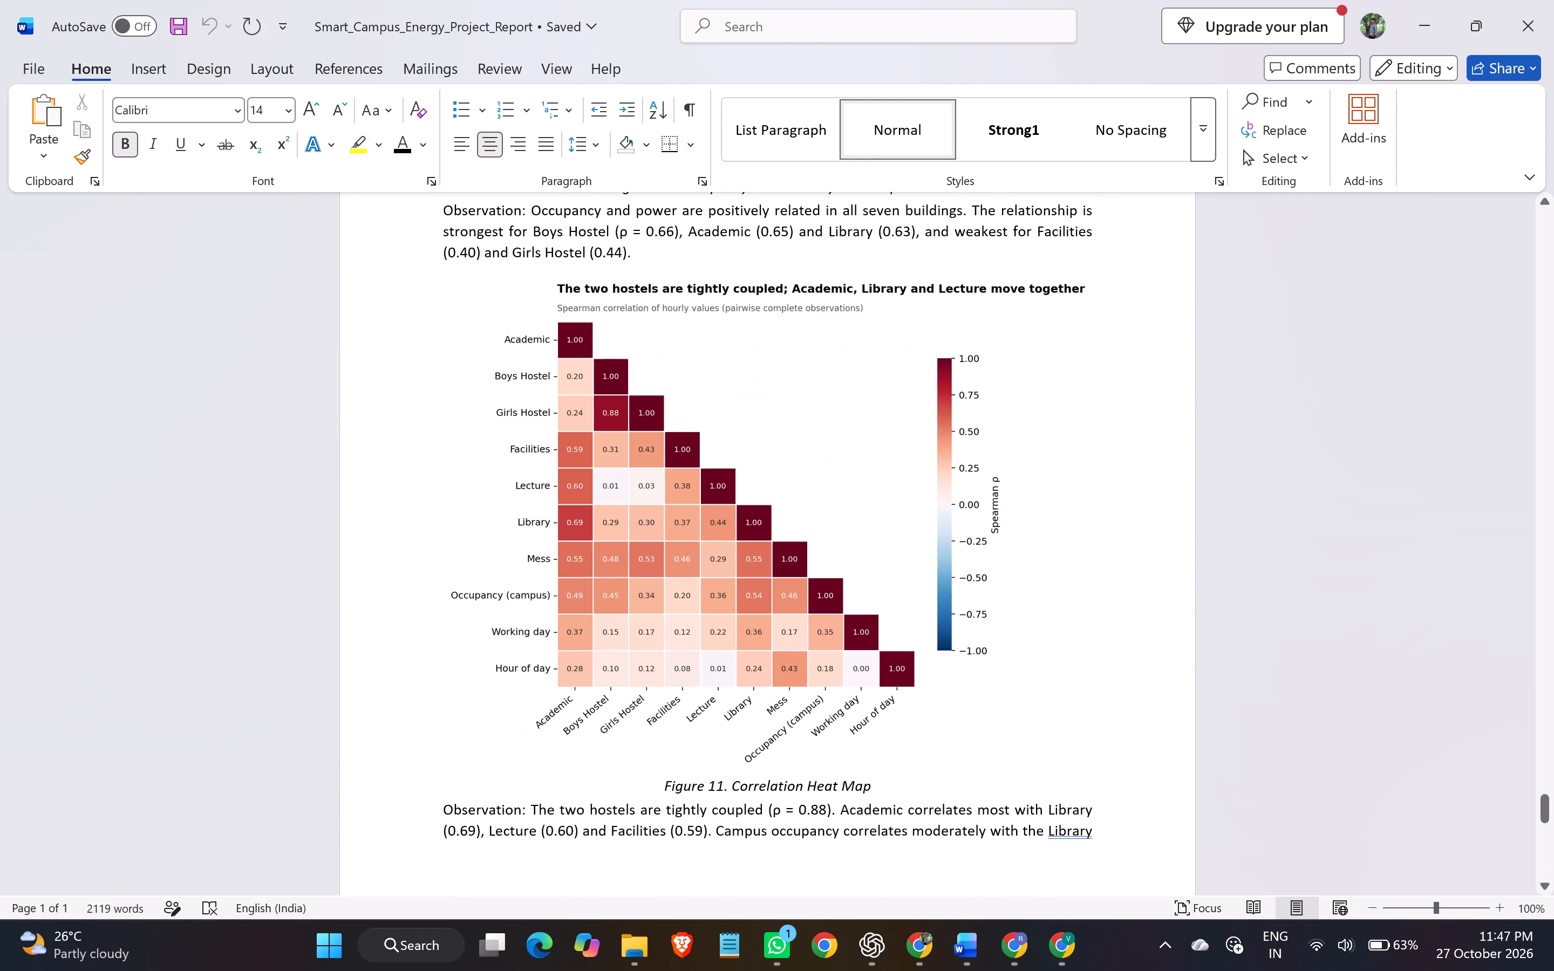
pyautogui.scroll(12, 846, 355)
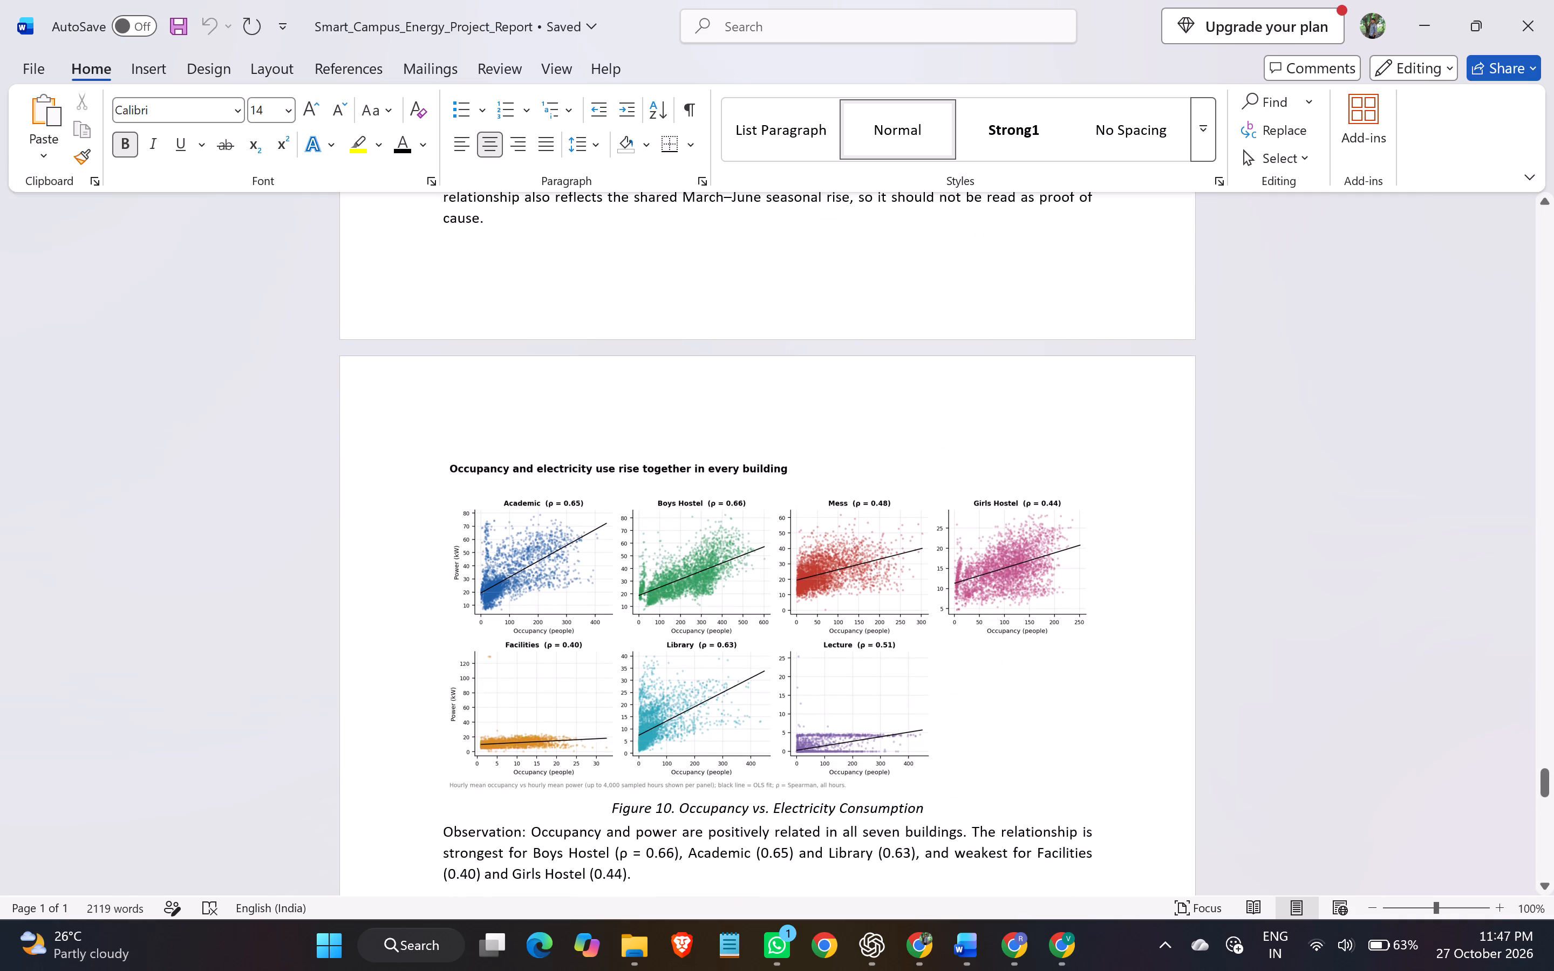
pyautogui.scroll(9, 846, 355)
pyautogui.scroll(-19, 853, 351)
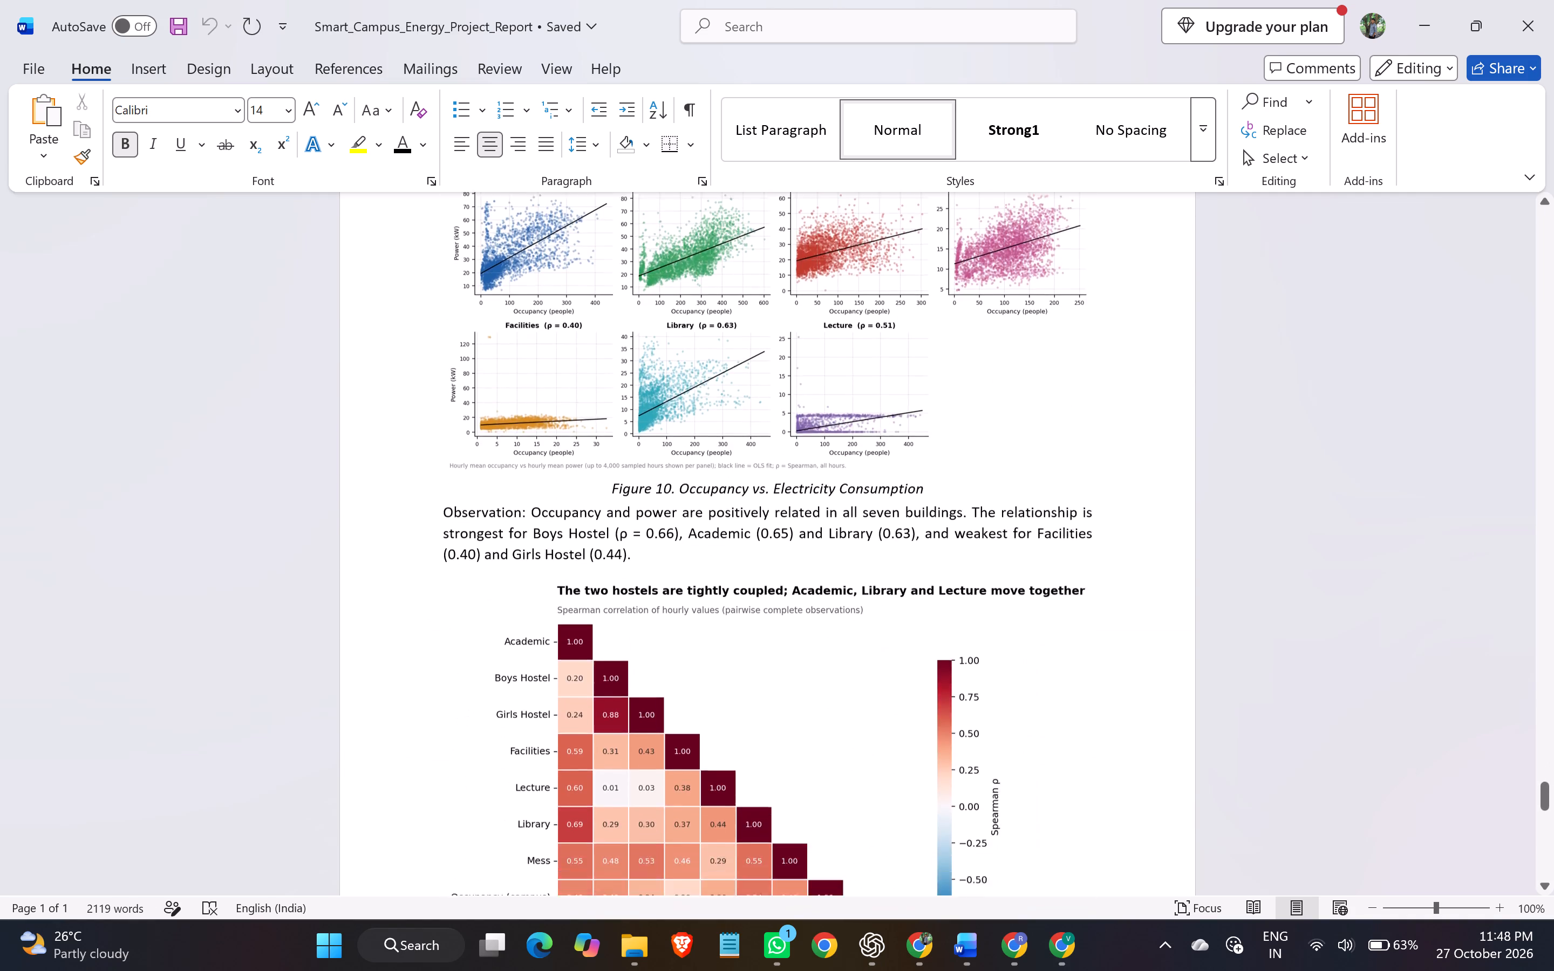
pyautogui.scroll(-8, 861, 346)
# Switch to the original dvz projectreport document and review its Data Preparation section and Visualizations figure table.
pyautogui.hotkey('alt', 'Tab')
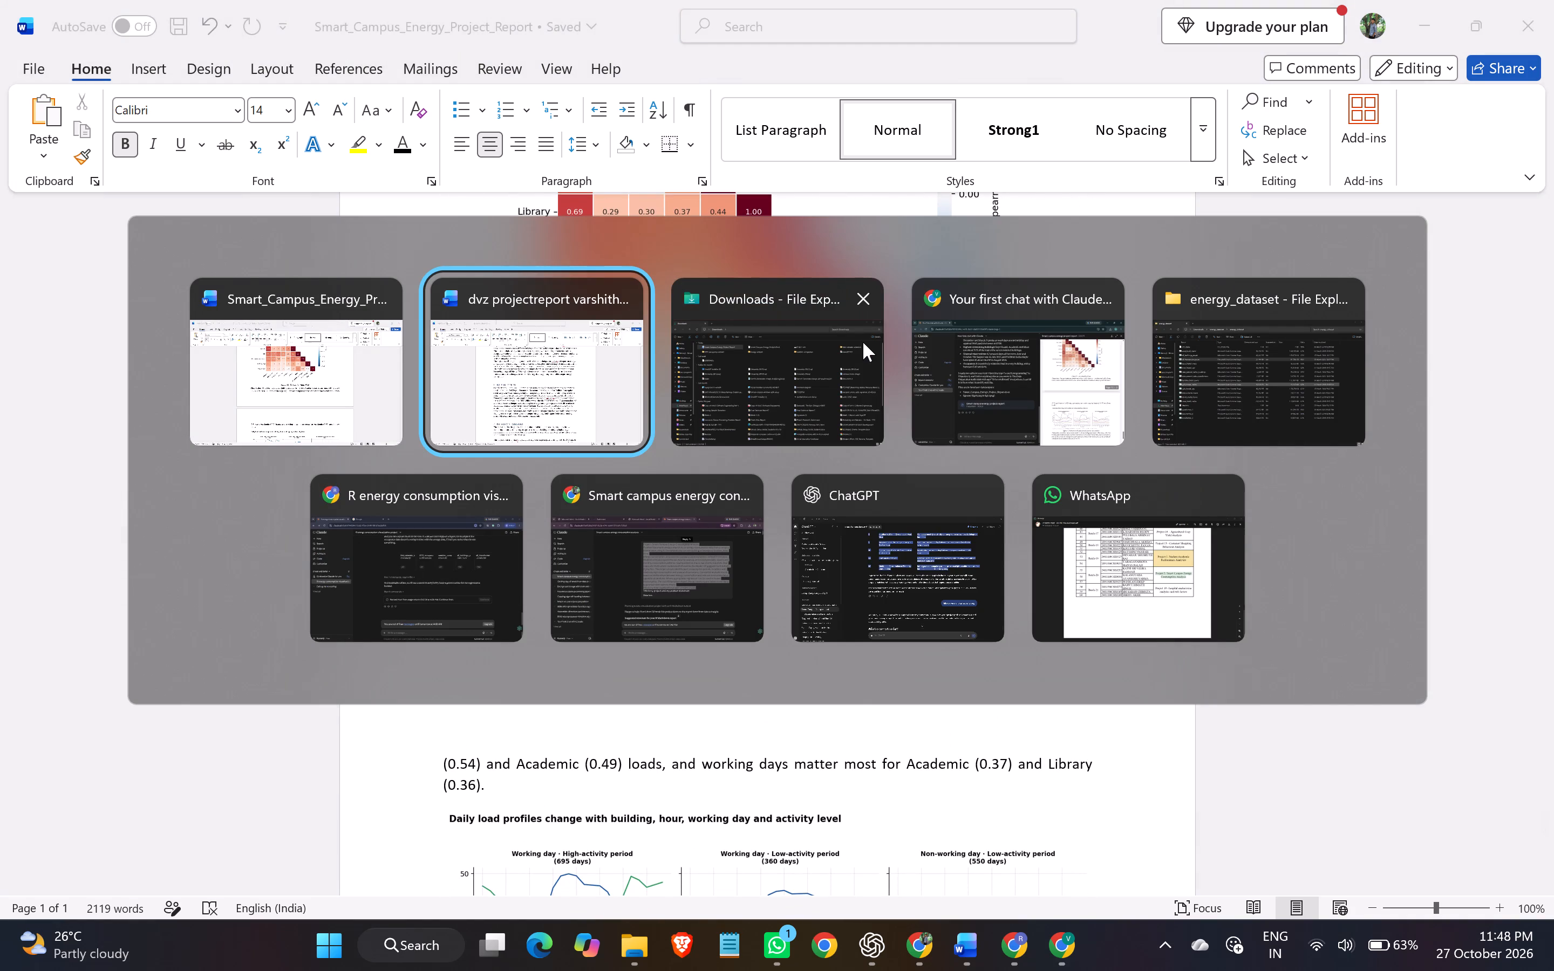
pyautogui.hotkey('alt', 'Tab')
pyautogui.hotkey('alt', 'Tab')
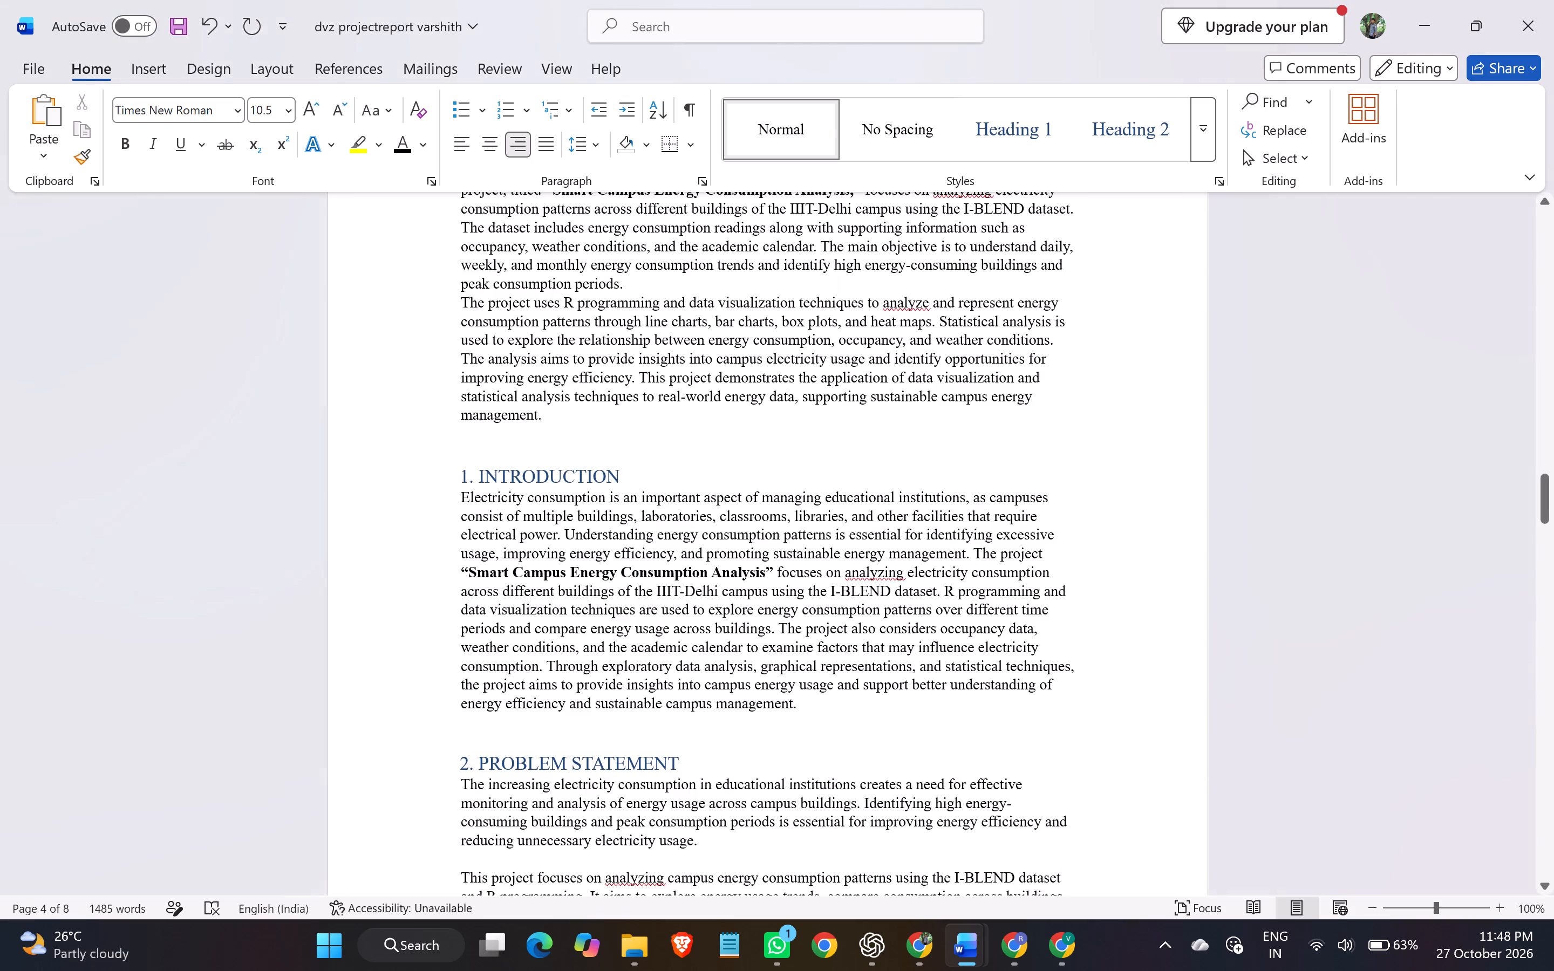
pyautogui.scroll(-20, 790, 391)
pyautogui.scroll(-20, 790, 391)
pyautogui.scroll(-4, 790, 391)
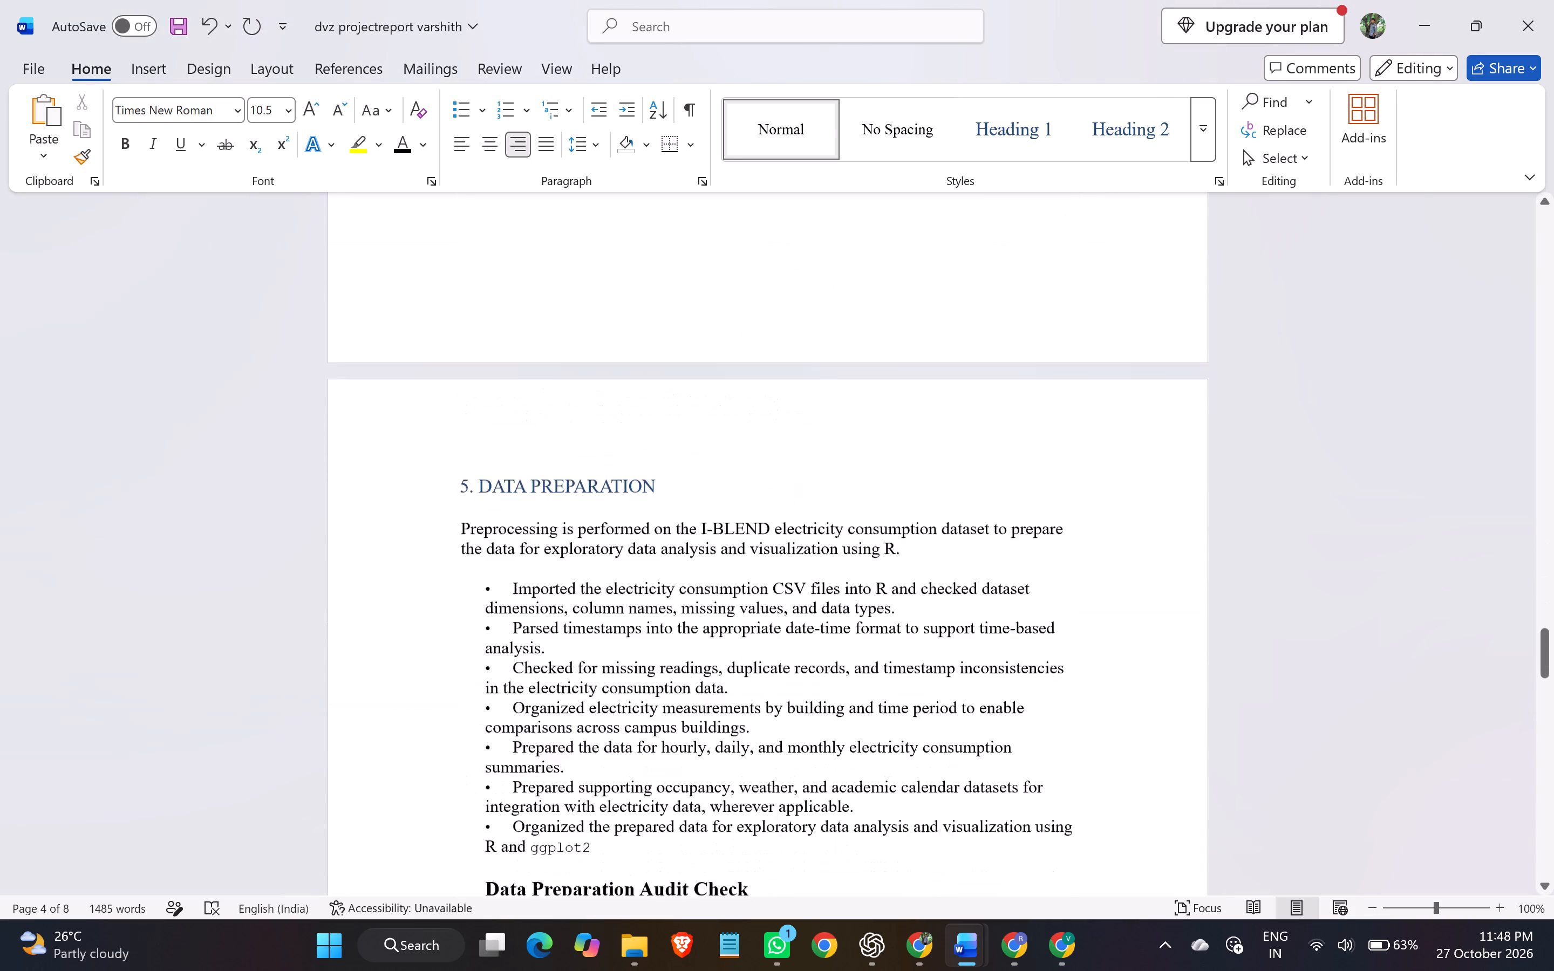
pyautogui.scroll(-20, 782, 391)
pyautogui.scroll(-20, 782, 391)
pyautogui.scroll(-7, 782, 391)
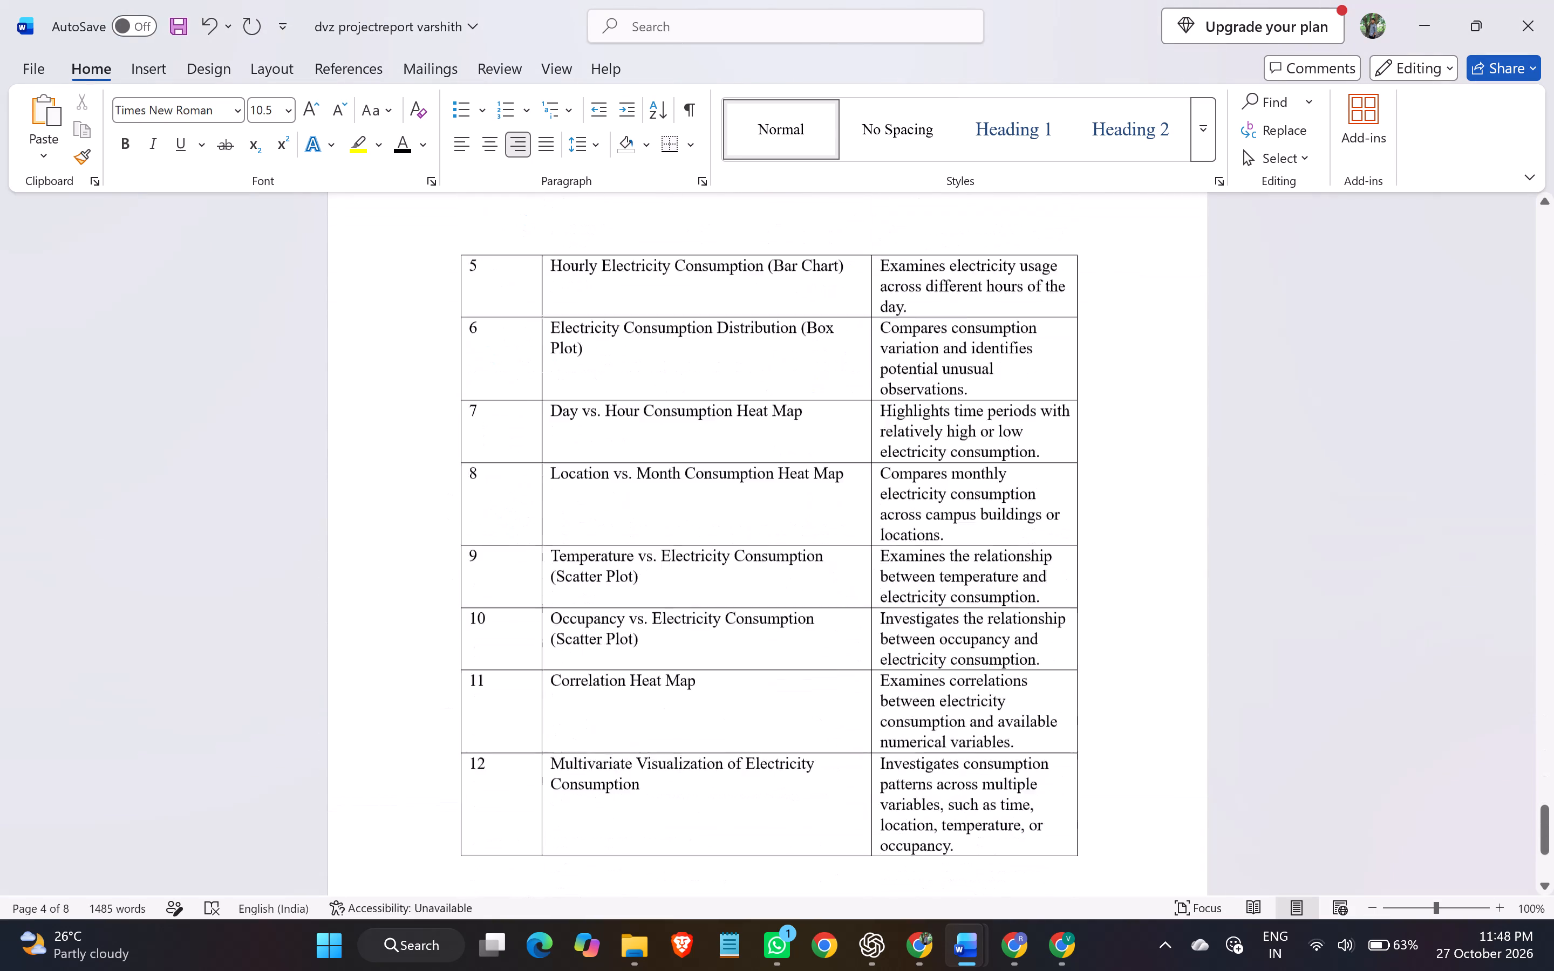
pyautogui.scroll(-20, 785, 381)
pyautogui.scroll(-1, 785, 381)
pyautogui.scroll(5, 787, 371)
pyautogui.scroll(-6, 787, 370)
pyautogui.scroll(4, 792, 358)
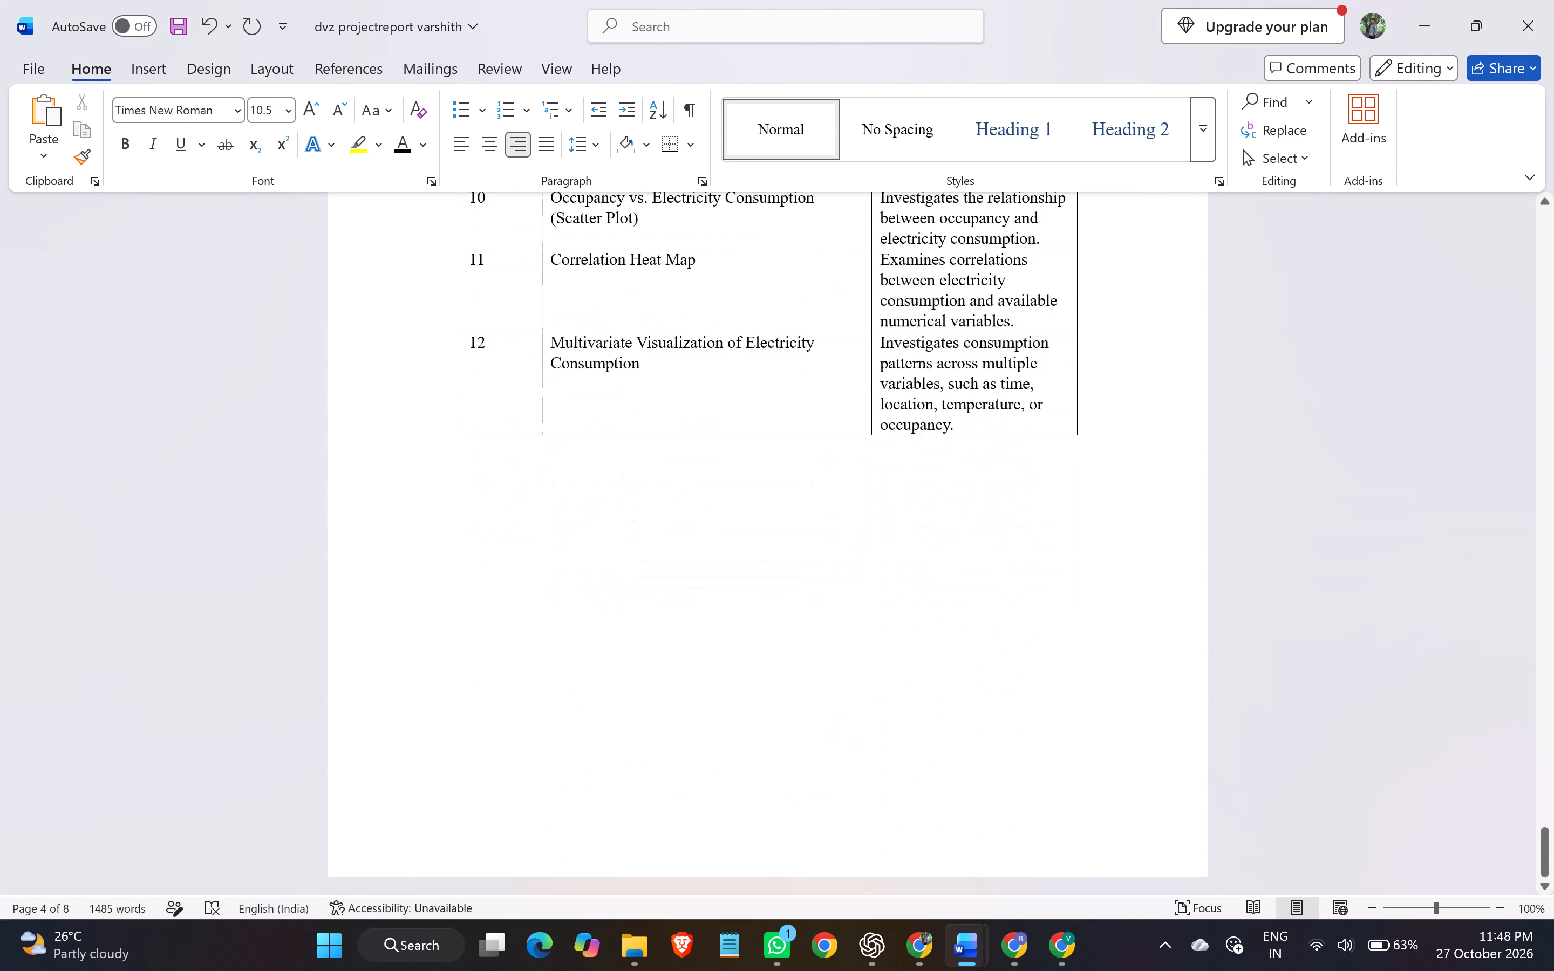
pyautogui.scroll(13, 788, 365)
# Close the original dvz projectreport document, choosing to save its changes as a new file.
pyautogui.click(1508, 0)
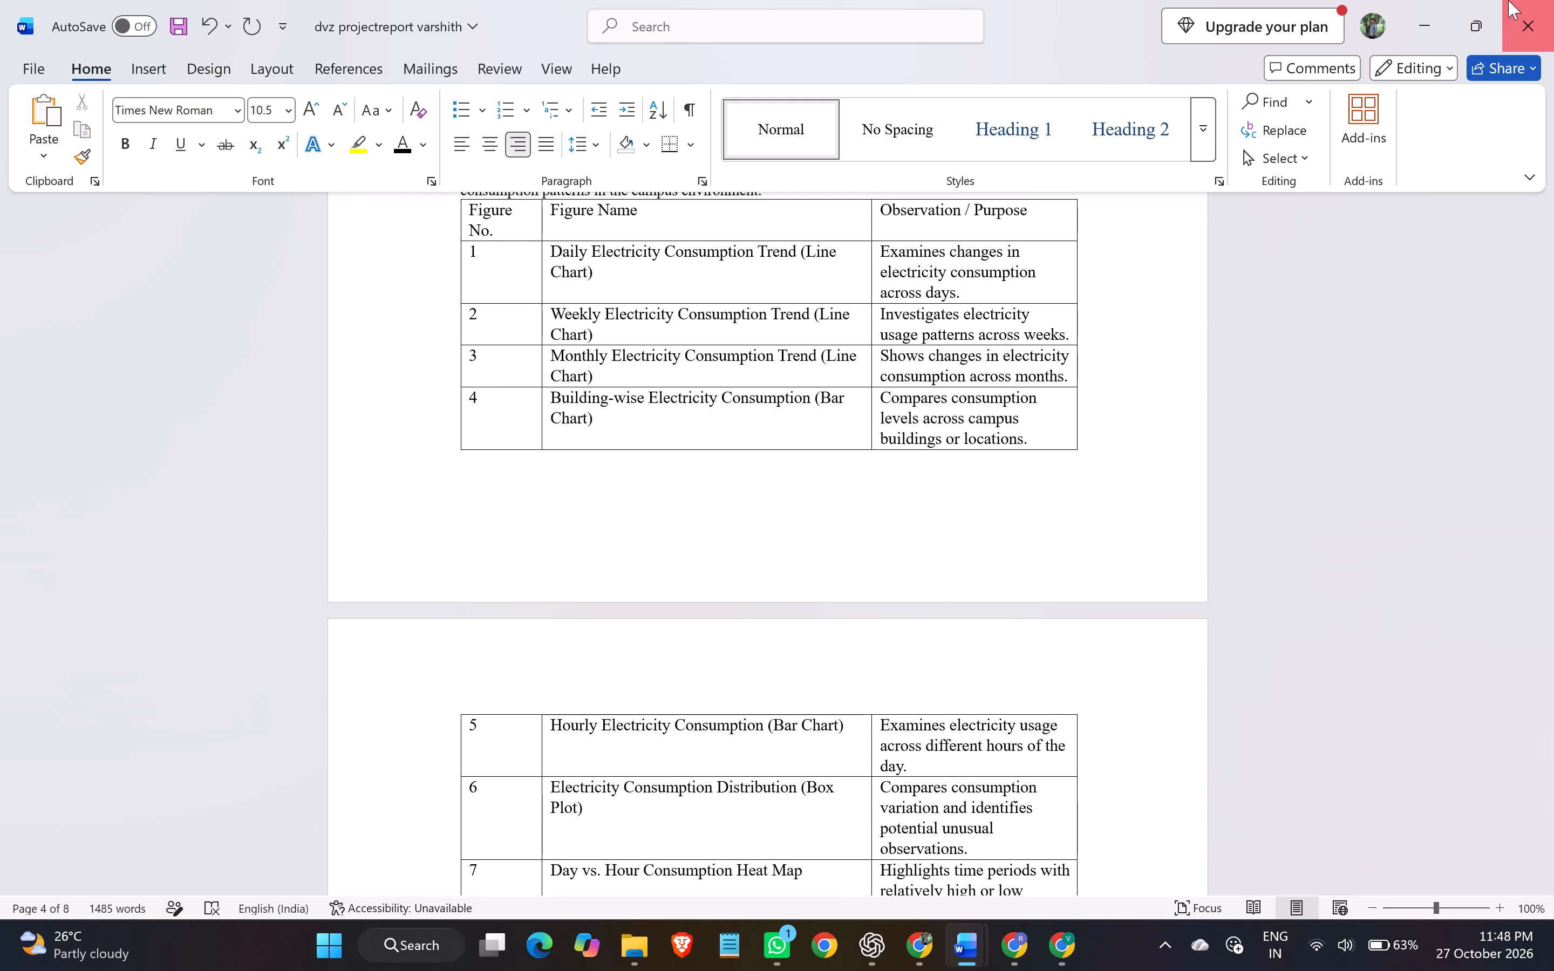
pyautogui.click(809, 505)
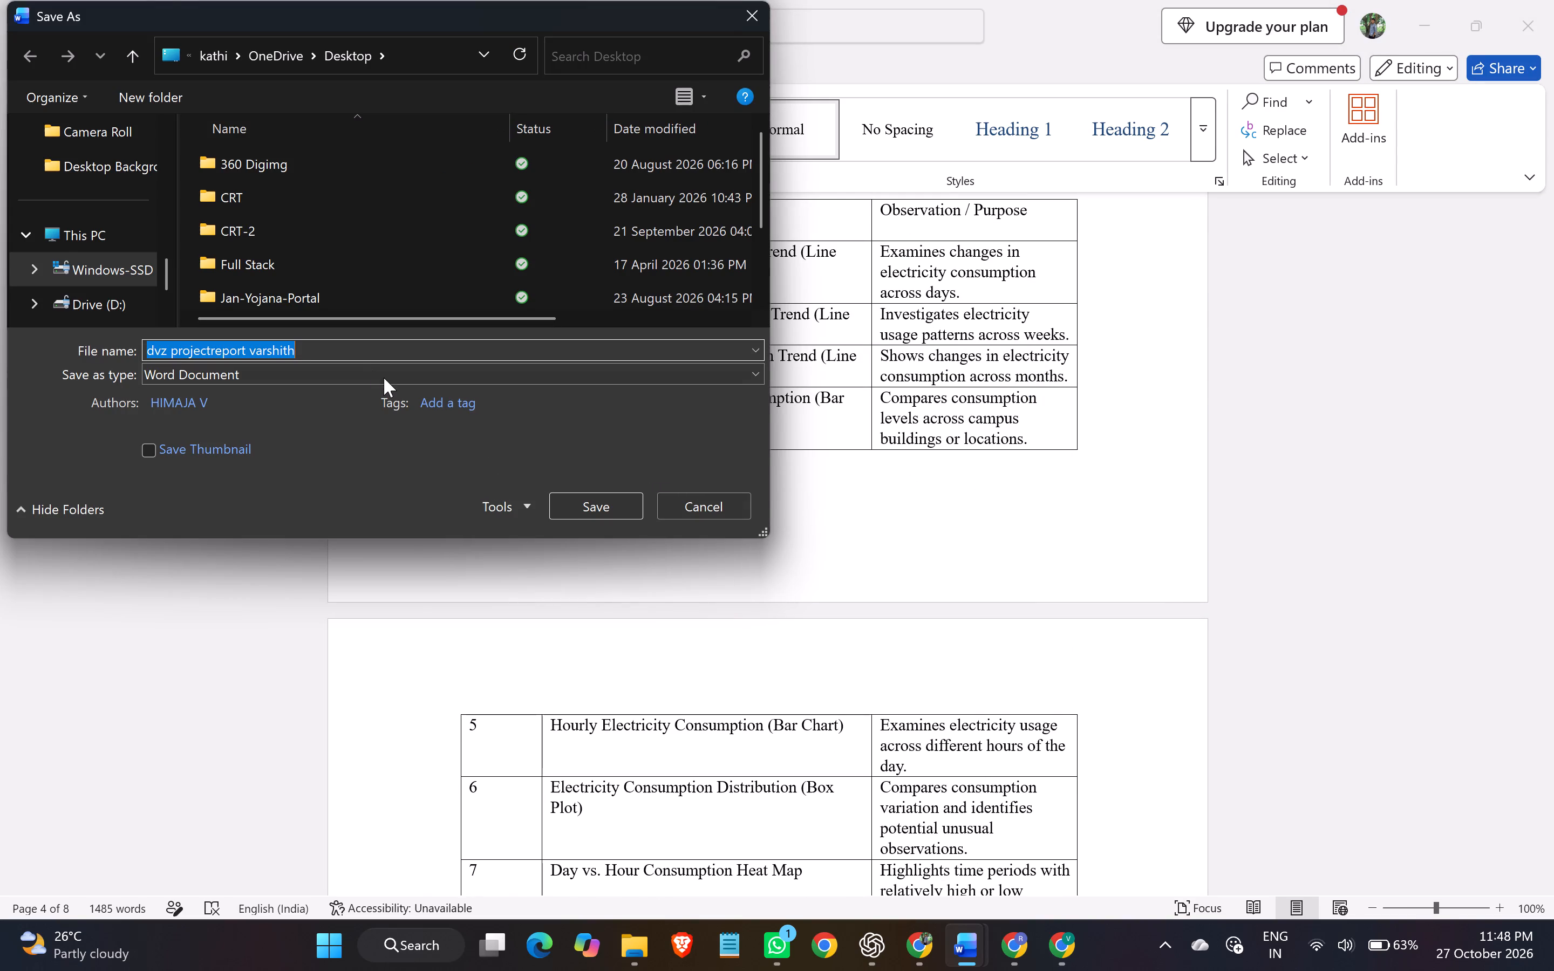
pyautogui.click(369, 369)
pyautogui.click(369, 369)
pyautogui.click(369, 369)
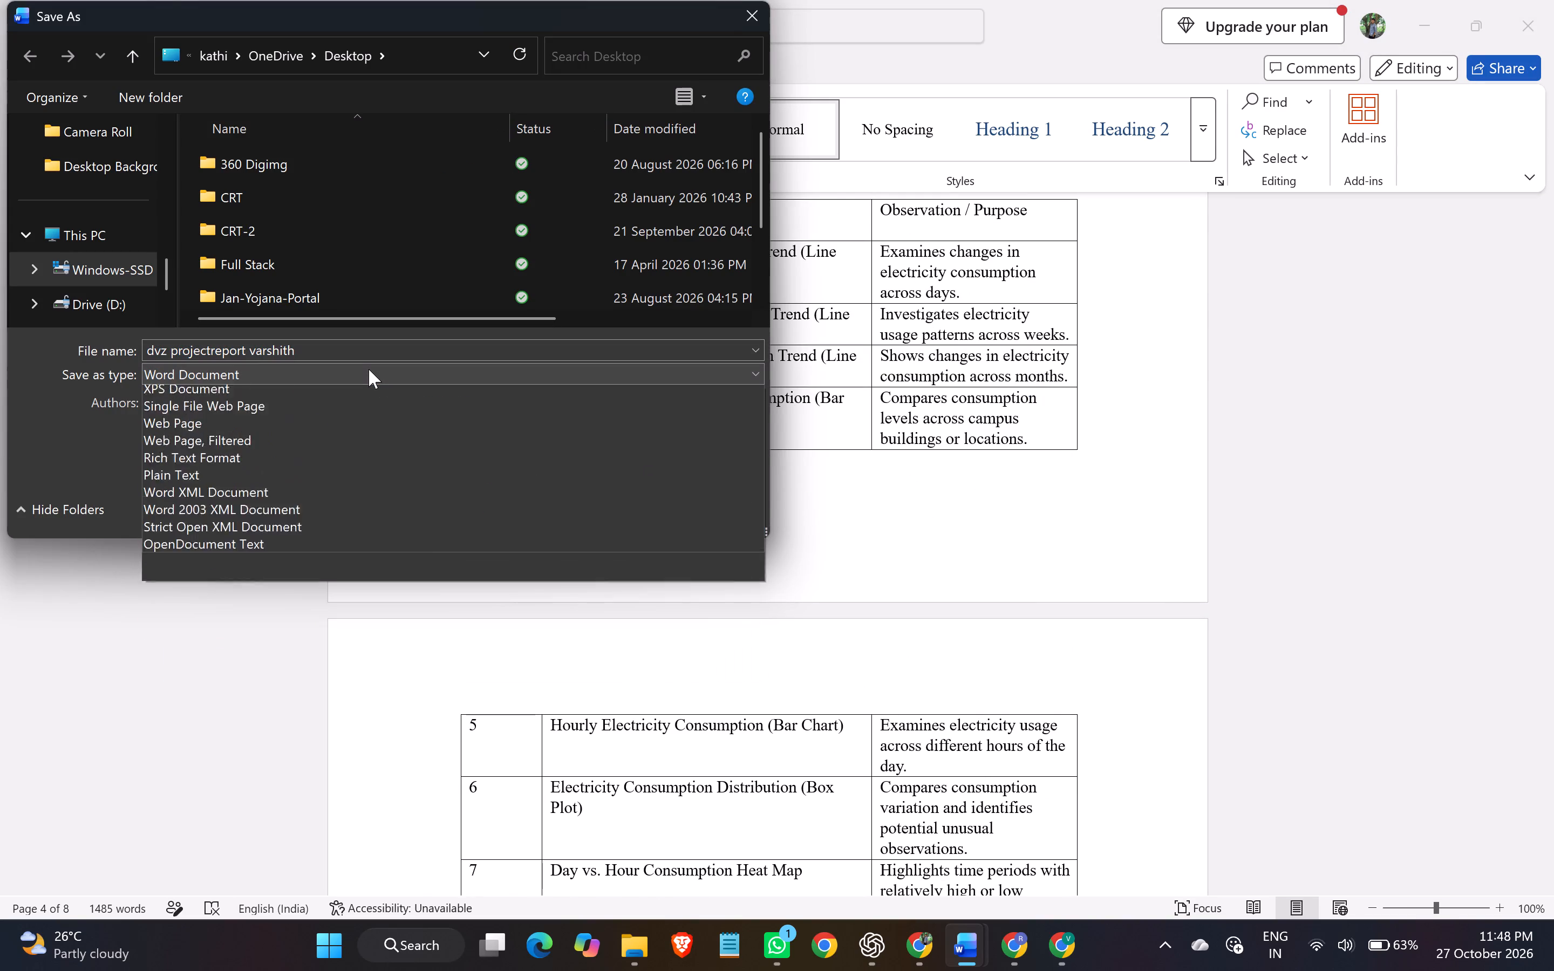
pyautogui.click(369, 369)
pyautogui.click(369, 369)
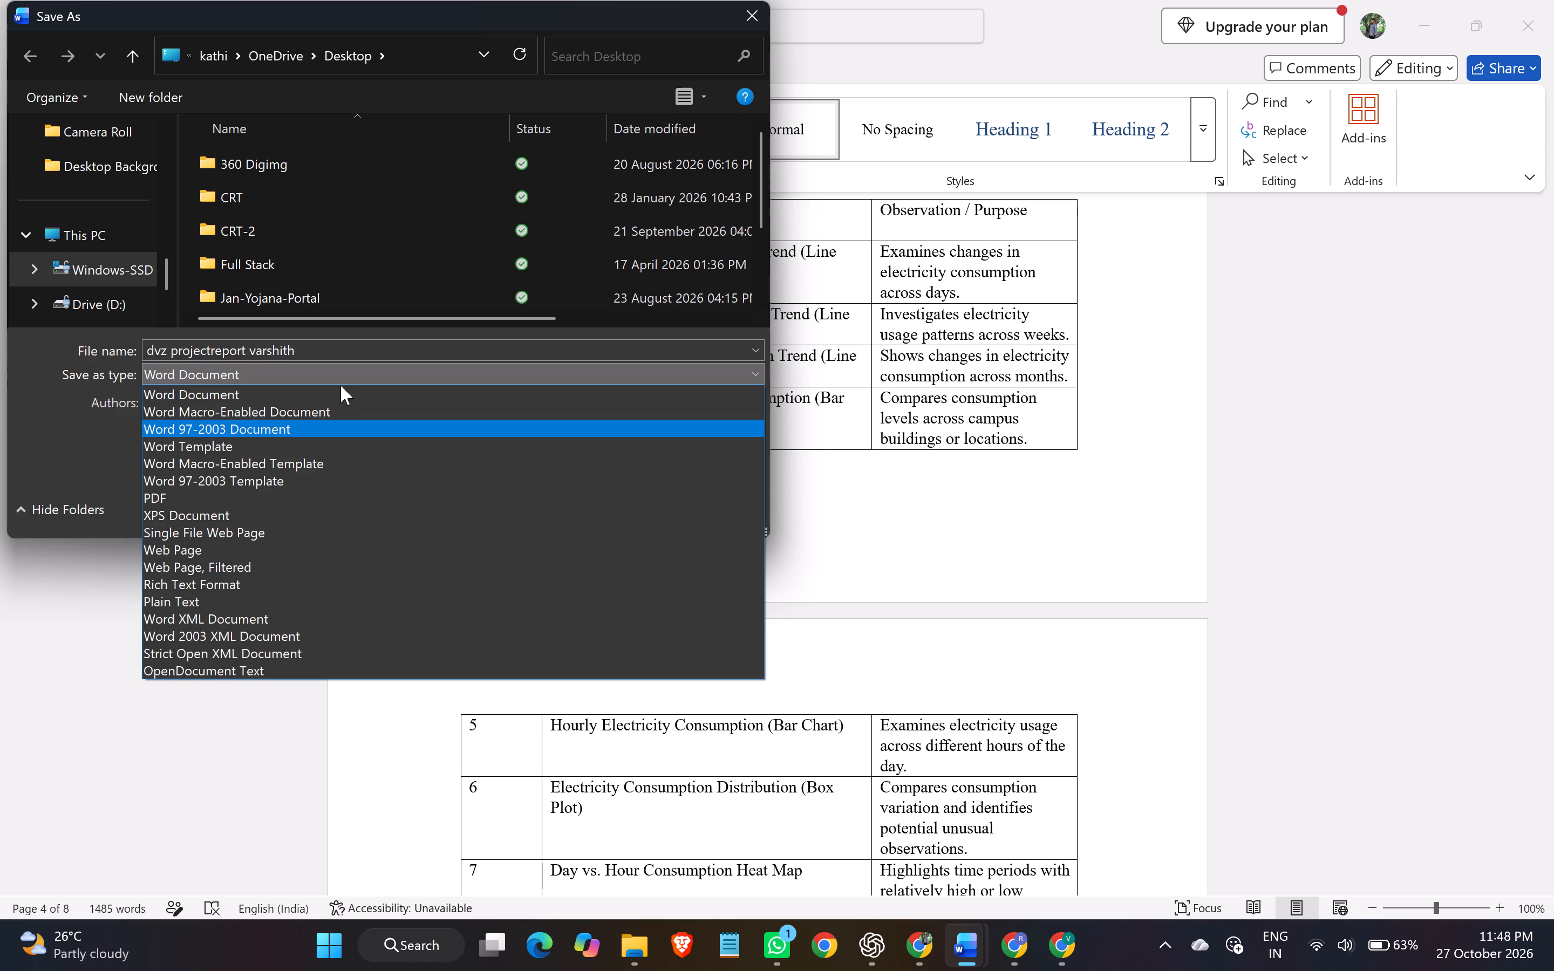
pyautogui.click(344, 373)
# Set the file name of the saved copy to "dvz projectreport prototype".
pyautogui.click(355, 356)
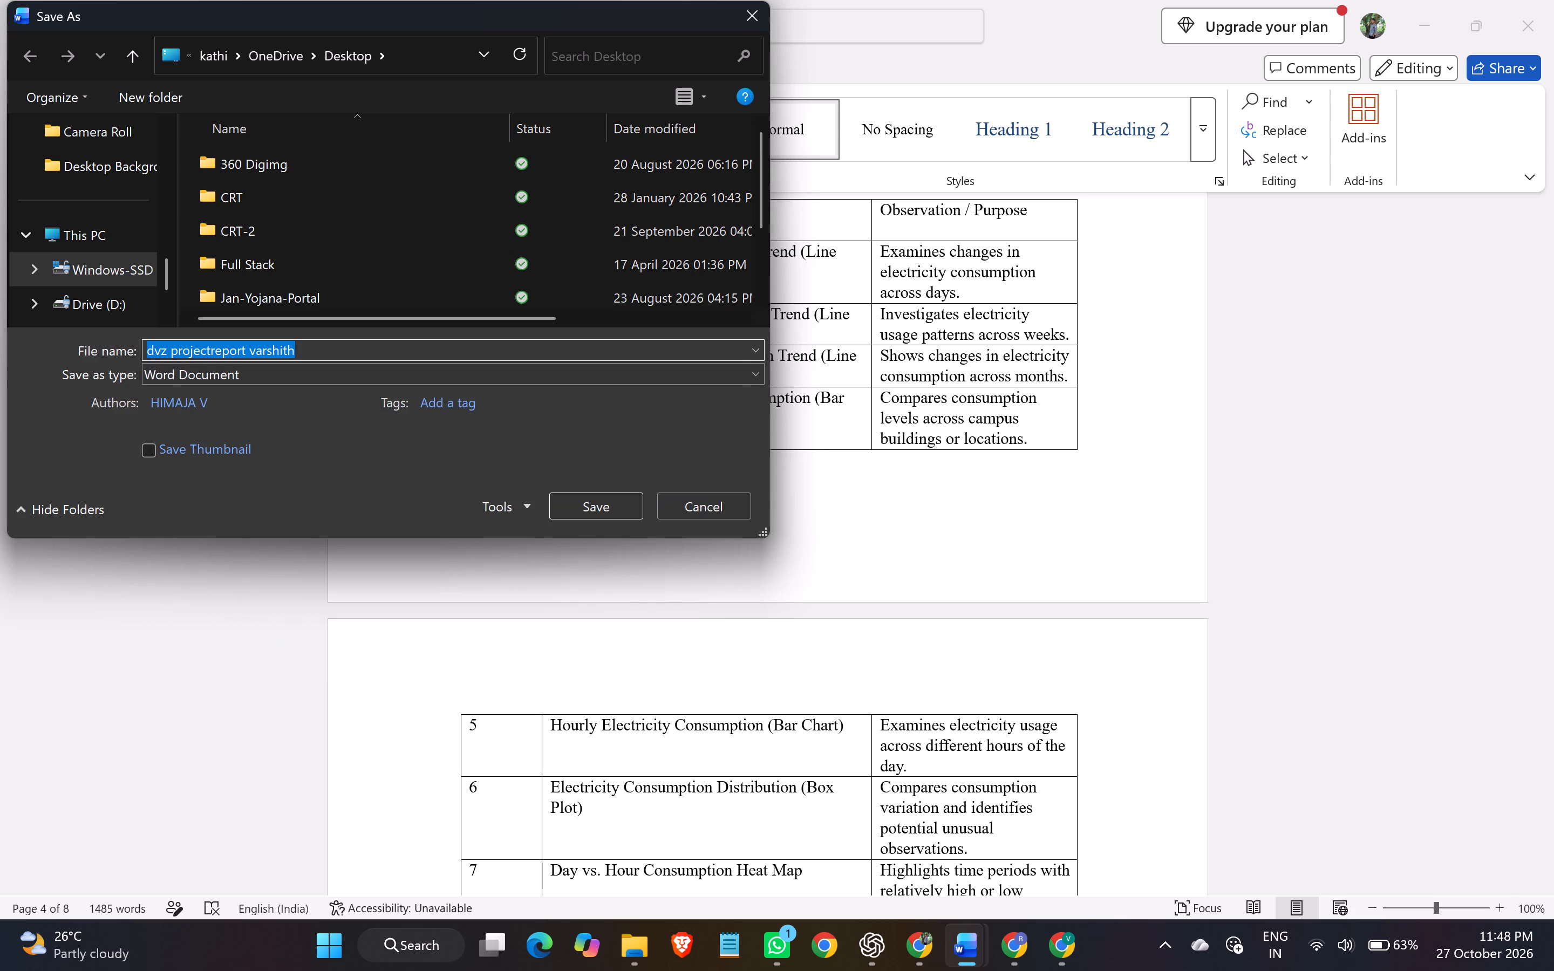
pyautogui.press('Right')
pyautogui.press('BackSpace')
pyautogui.press('BackSpace')
pyautogui.press('BackSpace')
pyautogui.press('BackSpace')
pyautogui.press('BackSpace')
pyautogui.press('BackSpace')
pyautogui.press('BackSpace')
pyautogui.press('BackSpace')
pyautogui.press('BackSpace')
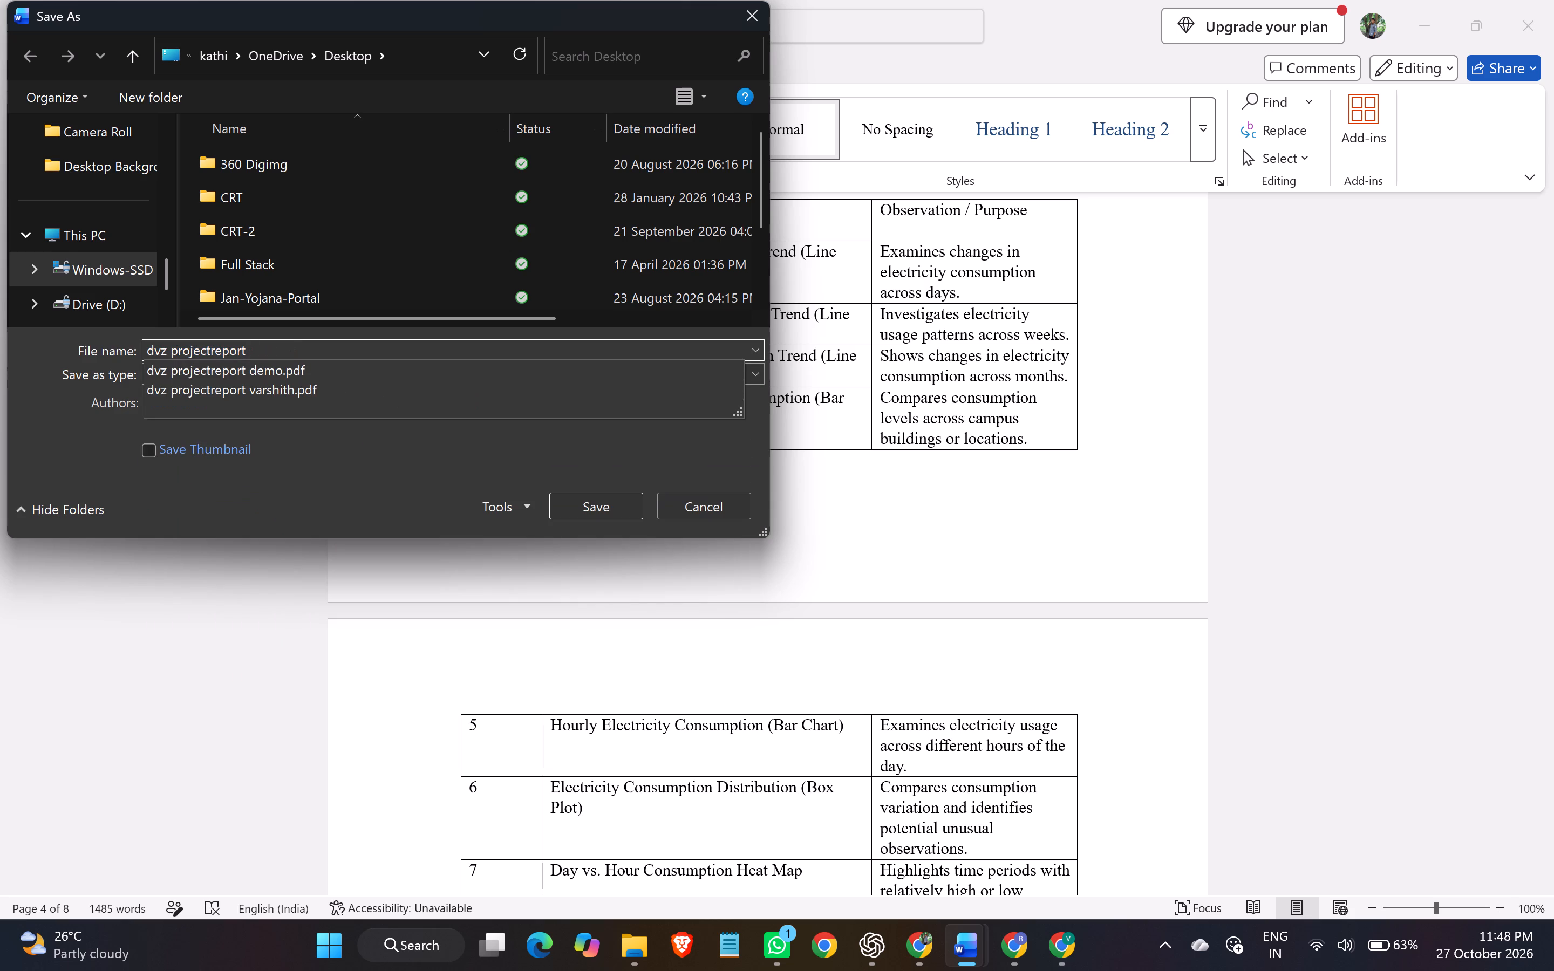
pyautogui.press('space')
pyautogui.press('p')
pyautogui.press('BackSpace')
pyautogui.write('pr')
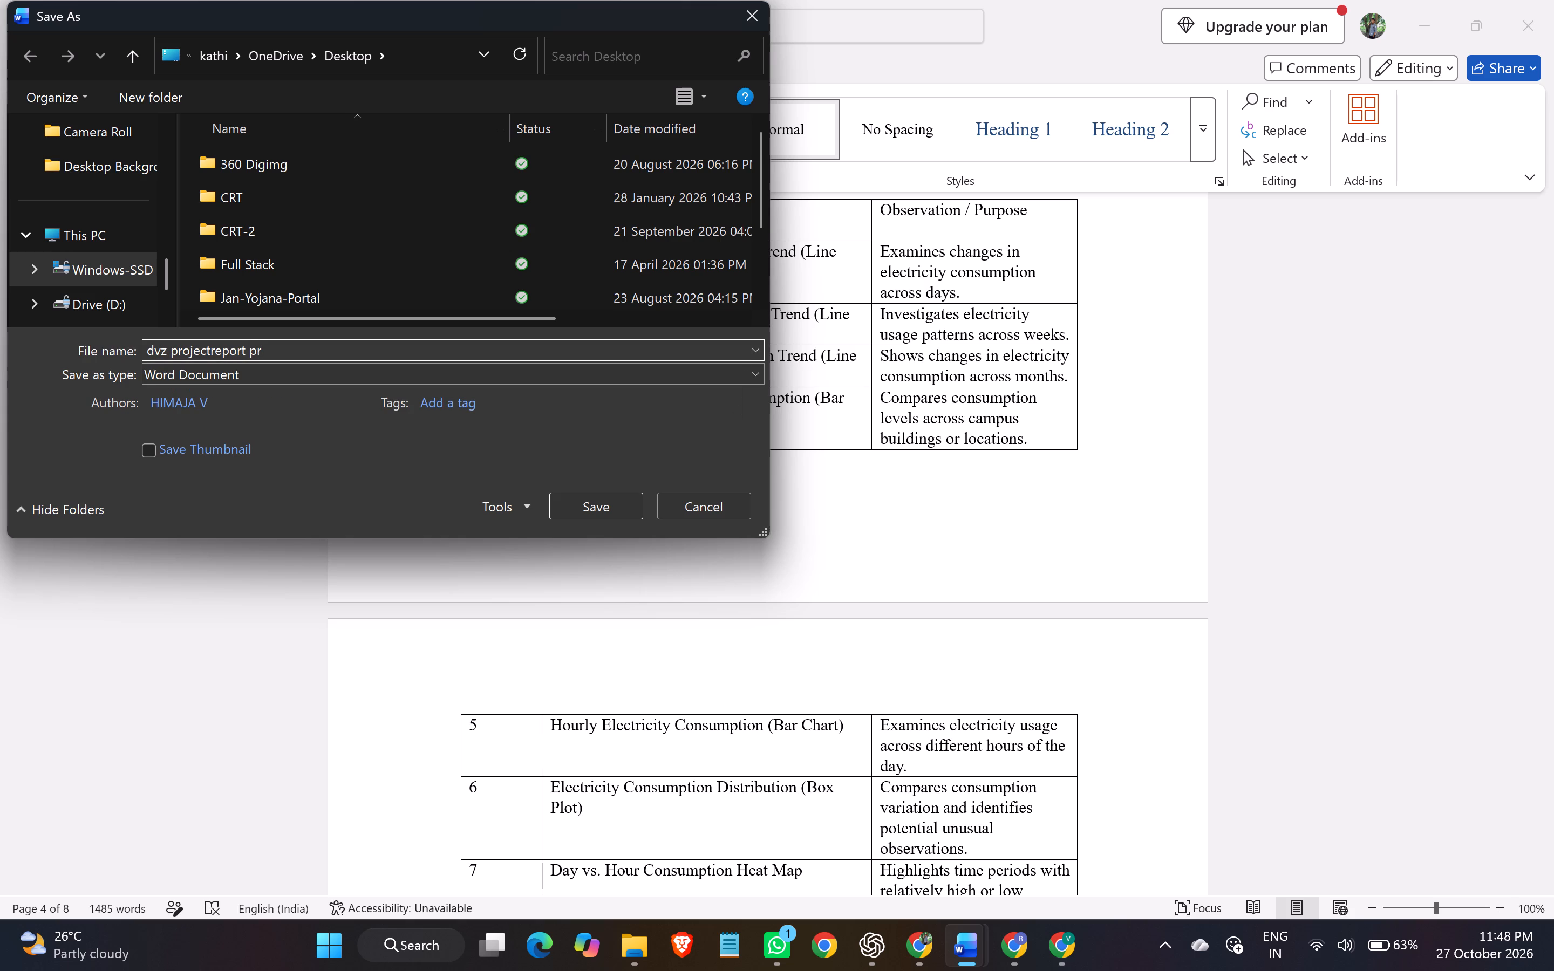
pyautogui.press('o')
pyautogui.write('to')
pyautogui.write('type')
# Save the document in the Desktop folder as a Word Document.
pyautogui.scroll(-5, 88, 234)
pyautogui.scroll(6, 88, 236)
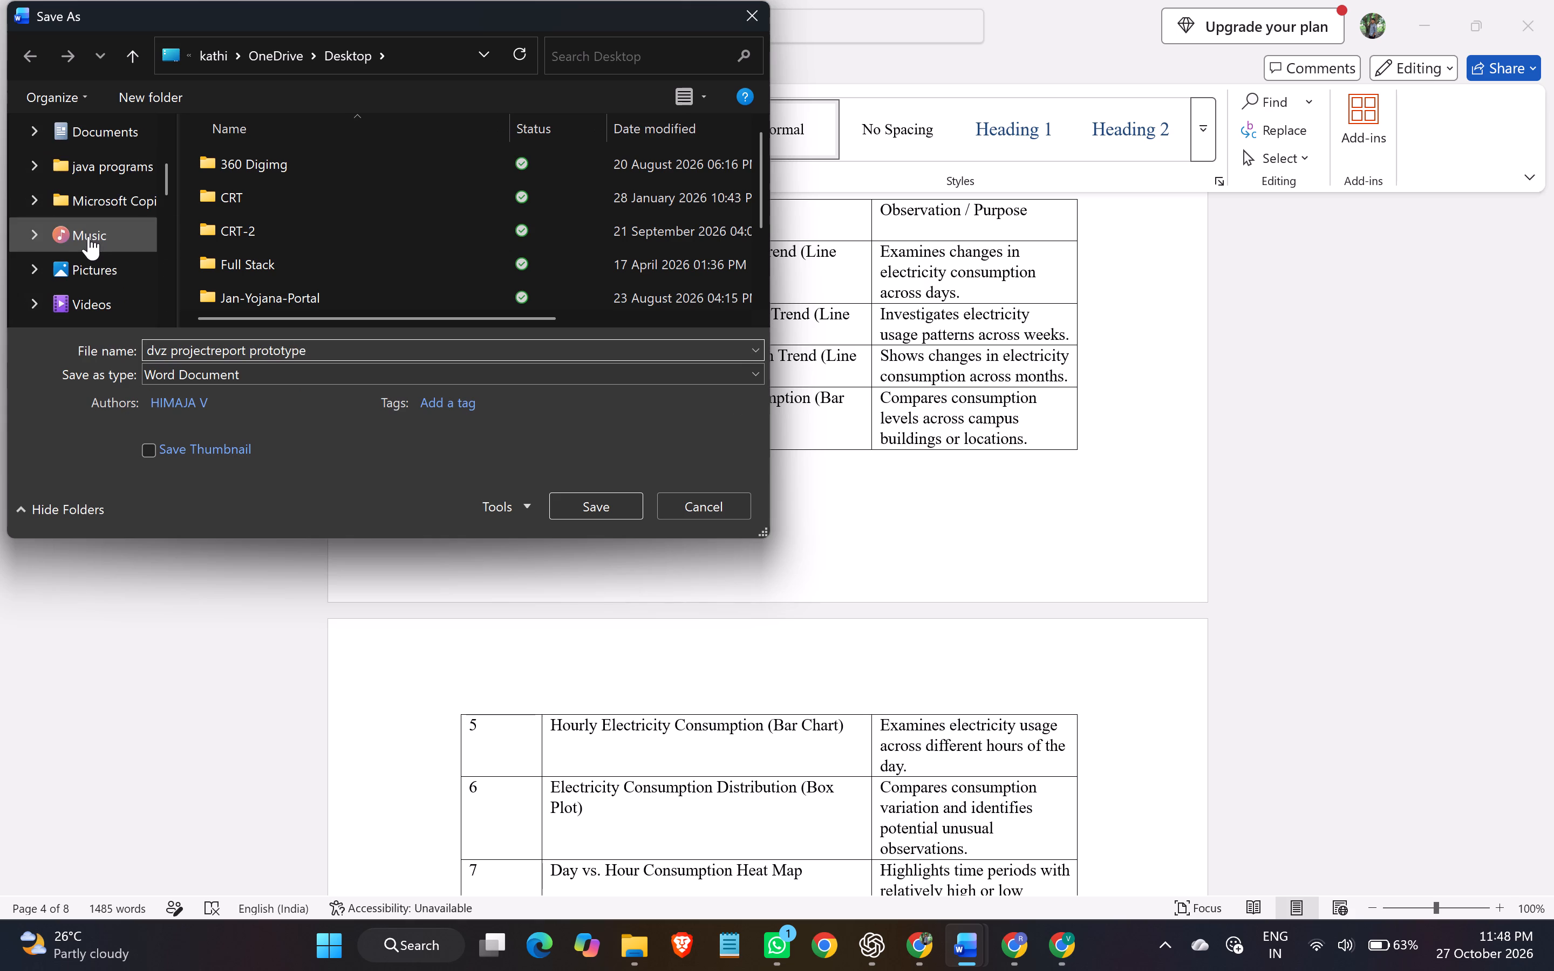
pyautogui.scroll(-2, 113, 277)
pyautogui.click(99, 179)
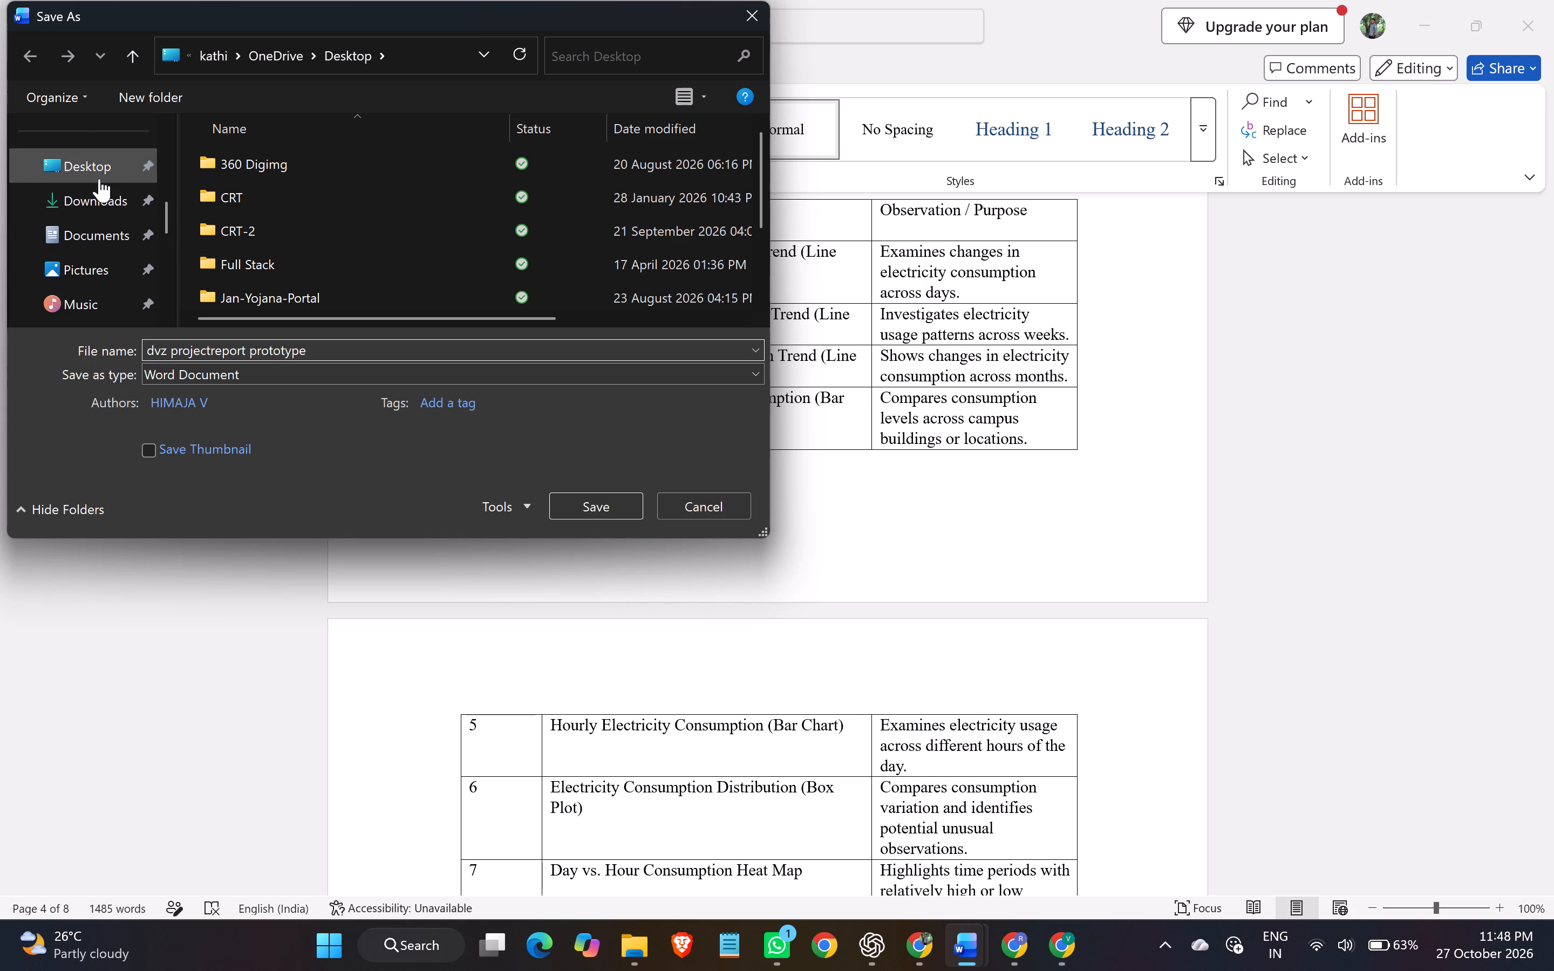
pyautogui.click(571, 512)
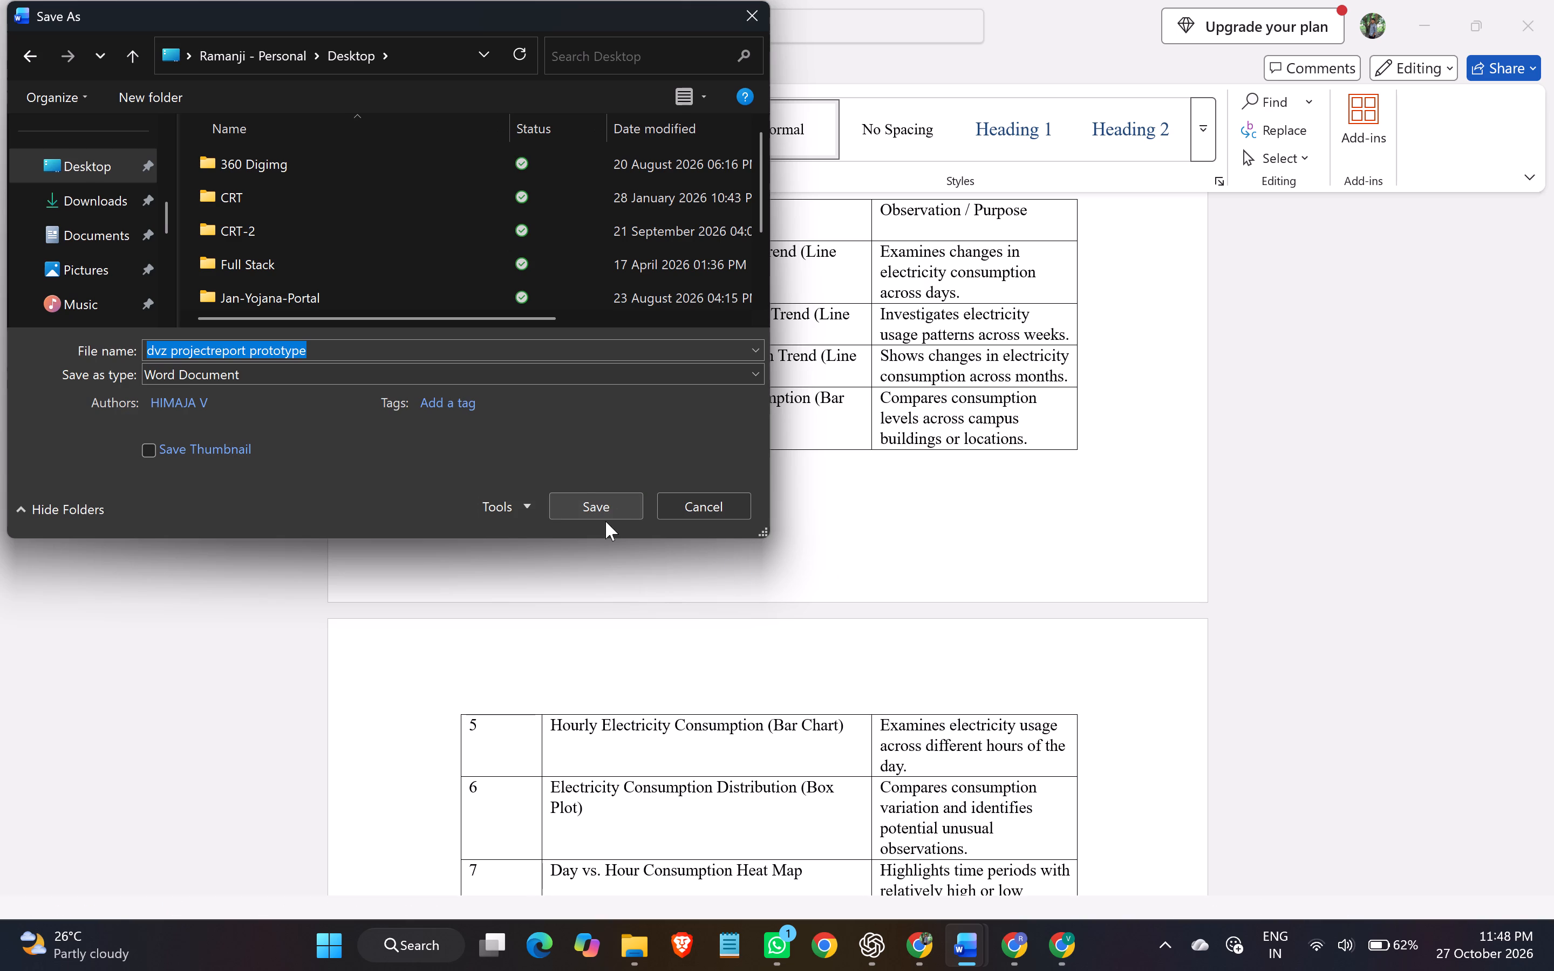
pyautogui.click(618, 505)
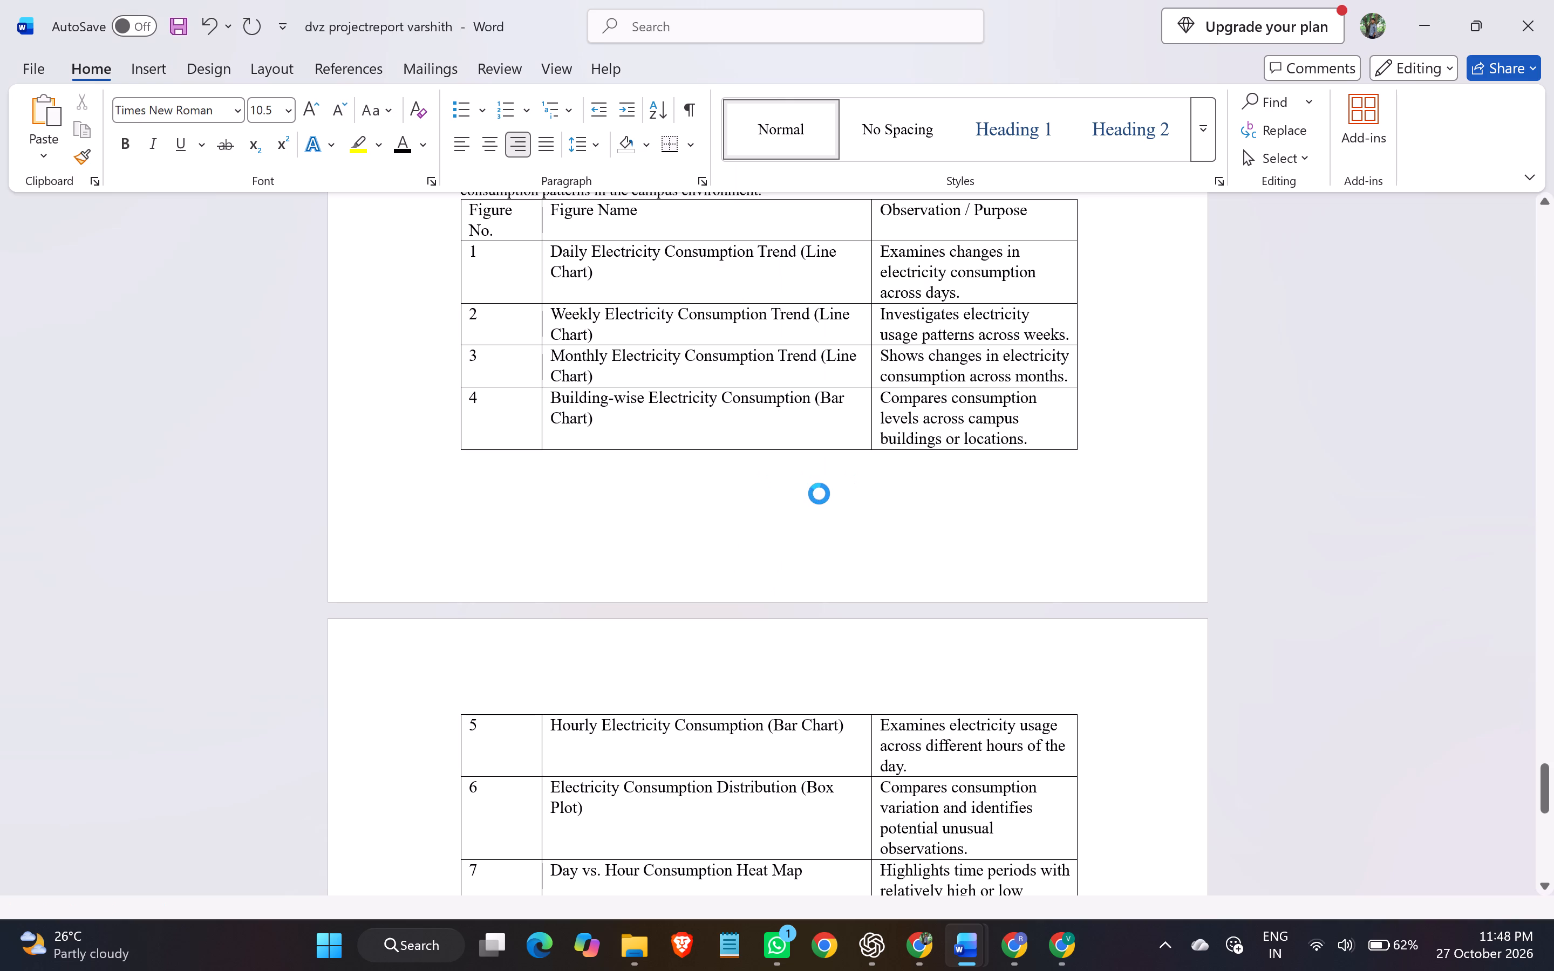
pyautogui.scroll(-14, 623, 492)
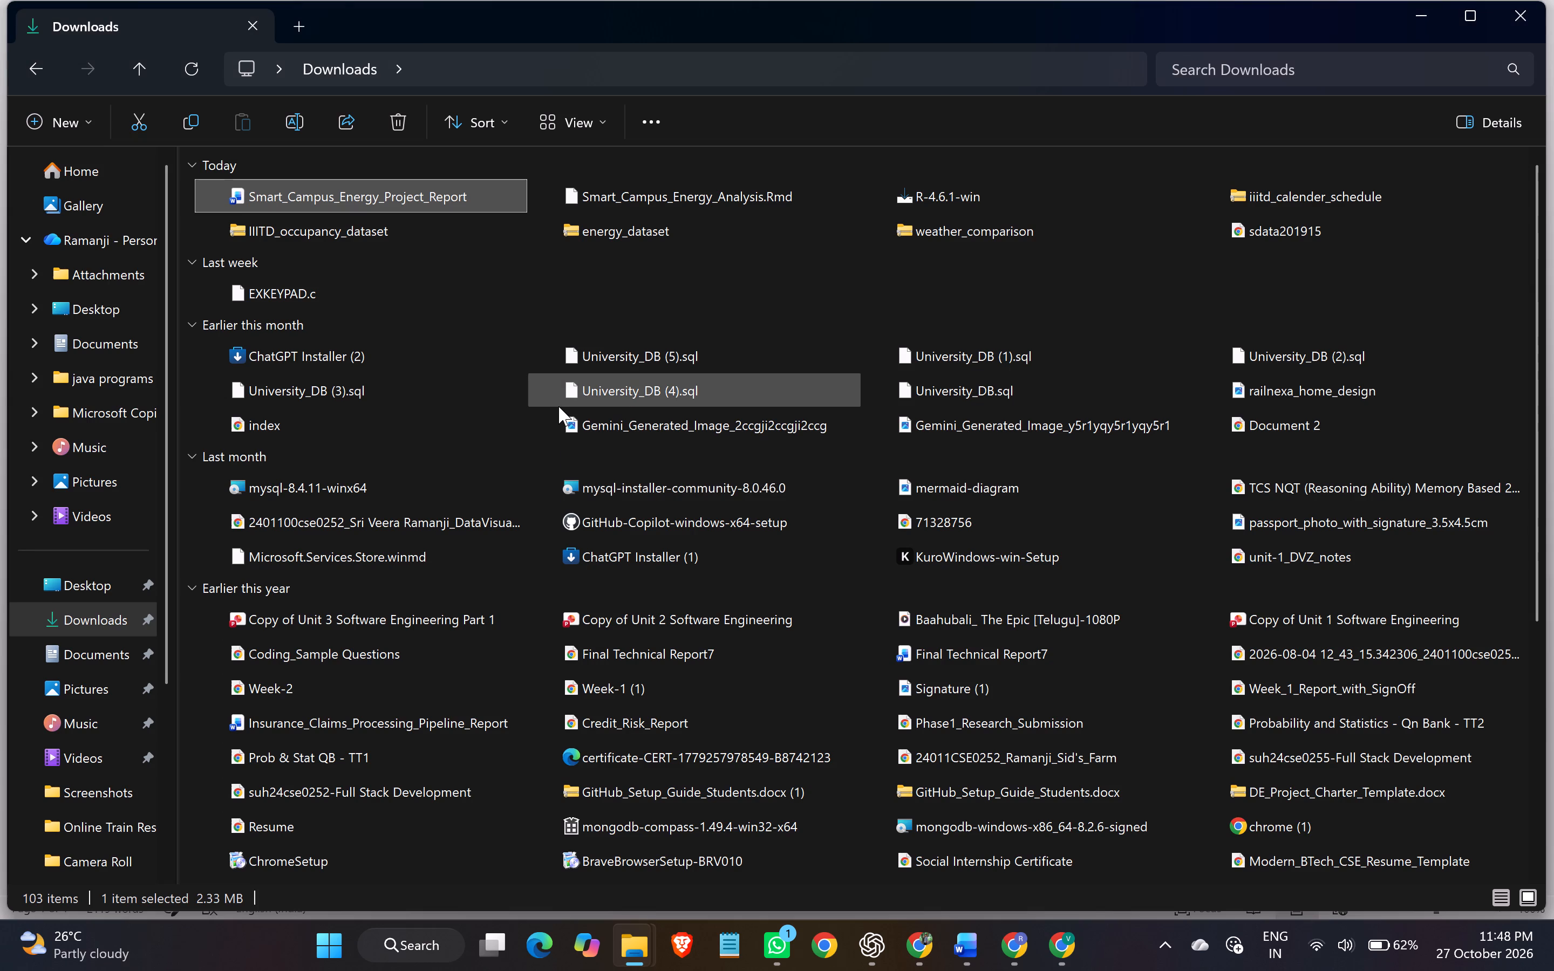
# Switch to the Smart_Campus_Energy_Project_Report document in Word and review its last pages, from the Figure 11 observation to the end.
pyautogui.hotkey('alt', 'Tab')
pyautogui.scroll(-5, 772, 422)
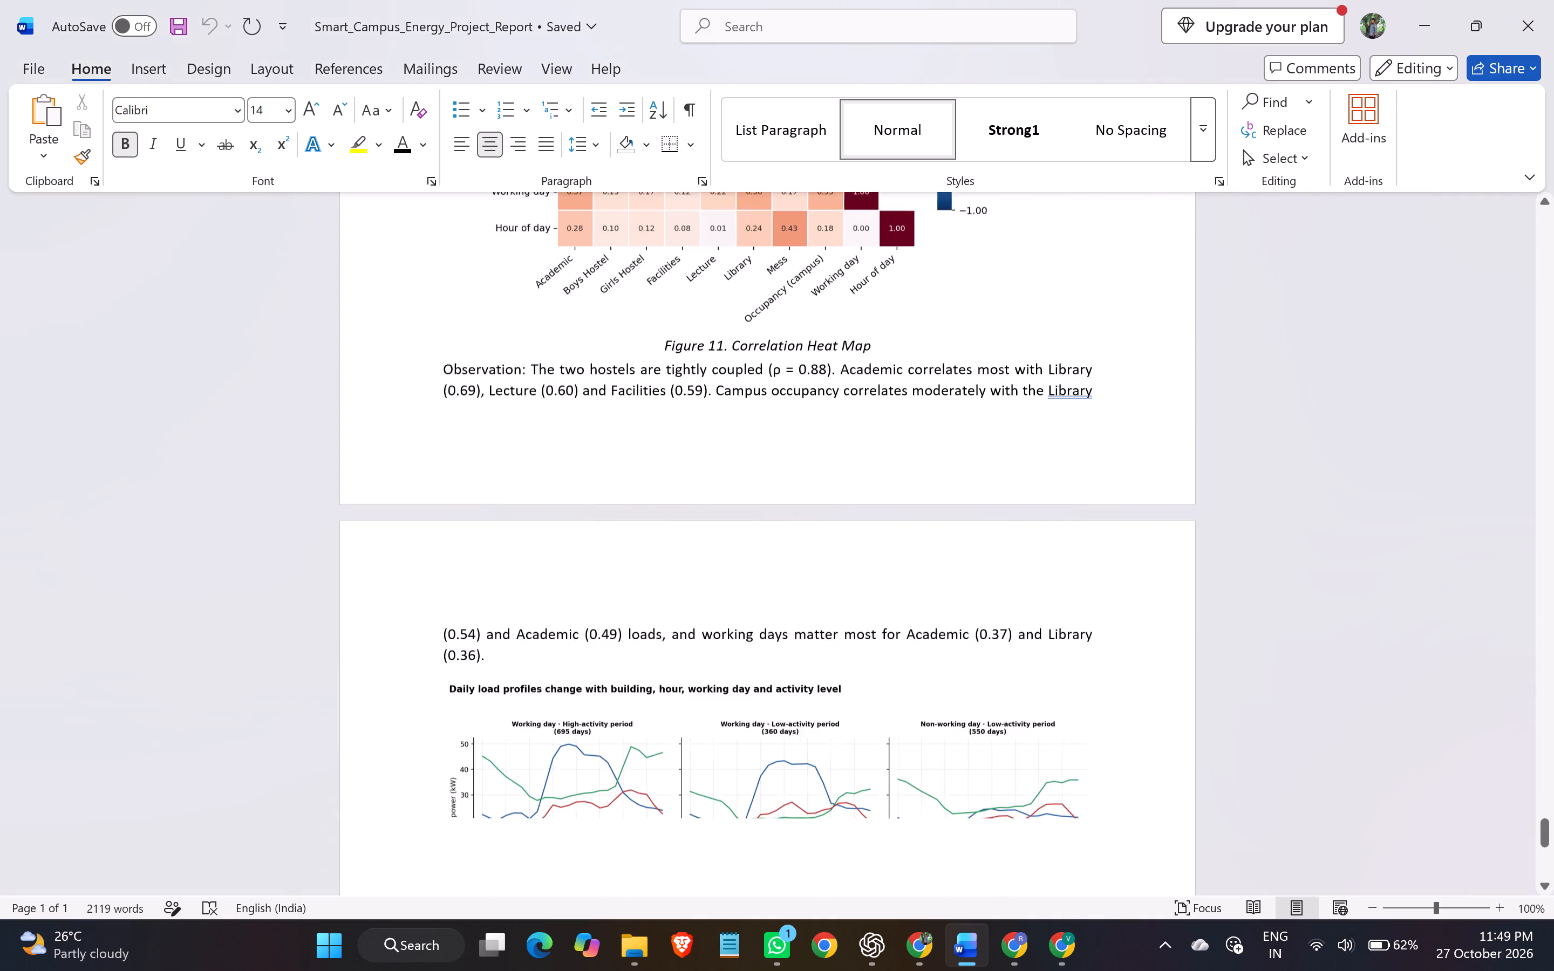
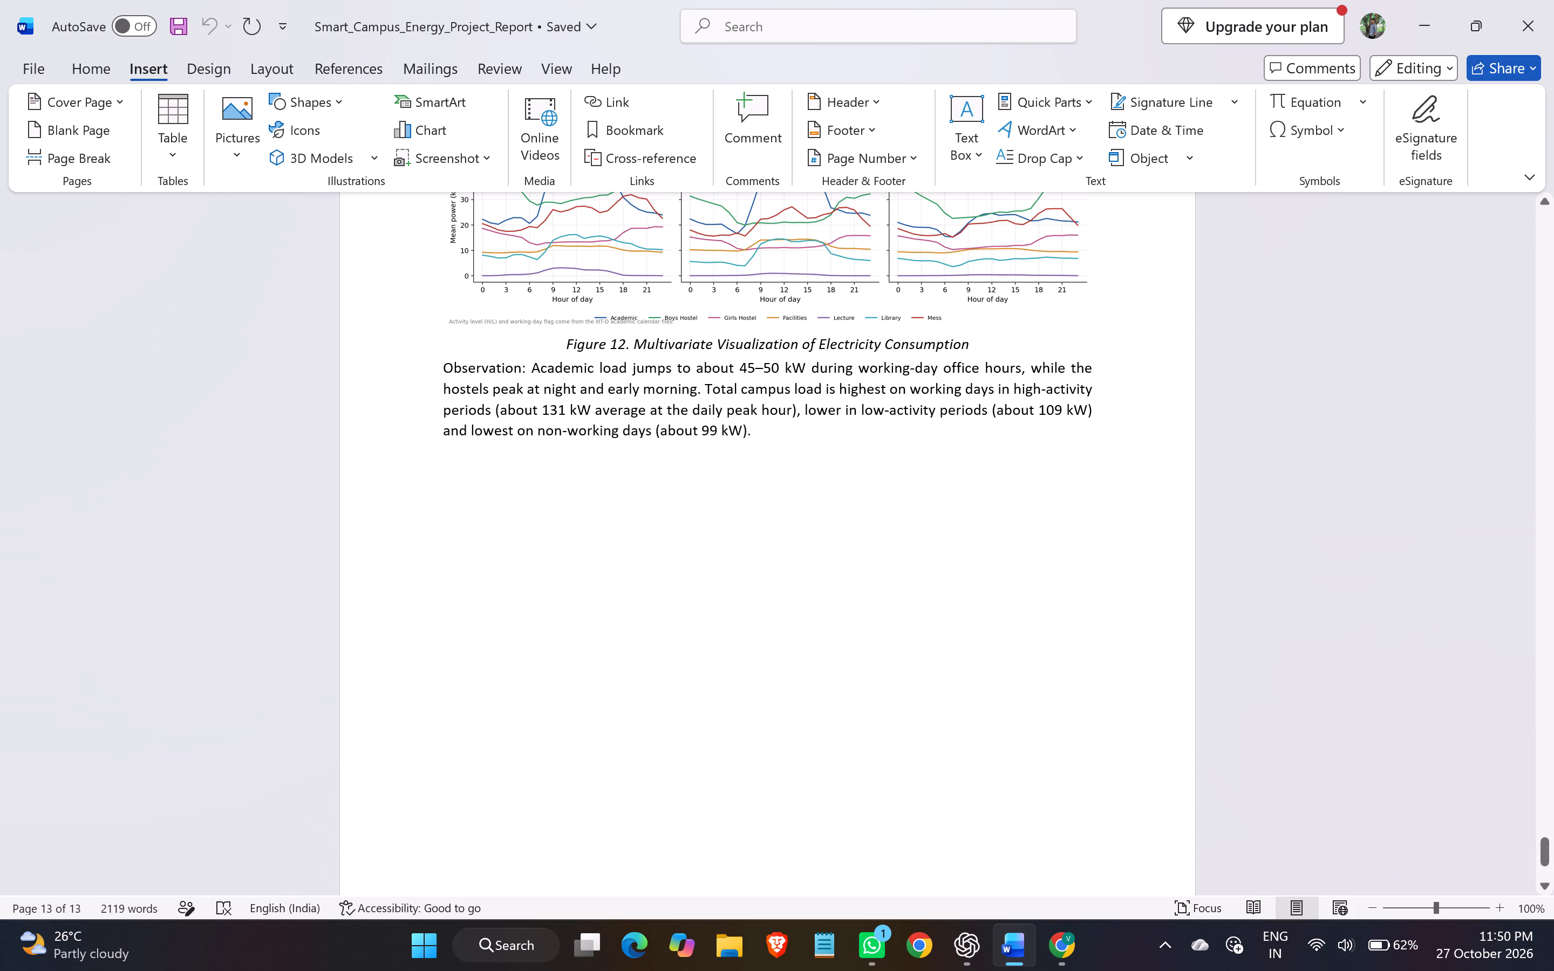
pyautogui.click(97, 134)
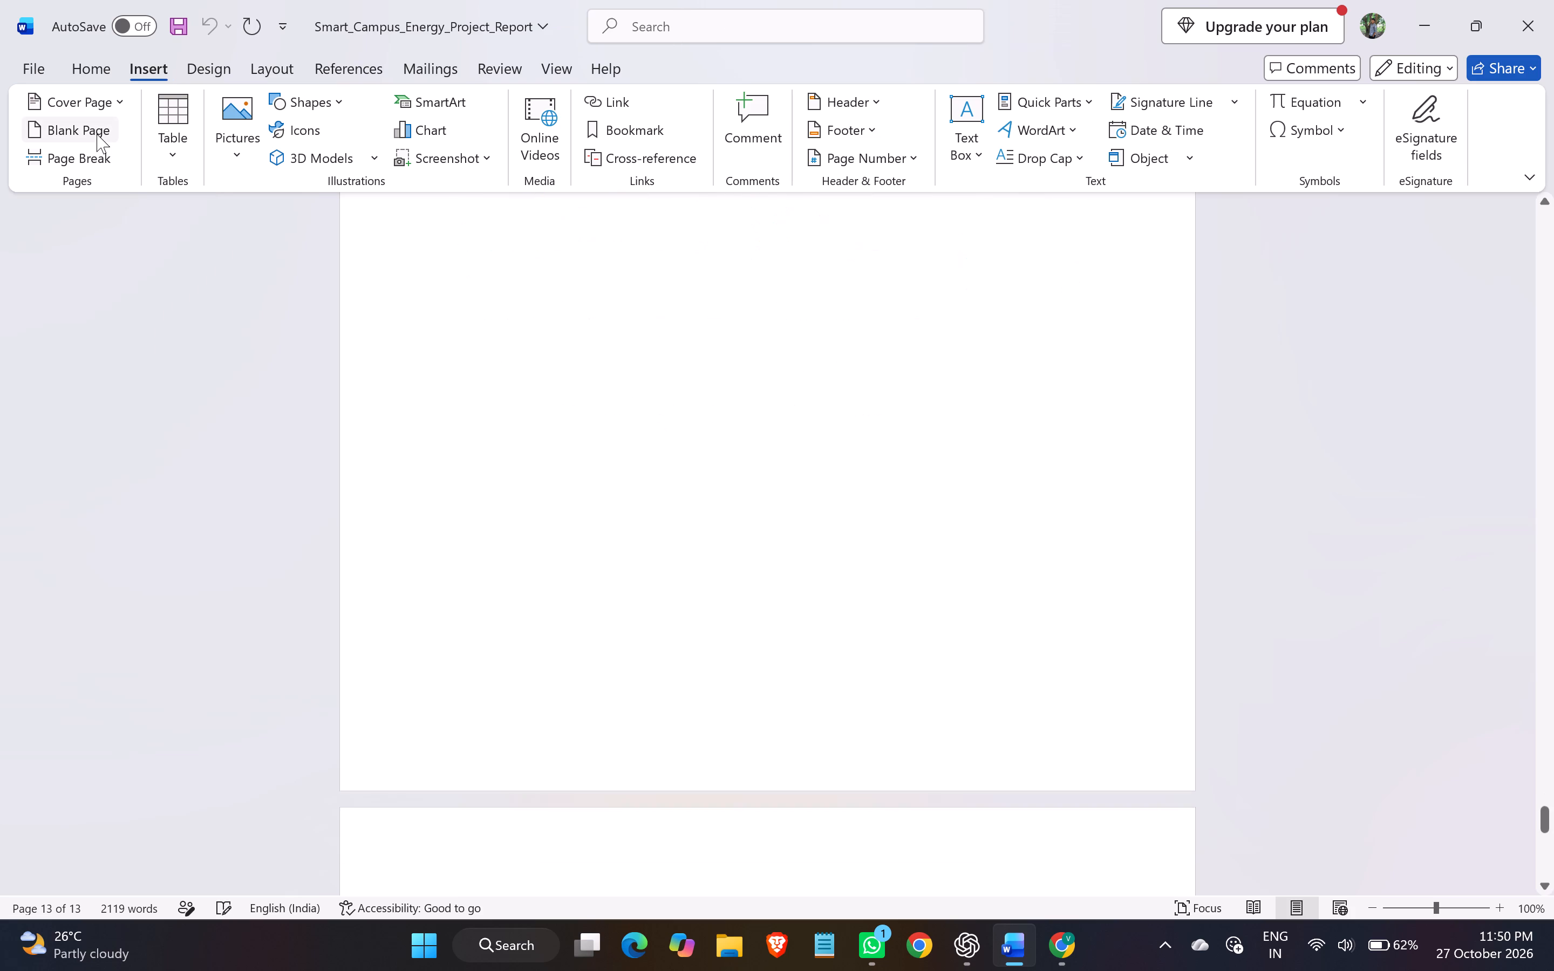
pyautogui.scroll(-6, 836, 626)
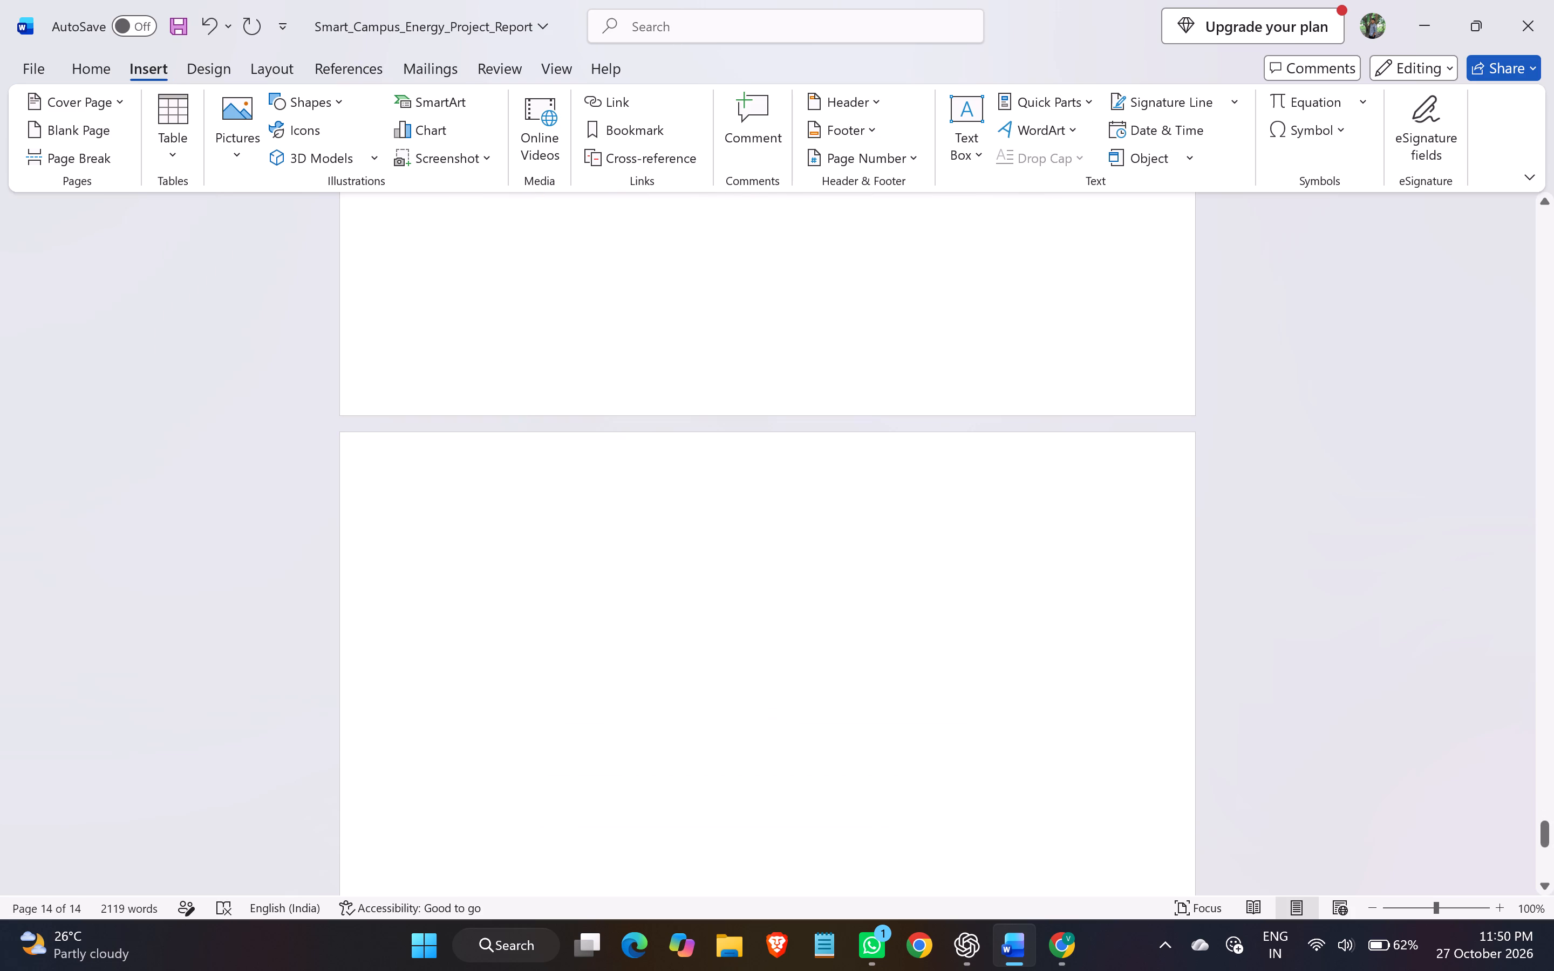
# Copy the heading "8. STATISTICAL ANALYSIS / MODEL" from the sample report PDF in Chrome onto the new page in Word.
pyautogui.hotkey('alt', 'Tab')
pyautogui.scroll(-3, 914, 691)
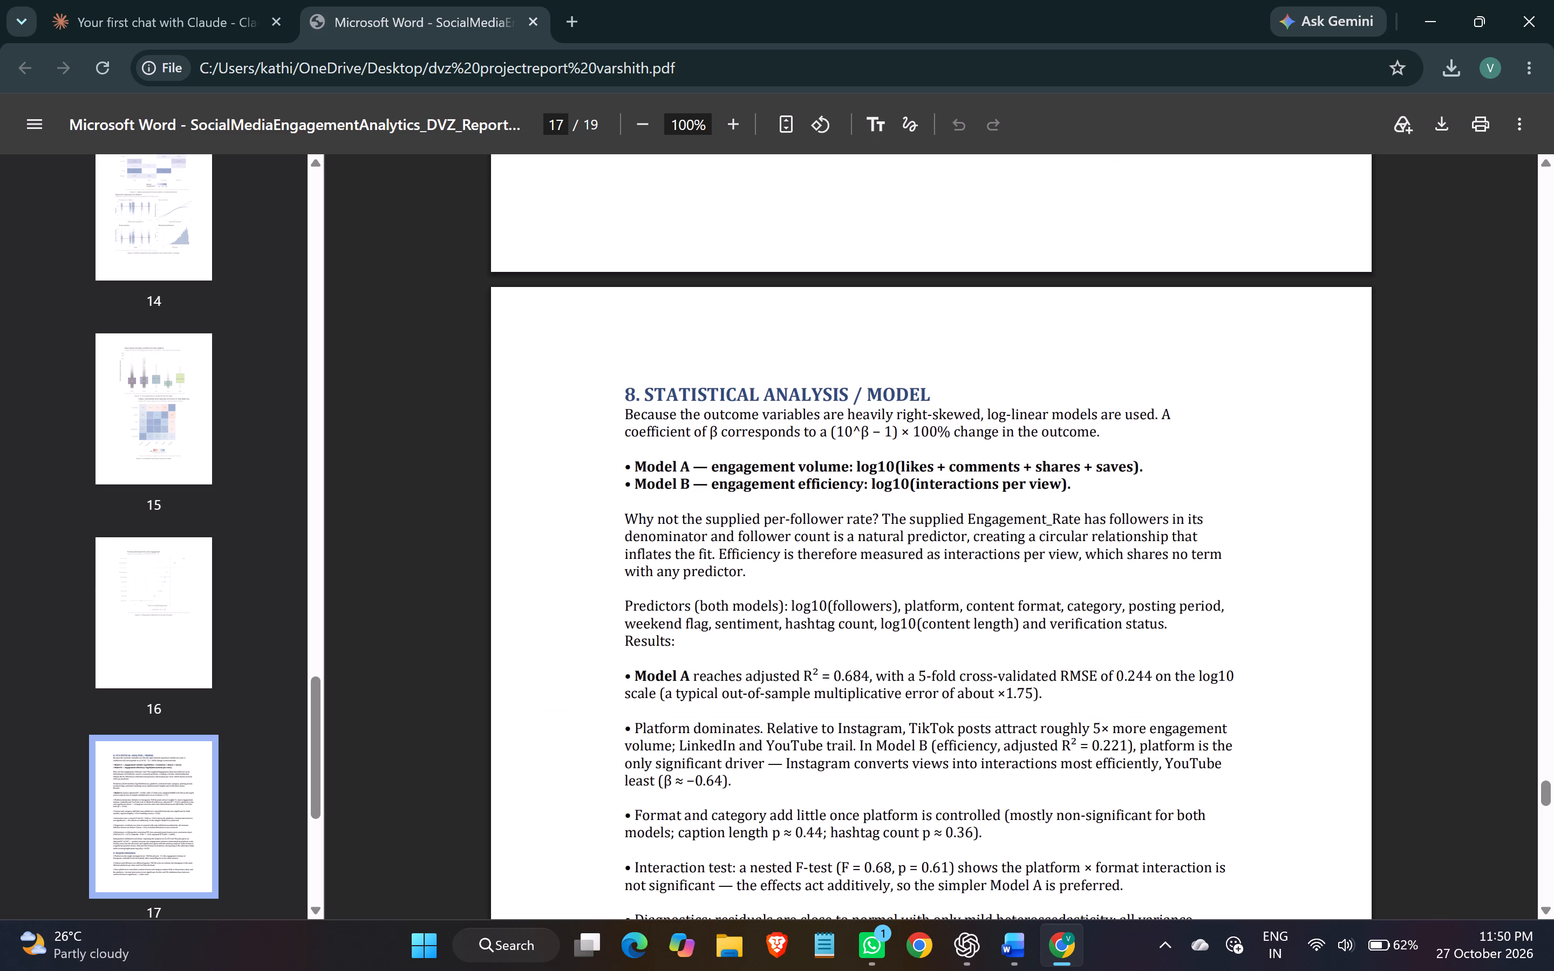
pyautogui.scroll(5, 918, 689)
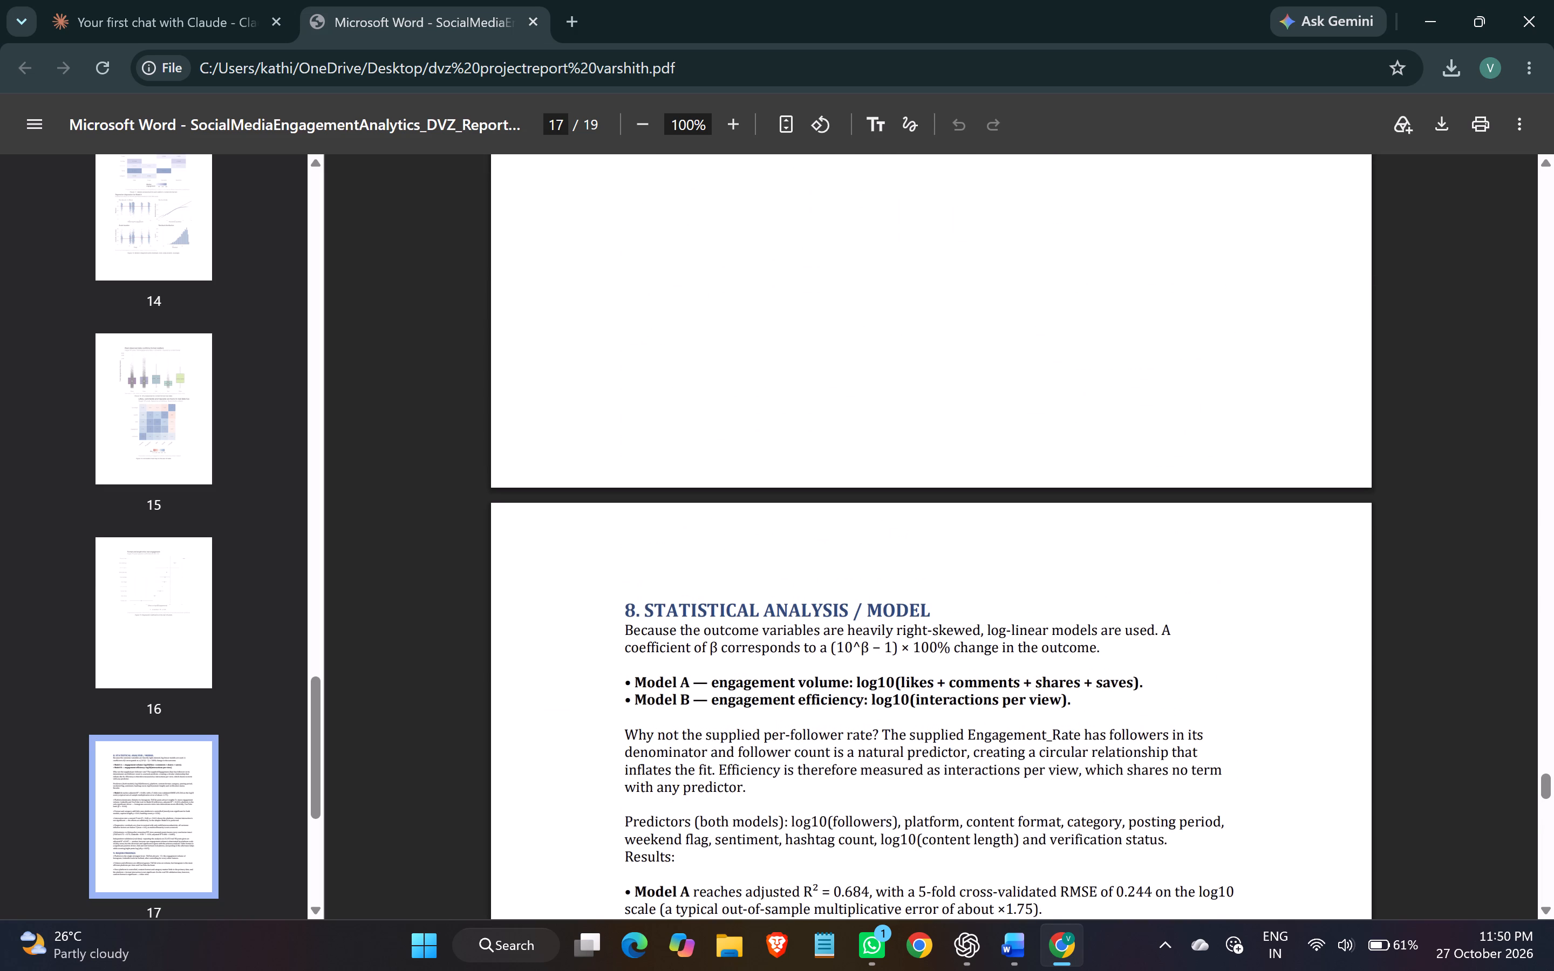
pyautogui.moveTo(625, 604); pyautogui.dragTo(739, 606)
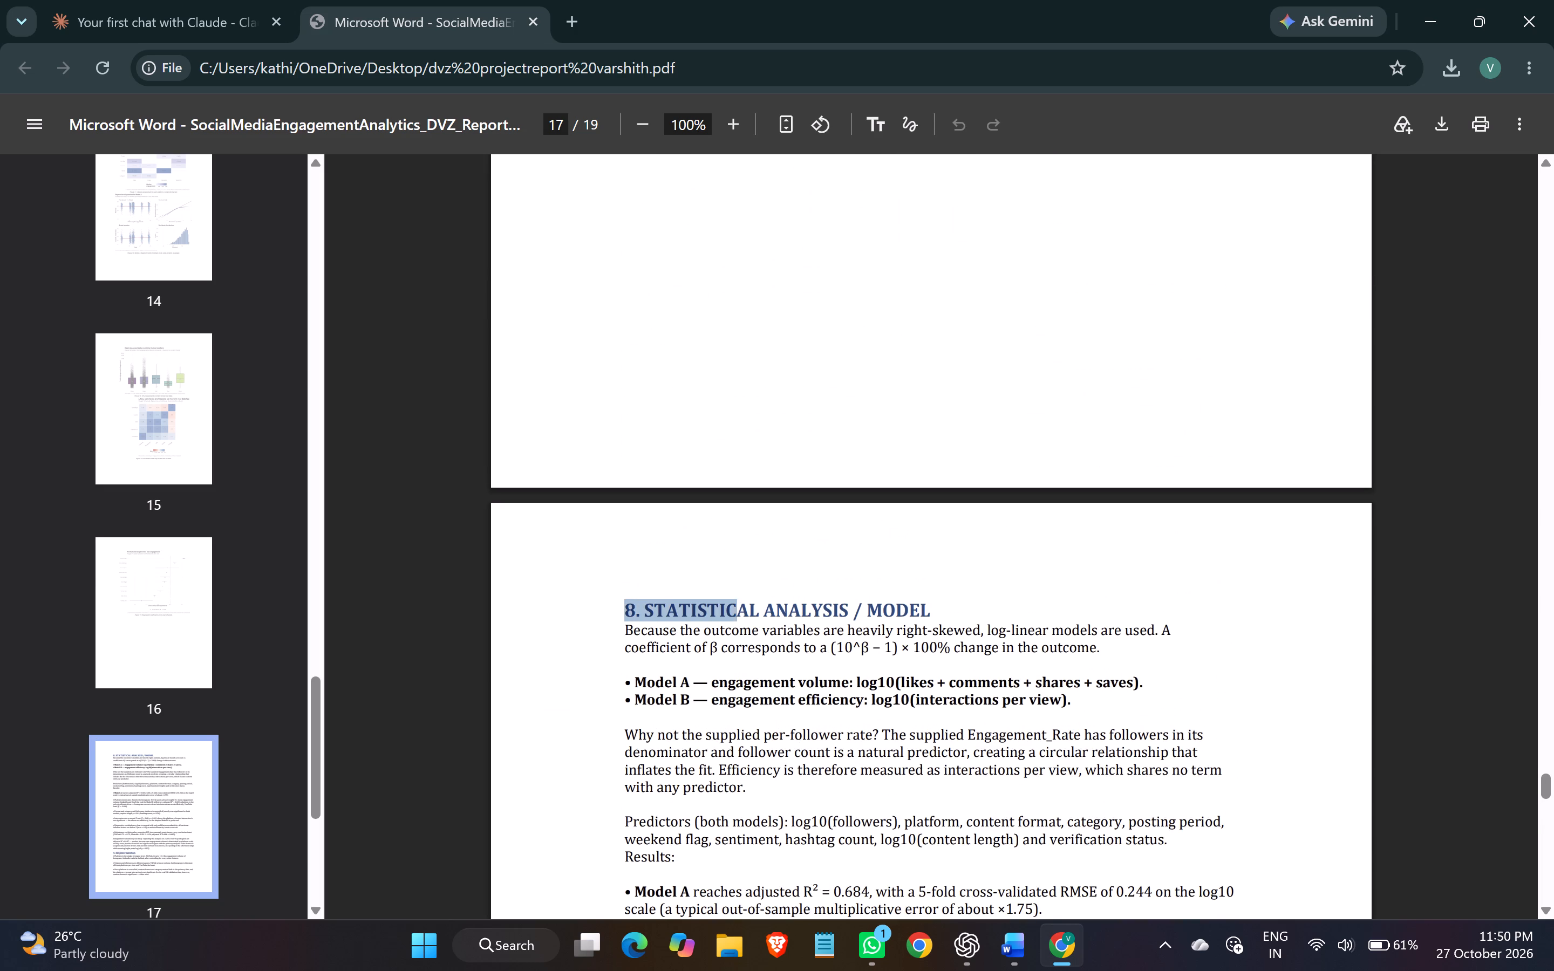
pyautogui.moveTo(739, 606); pyautogui.dragTo(926, 597)
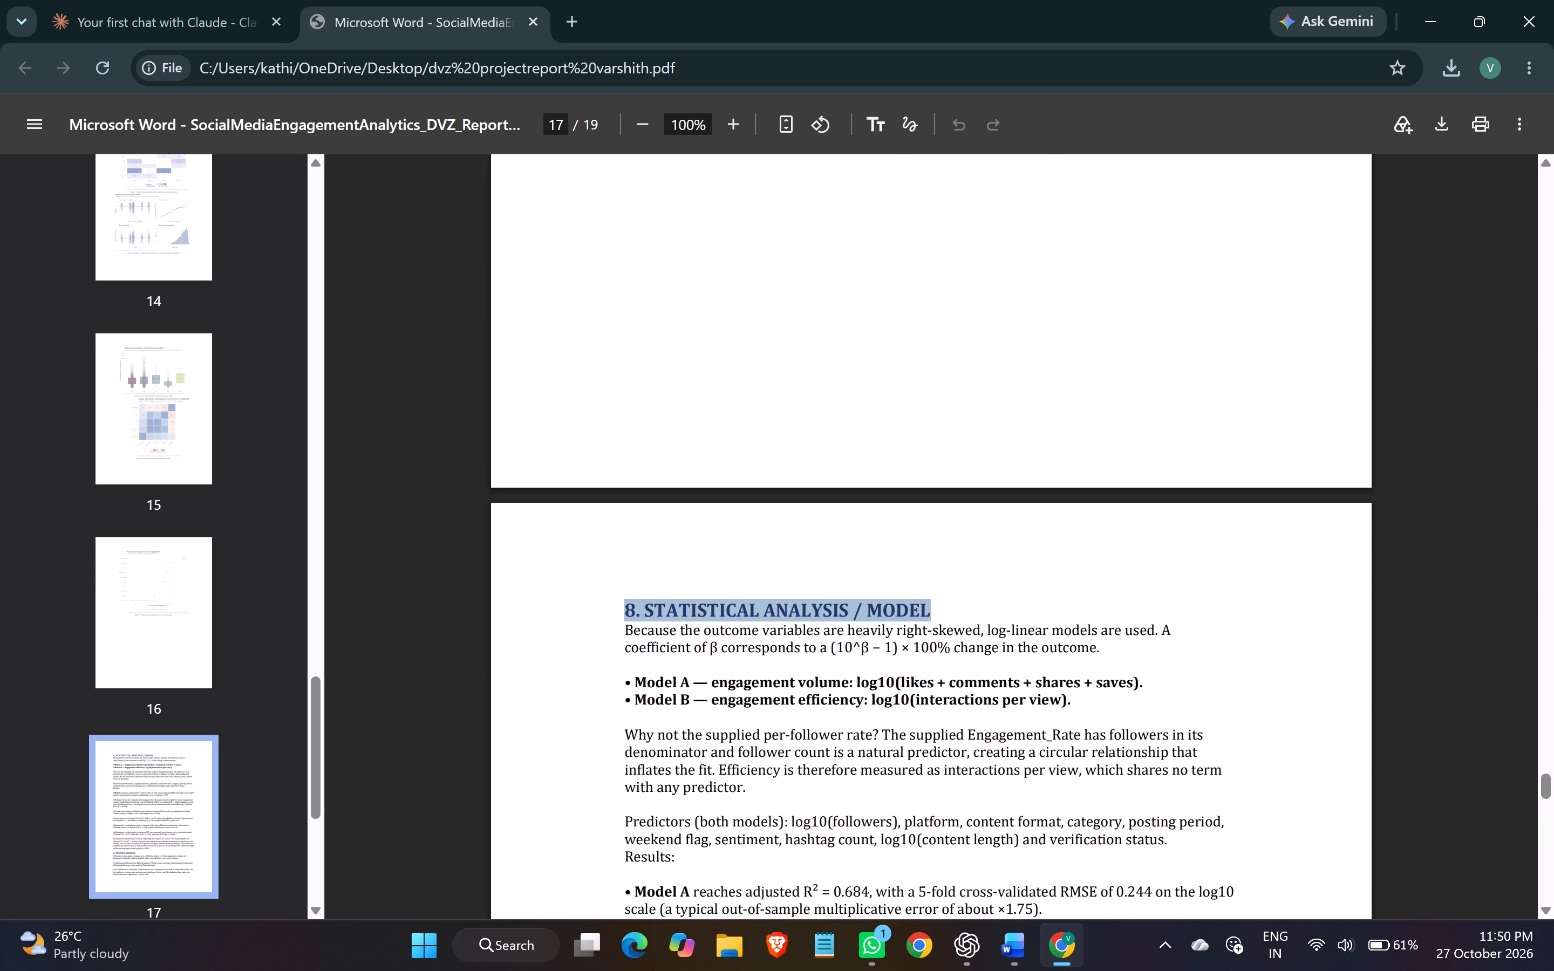
pyautogui.hotkey('ctrl', 'c')
pyautogui.hotkey('alt', 'Tab')
pyautogui.hotkey('ctrl', 'v')
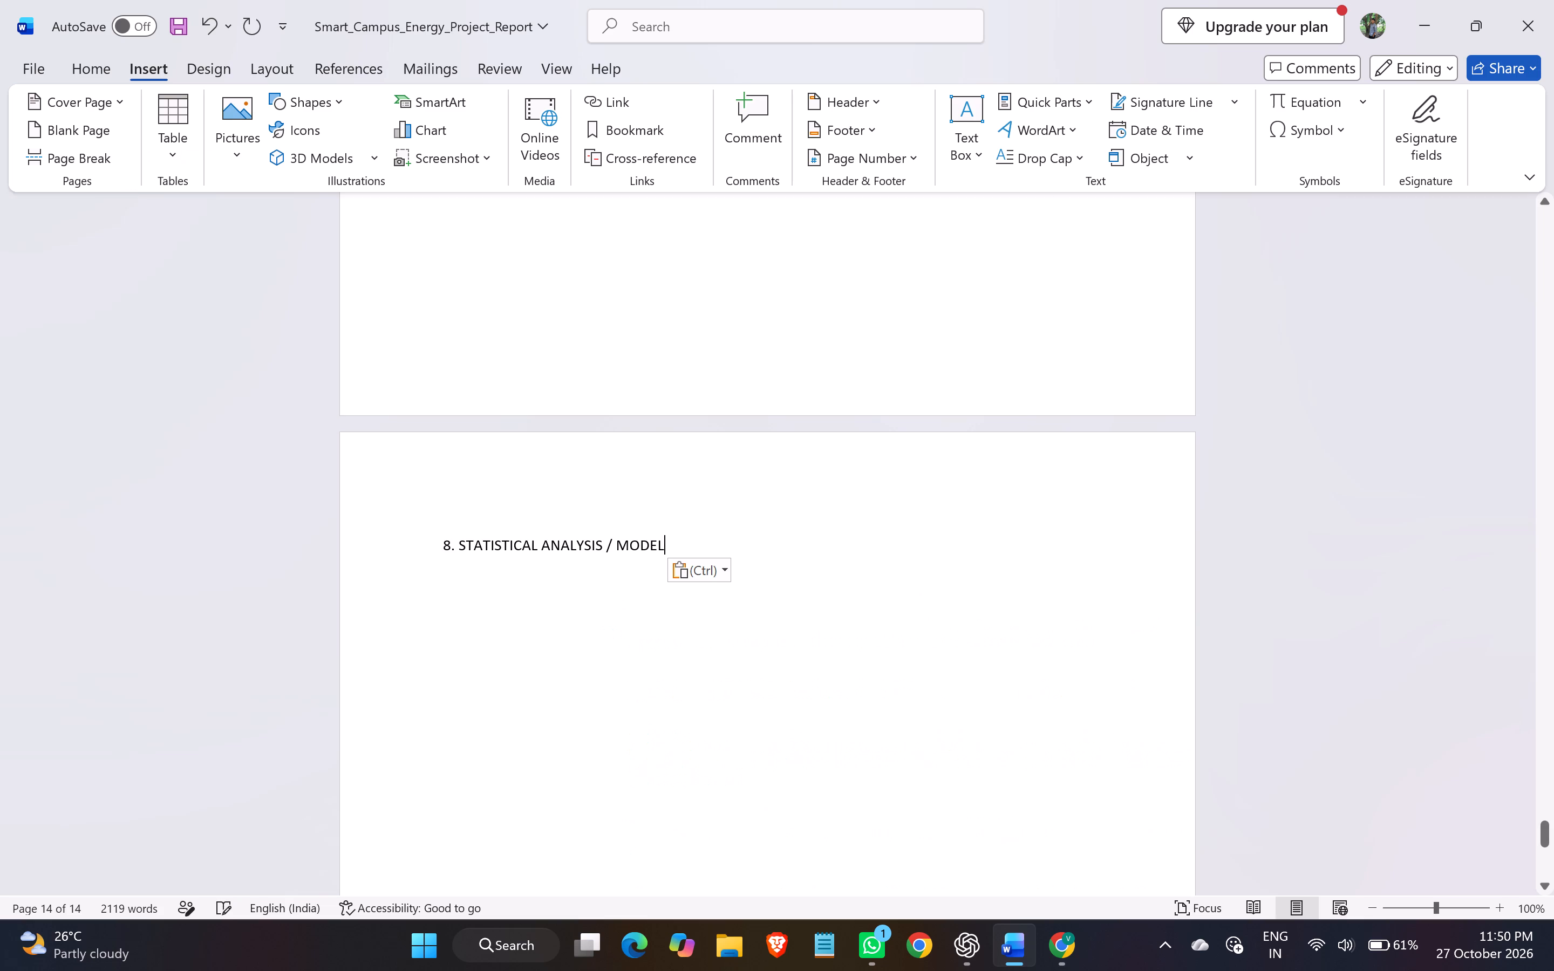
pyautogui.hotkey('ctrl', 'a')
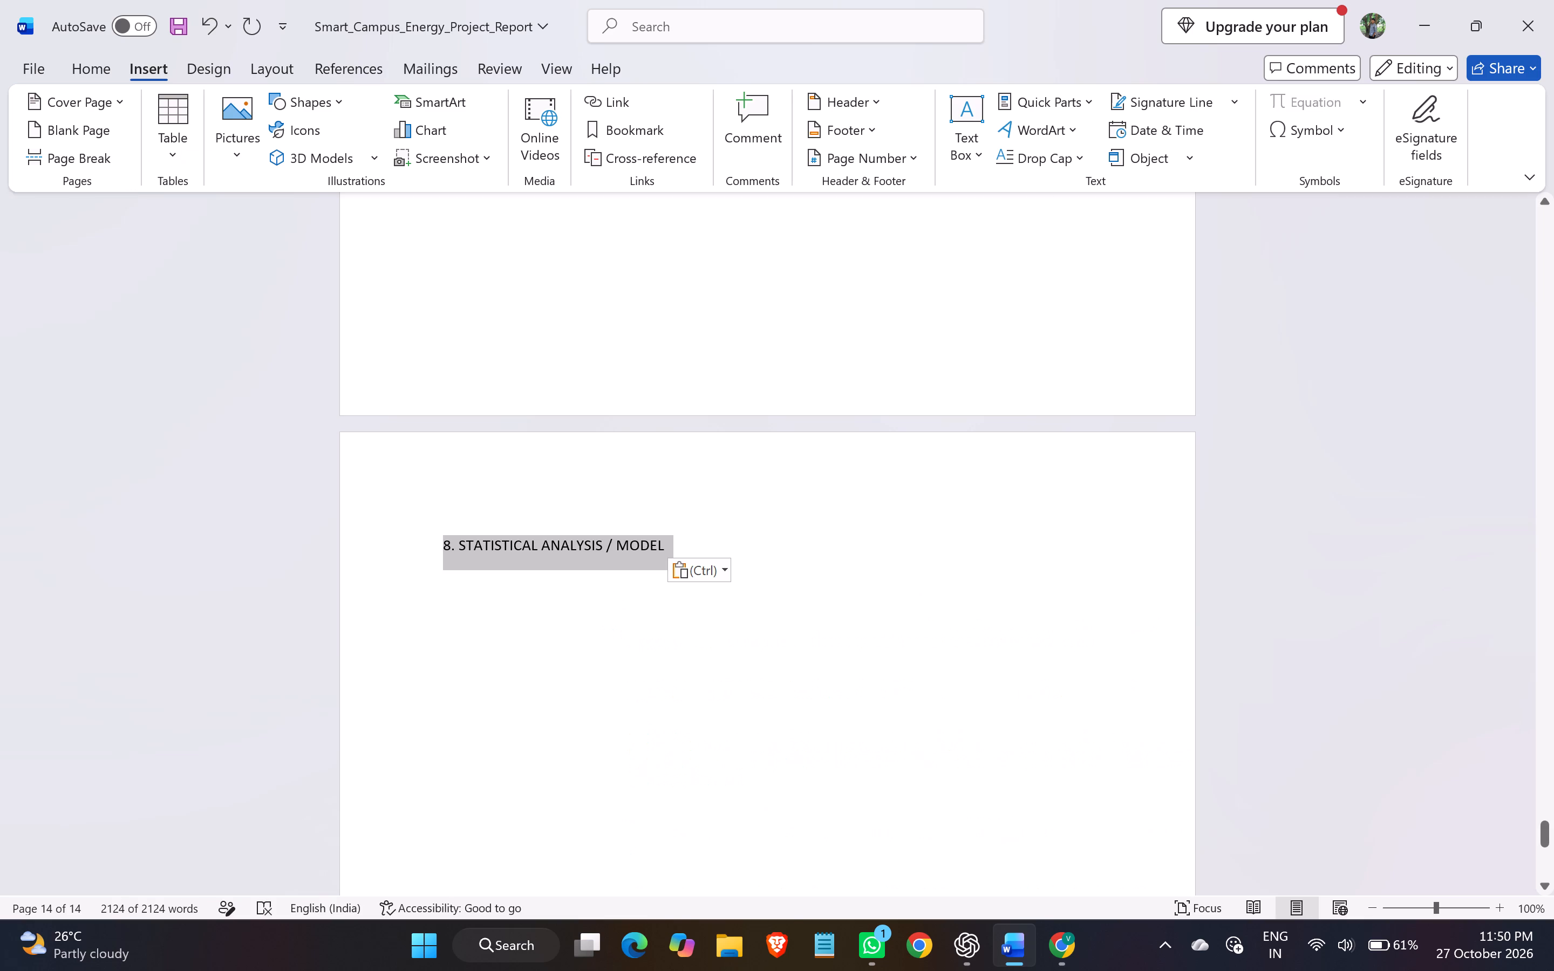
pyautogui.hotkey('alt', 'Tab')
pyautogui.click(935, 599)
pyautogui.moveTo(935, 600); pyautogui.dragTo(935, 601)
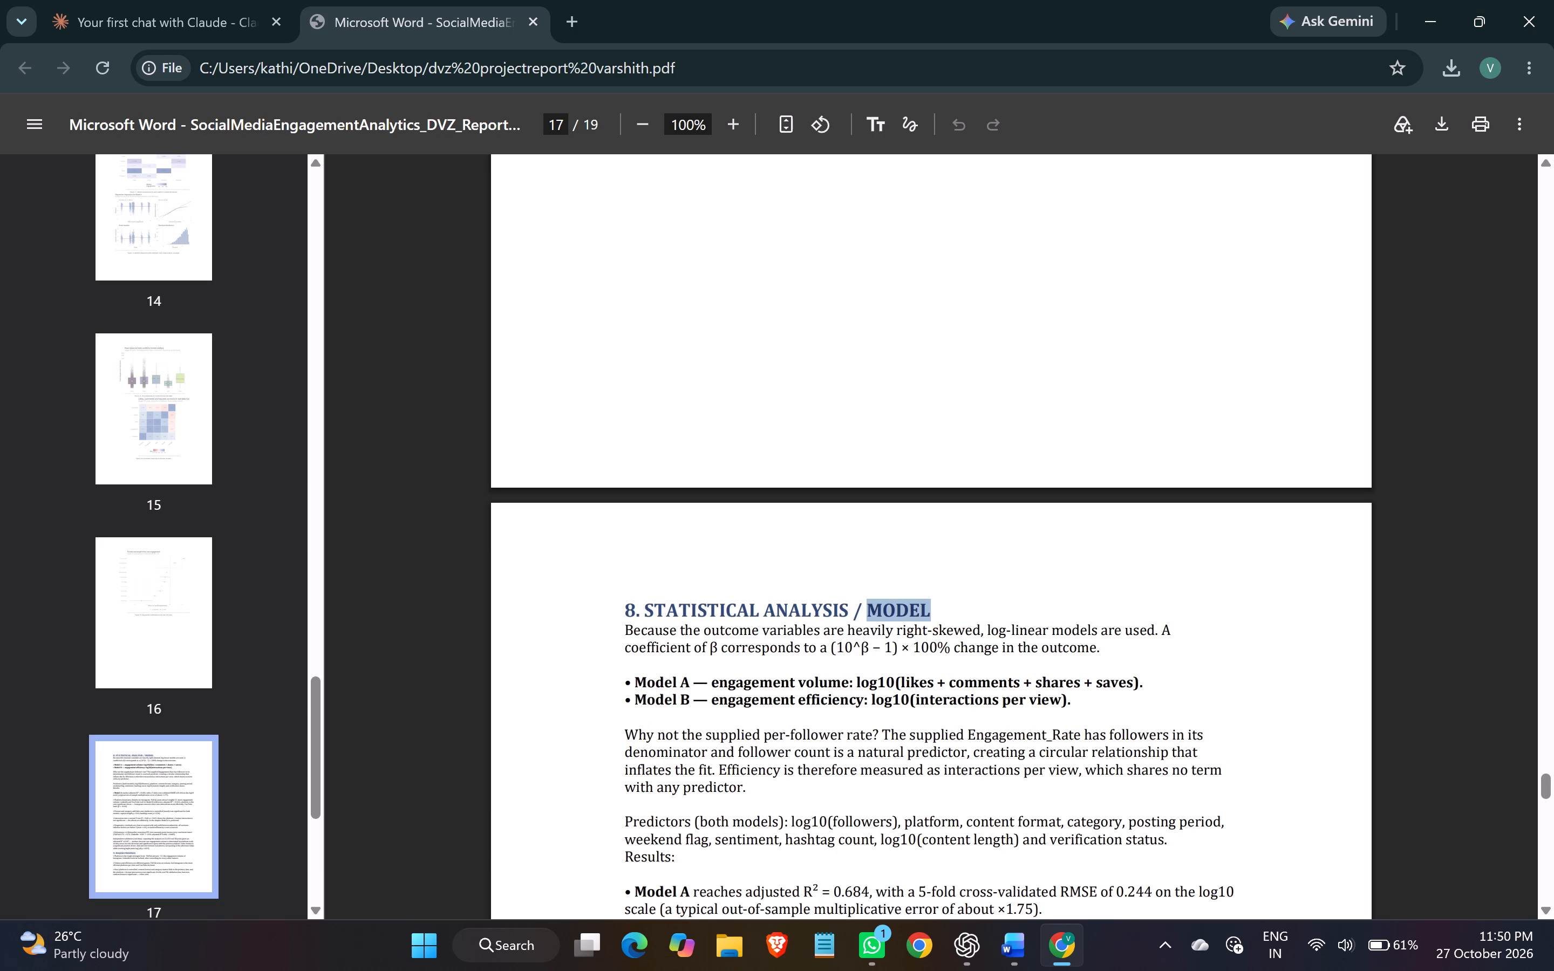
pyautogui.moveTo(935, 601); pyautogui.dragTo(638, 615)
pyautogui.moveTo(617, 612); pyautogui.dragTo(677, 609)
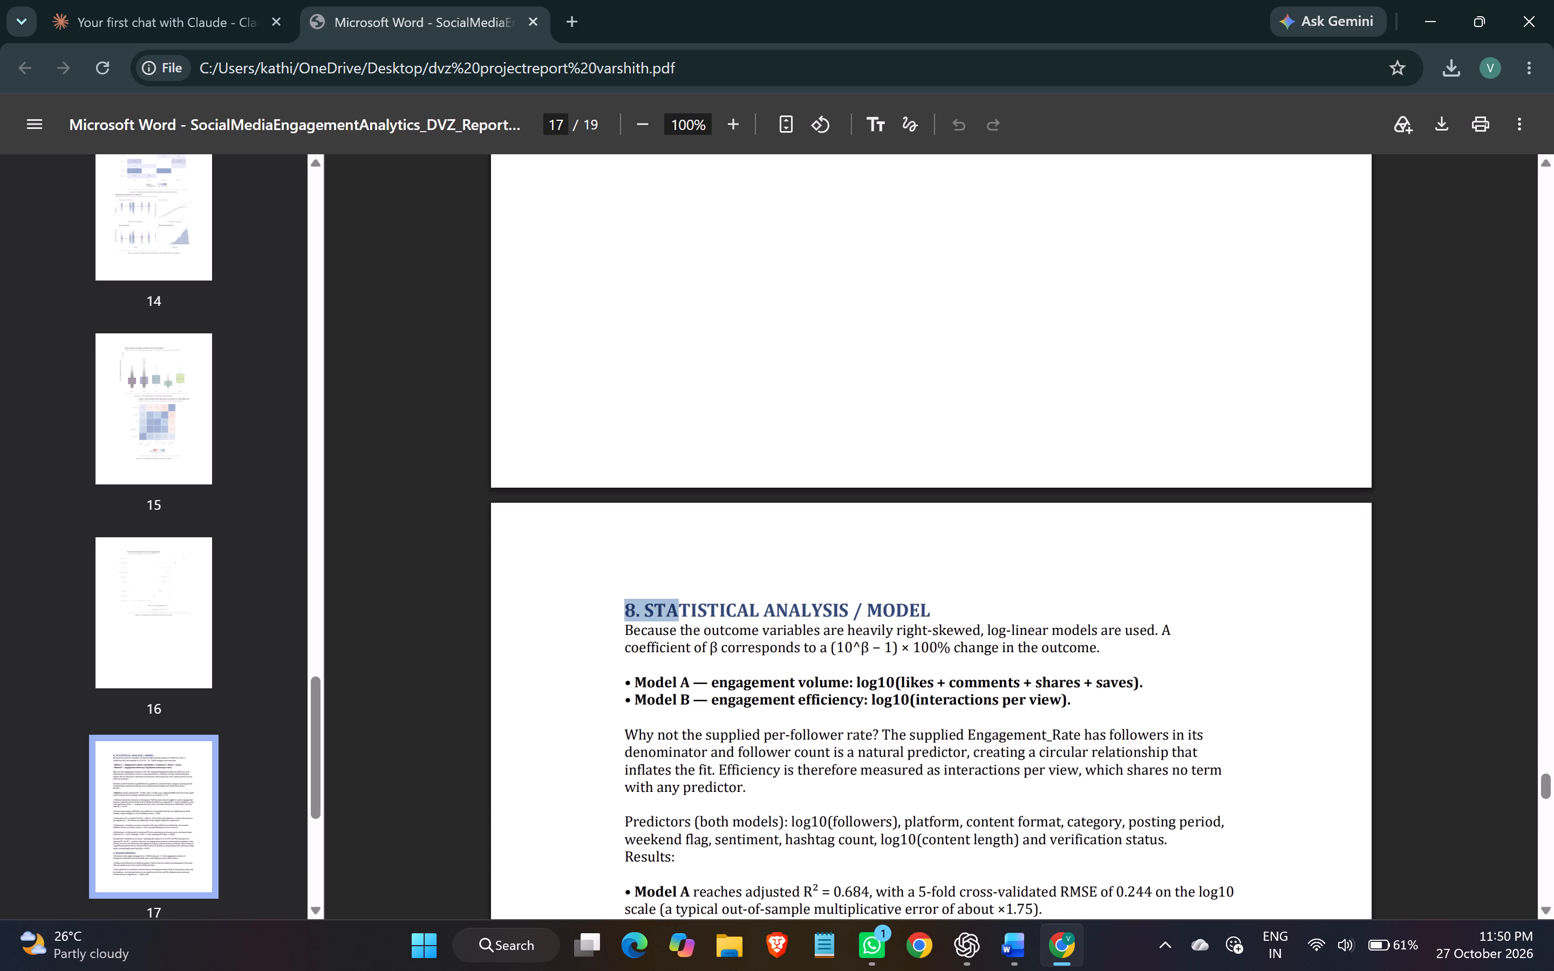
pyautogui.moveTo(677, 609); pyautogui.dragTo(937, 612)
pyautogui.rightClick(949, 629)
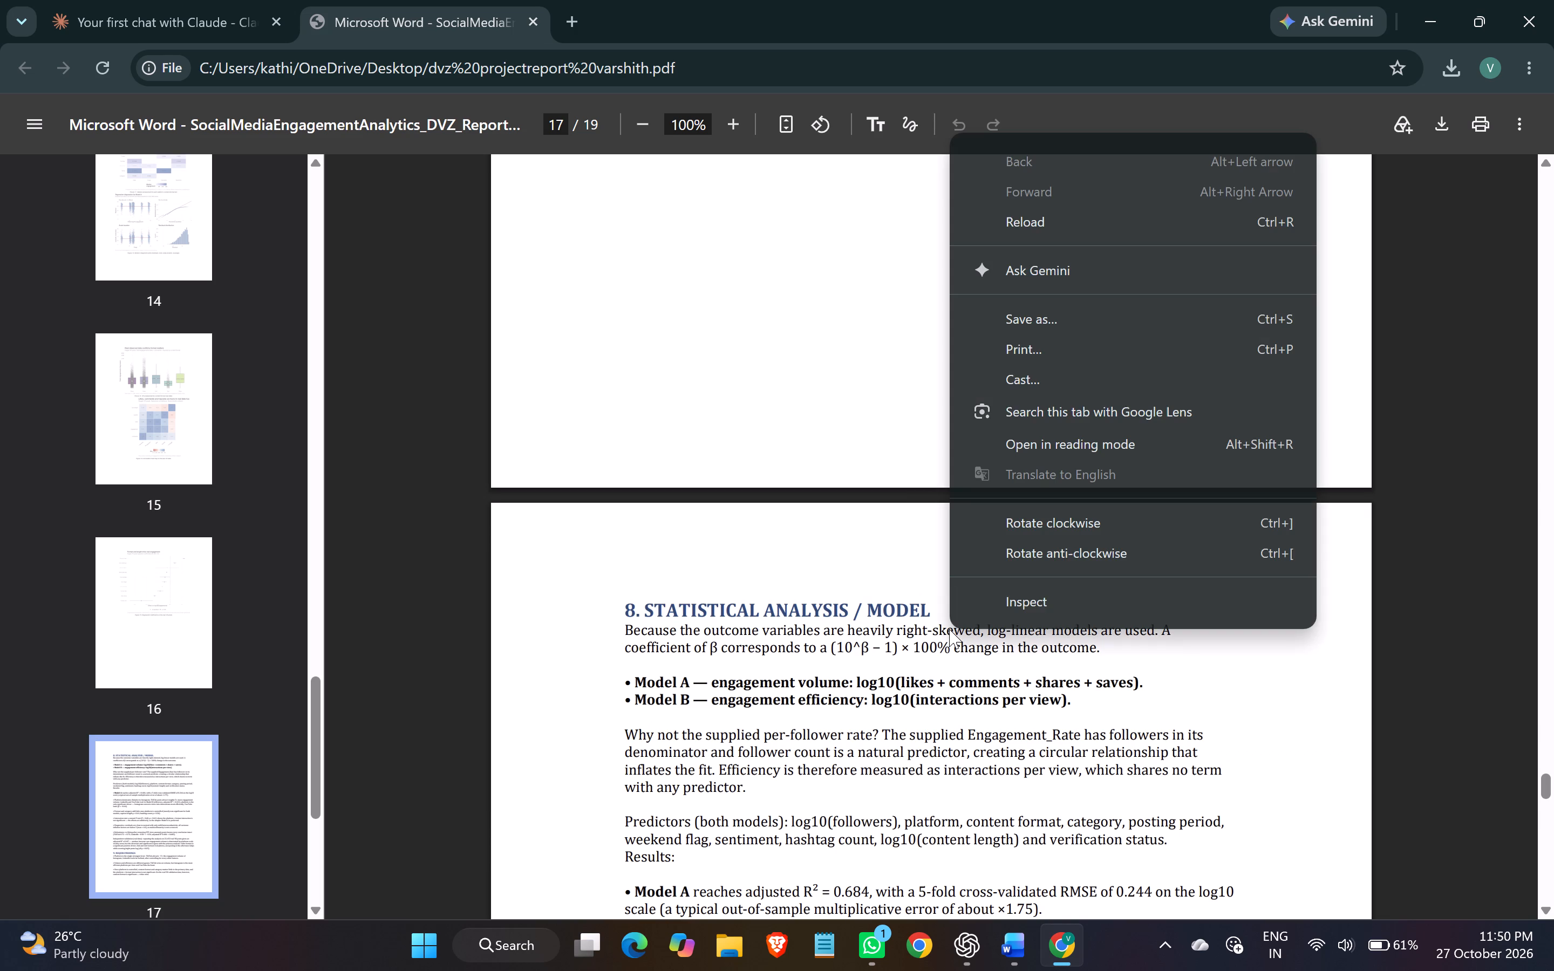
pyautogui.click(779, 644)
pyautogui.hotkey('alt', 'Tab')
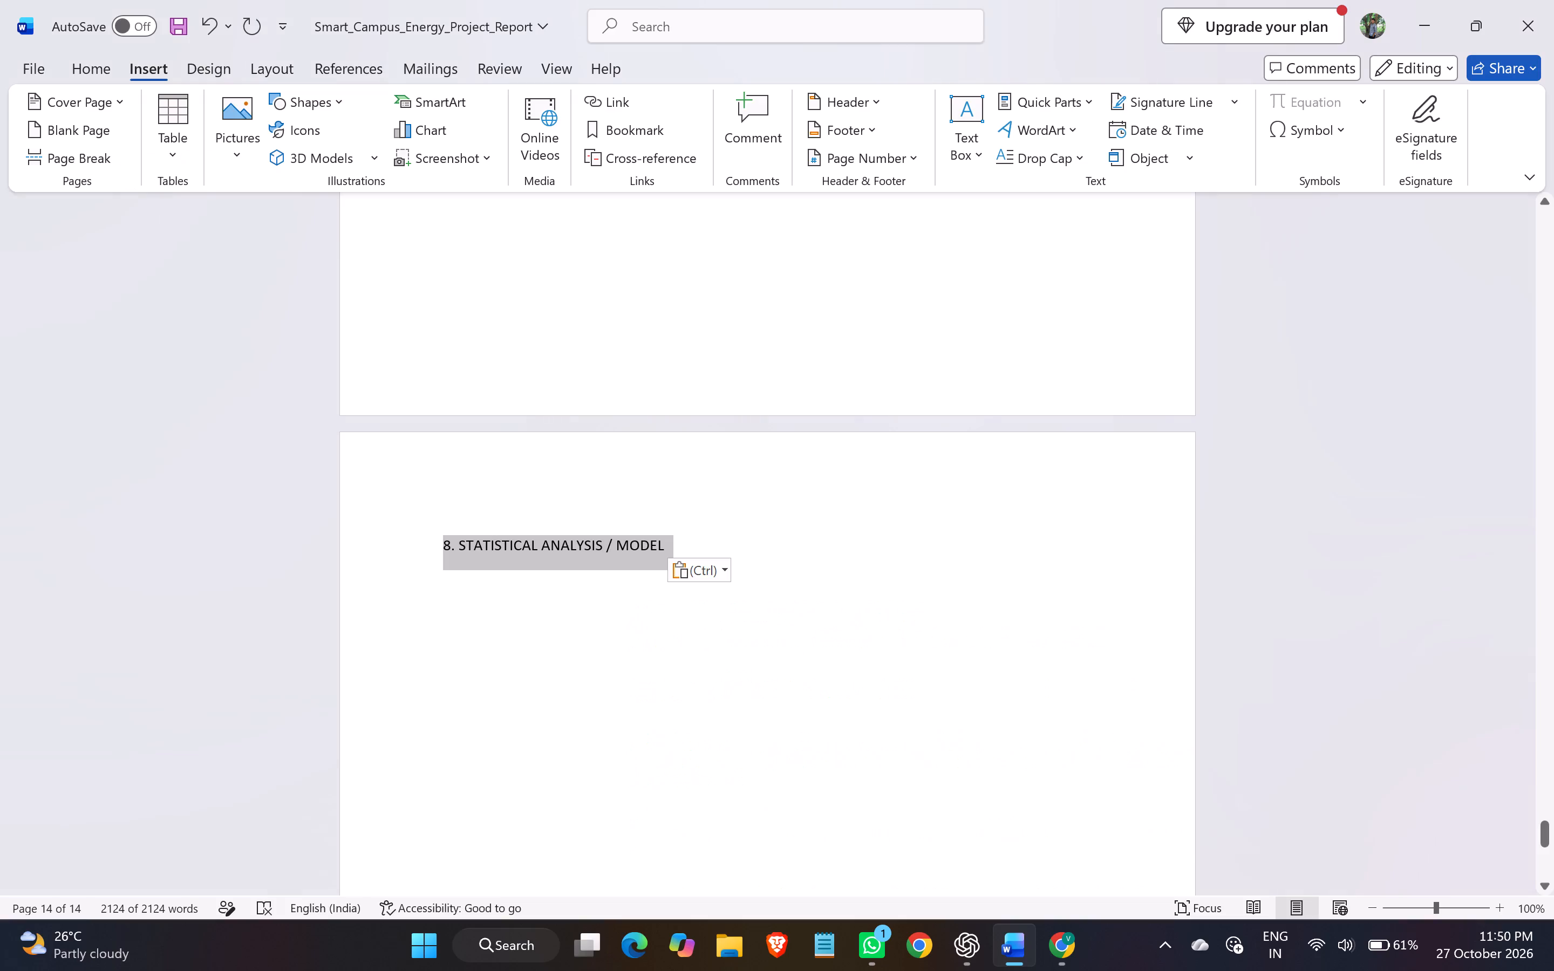
# Format the heading "8. STATISTICAL ANALYSIS / MODEL" in bold with a dark blue theme font colour.
pyautogui.click(463, 585)
pyautogui.moveTo(438, 548); pyautogui.dragTo(550, 550)
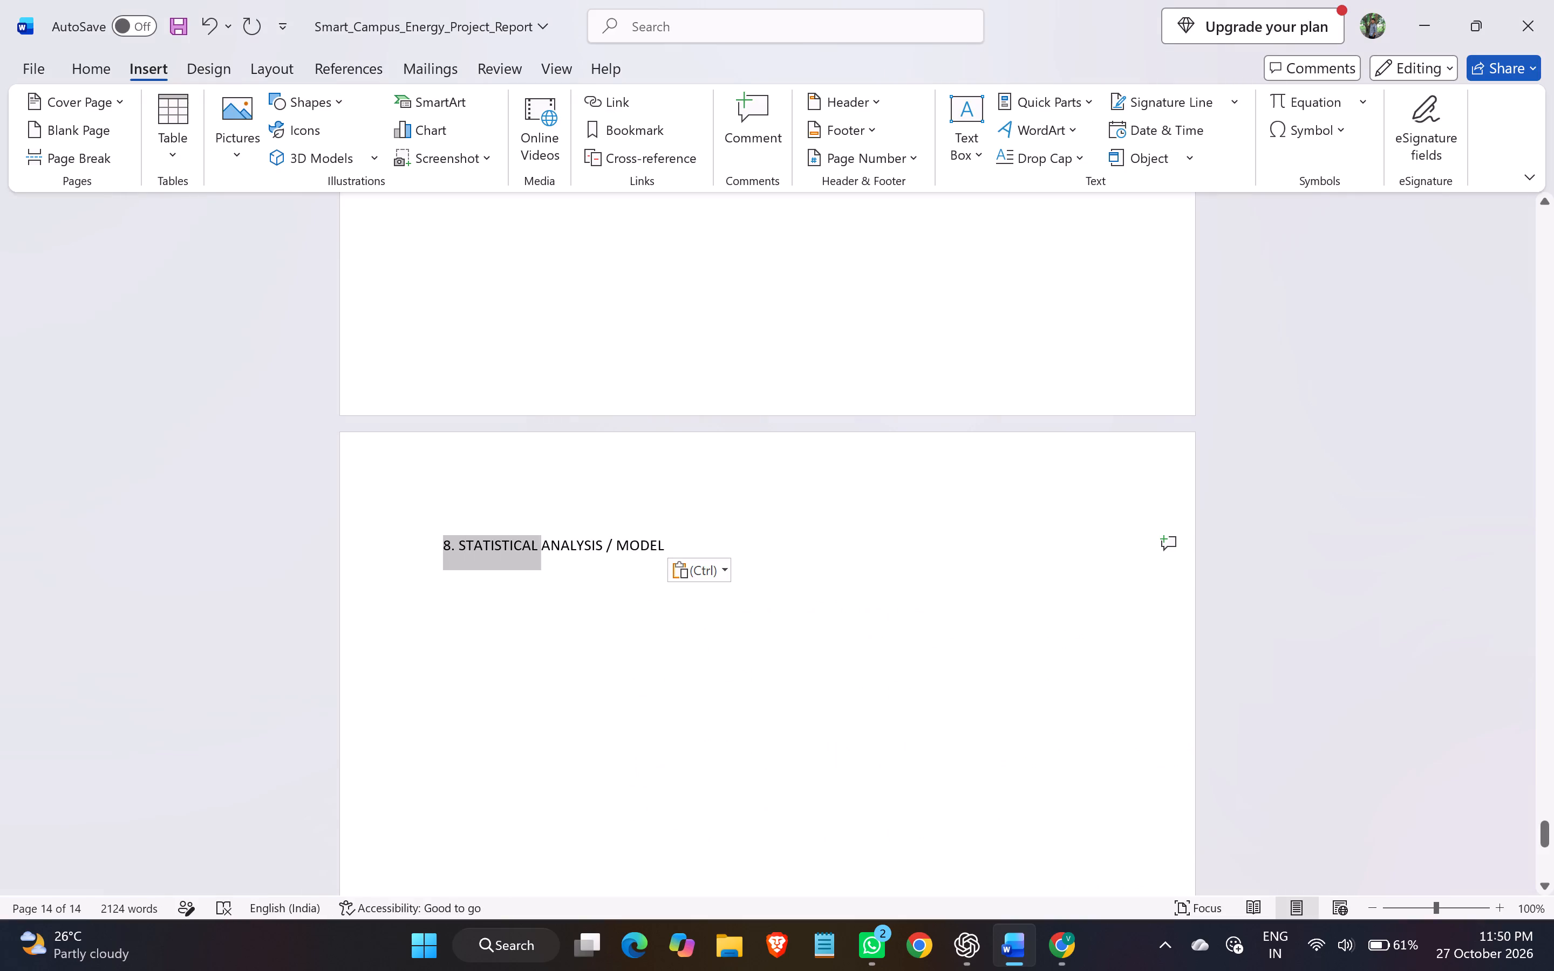
pyautogui.moveTo(550, 550); pyautogui.dragTo(670, 544)
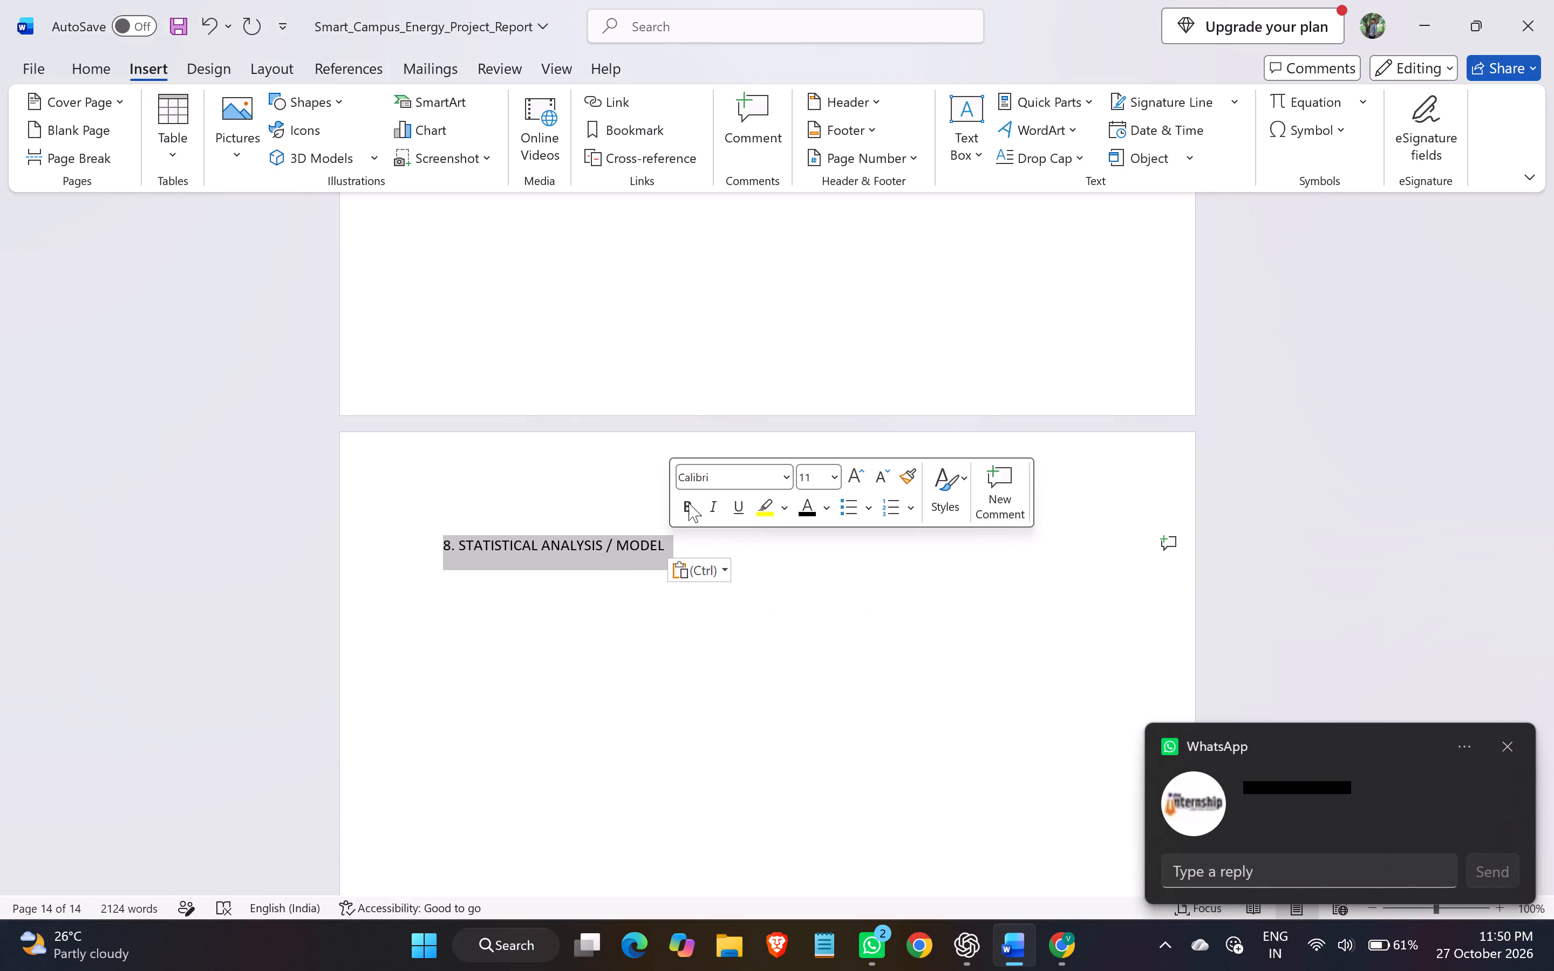
pyautogui.click(689, 503)
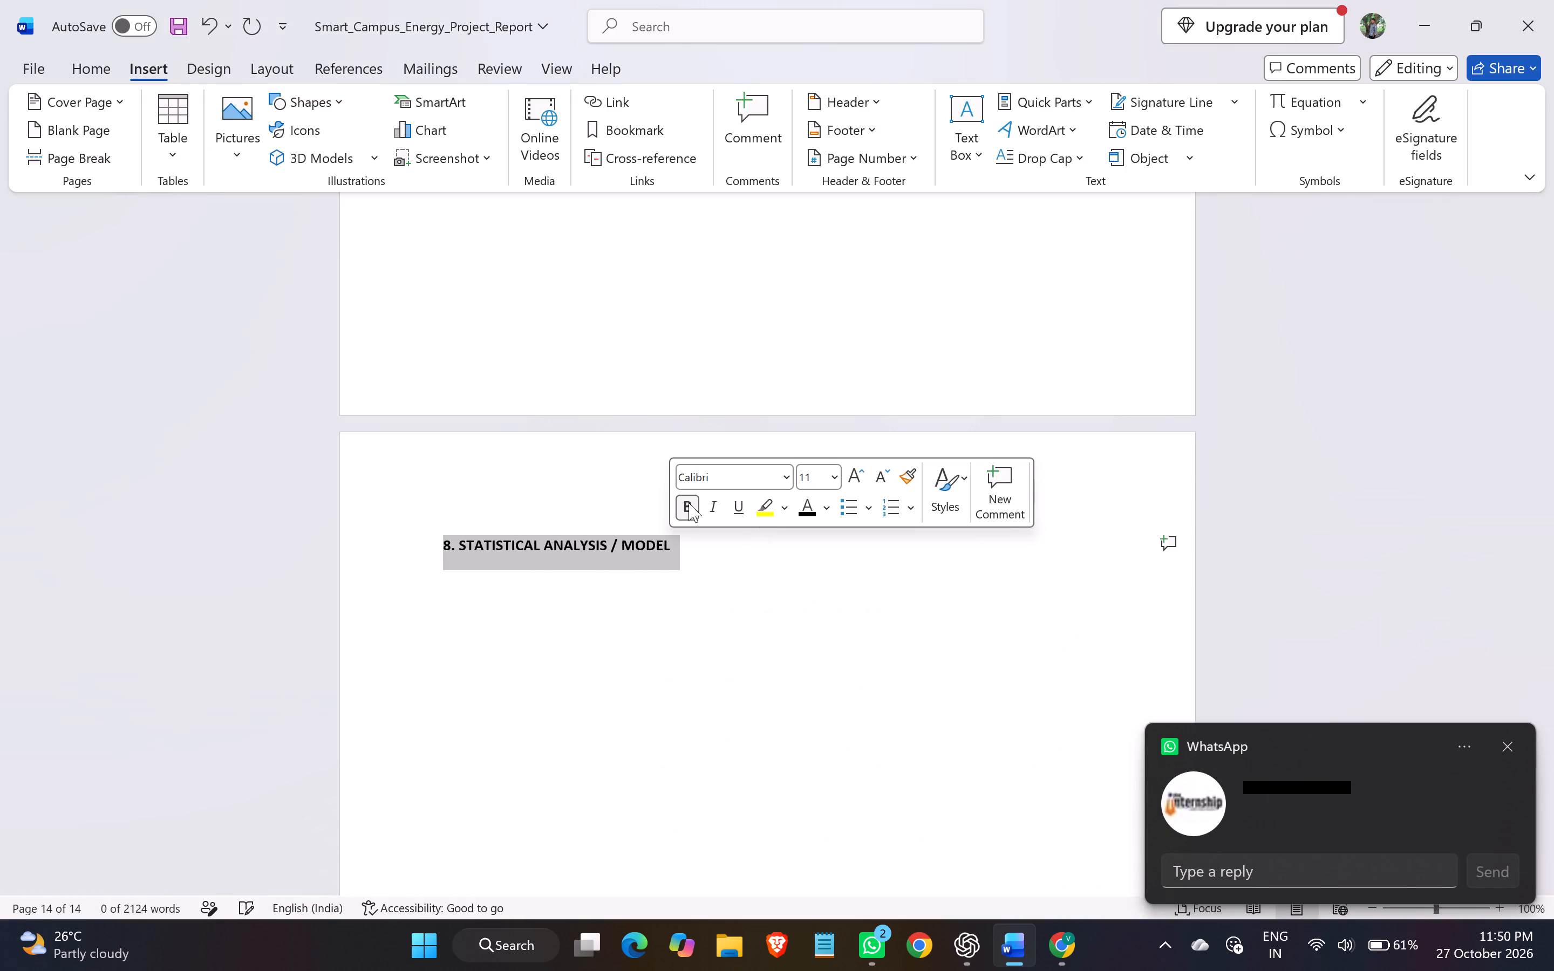
pyautogui.click(826, 511)
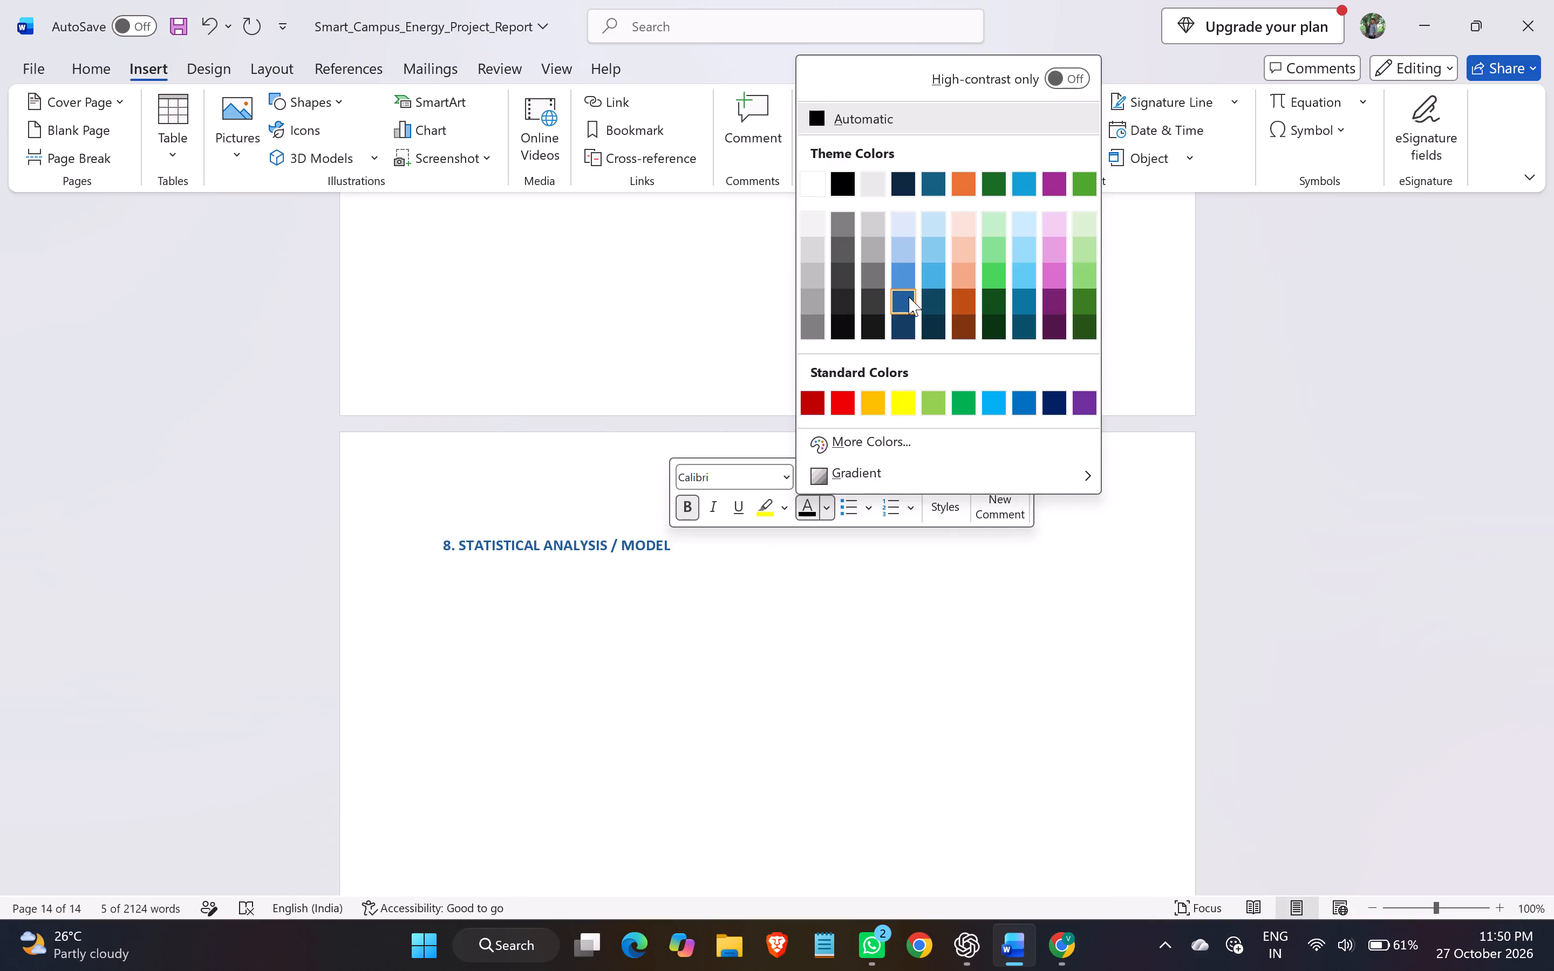
pyautogui.click(909, 297)
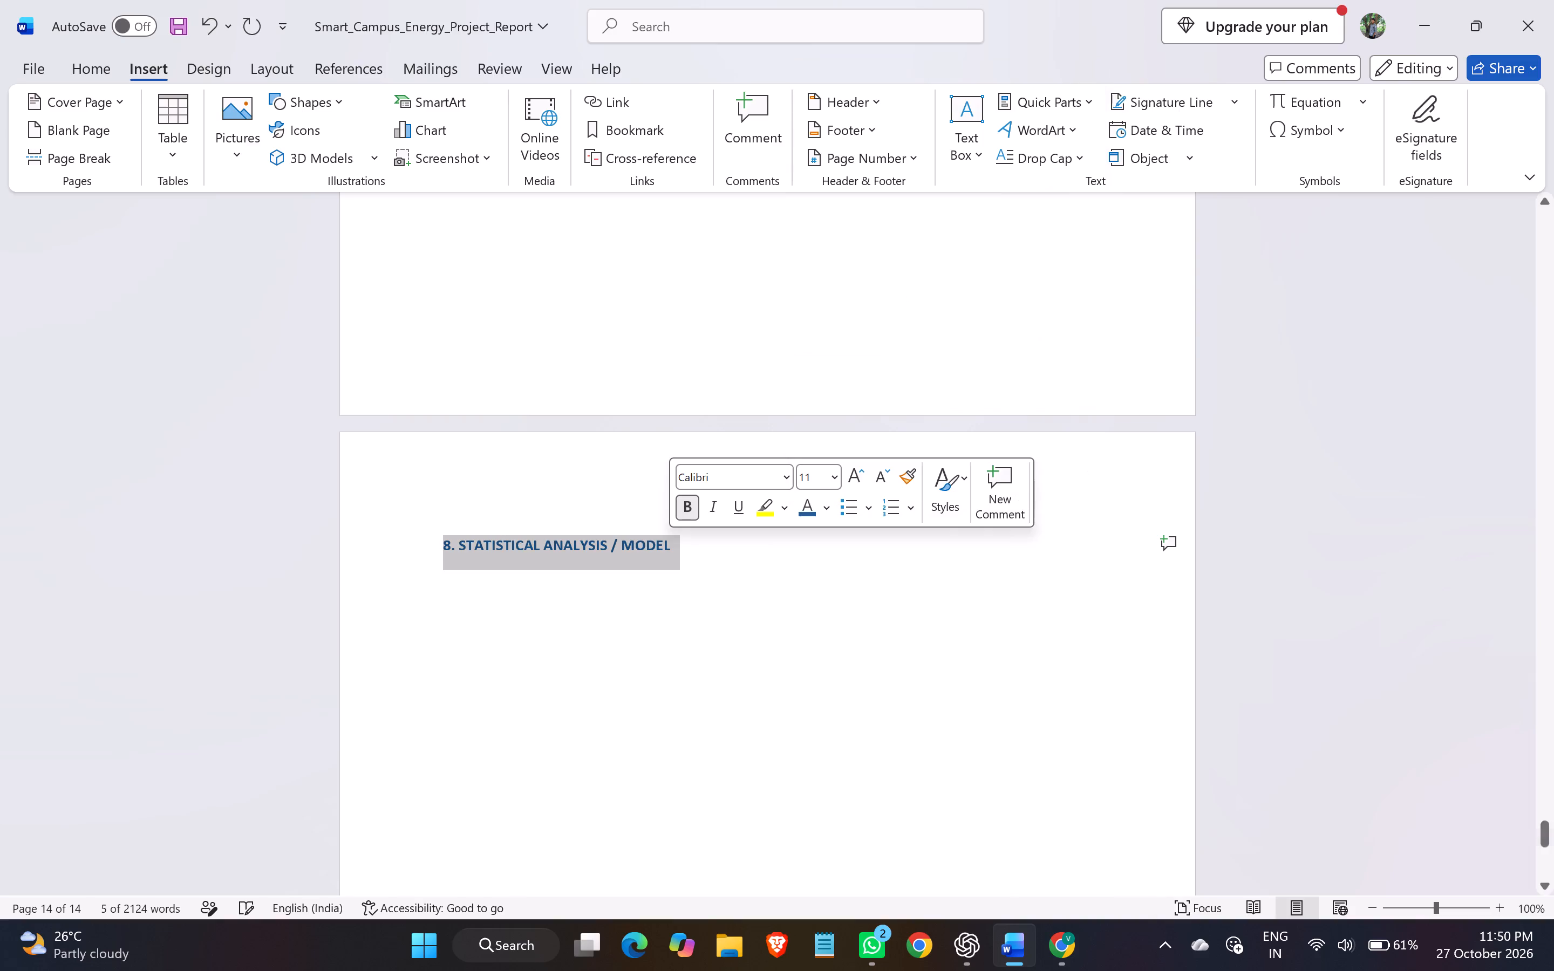
# Set the font size of the "8. STATISTICAL ANALYSIS / MODEL" heading to 14.
pyautogui.click(842, 475)
pyautogui.click(835, 475)
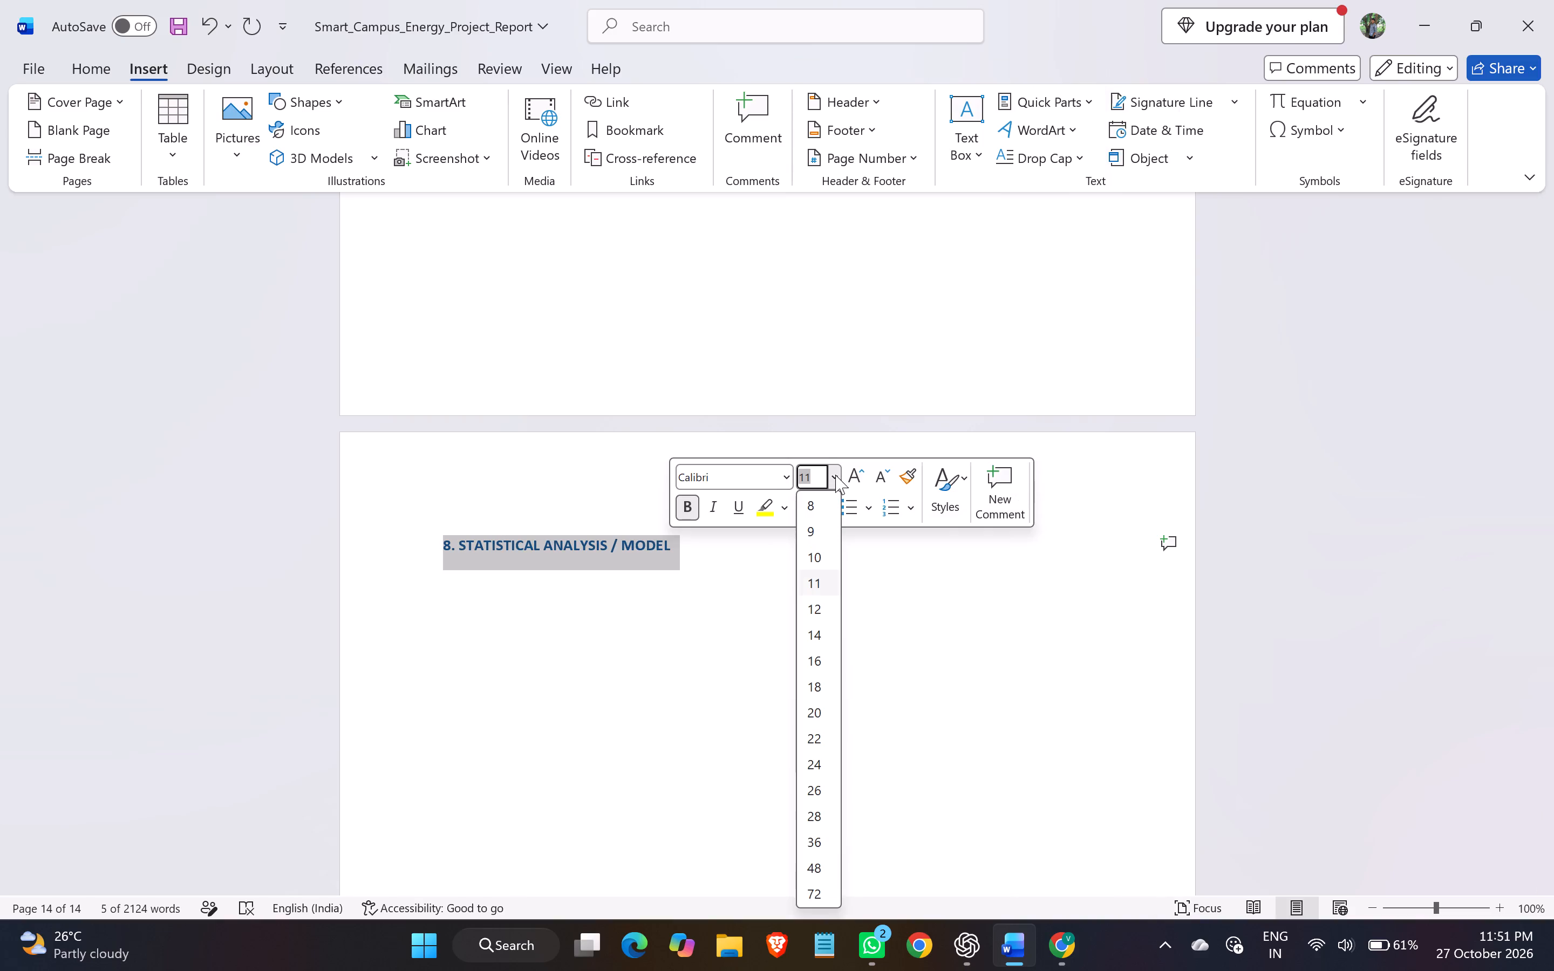
pyautogui.click(817, 637)
pyautogui.click(768, 660)
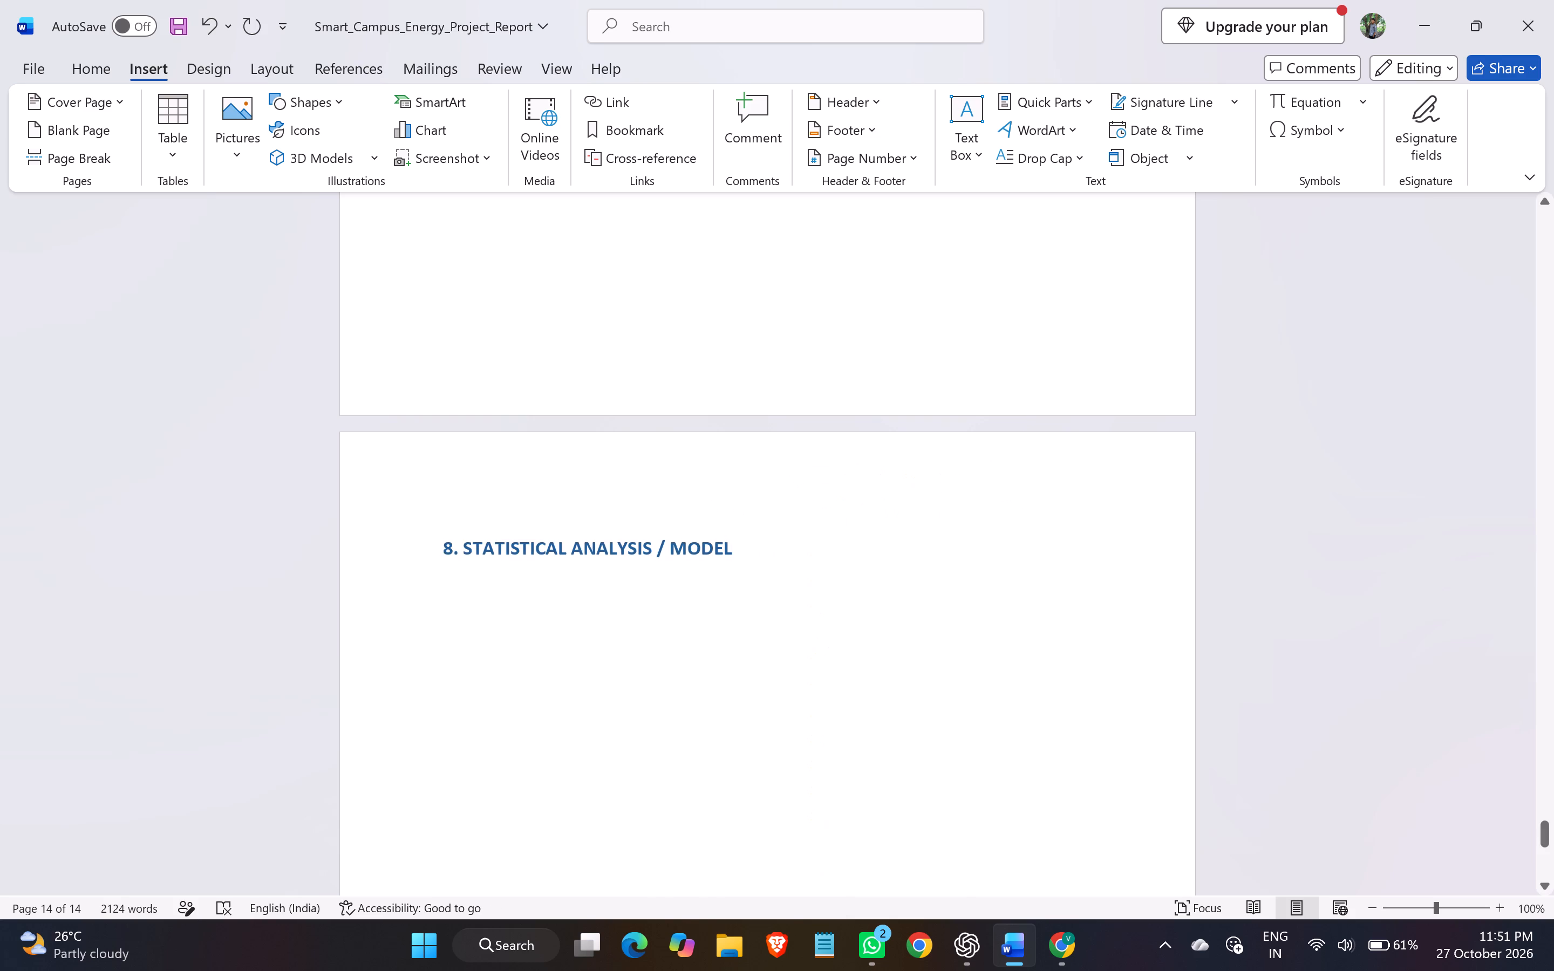
# Switch to the sample report PDF in Chrome and examine its Statistical Analysis / Model section and the sections after it.
pyautogui.hotkey('alt', 'Tab')
pyautogui.scroll(-10, 949, 699)
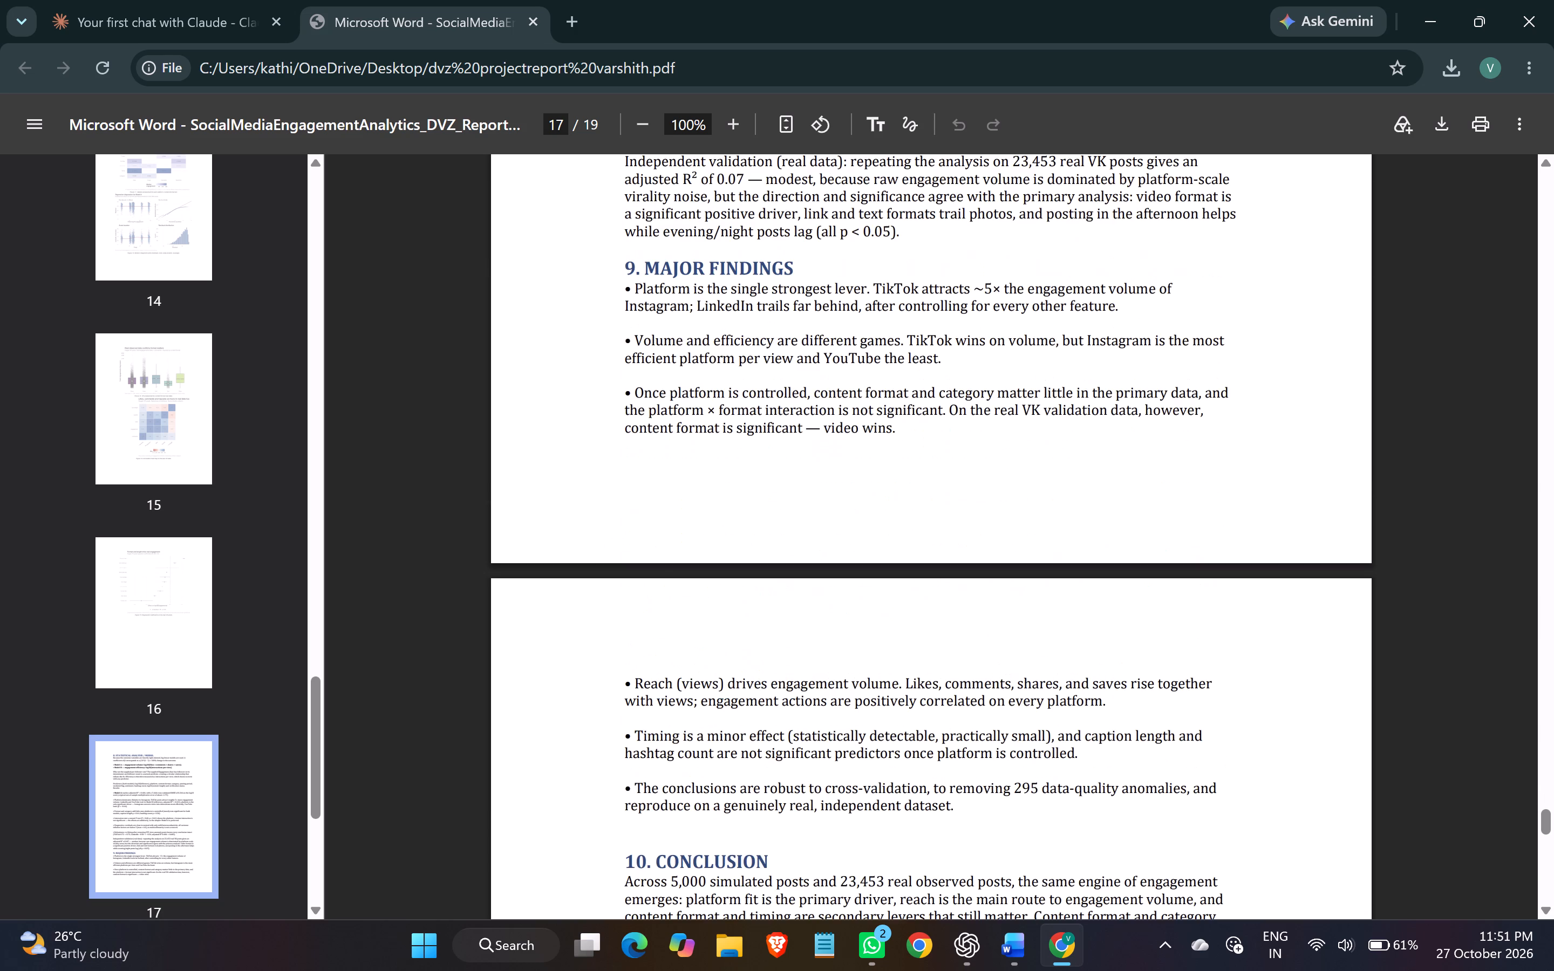
pyautogui.scroll(6, 951, 698)
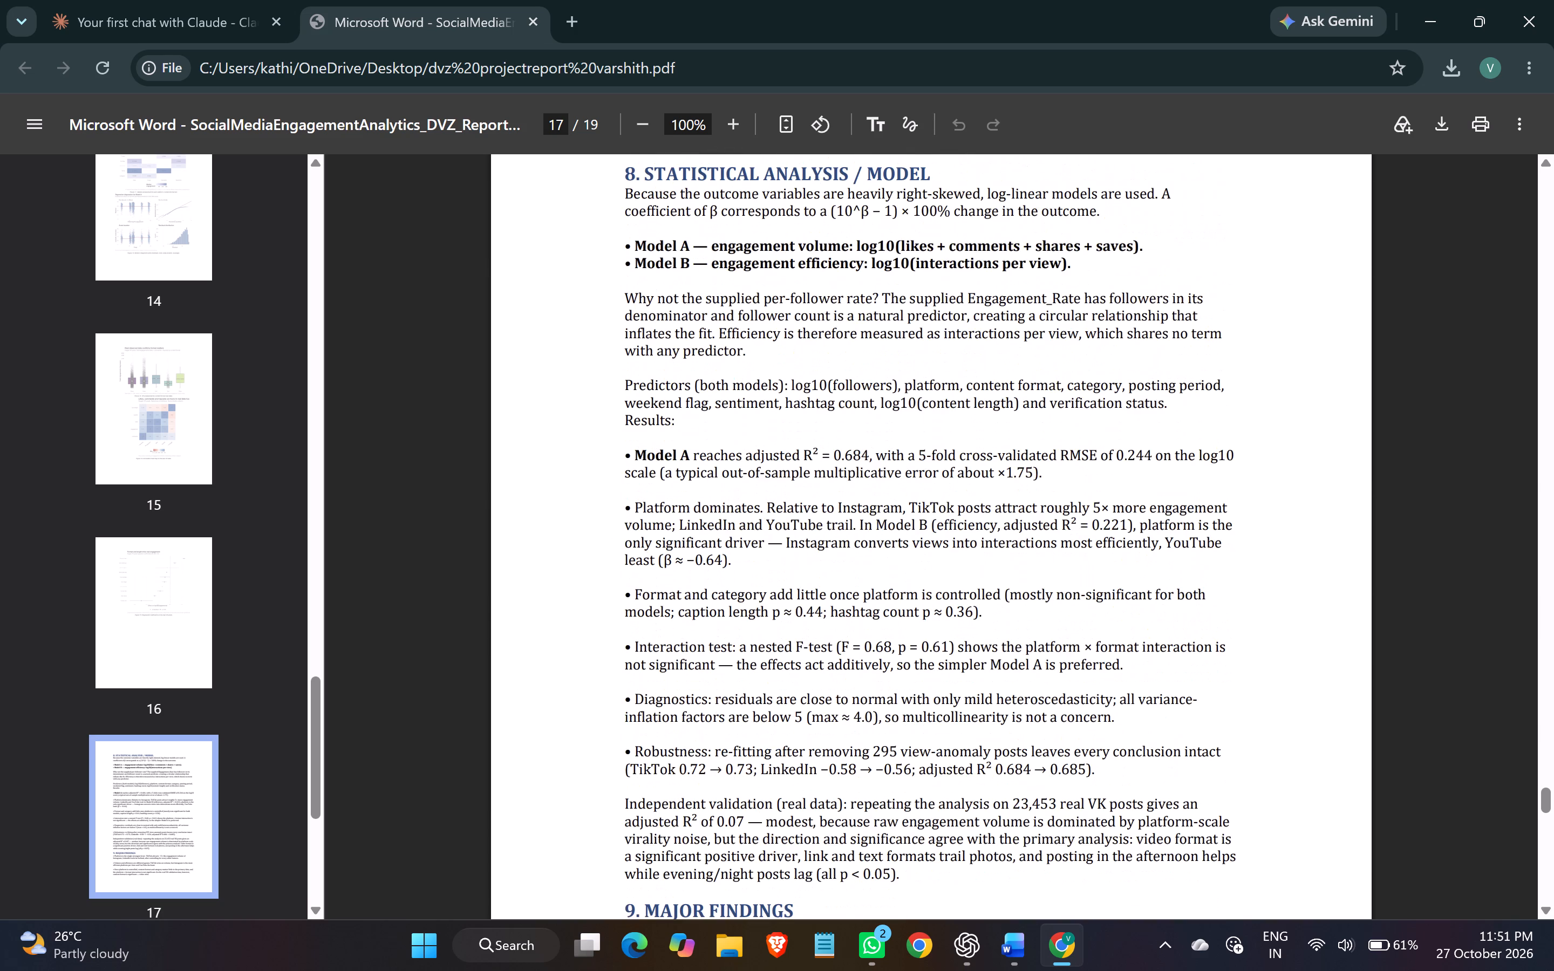
pyautogui.hotkey('alt', 'Tab')
pyautogui.hotkey('alt', 'Tab')
pyautogui.scroll(1, 951, 698)
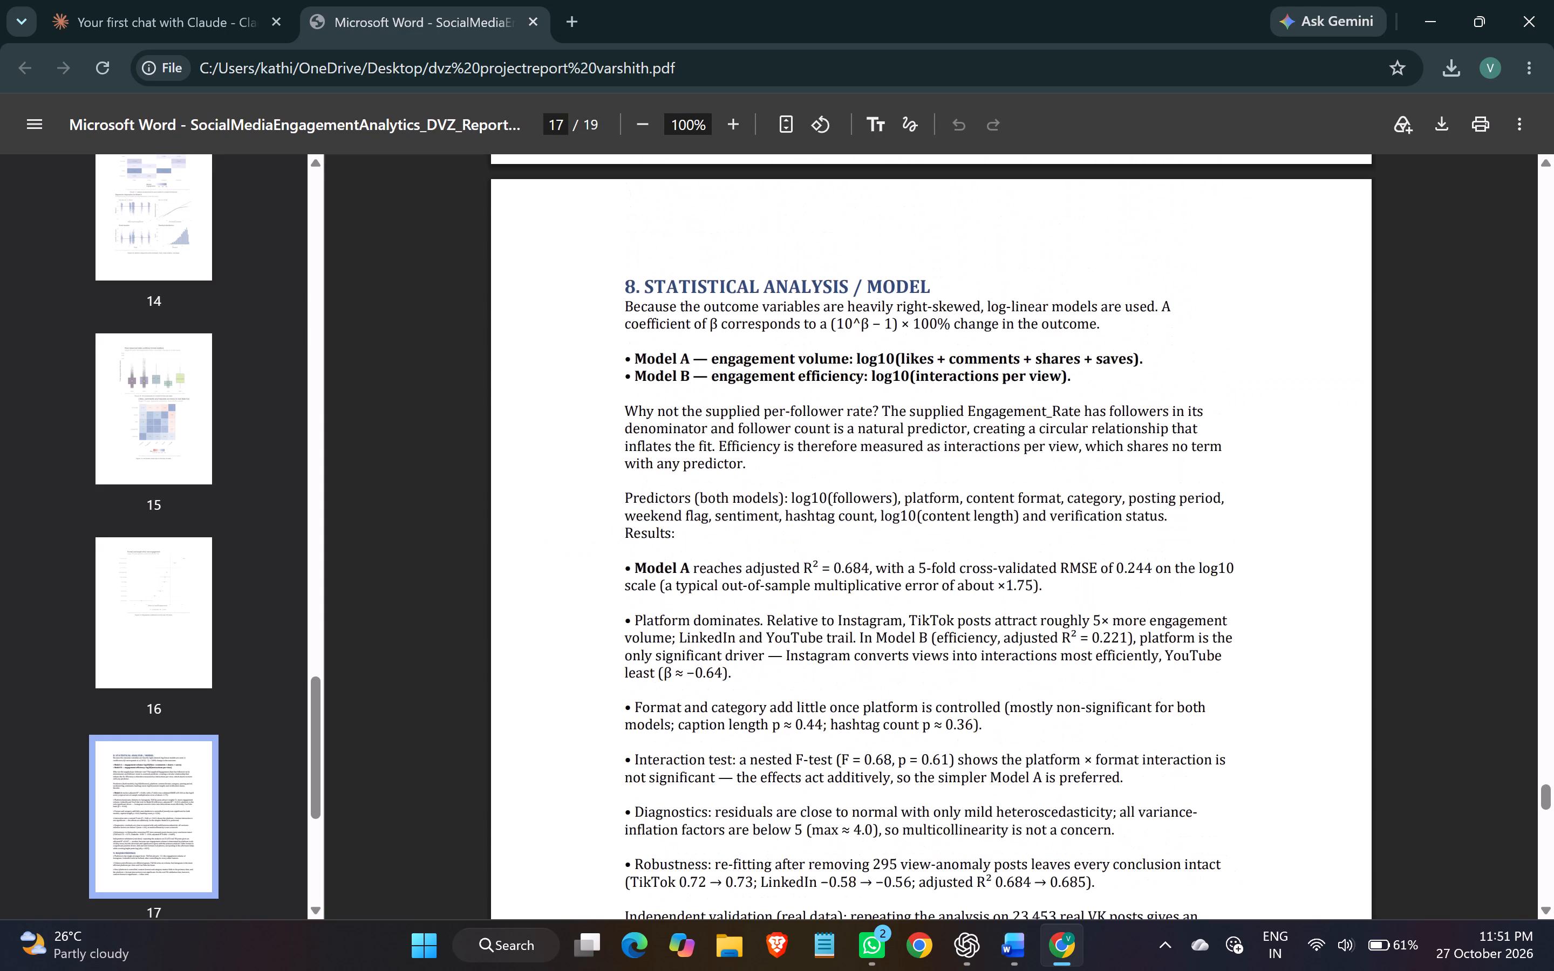
pyautogui.scroll(-2, 951, 698)
pyautogui.hotkey('alt', 'Tab')
pyautogui.hotkey('alt', 'Tab')
pyautogui.hotkey('alt', 'Tab')
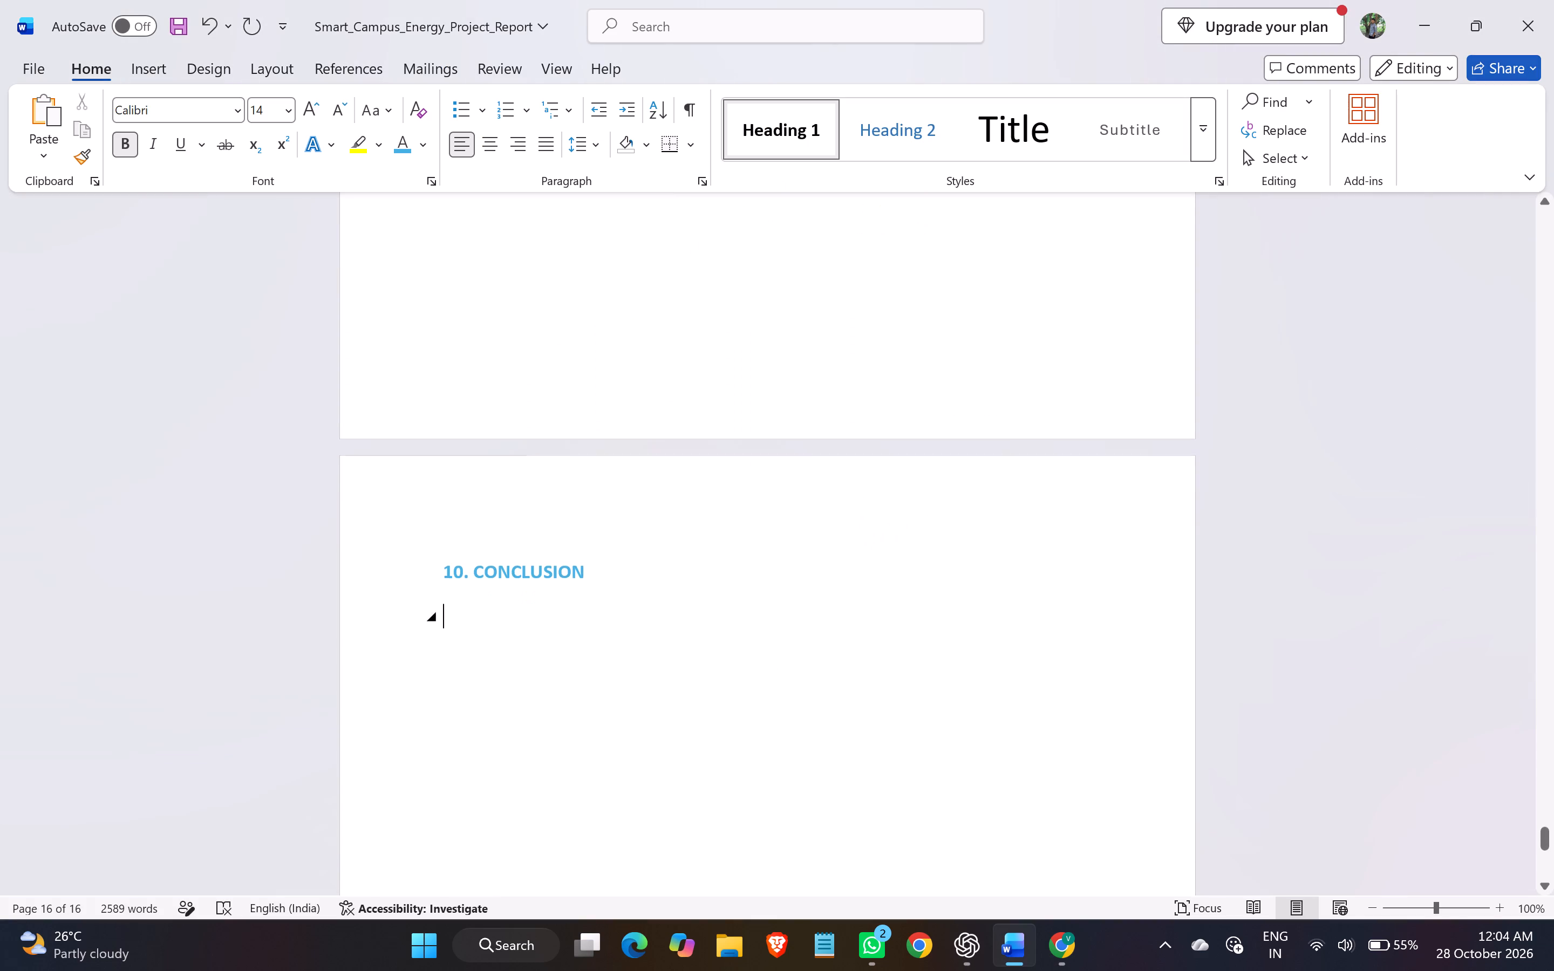
pyautogui.hotkey('ctrl', 'v')
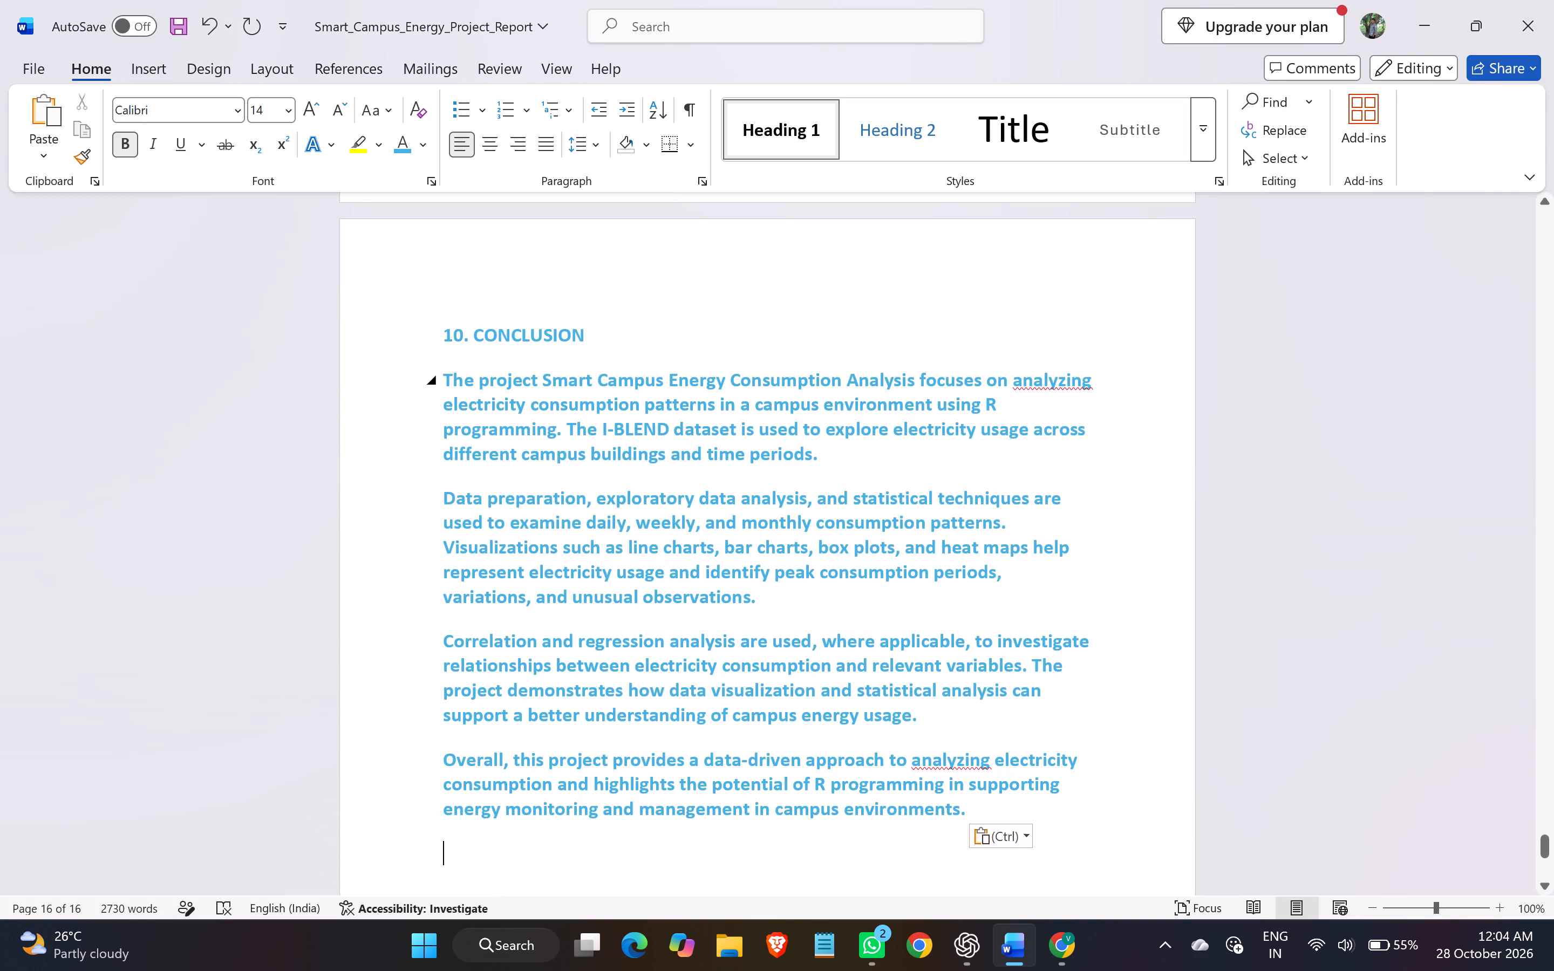
# Format the pasted conclusion paragraphs at size 12 in the automatic black colour without bold, and place the cursor below them.
pyautogui.moveTo(444, 381); pyautogui.dragTo(989, 803)
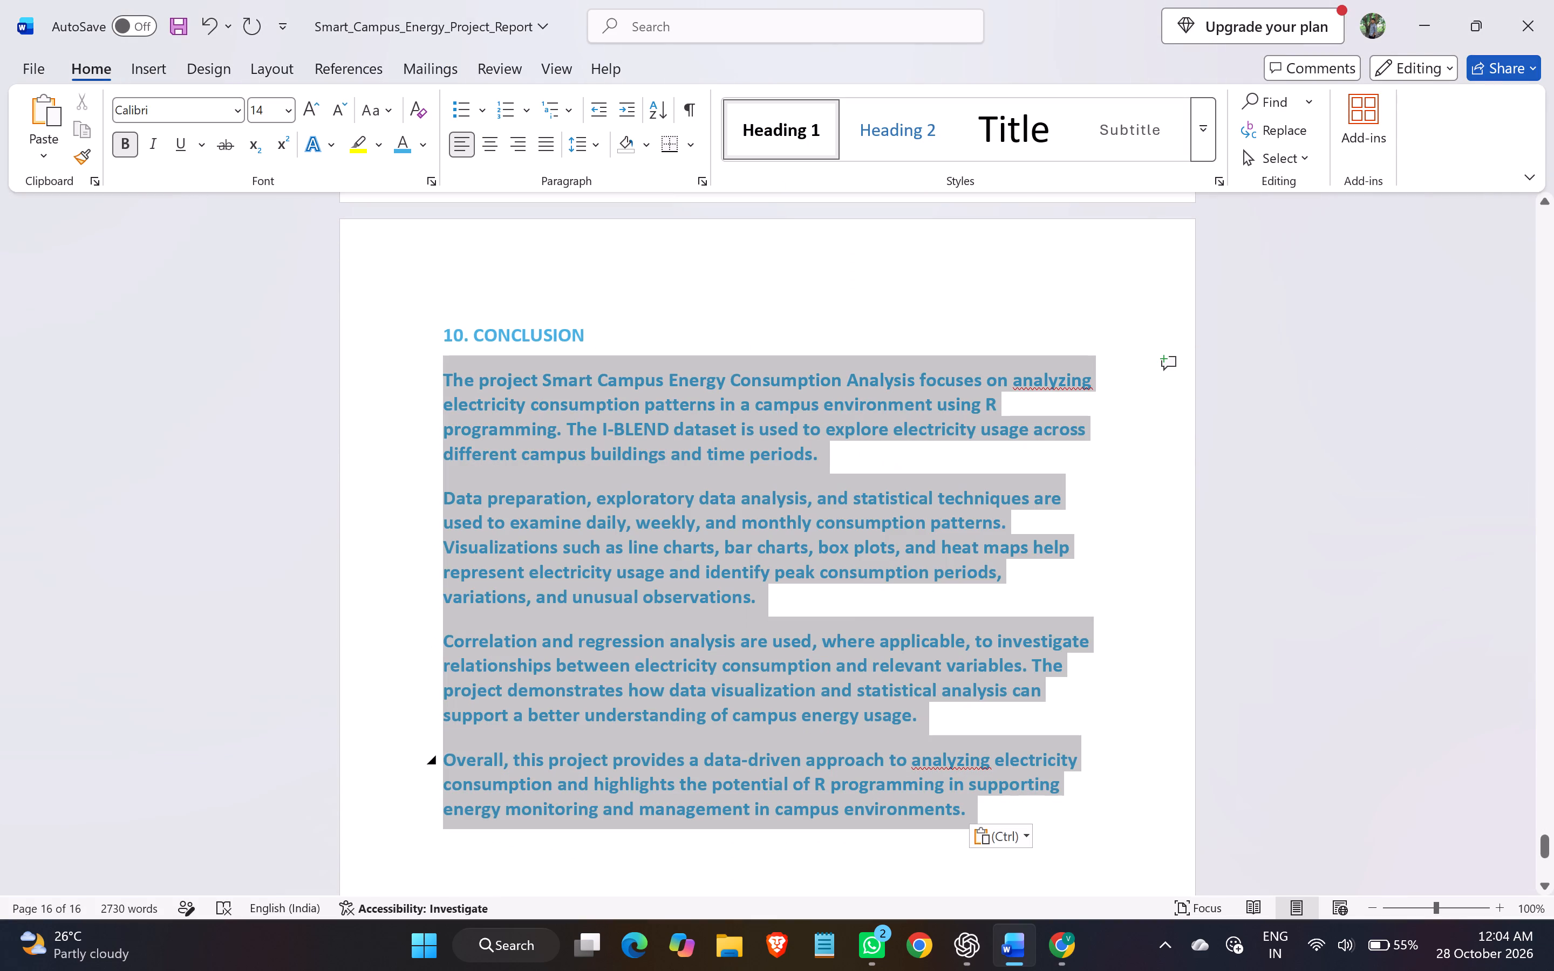
pyautogui.moveTo(989, 803); pyautogui.dragTo(990, 799)
pyautogui.click(1150, 741)
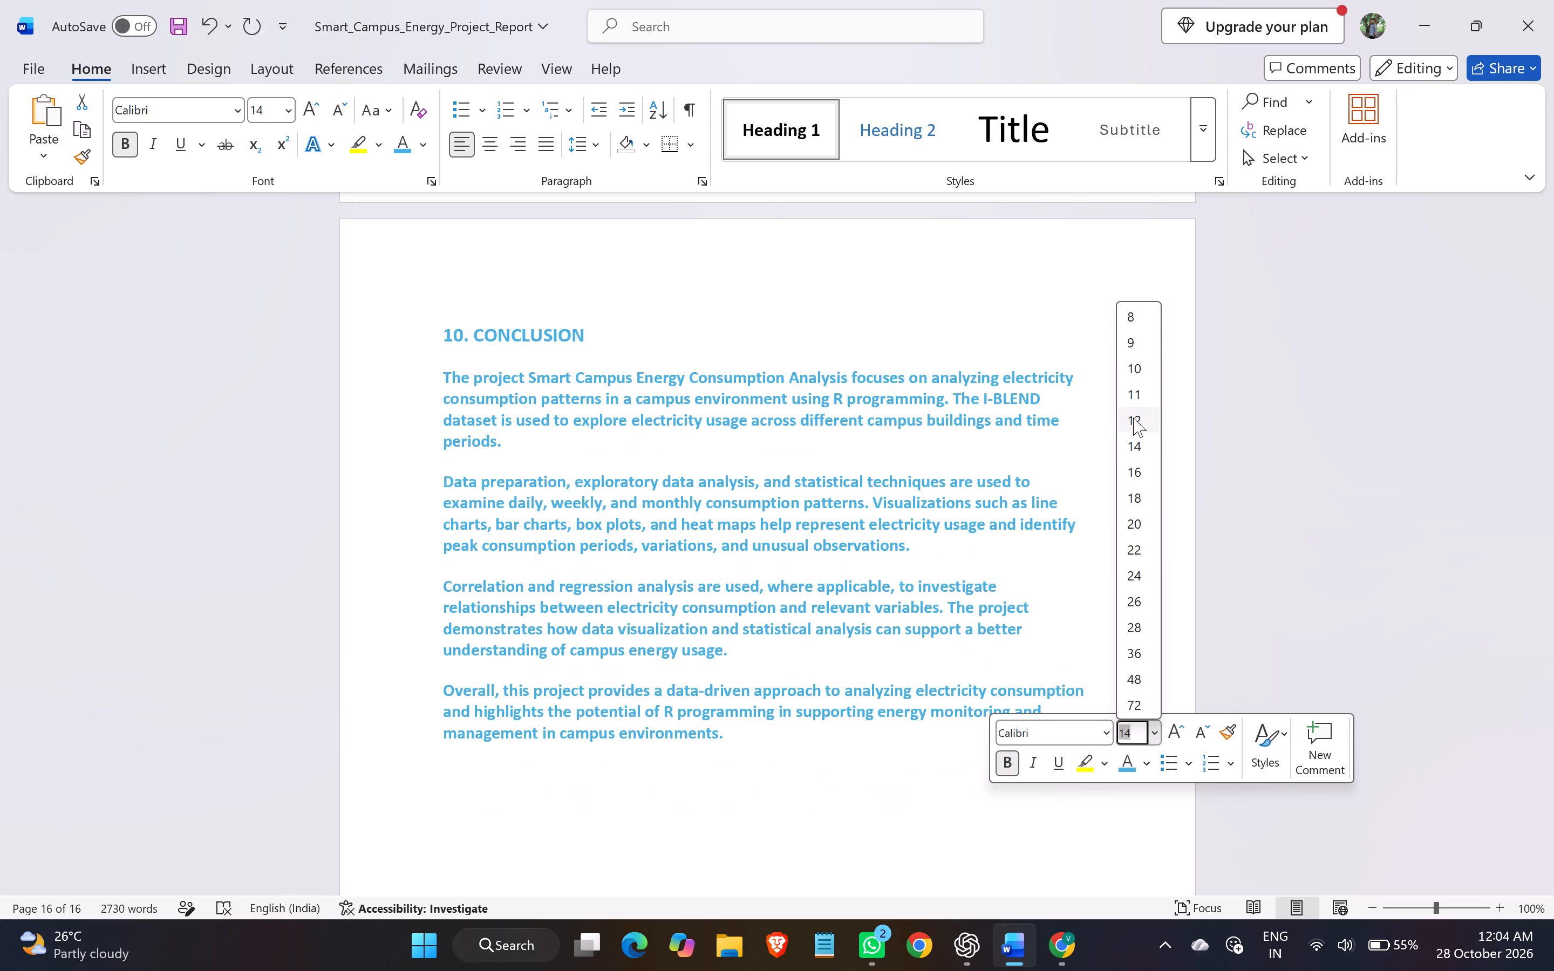
pyautogui.click(1133, 418)
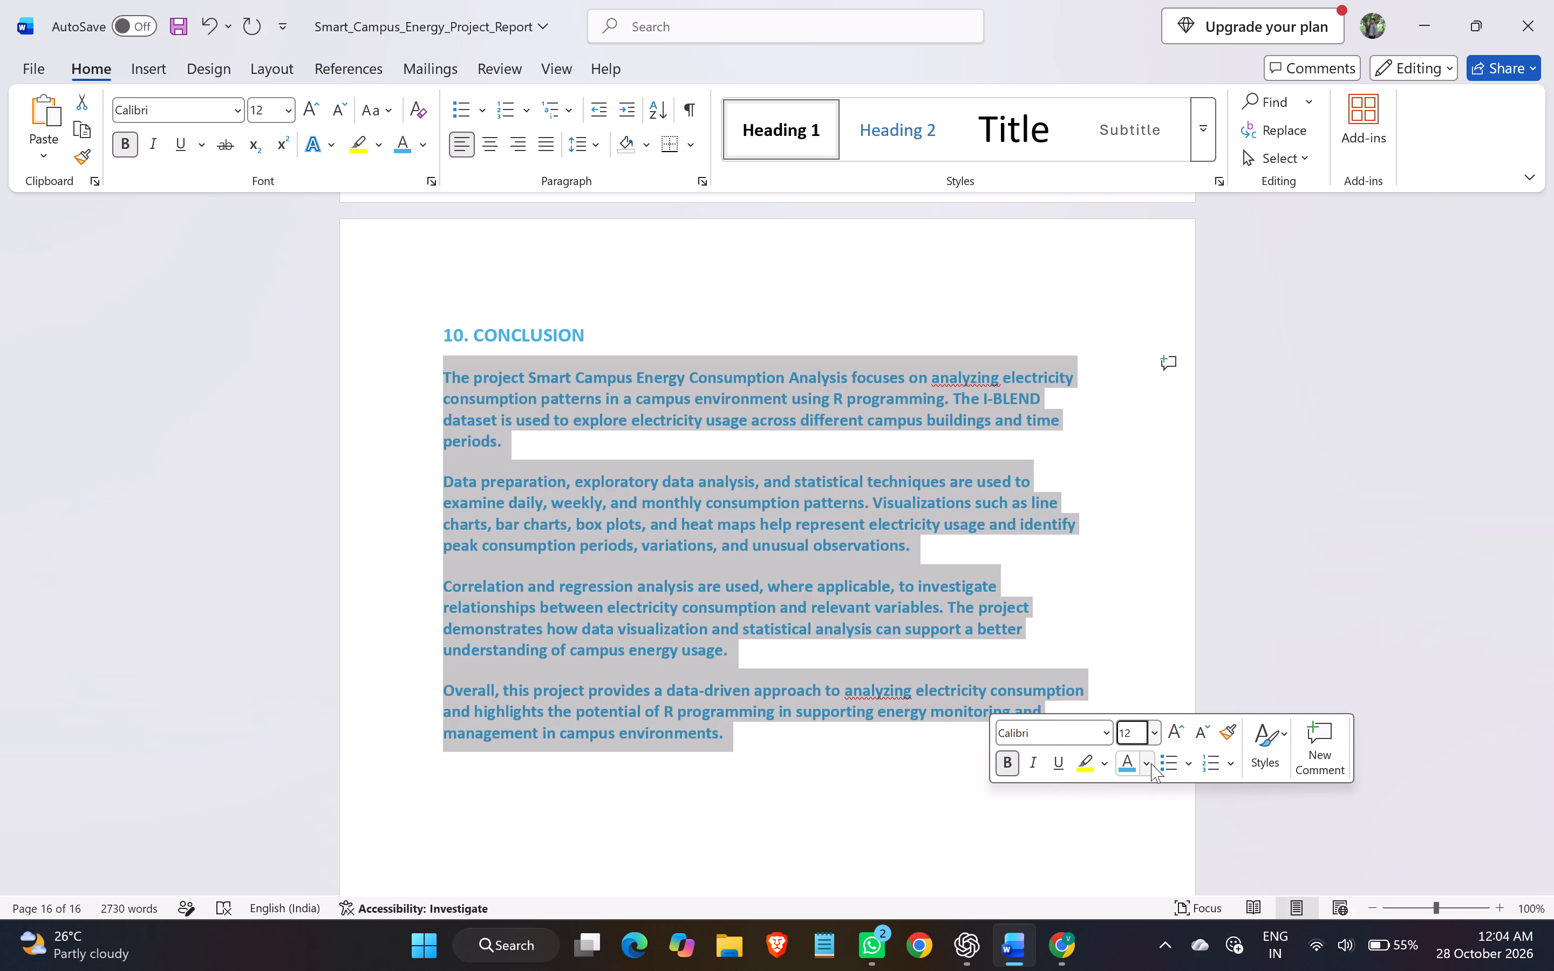
pyautogui.click(1151, 763)
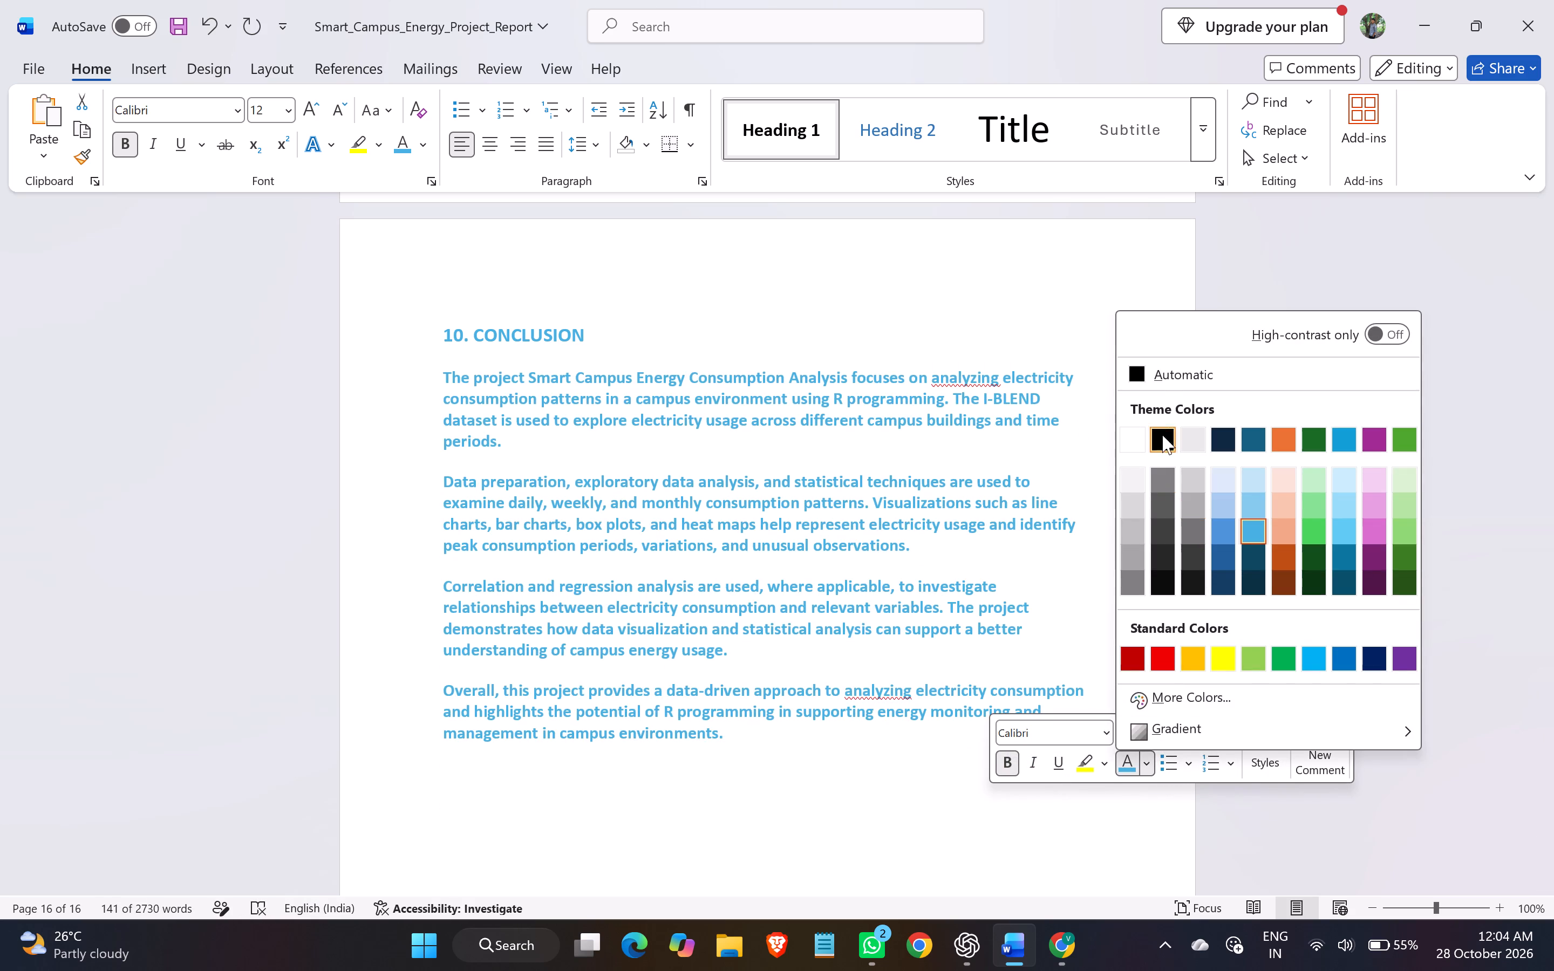
pyautogui.click(1151, 373)
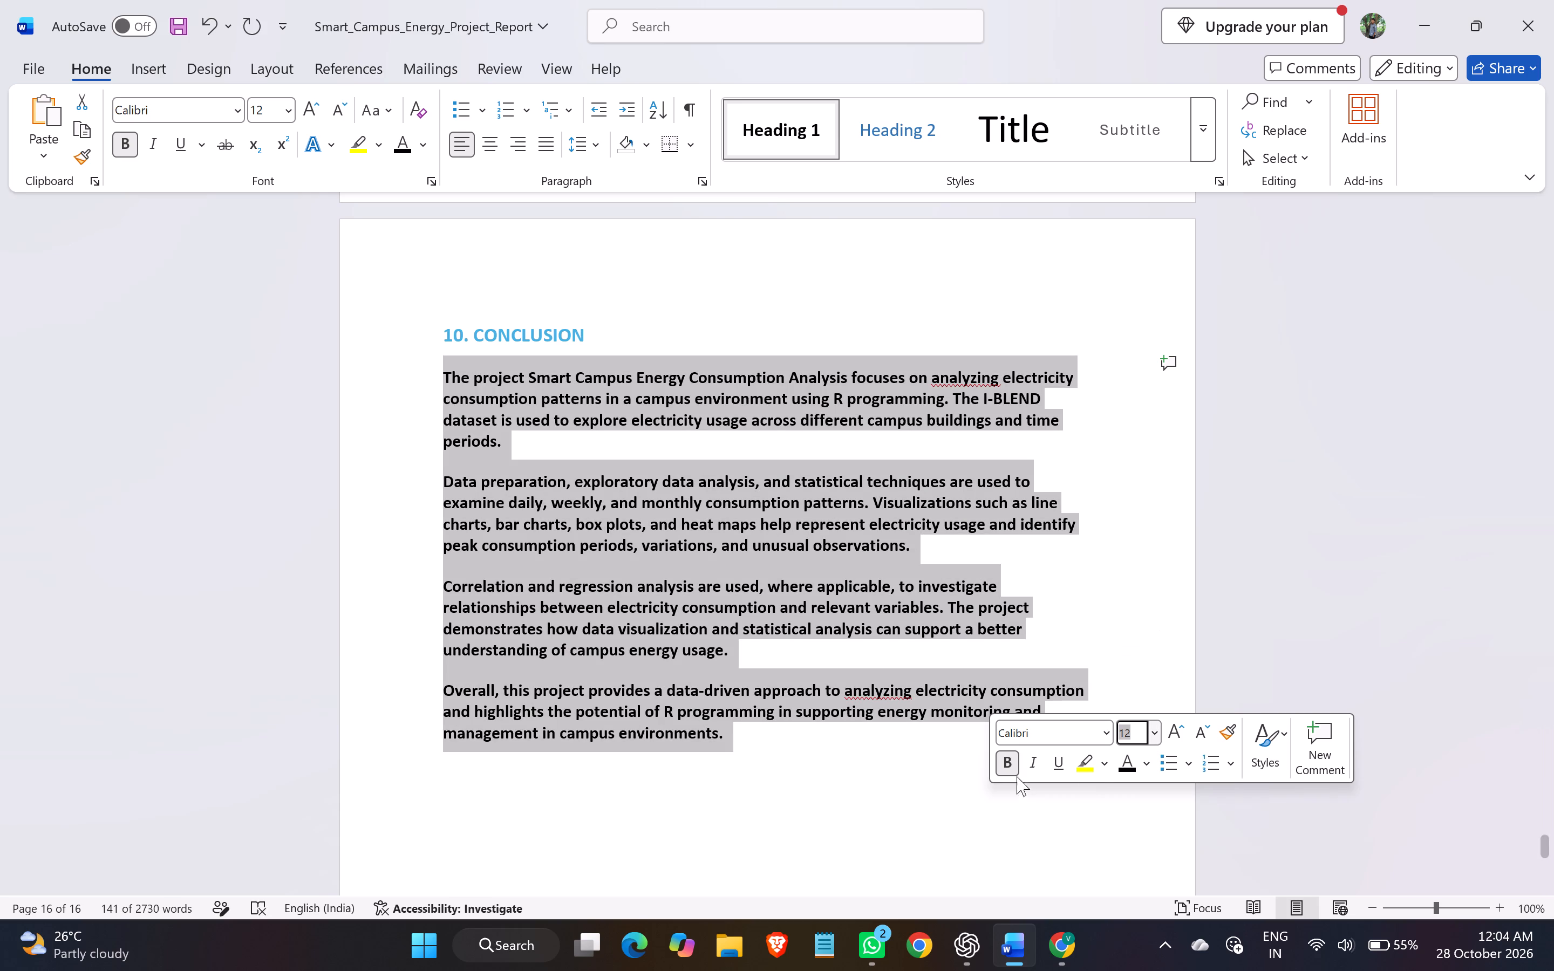
pyautogui.click(1001, 765)
pyautogui.click(812, 803)
pyautogui.scroll(-4, 789, 774)
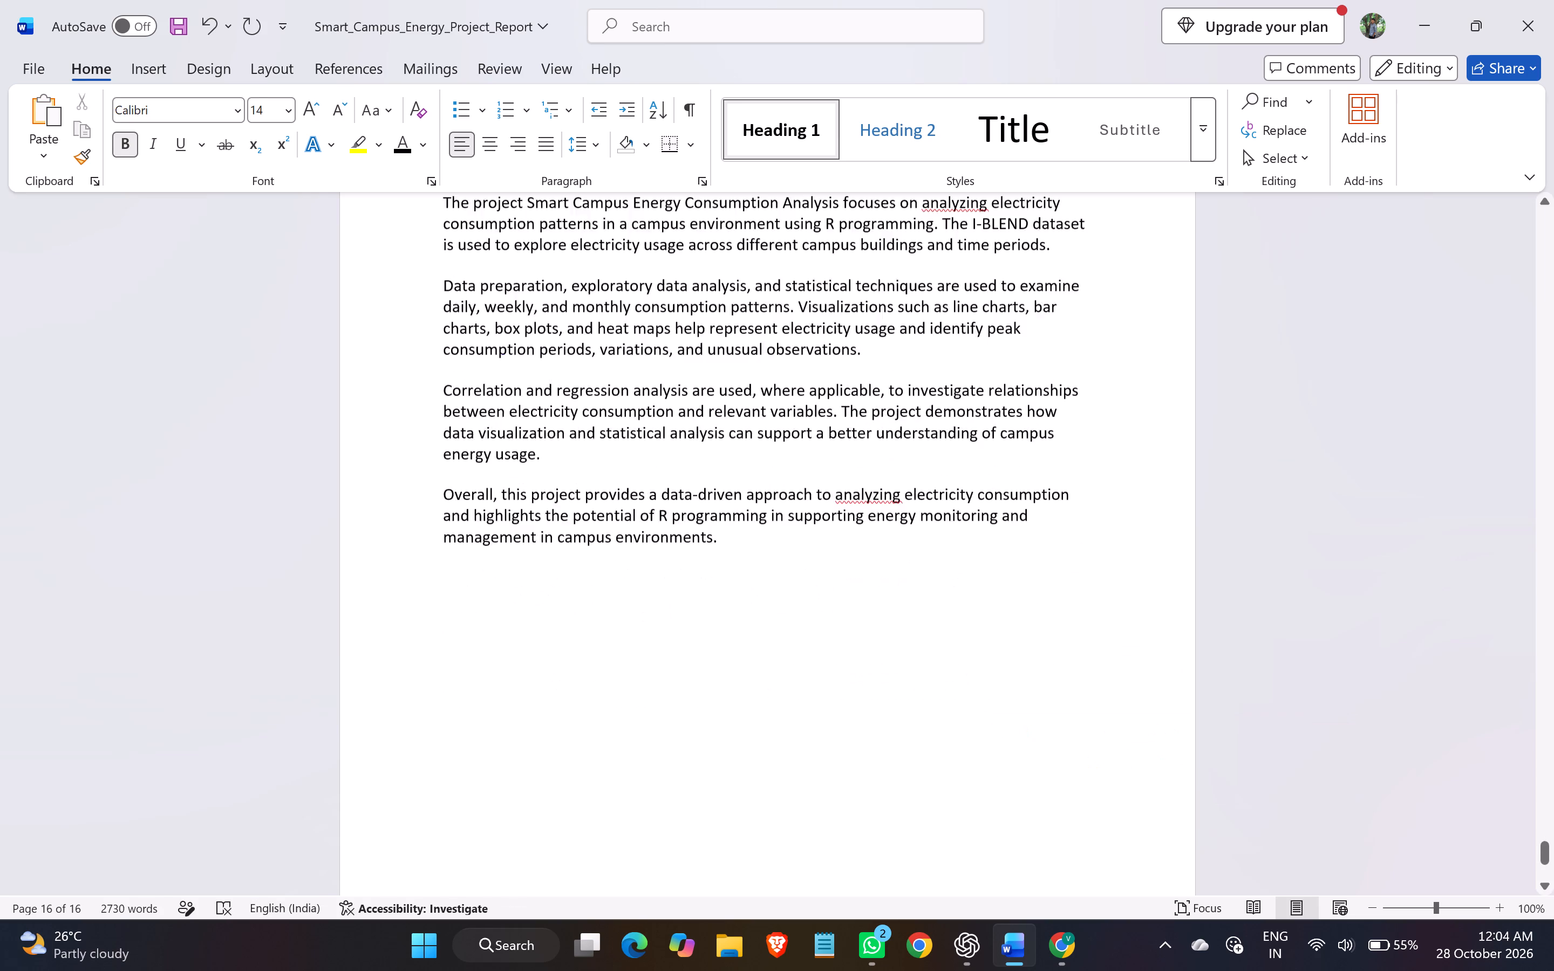
pyautogui.scroll(-9, 789, 774)
pyautogui.scroll(4, 789, 772)
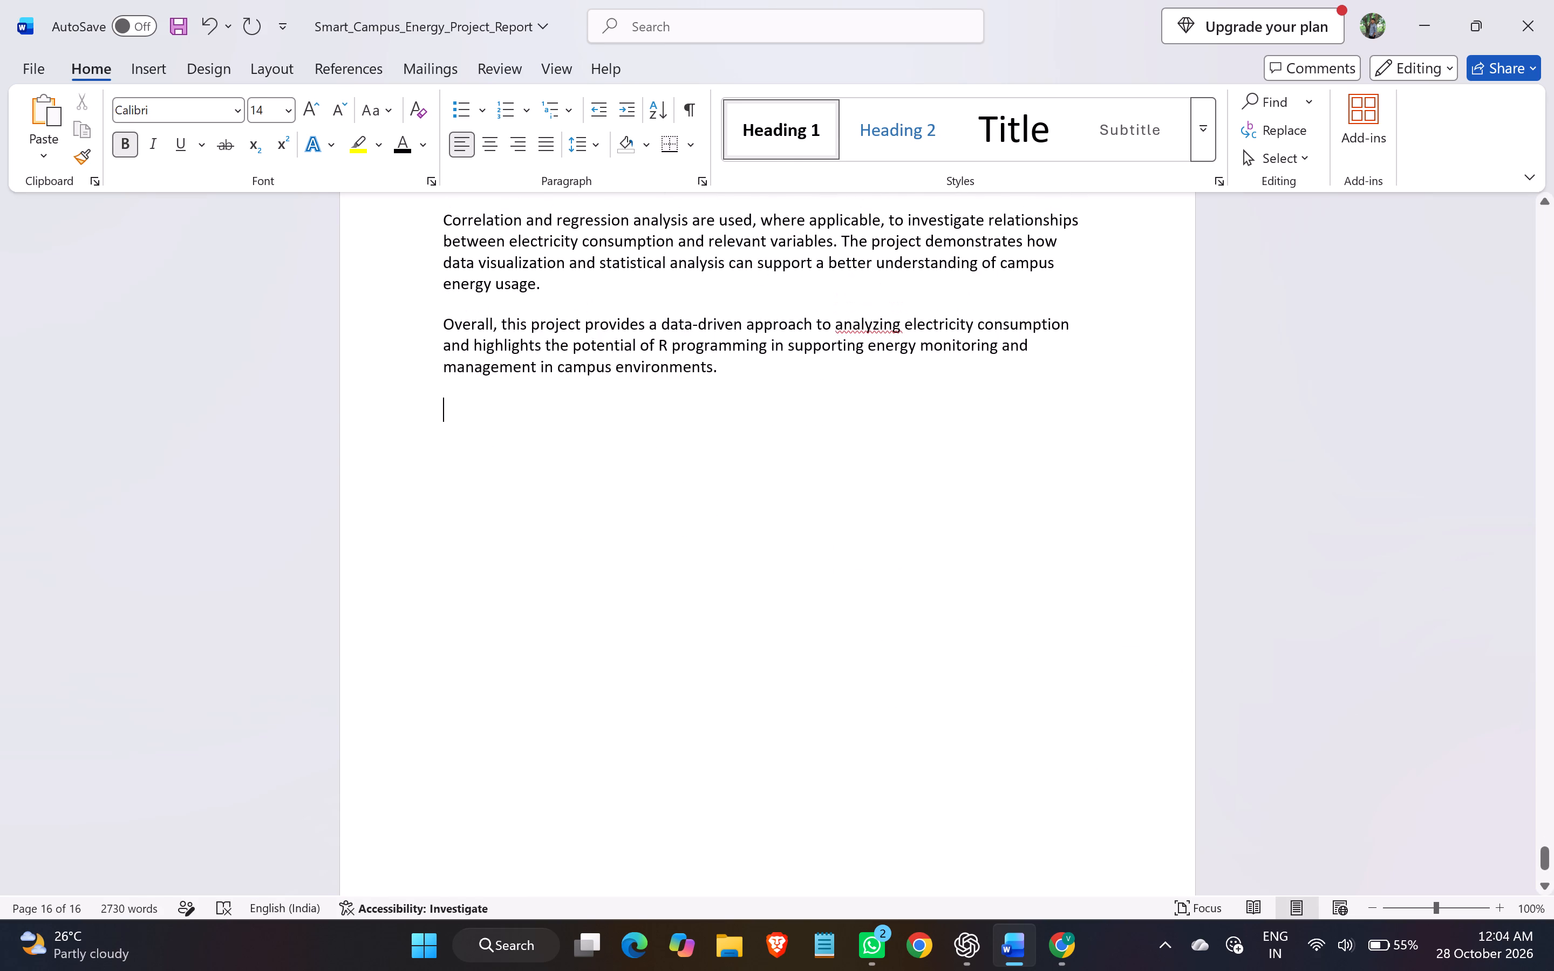
# Switch to the sample PDF report and check its sections after the conclusion: Individual Contributions, References and Execution Checklist.
pyautogui.hotkey('alt', 'Tab')
pyautogui.scroll(-11, 873, 792)
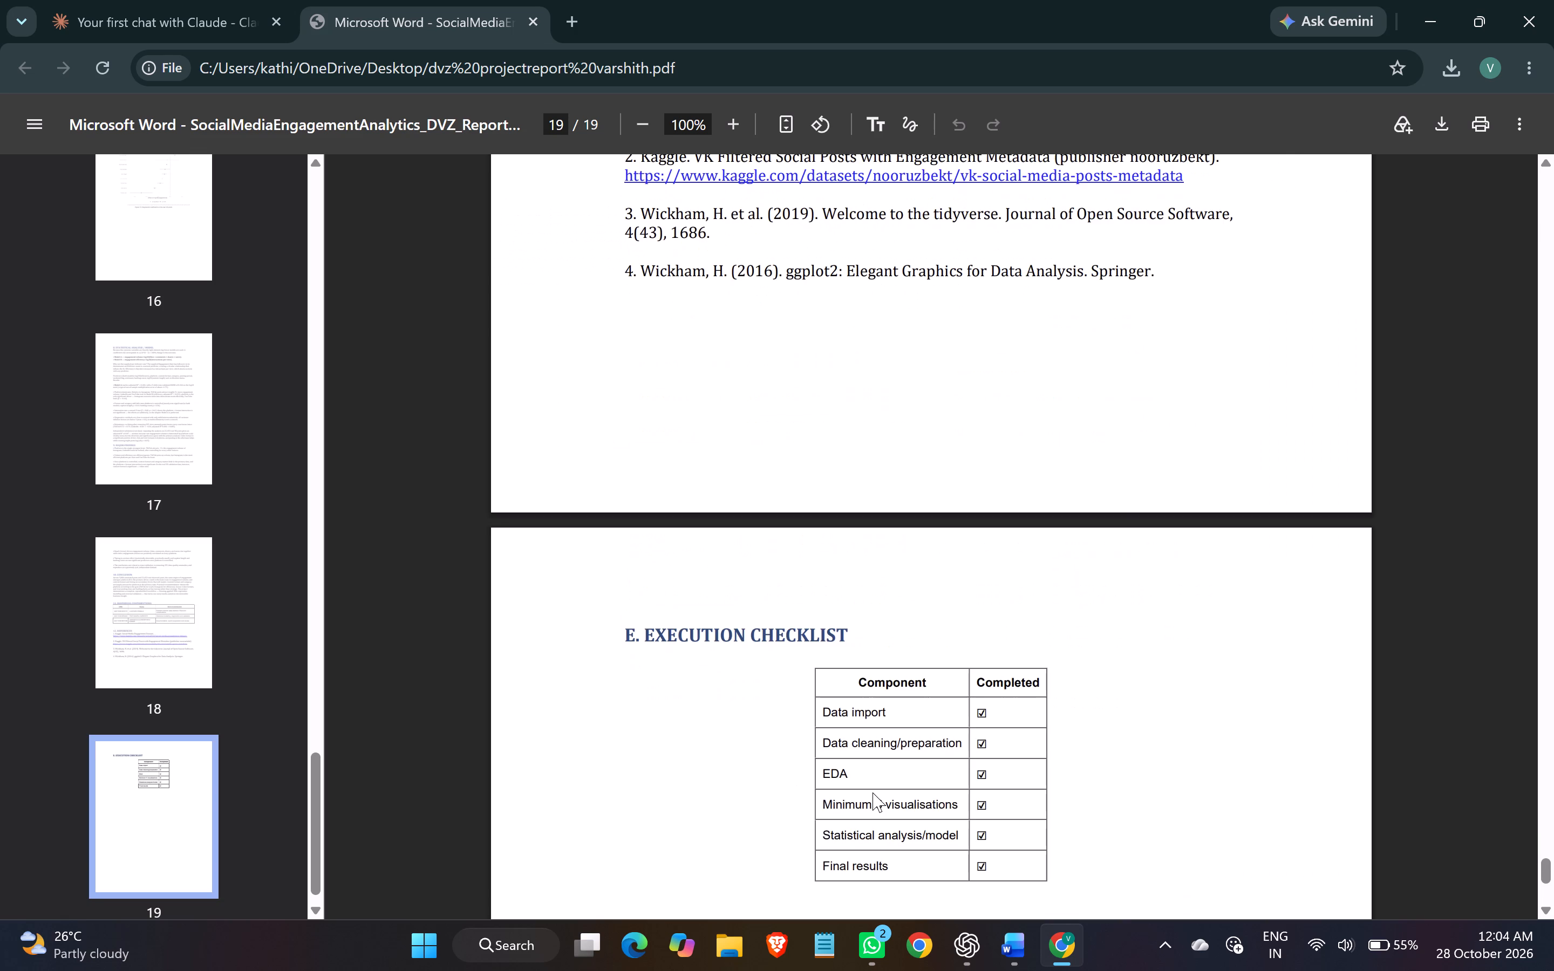
pyautogui.scroll(11, 873, 792)
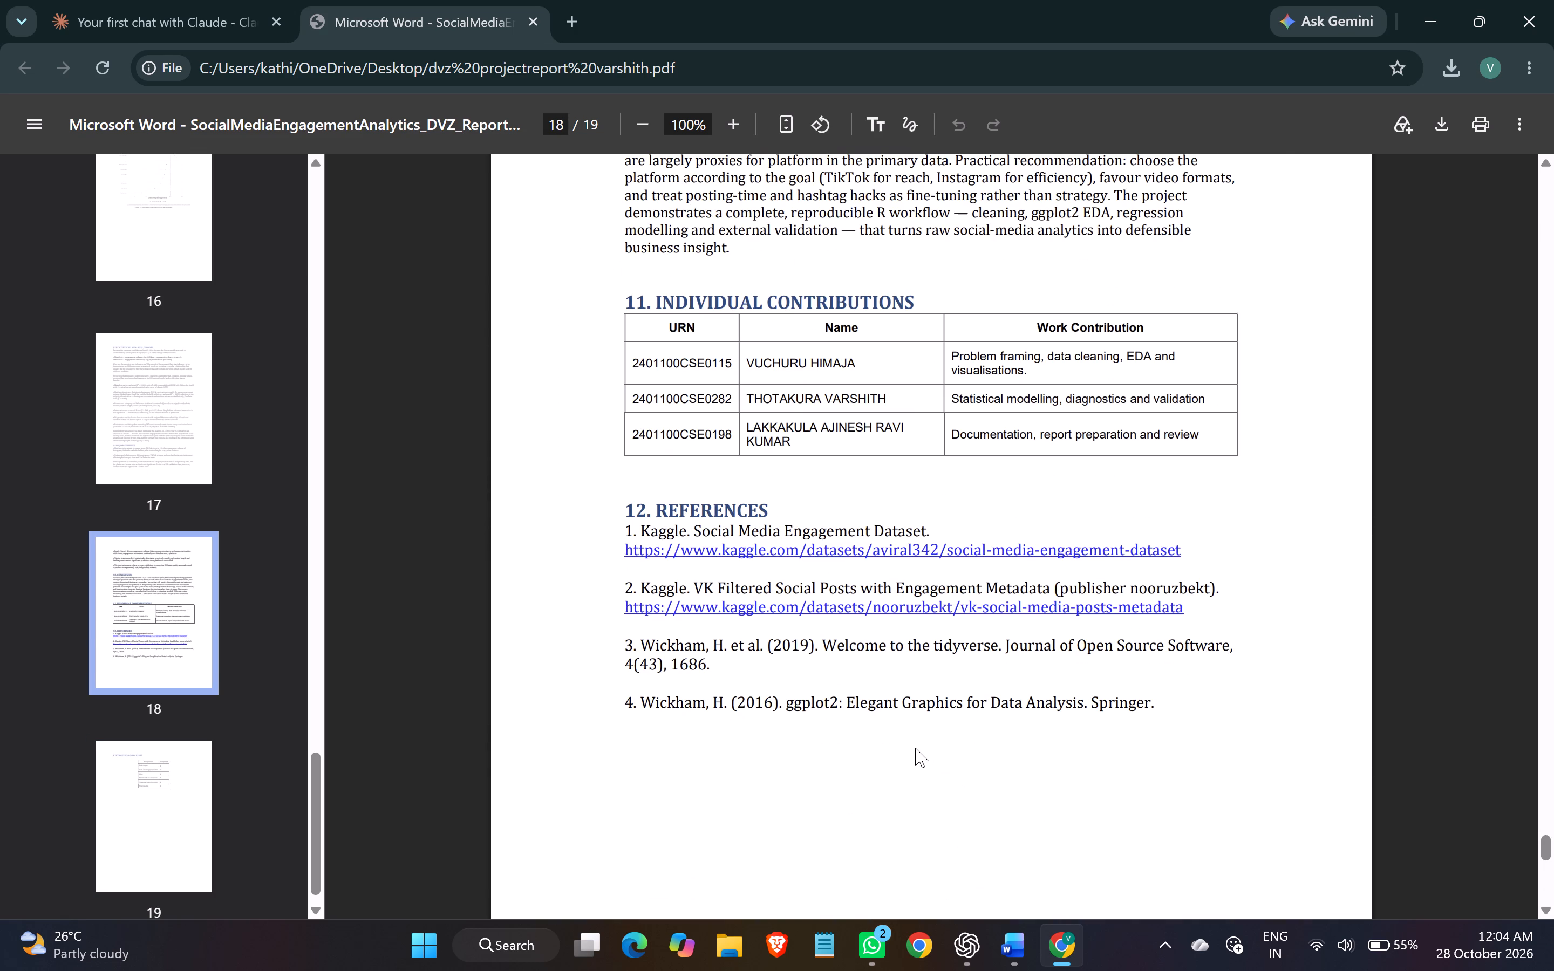
pyautogui.hotkey('alt', 'Tab')
pyautogui.hotkey('alt', 'Tab')
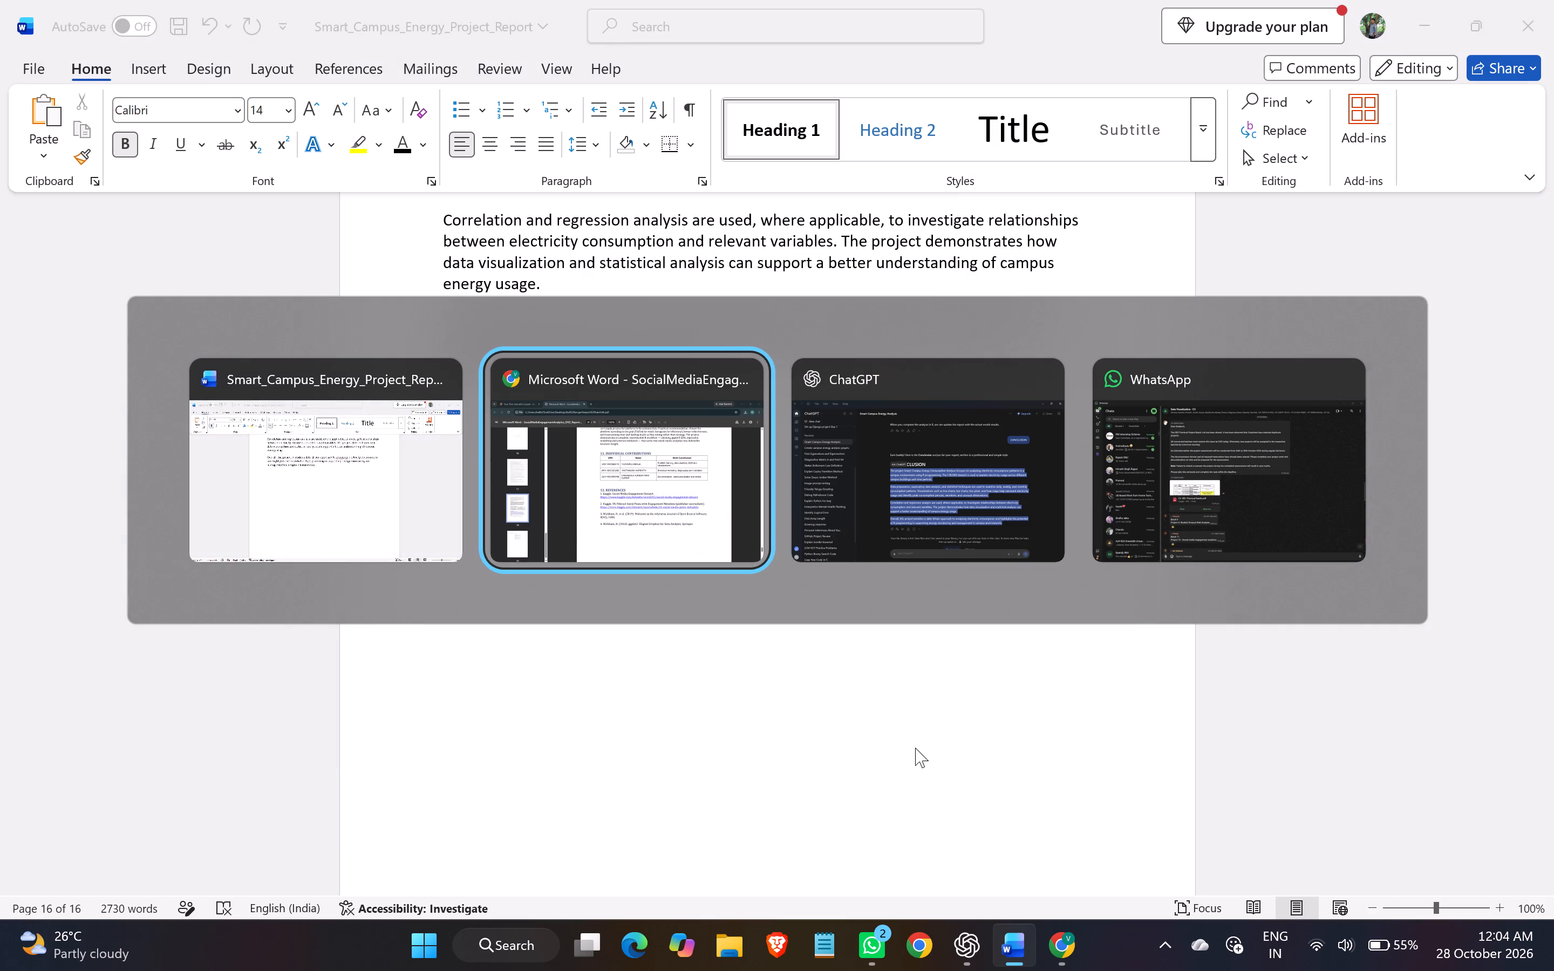
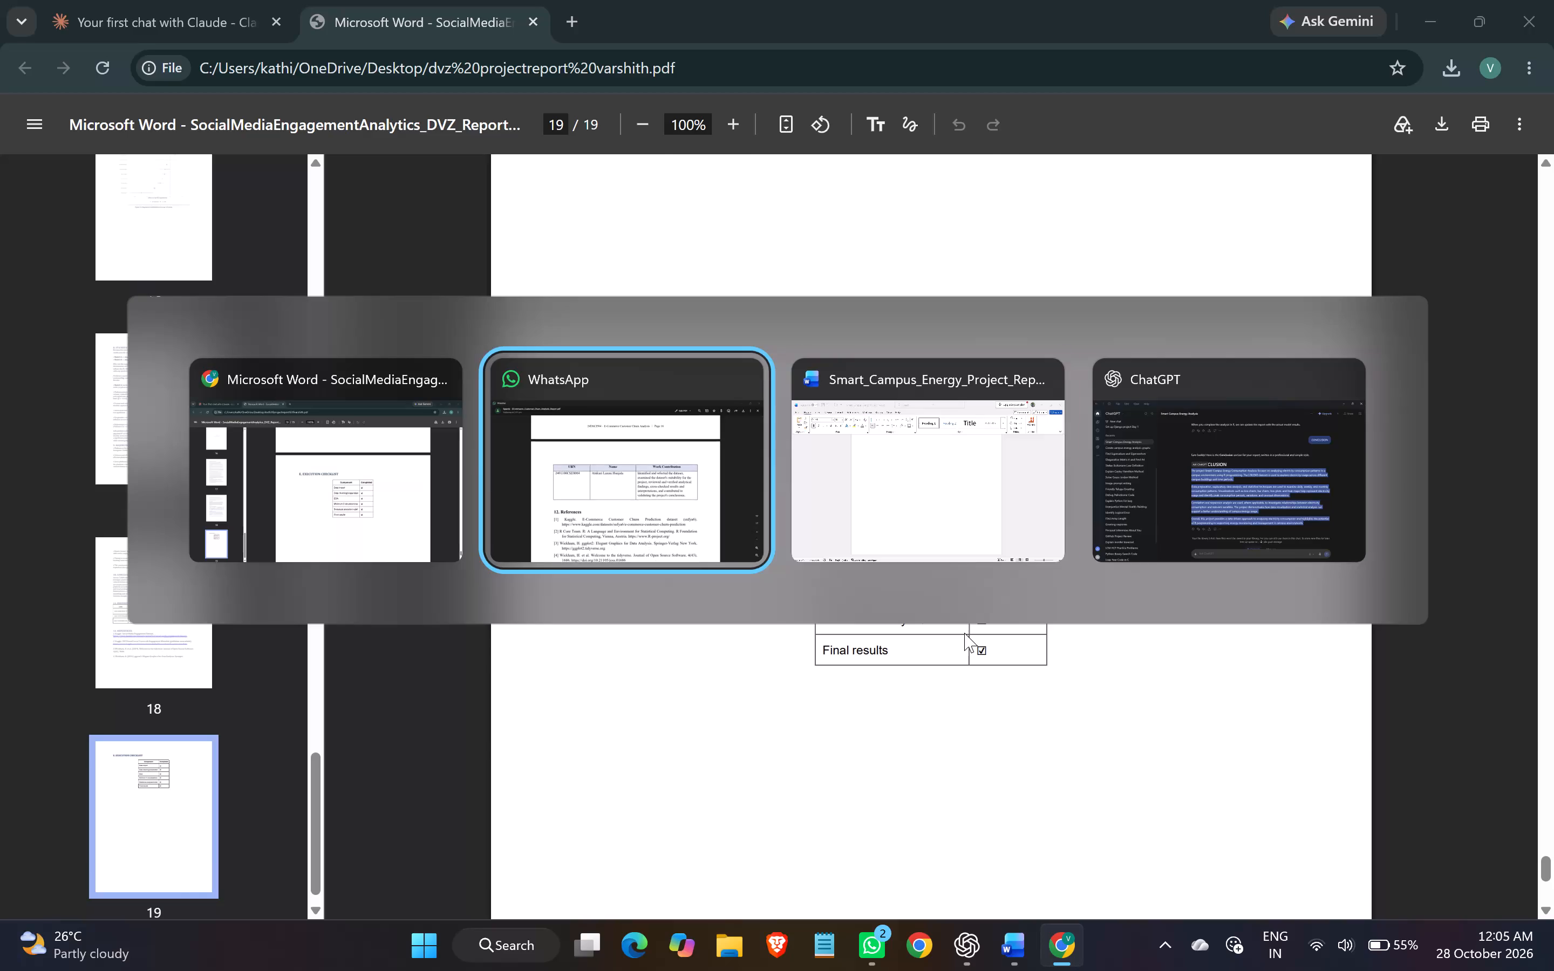
# Compare the end of the Word report with the References and Execution Checklist sections of the sample PDF.
pyautogui.hotkey('alt', 'Tab')
pyautogui.hotkey('alt', 'Tab')
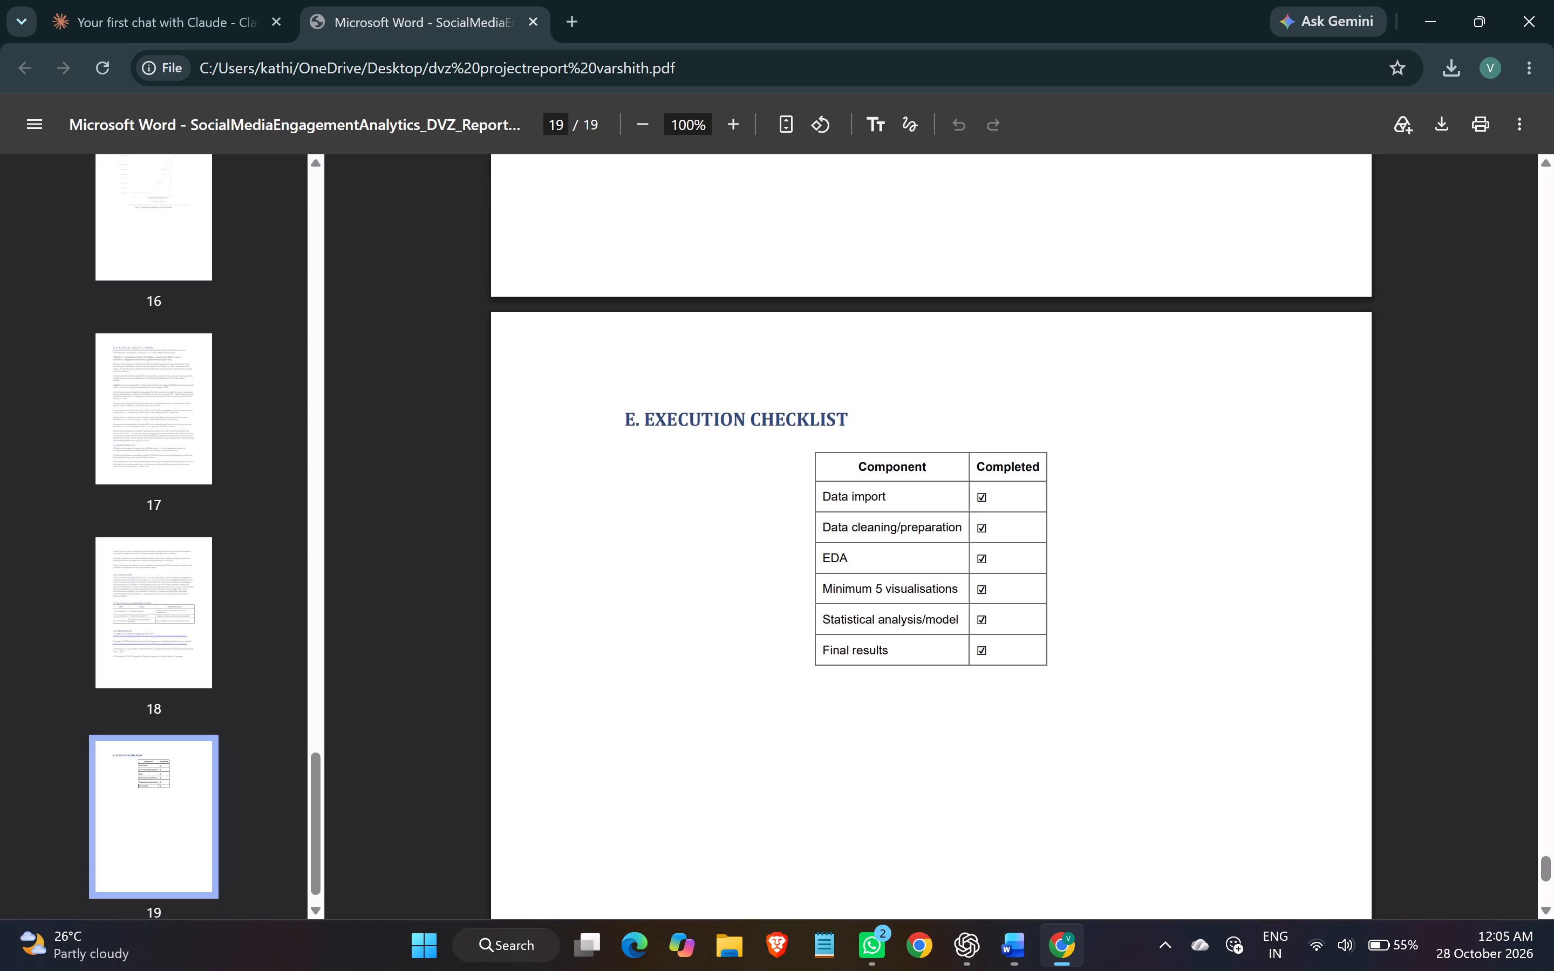
pyautogui.scroll(4, 964, 633)
pyautogui.hotkey('alt', 'Tab')
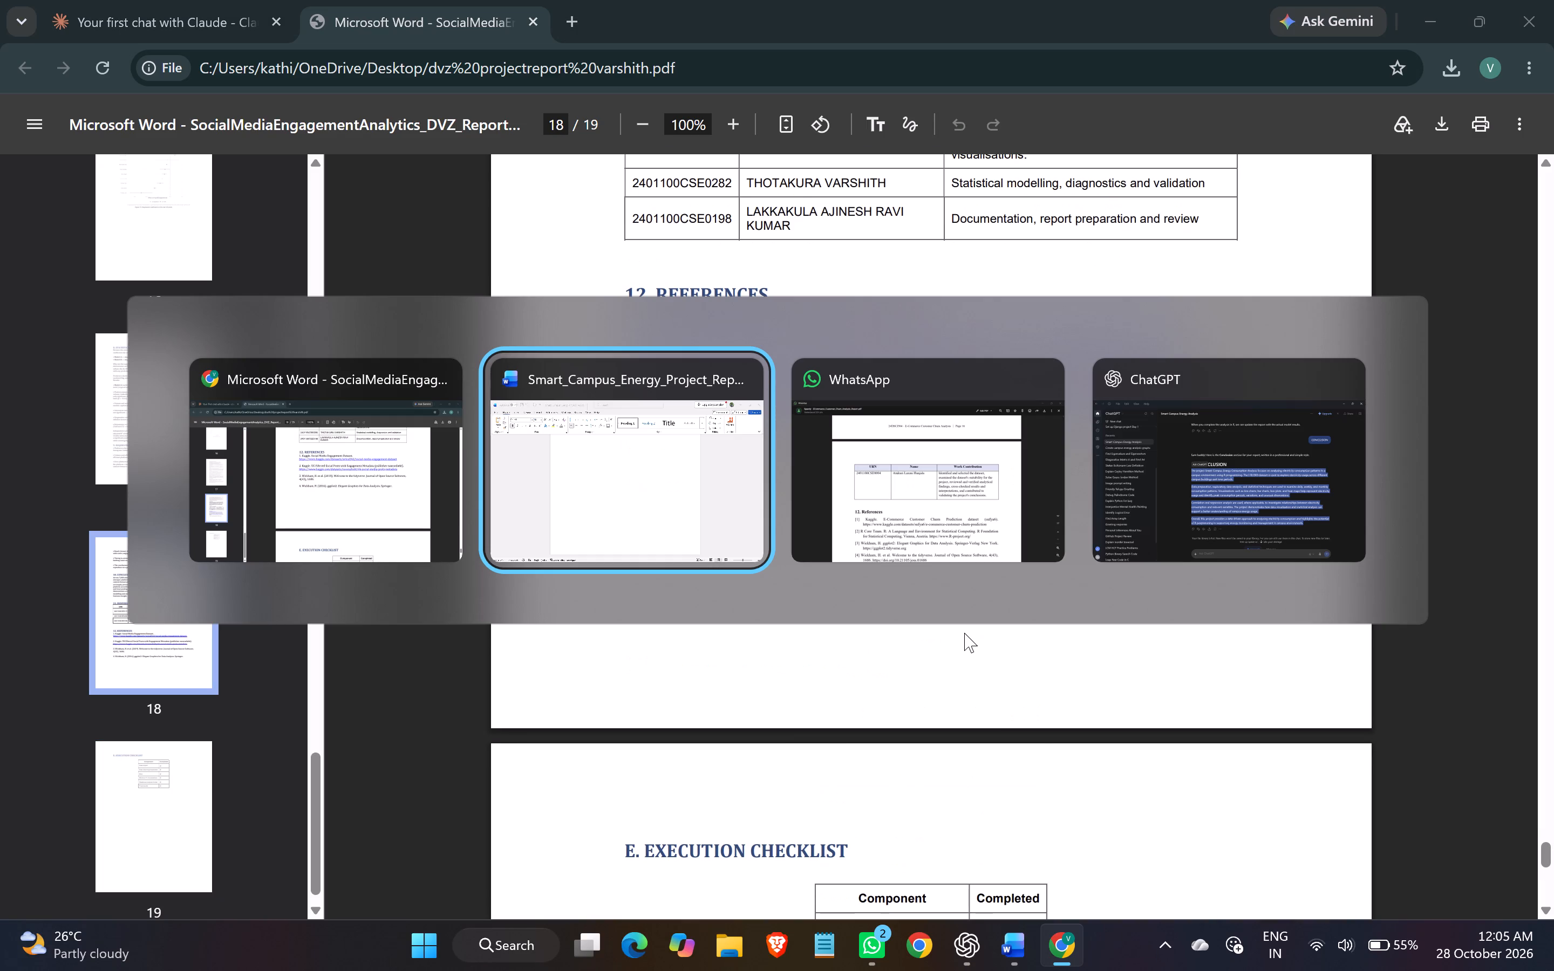
pyautogui.scroll(11, 964, 633)
pyautogui.scroll(-2, 964, 633)
pyautogui.scroll(3, 964, 633)
pyautogui.hotkey('alt', 'Tab')
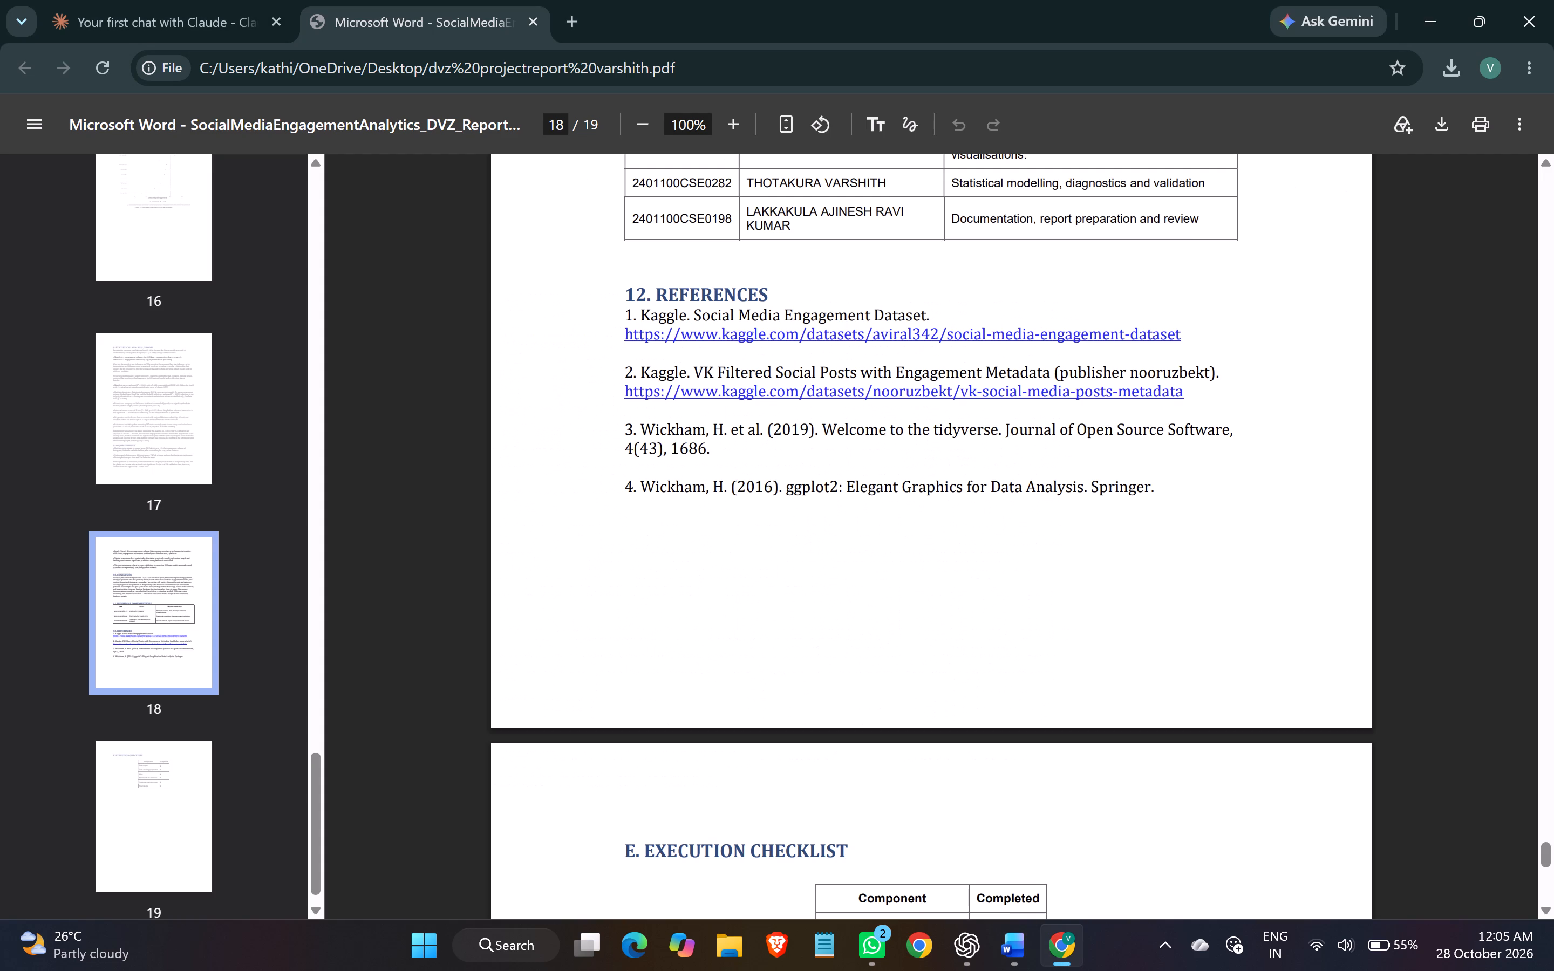
# Copy the heading "11. INDIVIDUAL CONTRIBUTIONS" from the sample PDF, paste it below the conclusion in the Word report, and start a new line.
pyautogui.scroll(-3, 964, 633)
pyautogui.scroll(7, 964, 633)
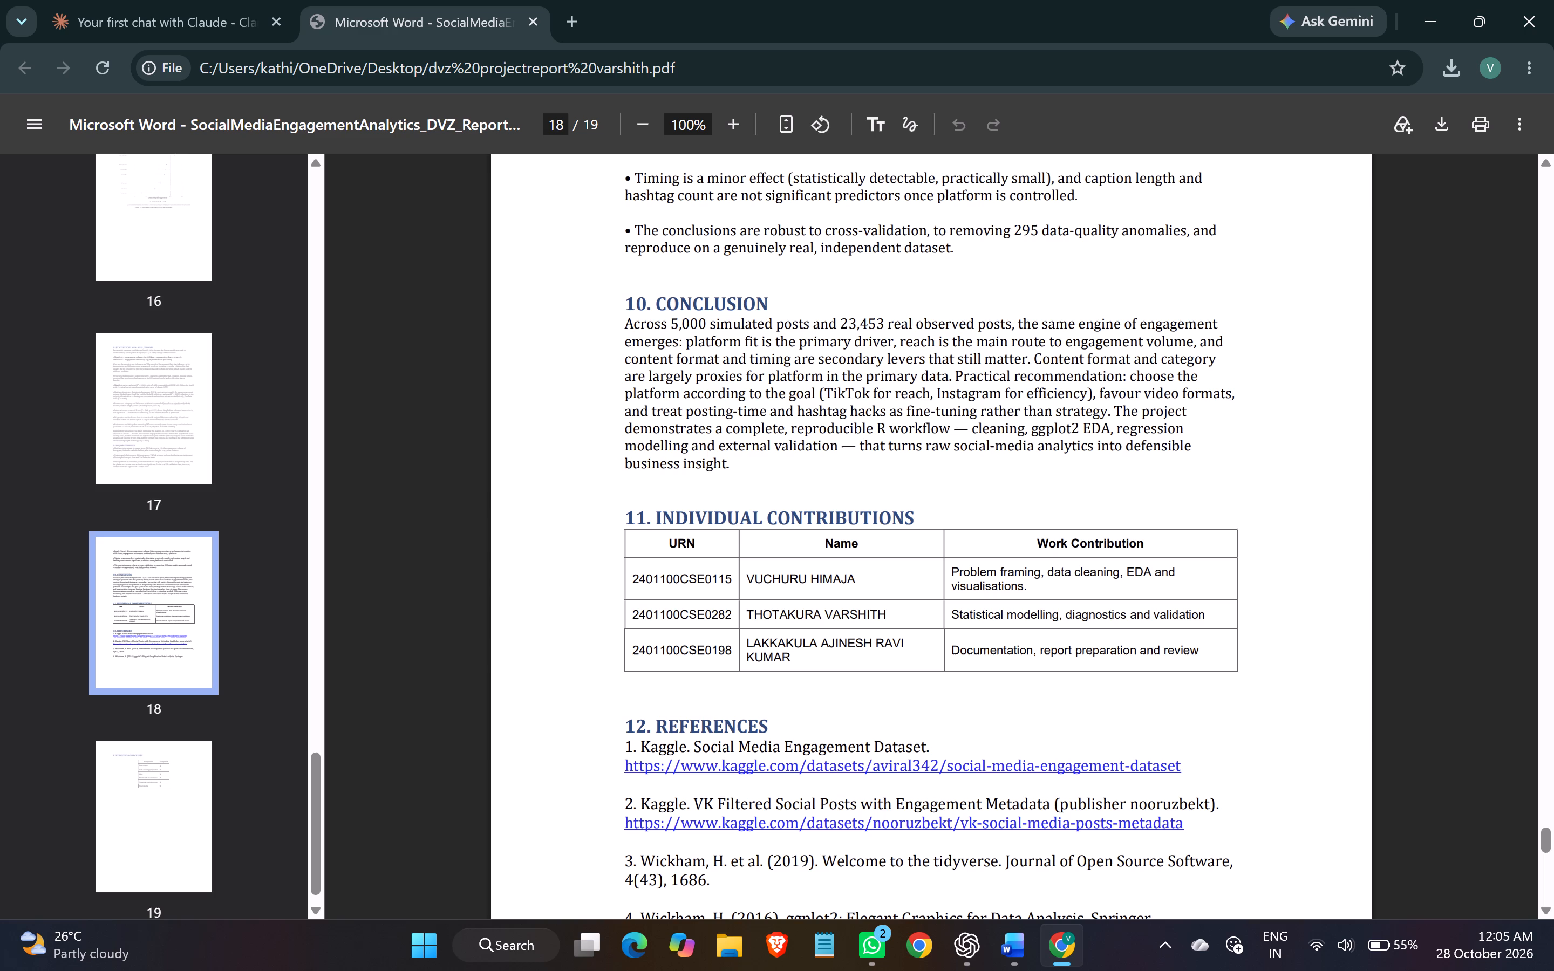
pyautogui.moveTo(929, 509); pyautogui.dragTo(828, 531)
pyautogui.moveTo(914, 517); pyautogui.dragTo(904, 517)
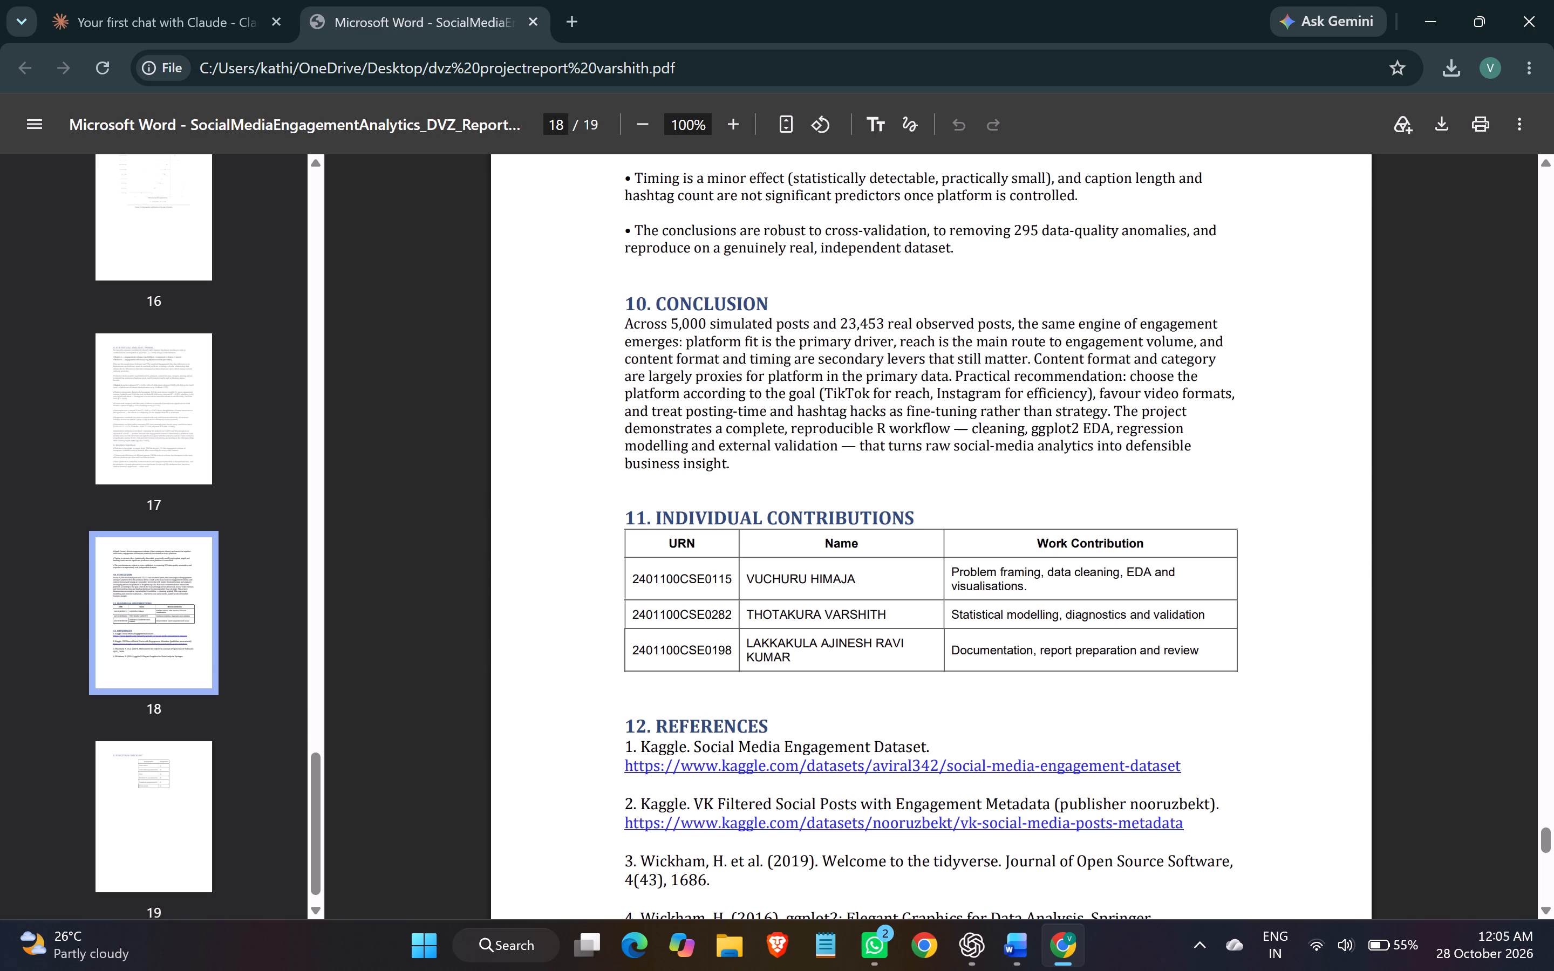
pyautogui.moveTo(904, 517); pyautogui.dragTo(626, 525)
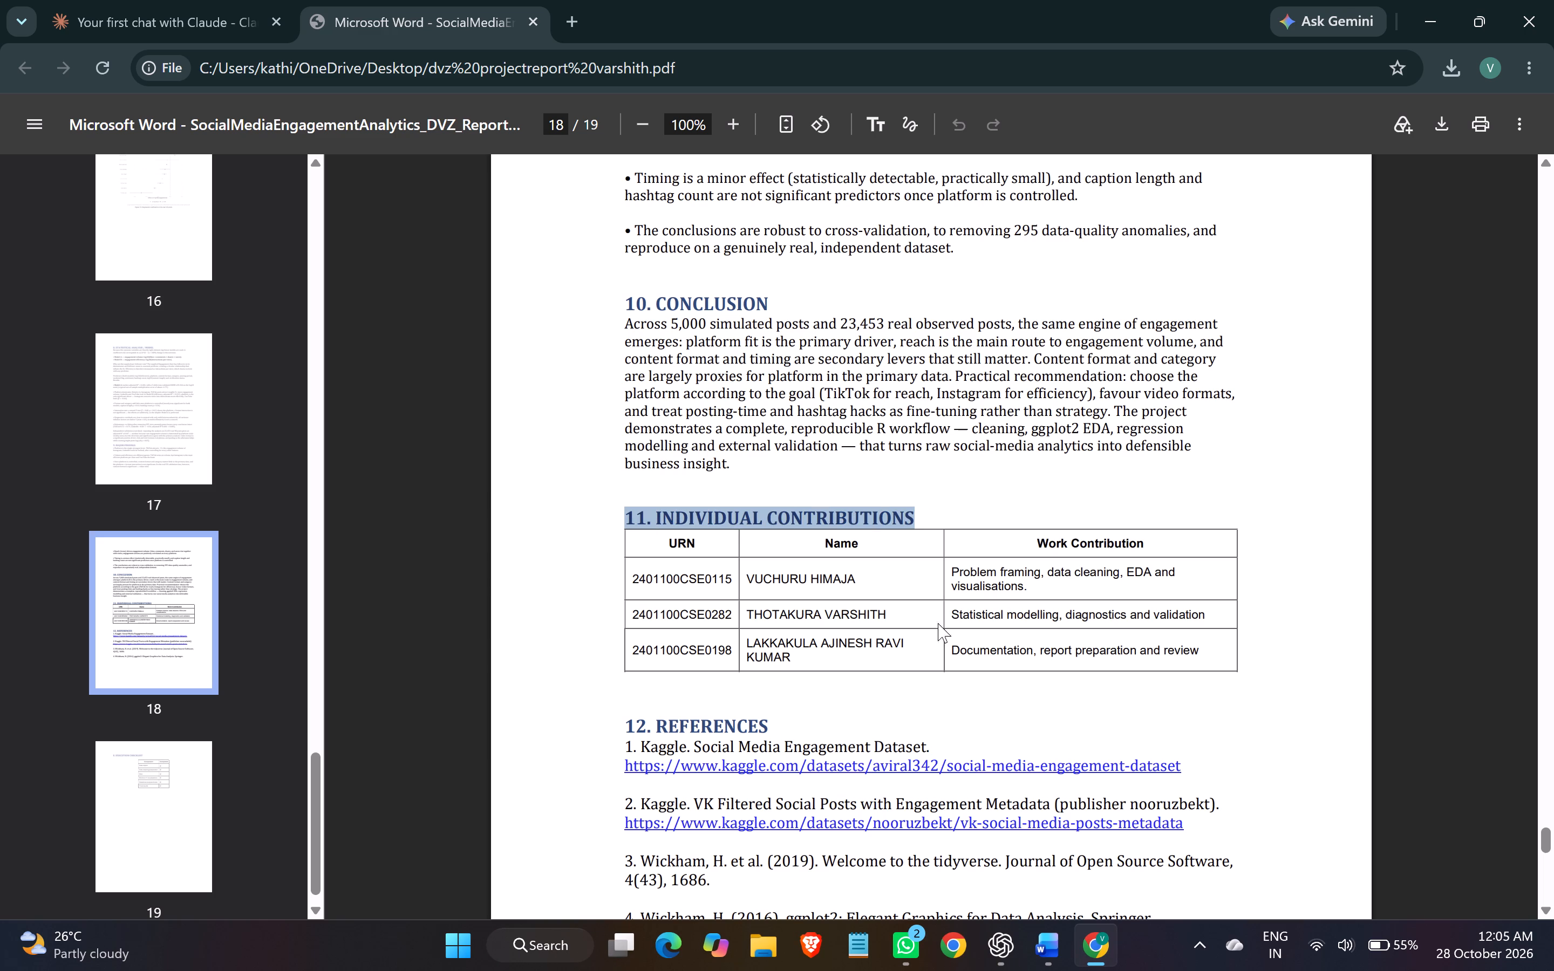
pyautogui.hotkey('ctrl', 'c')
pyautogui.hotkey('alt', 'Tab')
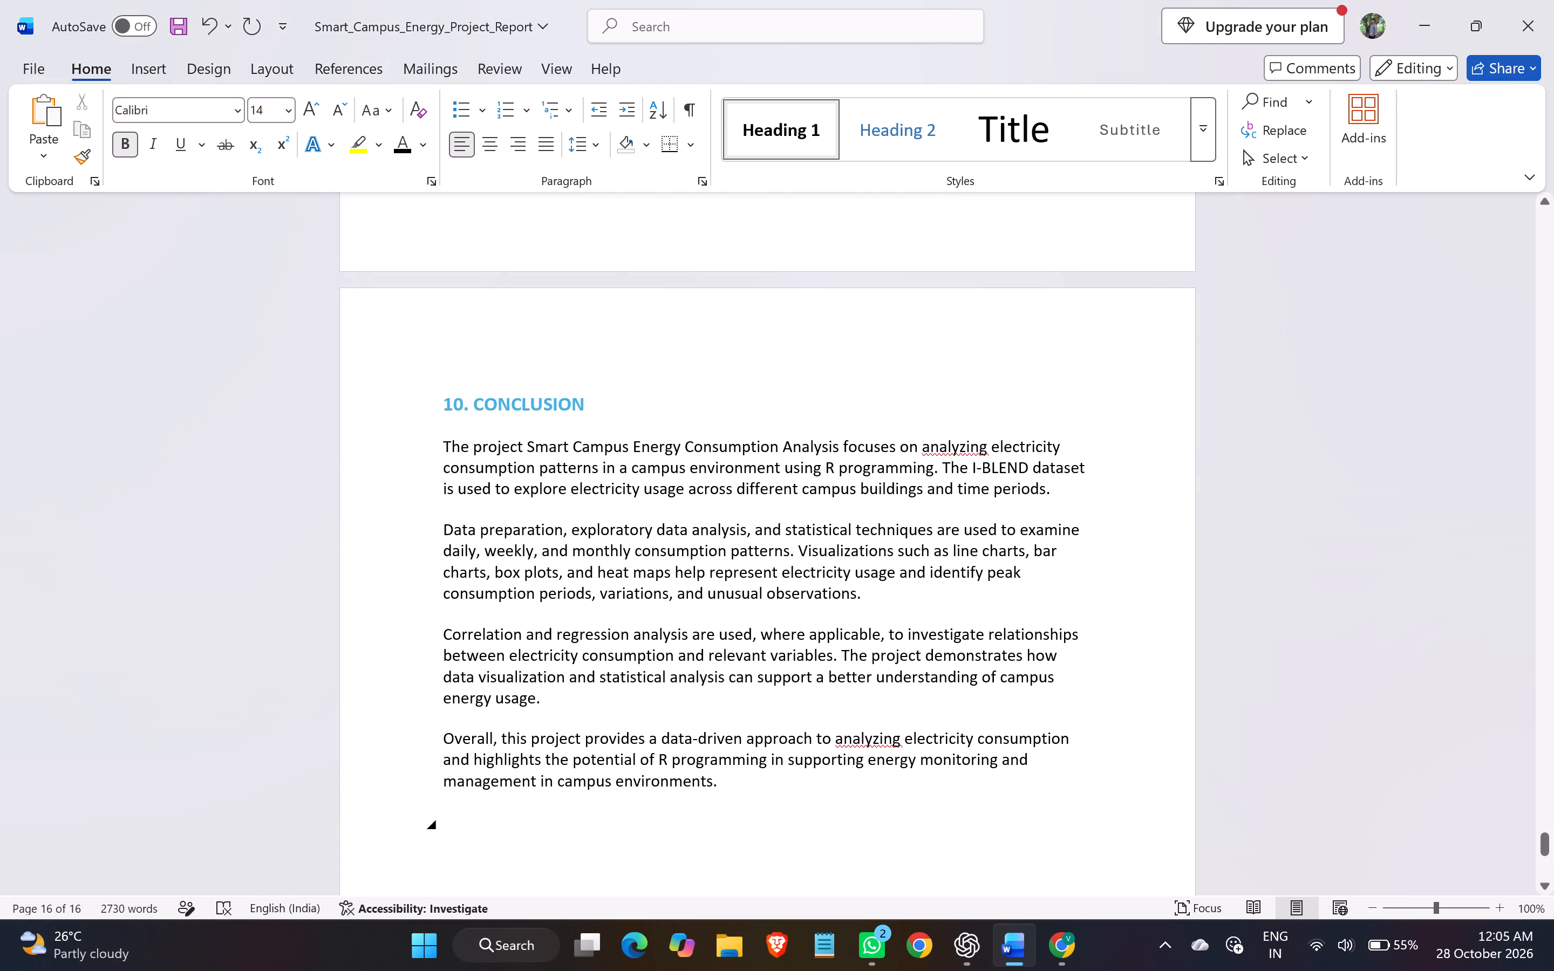
pyautogui.click(1419, 695)
pyautogui.scroll(-1, 1179, 758)
pyautogui.click(585, 787)
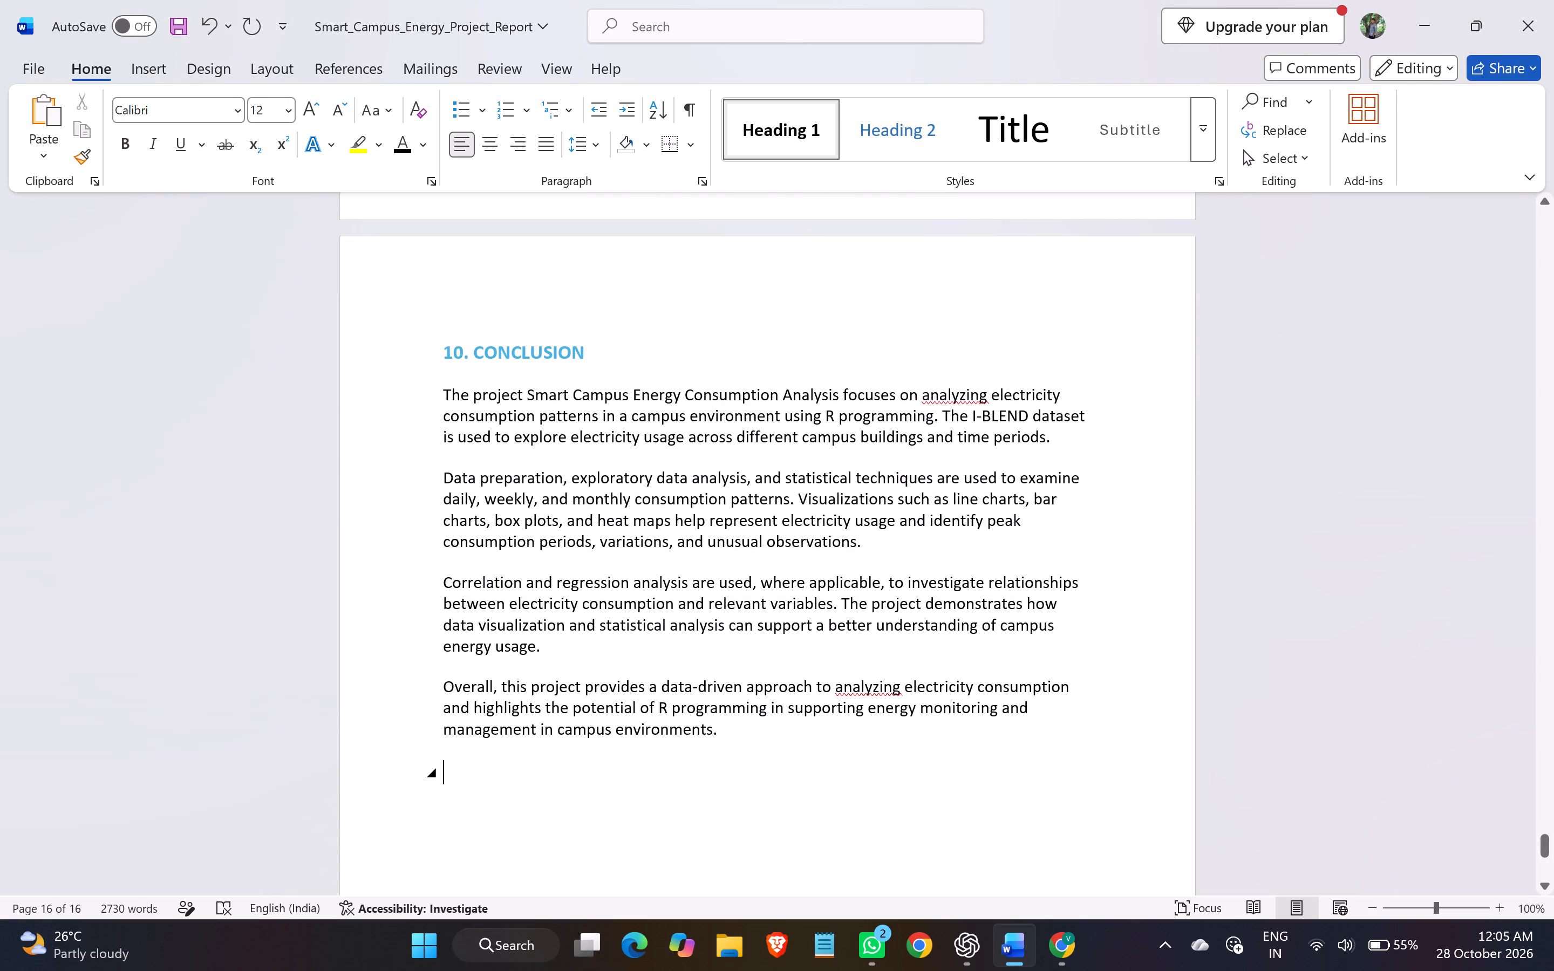
pyautogui.hotkey('ctrl', 'v')
pyautogui.scroll(-1, 913, 818)
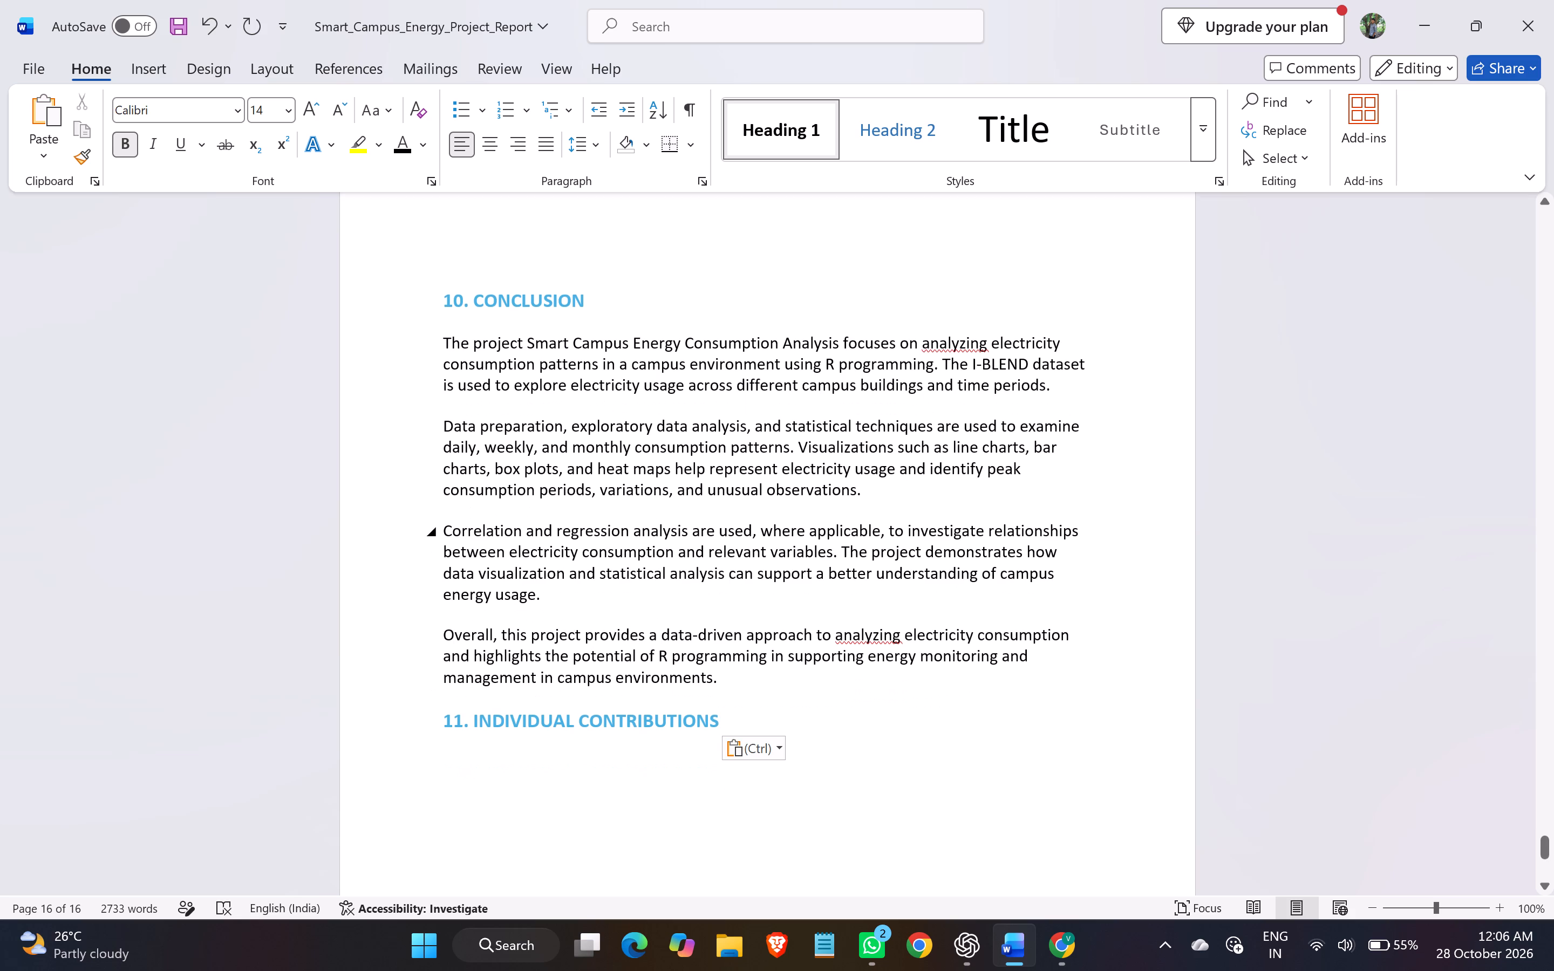
pyautogui.press('Return')
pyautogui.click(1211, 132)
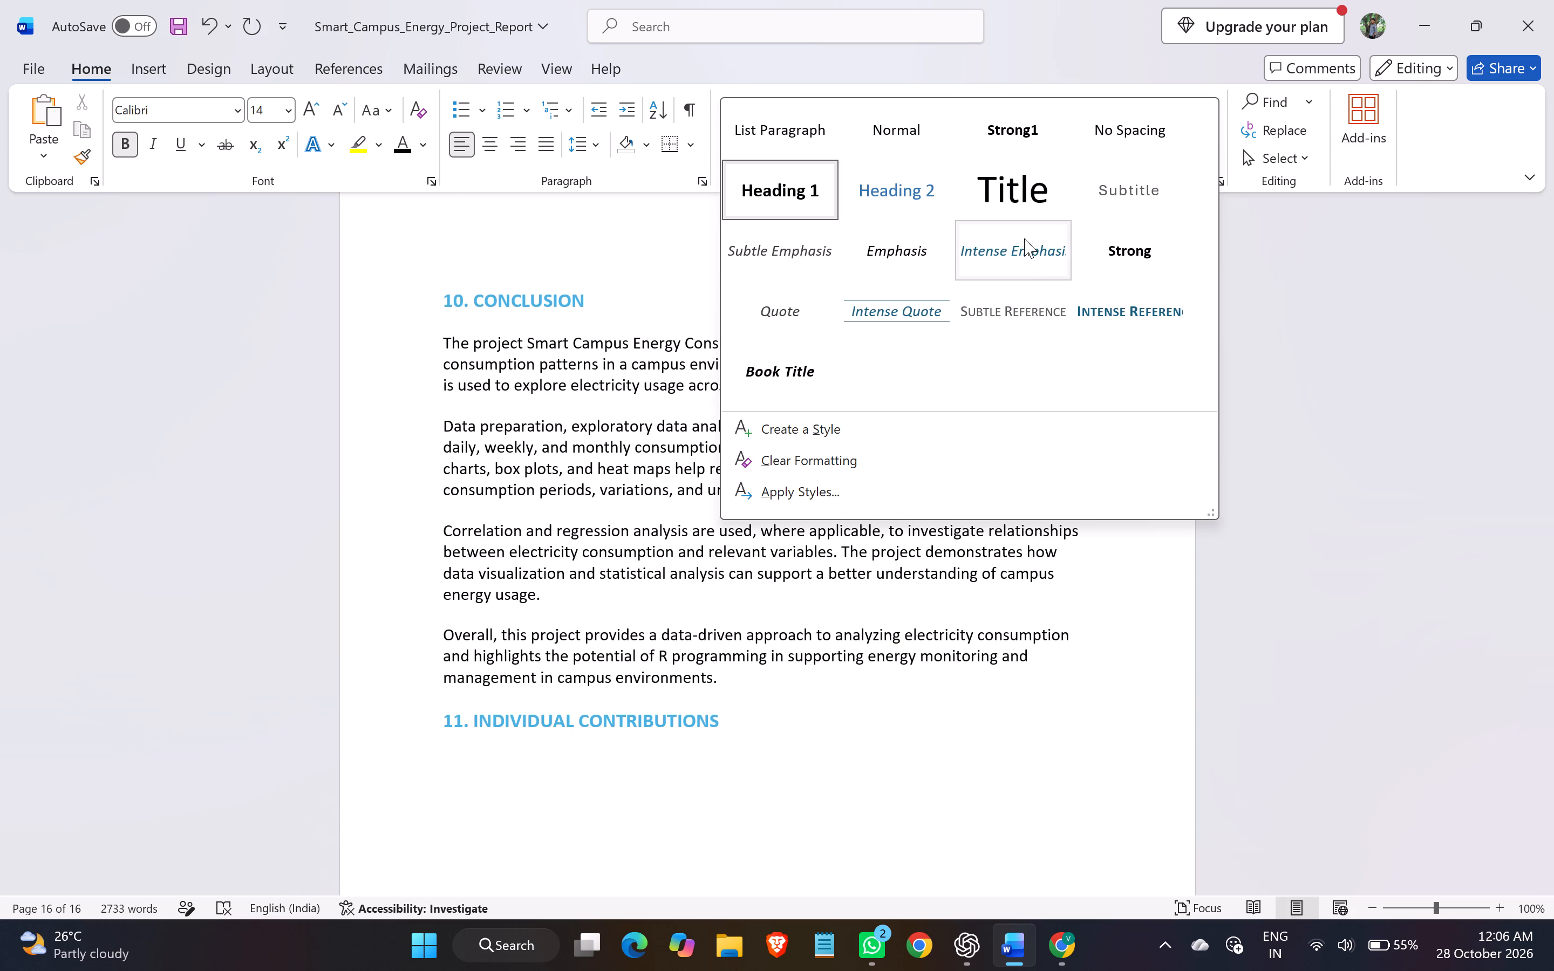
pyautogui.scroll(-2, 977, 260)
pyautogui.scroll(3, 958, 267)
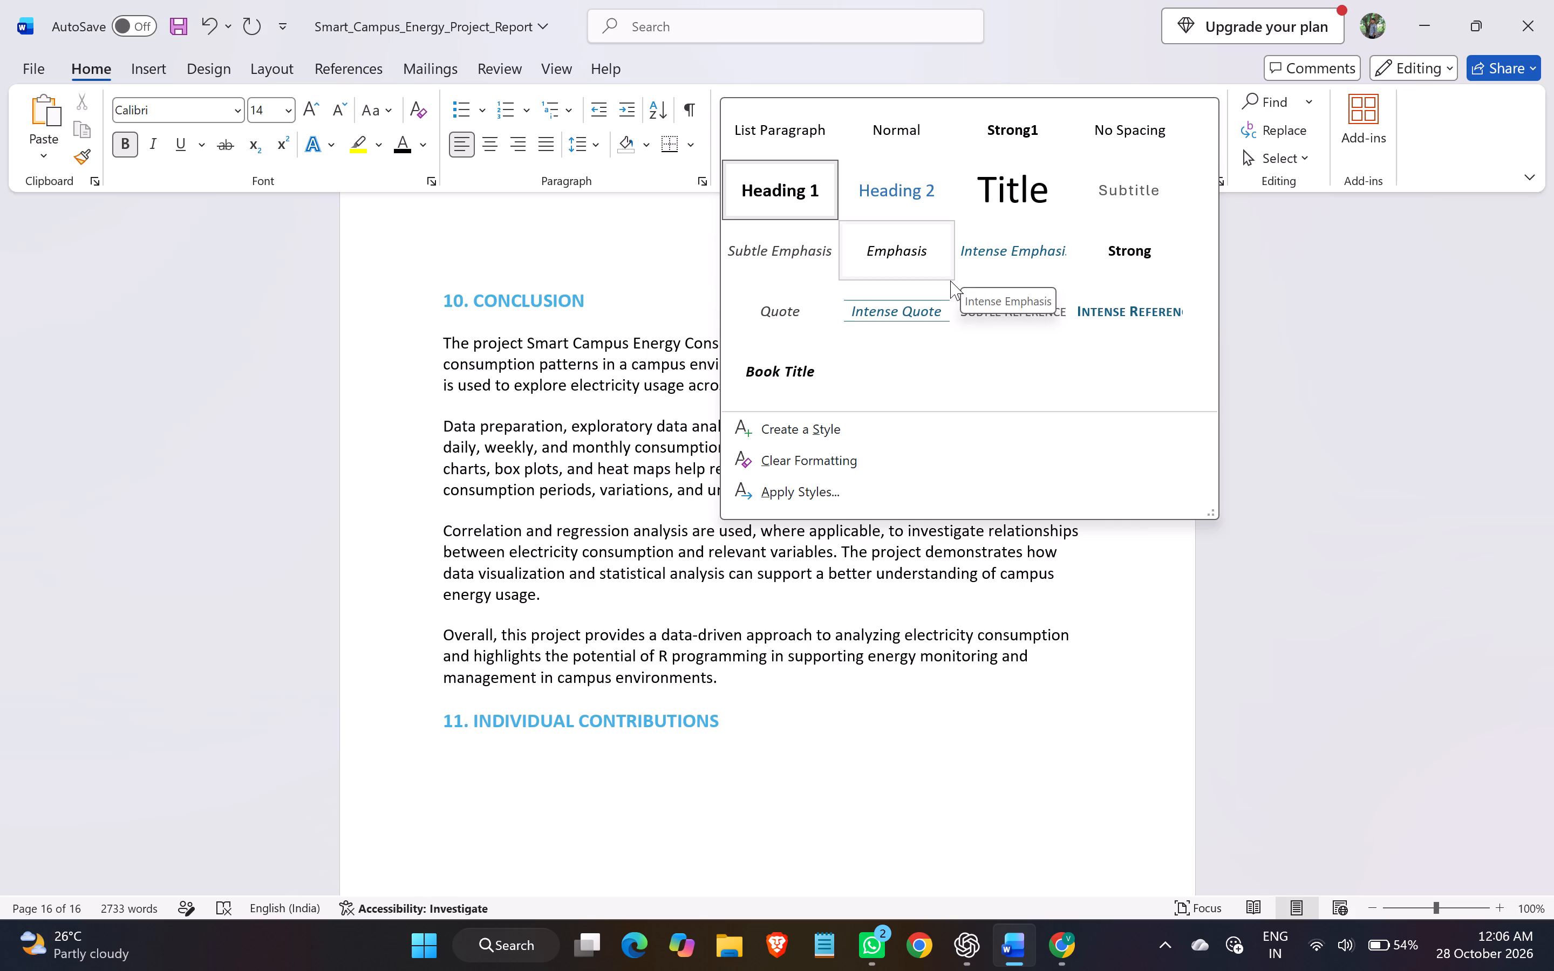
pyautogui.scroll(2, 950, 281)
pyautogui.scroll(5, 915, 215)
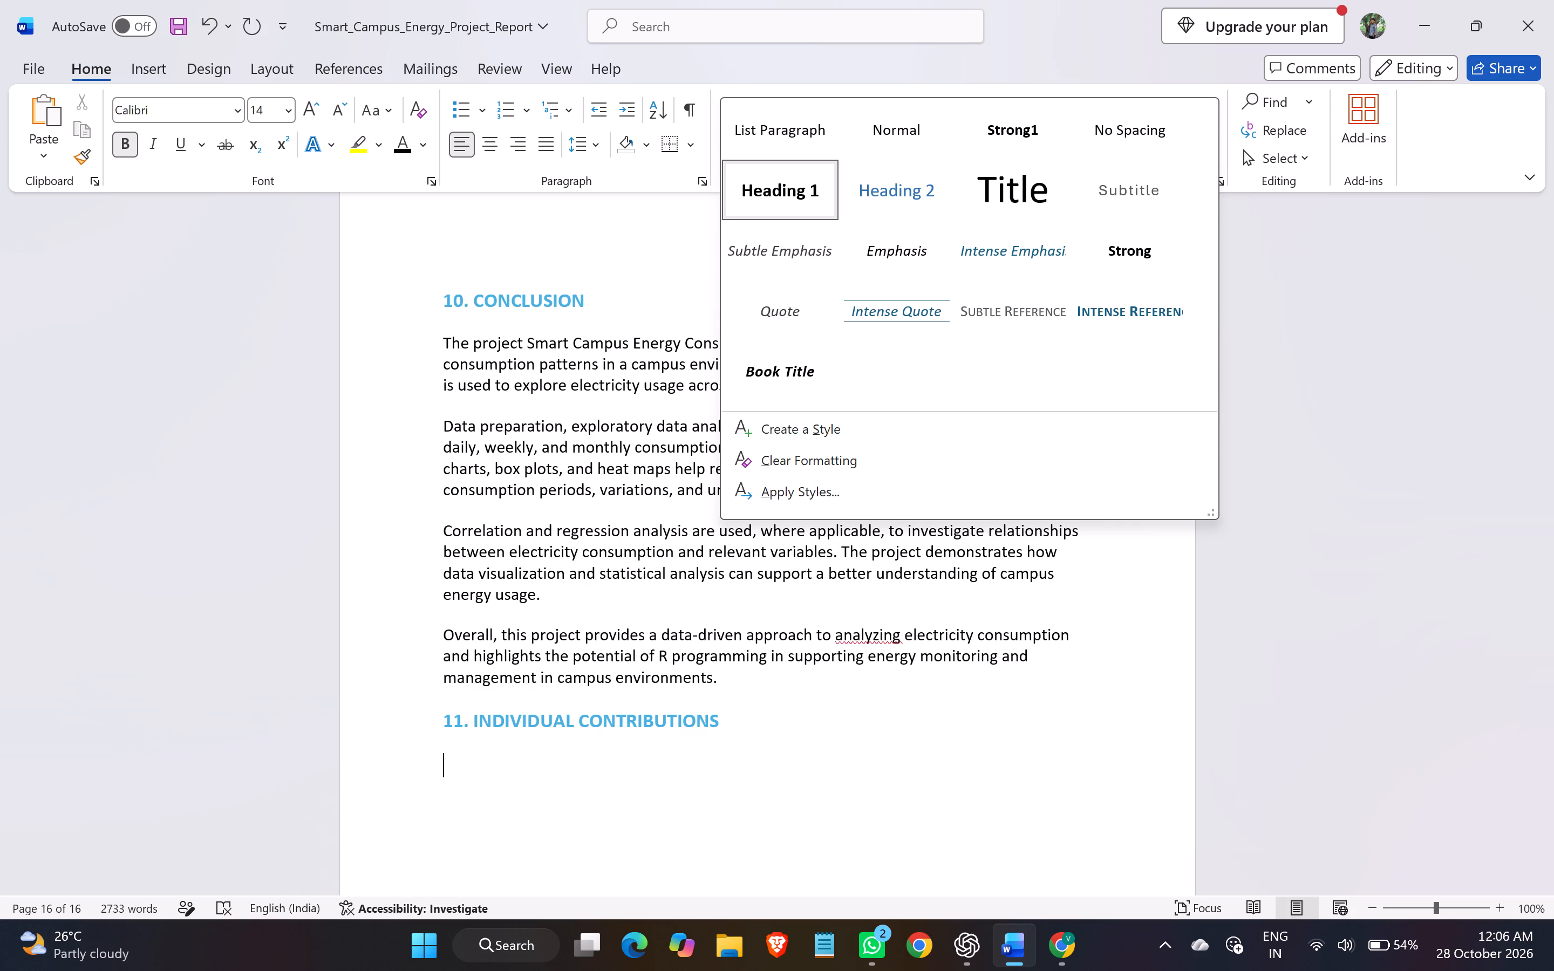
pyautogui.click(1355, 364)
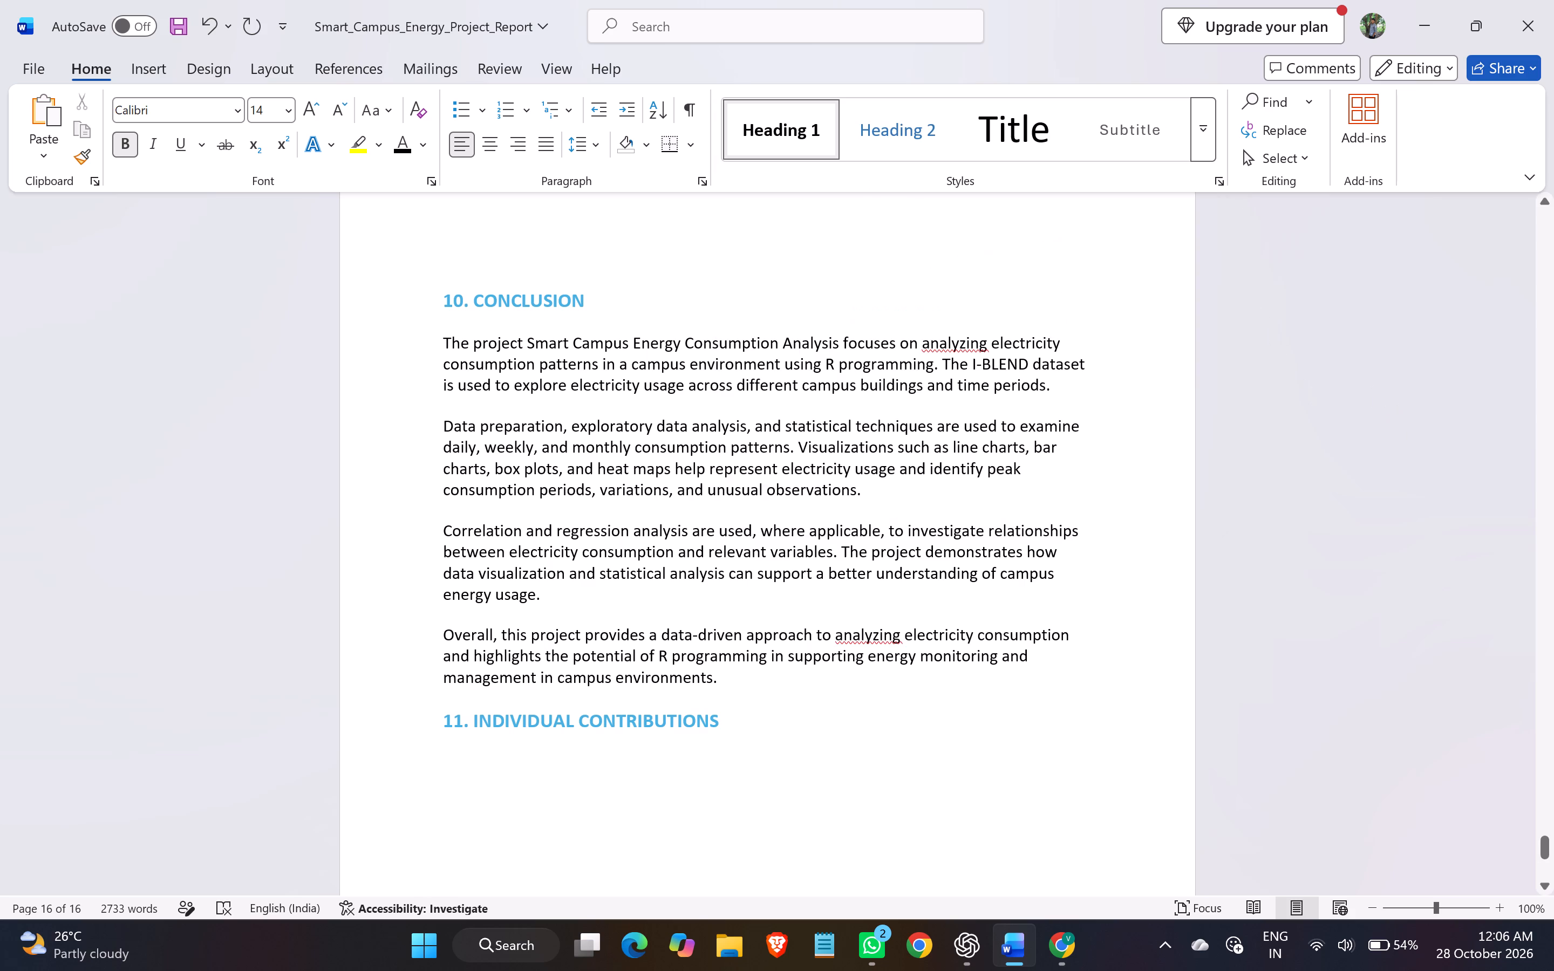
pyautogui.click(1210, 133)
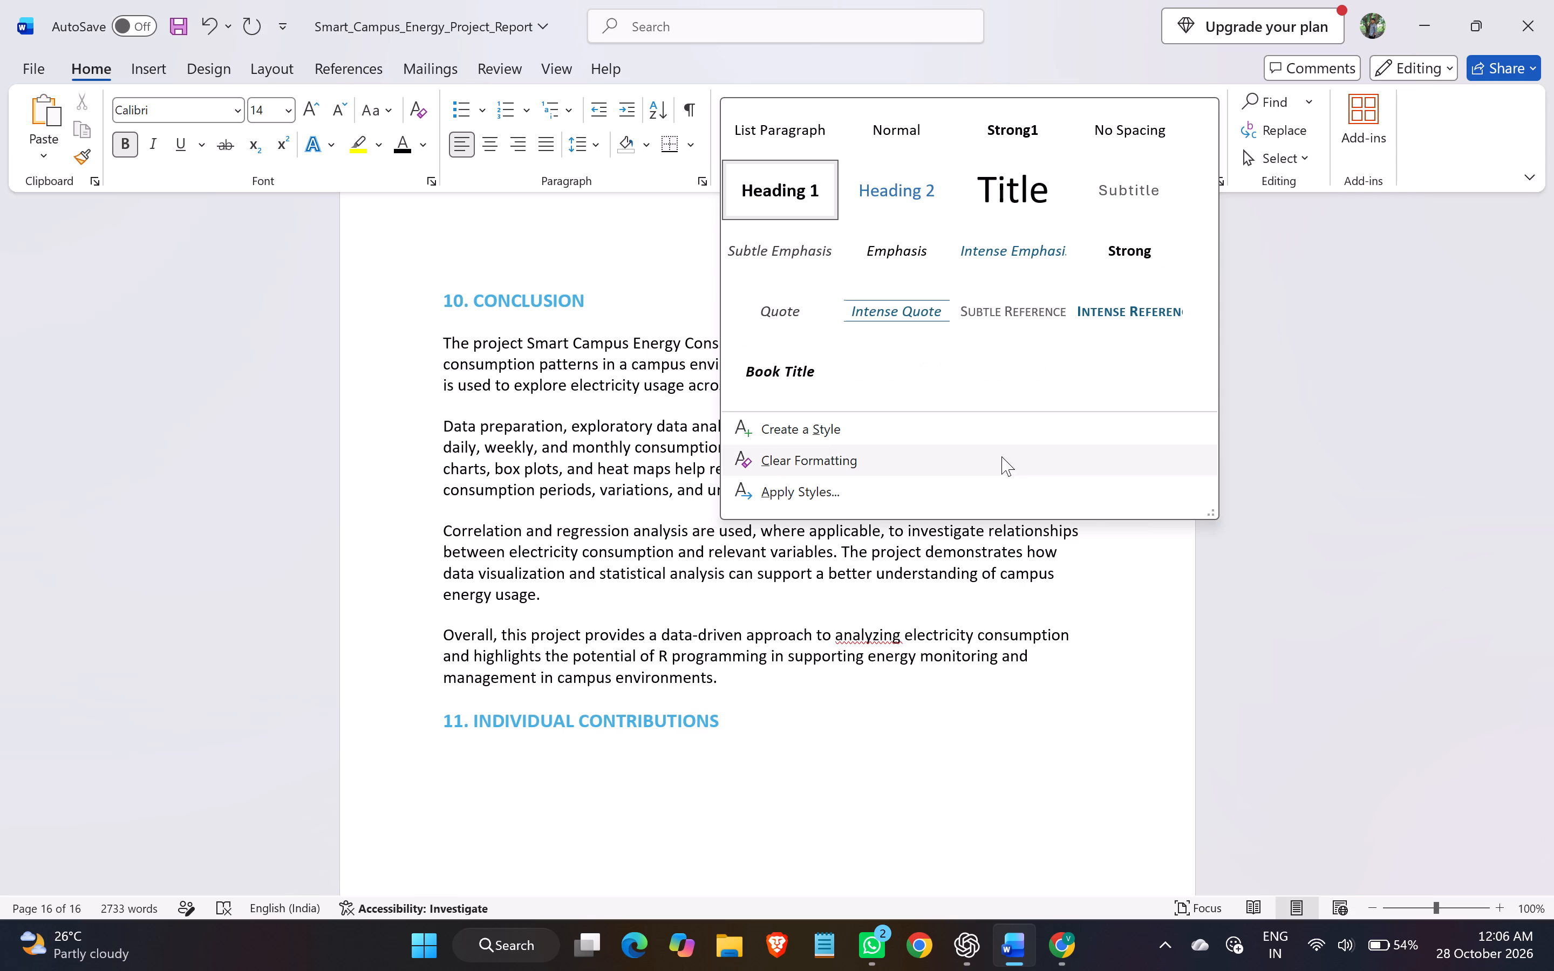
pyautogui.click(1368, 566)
pyautogui.click(814, 798)
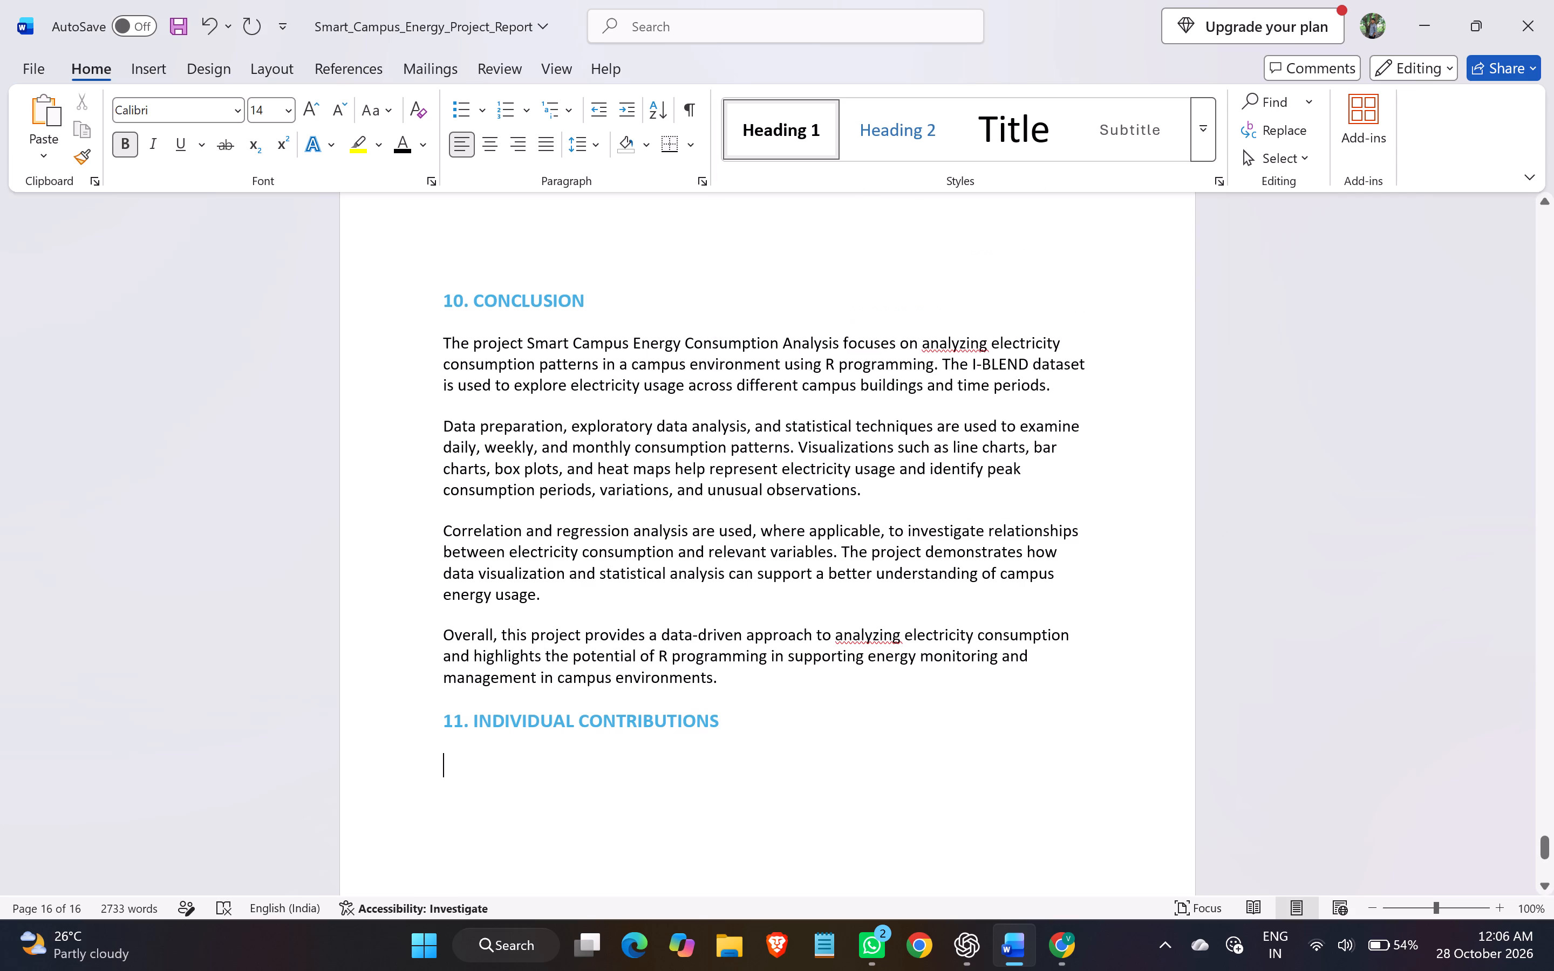
pyautogui.click(1202, 151)
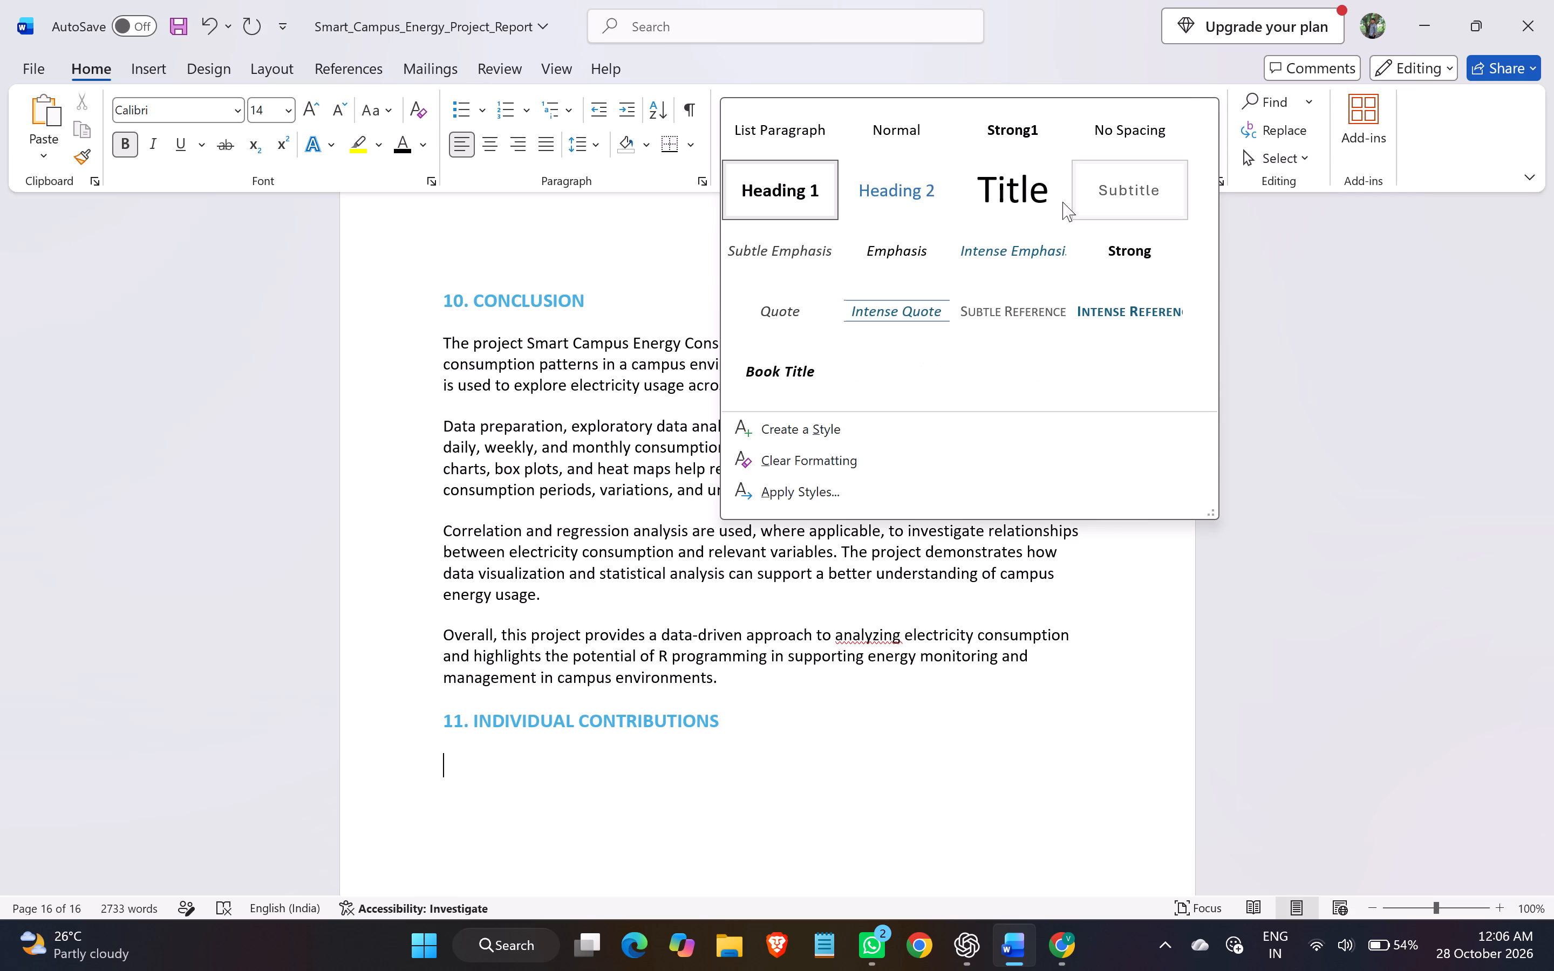
pyautogui.click(927, 132)
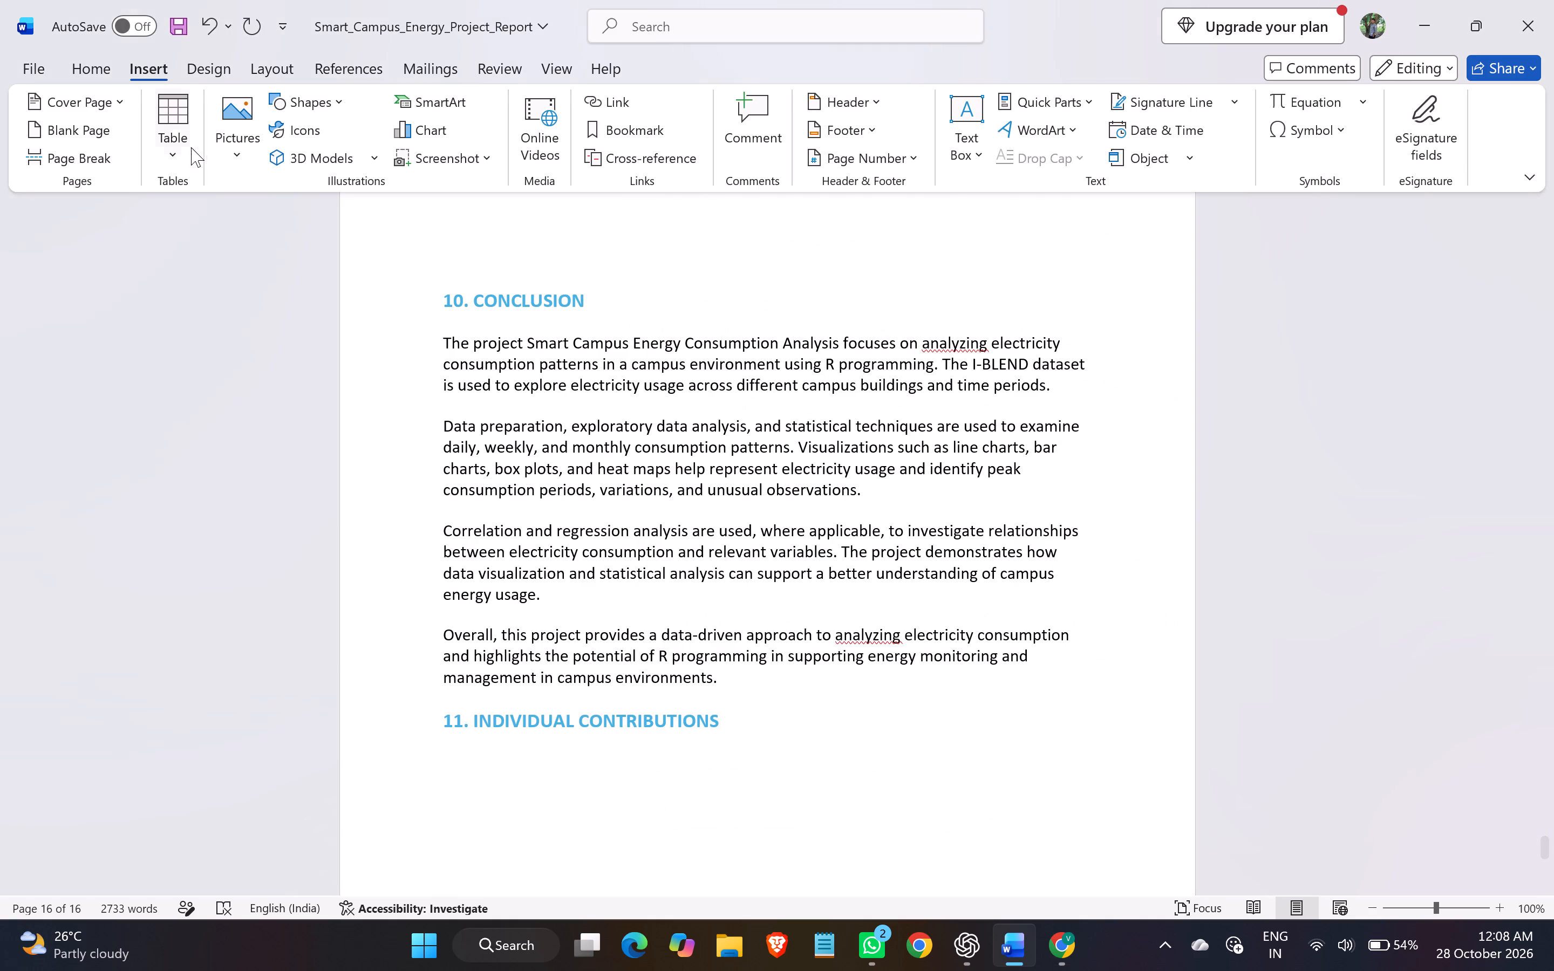
pyautogui.click(179, 147)
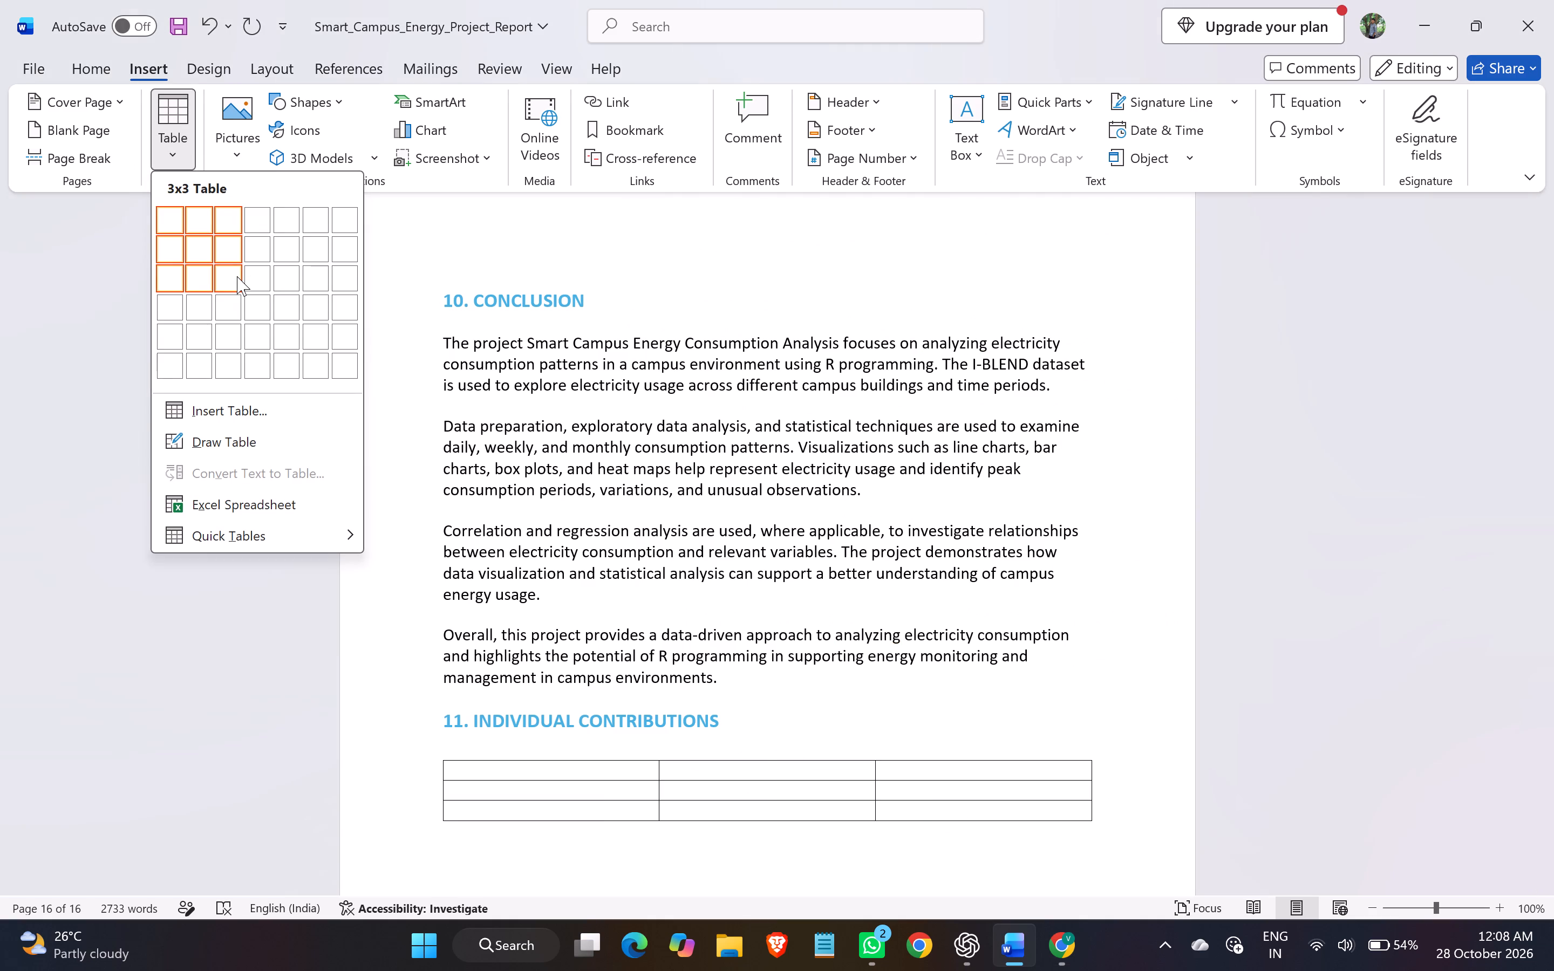
pyautogui.click(237, 276)
# Enter "URN" as the first column header of the contributions table and make it bold.
pyautogui.hotkey('alt', 'Tab')
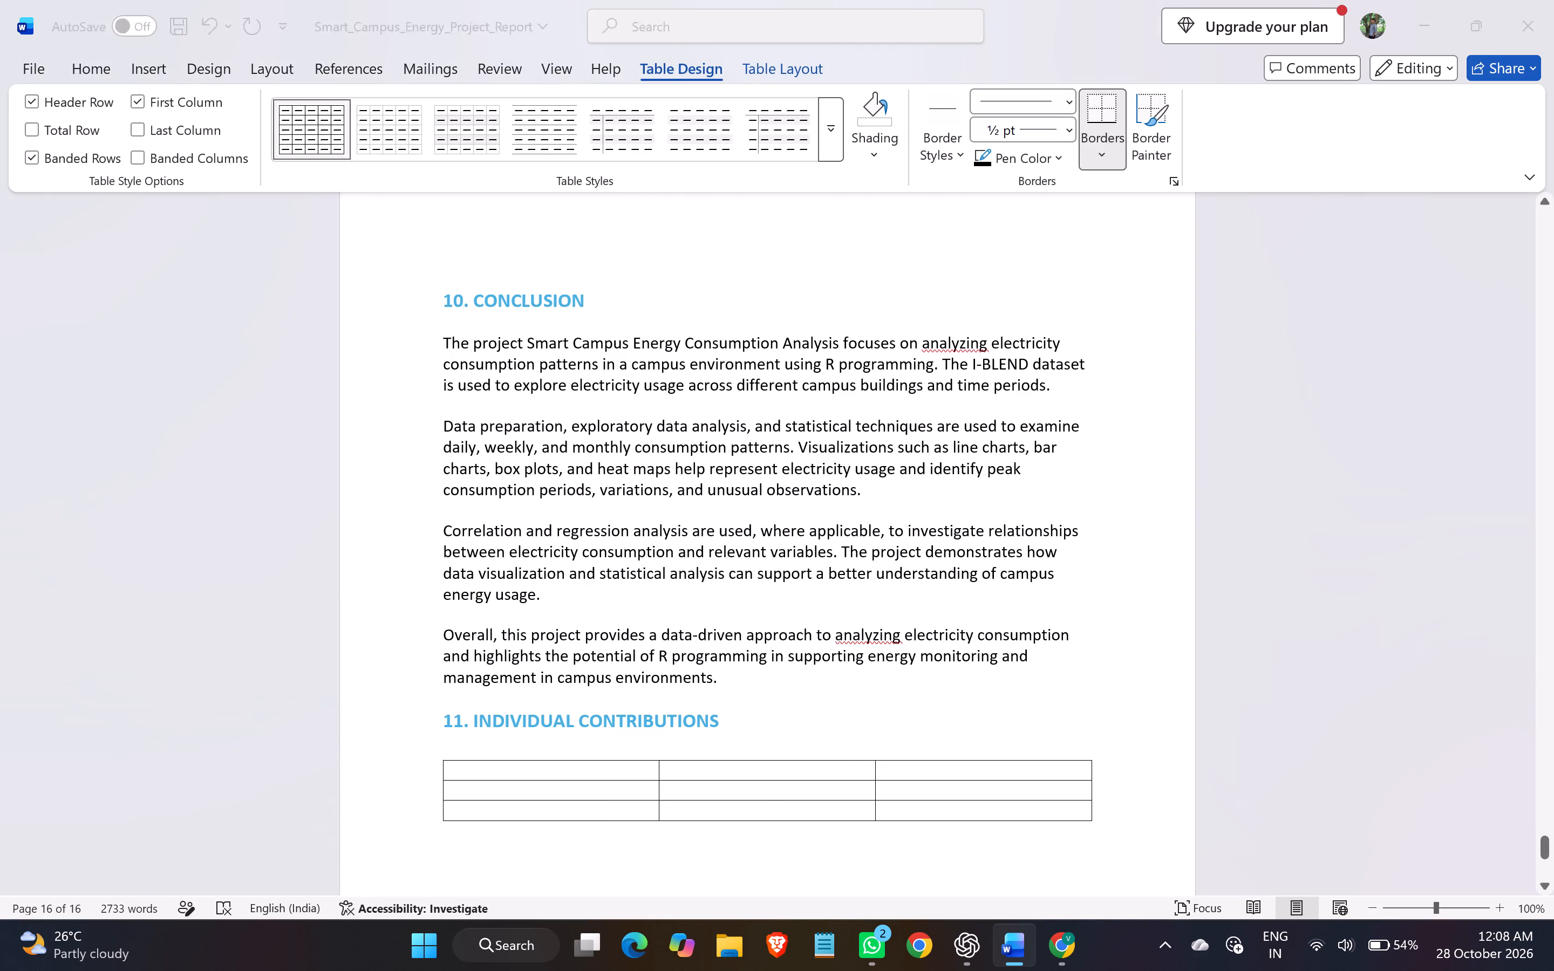
pyautogui.hotkey('alt', 'Tab')
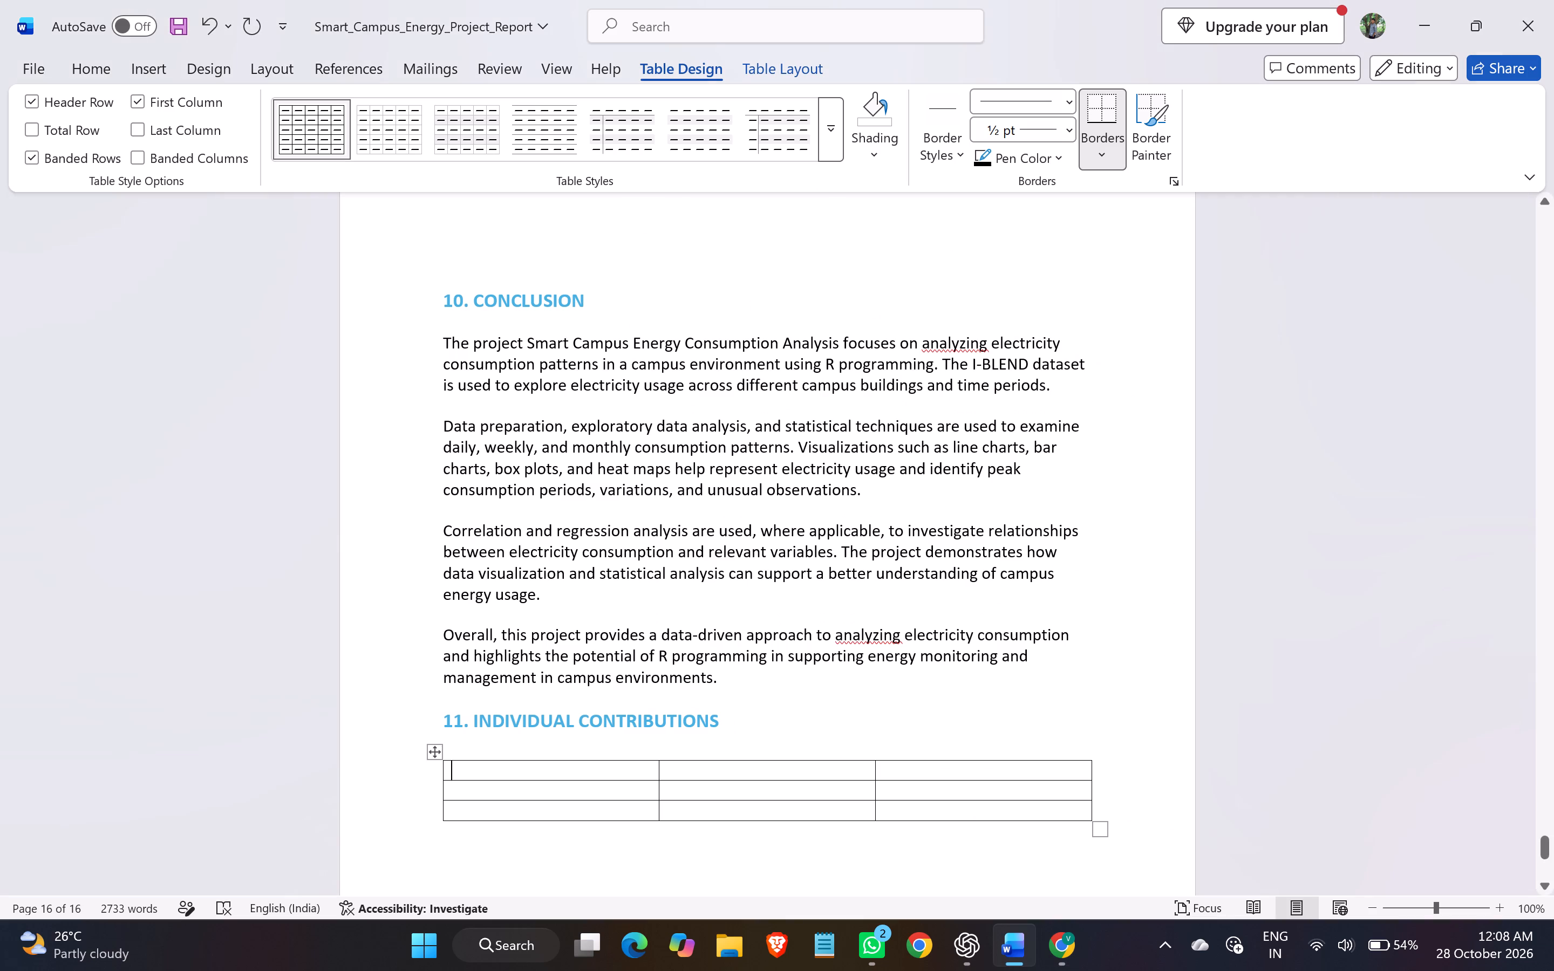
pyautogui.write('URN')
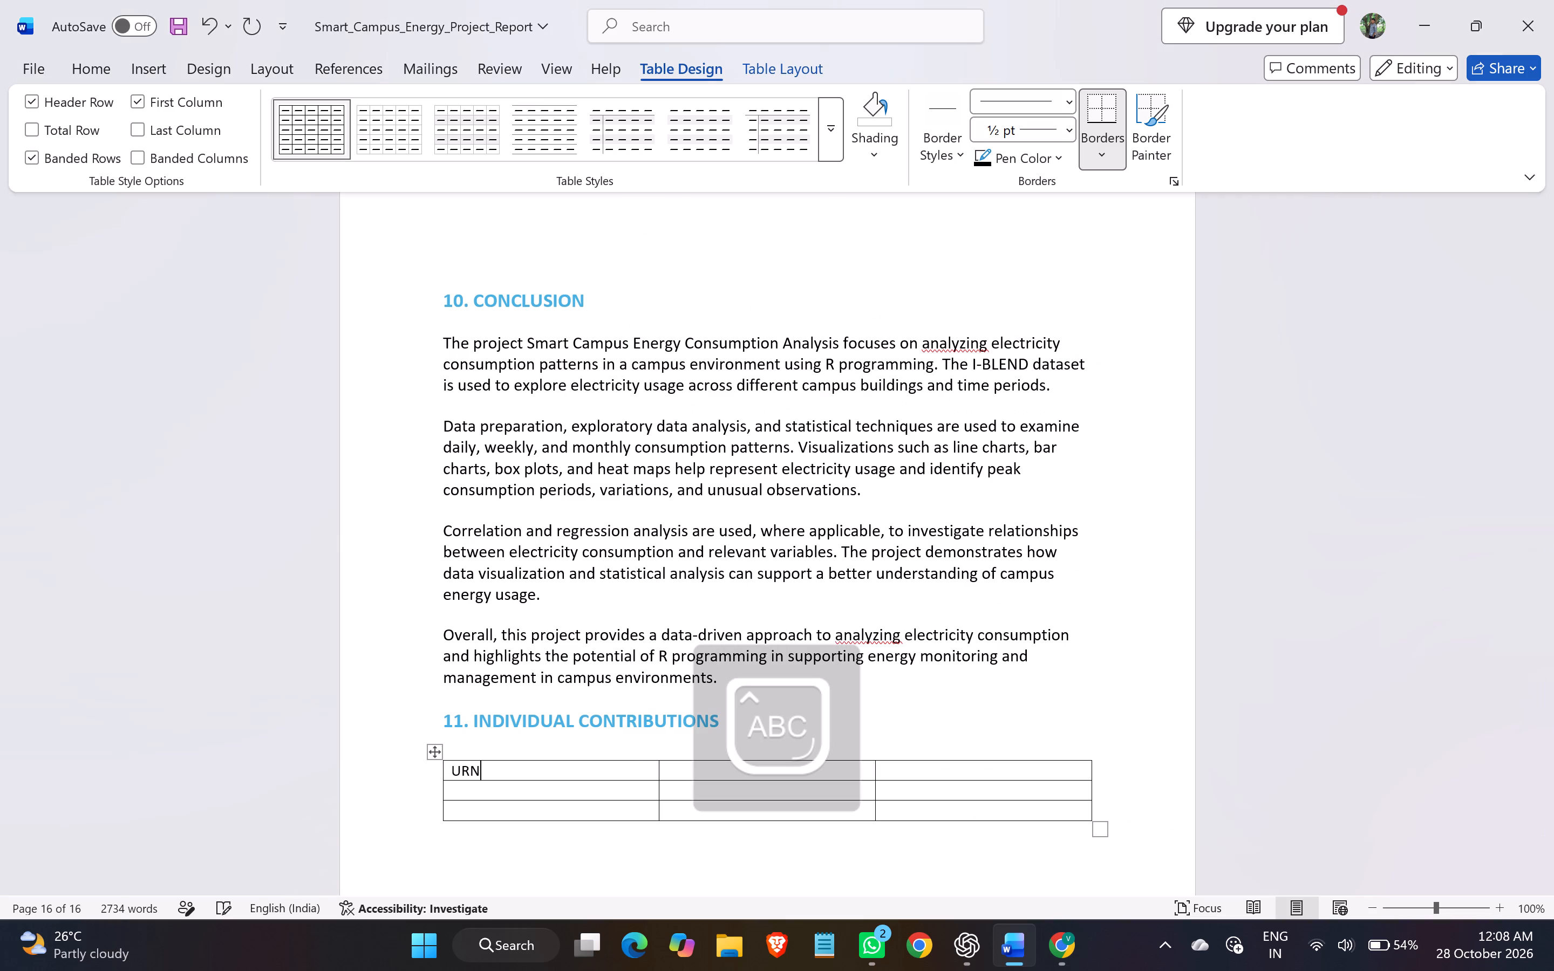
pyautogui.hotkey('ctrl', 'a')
pyautogui.click(749, 888)
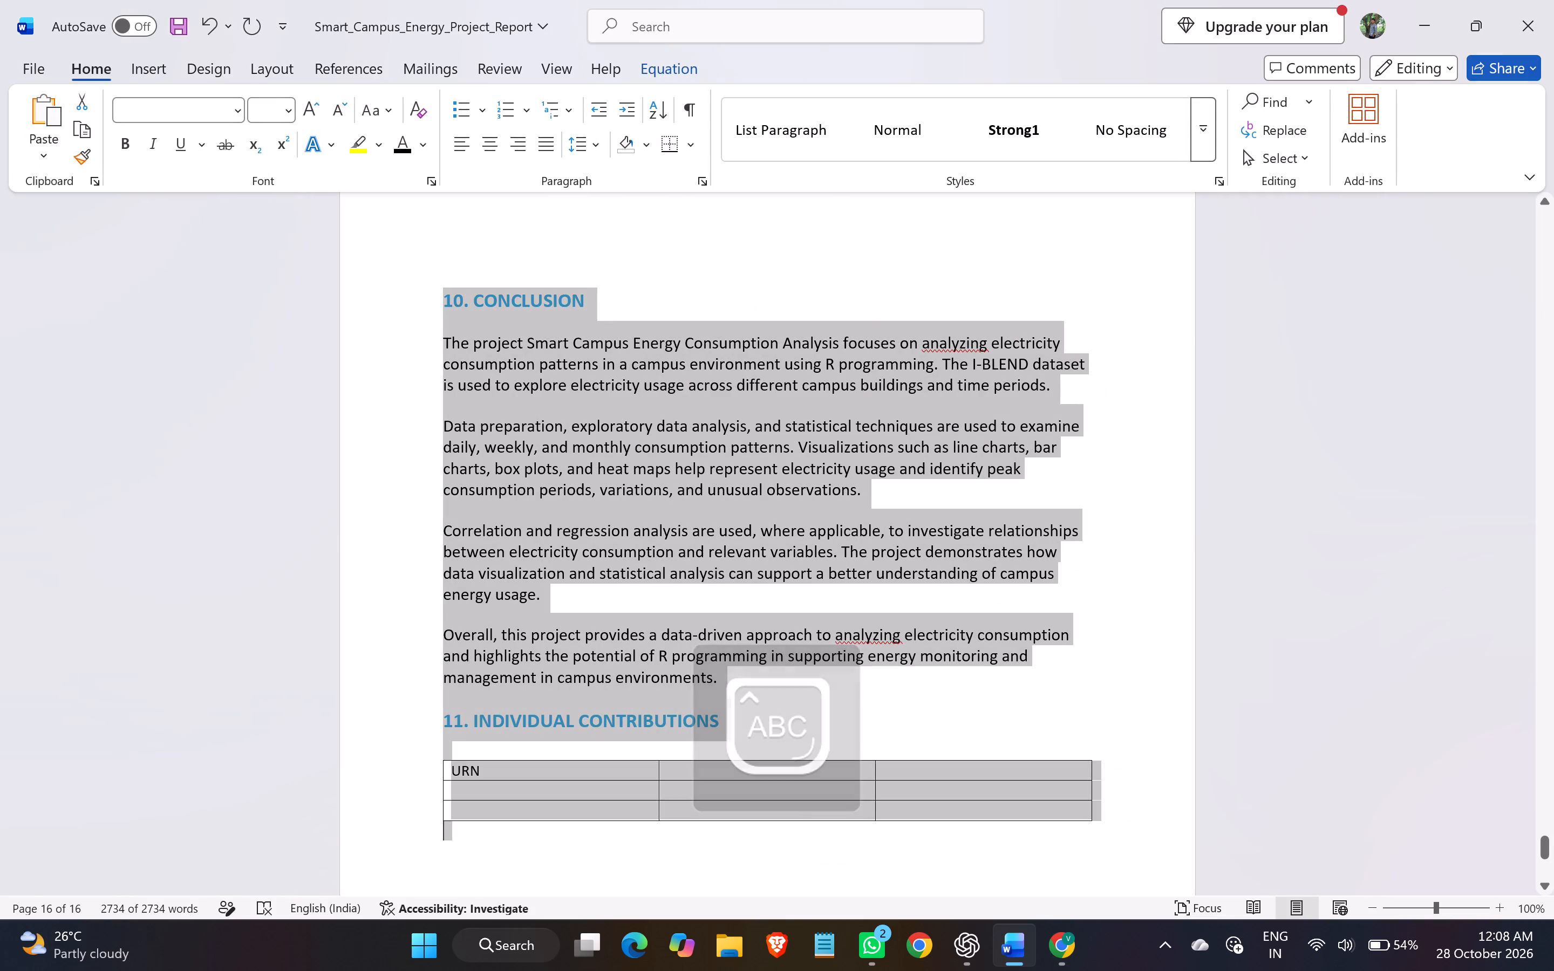
pyautogui.click(507, 768)
pyautogui.moveTo(489, 770); pyautogui.dragTo(479, 770)
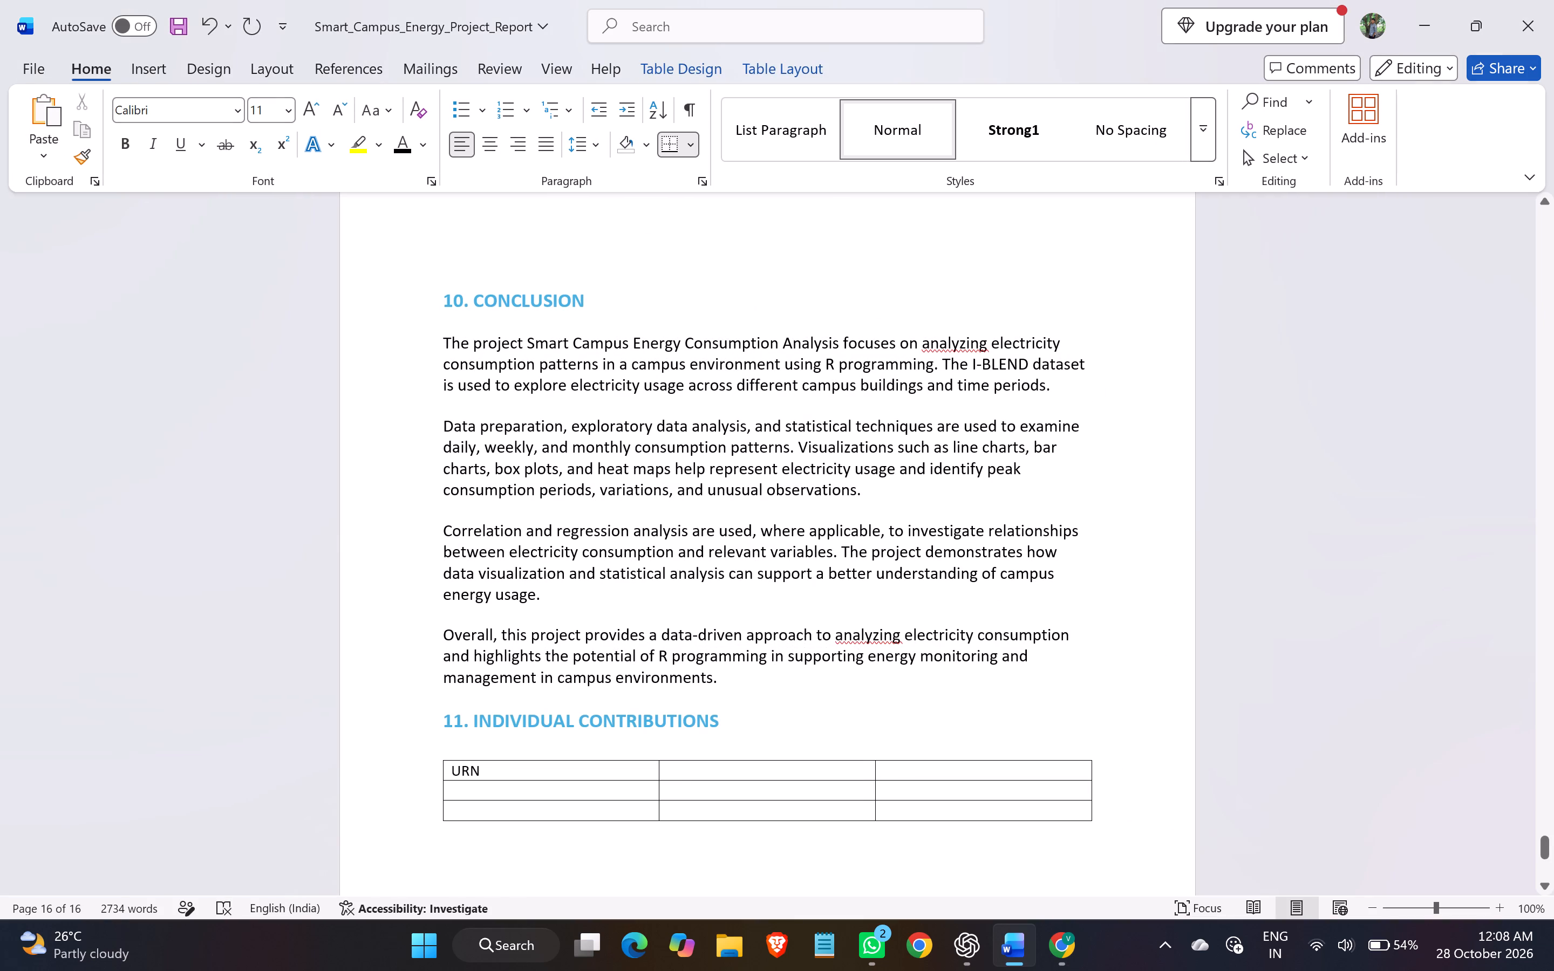
pyautogui.moveTo(479, 770); pyautogui.dragTo(454, 770)
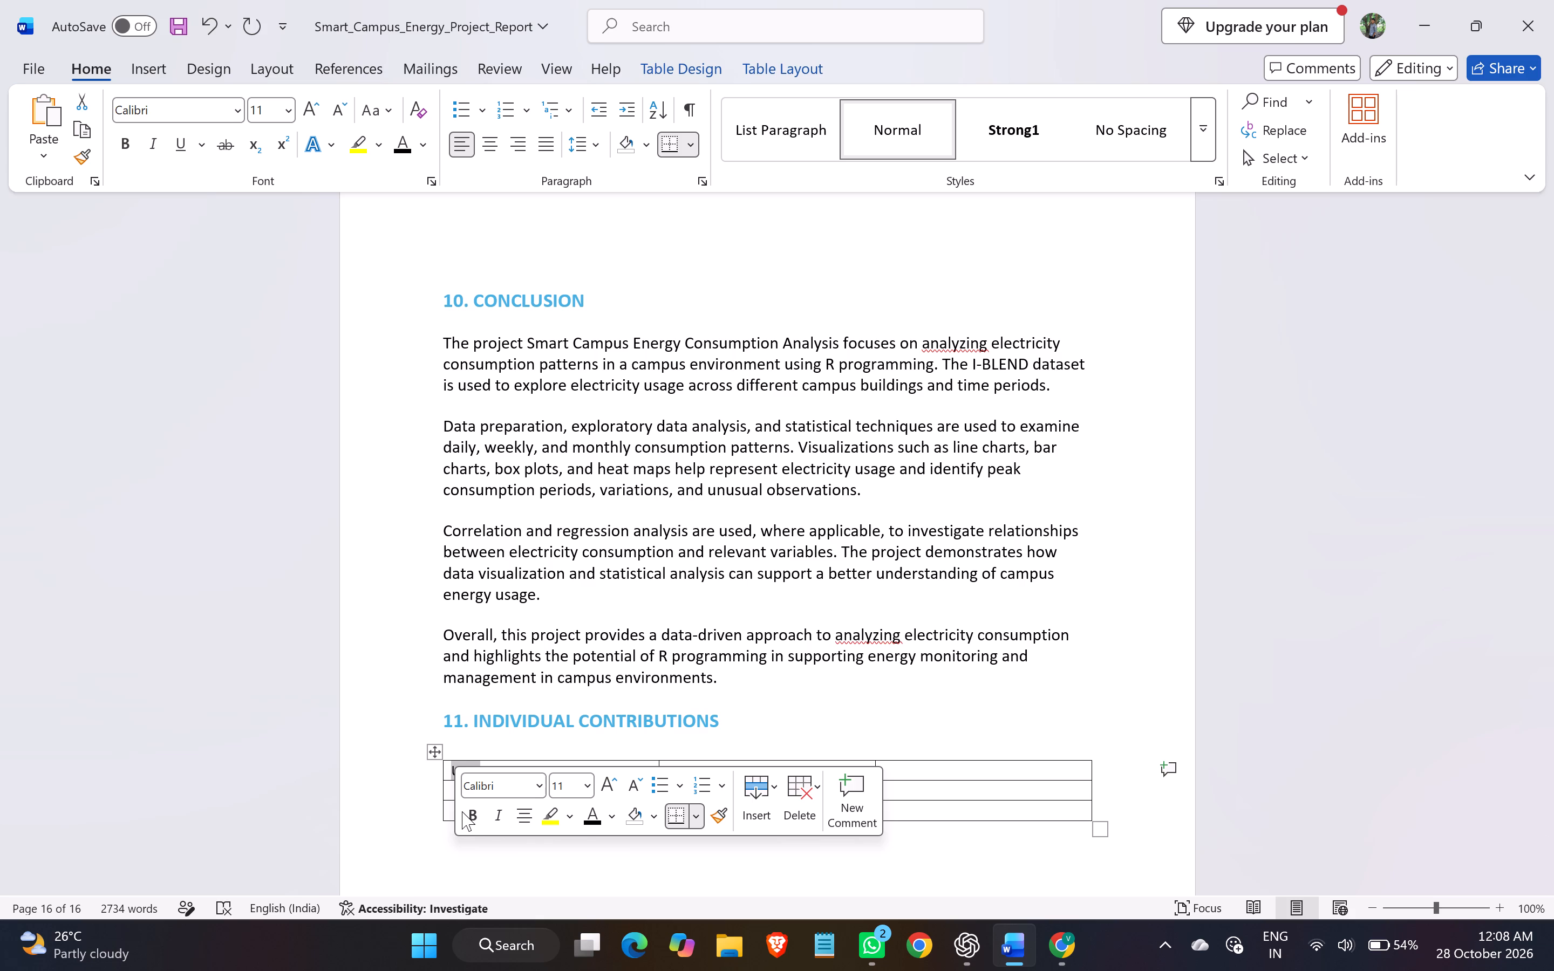
pyautogui.click(467, 811)
pyautogui.click(592, 898)
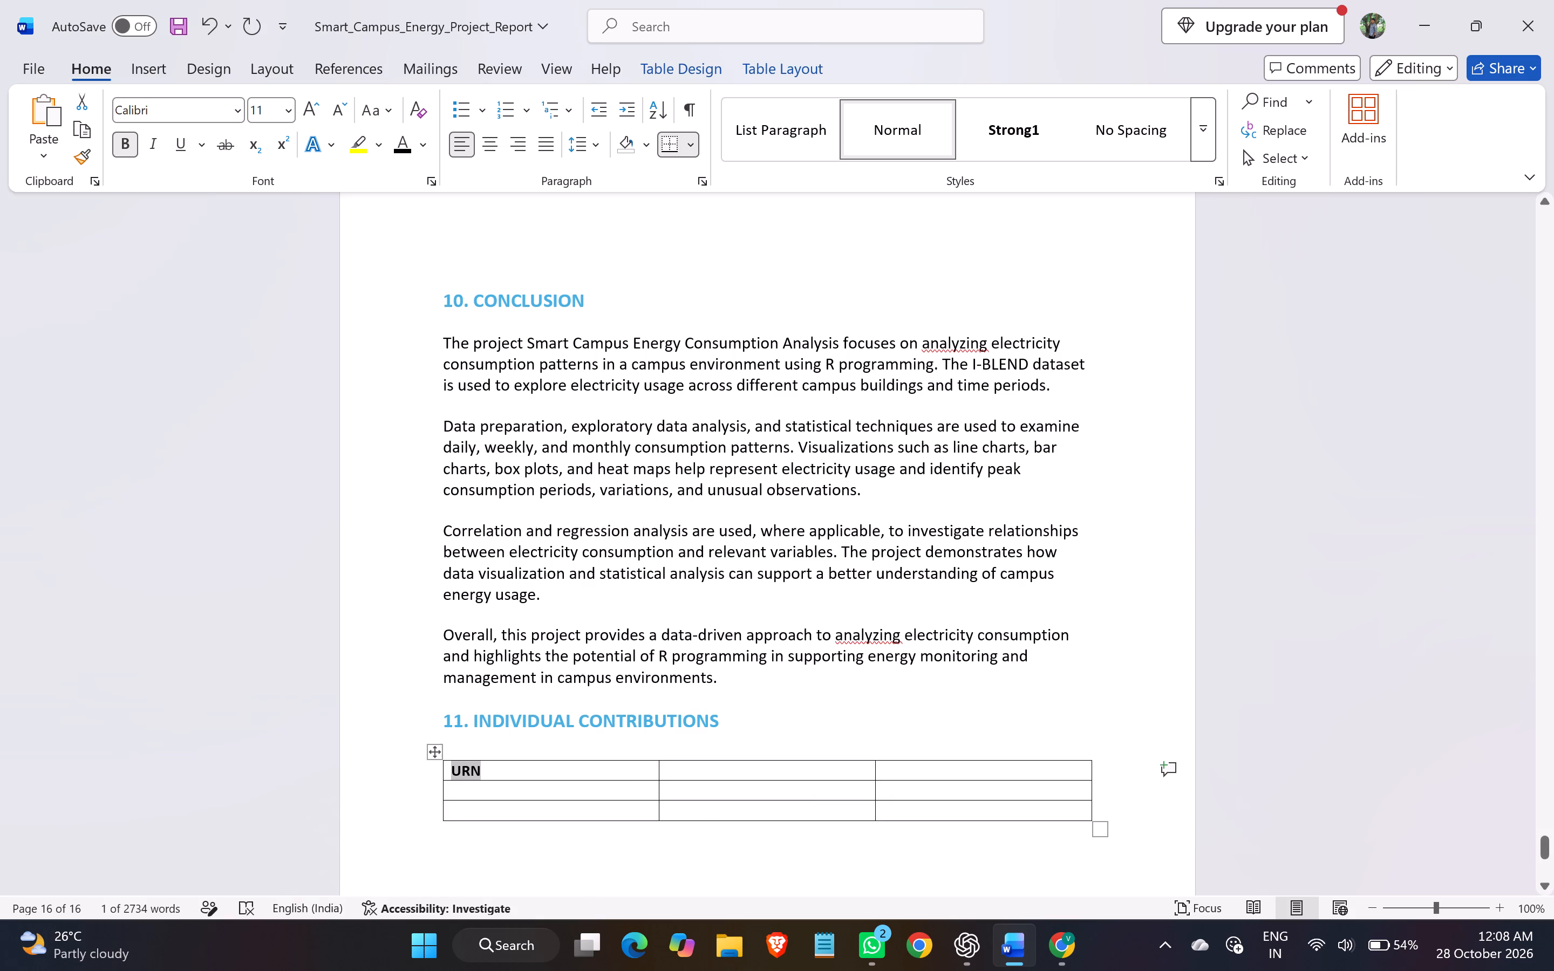
# Enter "Name" as the second column header, following the sample PDF's table, and make it bold.
pyautogui.click(710, 773)
pyautogui.hotkey('alt', 'Tab')
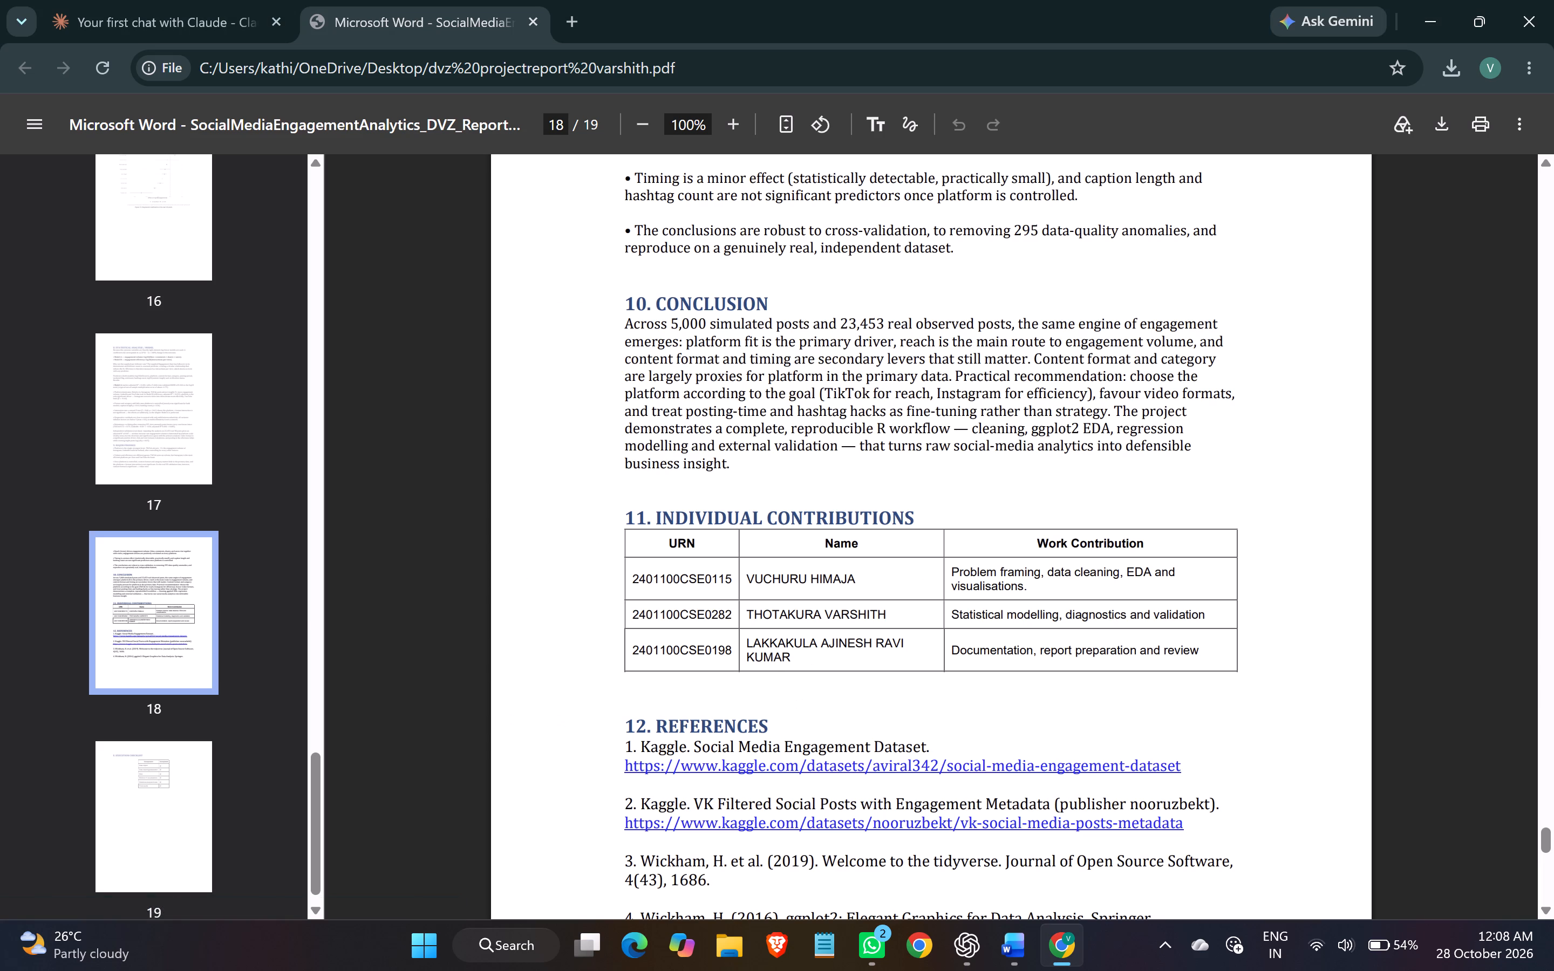
pyautogui.hotkey('alt', 'Tab')
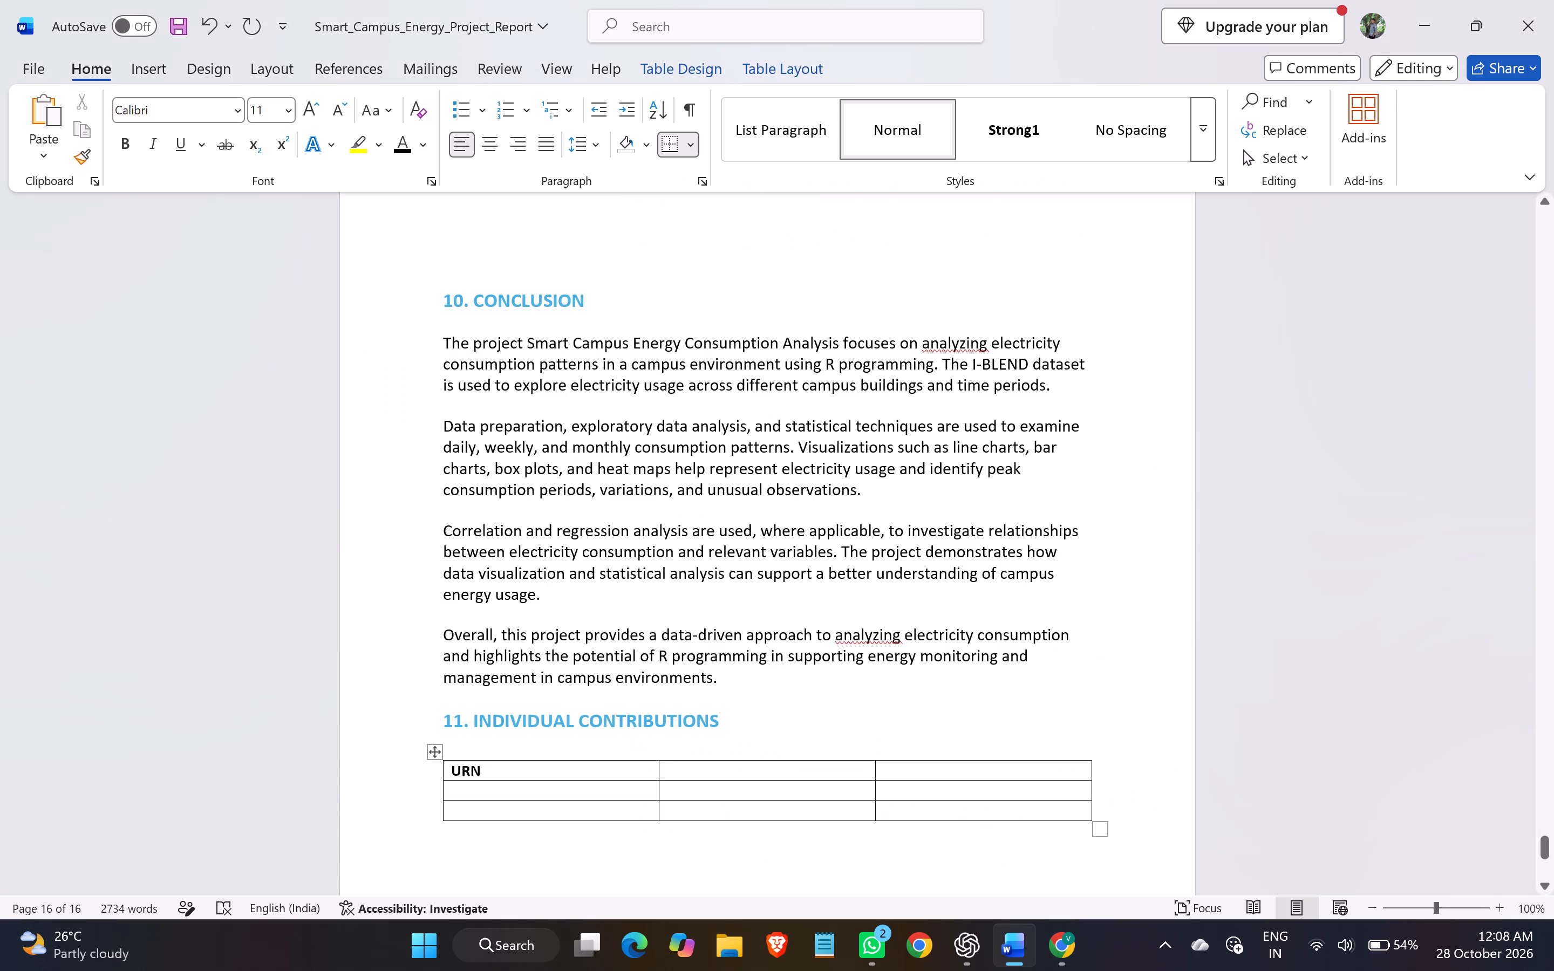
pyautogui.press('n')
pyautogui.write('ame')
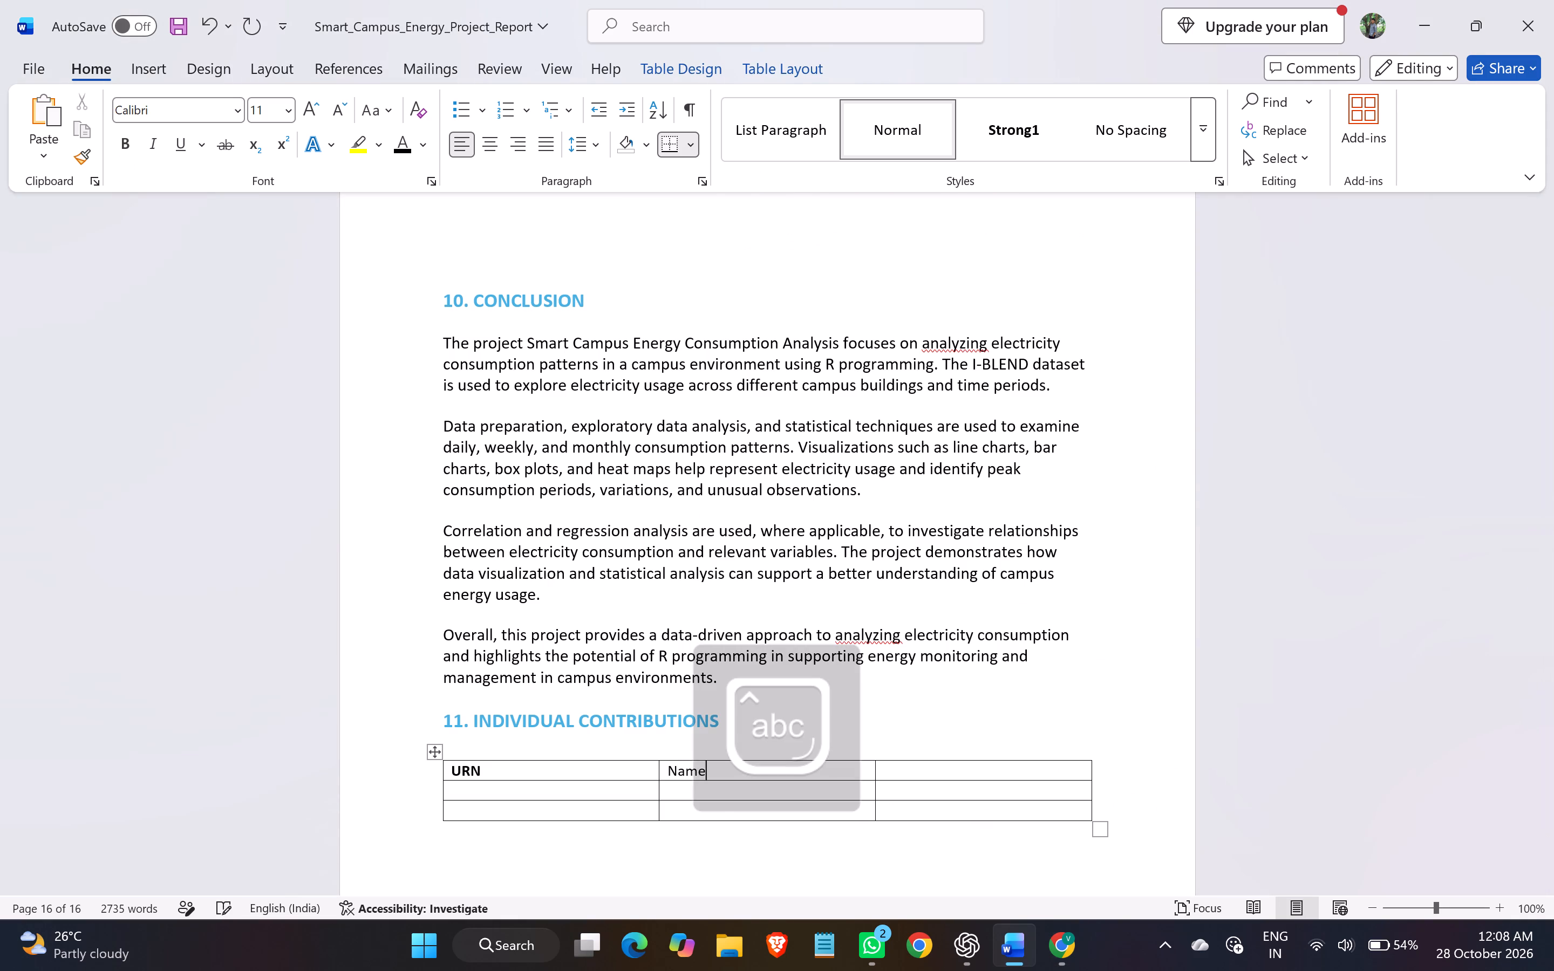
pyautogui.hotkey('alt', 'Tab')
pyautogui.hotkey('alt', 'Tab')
pyautogui.moveTo(718, 772); pyautogui.dragTo(684, 772)
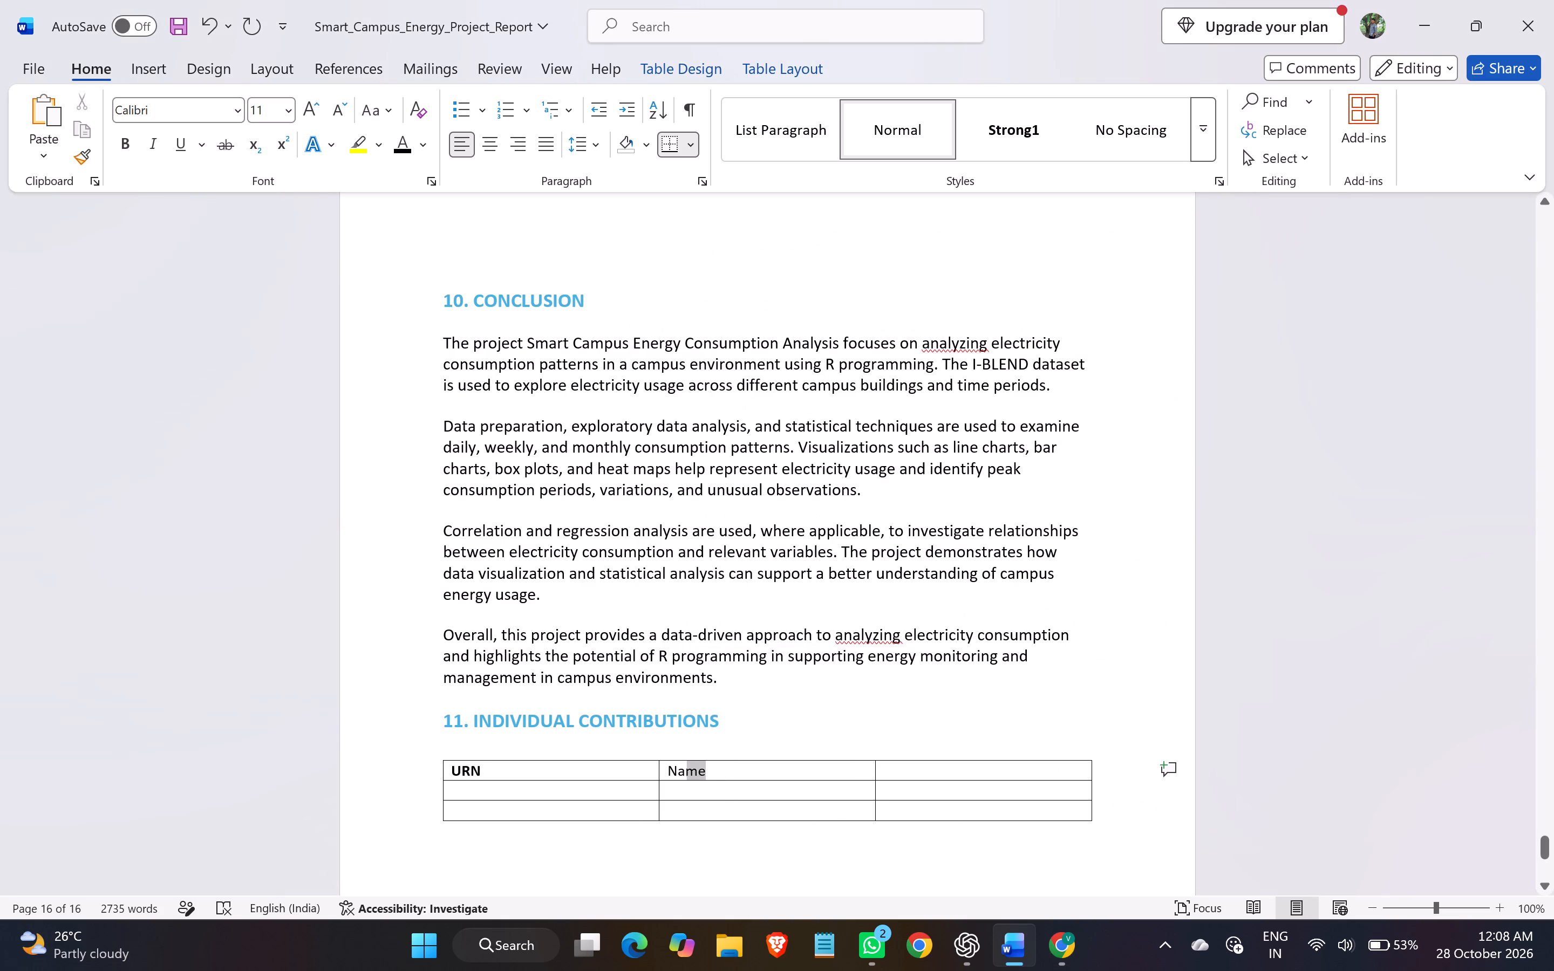
pyautogui.moveTo(684, 772); pyautogui.dragTo(670, 772)
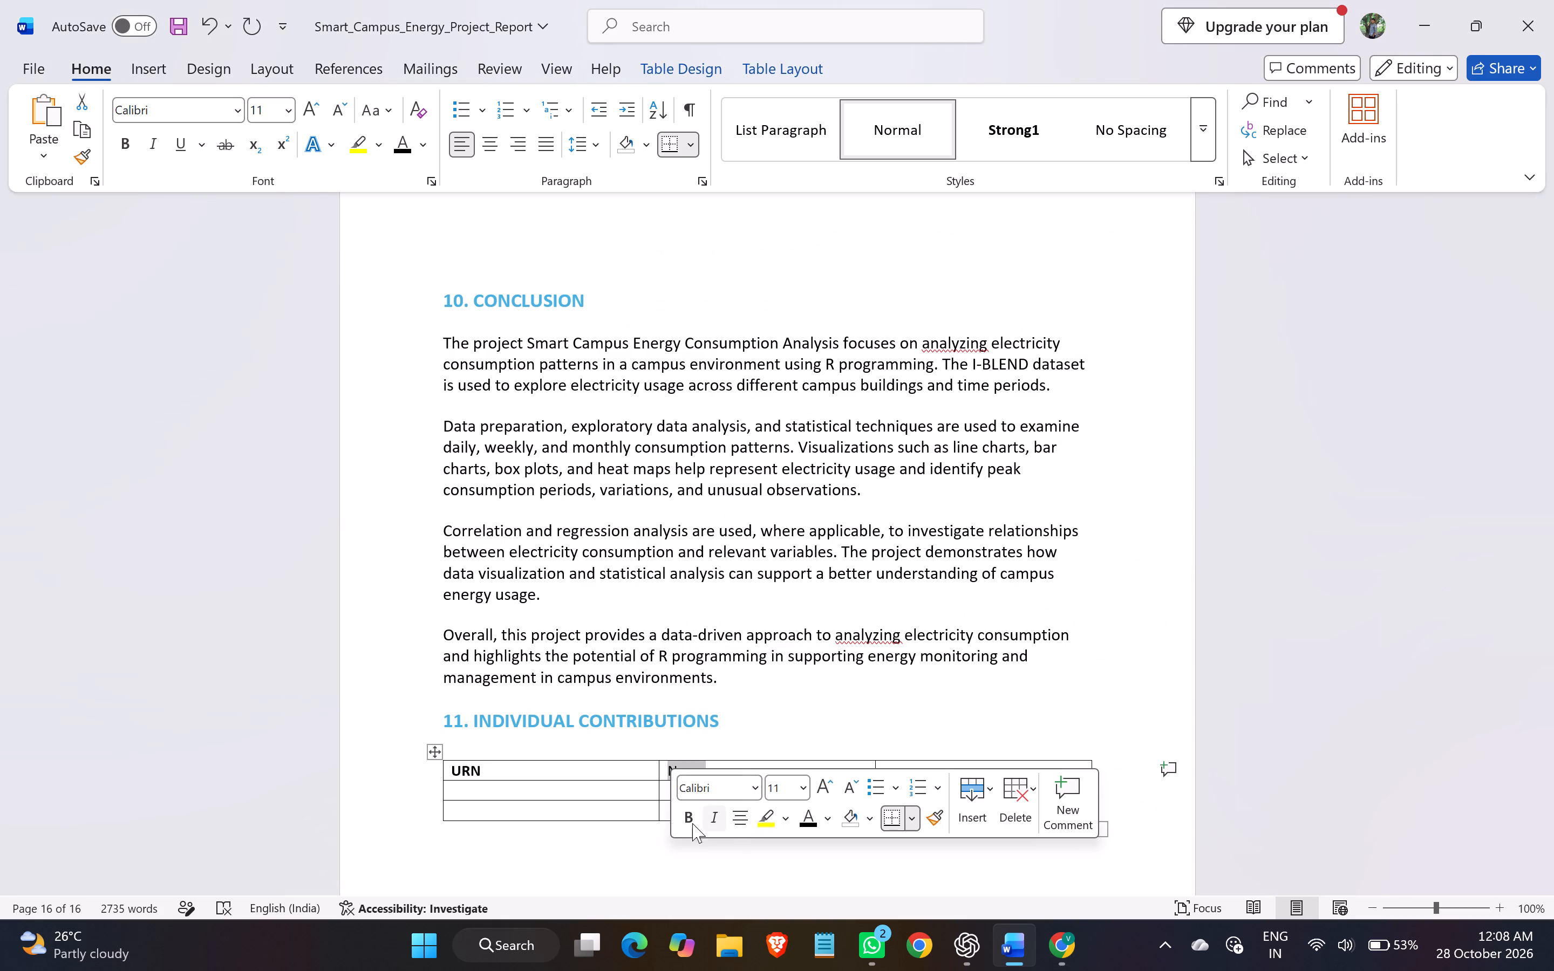
pyautogui.click(689, 823)
pyautogui.click(751, 880)
# Enter "Work Contribution" as the third column header, following the sample PDF's table, and make it bold.
pyautogui.click(902, 766)
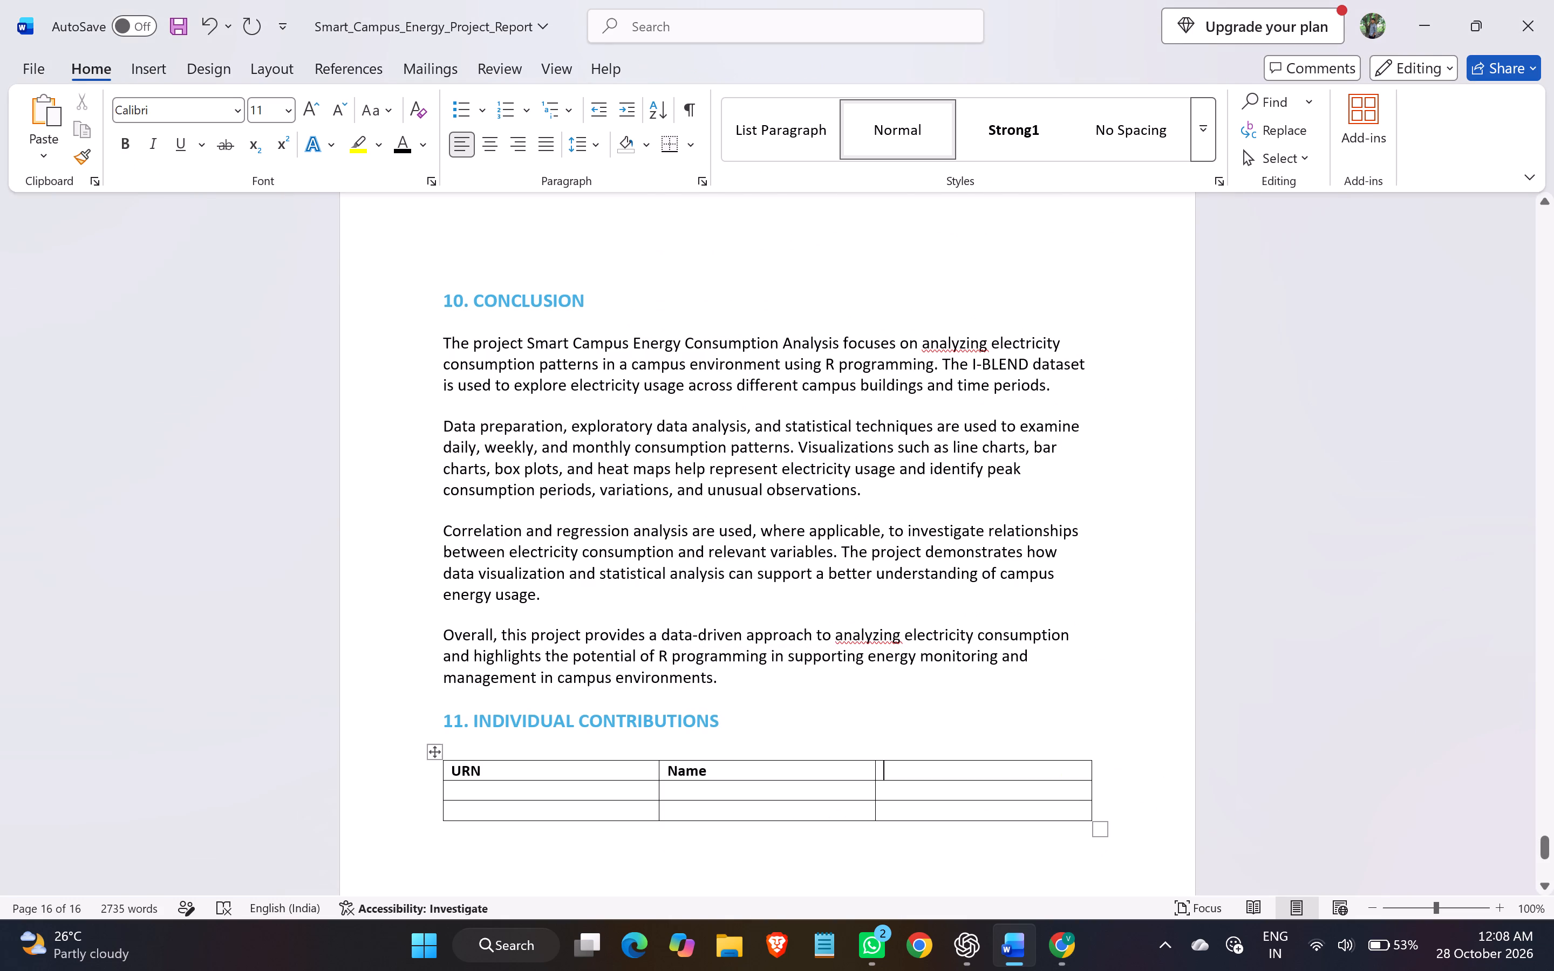
pyautogui.hotkey('alt', 'Tab')
pyautogui.hotkey('alt', 'Tab')
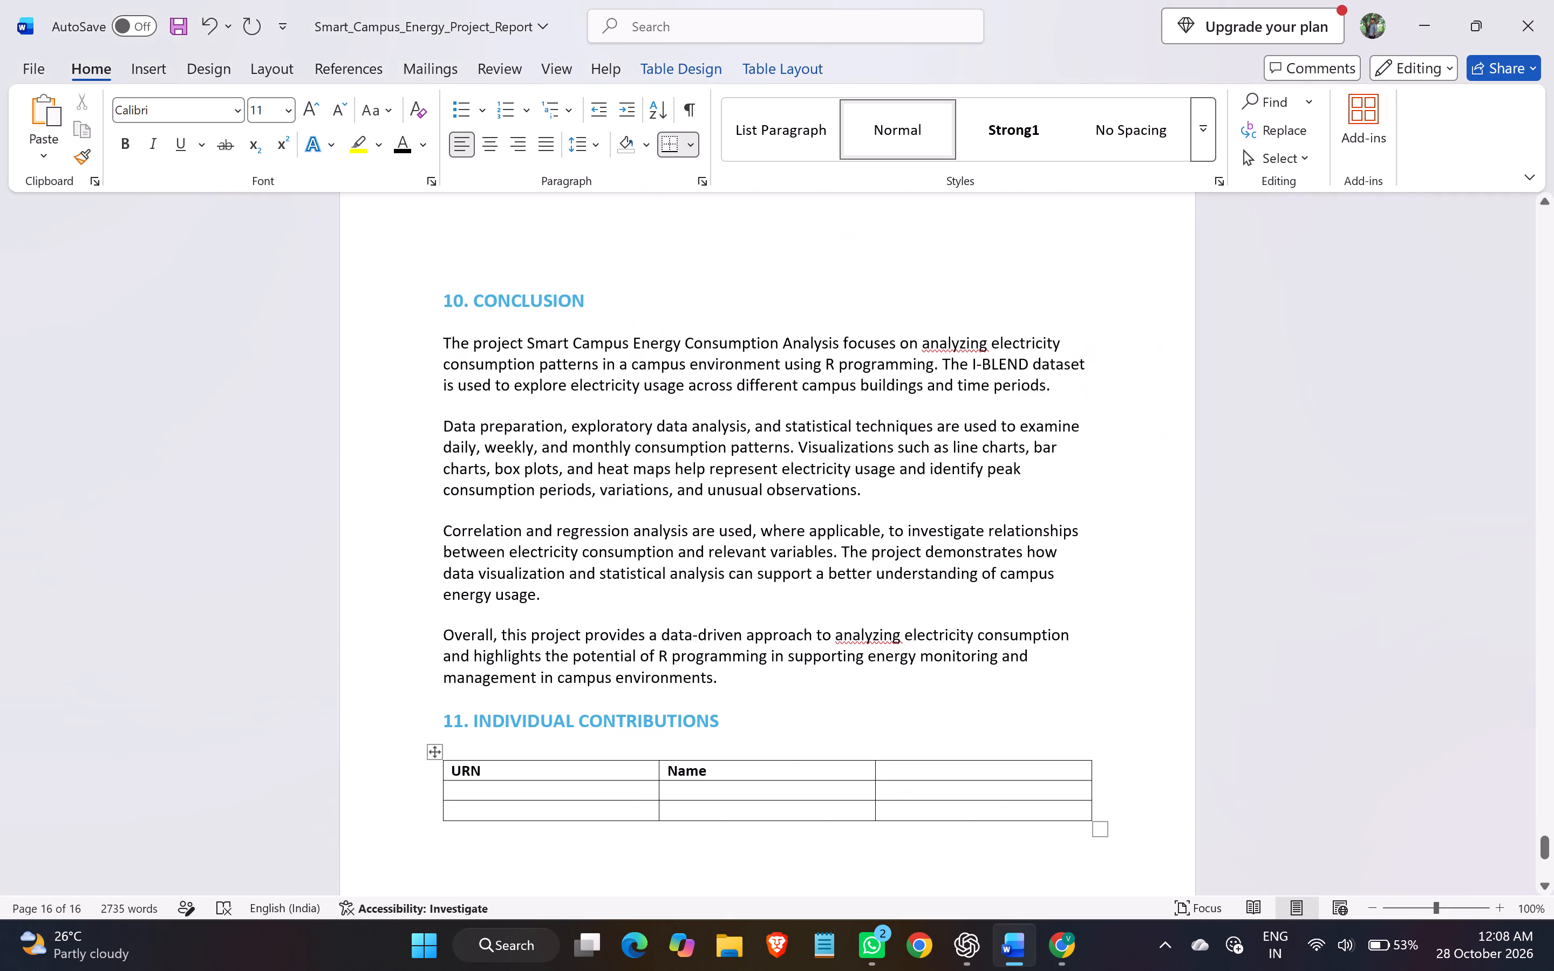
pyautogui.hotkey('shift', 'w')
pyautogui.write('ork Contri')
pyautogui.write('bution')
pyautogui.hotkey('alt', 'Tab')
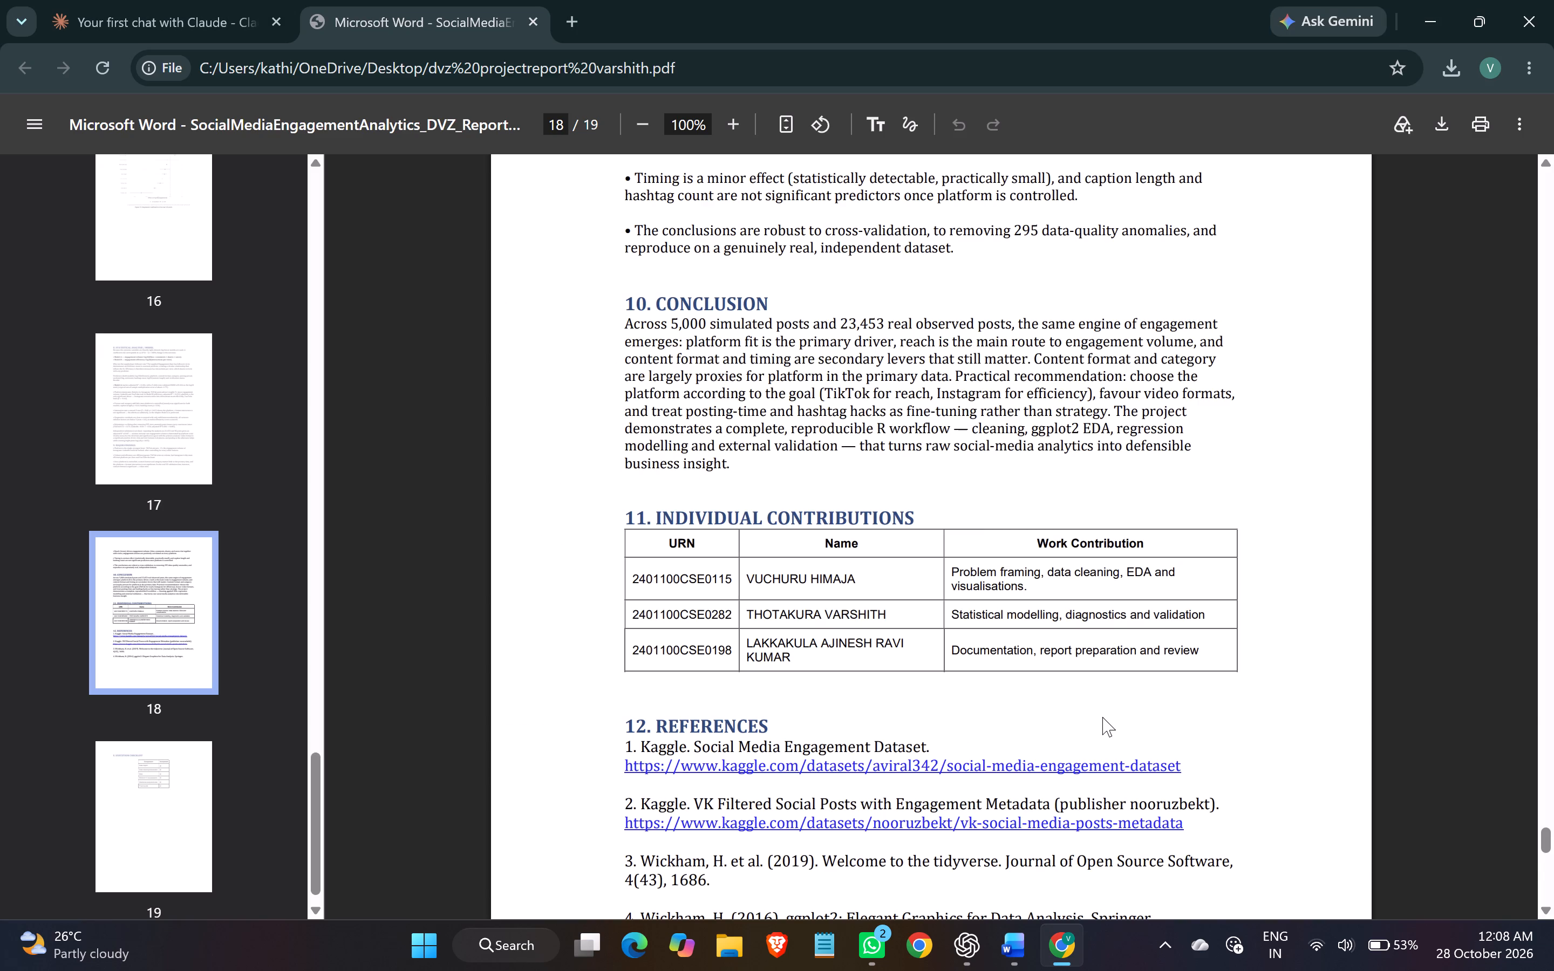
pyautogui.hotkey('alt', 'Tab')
pyautogui.click(609, 490)
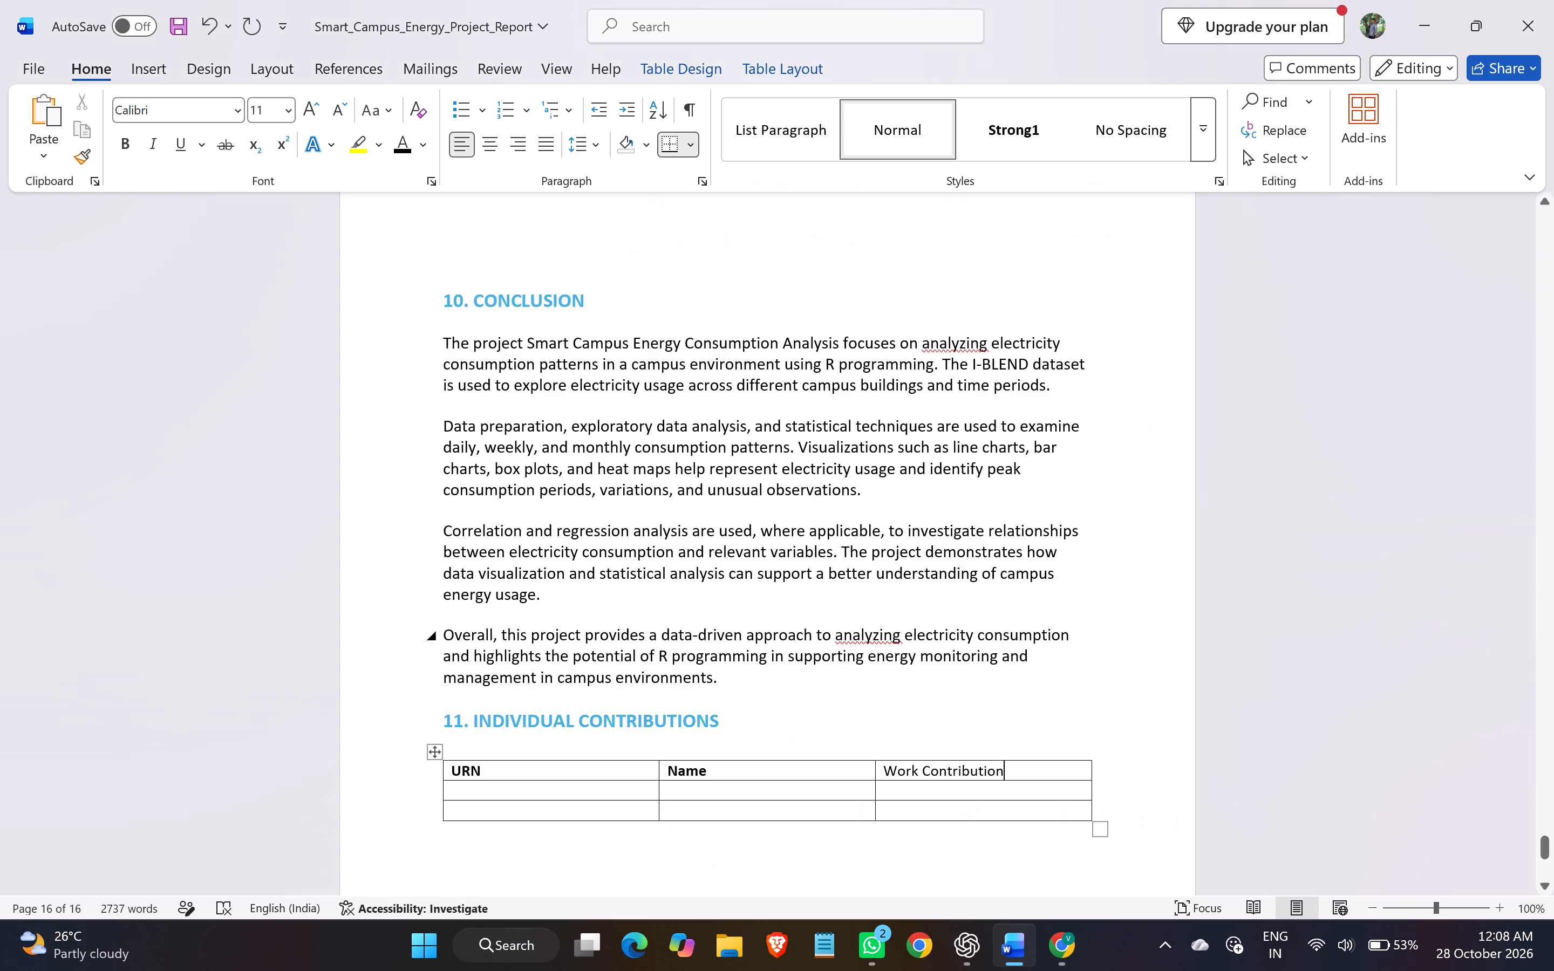
pyautogui.moveTo(1013, 774); pyautogui.dragTo(903, 769)
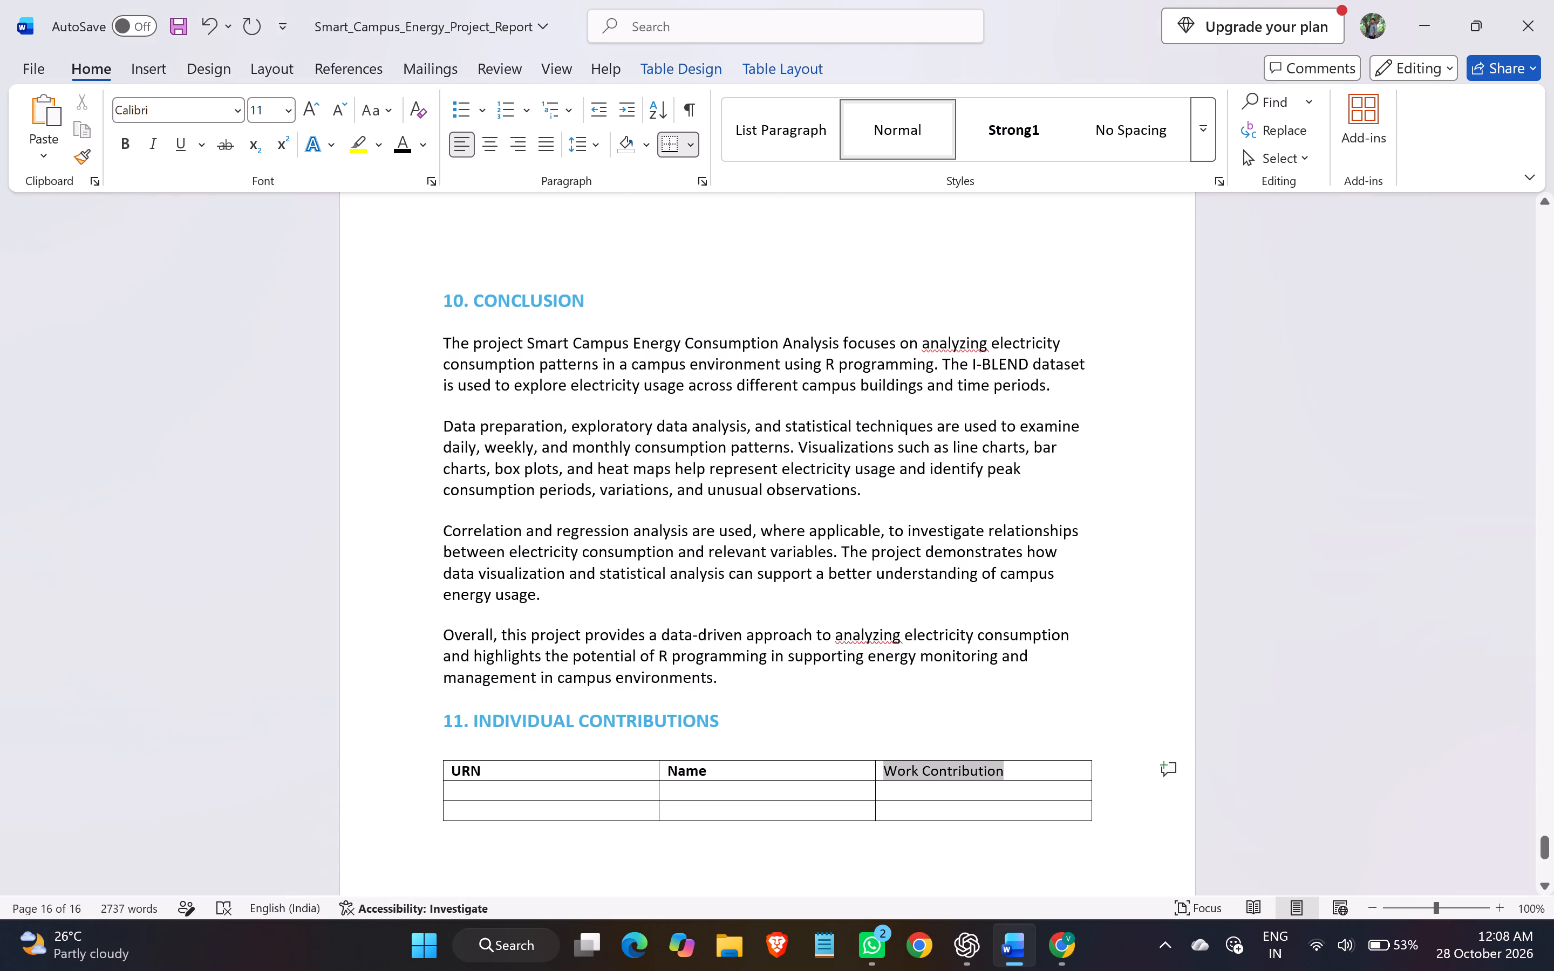
pyautogui.moveTo(903, 769); pyautogui.dragTo(899, 769)
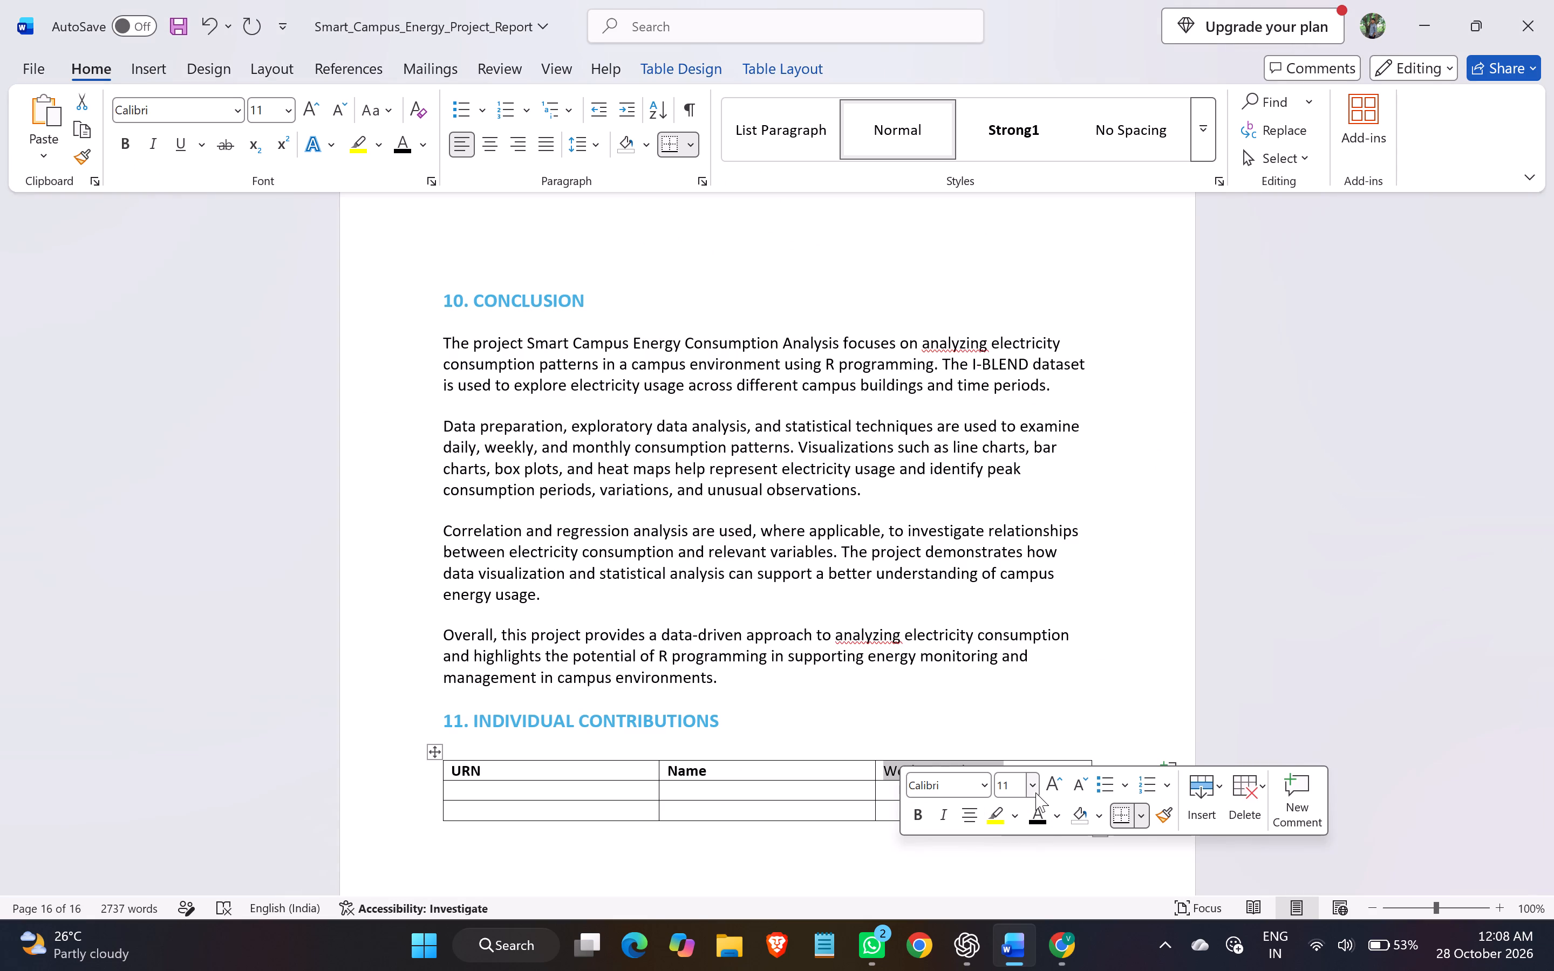
pyautogui.click(914, 805)
pyautogui.click(993, 856)
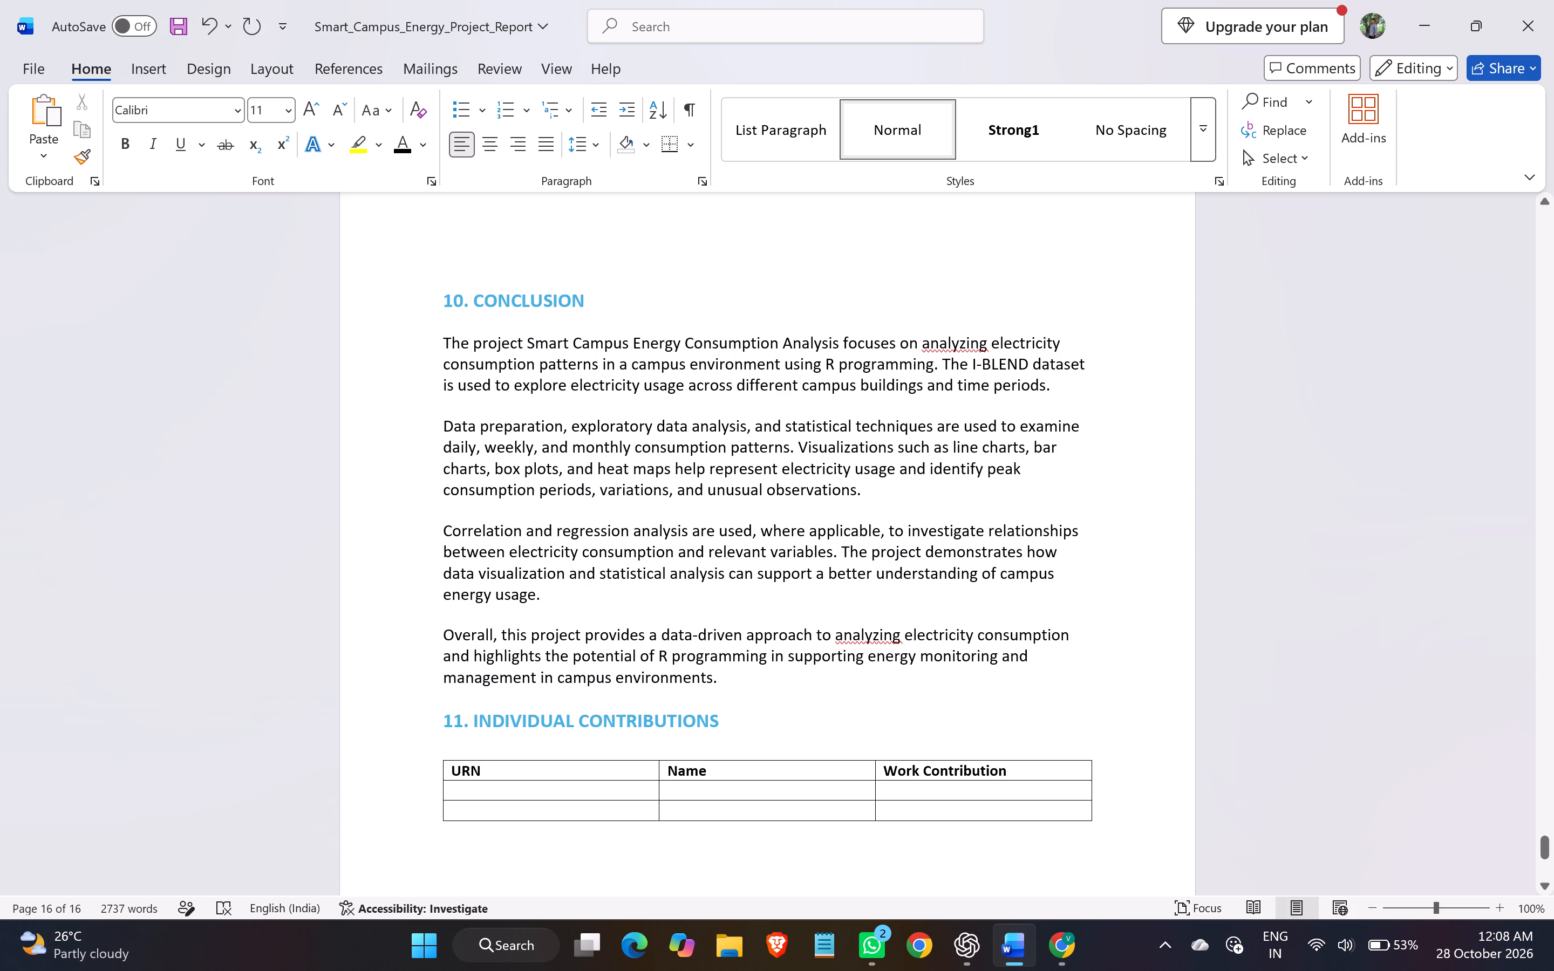
# Insert one more row below the last row of the contributions table.
pyautogui.rightClick(1055, 840)
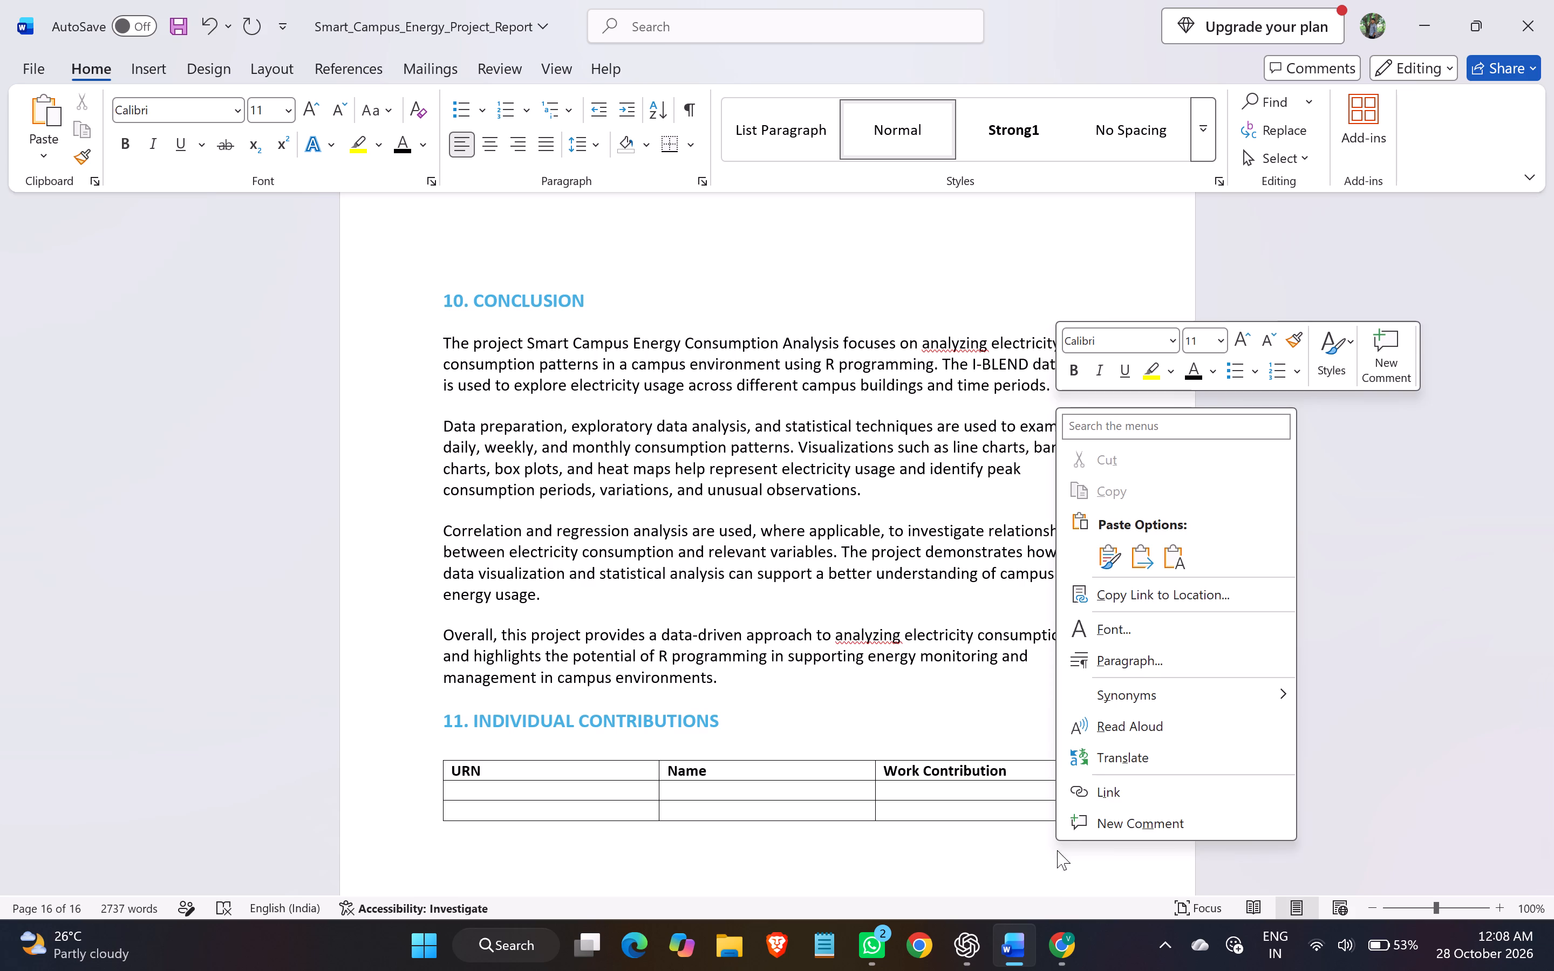
pyautogui.click(1001, 855)
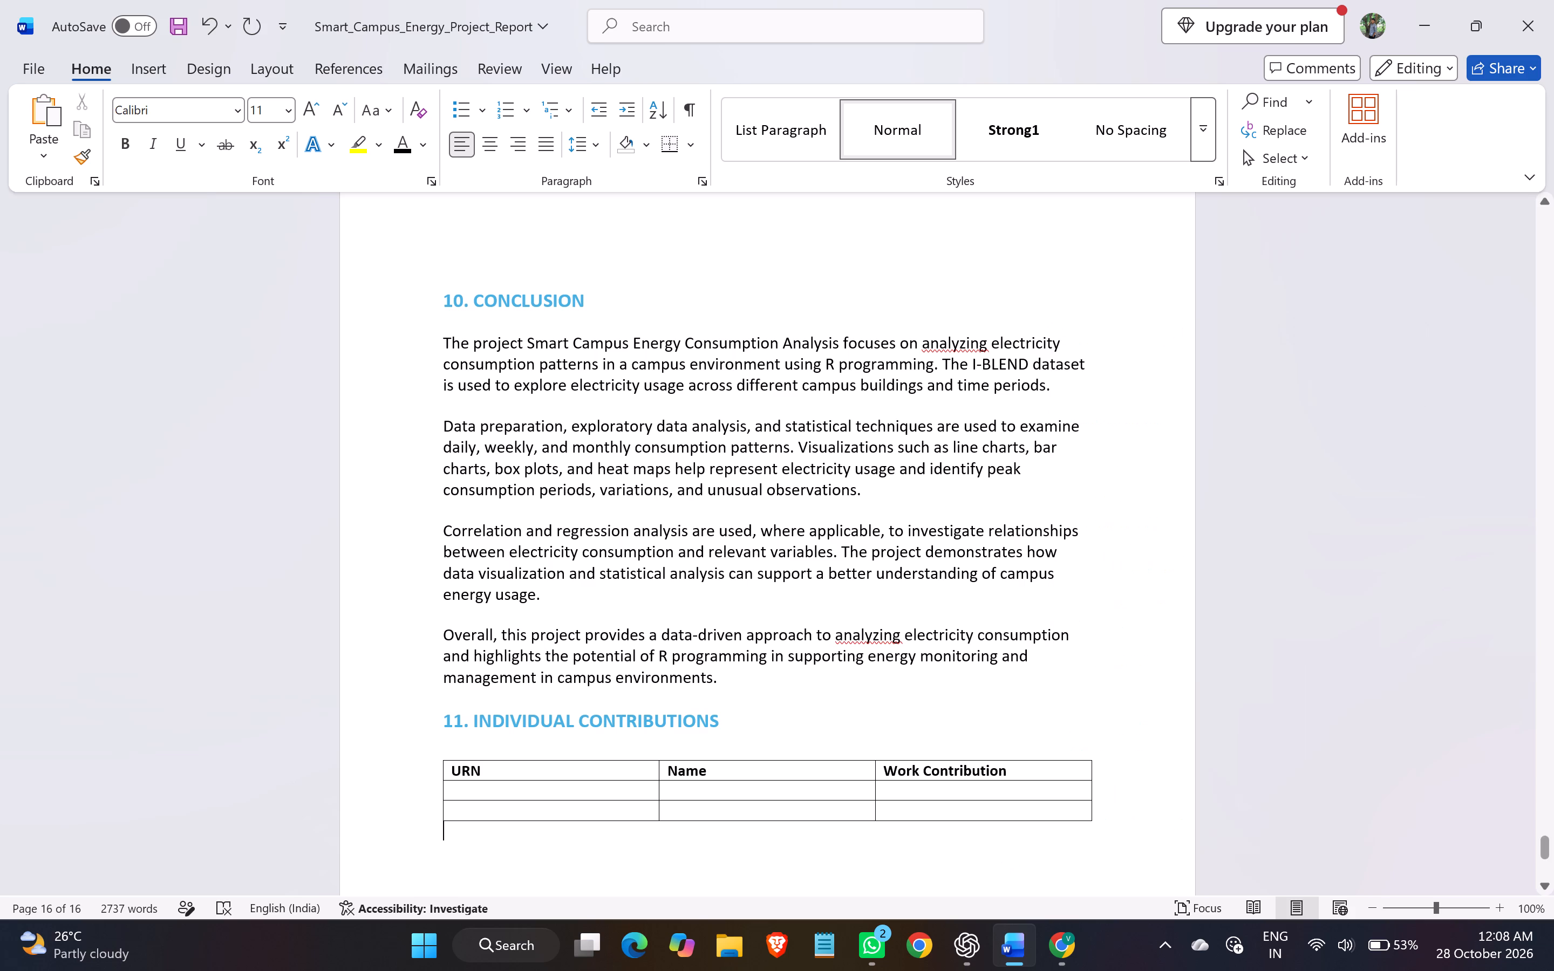
pyautogui.click(990, 802)
pyautogui.rightClick(990, 802)
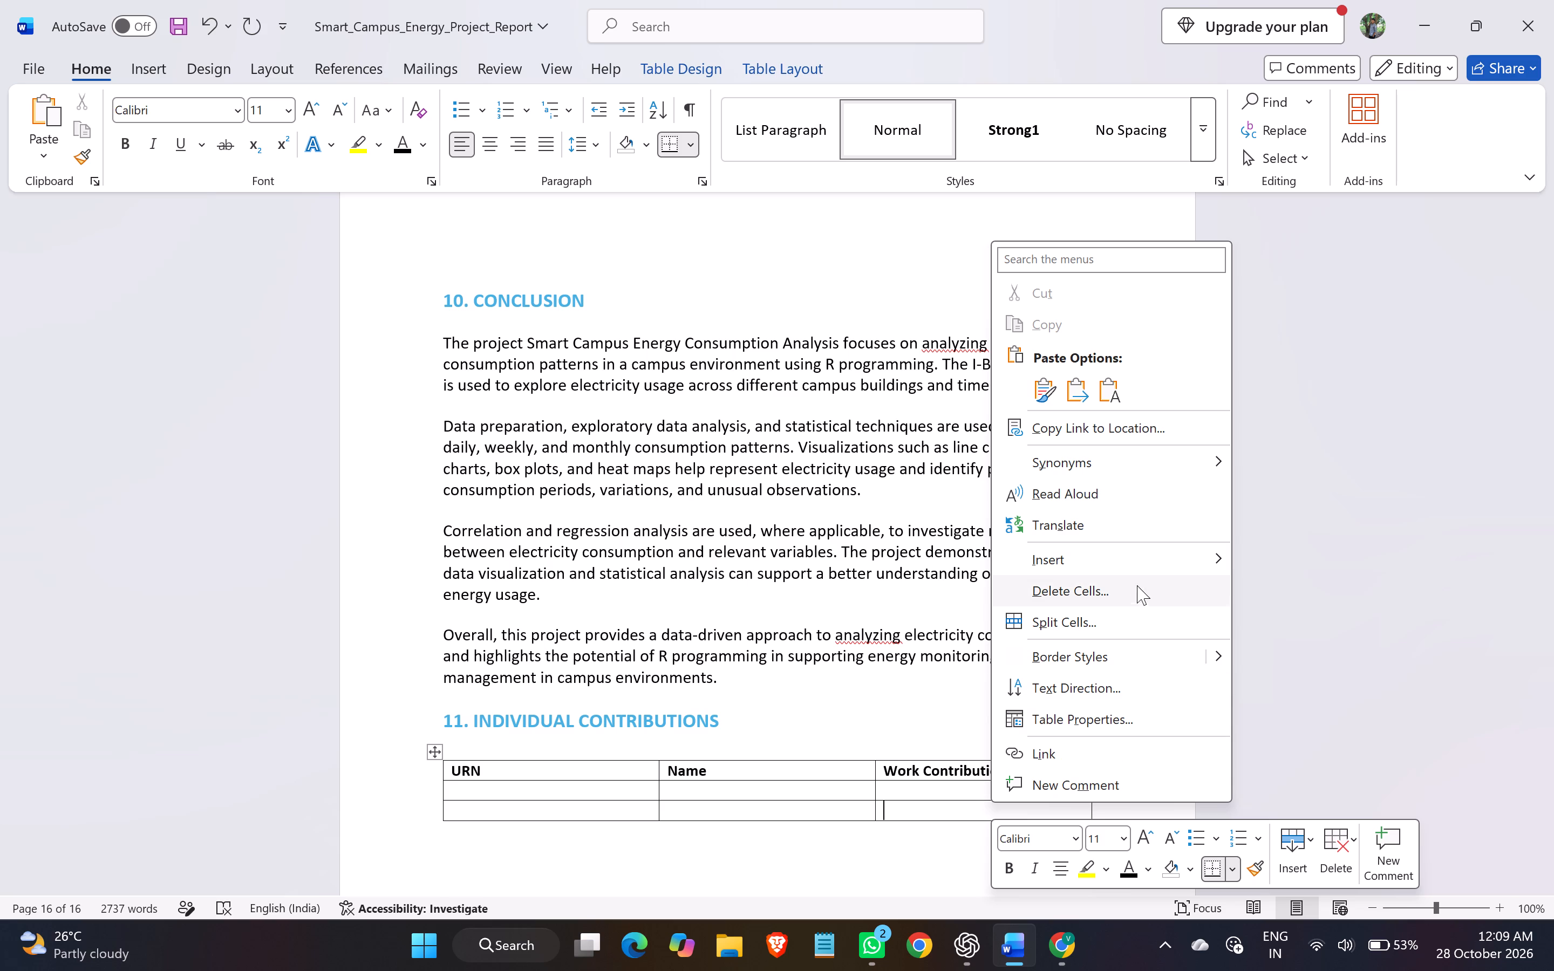
pyautogui.click(1137, 560)
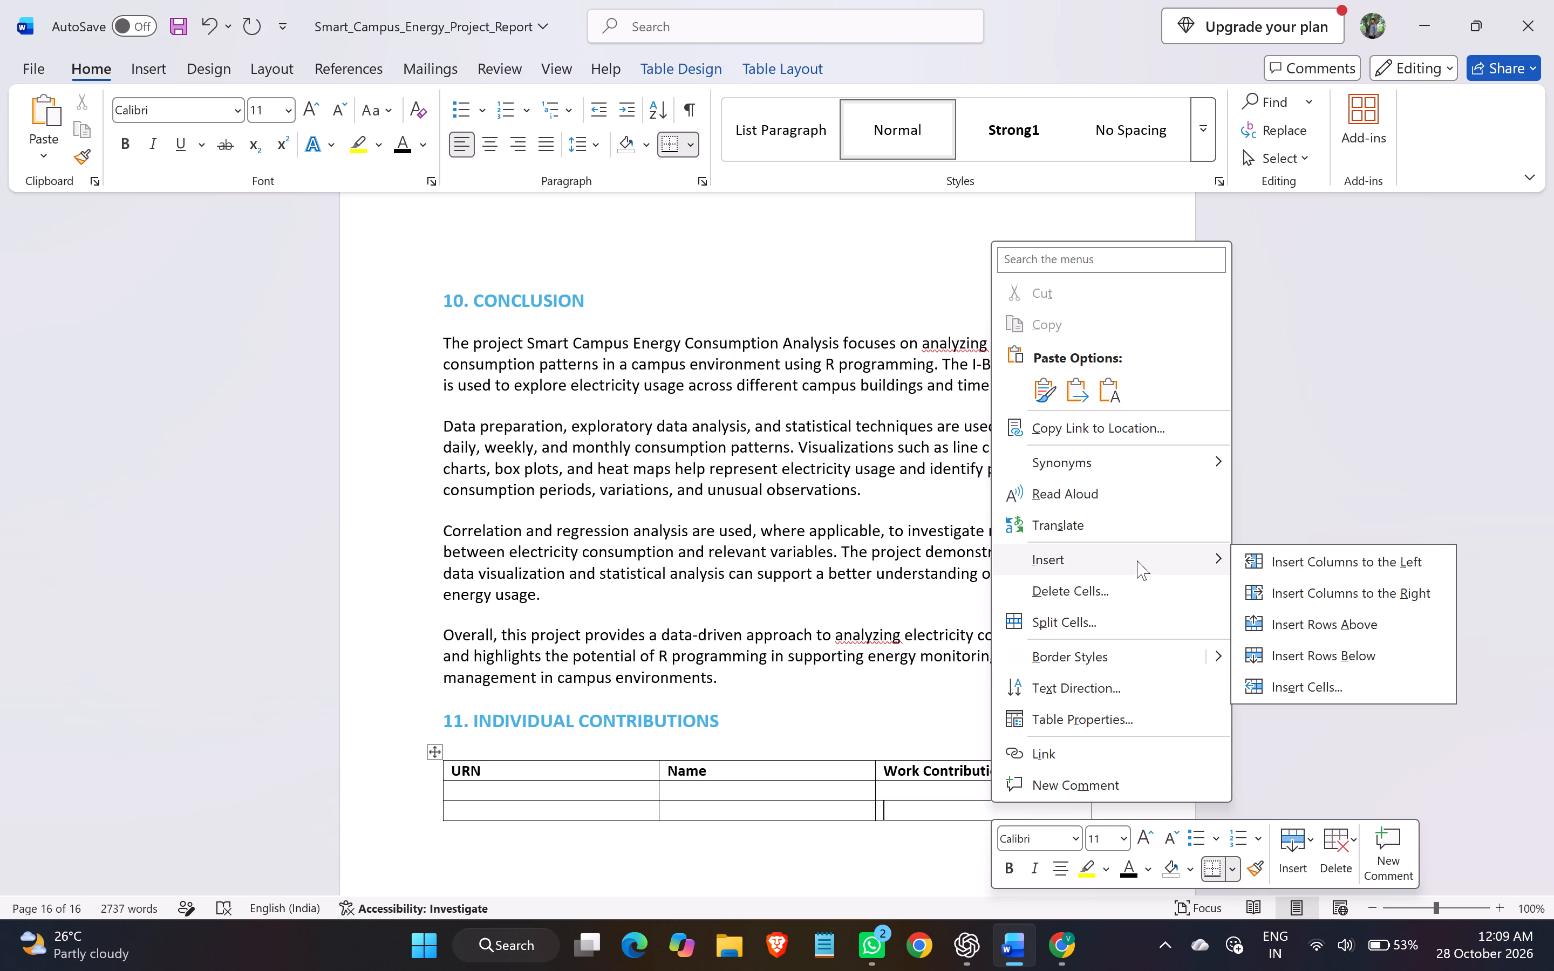
pyautogui.click(1305, 652)
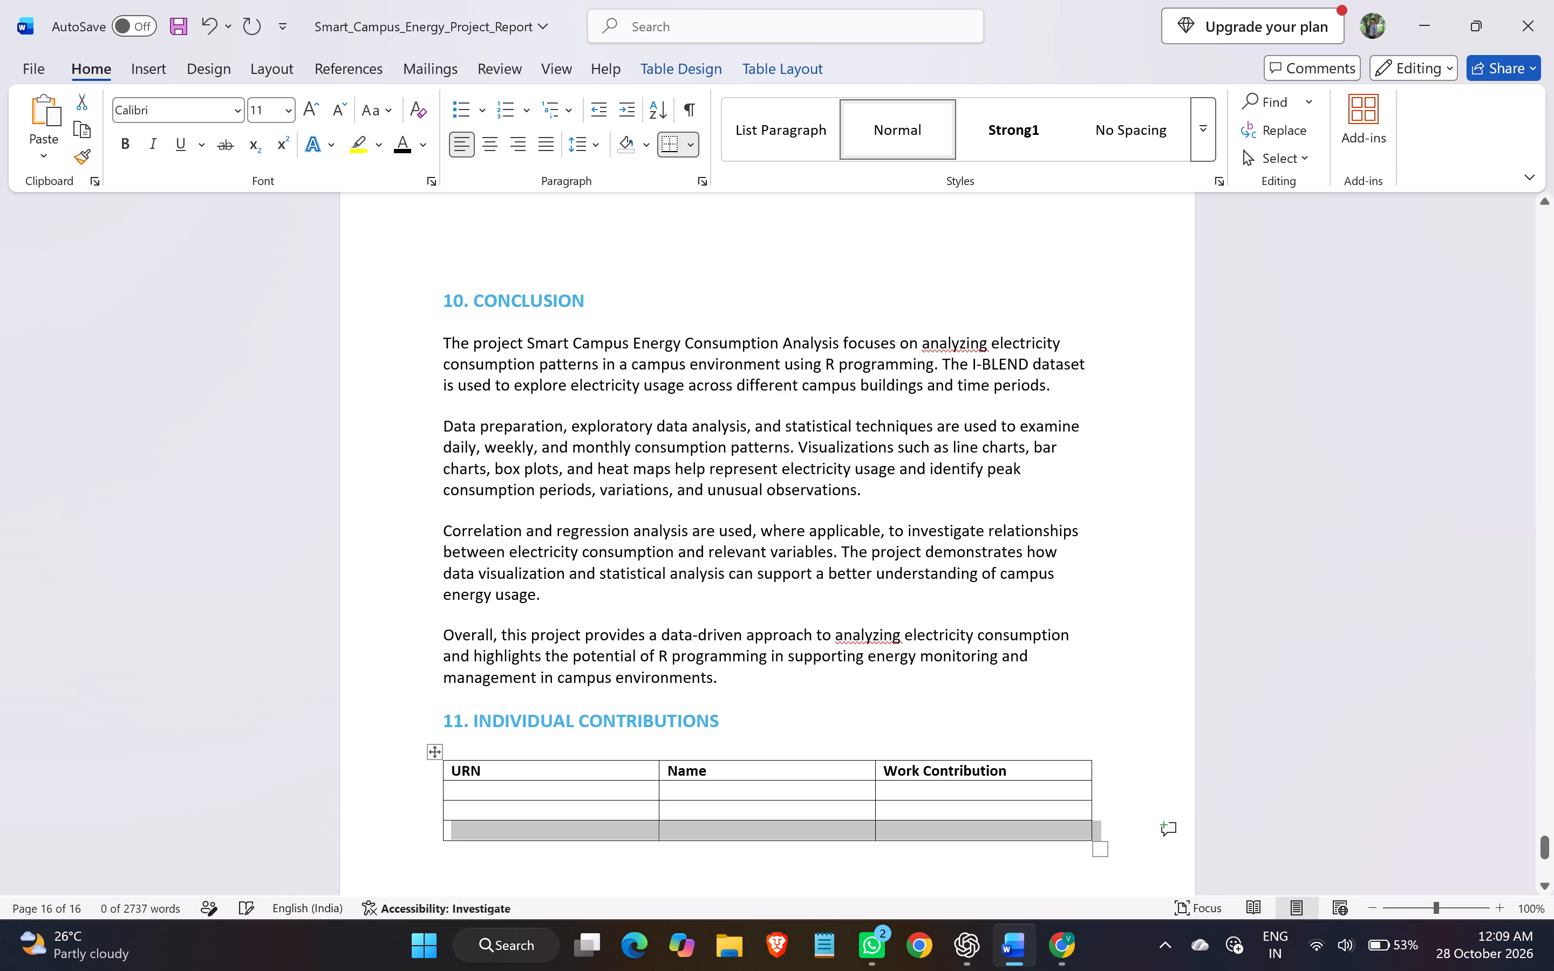
pyautogui.click(1316, 697)
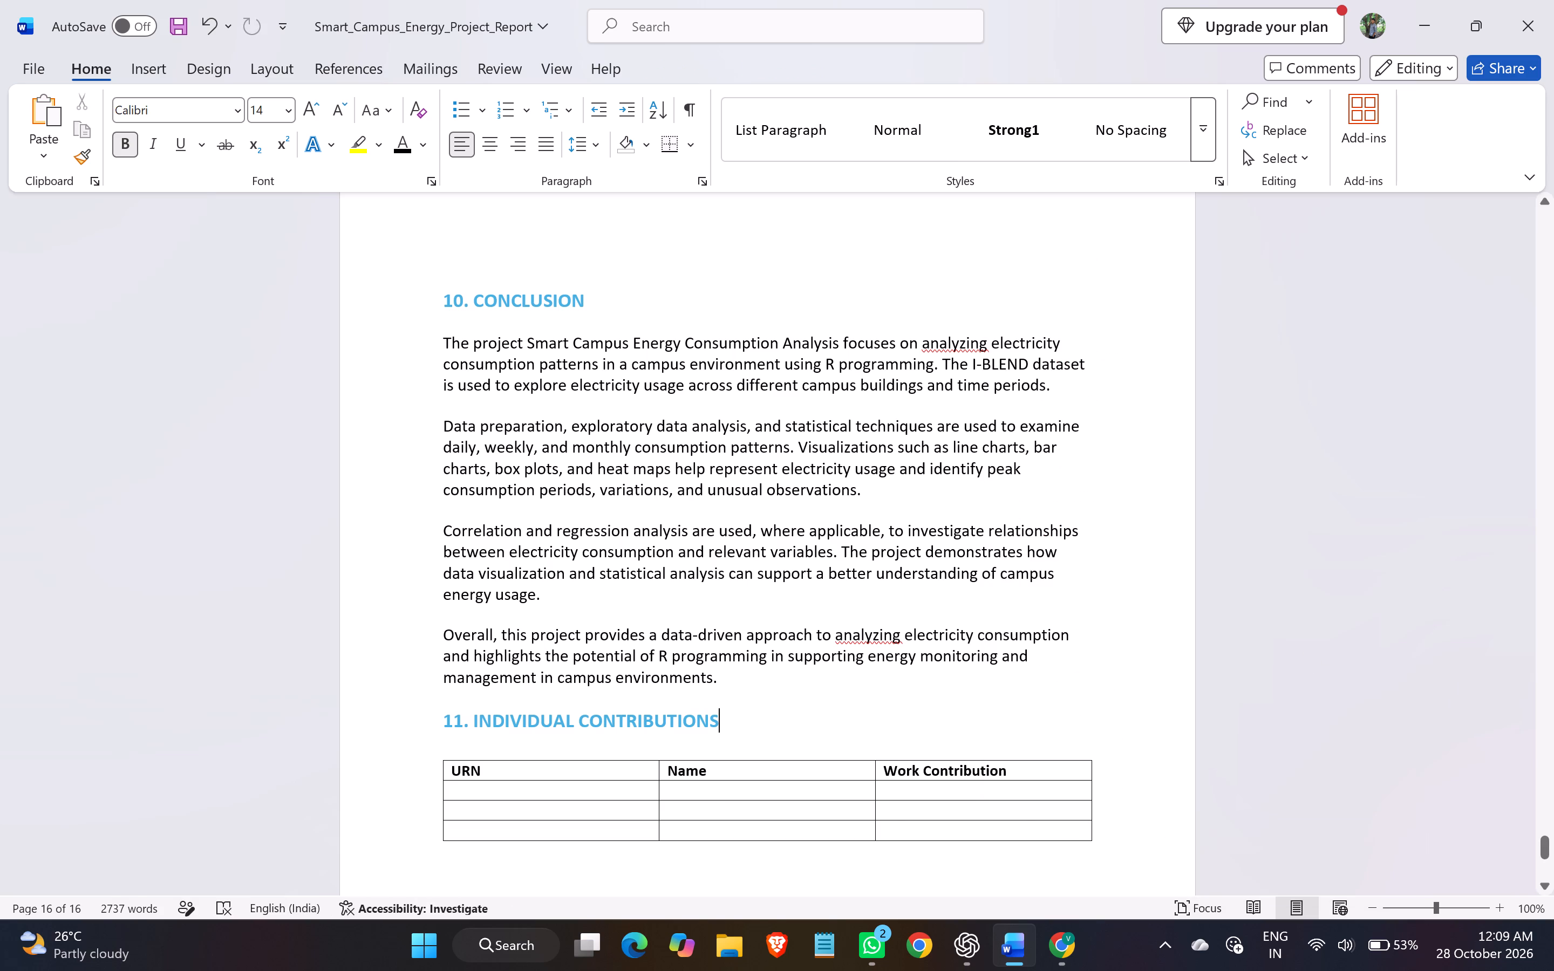
# Copy Member 1's roll number from the PROJECT REPORT details table into the first empty URN cell of the contributions table.
pyautogui.hotkey('alt', 'Tab')
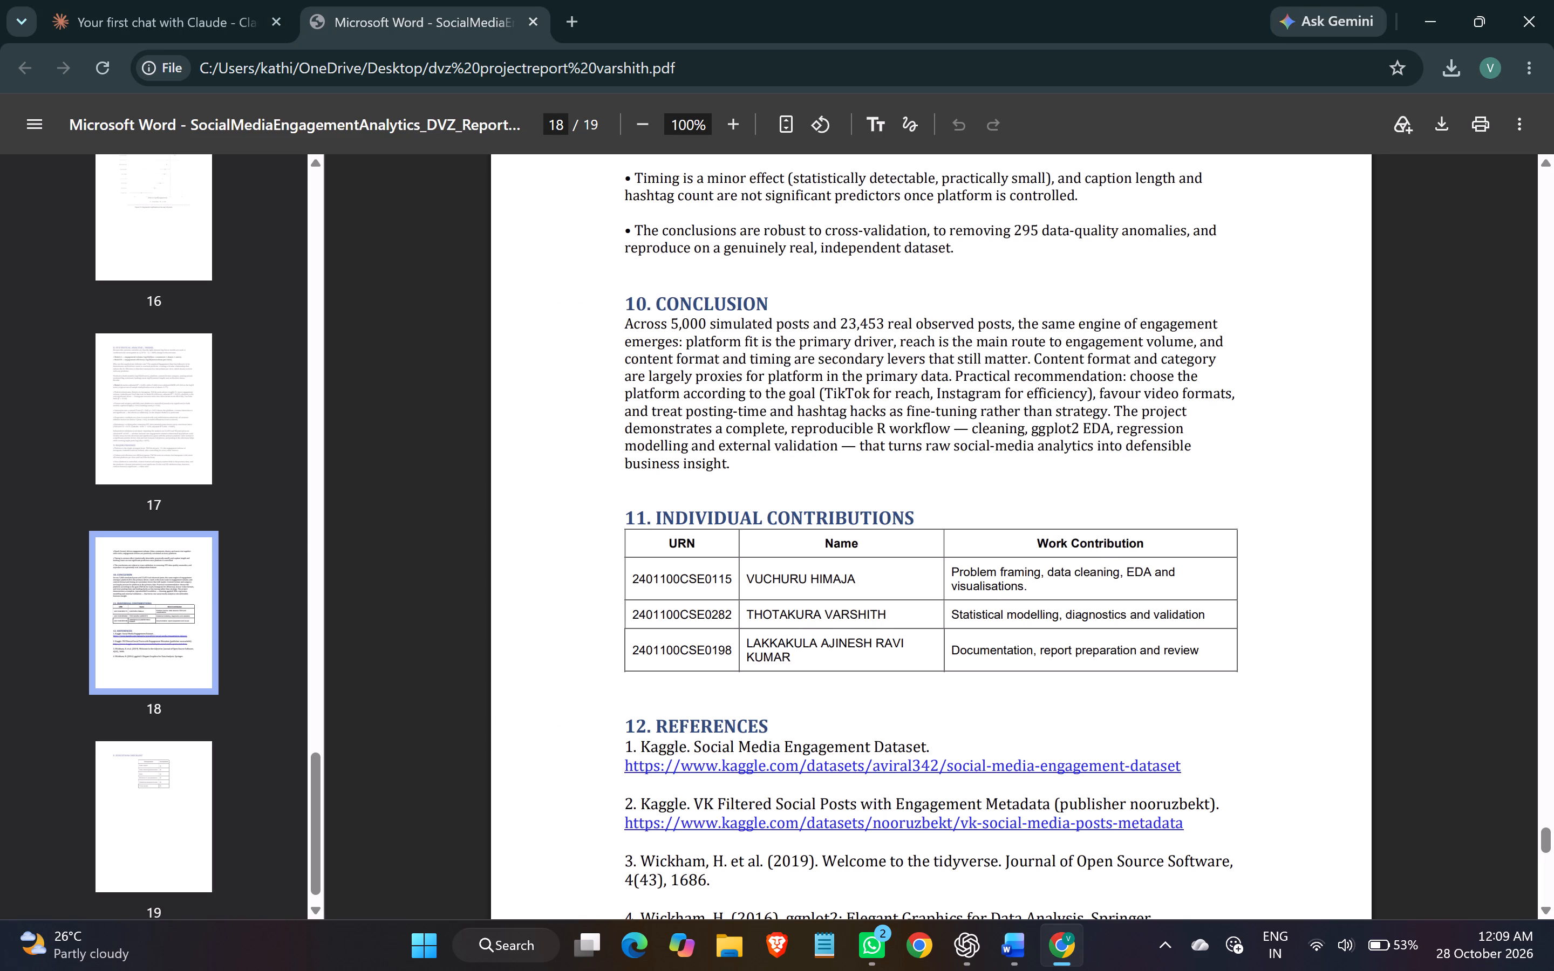
pyautogui.hotkey('alt', 'Tab')
pyautogui.scroll(12, 787, 605)
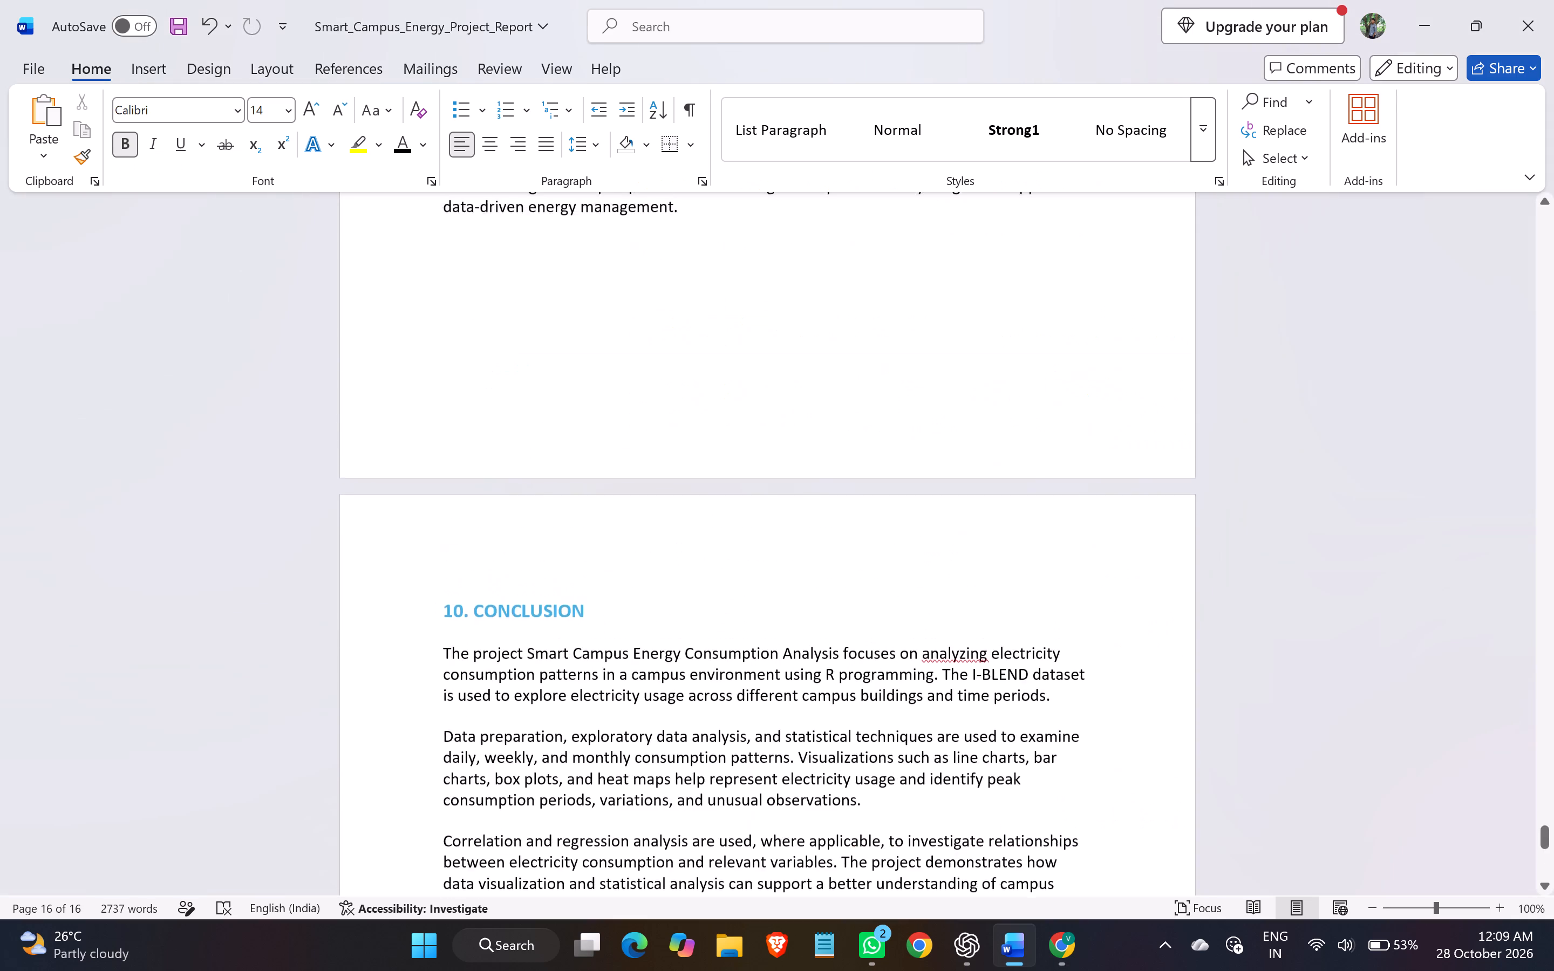
pyautogui.scroll(20, 788, 603)
pyautogui.scroll(20, 788, 603)
pyautogui.scroll(15, 788, 603)
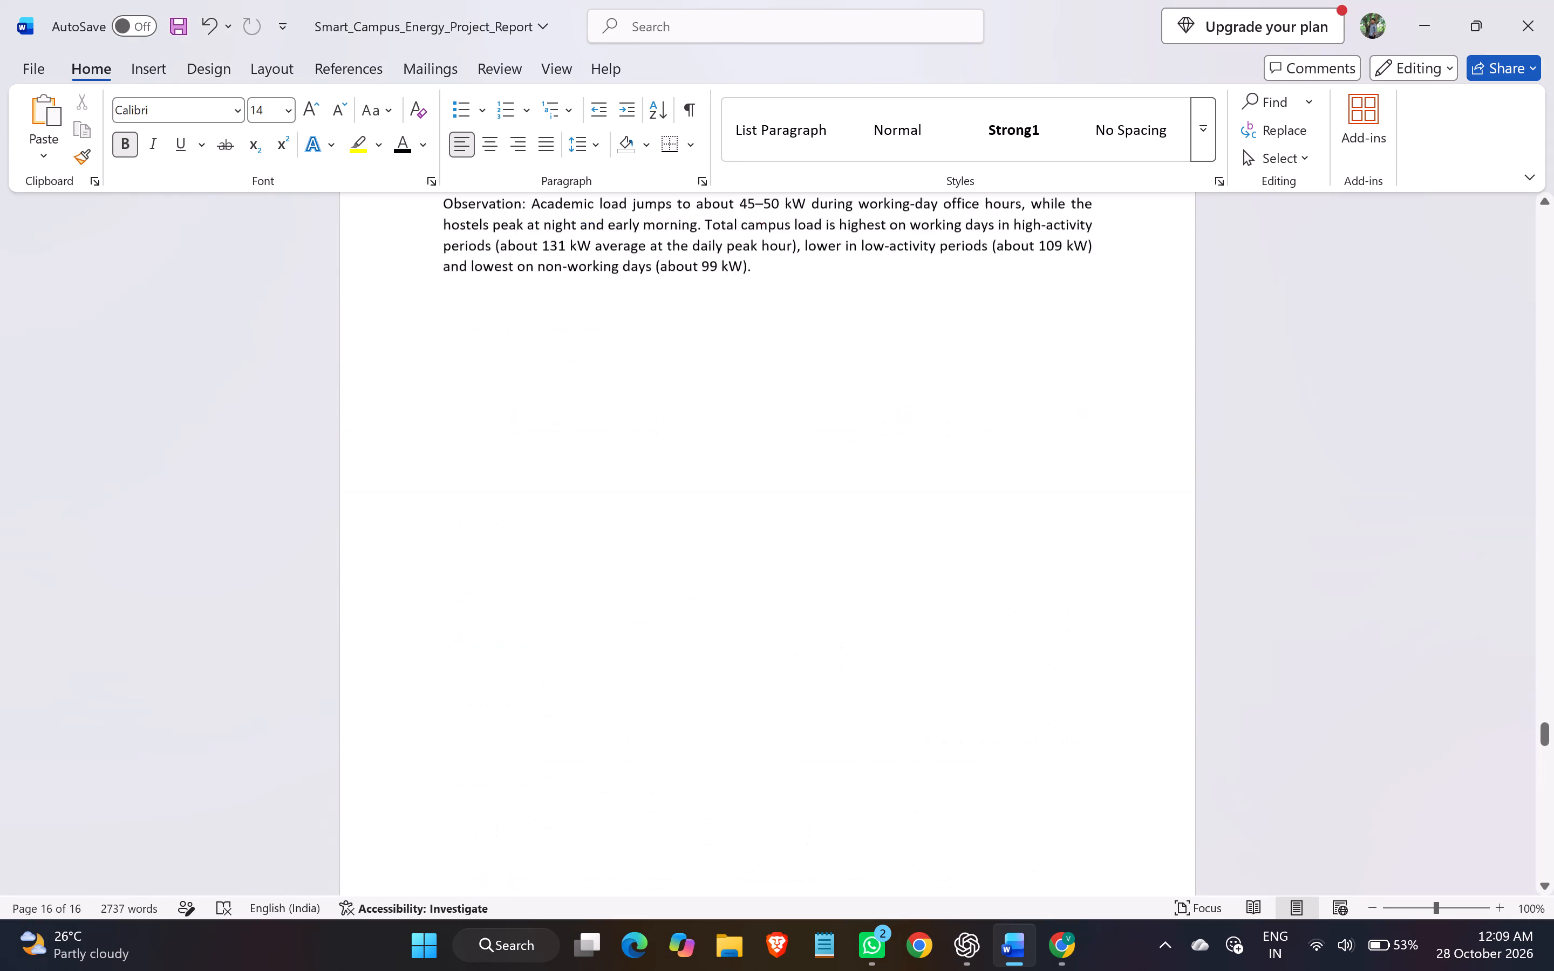
pyautogui.scroll(20, 788, 603)
pyautogui.scroll(20, 788, 603)
pyautogui.scroll(15, 788, 603)
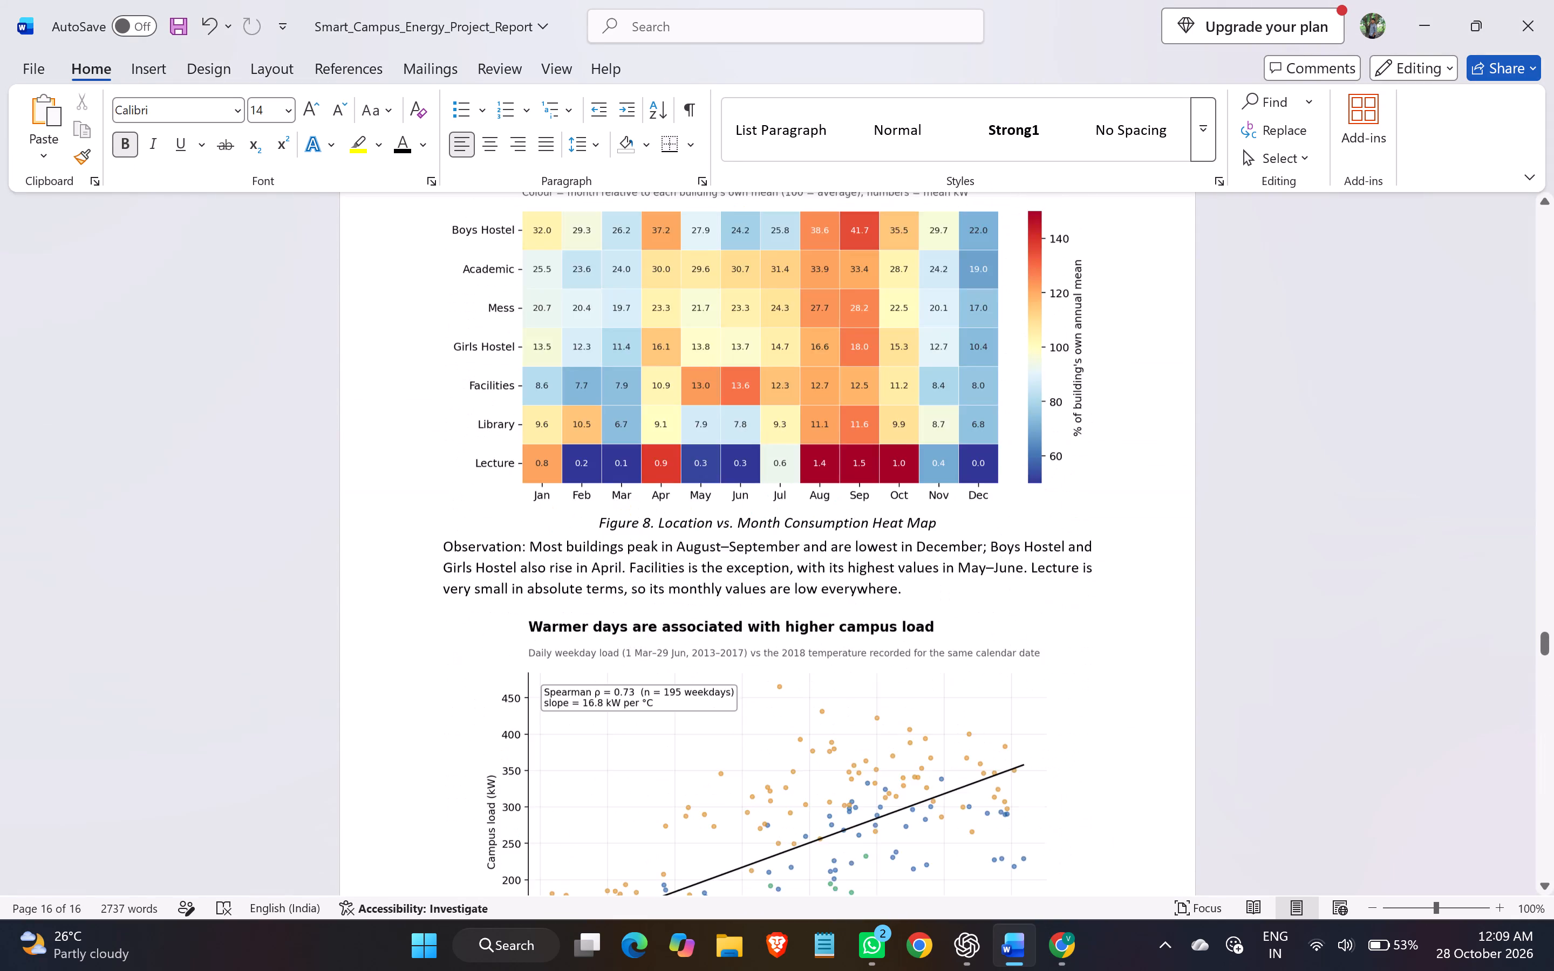
pyautogui.scroll(20, 788, 603)
pyautogui.scroll(20, 788, 603)
pyautogui.scroll(15, 788, 603)
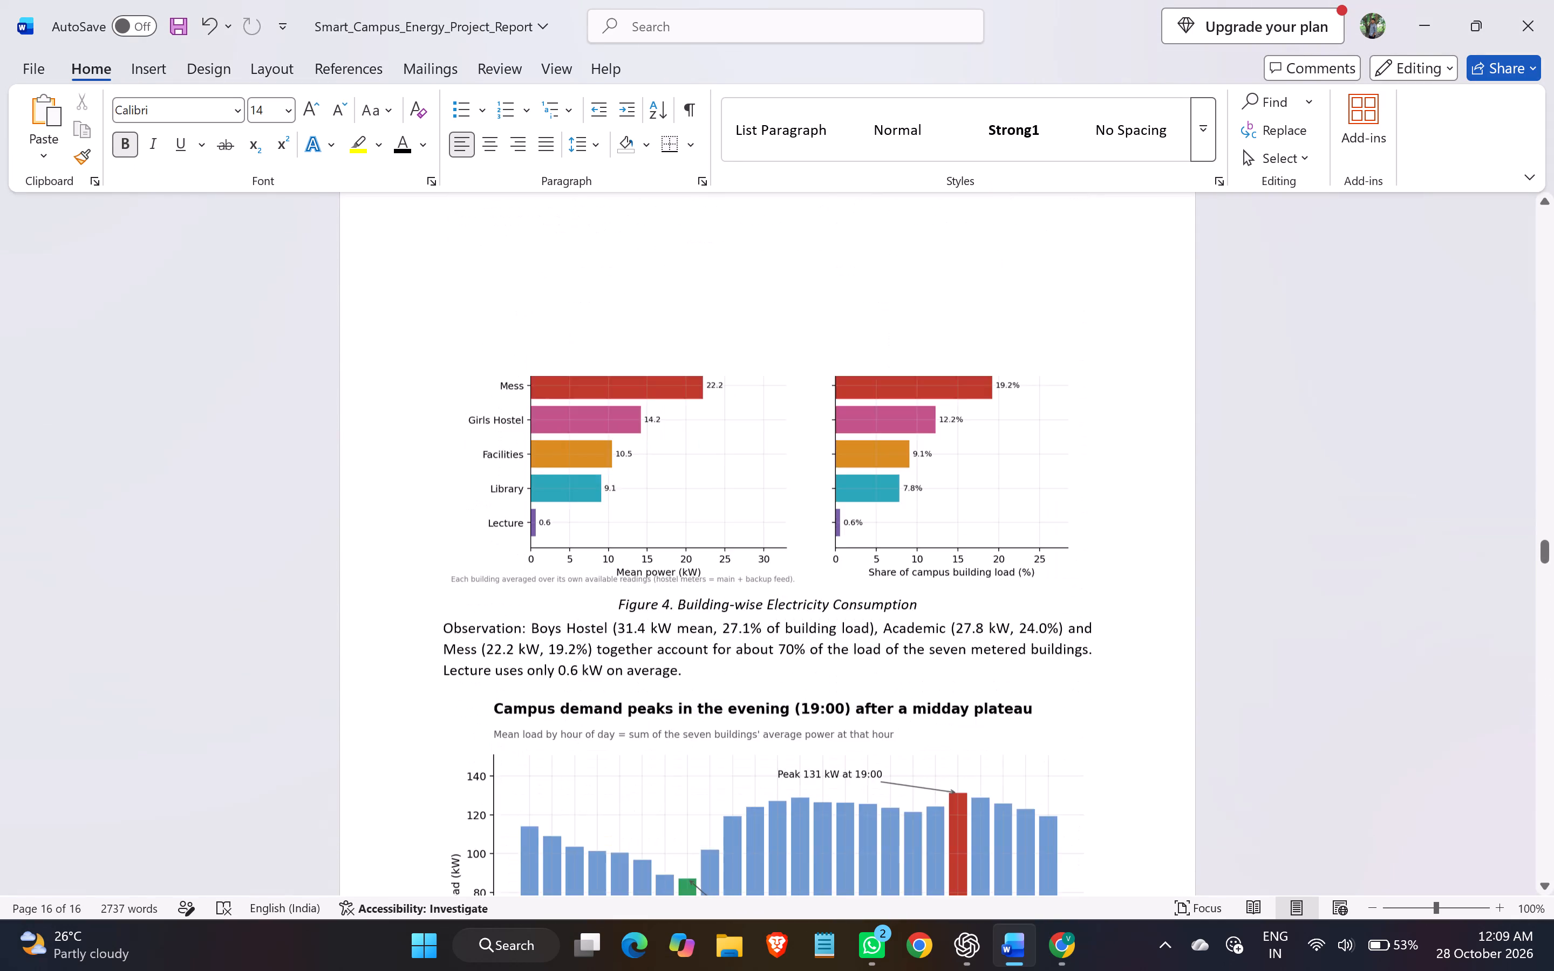
pyautogui.scroll(20, 788, 603)
pyautogui.scroll(15, 788, 603)
pyautogui.scroll(9, 788, 603)
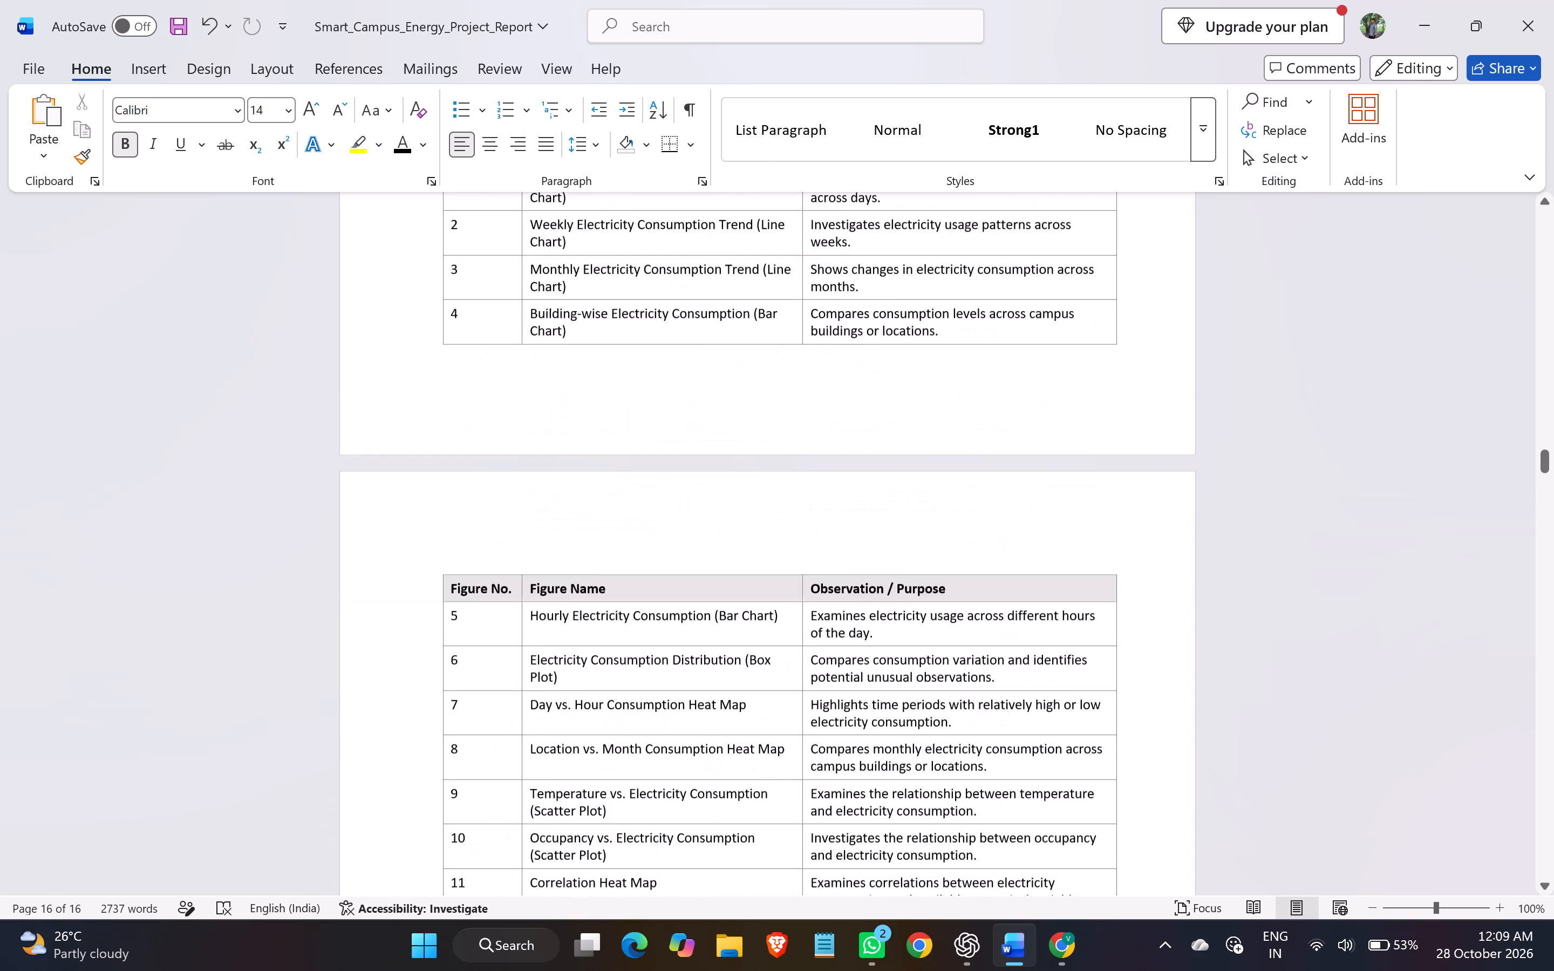
pyautogui.scroll(20, 788, 603)
pyautogui.scroll(20, 788, 603)
pyautogui.scroll(13, 788, 603)
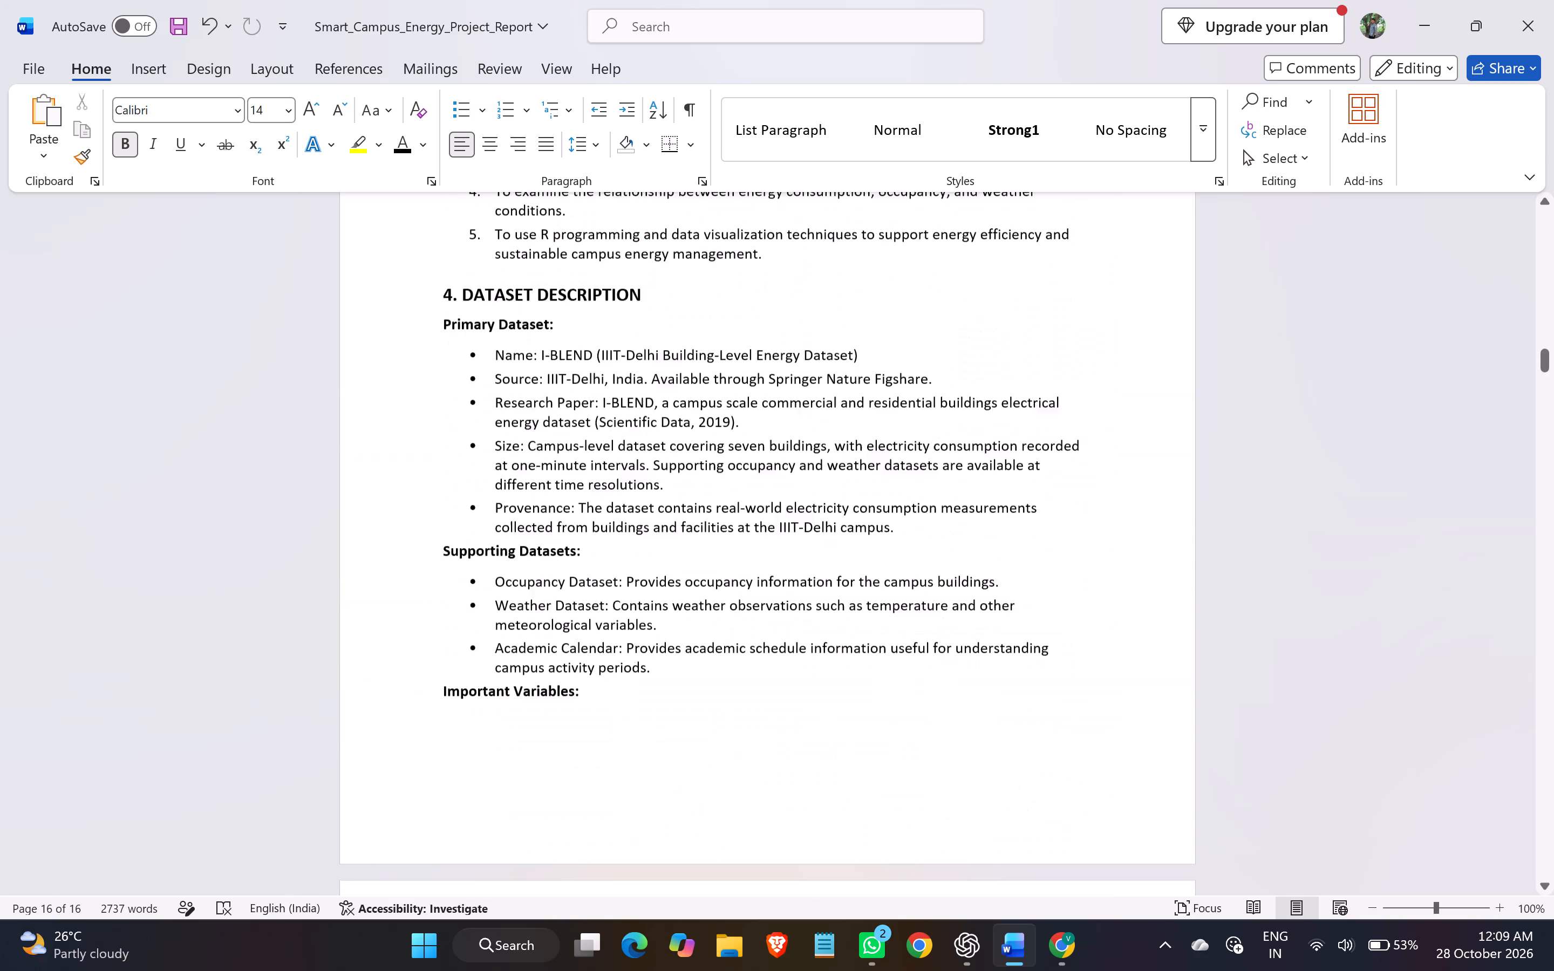
pyautogui.scroll(19, 788, 603)
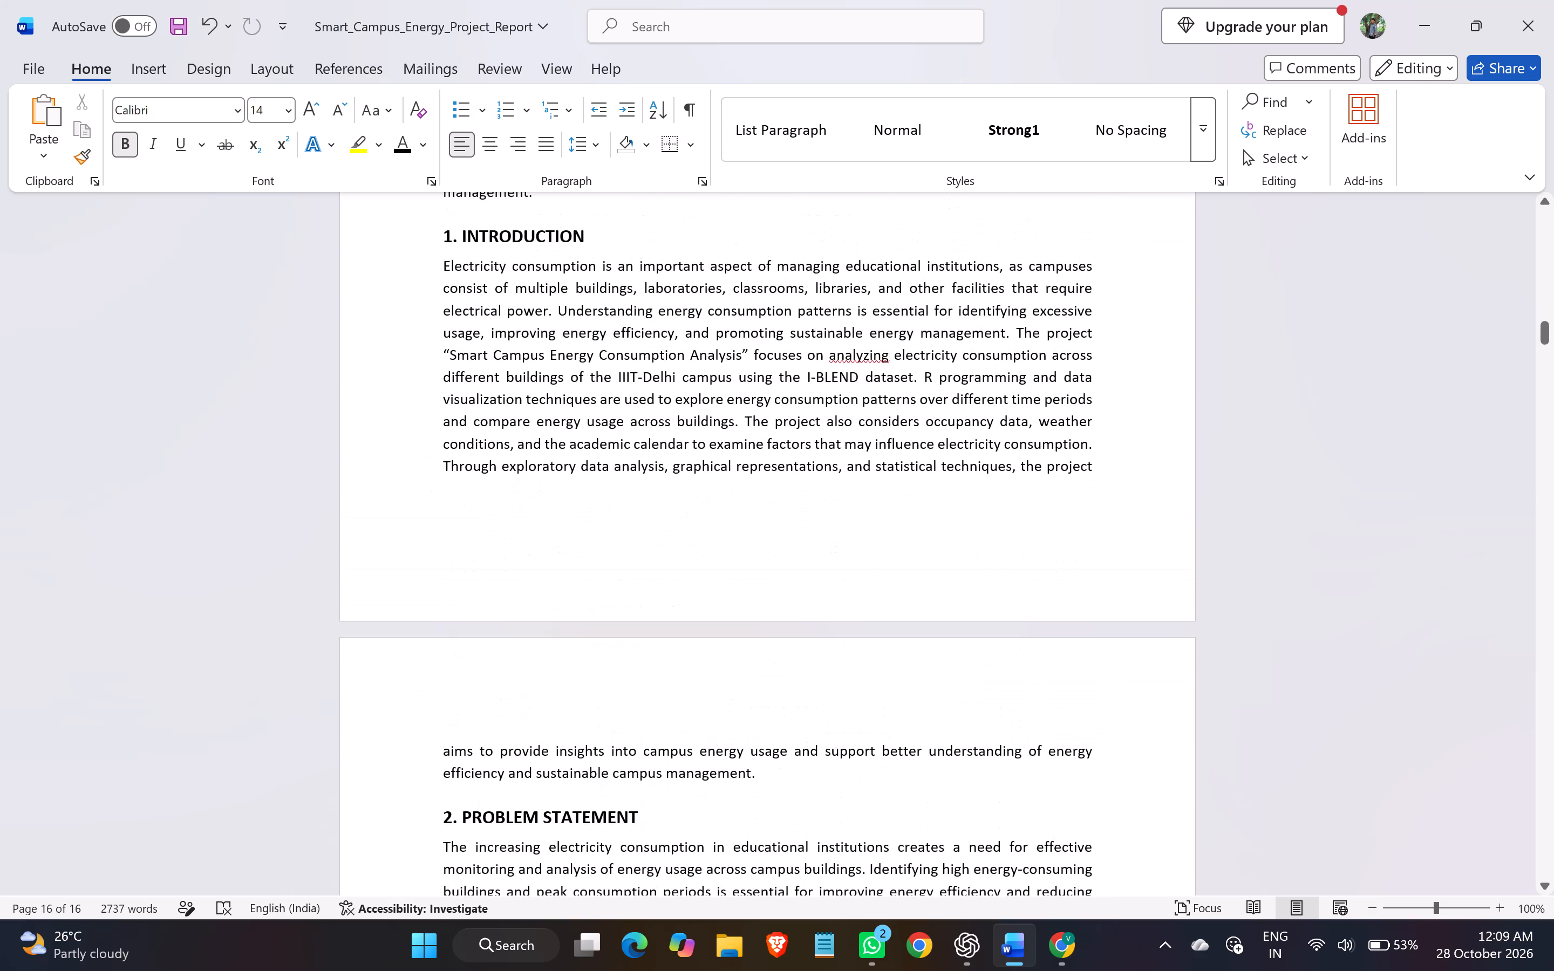
pyautogui.scroll(18, 803, 508)
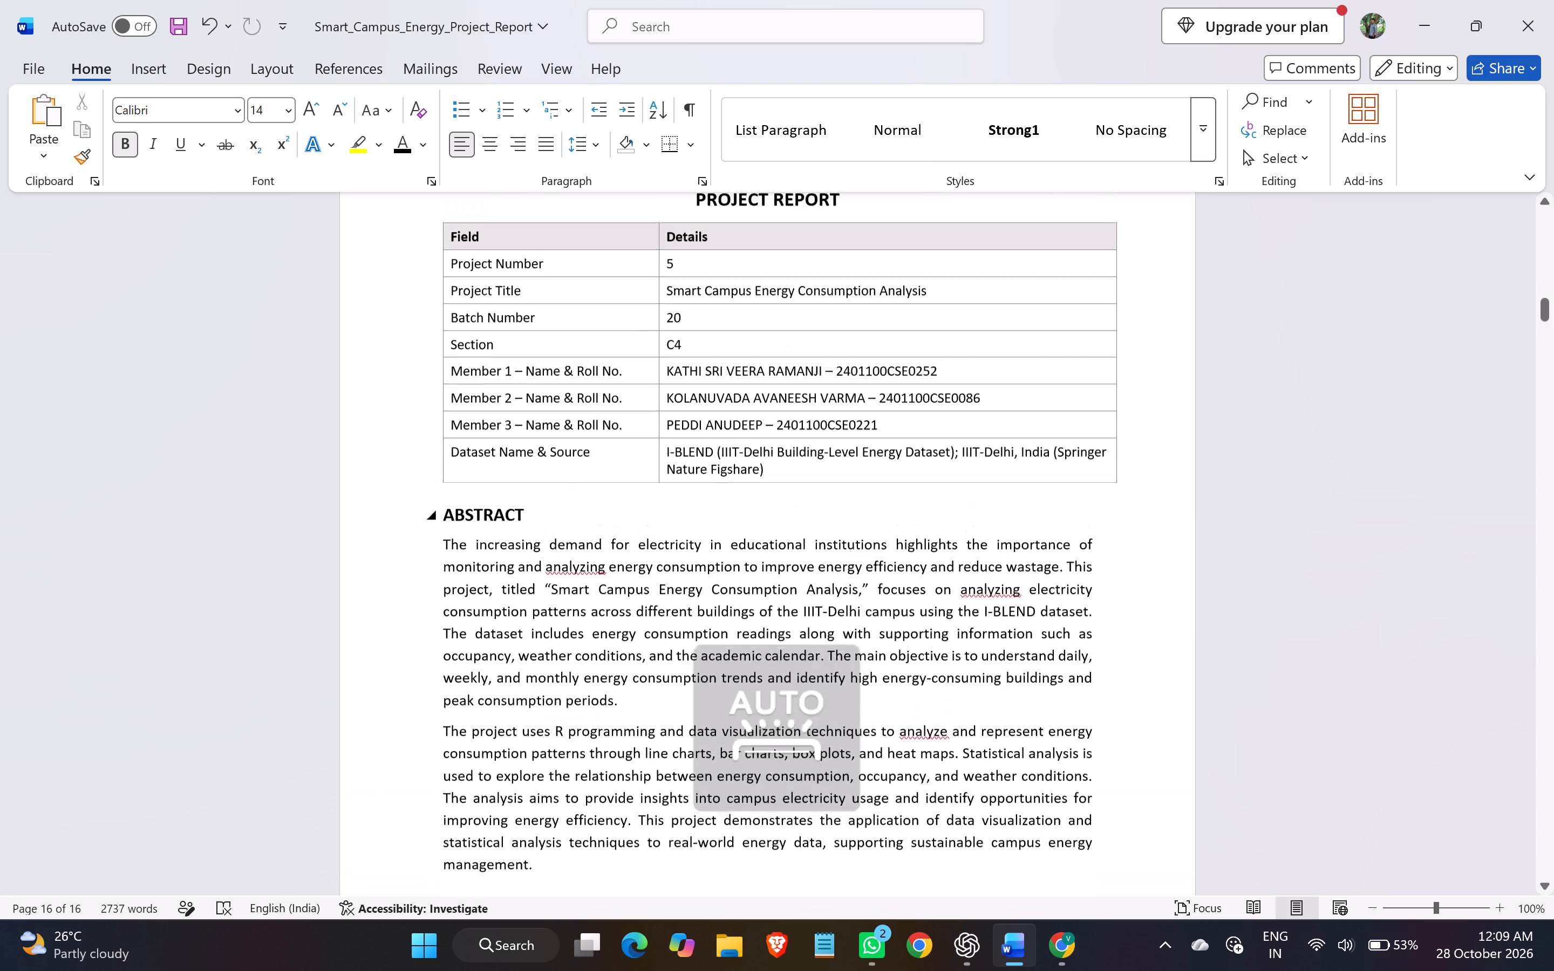
pyautogui.scroll(20, 802, 509)
pyautogui.scroll(11, 802, 509)
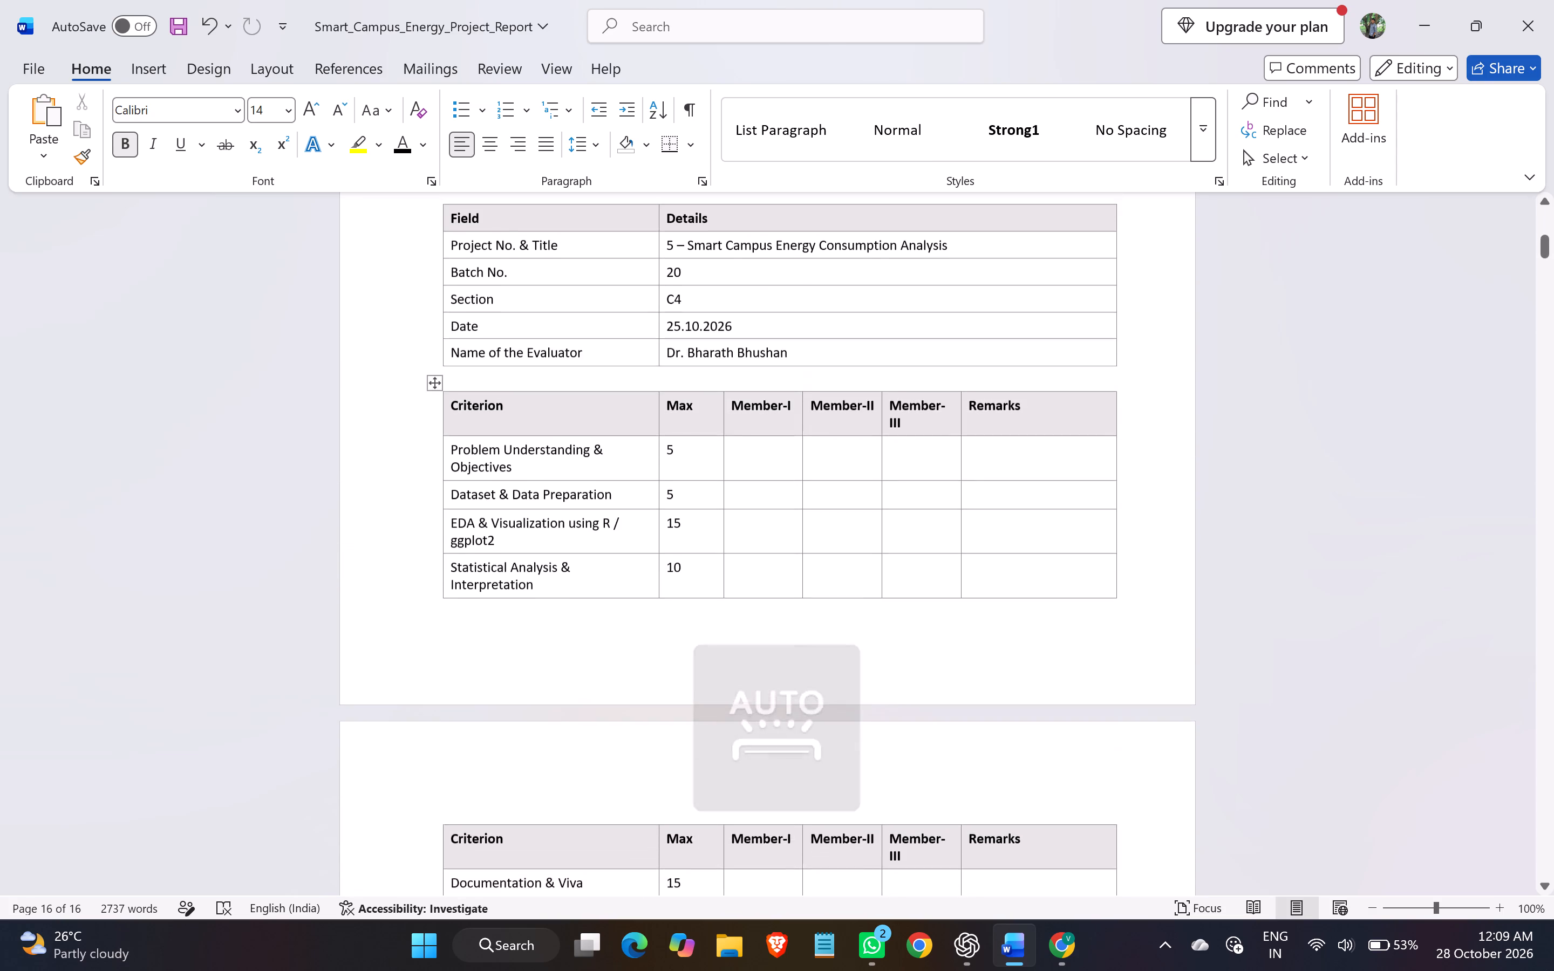
pyautogui.scroll(5, 802, 509)
pyautogui.scroll(-2, 802, 509)
pyautogui.scroll(-4, 828, 636)
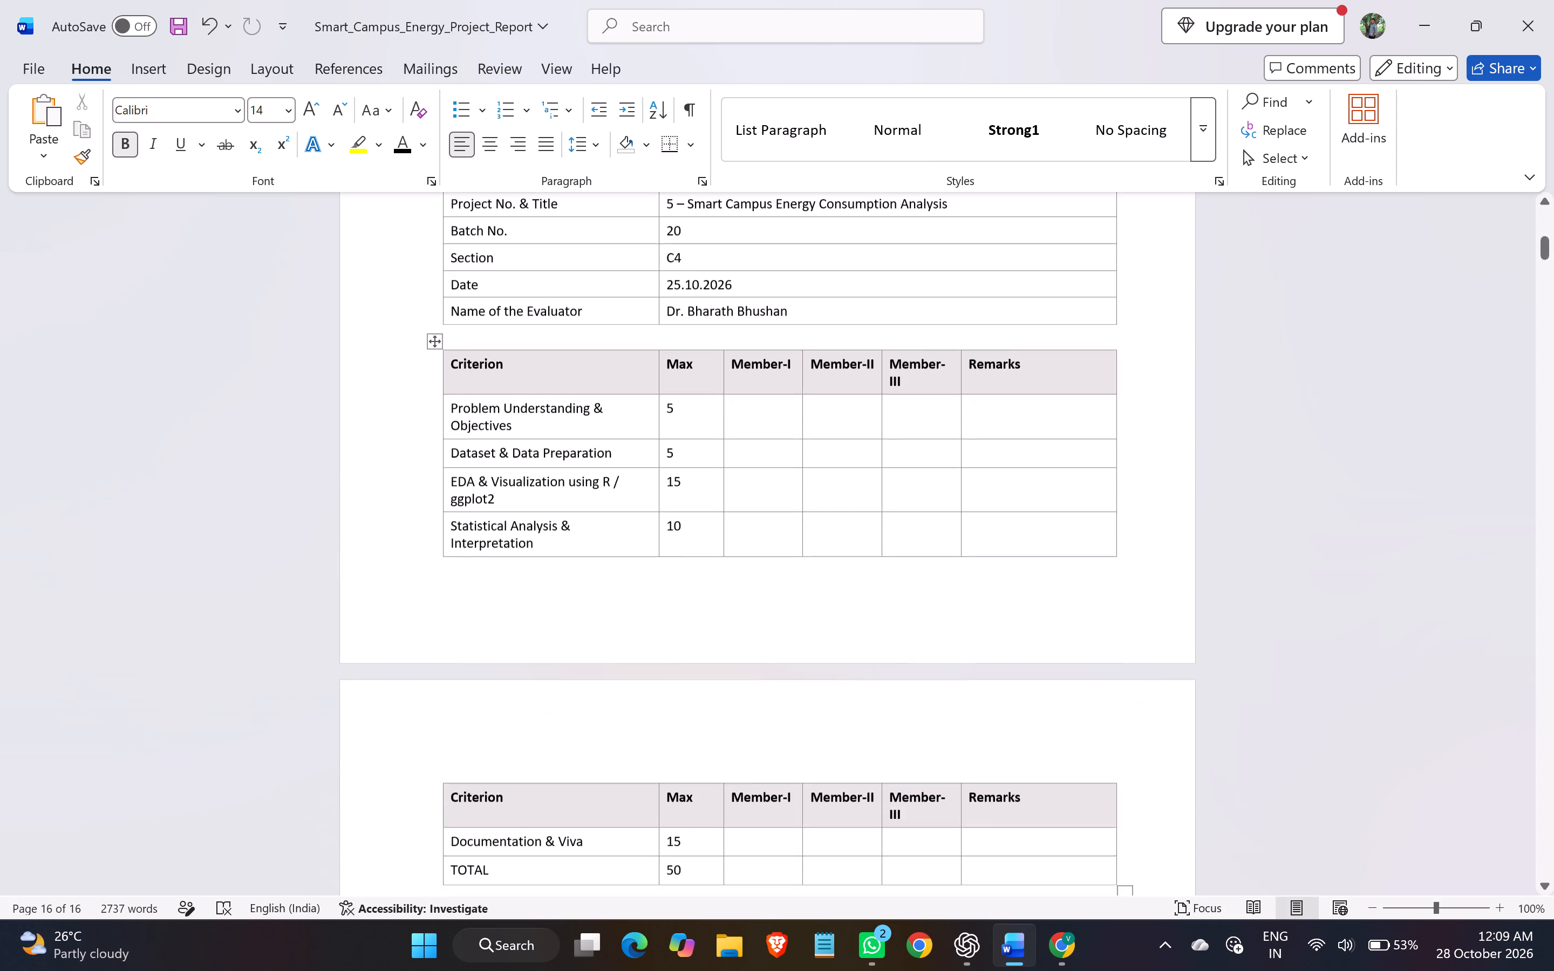
pyautogui.scroll(-13, 828, 636)
pyautogui.scroll(-12, 828, 636)
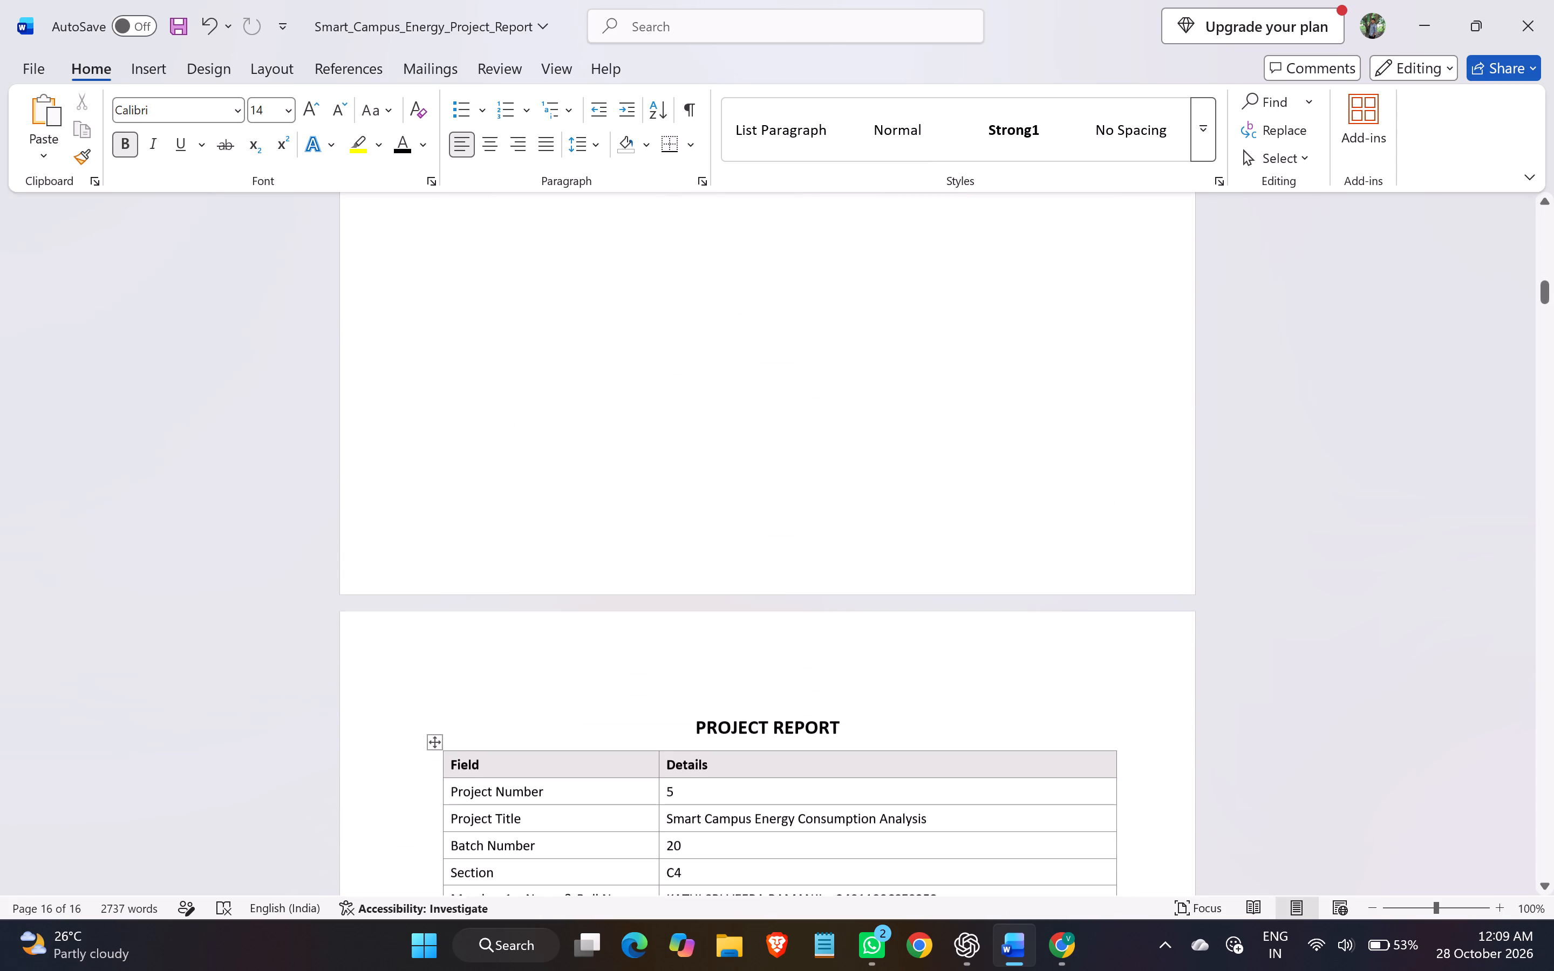
pyautogui.scroll(-3, 830, 637)
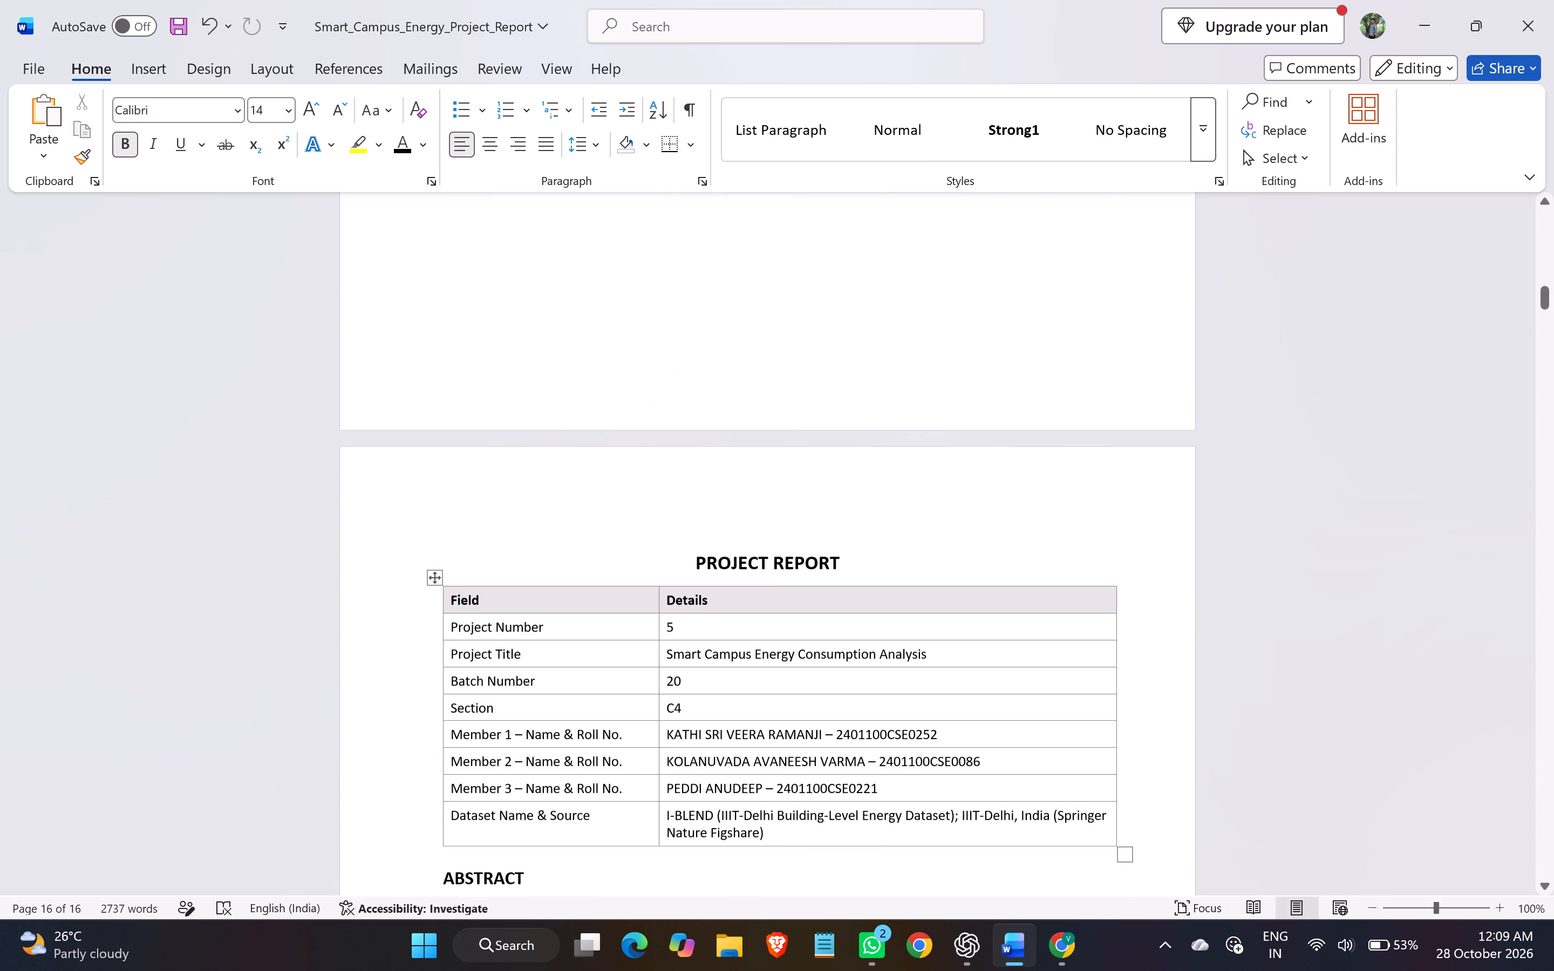
pyautogui.scroll(-1, 832, 635)
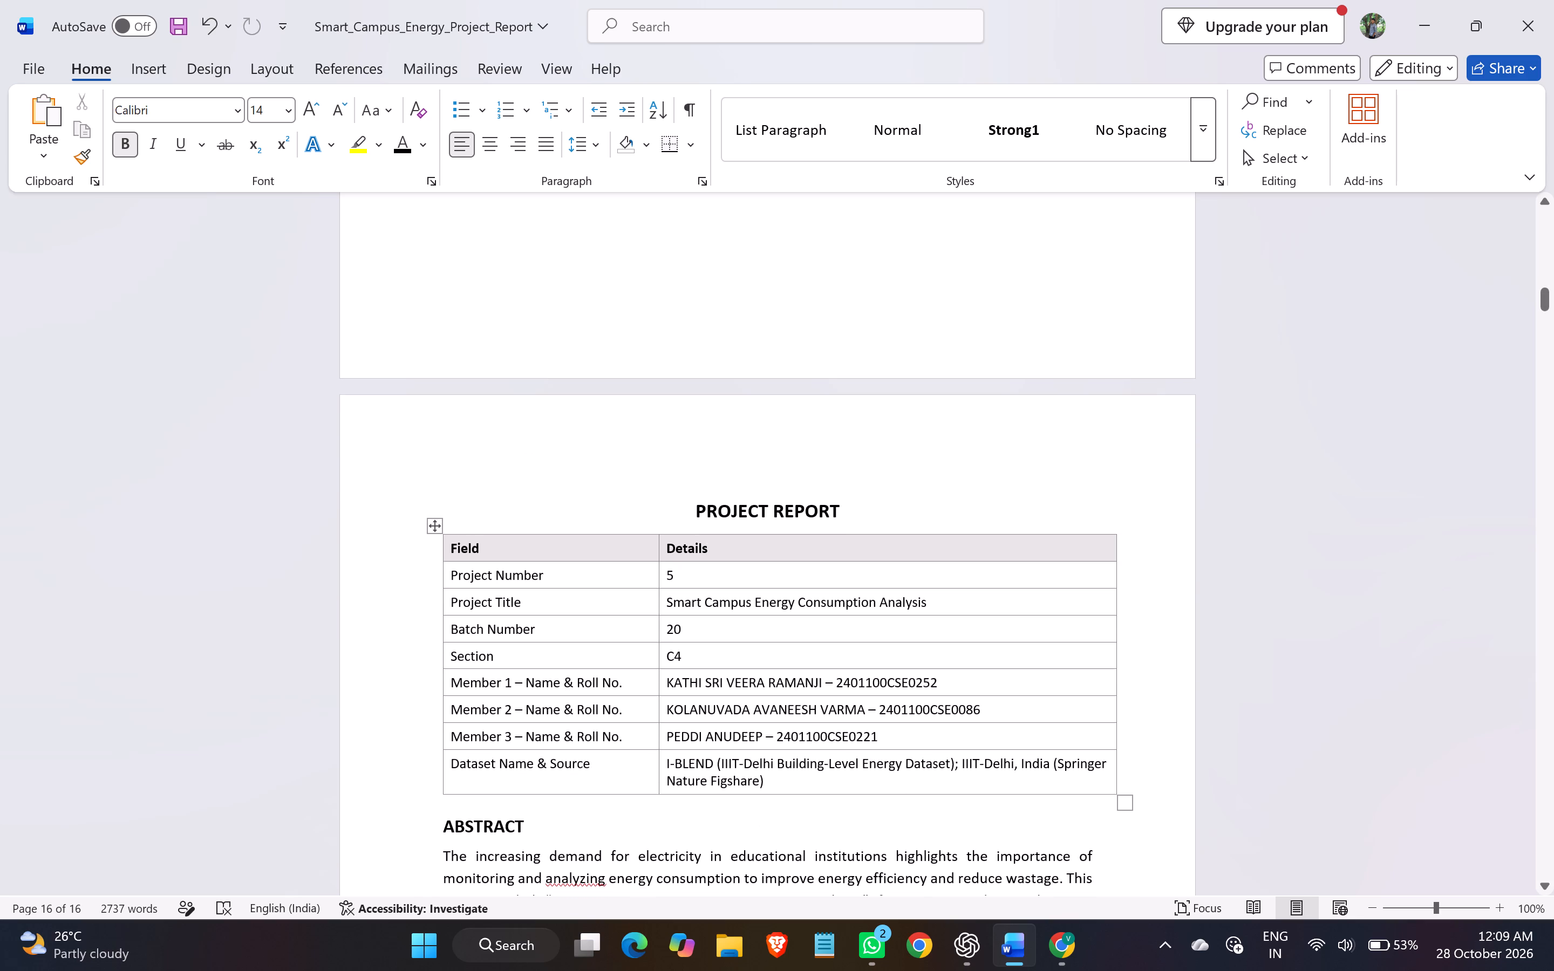
pyautogui.moveTo(835, 682); pyautogui.dragTo(947, 682)
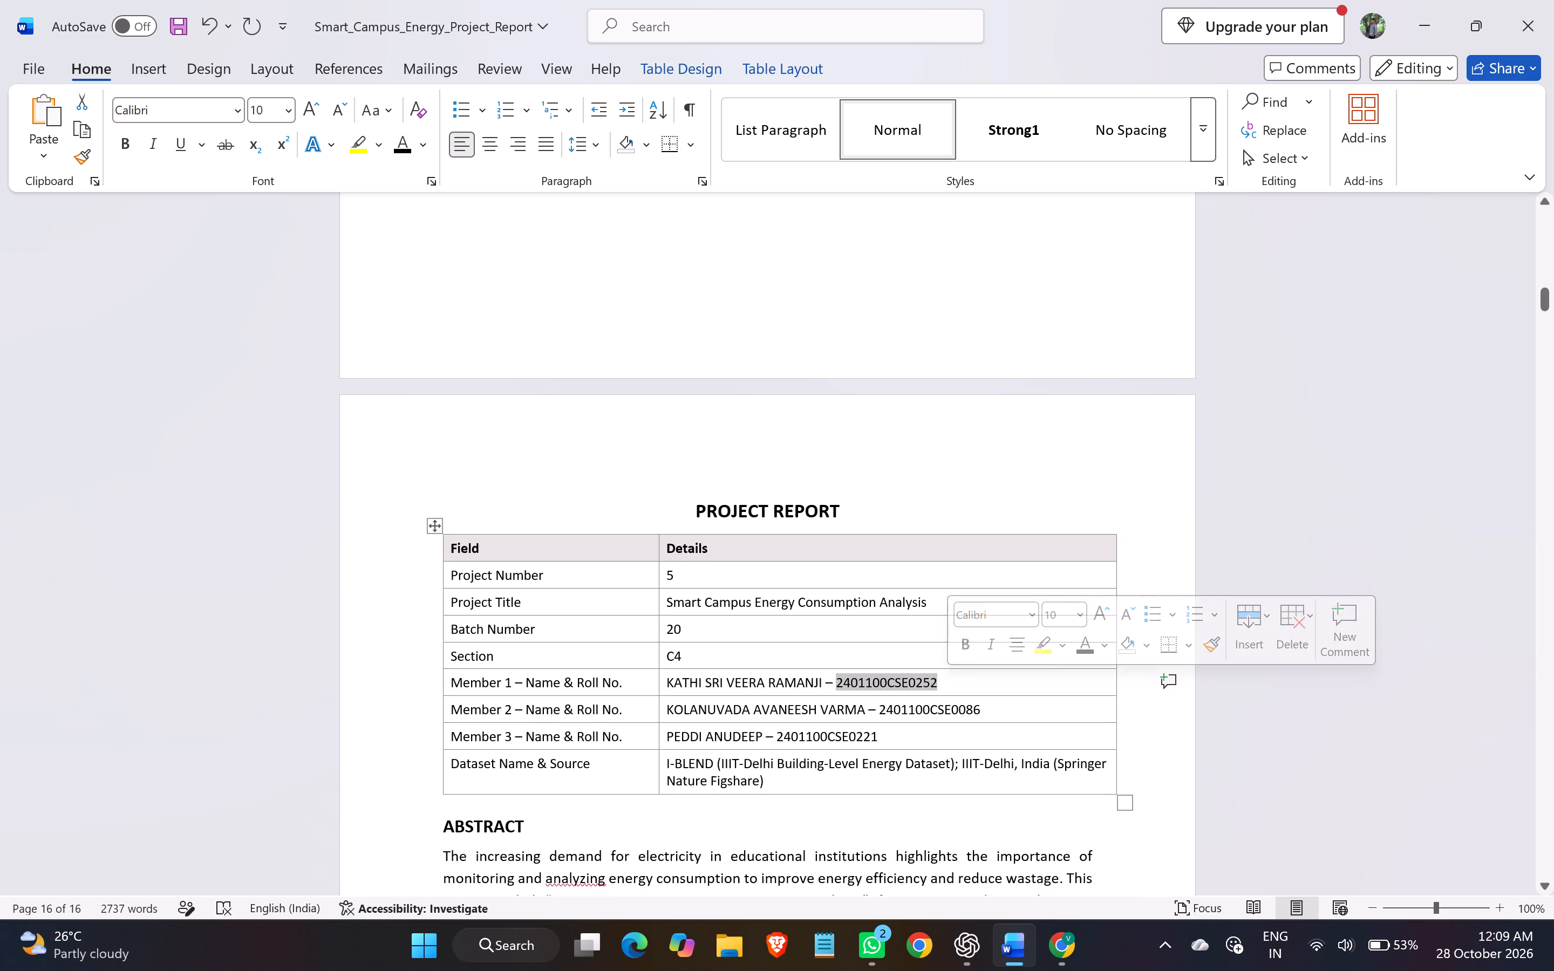
pyautogui.hotkey('ctrl', 'c')
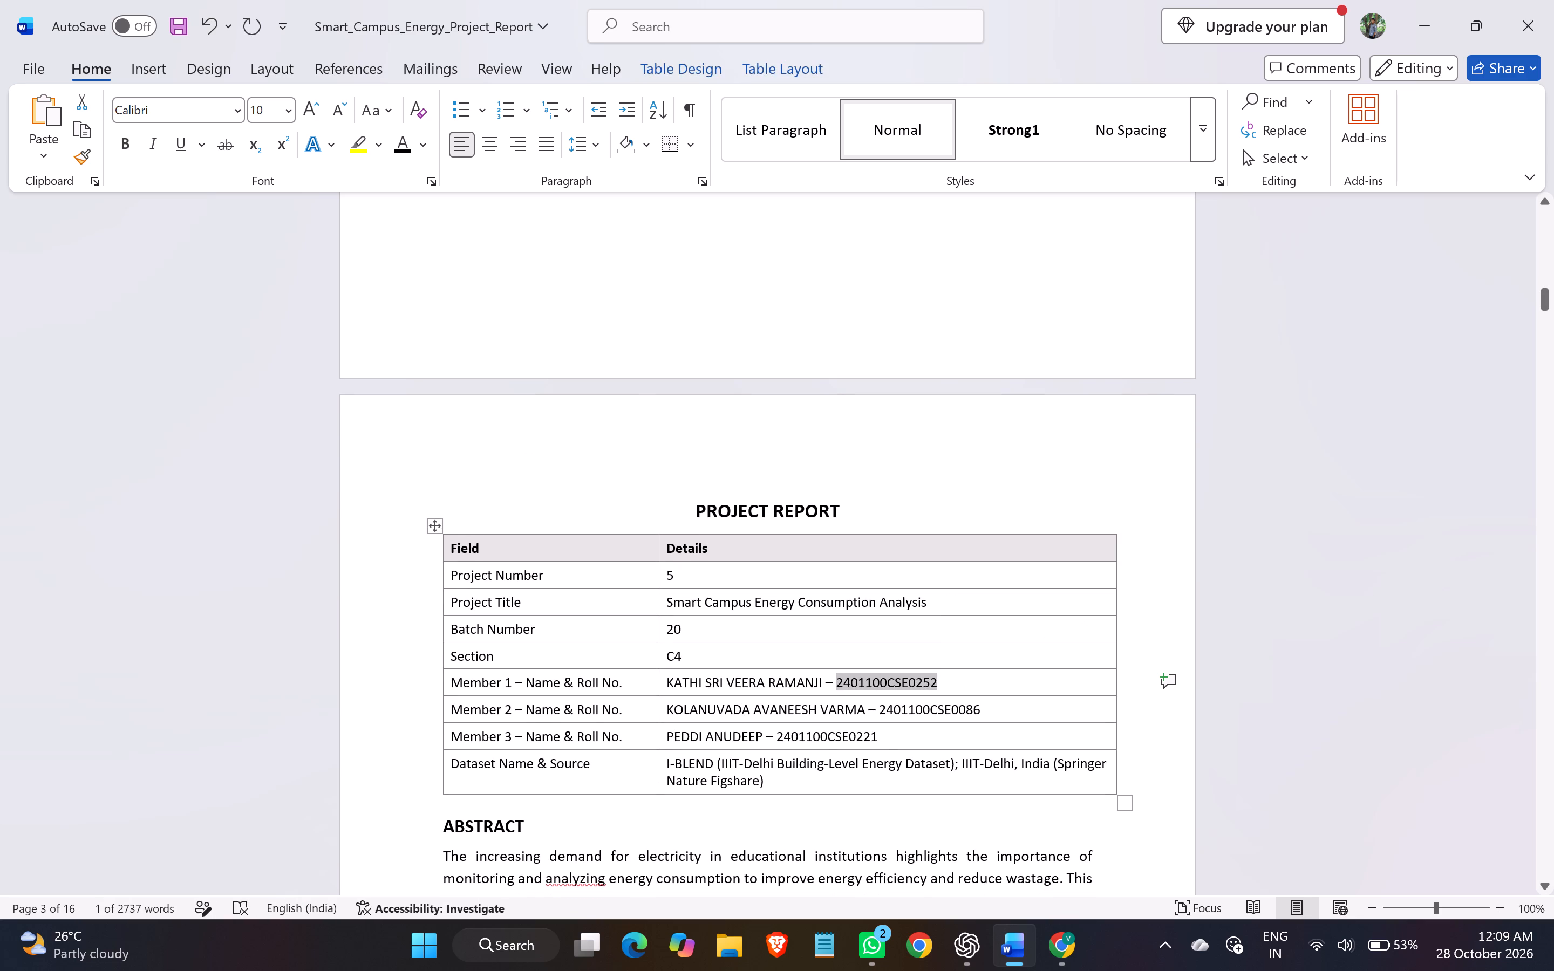
pyautogui.click(1269, 689)
pyautogui.moveTo(1544, 293); pyautogui.dragTo(1553, 881)
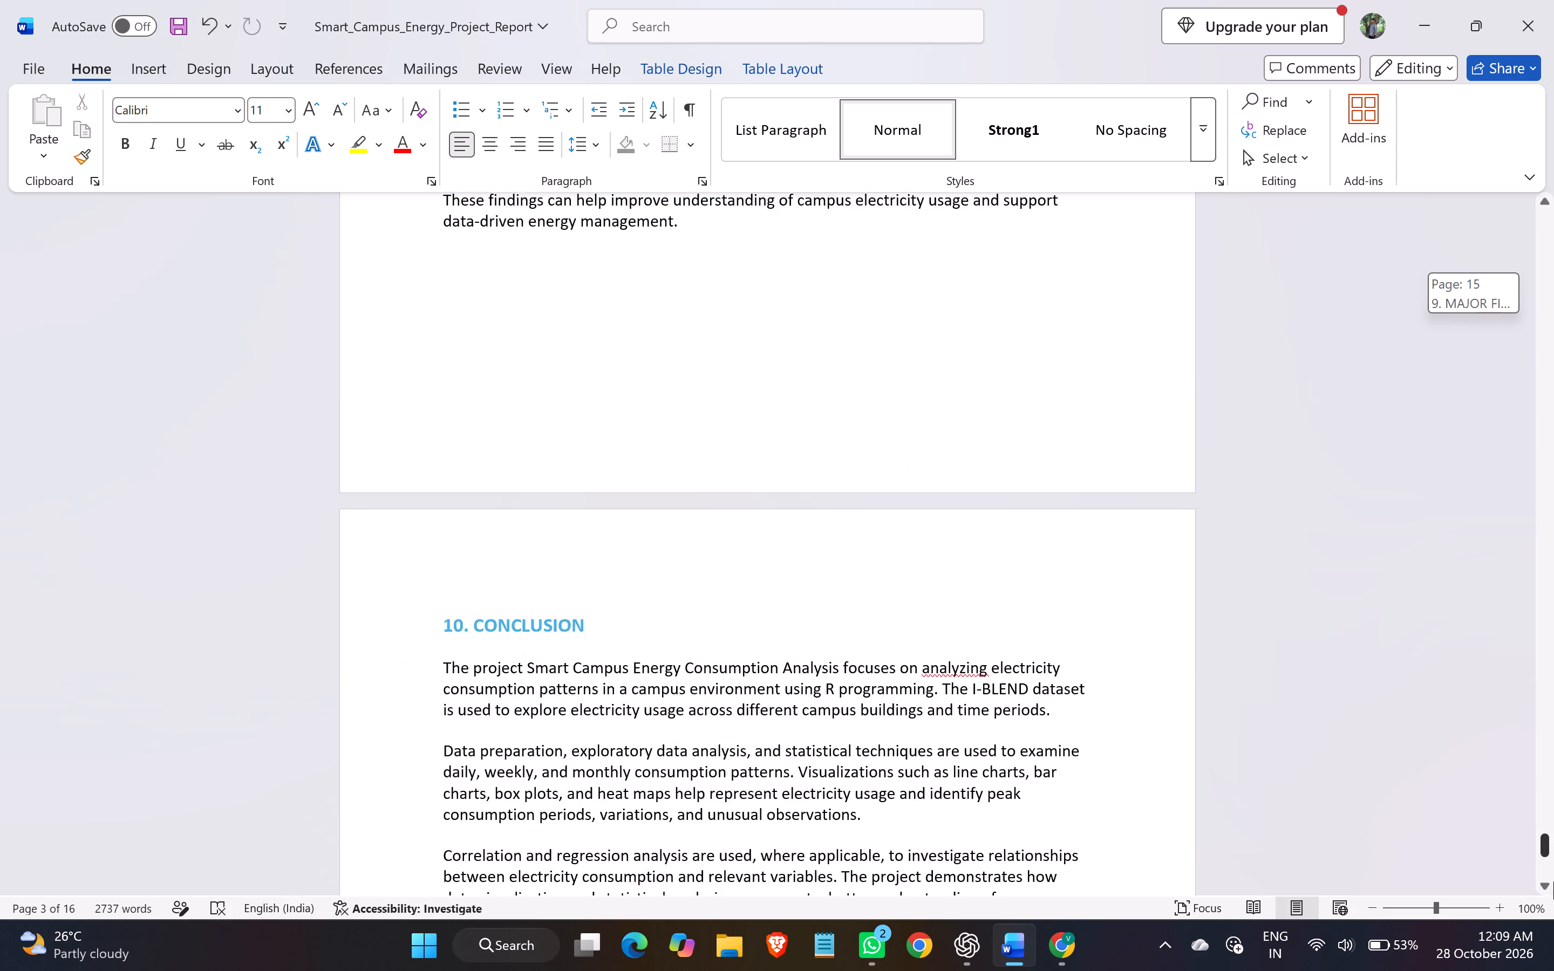
pyautogui.moveTo(1553, 881); pyautogui.dragTo(1553, 925)
pyautogui.scroll(2, 630, 432)
pyautogui.click(599, 378)
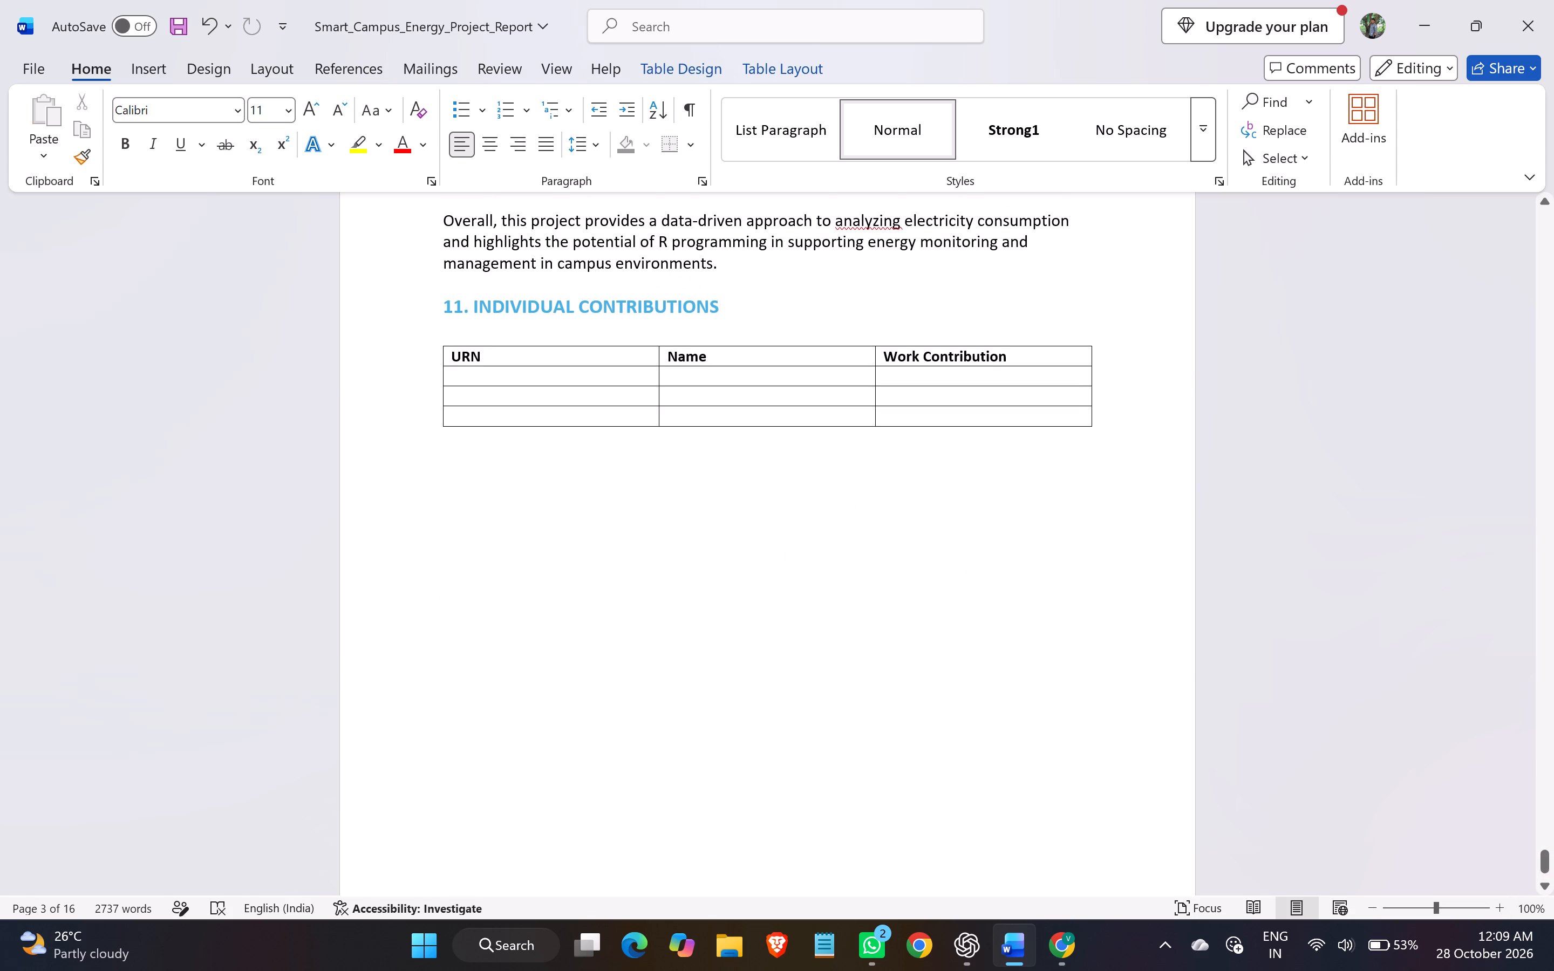
pyautogui.hotkey('ctrl', 'v')
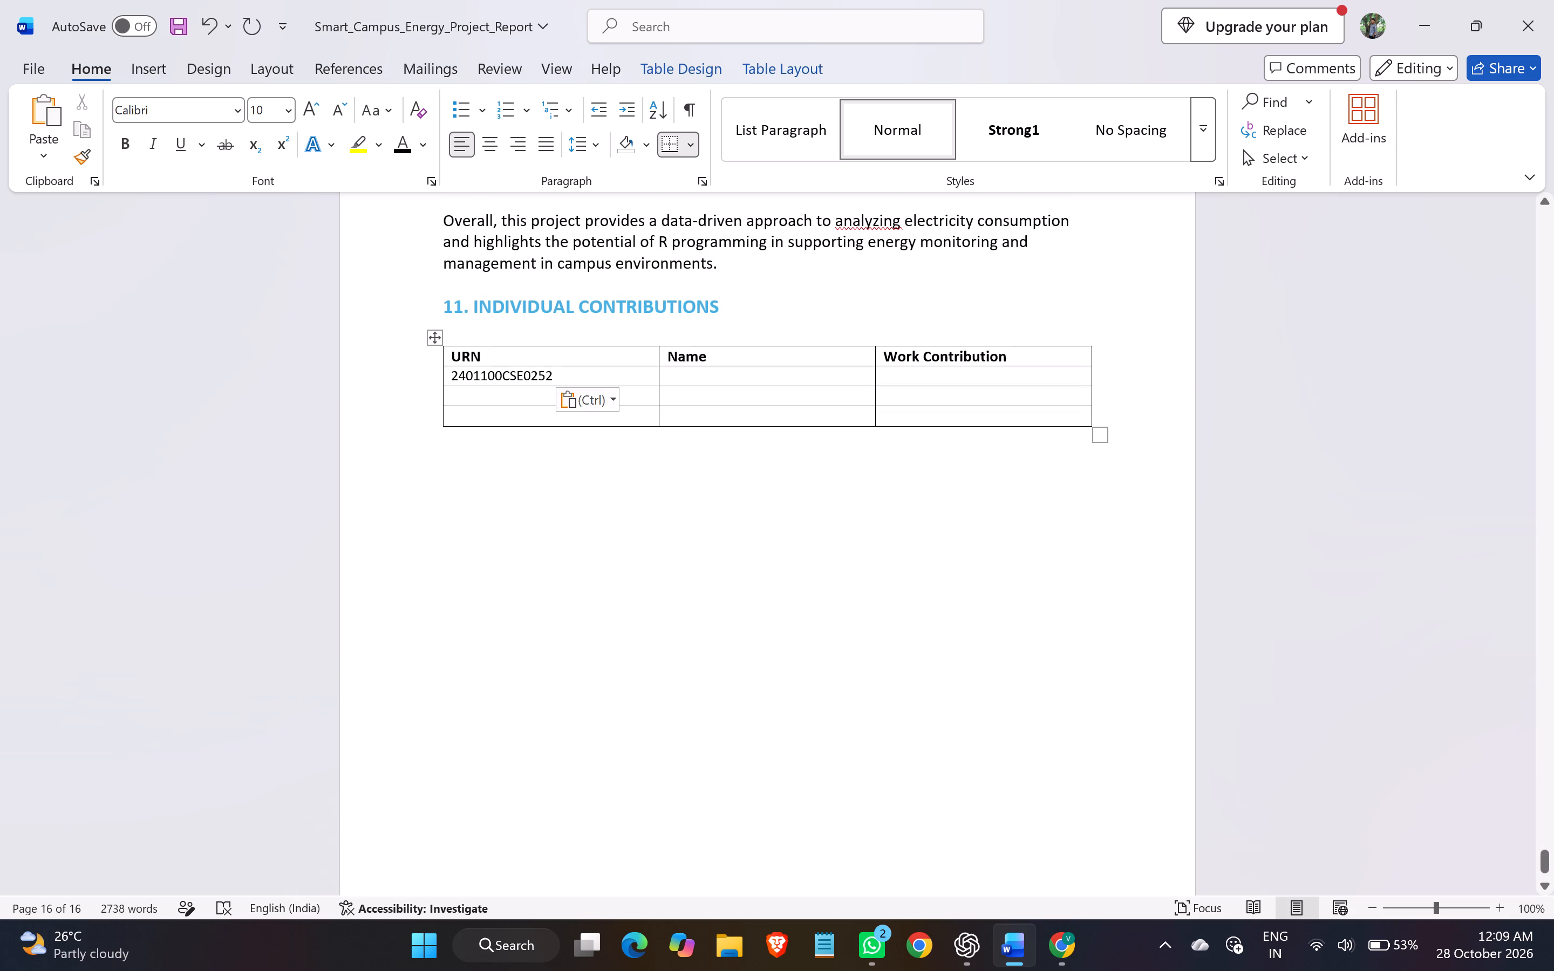
# Enter Member 1's name, in title case, in the Name cell beside the first roll number in the contributions table.
pyautogui.click(729, 380)
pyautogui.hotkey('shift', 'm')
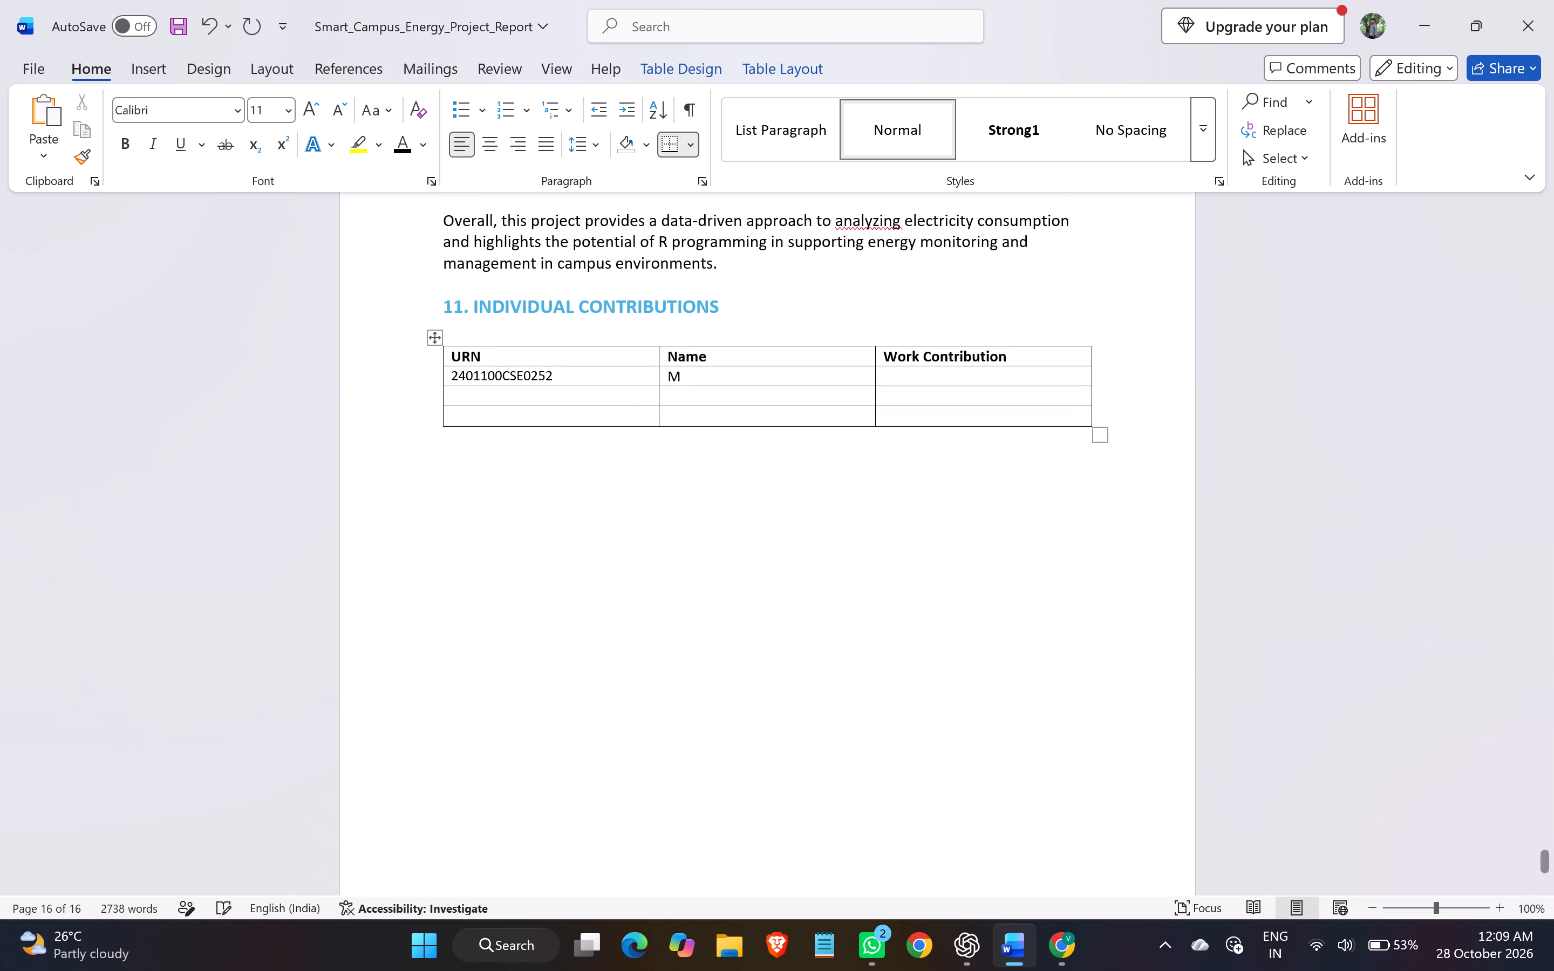
pyautogui.press('BackSpace')
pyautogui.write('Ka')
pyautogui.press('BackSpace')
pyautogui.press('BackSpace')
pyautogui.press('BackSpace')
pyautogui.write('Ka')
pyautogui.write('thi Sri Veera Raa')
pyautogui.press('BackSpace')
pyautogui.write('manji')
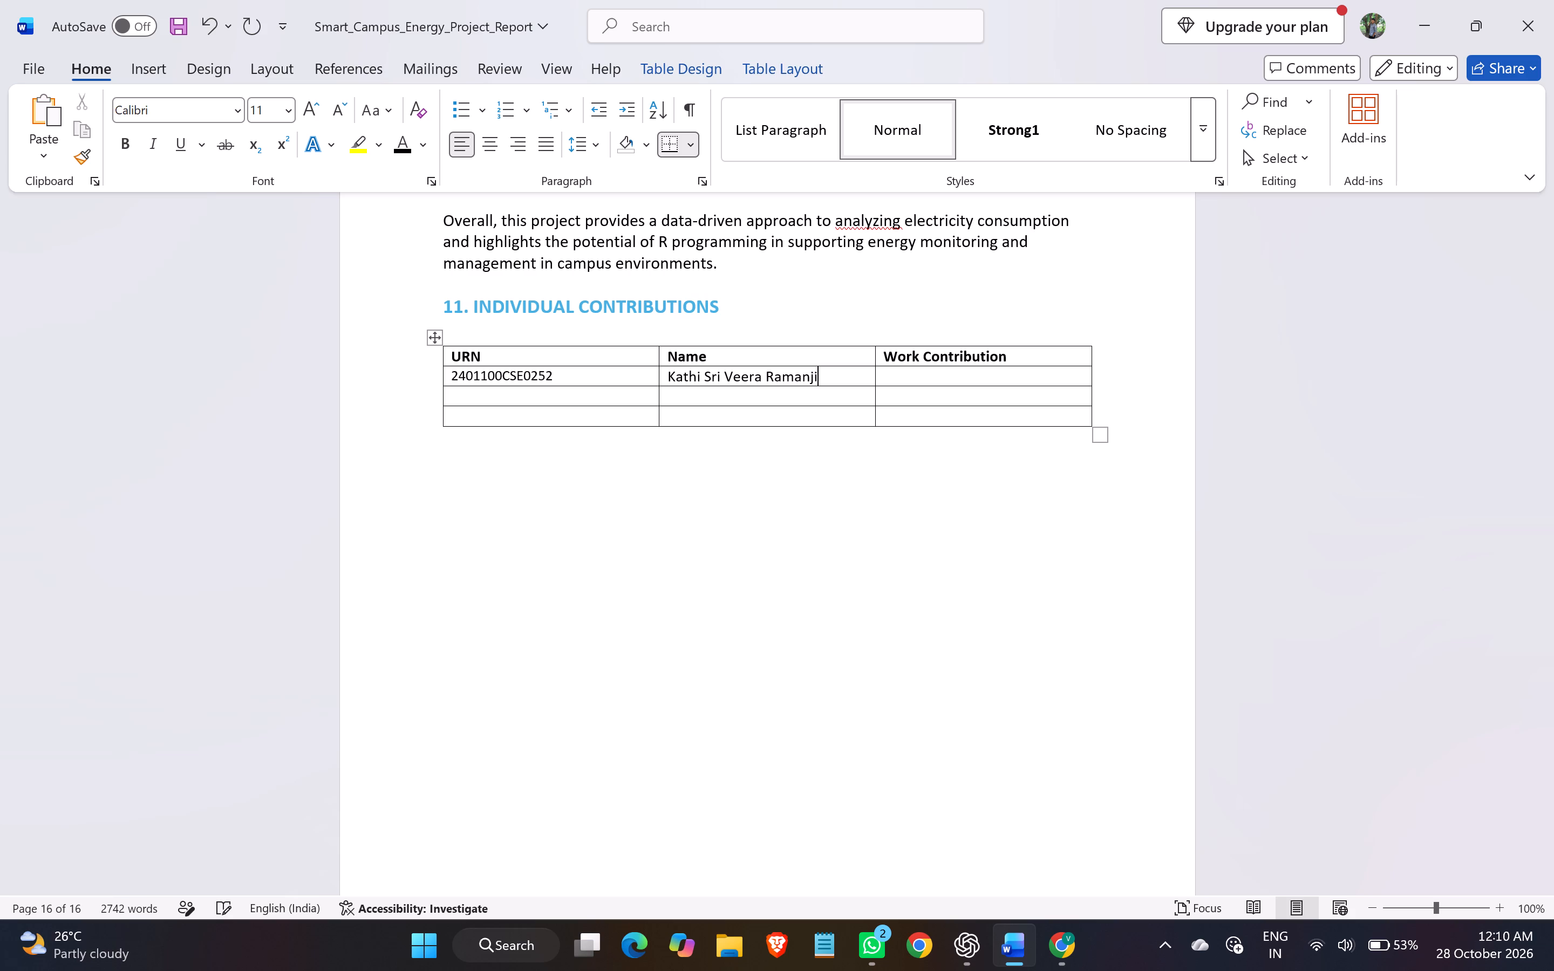
# Copy Member 2's roll number from the PROJECT REPORT details table into the second member row's URN cell of the contributions table.
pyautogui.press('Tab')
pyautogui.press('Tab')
pyautogui.scroll(1, 1034, 429)
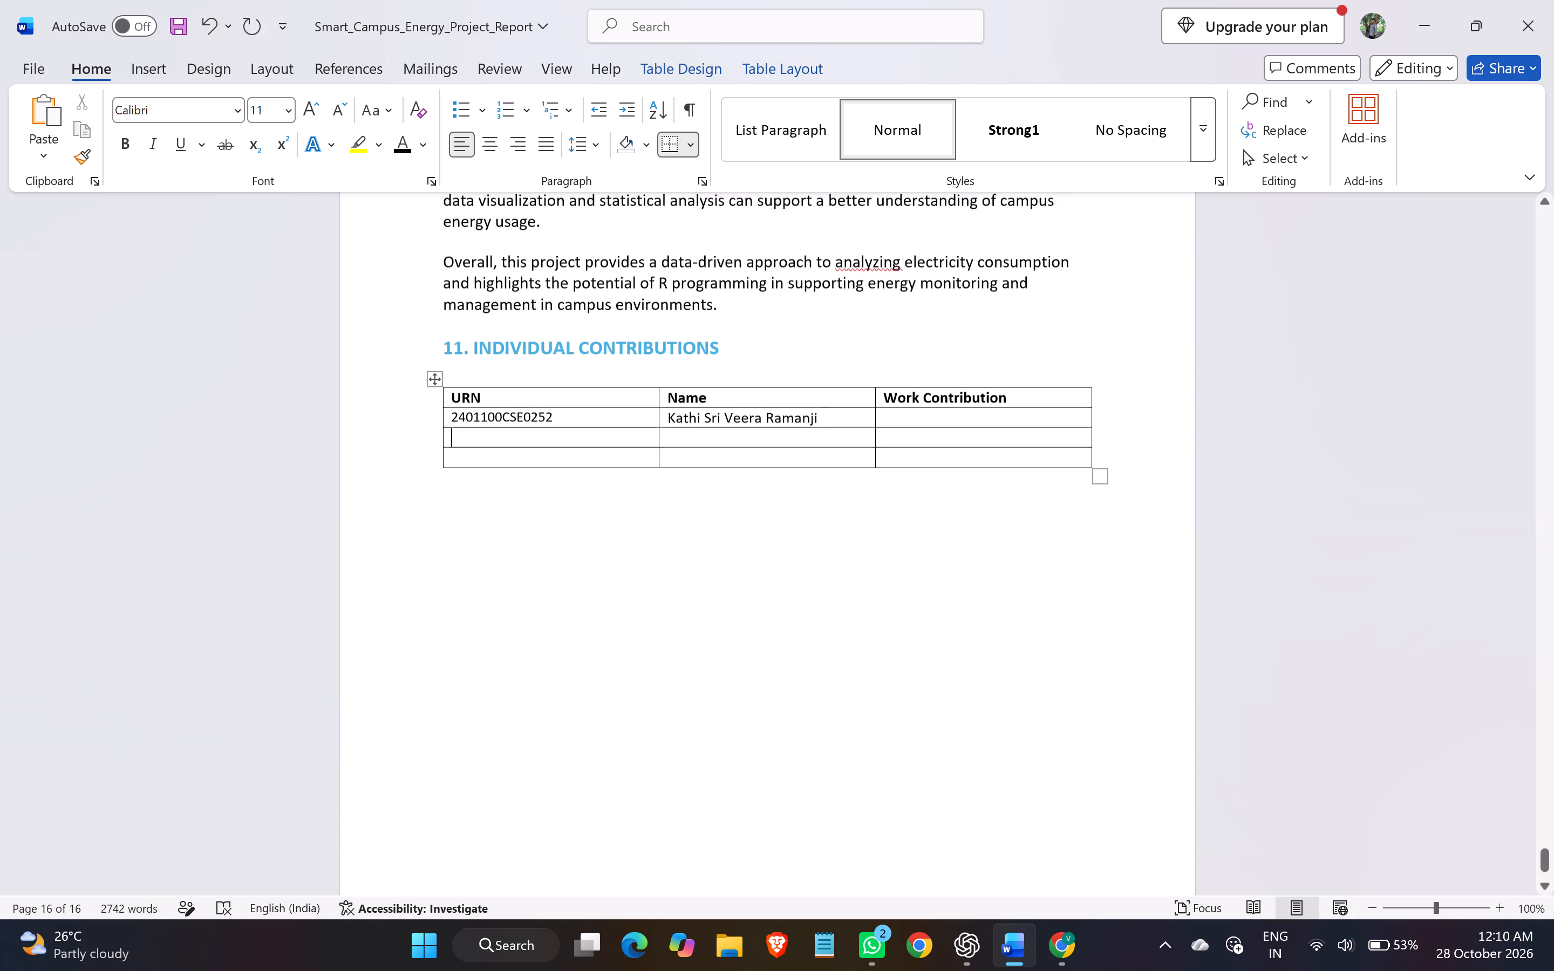
pyautogui.hotkey('alt', 'Tab')
pyautogui.hotkey('alt', 'Tab')
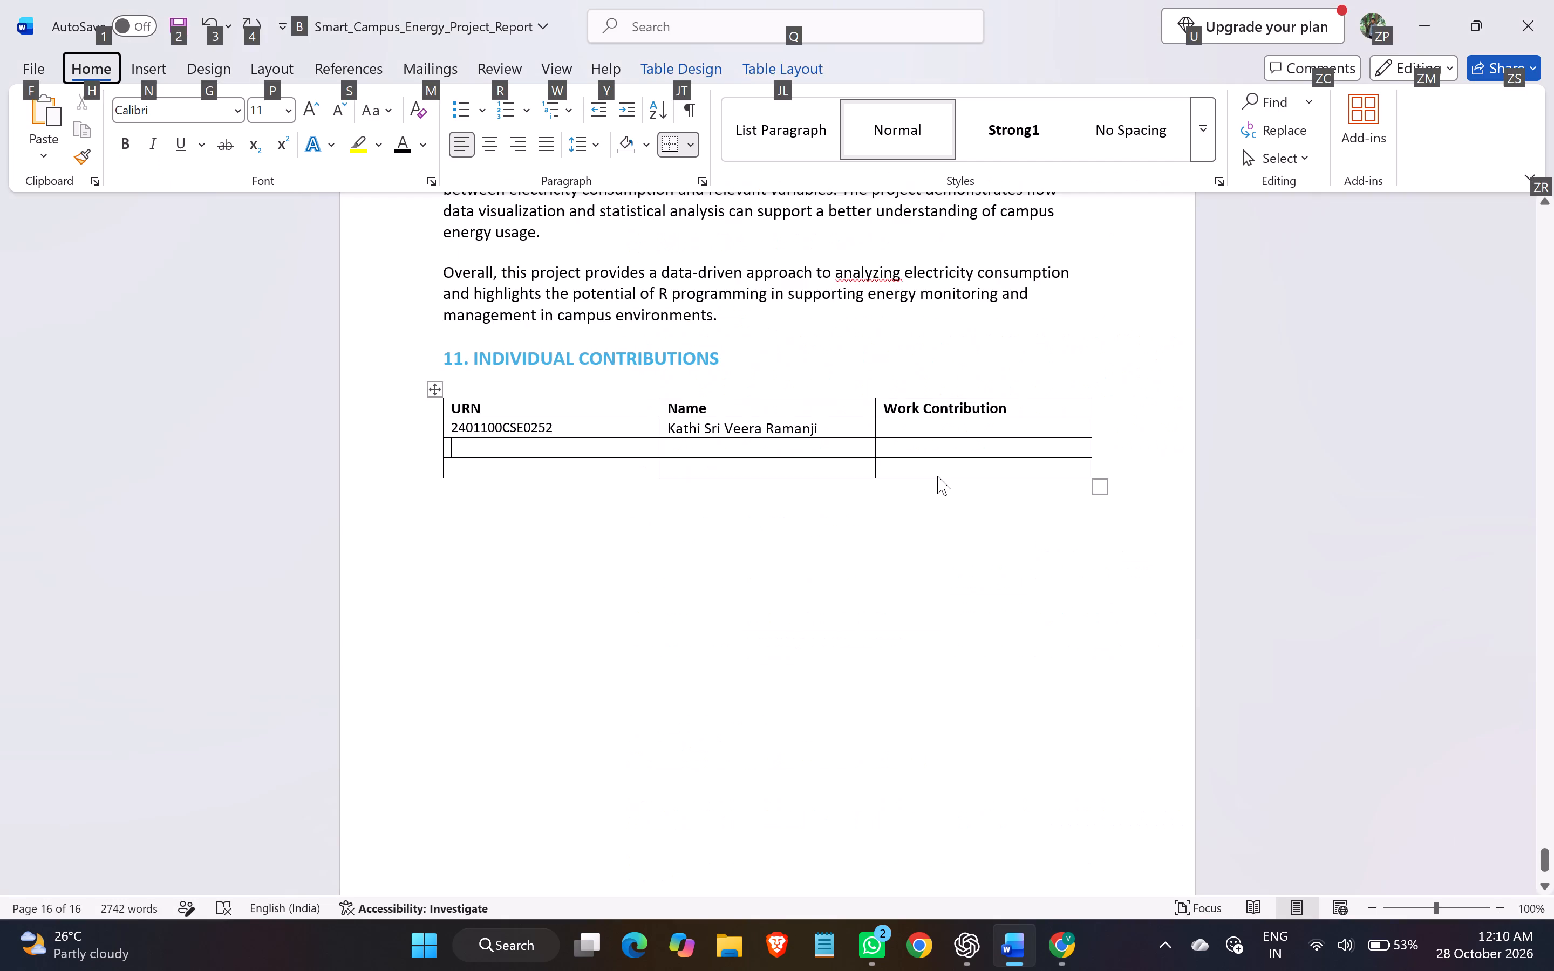
pyautogui.hotkey('alt', 'Tab')
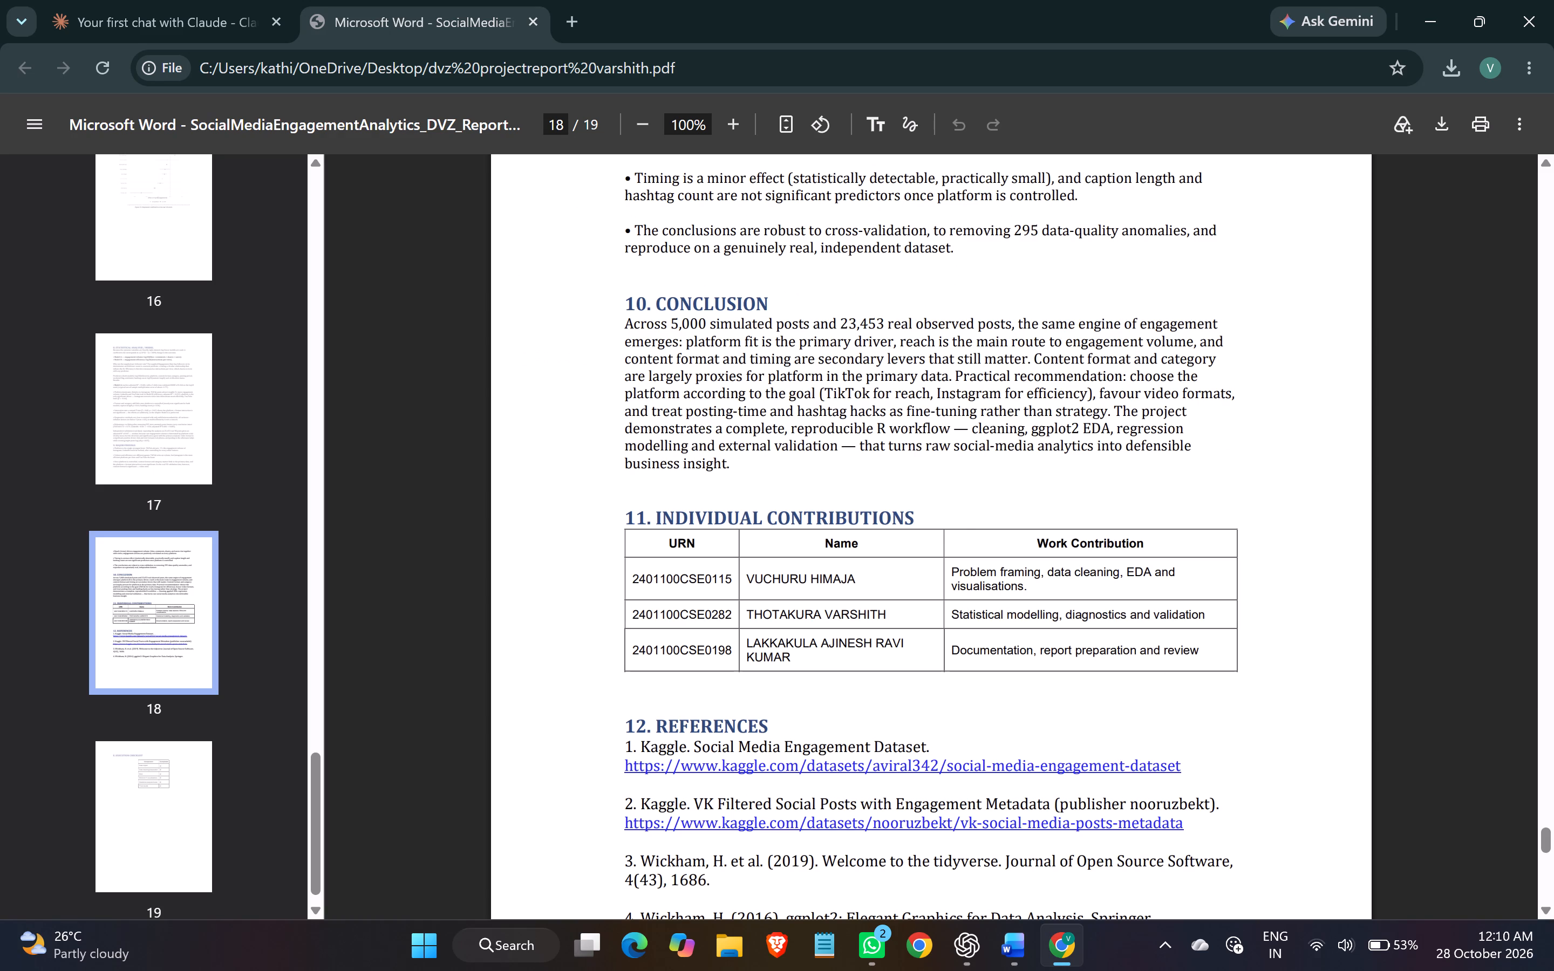
pyautogui.hotkey('alt', 'Tab')
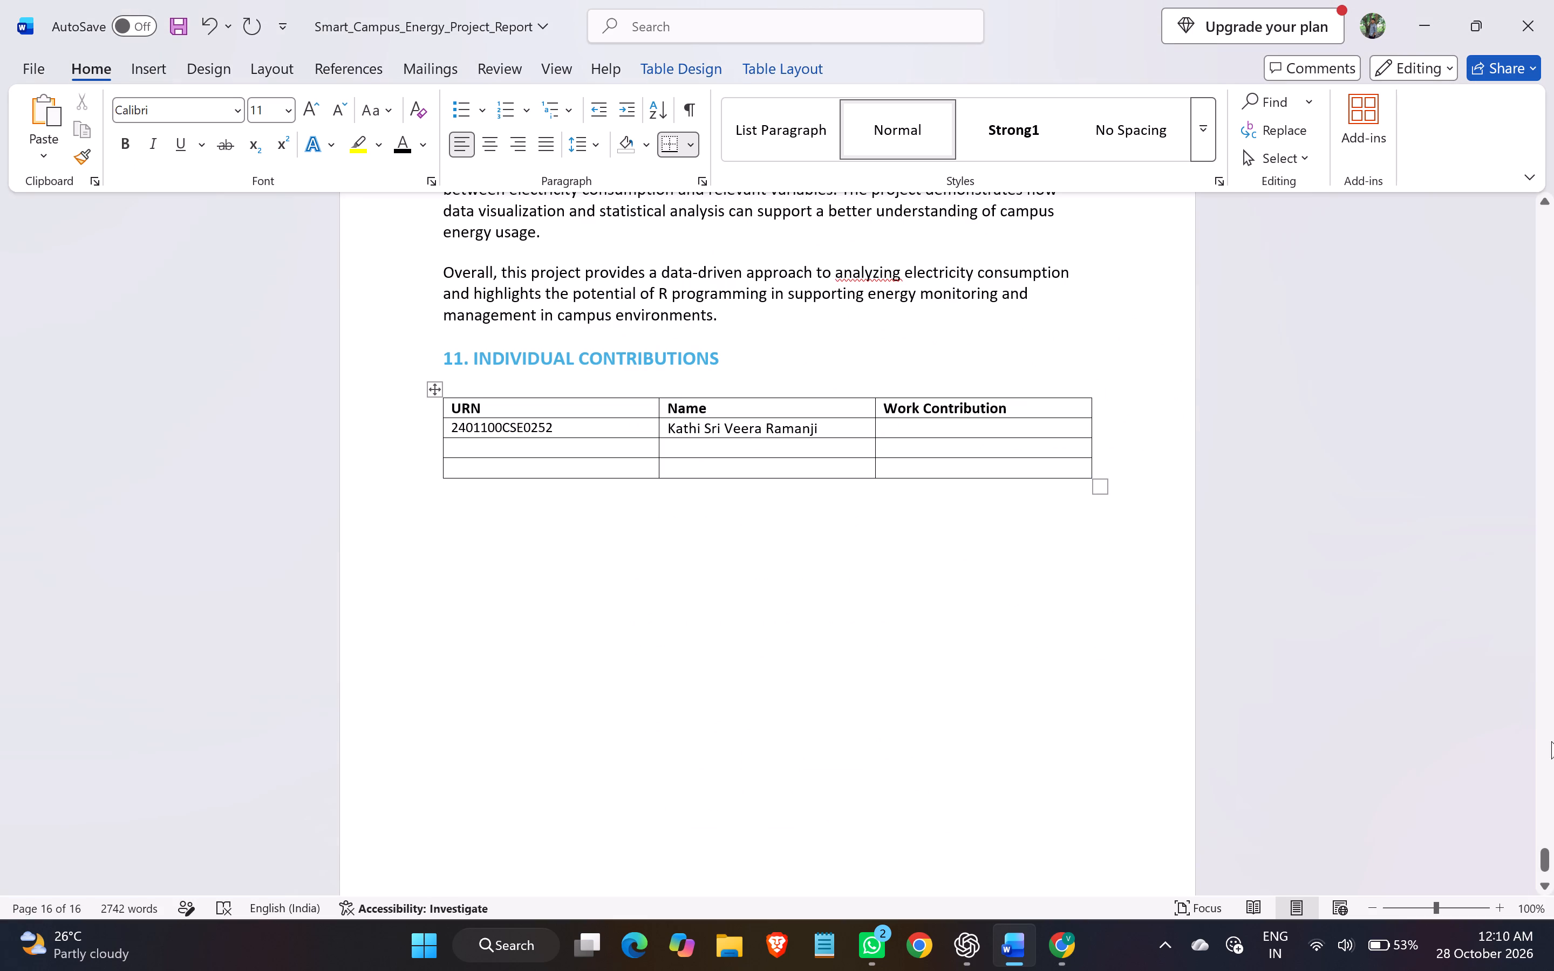
pyautogui.moveTo(1545, 858); pyautogui.dragTo(1533, 788)
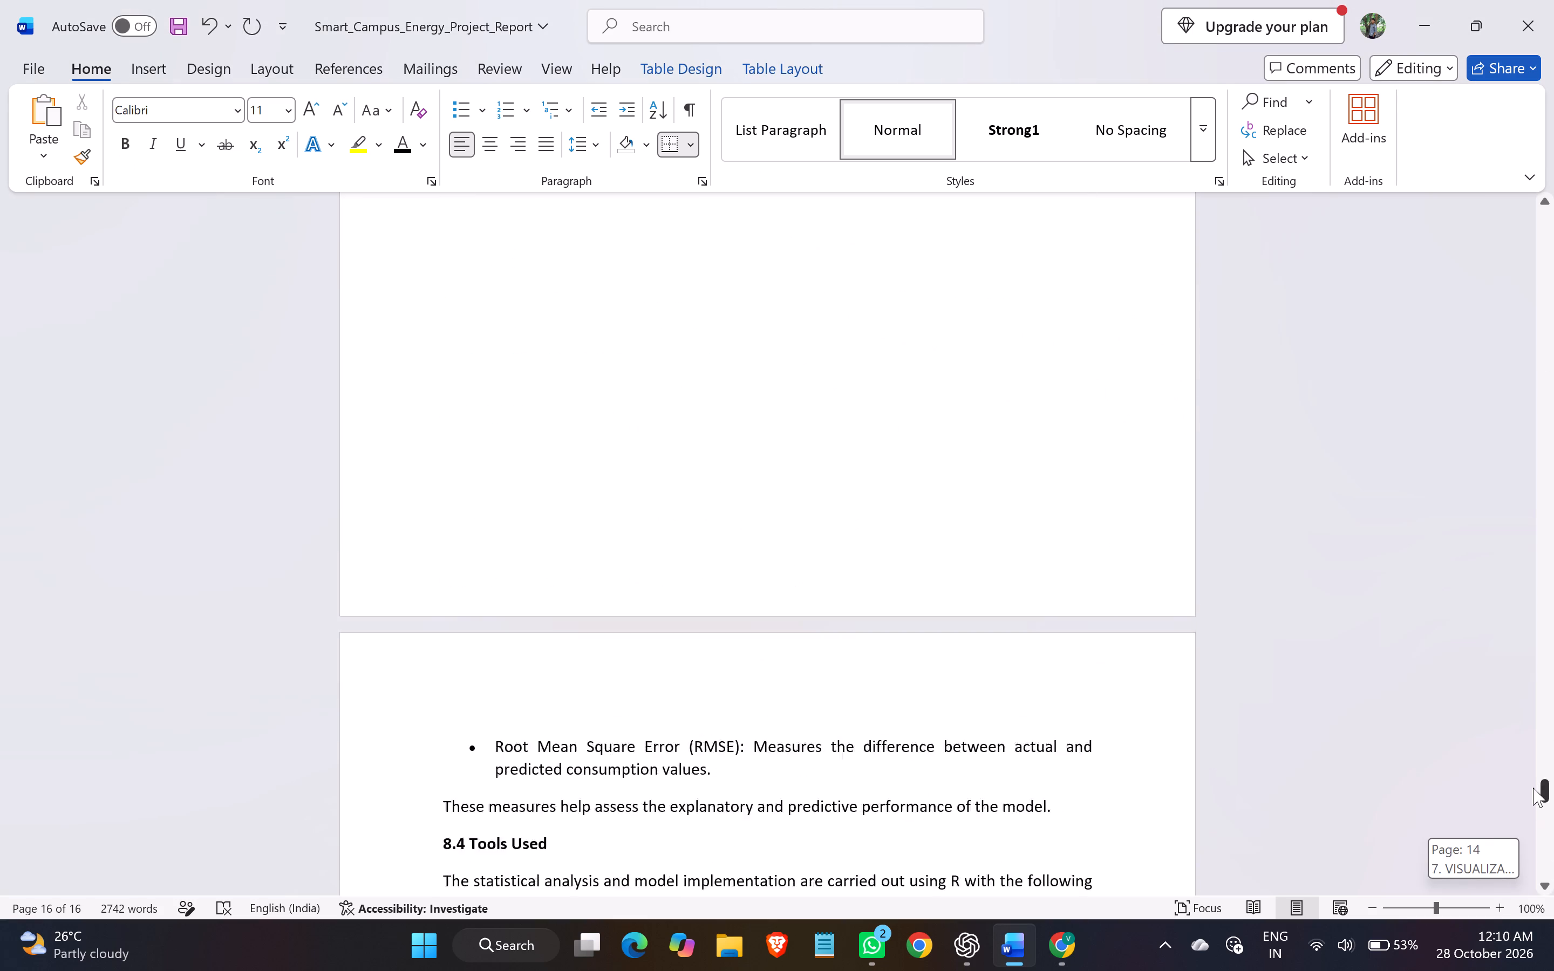
pyautogui.moveTo(1533, 788); pyautogui.dragTo(1540, 606)
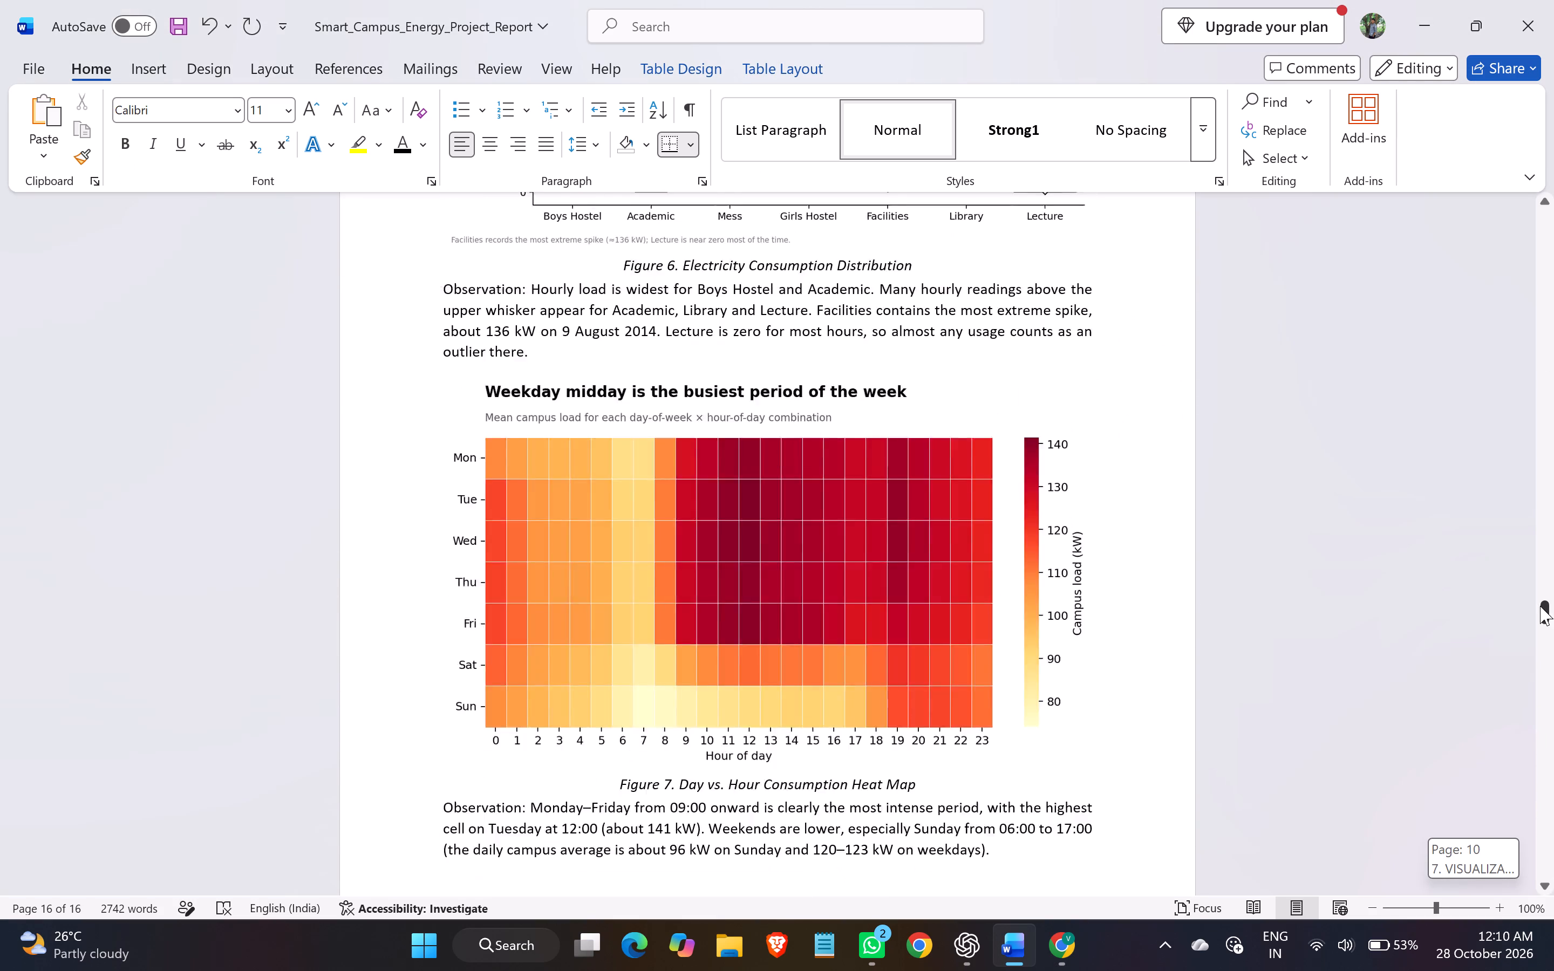
pyautogui.moveTo(1540, 606); pyautogui.dragTo(1525, 489)
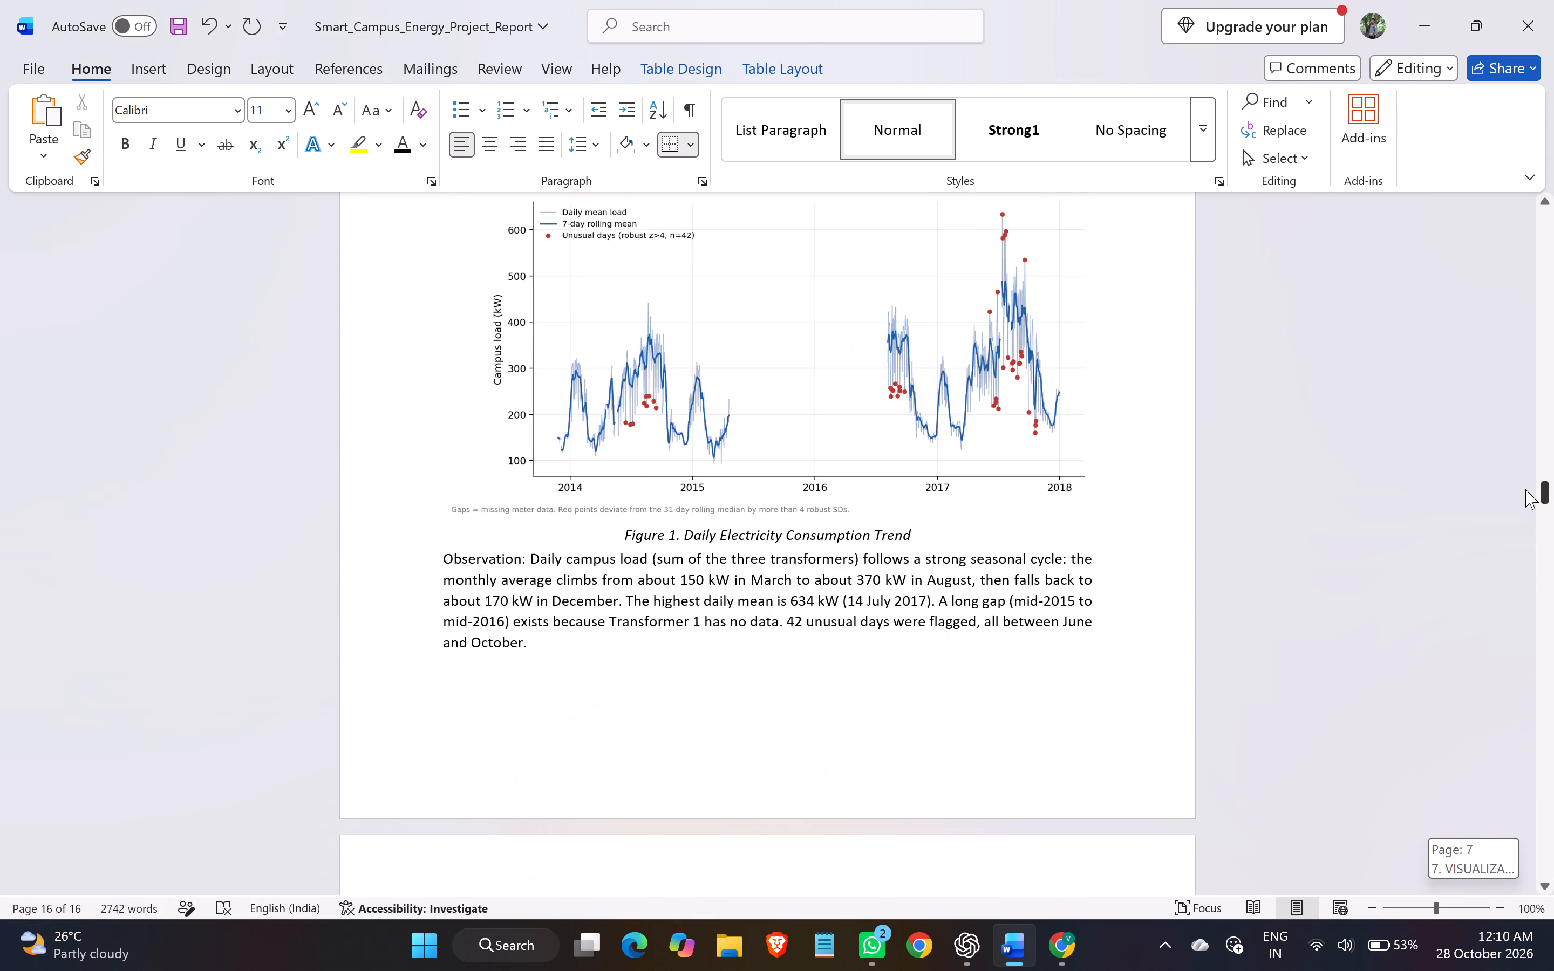
pyautogui.moveTo(1525, 489); pyautogui.dragTo(1524, 418)
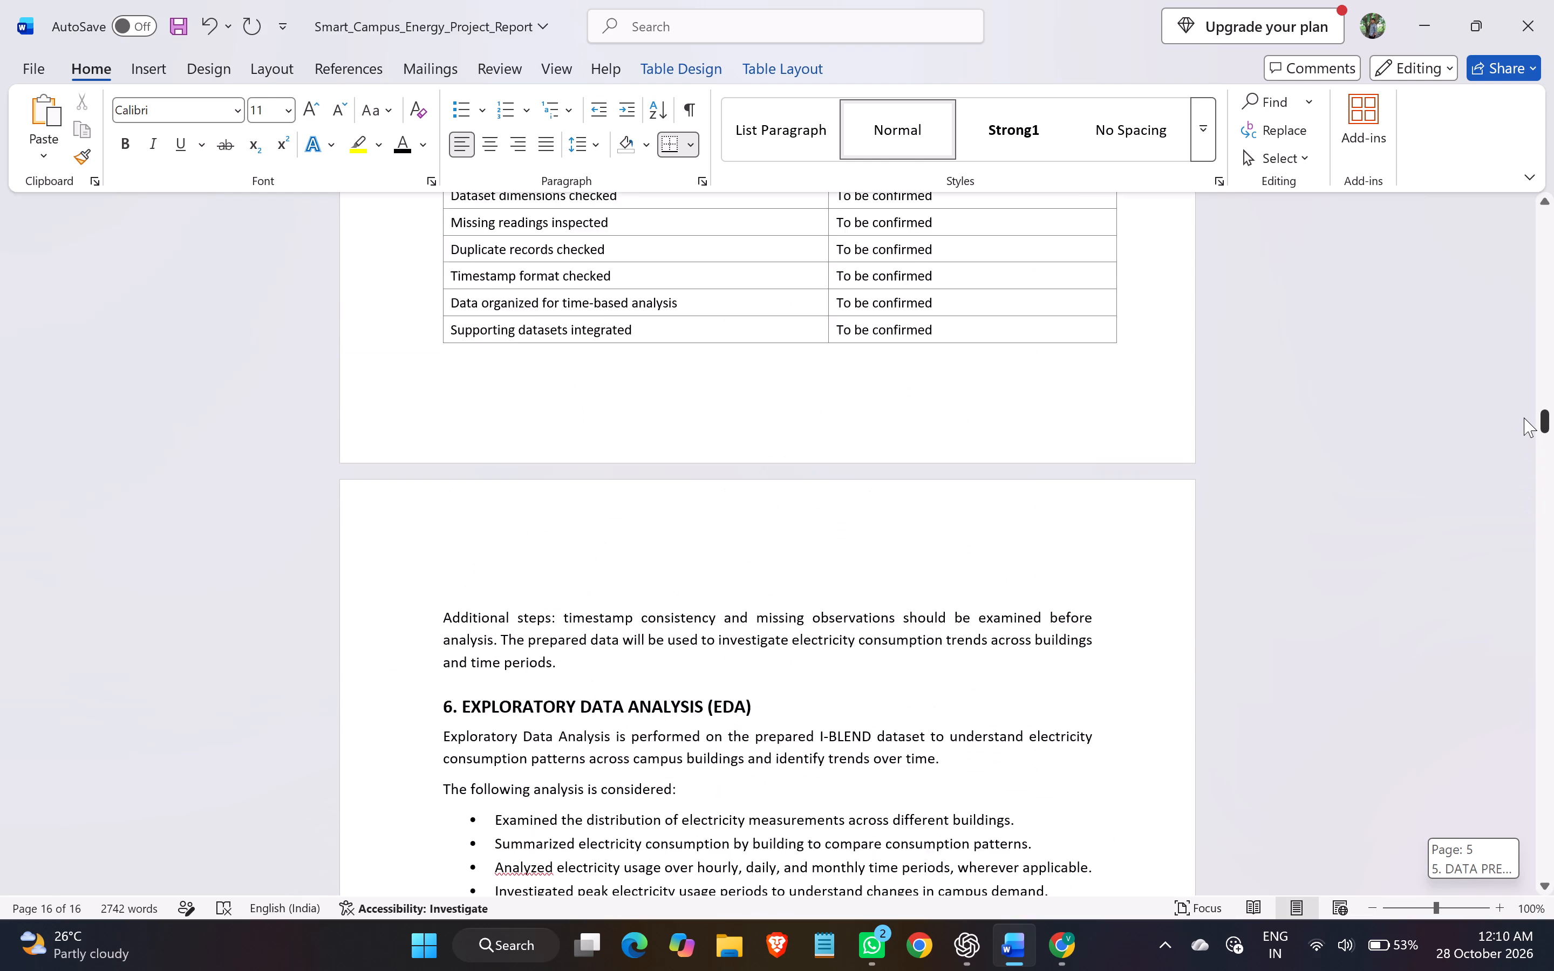
pyautogui.moveTo(1524, 418); pyautogui.dragTo(1524, 371)
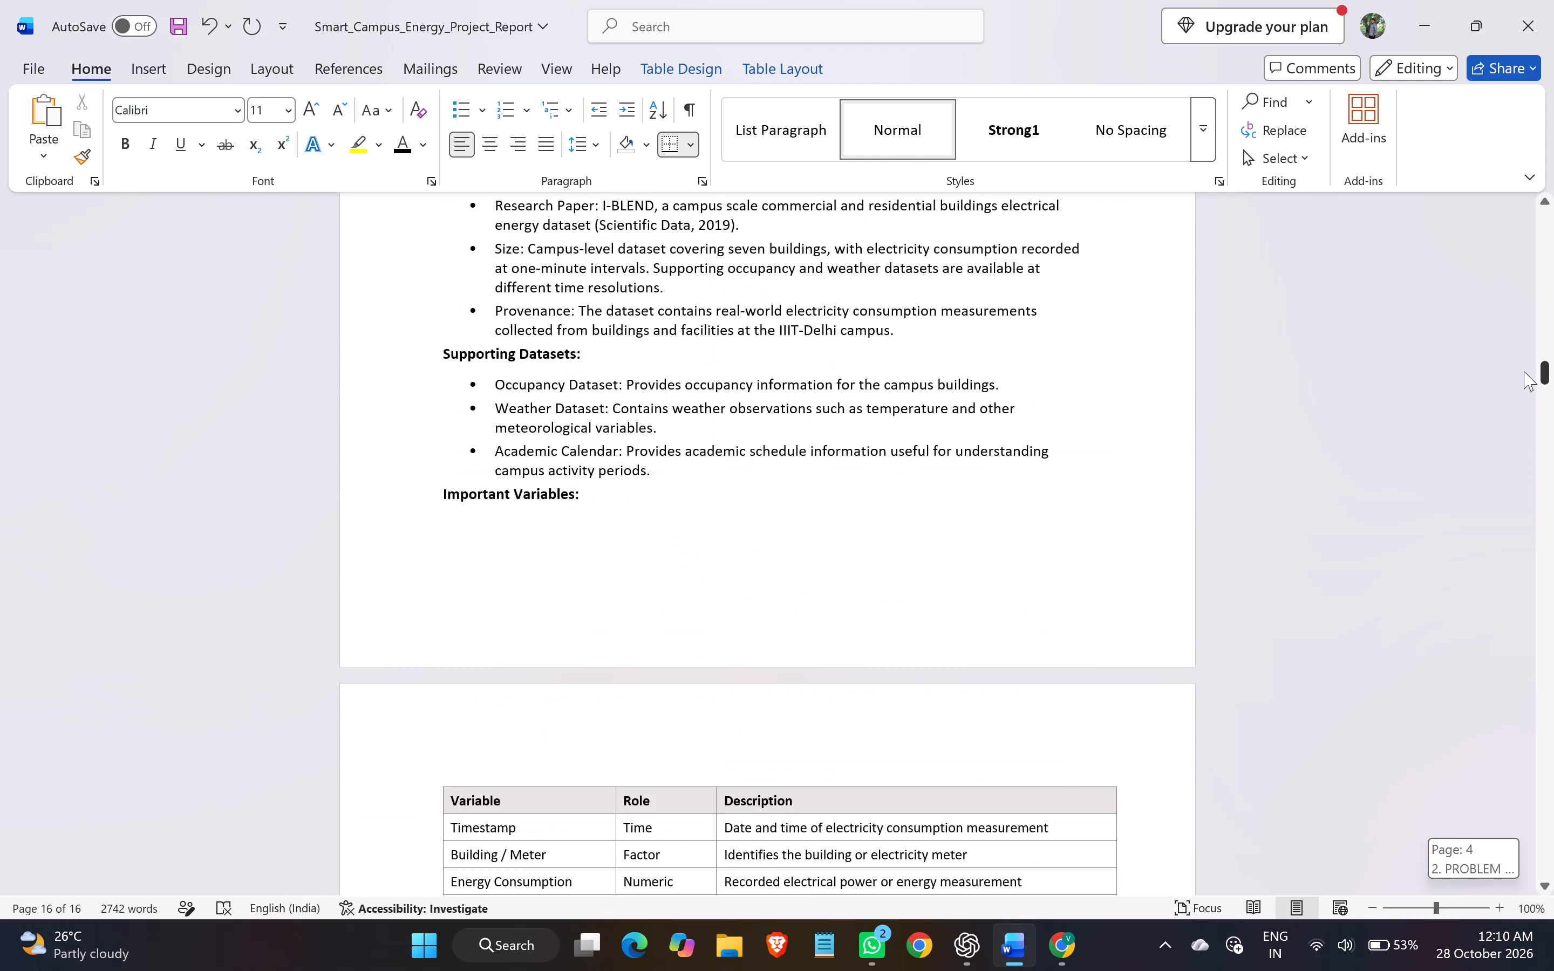
pyautogui.moveTo(1524, 371); pyautogui.dragTo(1530, 314)
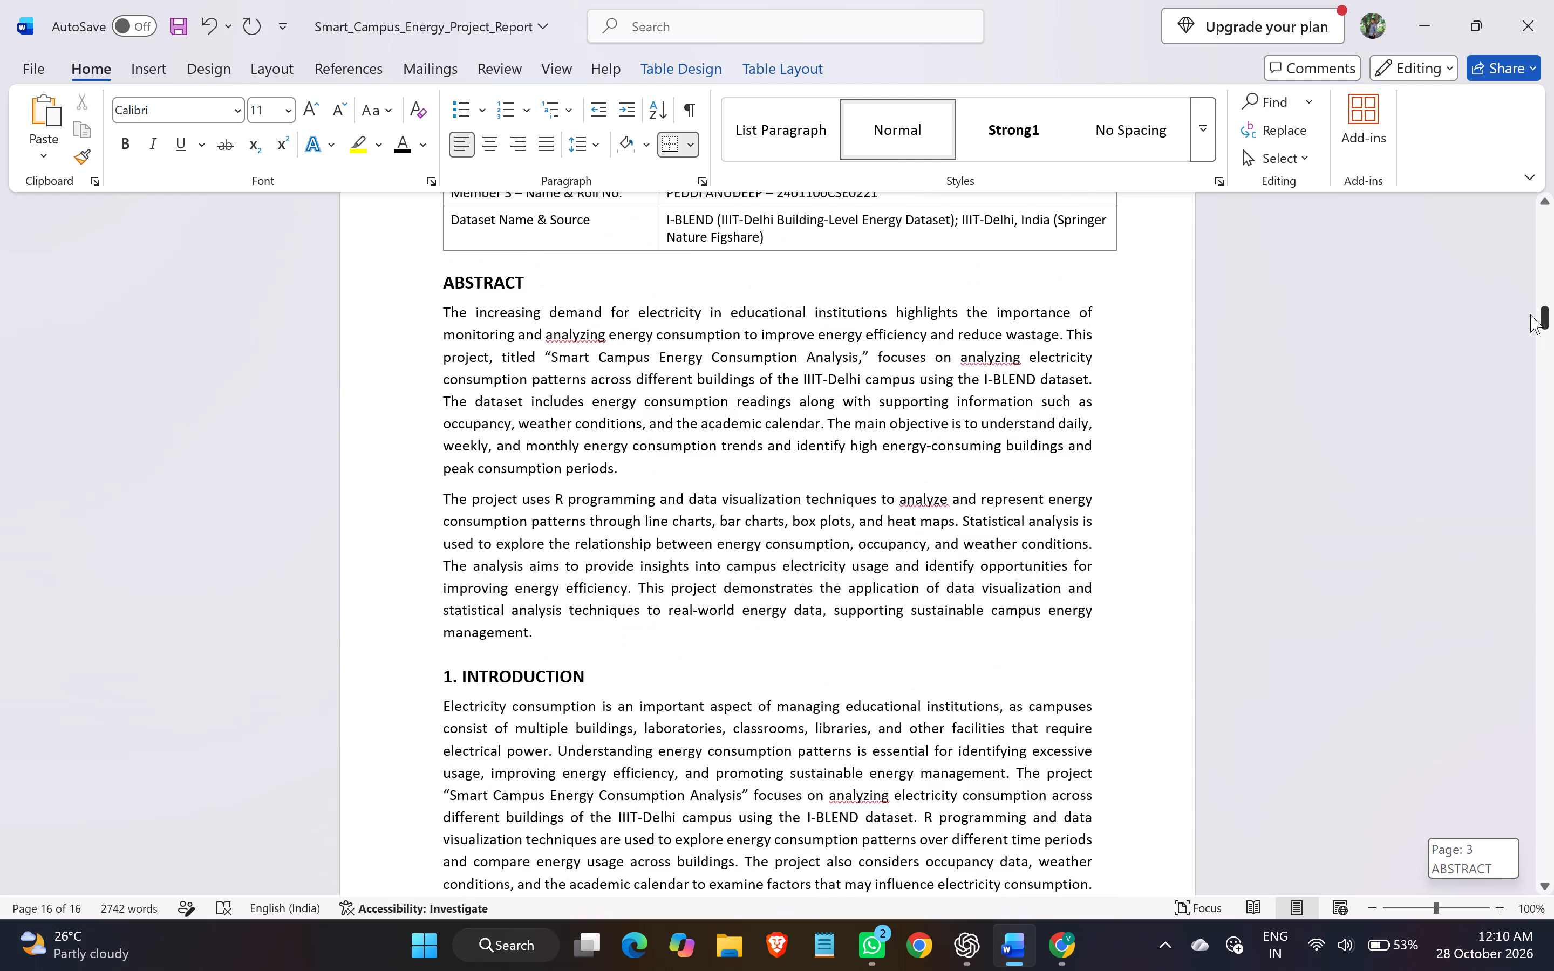
pyautogui.moveTo(1530, 314); pyautogui.dragTo(1530, 305)
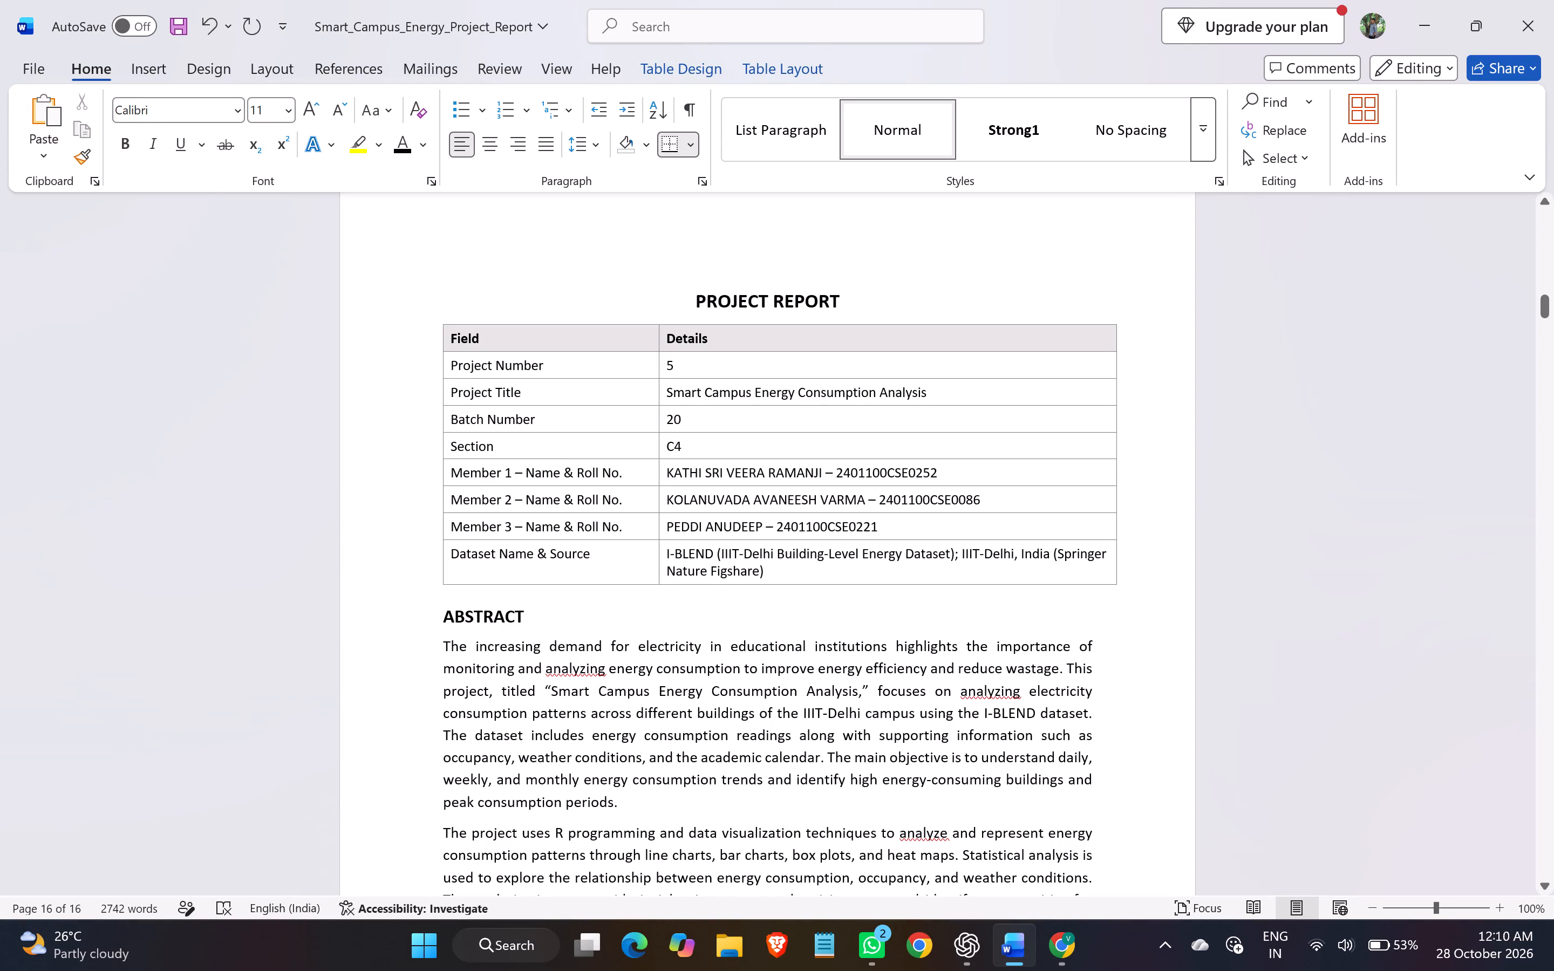
pyautogui.moveTo(982, 501); pyautogui.dragTo(904, 509)
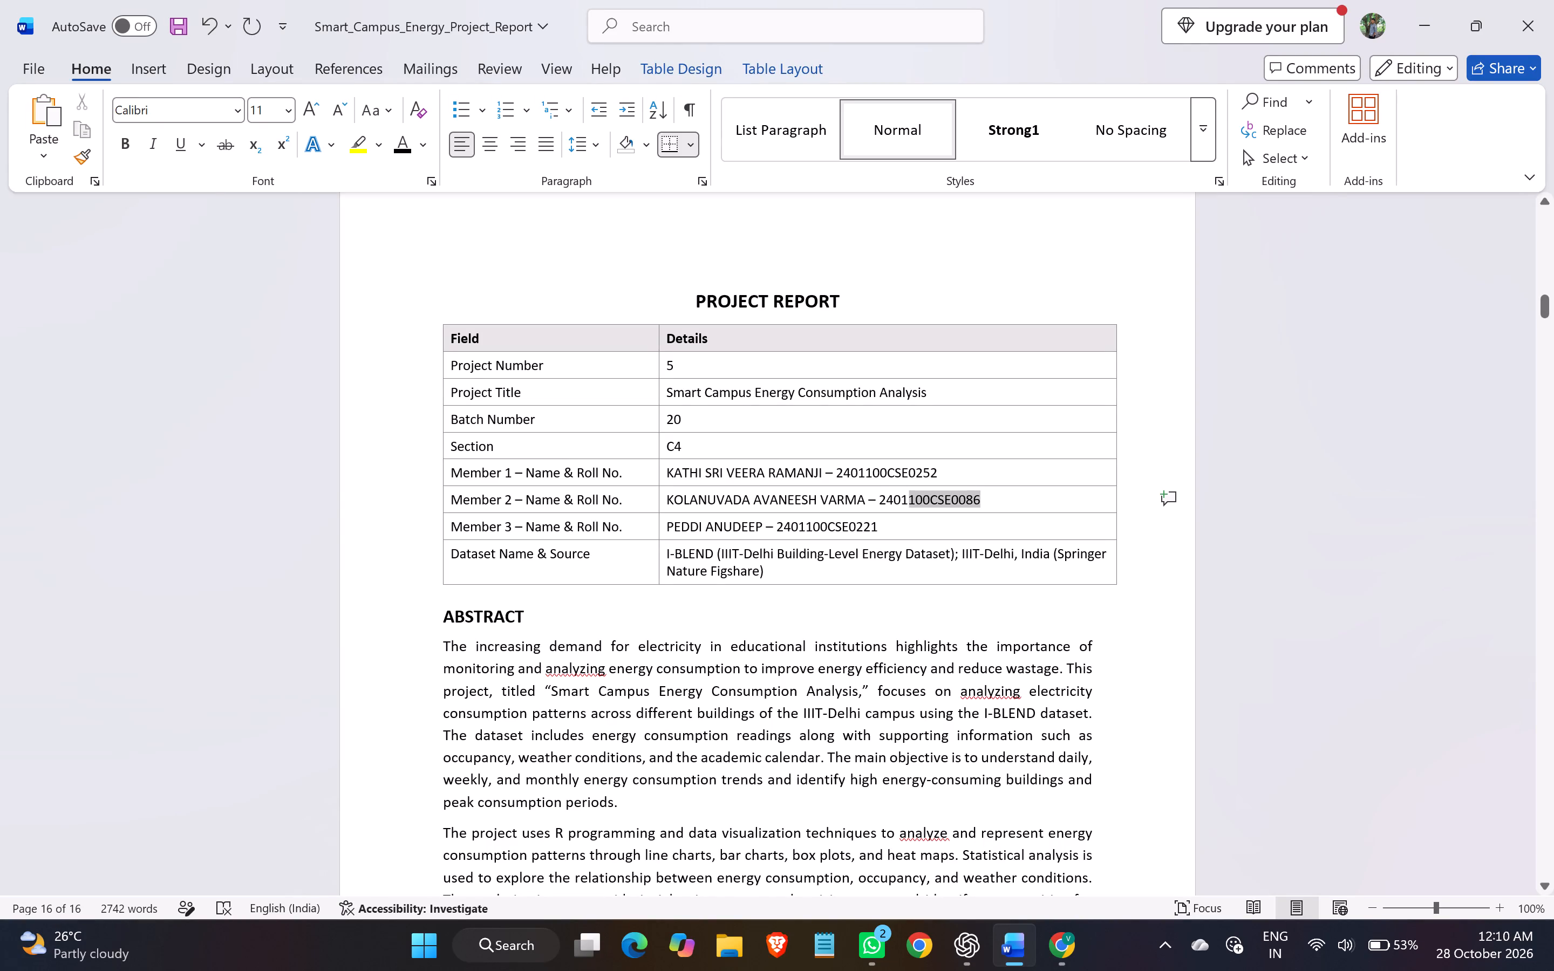
pyautogui.moveTo(904, 509); pyautogui.dragTo(891, 509)
pyautogui.moveTo(891, 509); pyautogui.dragTo(880, 509)
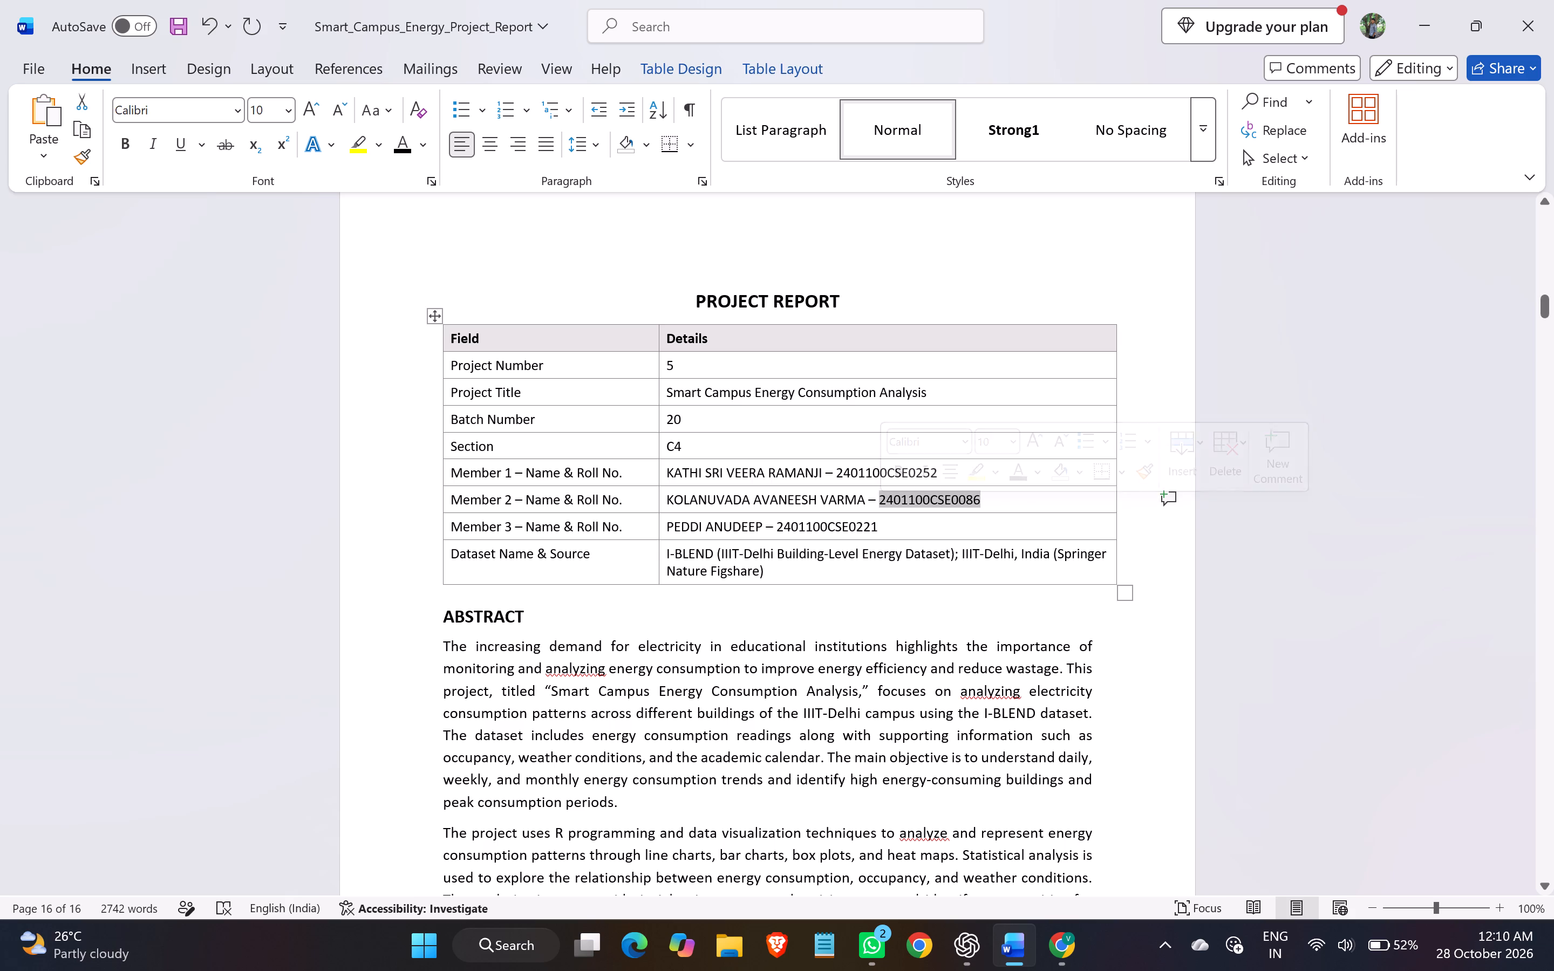
pyautogui.hotkey('ctrl', 'c')
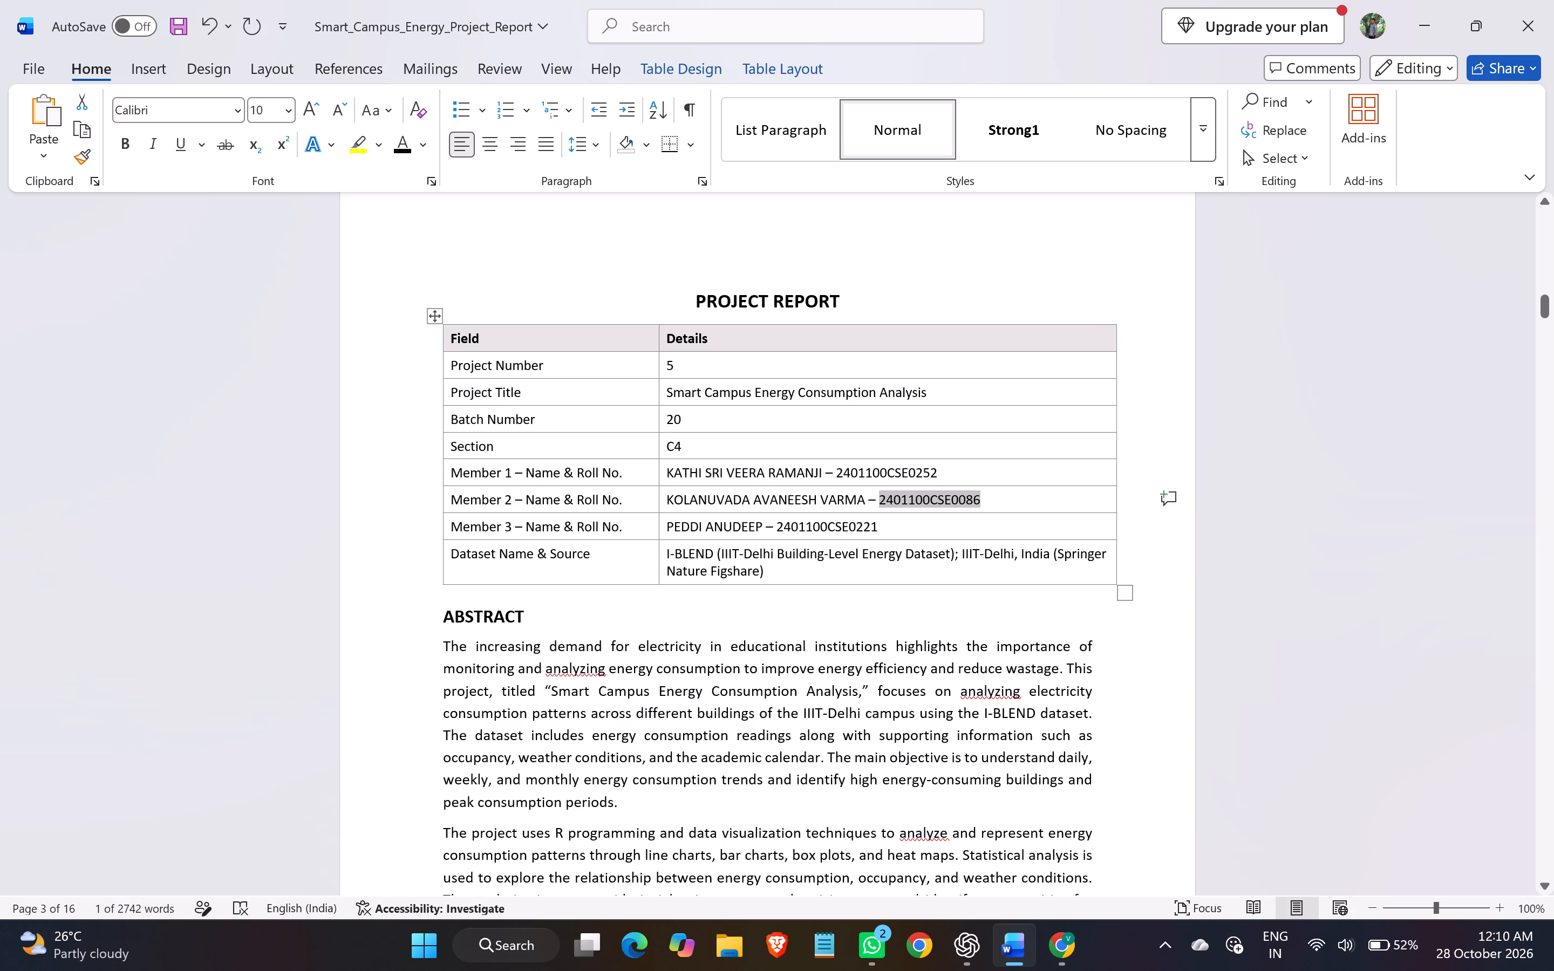
pyautogui.click(1322, 678)
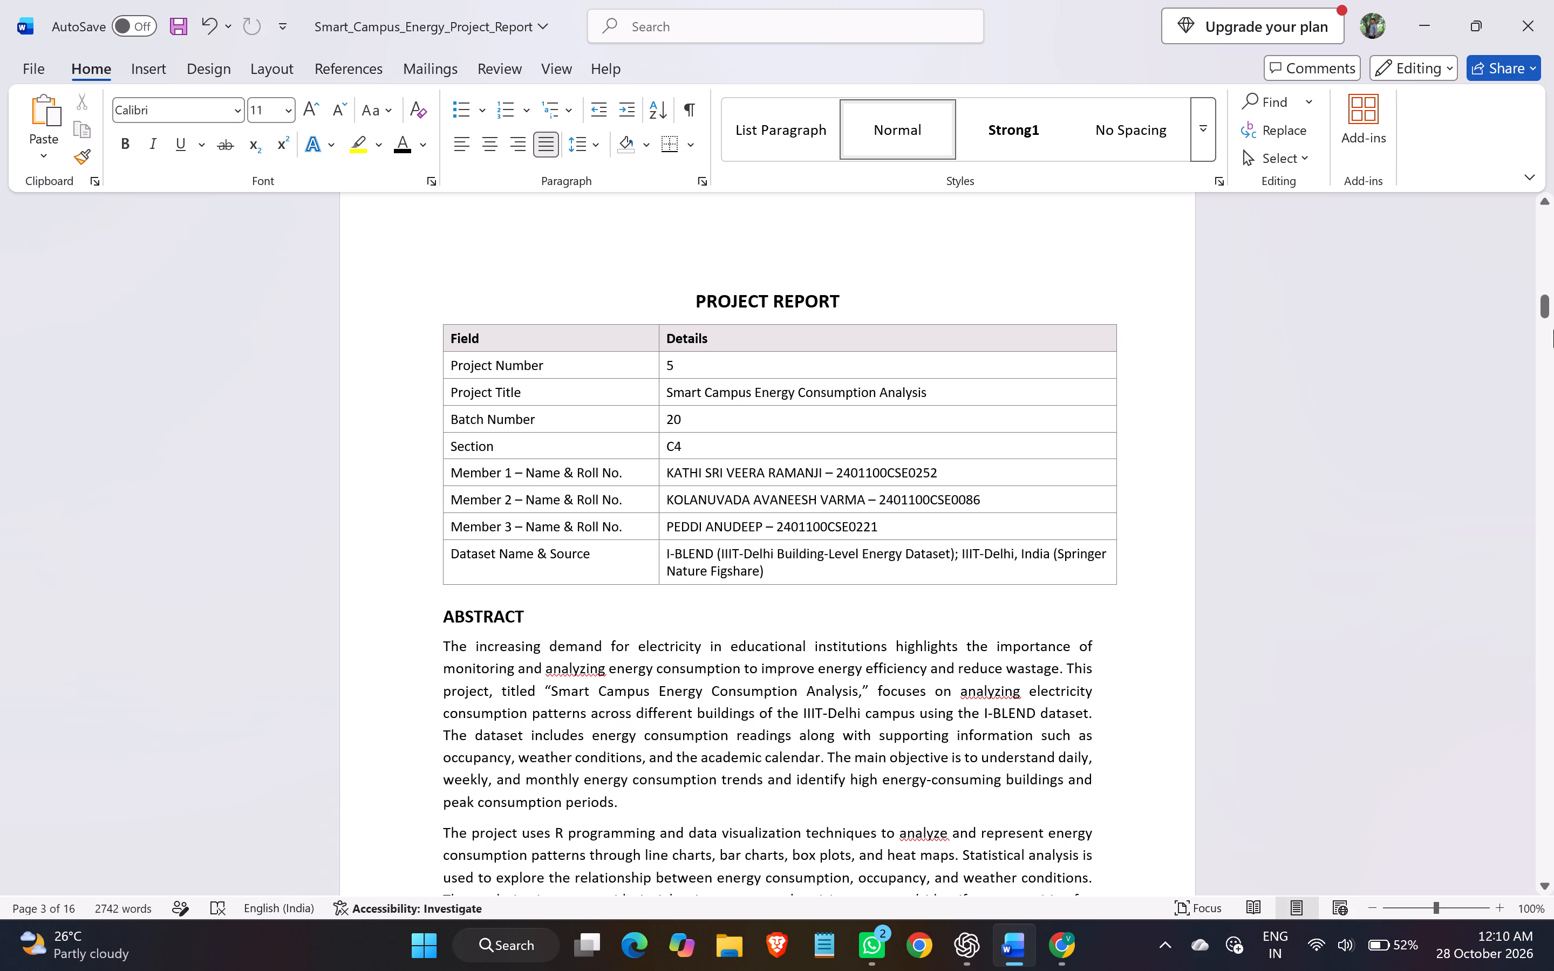
pyautogui.moveTo(1544, 300); pyautogui.dragTo(1553, 702)
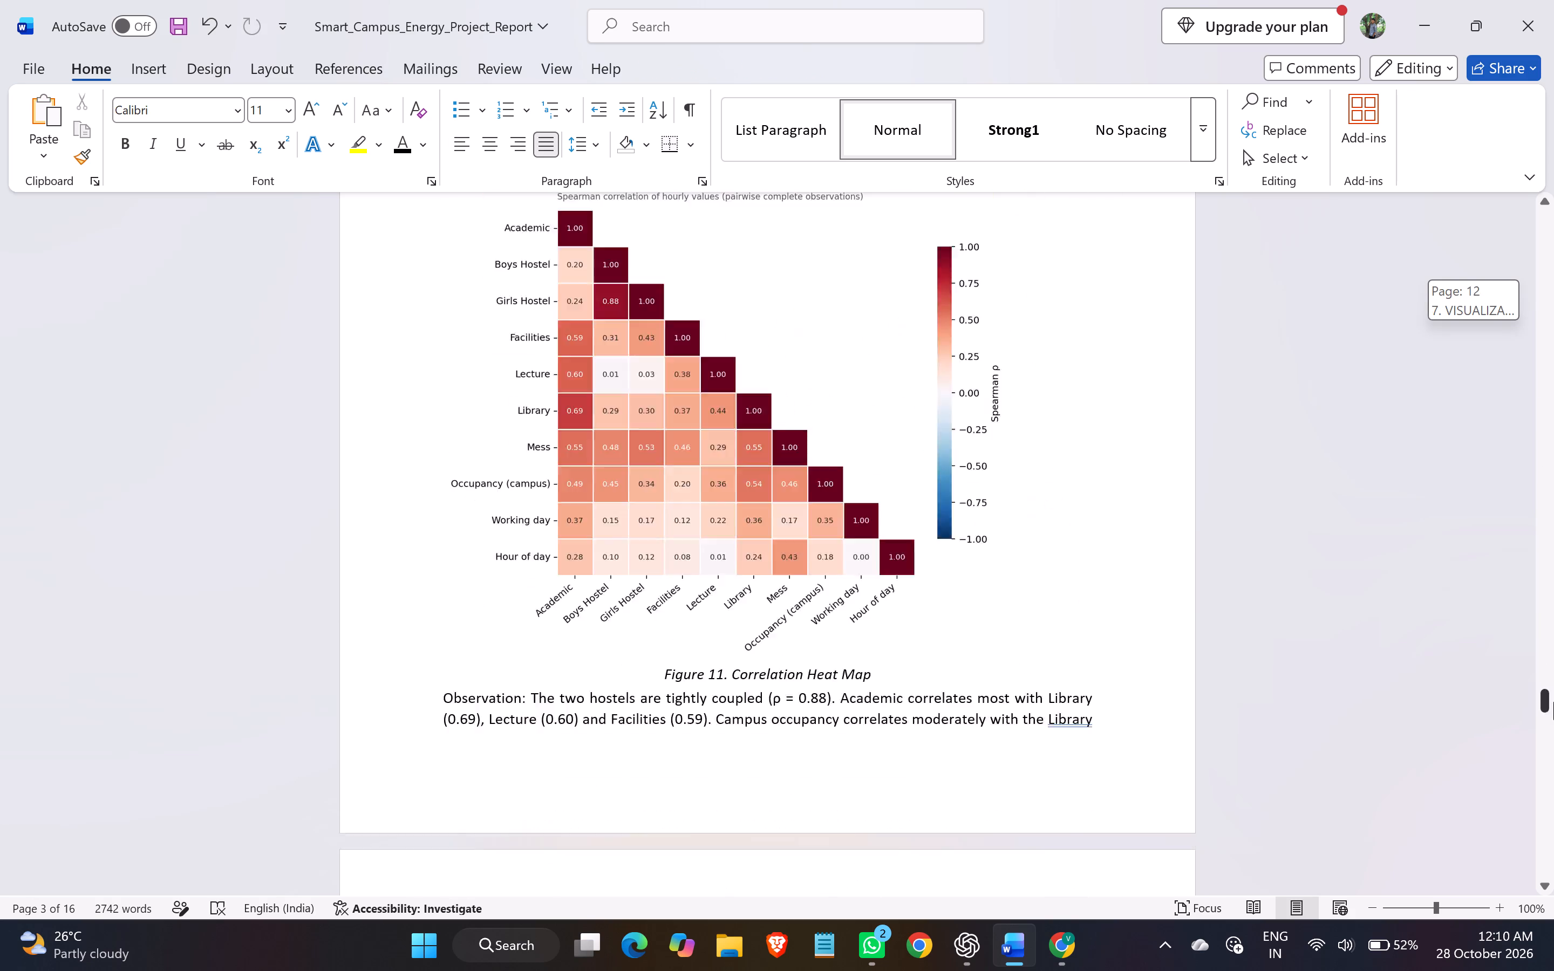
pyautogui.moveTo(1553, 702); pyautogui.dragTo(1552, 859)
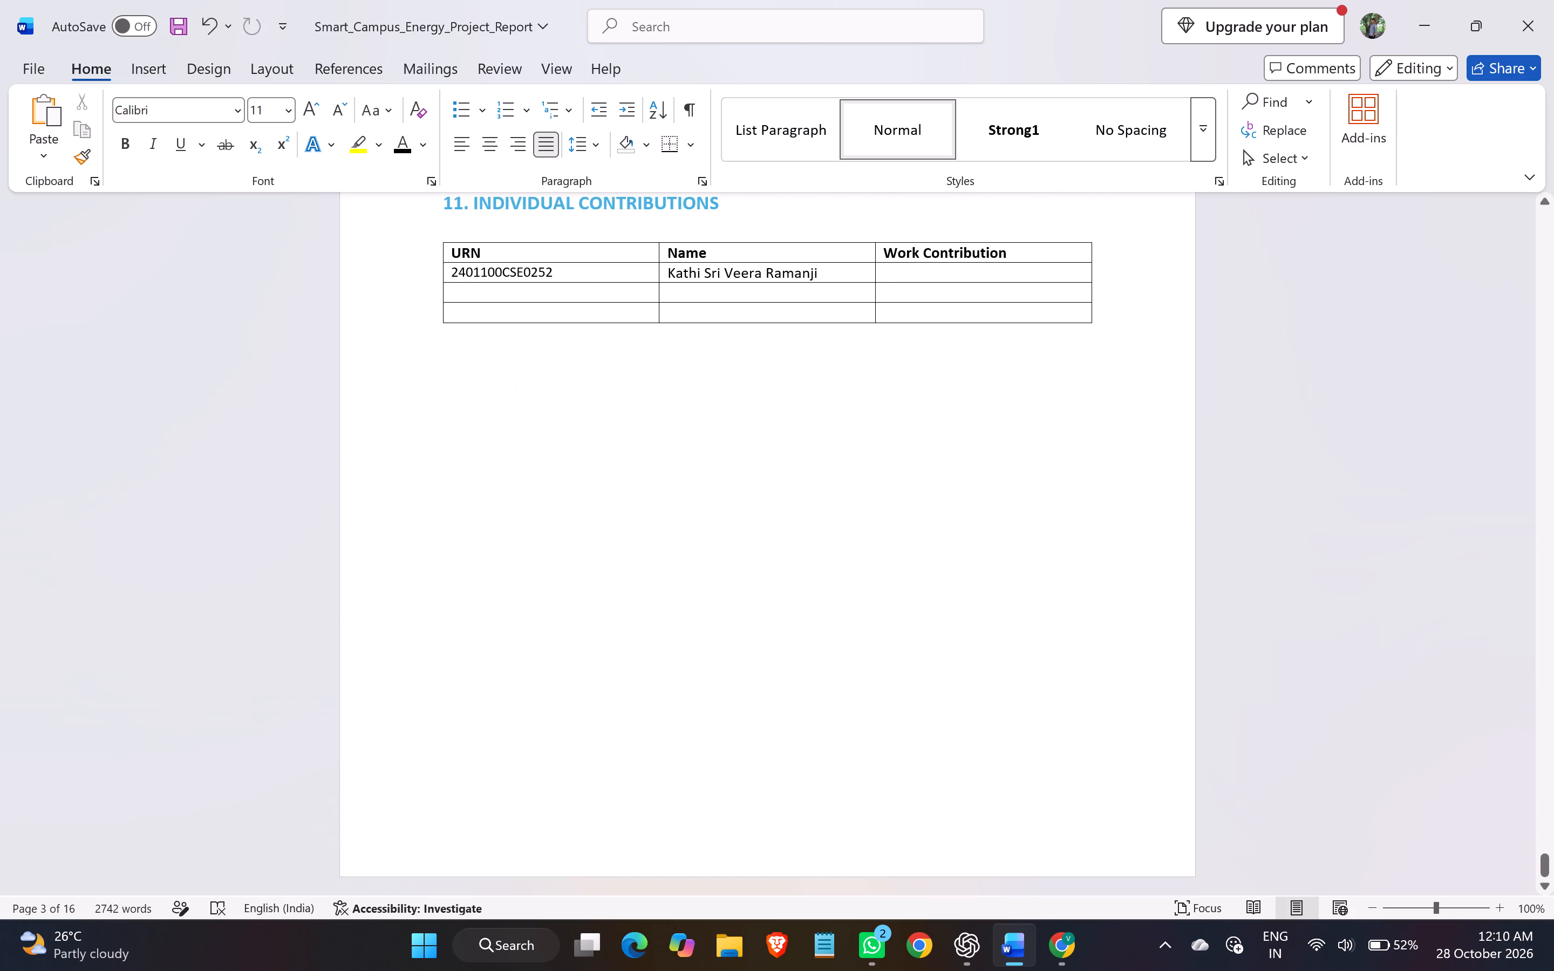
pyautogui.click(601, 292)
pyautogui.hotkey('ctrl', 'v')
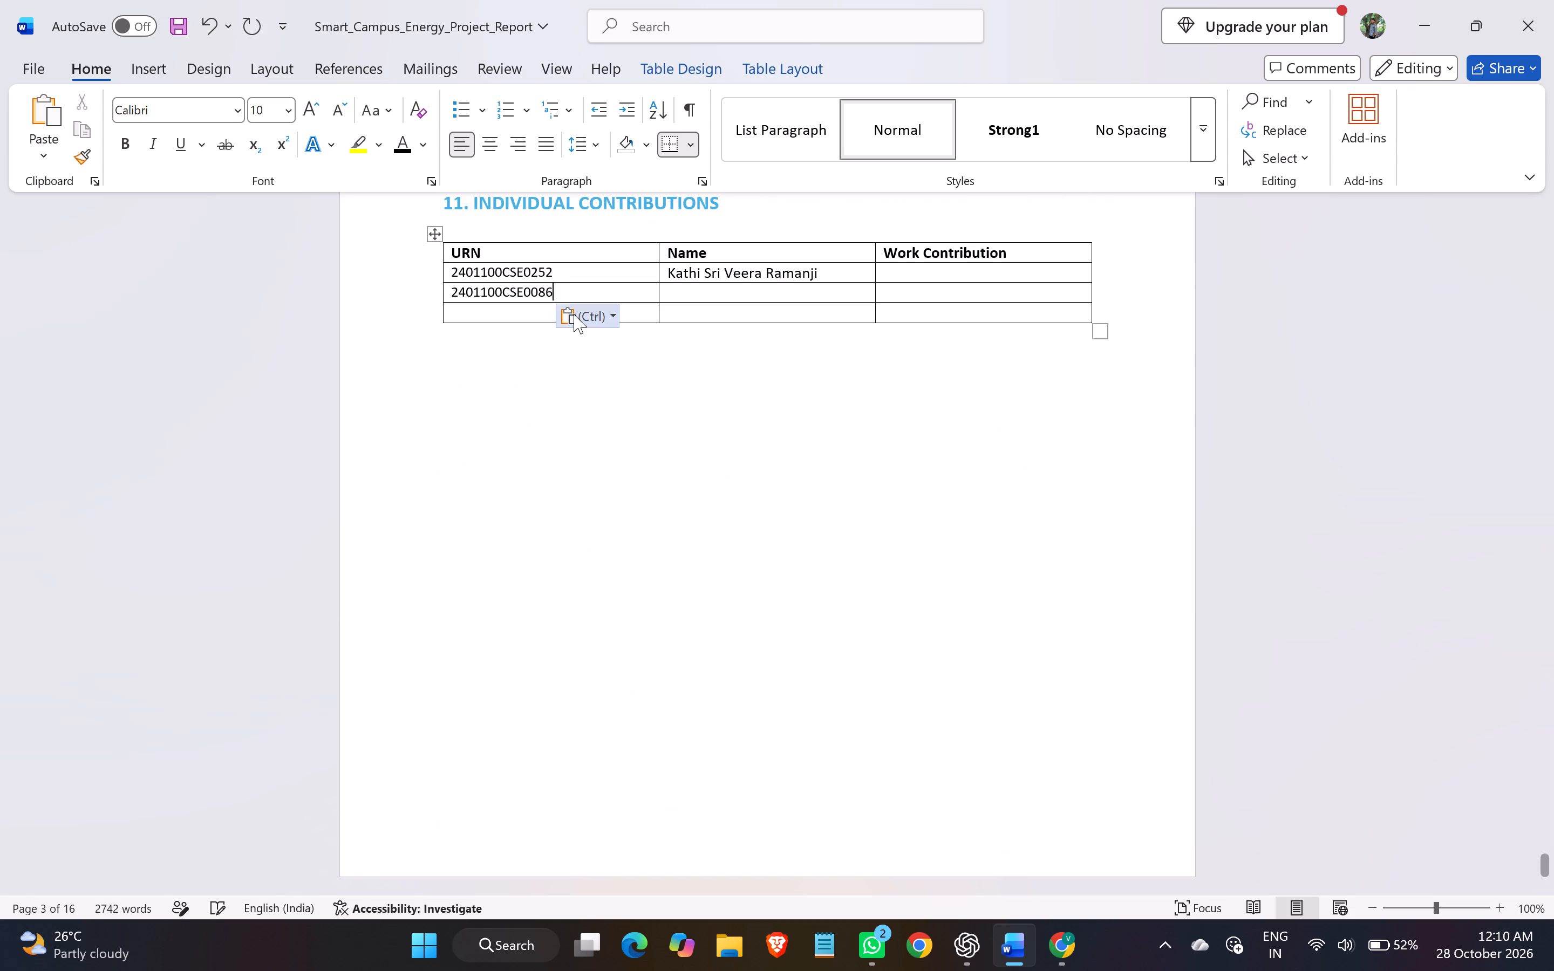
# Fill the last URN cell by pasting the copied roll number and changing its final three digits to match Member 3's.
pyautogui.click(522, 318)
pyautogui.hotkey('ctrl', 'v')
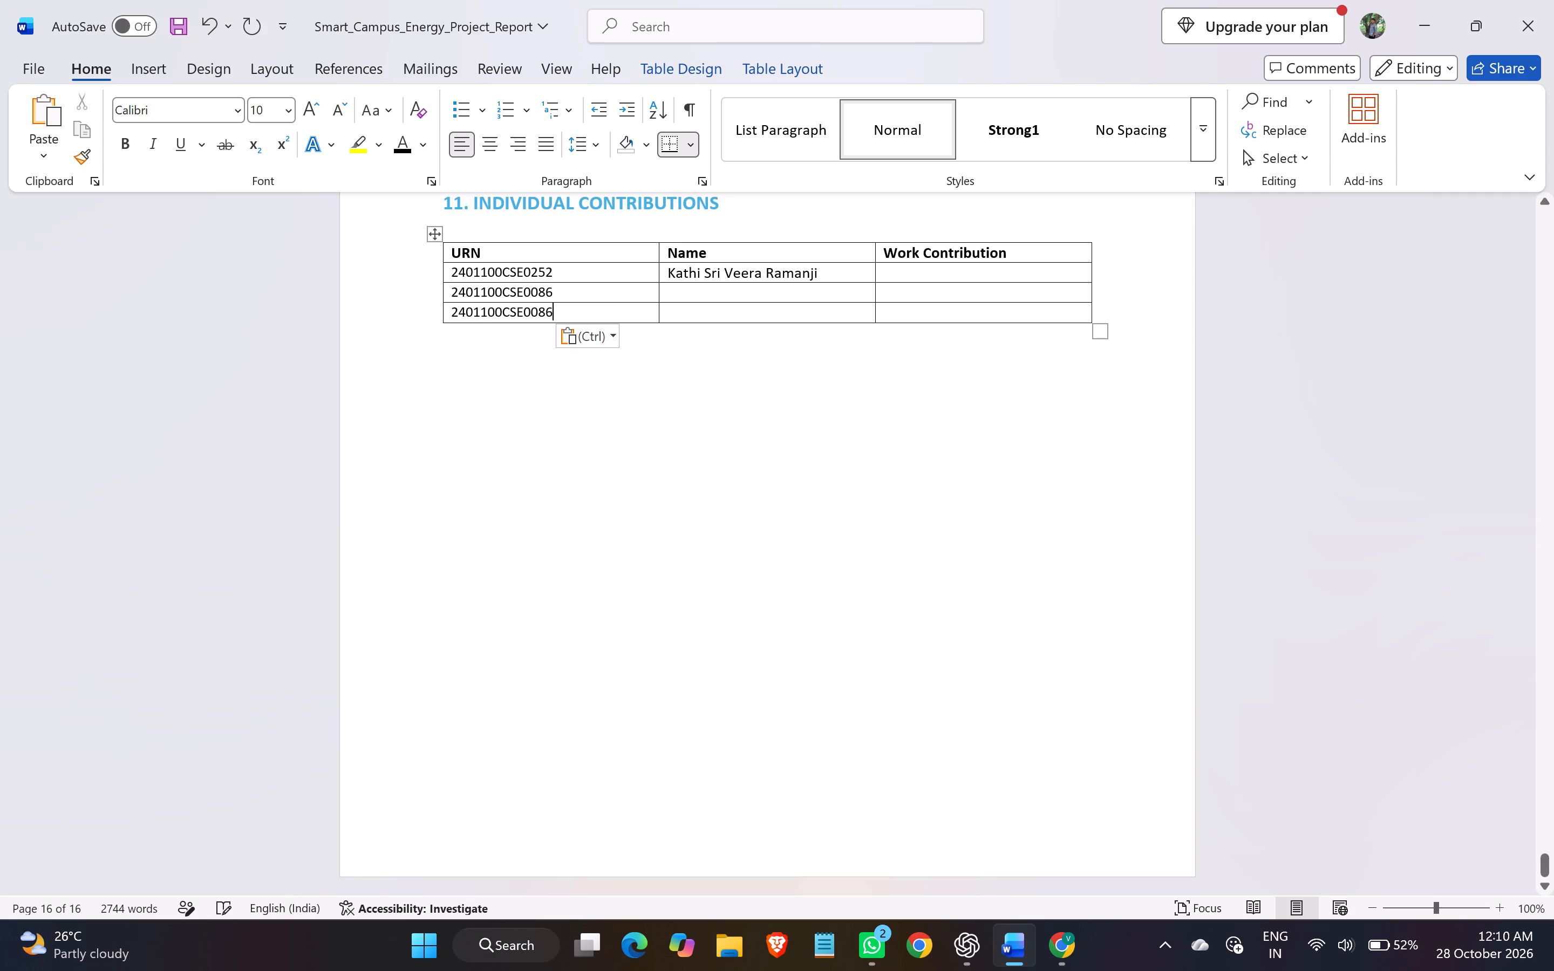
pyautogui.press('BackSpace')
pyautogui.press('BackSpace')
pyautogui.press('BackSpace')
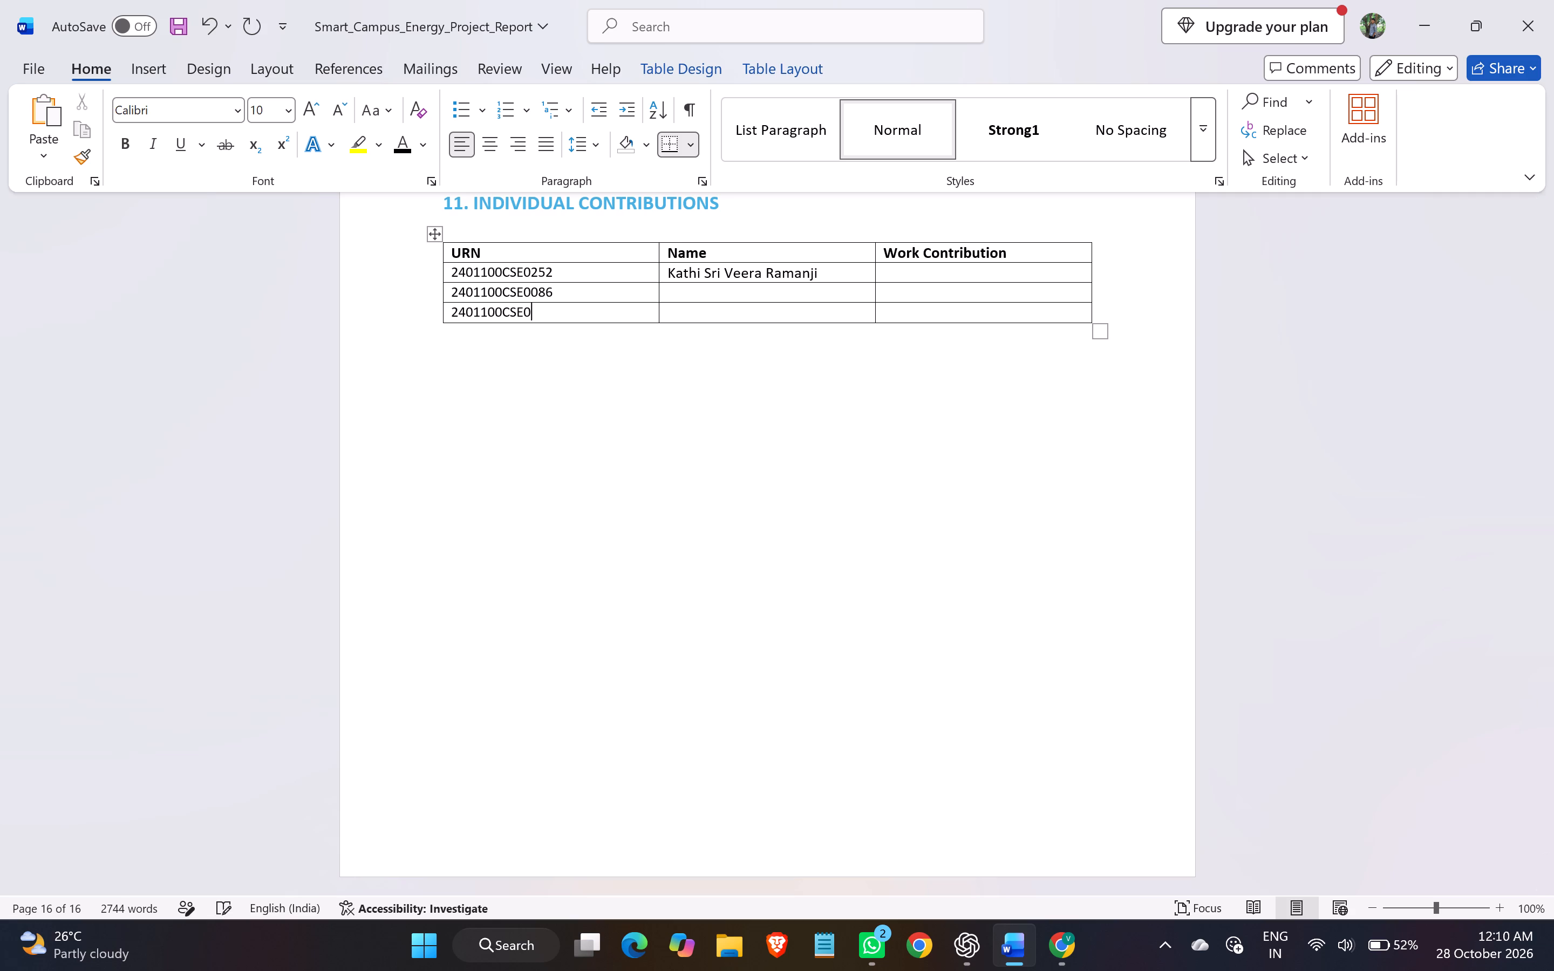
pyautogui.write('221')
# Copy Member 2's name from the PROJECT REPORT details table into the second member row's Name cell of the contributions table.
pyautogui.click(684, 289)
pyautogui.scroll(6, 1248, 487)
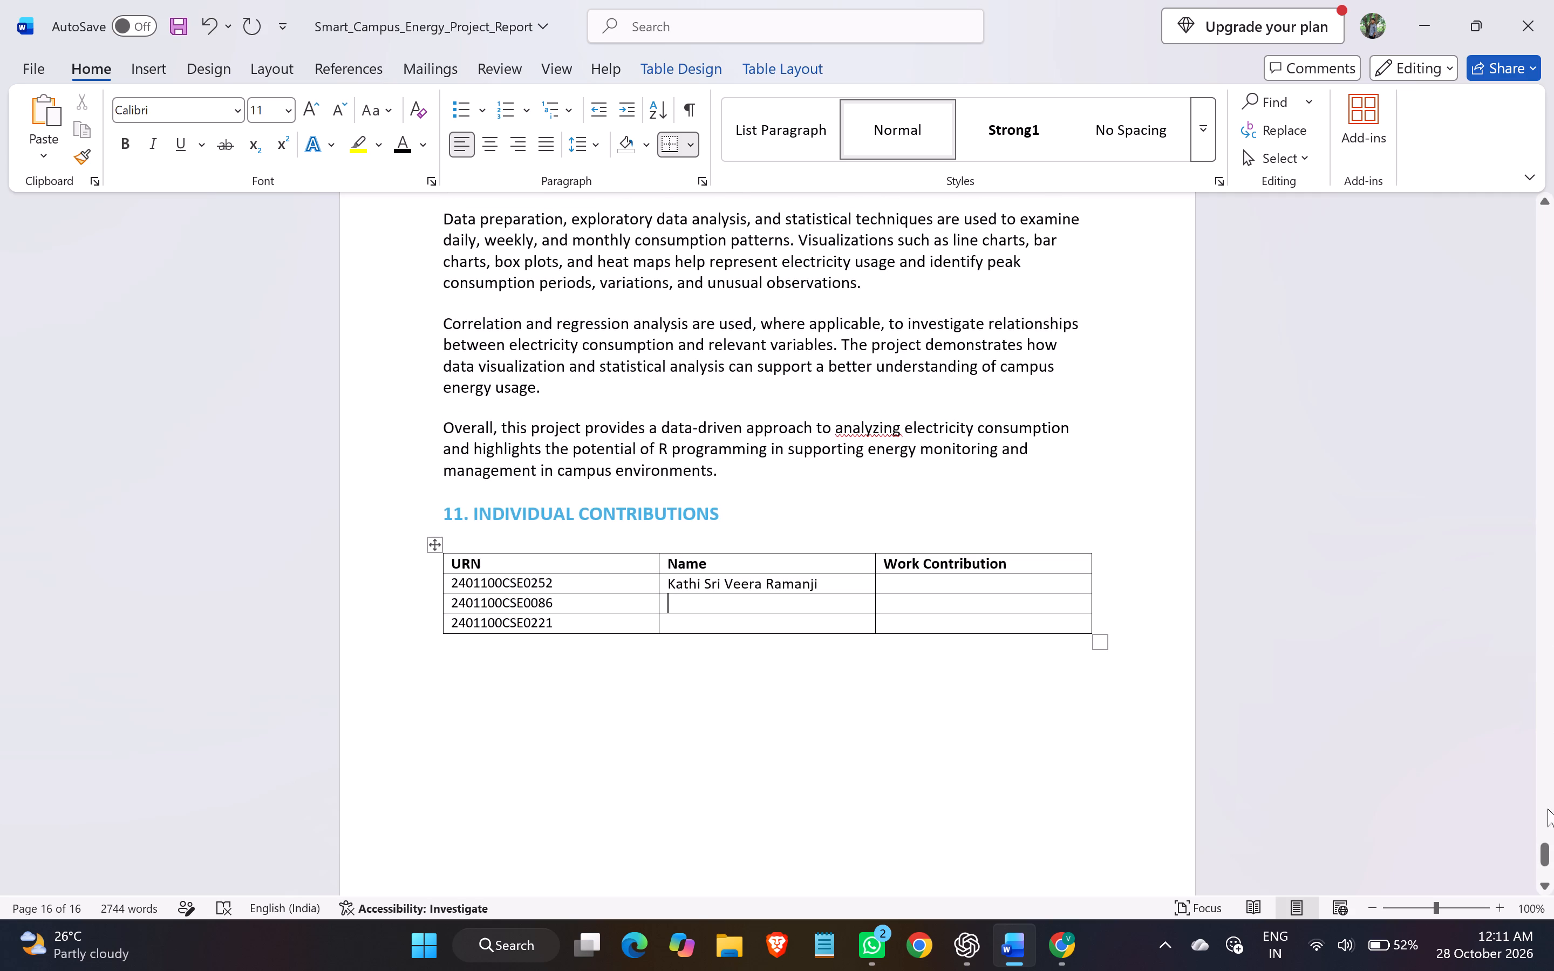
pyautogui.moveTo(1543, 848); pyautogui.dragTo(1552, 598)
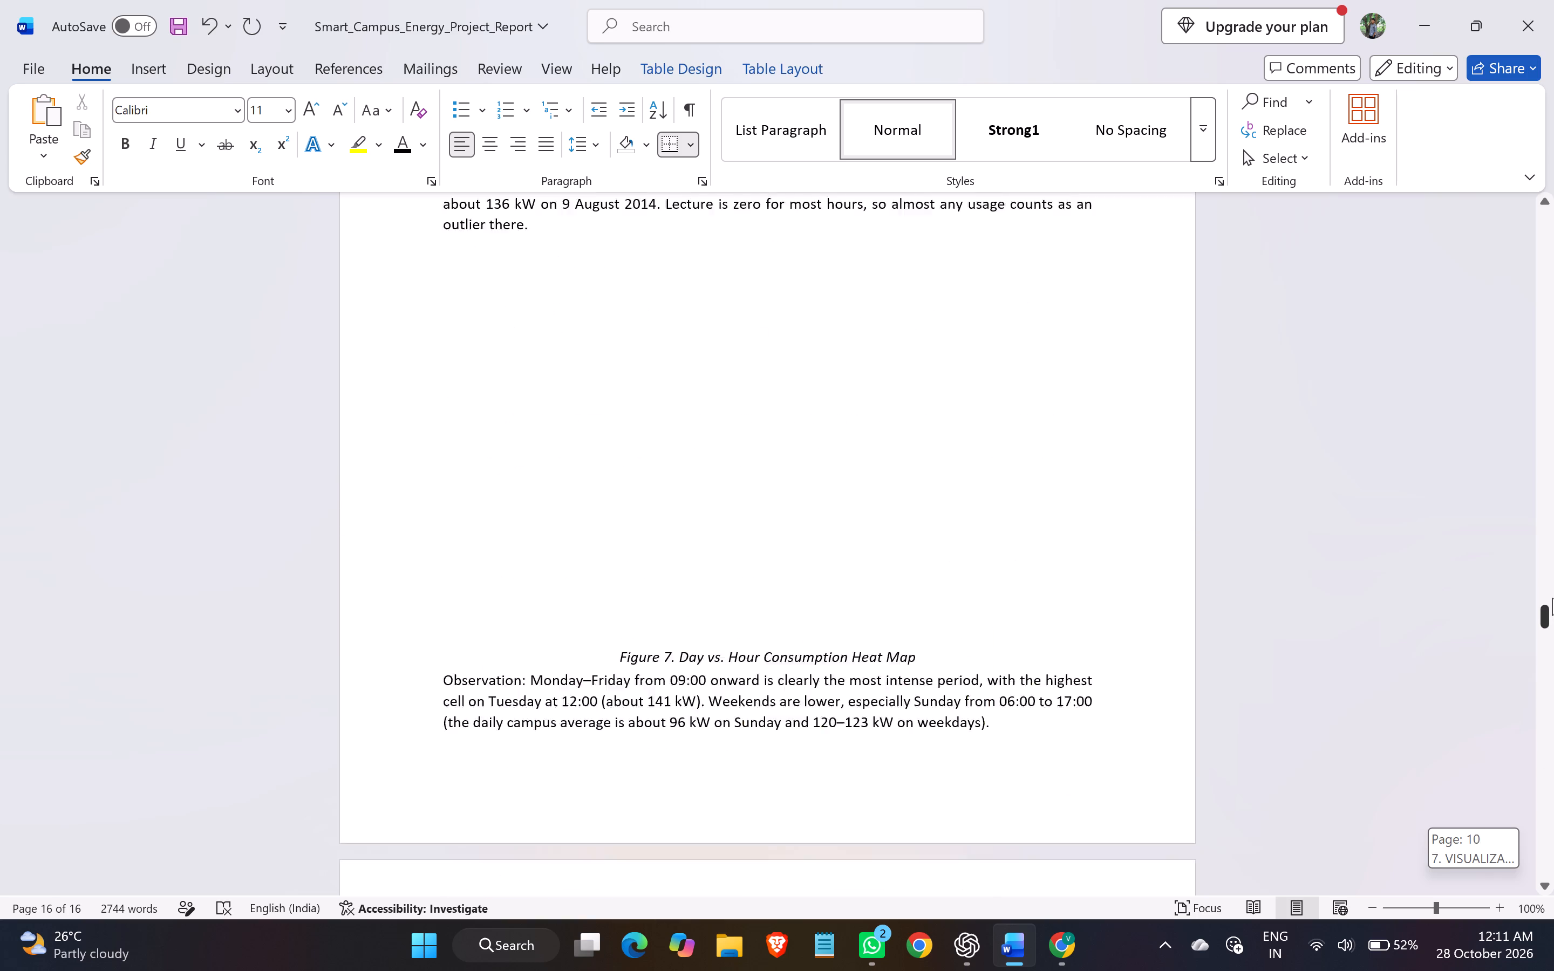
pyautogui.moveTo(1552, 598); pyautogui.dragTo(1553, 387)
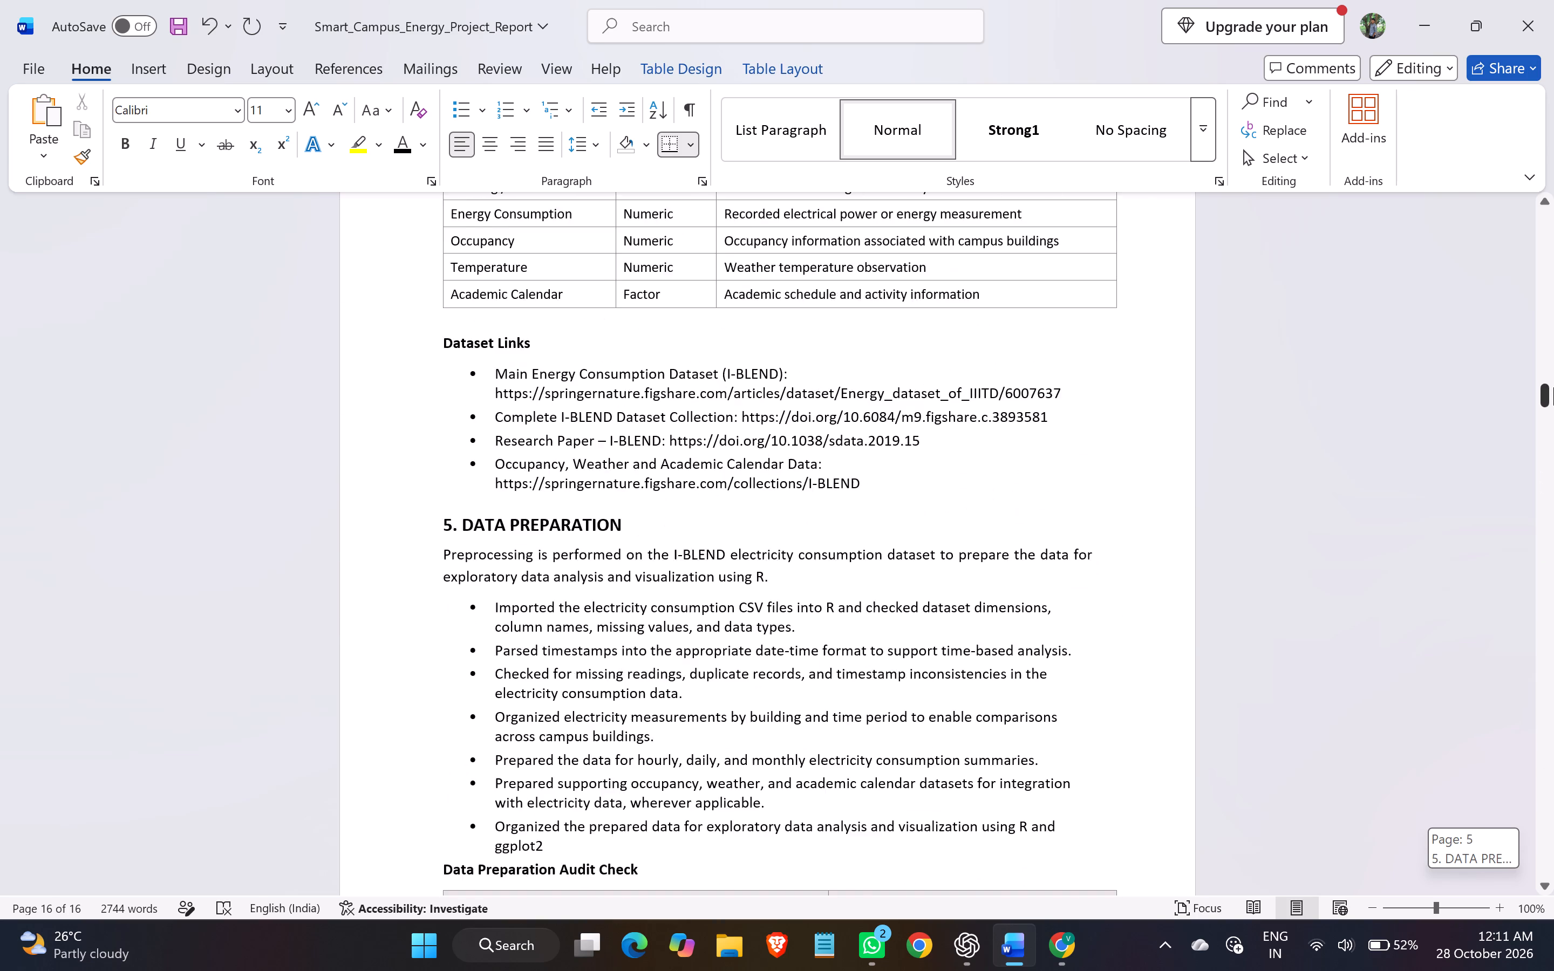
pyautogui.moveTo(1553, 387); pyautogui.dragTo(1553, 318)
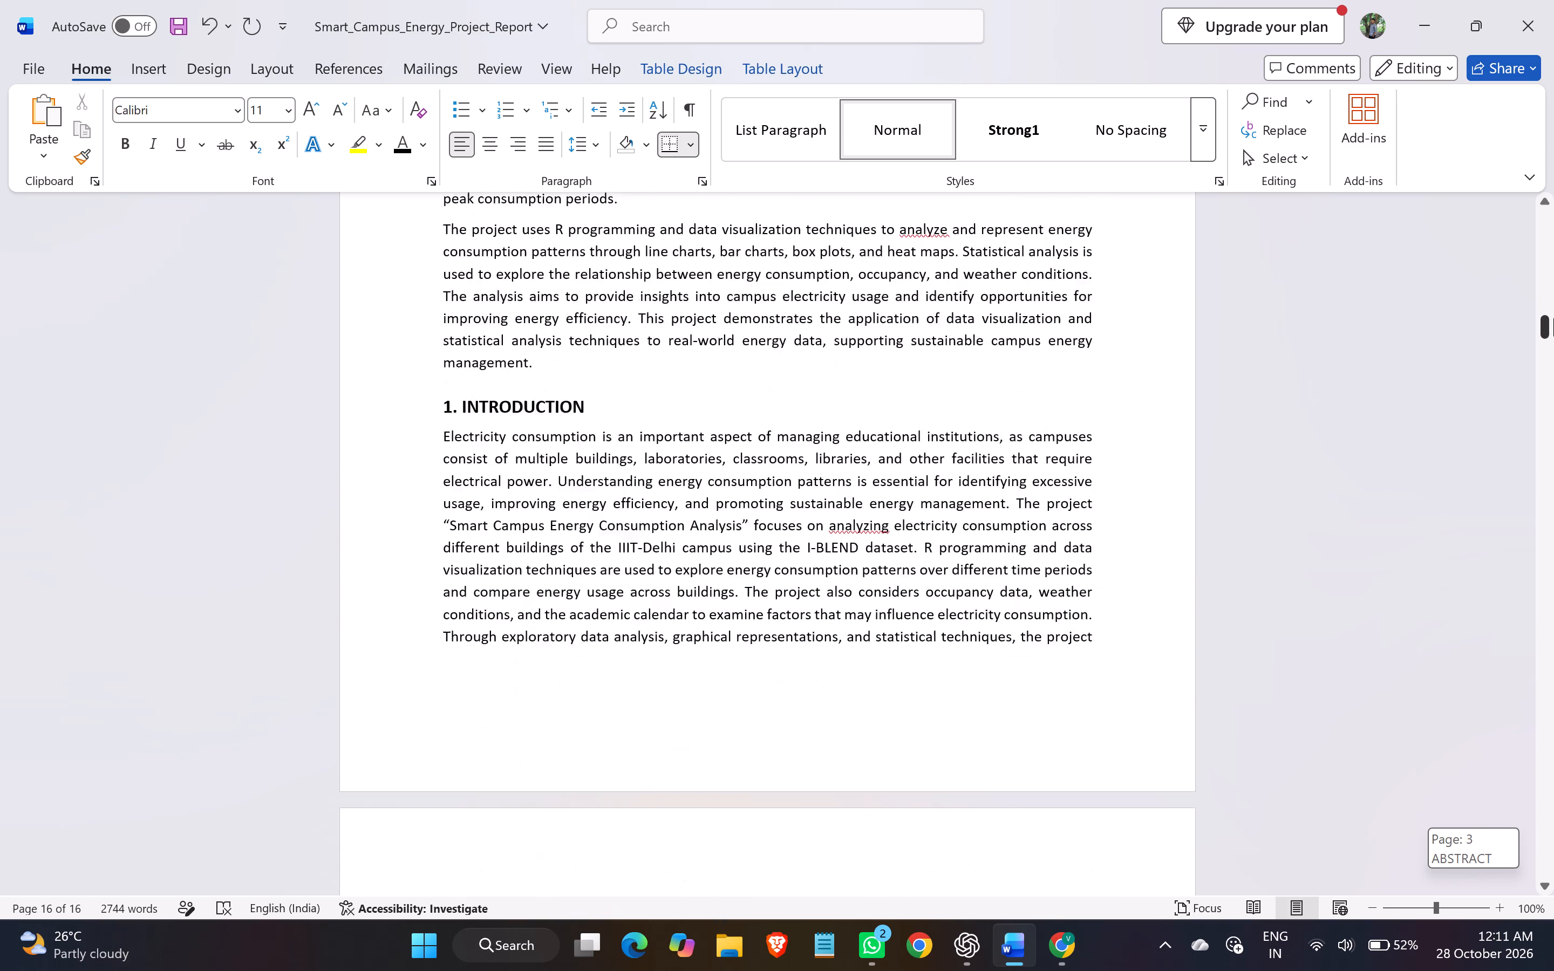
pyautogui.moveTo(1553, 318); pyautogui.dragTo(1553, 292)
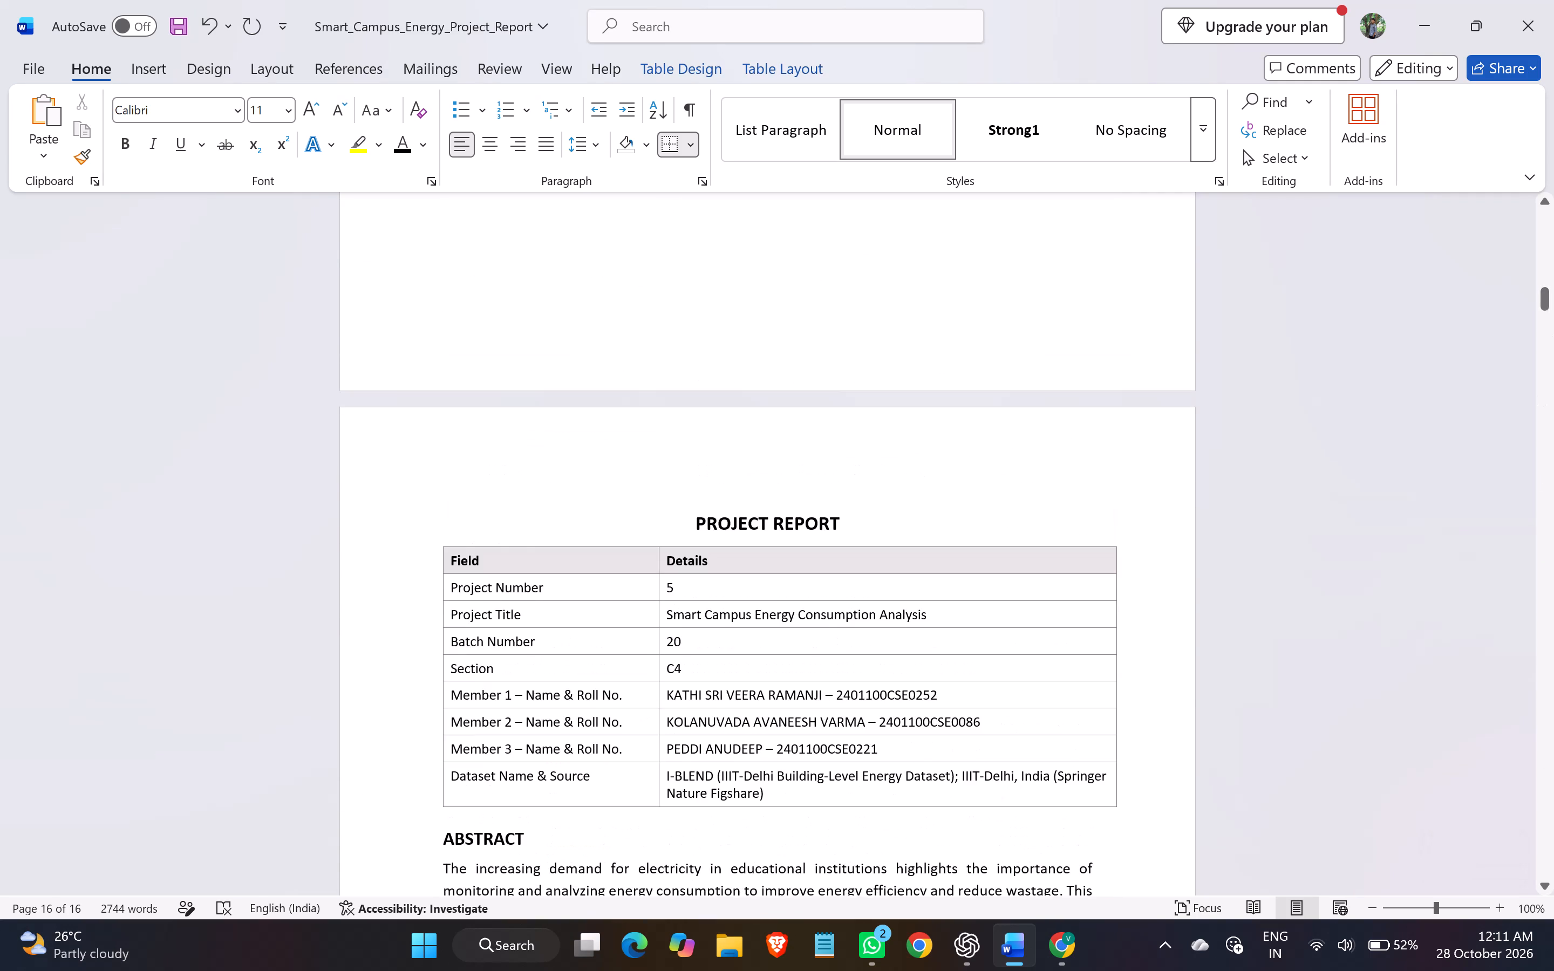
pyautogui.moveTo(867, 721); pyautogui.dragTo(776, 721)
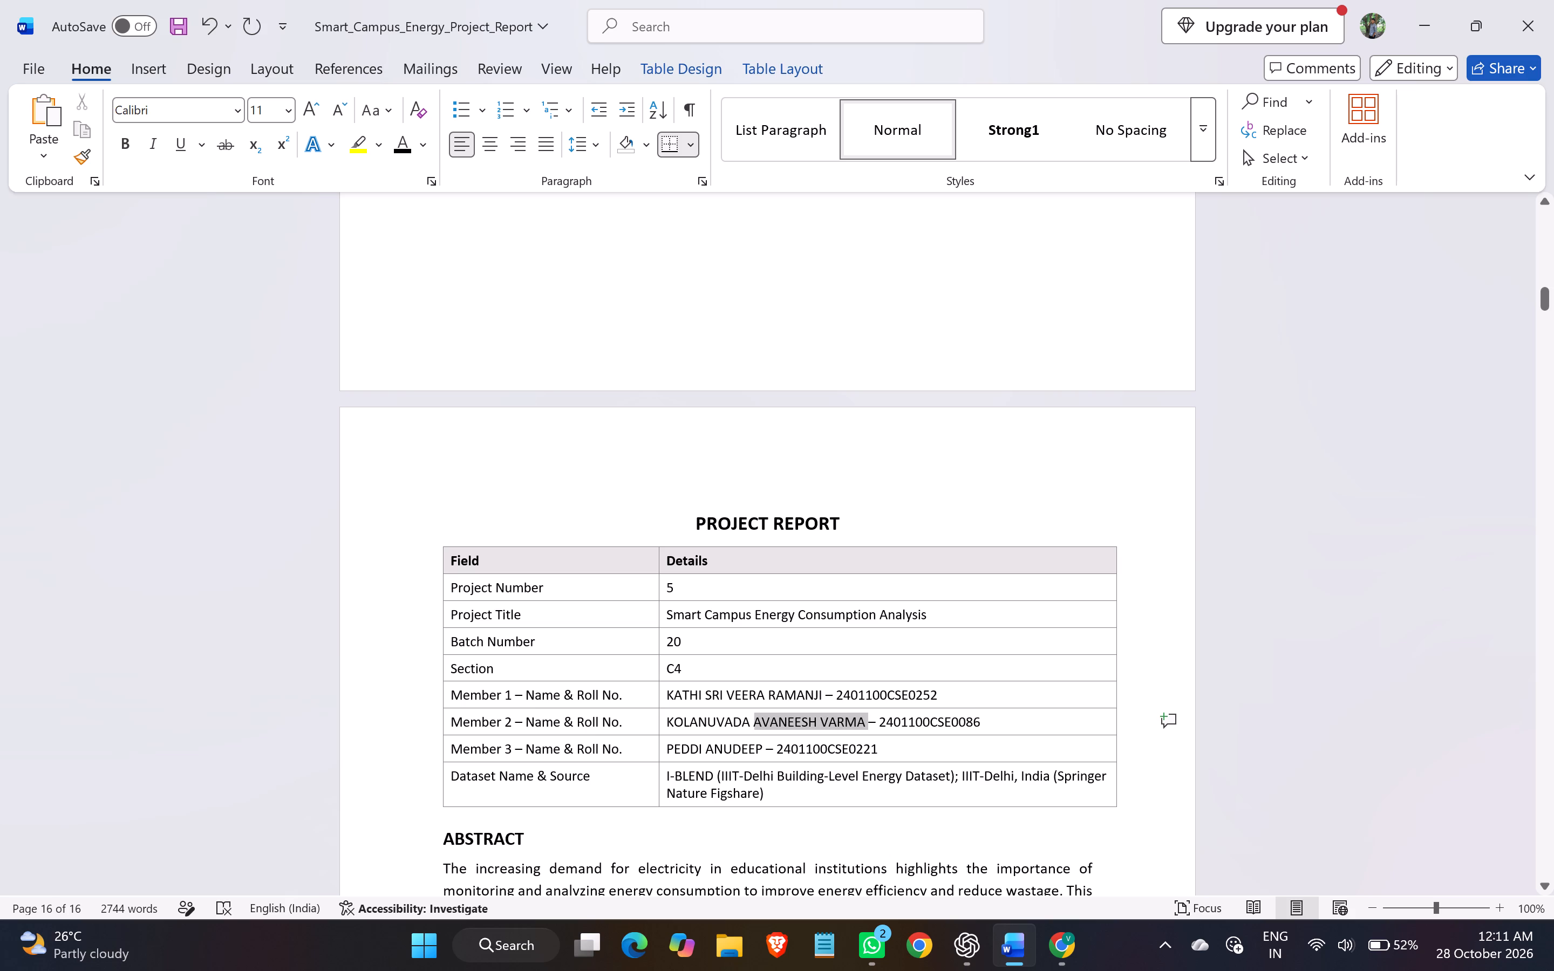
pyautogui.moveTo(776, 721); pyautogui.dragTo(738, 715)
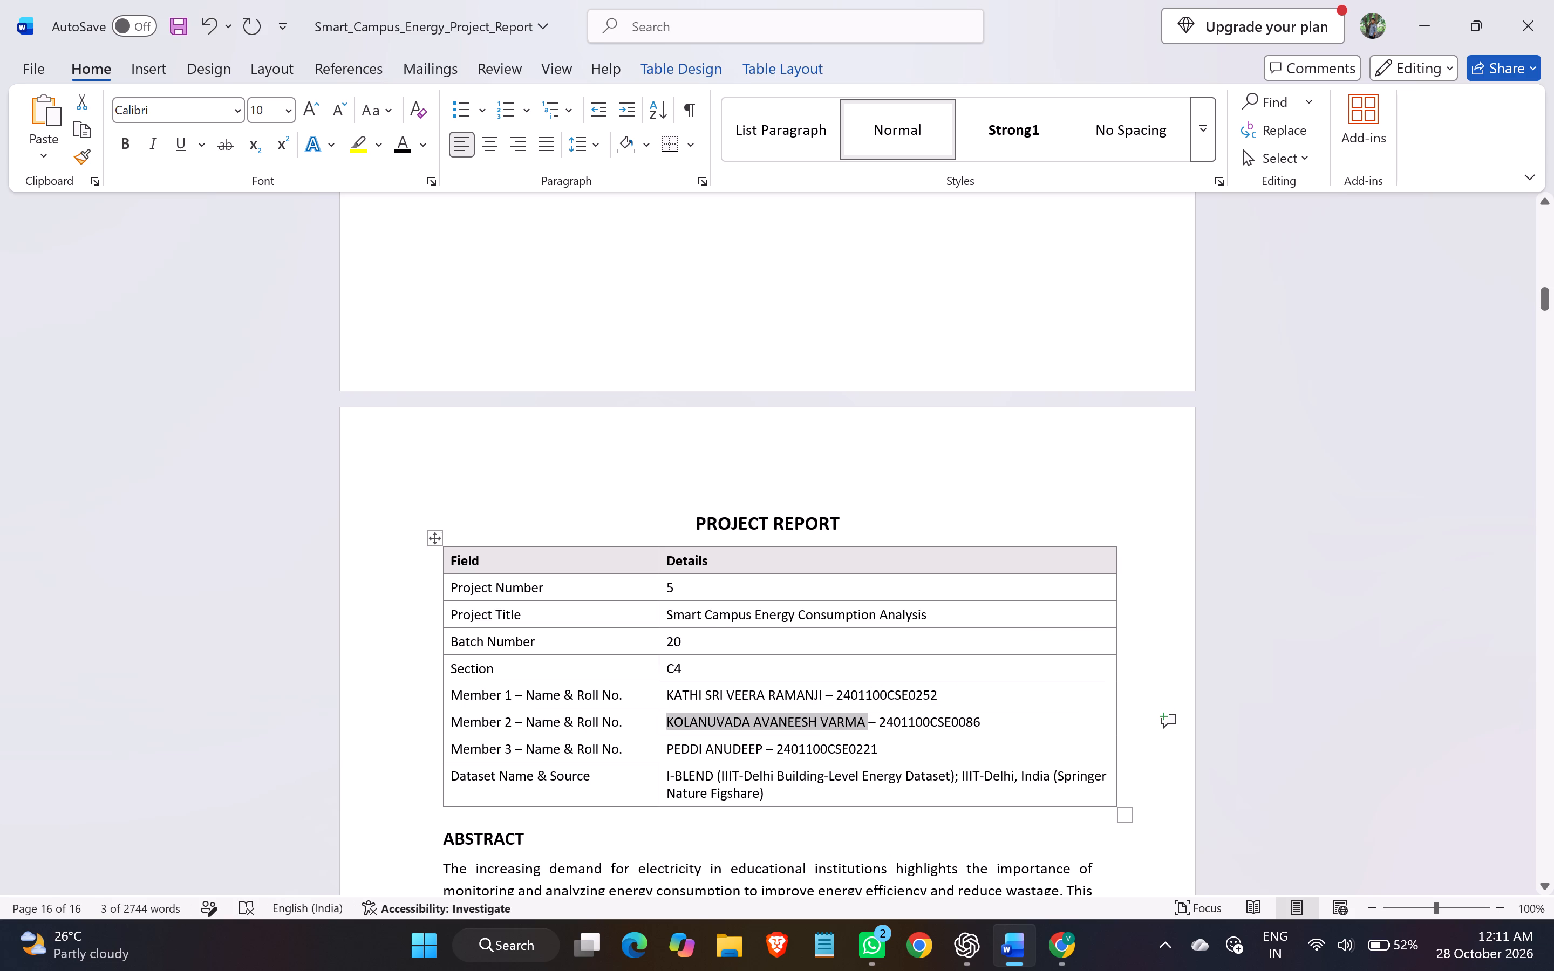
pyautogui.hotkey('ctrl', 'c')
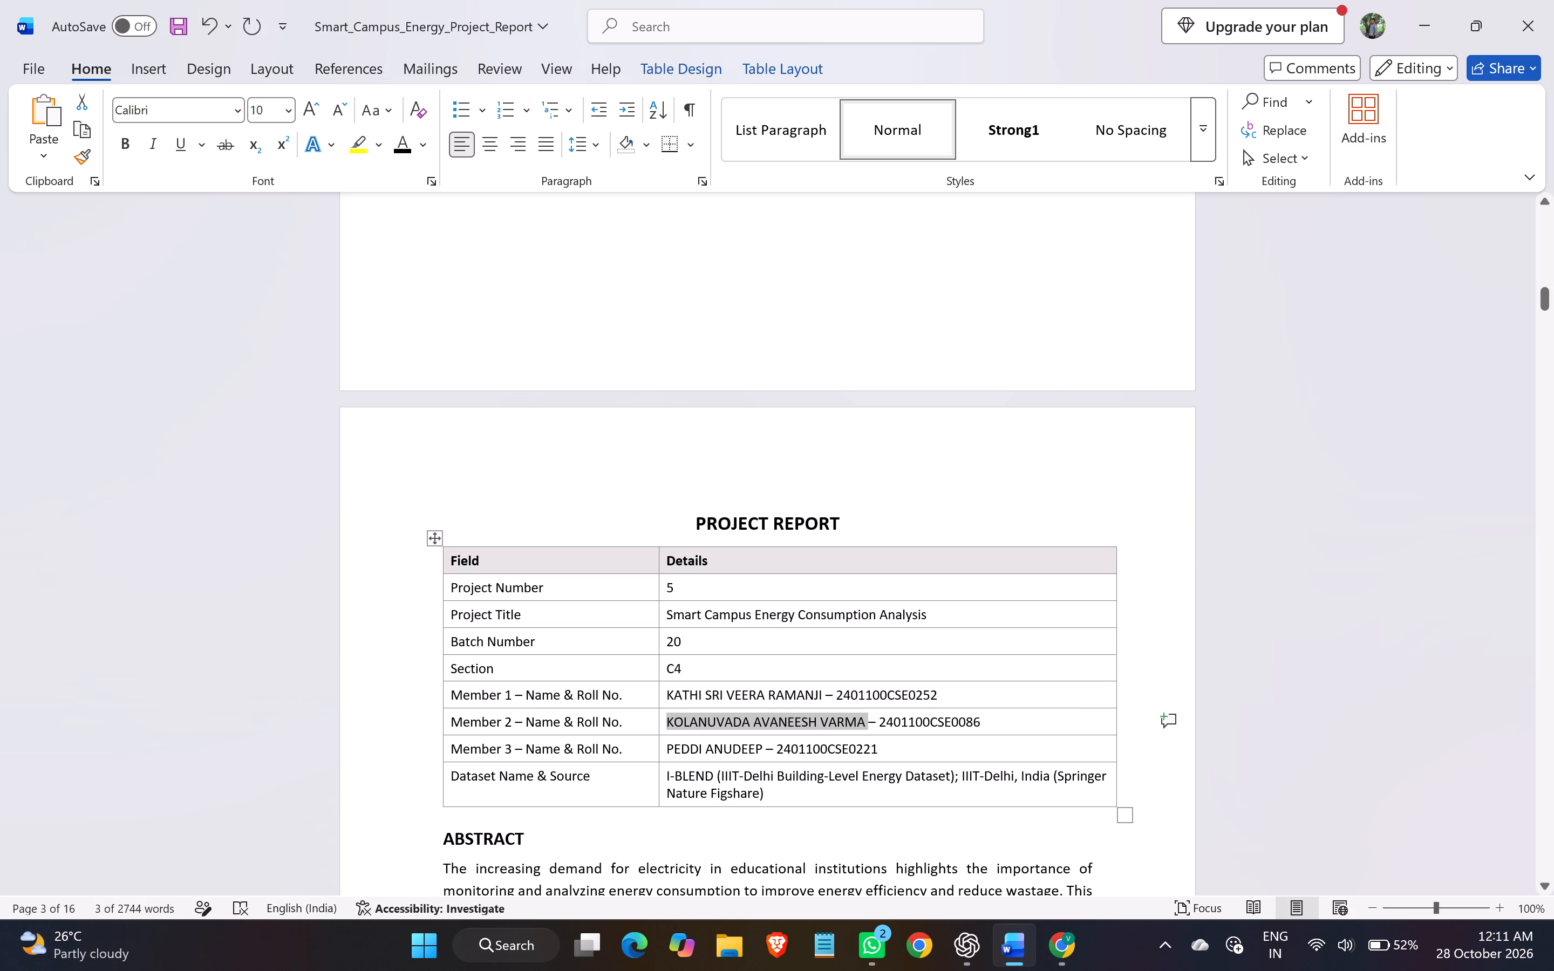
pyautogui.hotkey('alt', 'Tab')
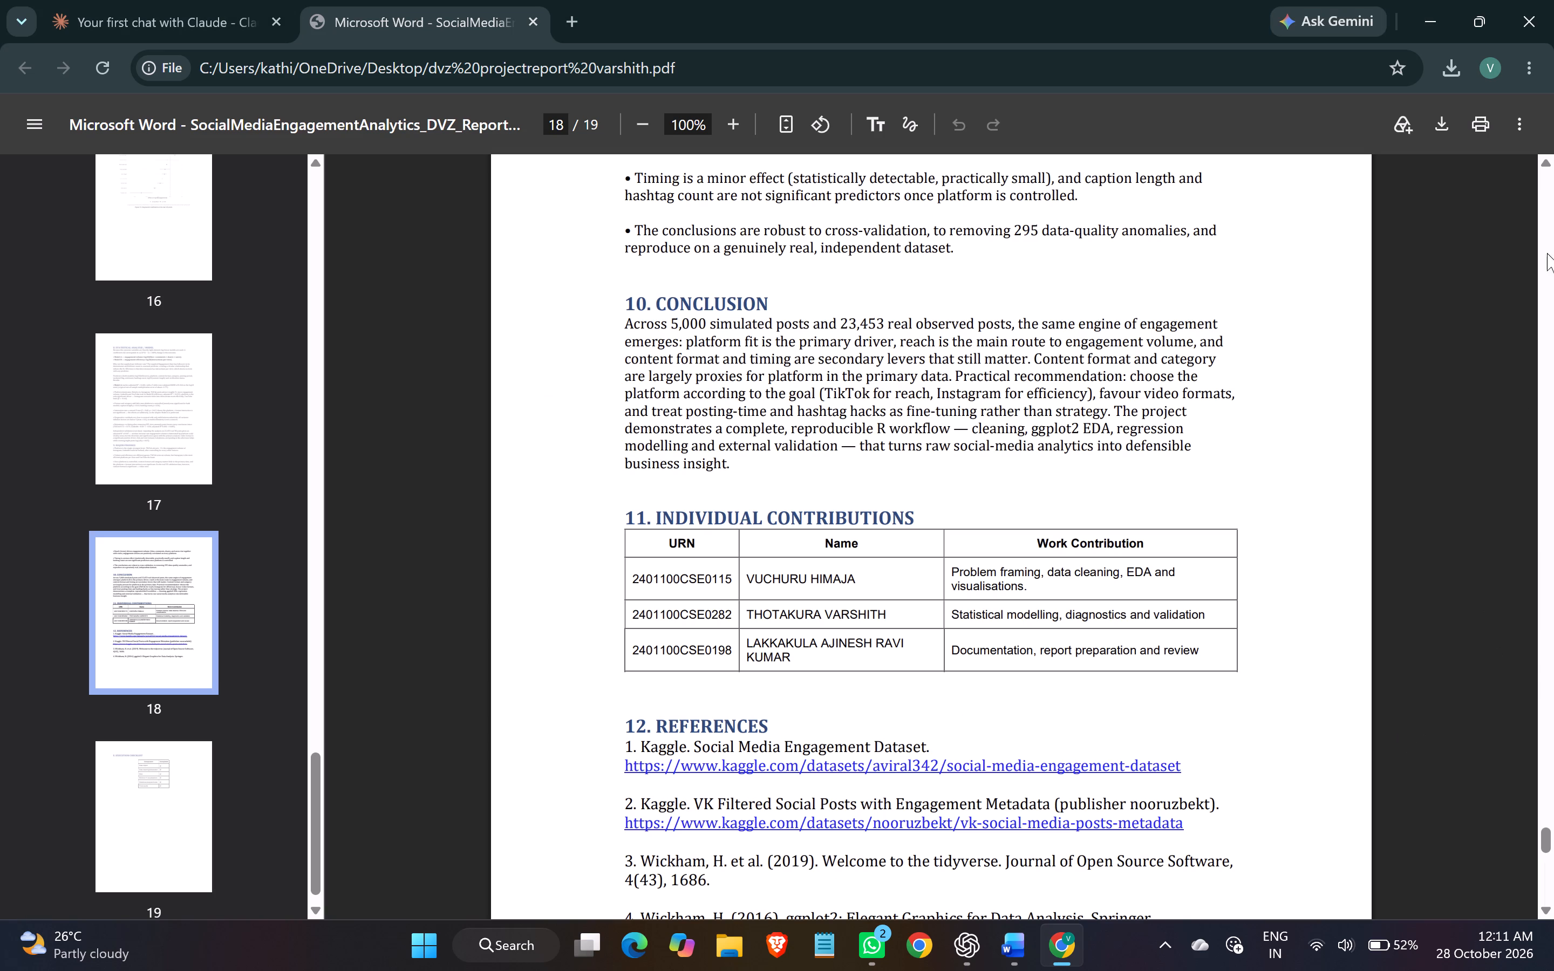
pyautogui.scroll(-12, 1442, 632)
pyautogui.scroll(-12, 1410, 731)
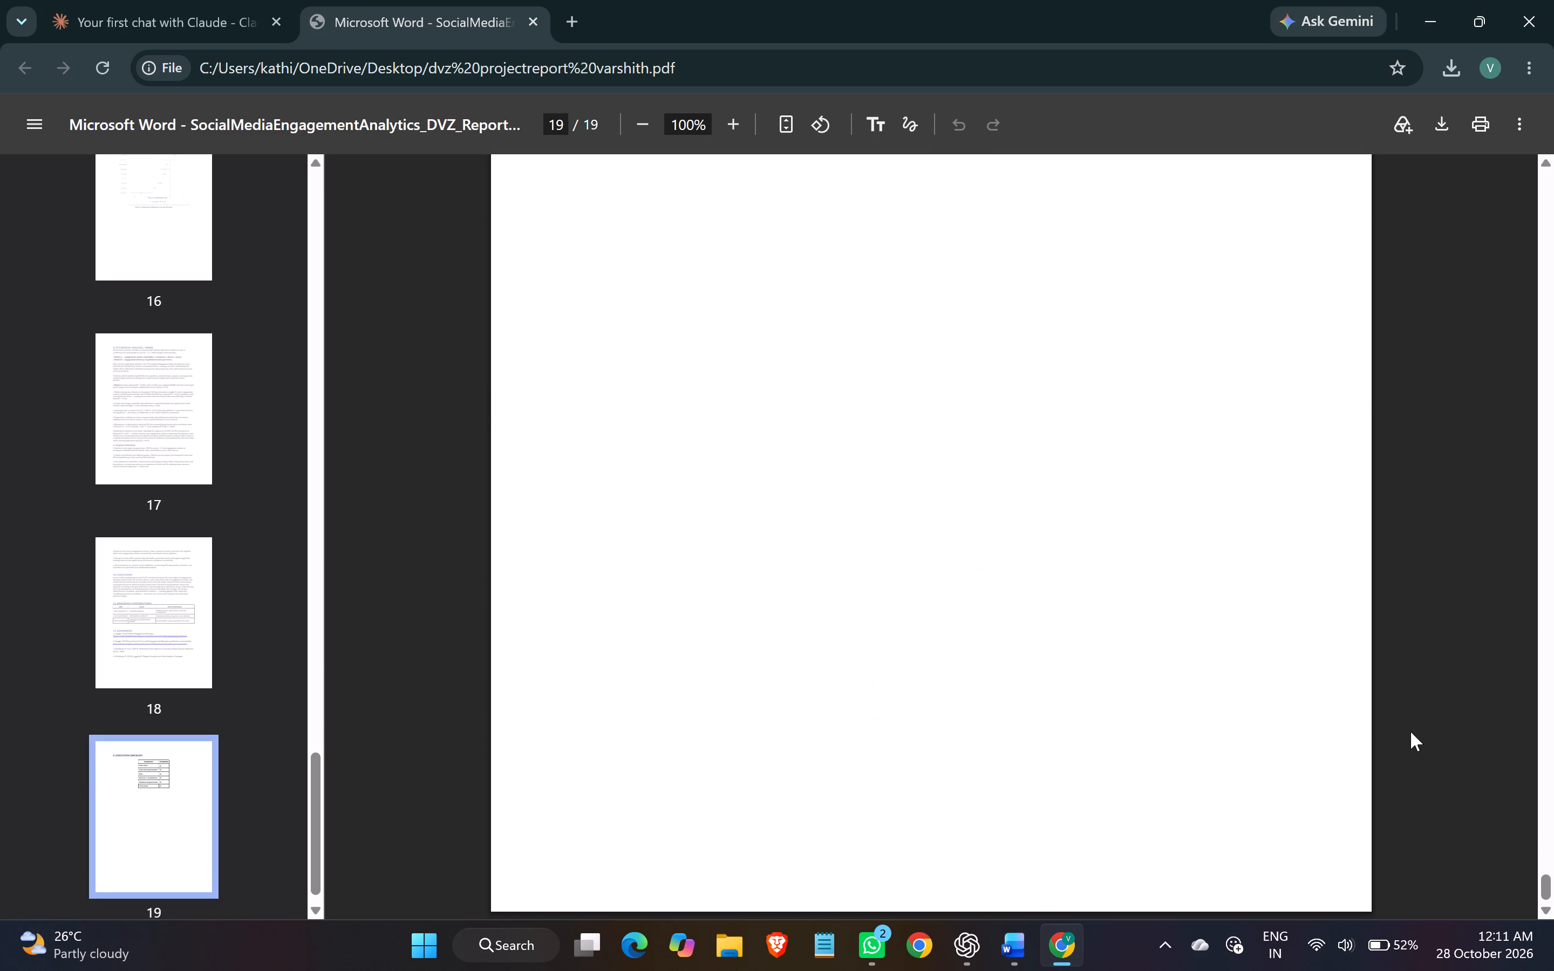
pyautogui.scroll(-1, 1410, 731)
pyautogui.scroll(8, 1410, 731)
pyautogui.hotkey('alt', 'Tab')
pyautogui.scroll(-14, 1256, 712)
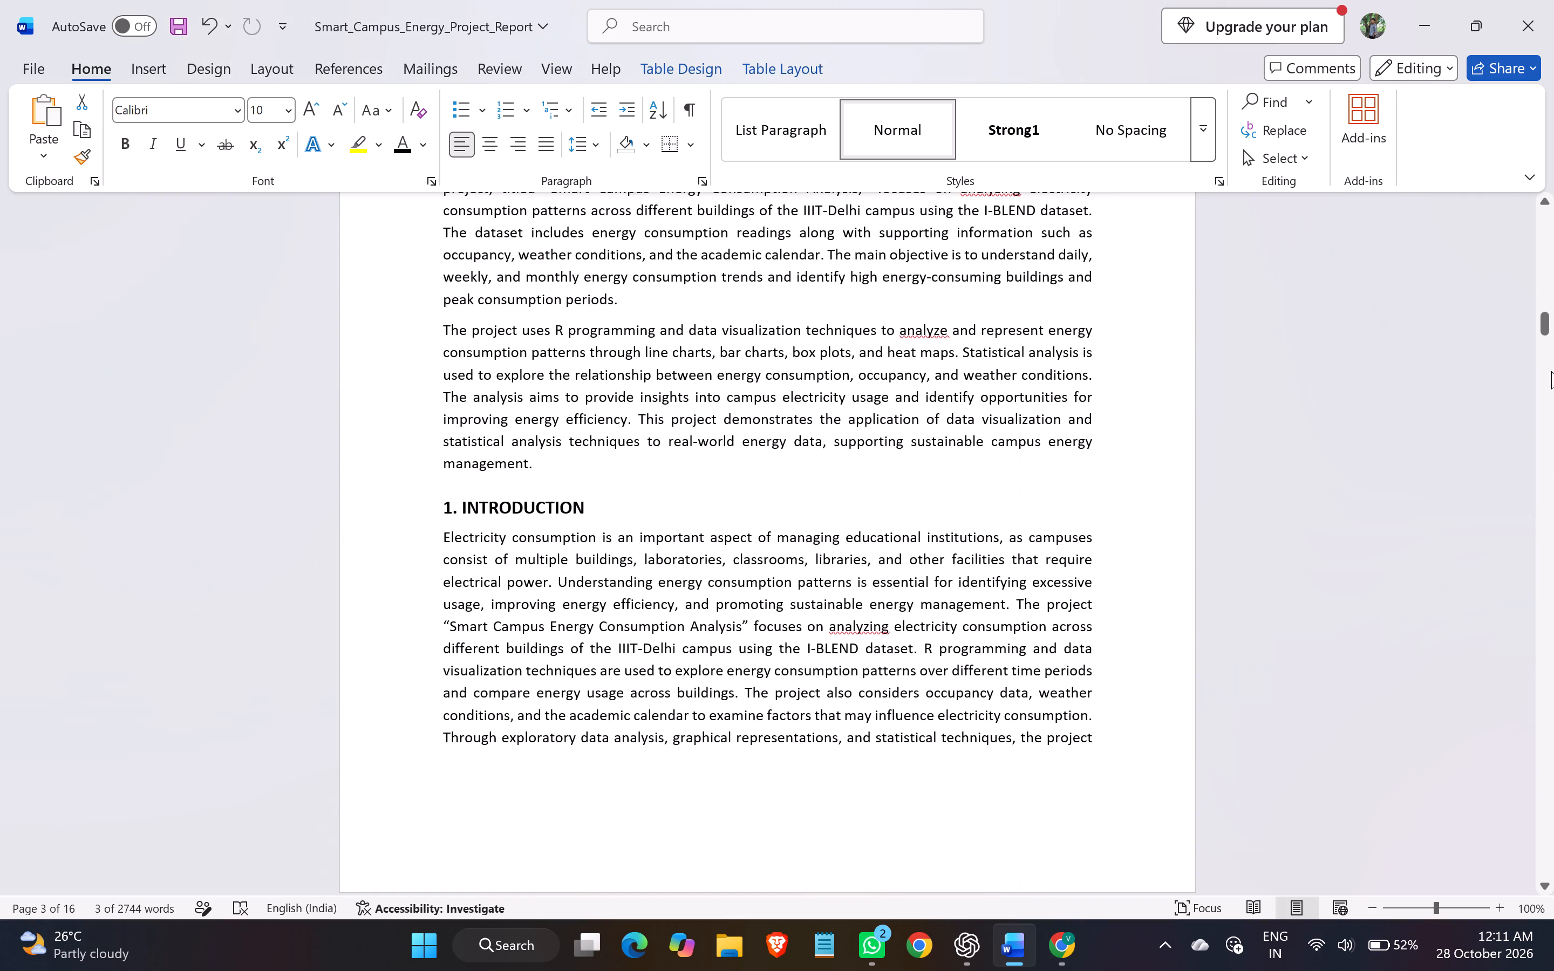
pyautogui.moveTo(1549, 318); pyautogui.dragTo(1553, 915)
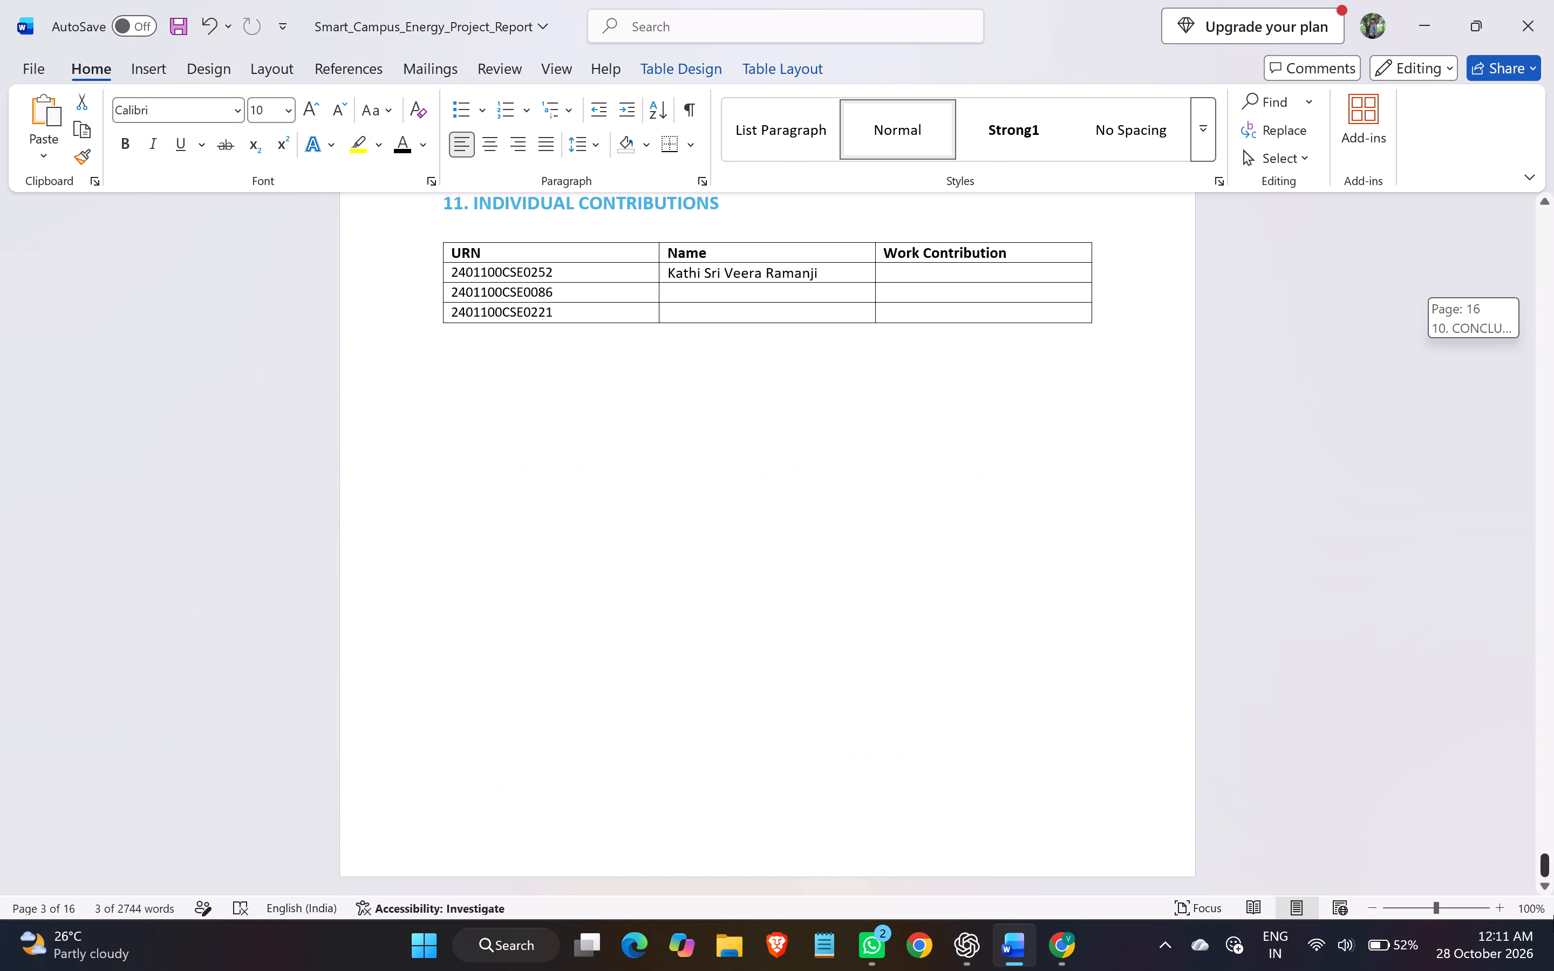
pyautogui.moveTo(1553, 915); pyautogui.dragTo(1553, 934)
pyautogui.click(762, 290)
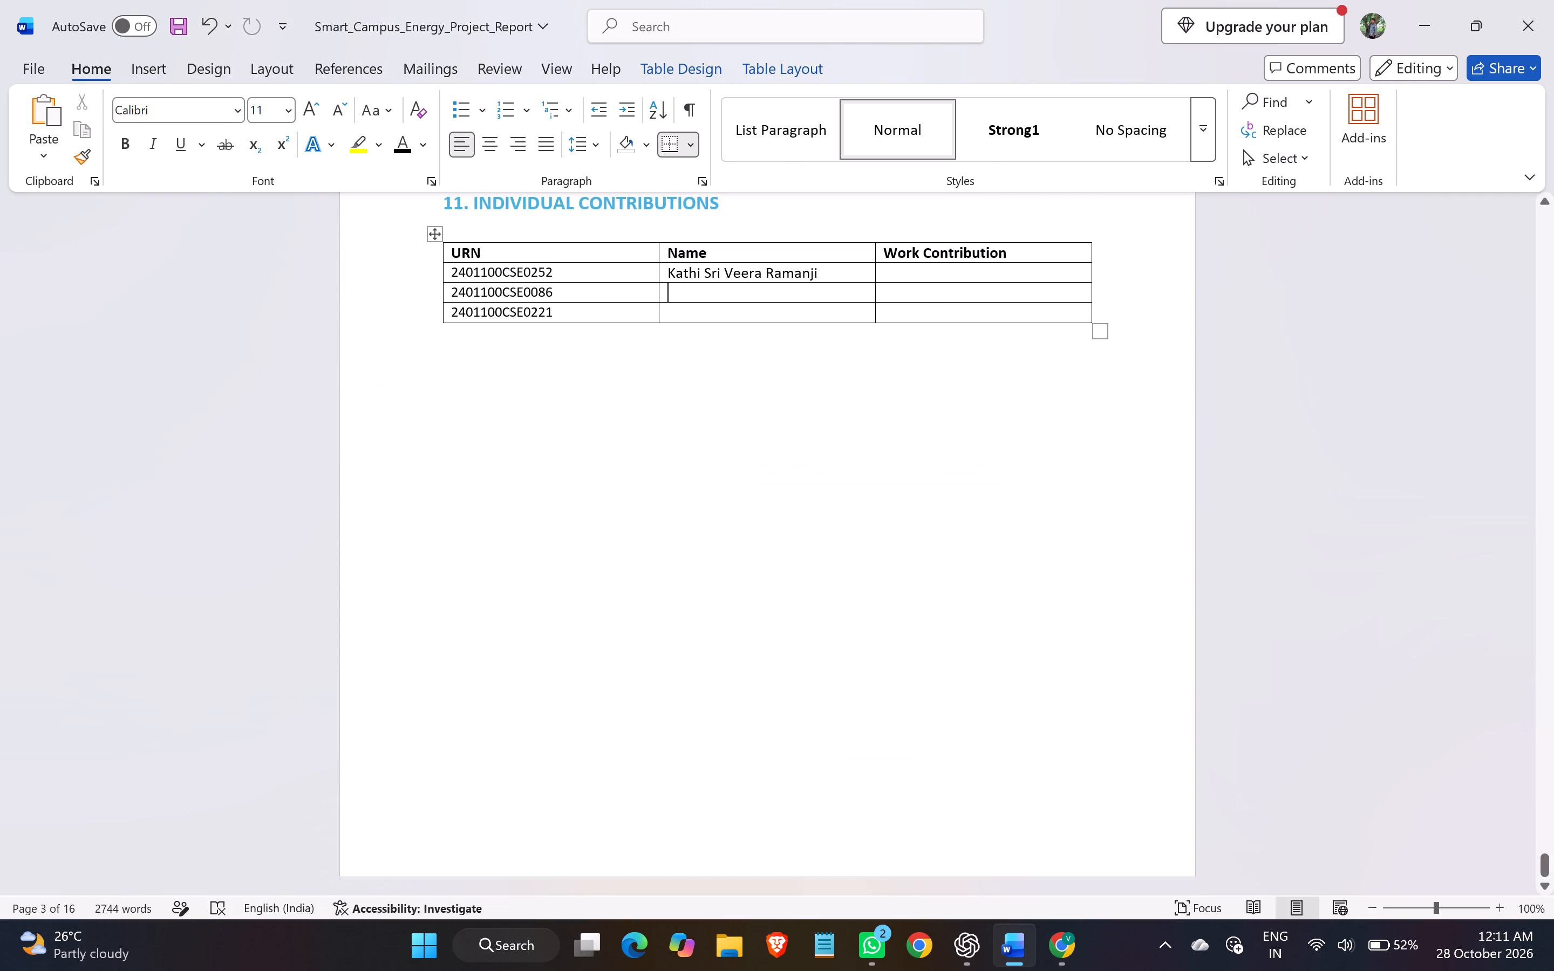
pyautogui.hotkey('ctrl', 'v')
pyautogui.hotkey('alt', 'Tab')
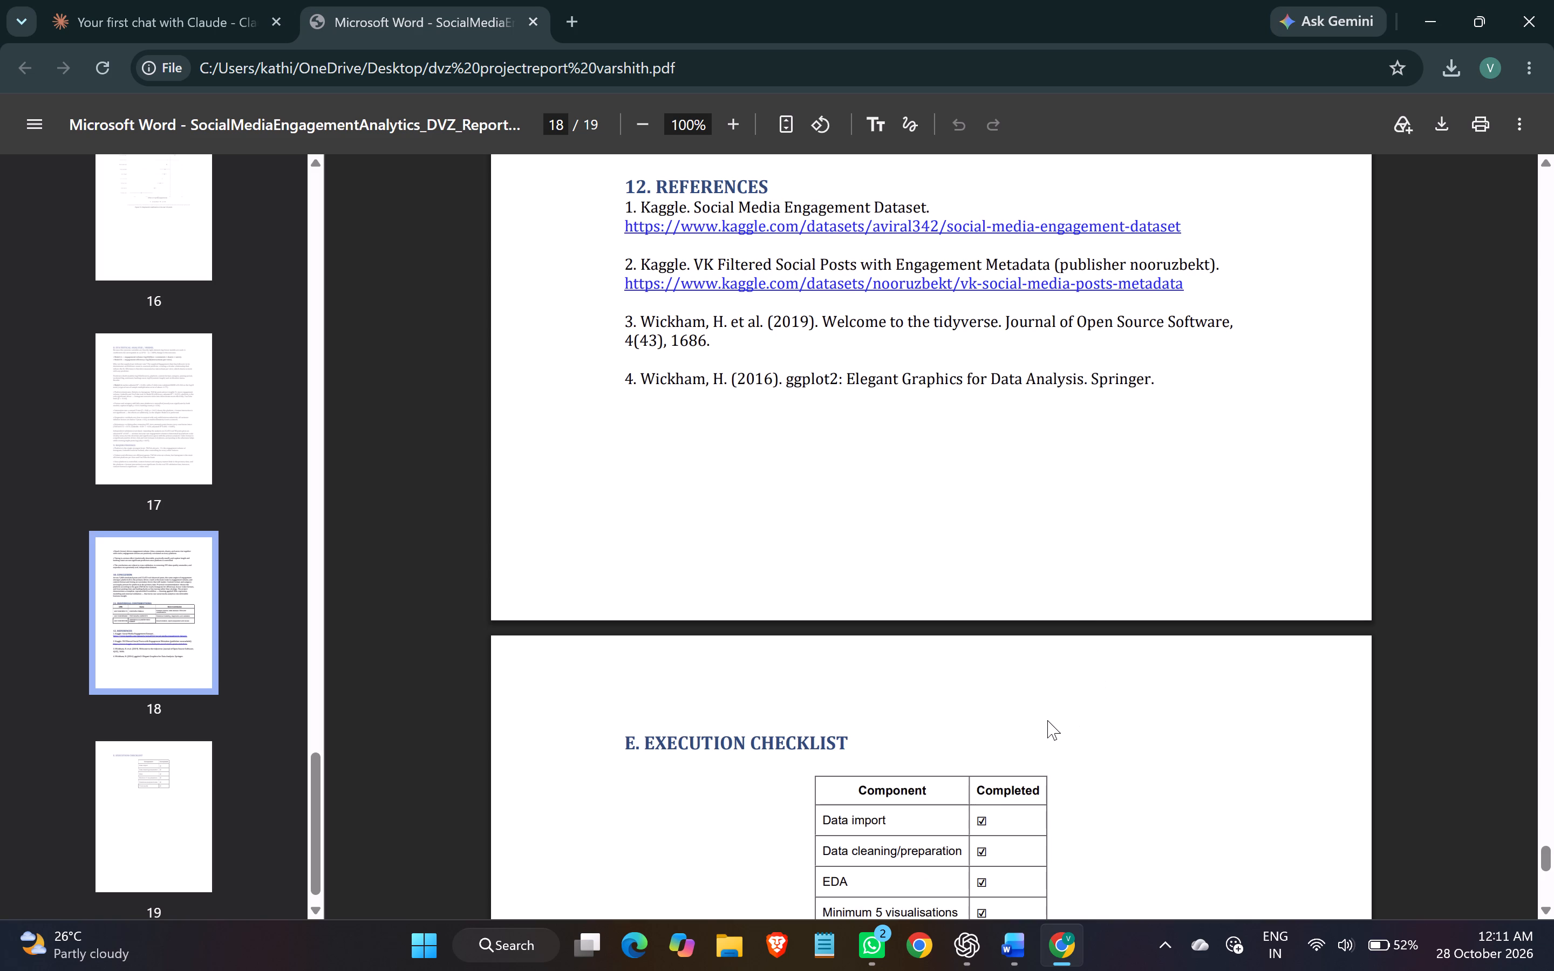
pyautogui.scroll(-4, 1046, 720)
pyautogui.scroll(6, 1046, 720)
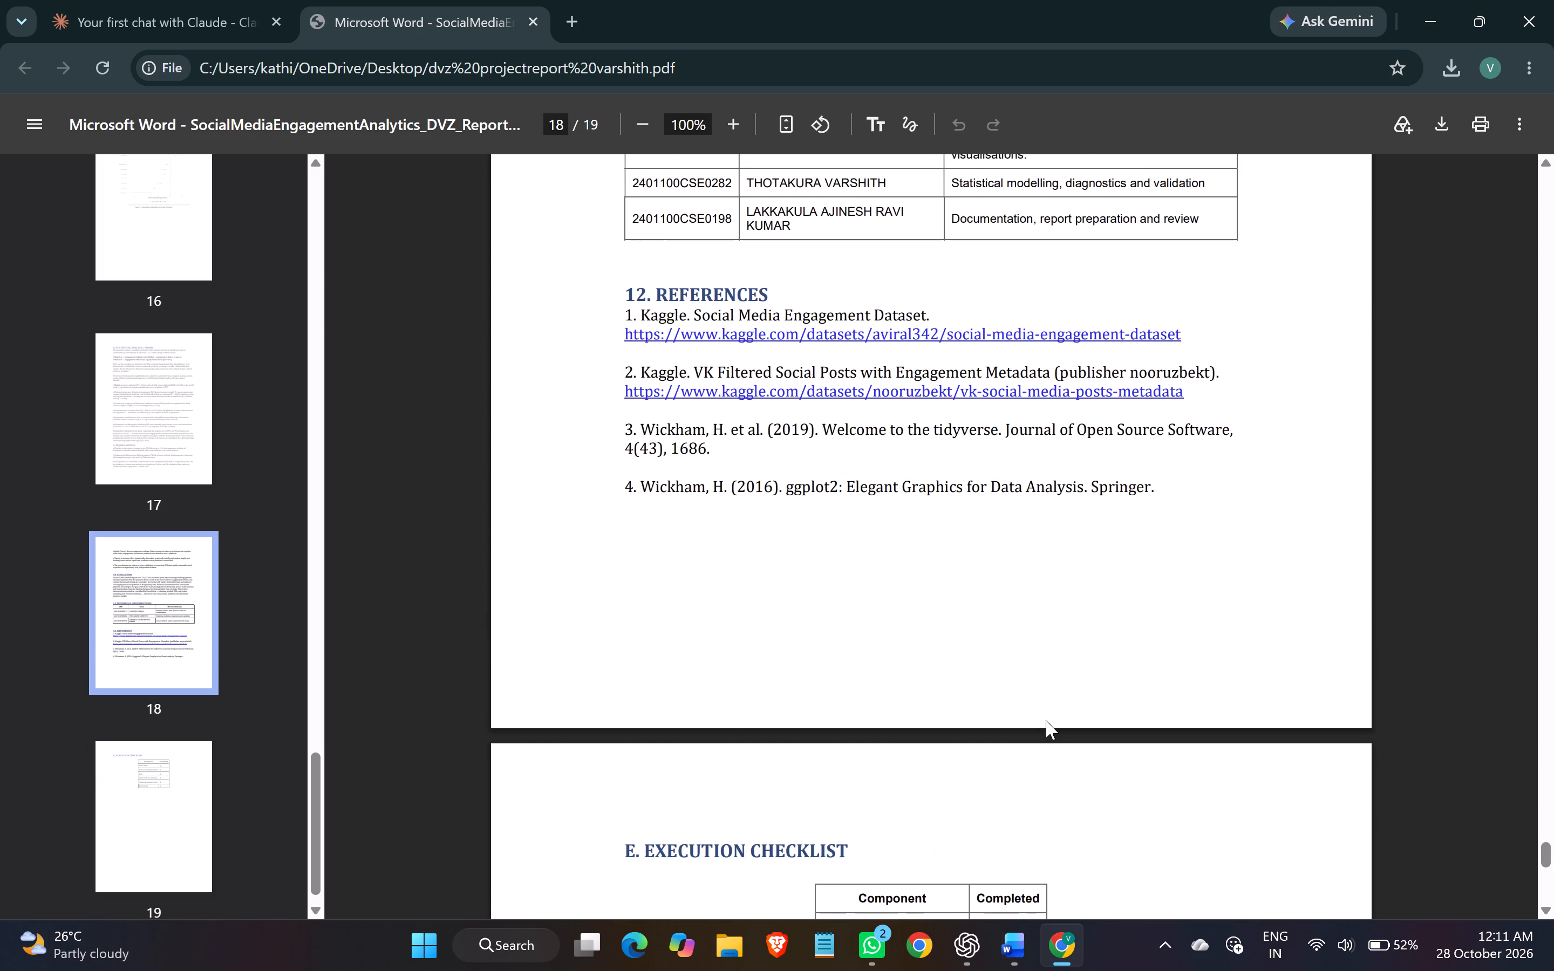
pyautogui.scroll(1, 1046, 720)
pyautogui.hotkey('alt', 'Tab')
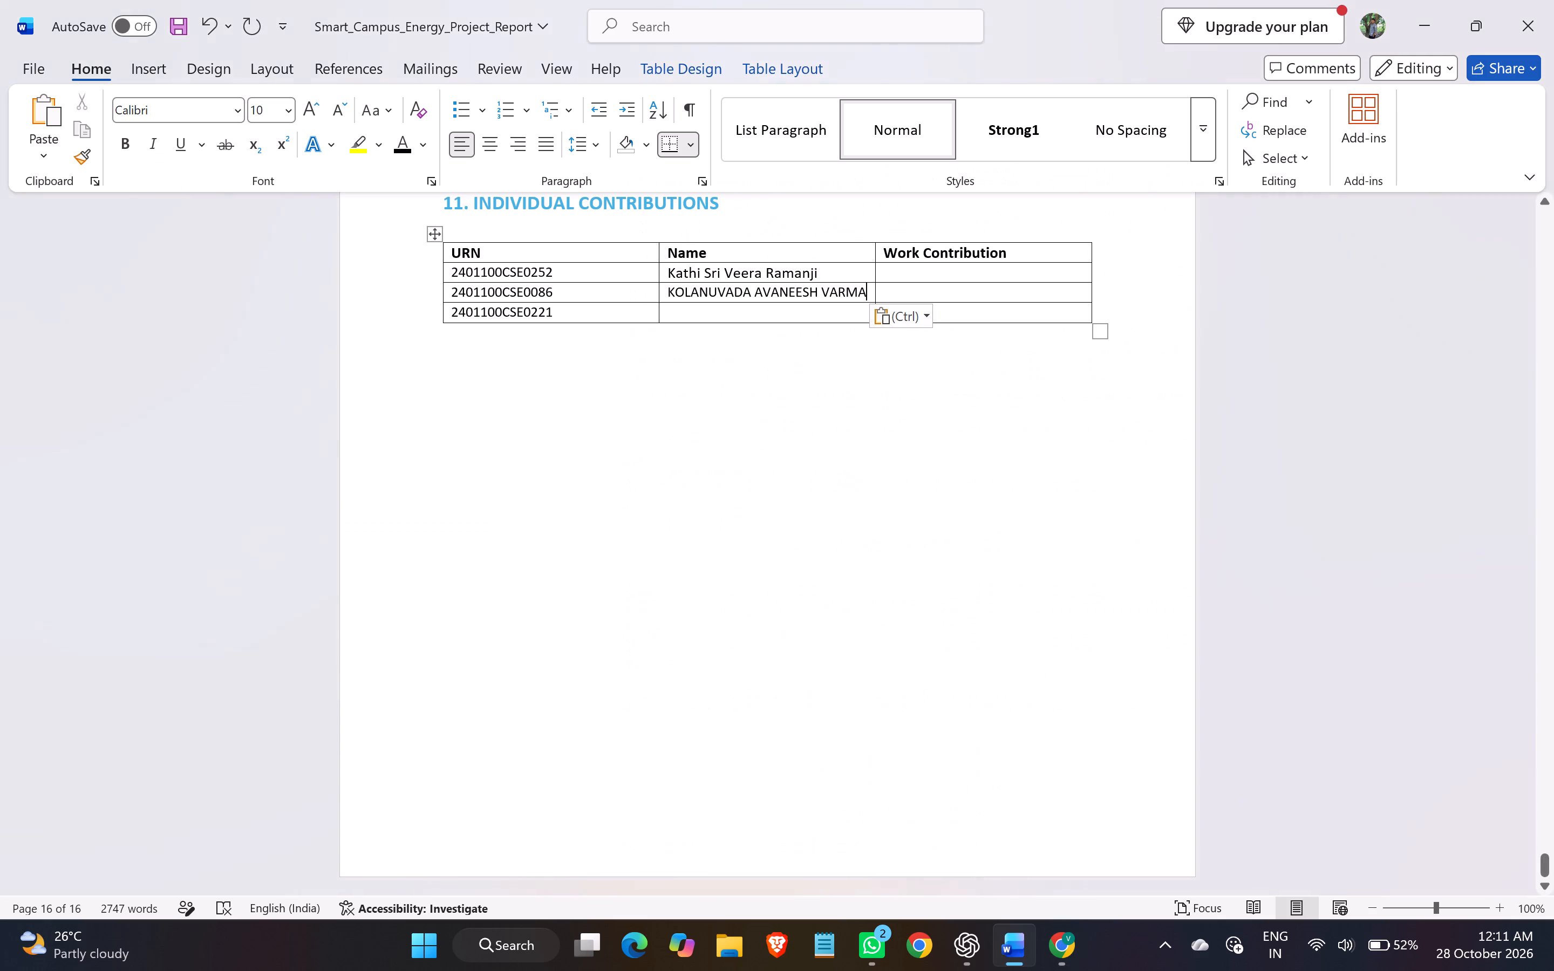
# Enter Member 3's name in capital letters in the last Name cell of the contributions table.
pyautogui.click(736, 314)
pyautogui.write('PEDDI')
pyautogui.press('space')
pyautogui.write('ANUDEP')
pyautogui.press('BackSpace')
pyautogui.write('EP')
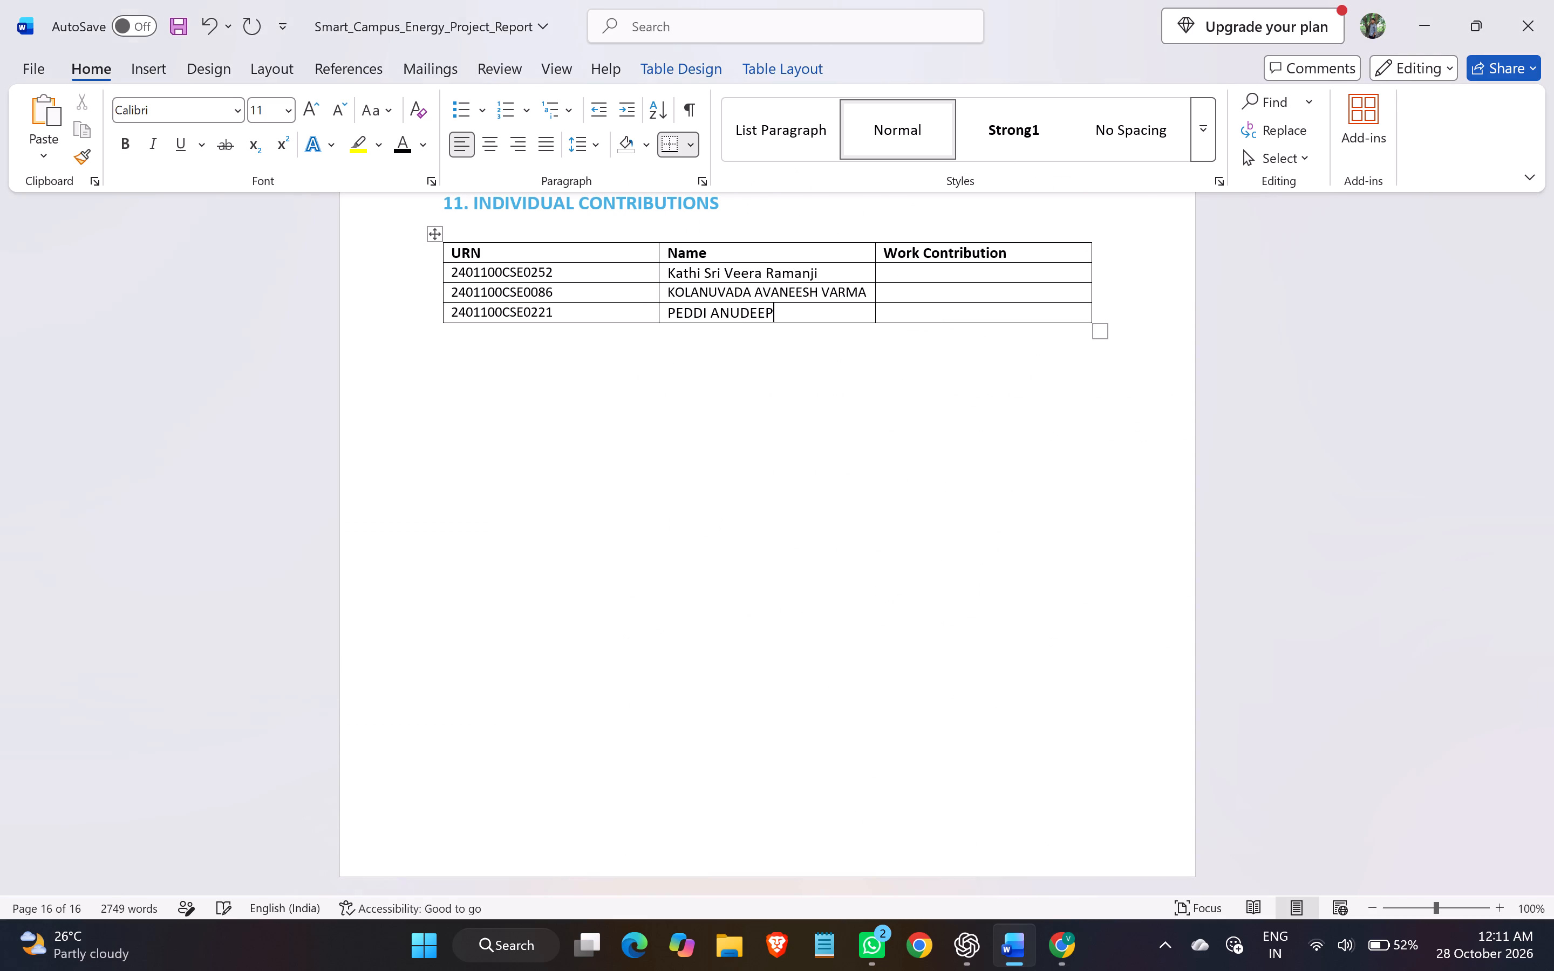
# Replace Member 1's title-case name in the contributions table with the same name in capital letters.
pyautogui.click(819, 275)
pyautogui.press('BackSpace')
pyautogui.press('BackSpace')
pyautogui.press('BackSpace')
pyautogui.press('BackSpace')
pyautogui.press('BackSpace')
pyautogui.press('BackSpace')
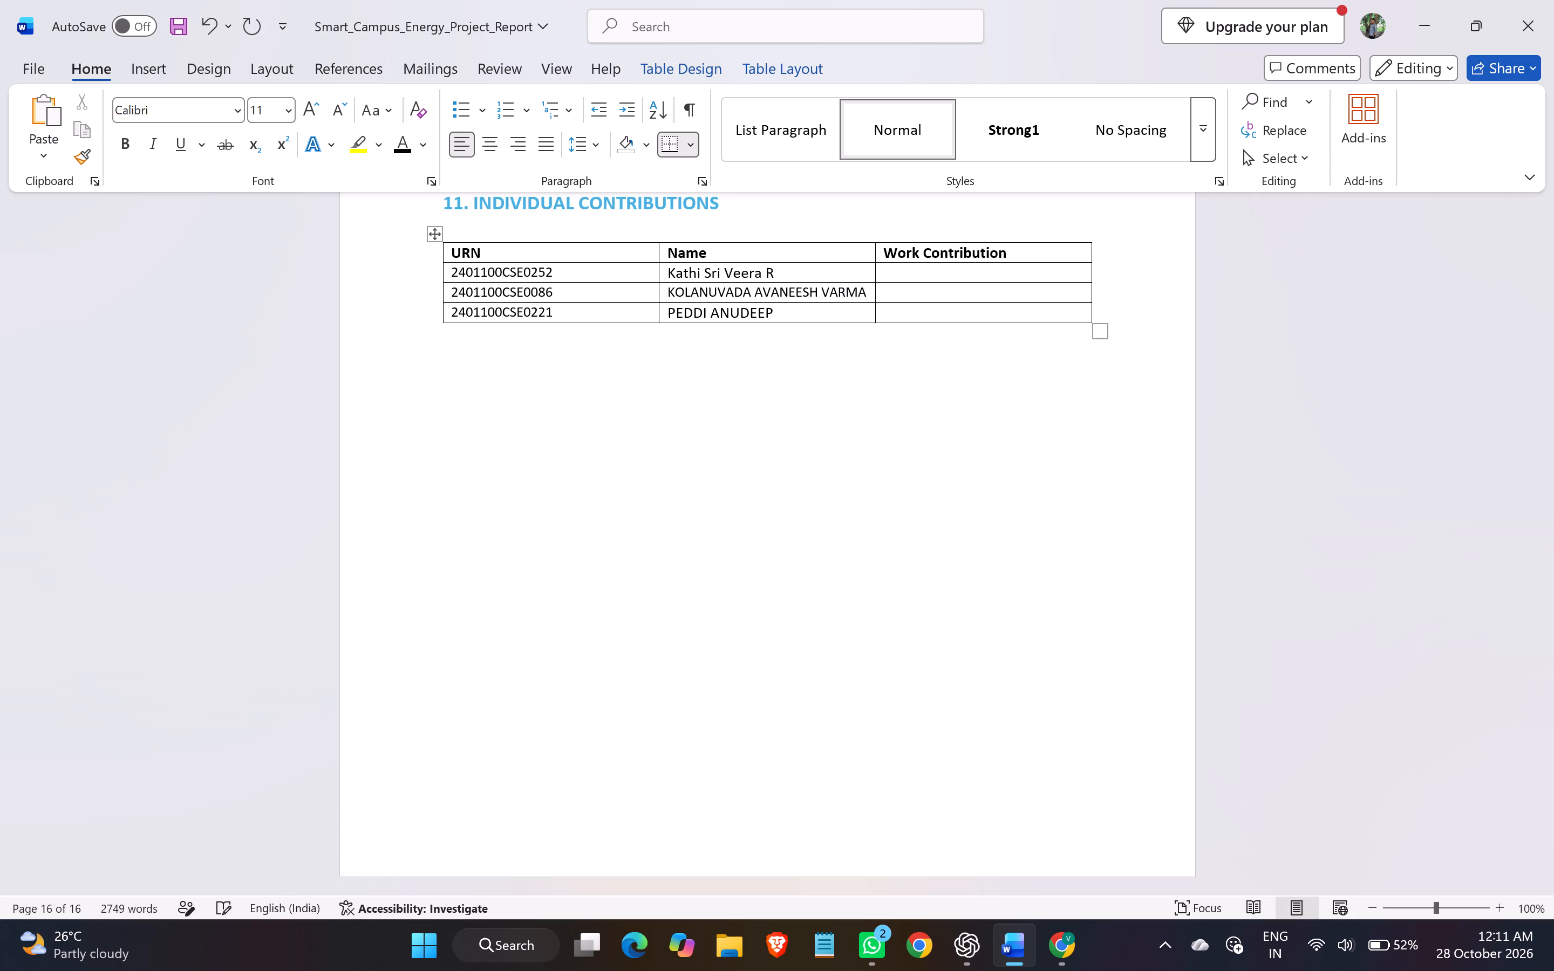
pyautogui.press('BackSpace')
pyautogui.press('BackSpace')
pyautogui.press('BackSpace')
pyautogui.press('BackSpace')
pyautogui.press('BackSpace')
pyautogui.press('BackSpace')
pyautogui.press('BackSpace')
pyautogui.press('BackSpace')
pyautogui.press('BackSpace')
pyautogui.press('BackSpace')
pyautogui.press('BackSpace')
pyautogui.press('BackSpace')
pyautogui.press('BackSpace')
pyautogui.press('BackSpace')
pyautogui.press('BackSpace')
pyautogui.press('BackSpace')
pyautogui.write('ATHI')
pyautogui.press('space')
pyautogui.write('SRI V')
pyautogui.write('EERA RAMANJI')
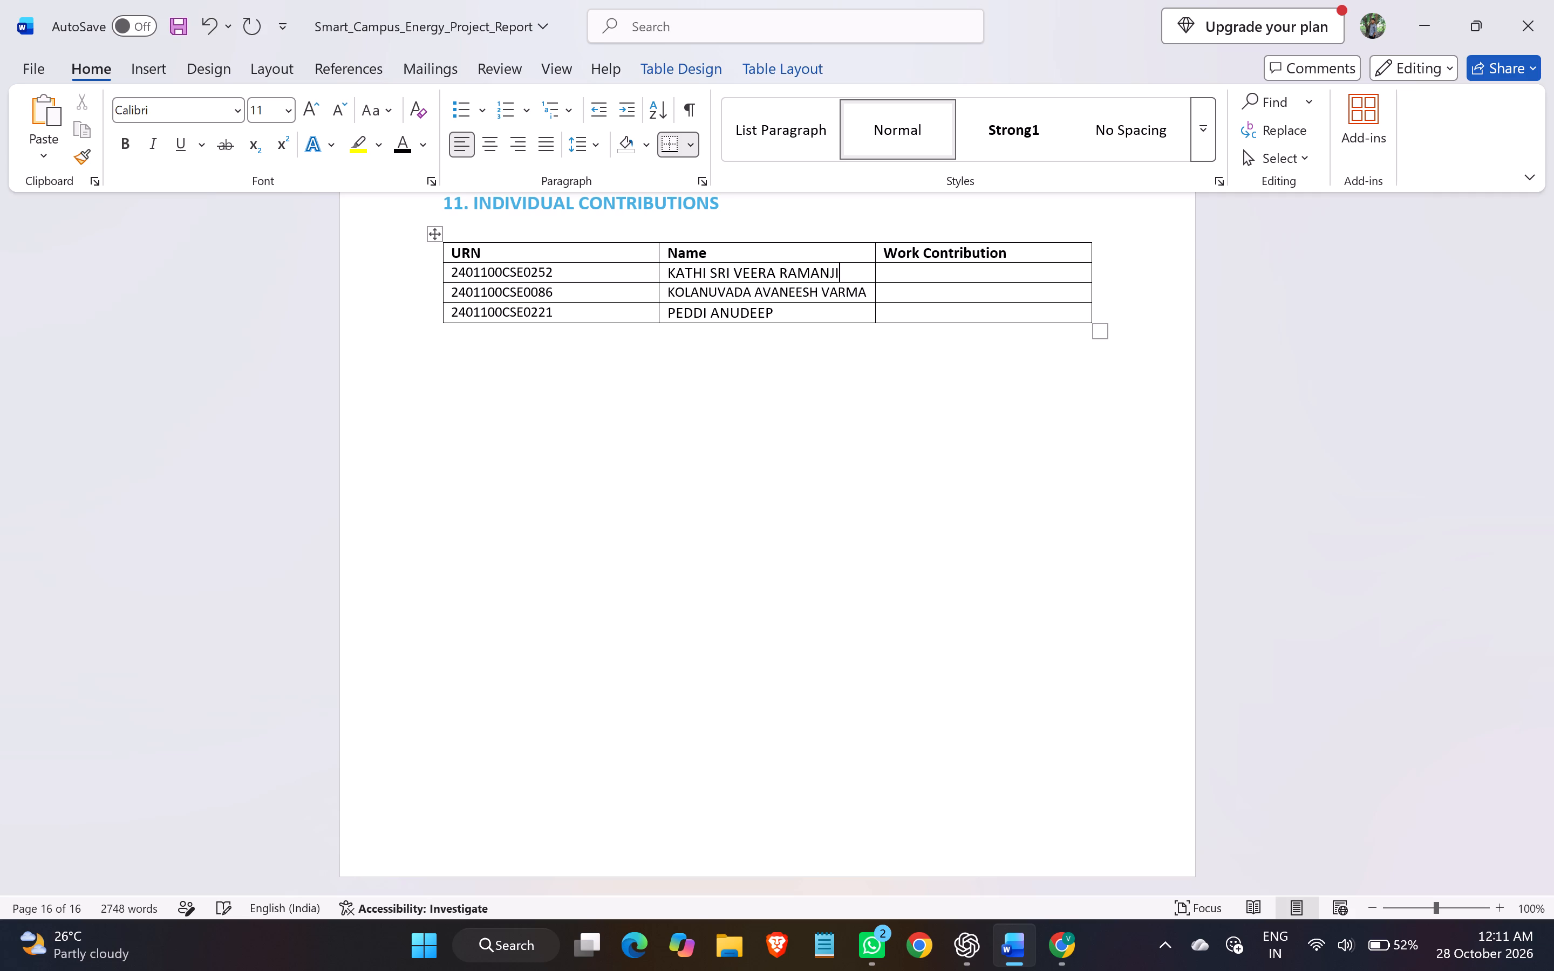
pyautogui.click(956, 276)
pyautogui.hotkey('alt', 'Tab')
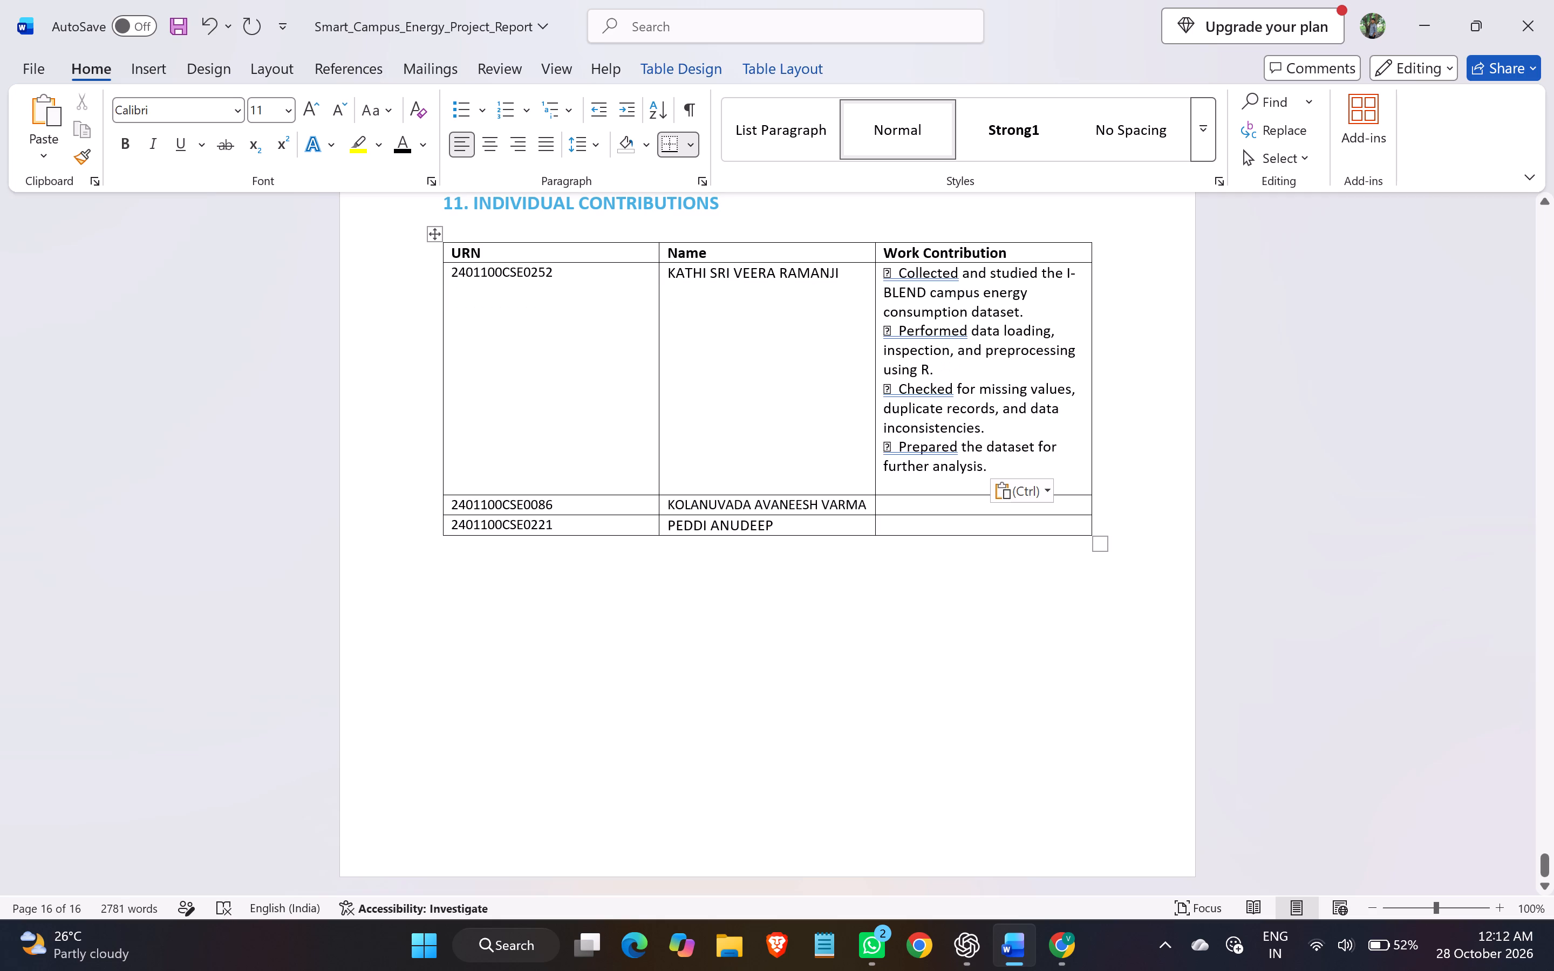
# Compare Member 1's contribution points in ChatGPT with the Work Contribution entries in the sample report PDF's Individual Contributions table in Chrome.
pyautogui.click(1045, 296)
pyautogui.click(1021, 306)
pyautogui.hotkey('alt', 'Tab')
pyautogui.click(1038, 425)
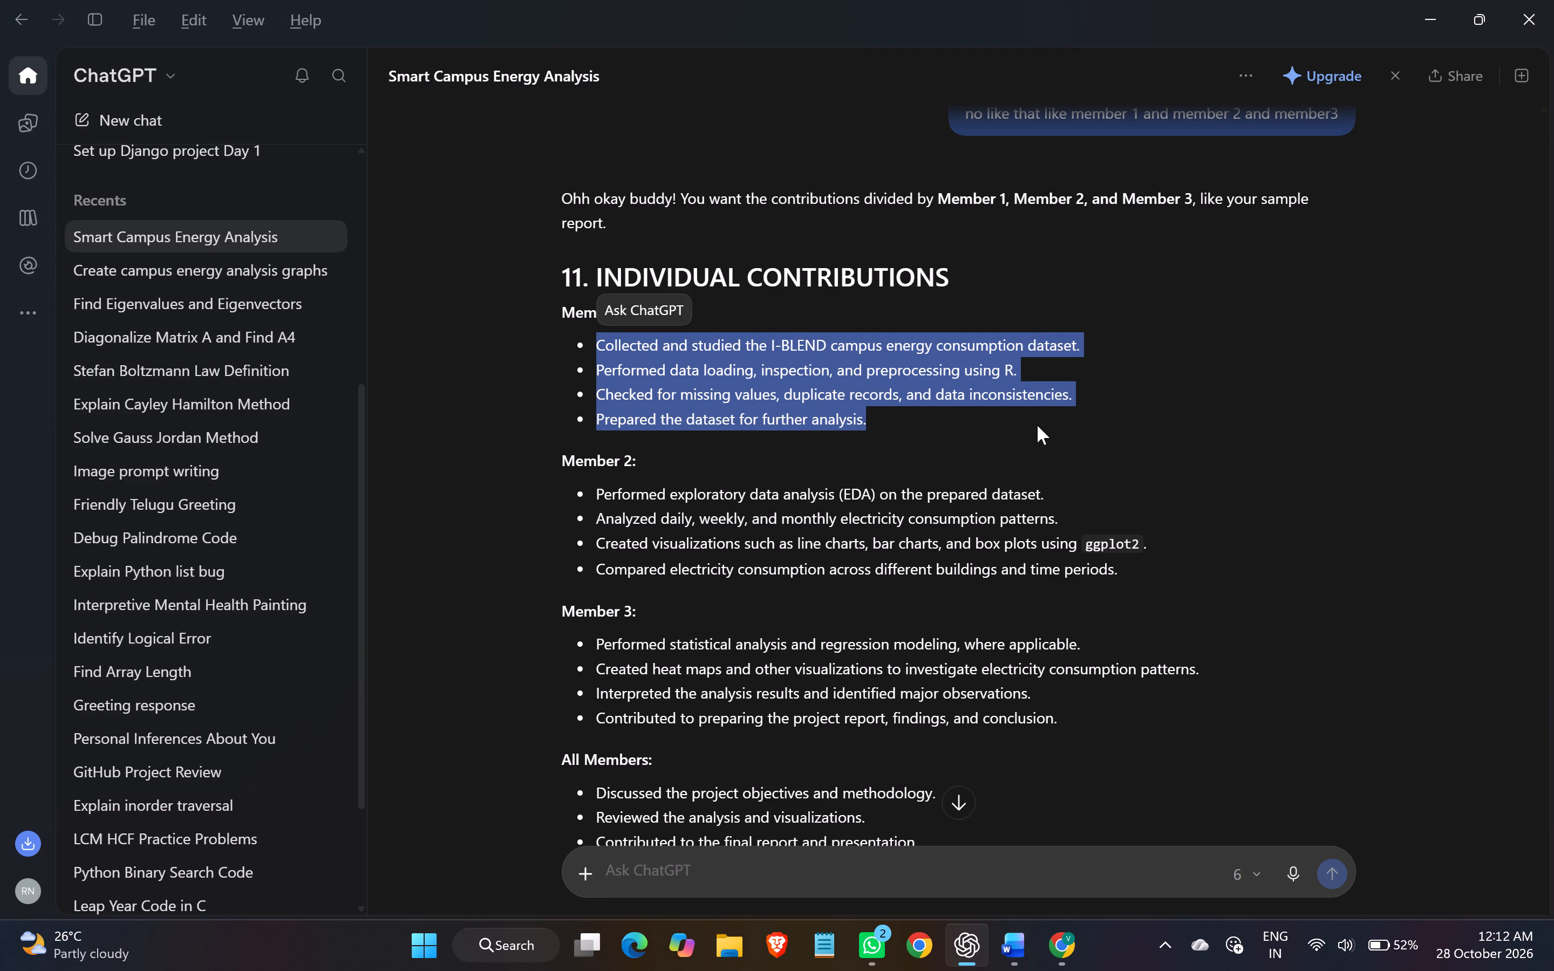
pyautogui.hotkey('alt', 'Tab')
pyautogui.hotkey('alt', 'Tab')
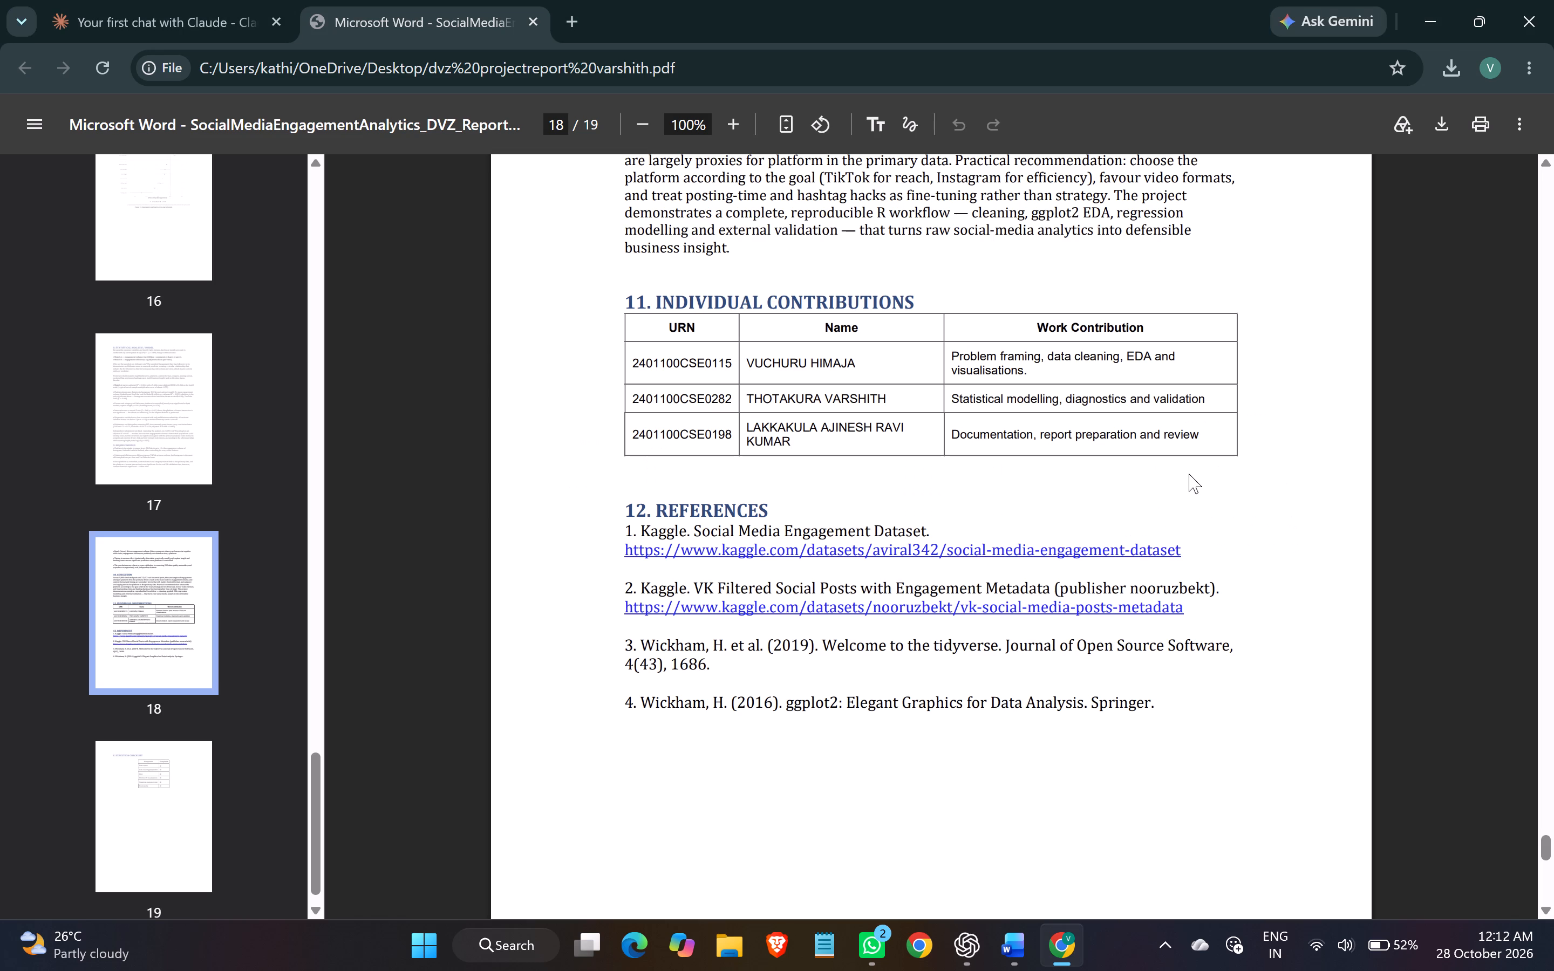
pyautogui.hotkey('alt', 'Tab')
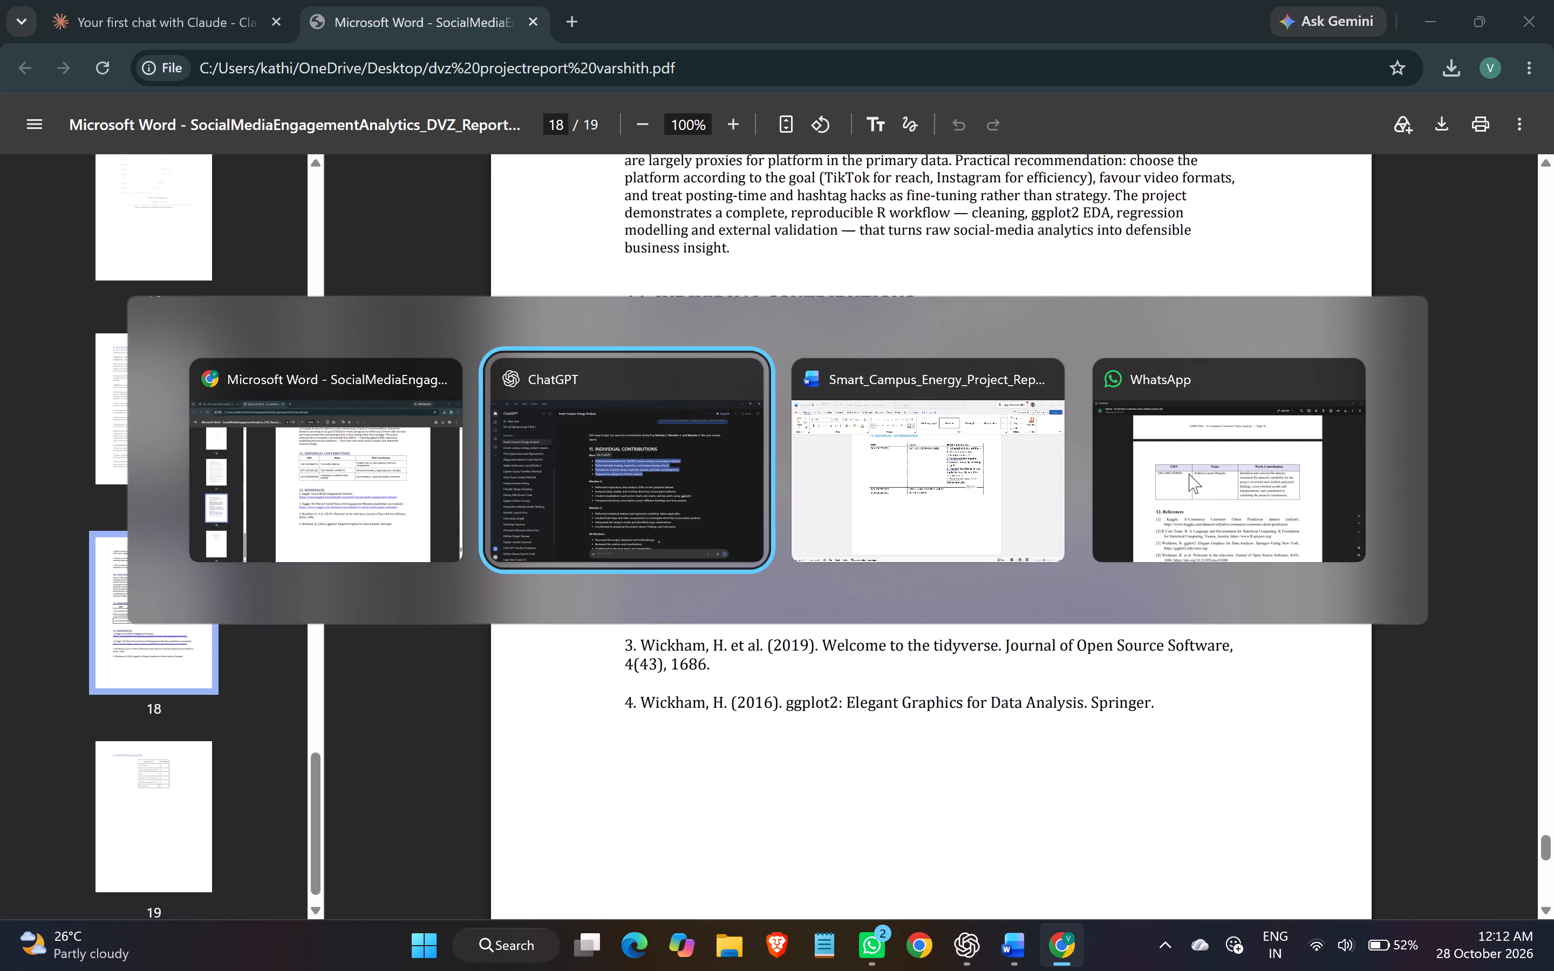
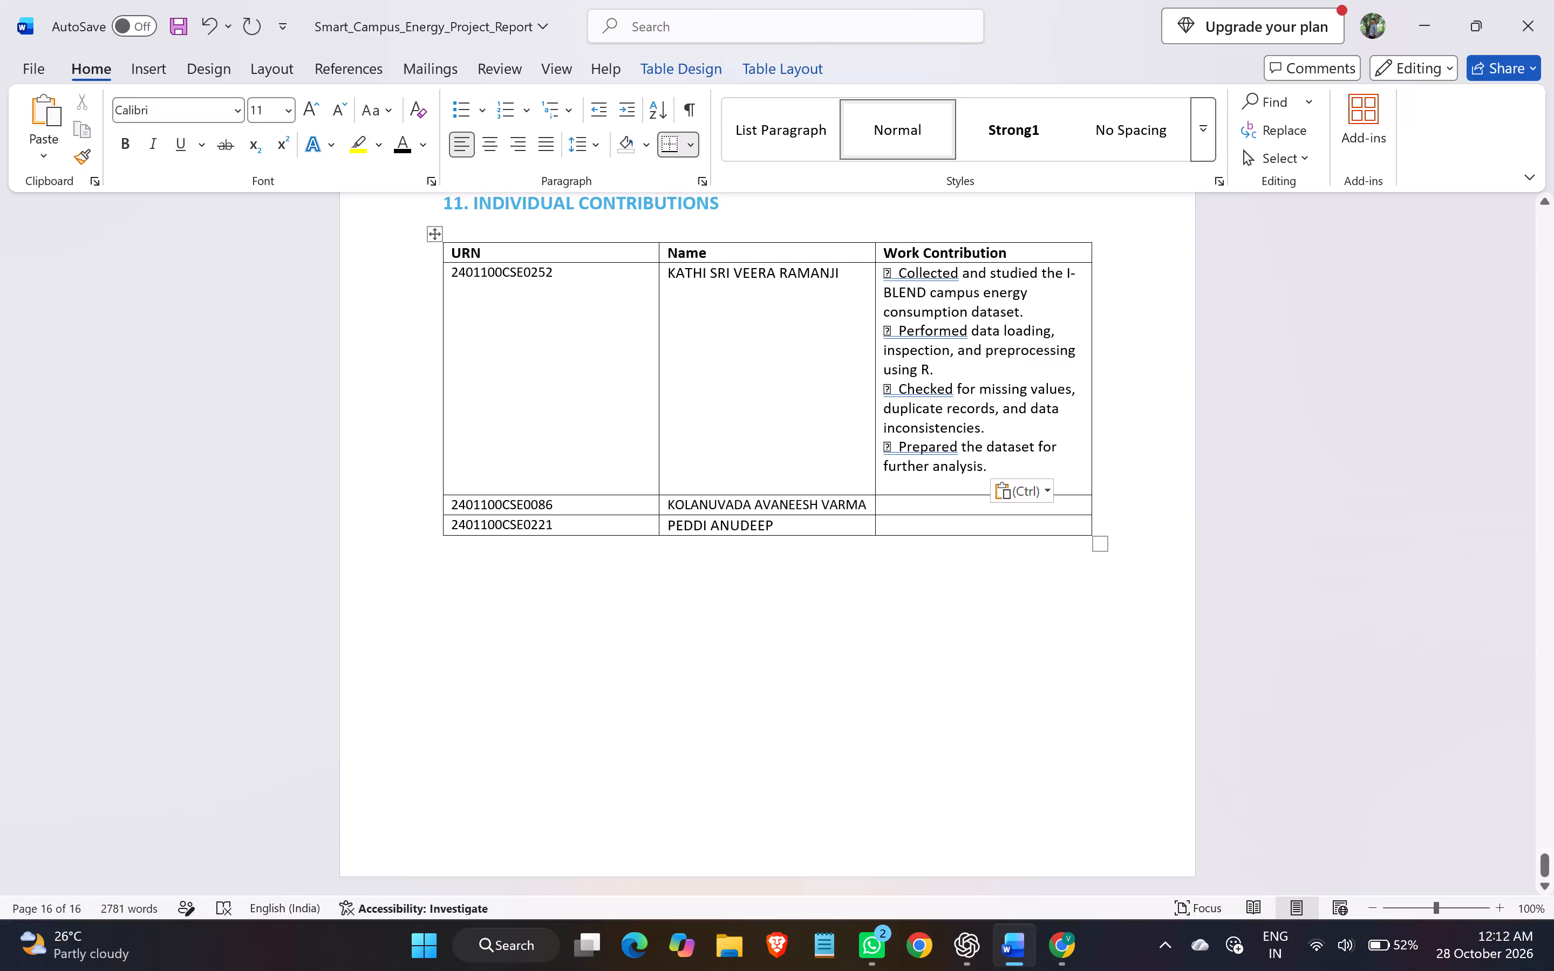
# Remove the stray bullet symbol and spacing before "Collected" in the first member's Work Contribution cell.
pyautogui.click(899, 274)
pyautogui.press('BackSpace')
pyautogui.press('BackSpace')
pyautogui.press('BackSpace')
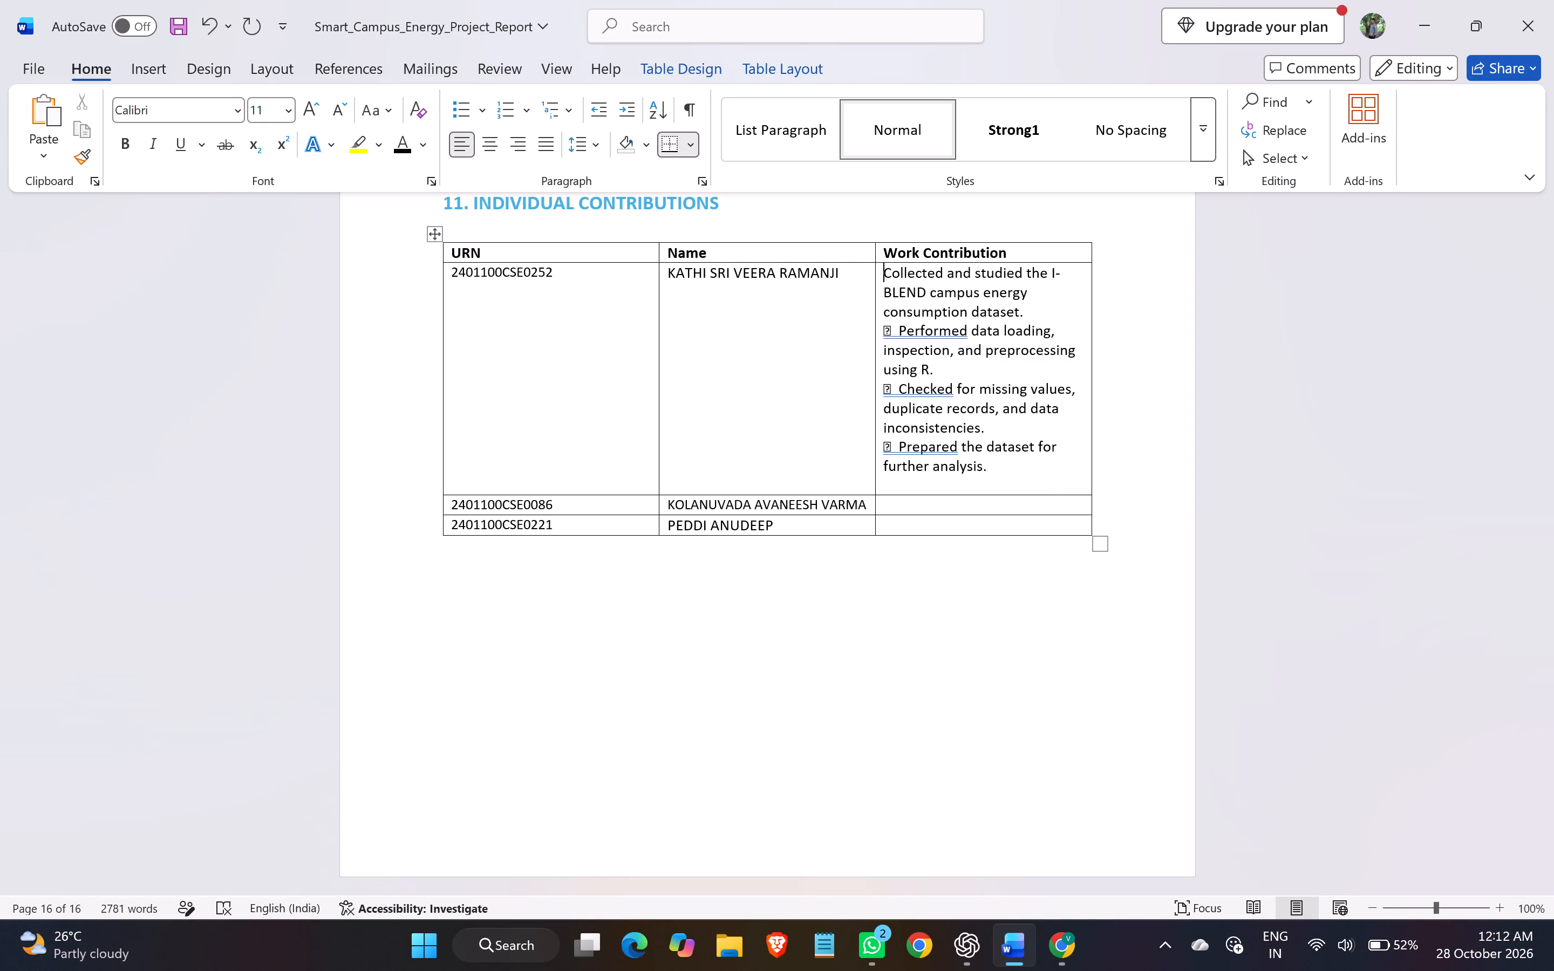
# Insert a comma after "campus energy" in the first contribution point of the first member's Work Contribution cell.
pyautogui.press('Down')
pyautogui.press('Right')
pyautogui.press('Right')
pyautogui.press('Right')
pyautogui.press('Right')
pyautogui.press('Right')
pyautogui.press('Right')
pyautogui.press('Right')
pyautogui.press('Right')
pyautogui.press('Right')
pyautogui.press('Right')
pyautogui.press('Right')
pyautogui.press('Right')
pyautogui.press('Right')
pyautogui.press('Right')
pyautogui.press('Right')
pyautogui.press('Right')
pyautogui.press('Right')
pyautogui.press('Right')
pyautogui.press('Right')
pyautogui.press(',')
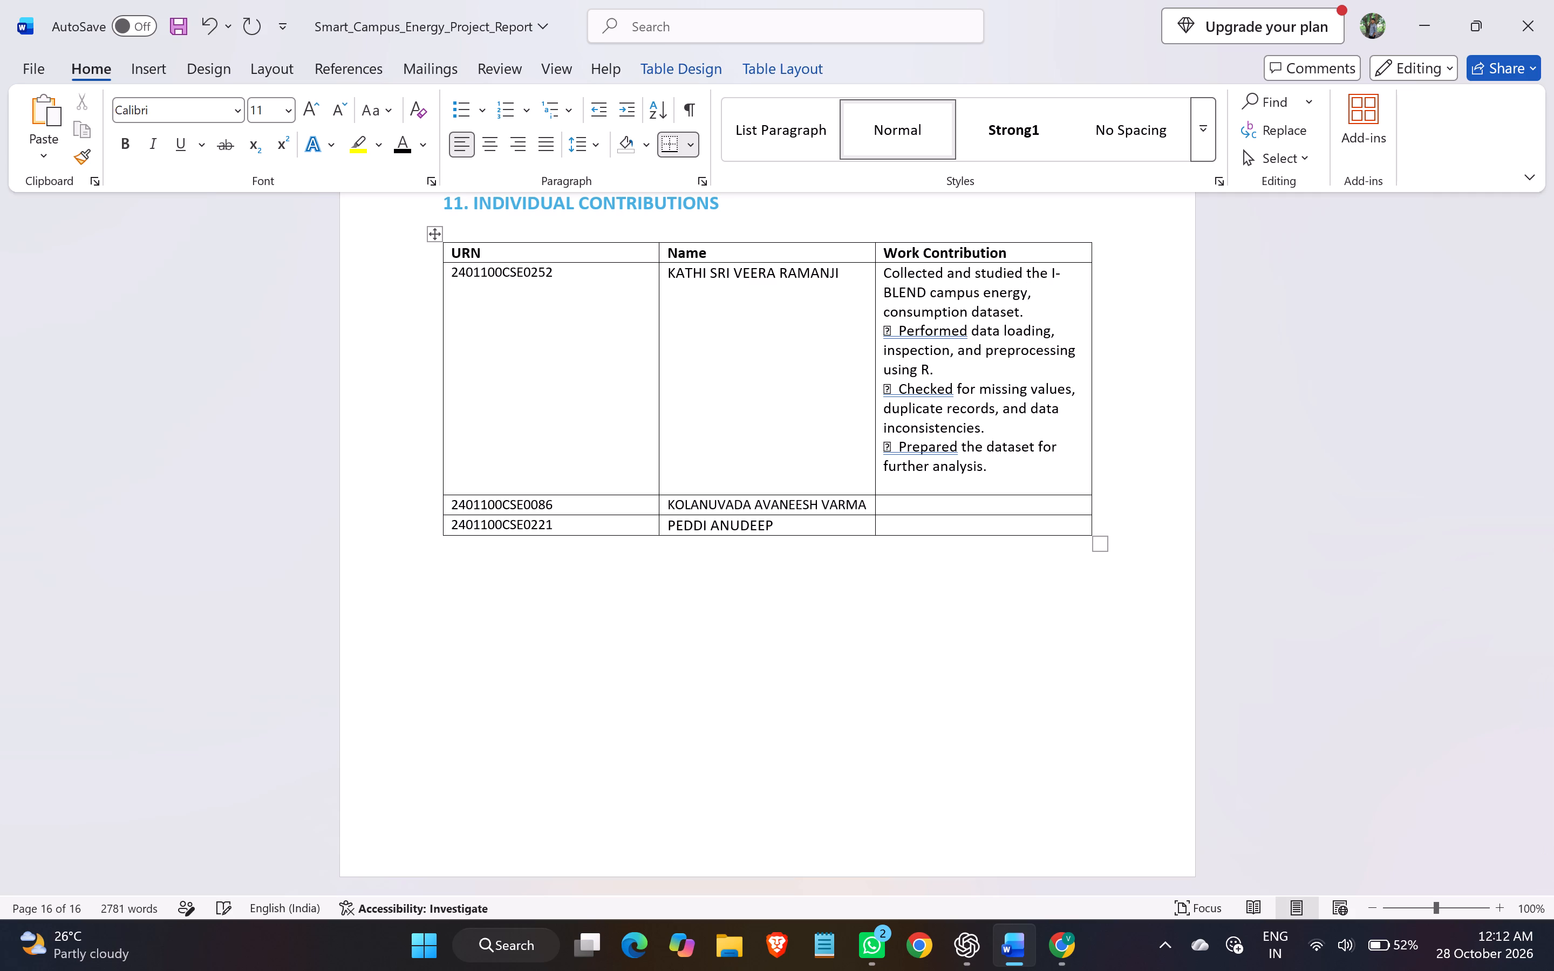
# Remove the space between "energy," and "consumption" in the first member's Work Contribution cell.
pyautogui.press('Down')
pyautogui.press('Left')
pyautogui.press('Left')
pyautogui.press('Left')
pyautogui.press('Left')
pyautogui.press('Left')
pyautogui.press('Left')
pyautogui.press('Left')
pyautogui.press('Left')
pyautogui.press('Left')
pyautogui.press('Left')
pyautogui.press('Left')
pyautogui.press('Left')
pyautogui.press('Left')
pyautogui.press('Left')
pyautogui.press('Left')
pyautogui.press('Left')
pyautogui.press('Left')
pyautogui.press('Left')
pyautogui.press('Left')
pyautogui.press('Left')
pyautogui.press('Left')
pyautogui.press('Down')
pyautogui.press('Left')
pyautogui.press('Left')
pyautogui.press('Left')
pyautogui.press('Left')
pyautogui.press('Left')
pyautogui.press('Left')
pyautogui.press('Left')
pyautogui.press('Left')
pyautogui.press('Left')
pyautogui.press('Left')
pyautogui.press('Left')
pyautogui.press('Left')
pyautogui.press('Left')
pyautogui.press('Left')
pyautogui.press('Left')
pyautogui.press('Left')
pyautogui.press('Left')
pyautogui.press('Left')
pyautogui.press('Left')
pyautogui.press('Left')
pyautogui.press('BackSpace')
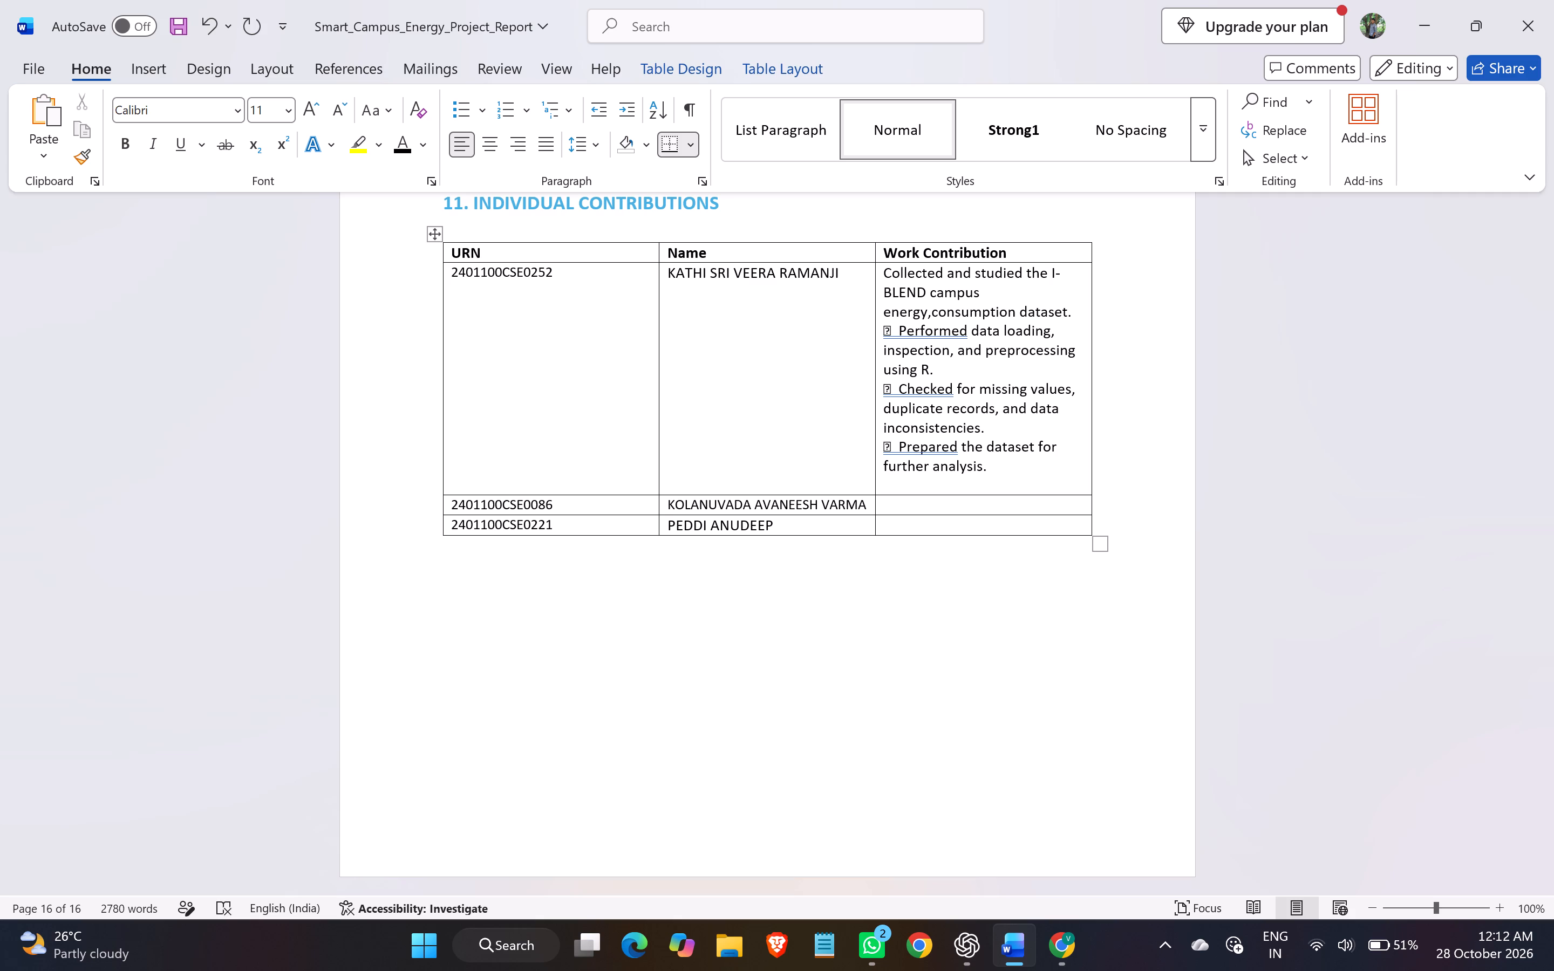
# Remove the spaces before "energy" and "campus" so the cell's opening text reads "I-BLENDcampusenergy,consumption".
pyautogui.press('Left')
pyautogui.press('Left')
pyautogui.press('Left')
pyautogui.press('Left')
pyautogui.press('Left')
pyautogui.press('Left')
pyautogui.press('Left')
pyautogui.press('BackSpace')
pyautogui.press('Left')
pyautogui.press('Left')
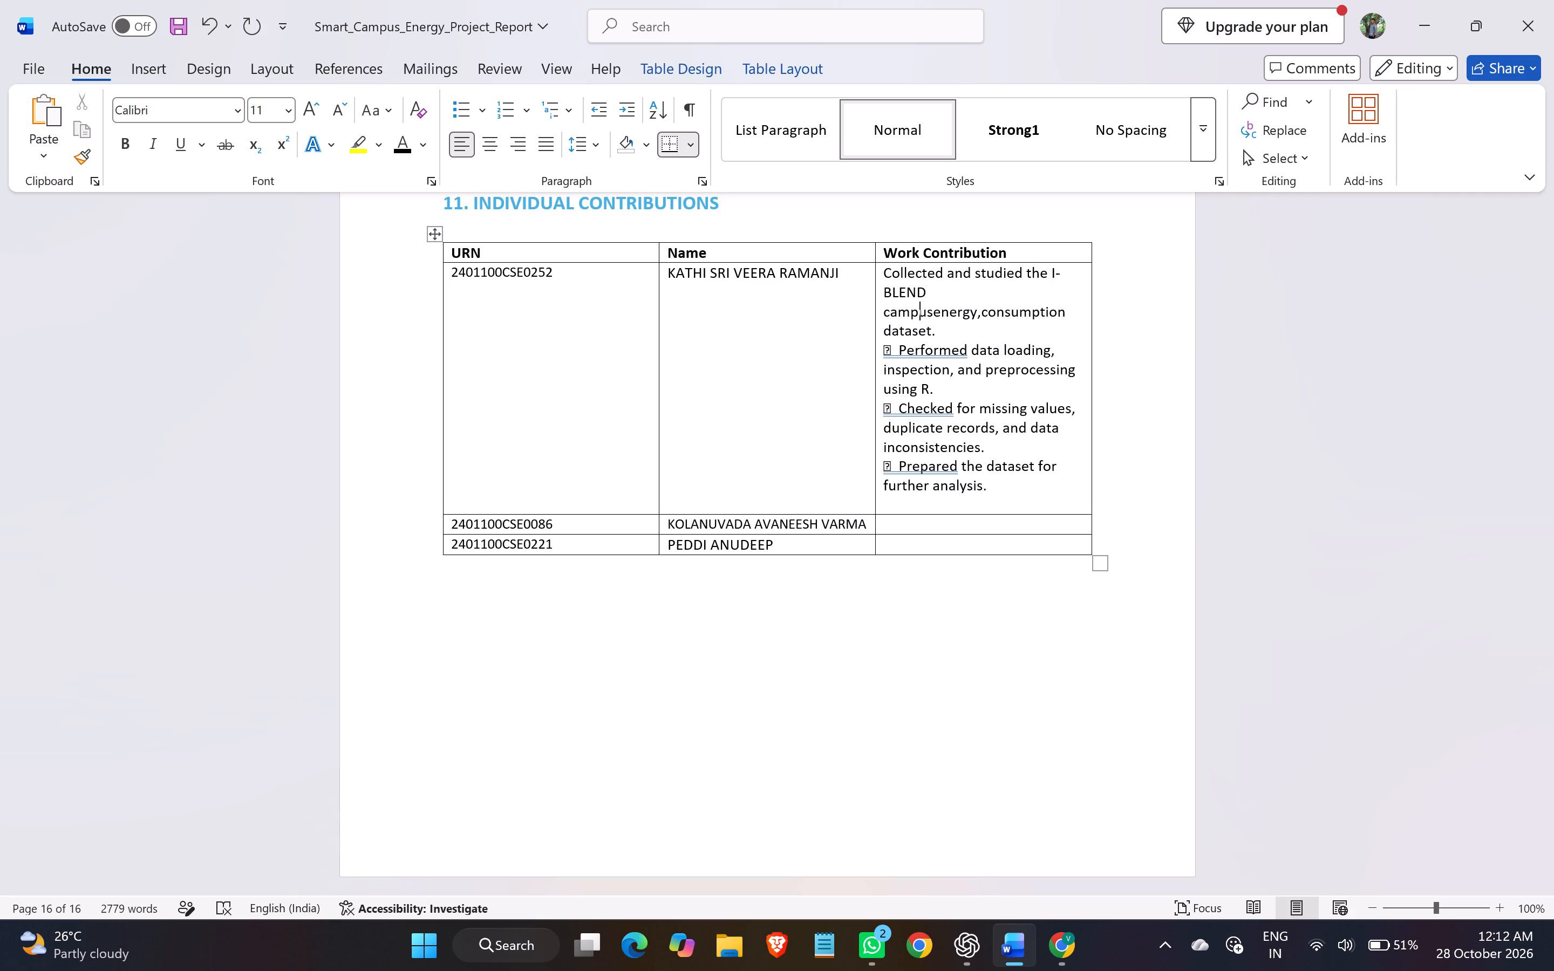
pyautogui.press('Left')
pyautogui.press('Left')
pyautogui.press('Left')
pyautogui.press('Left')
pyautogui.press('BackSpace')
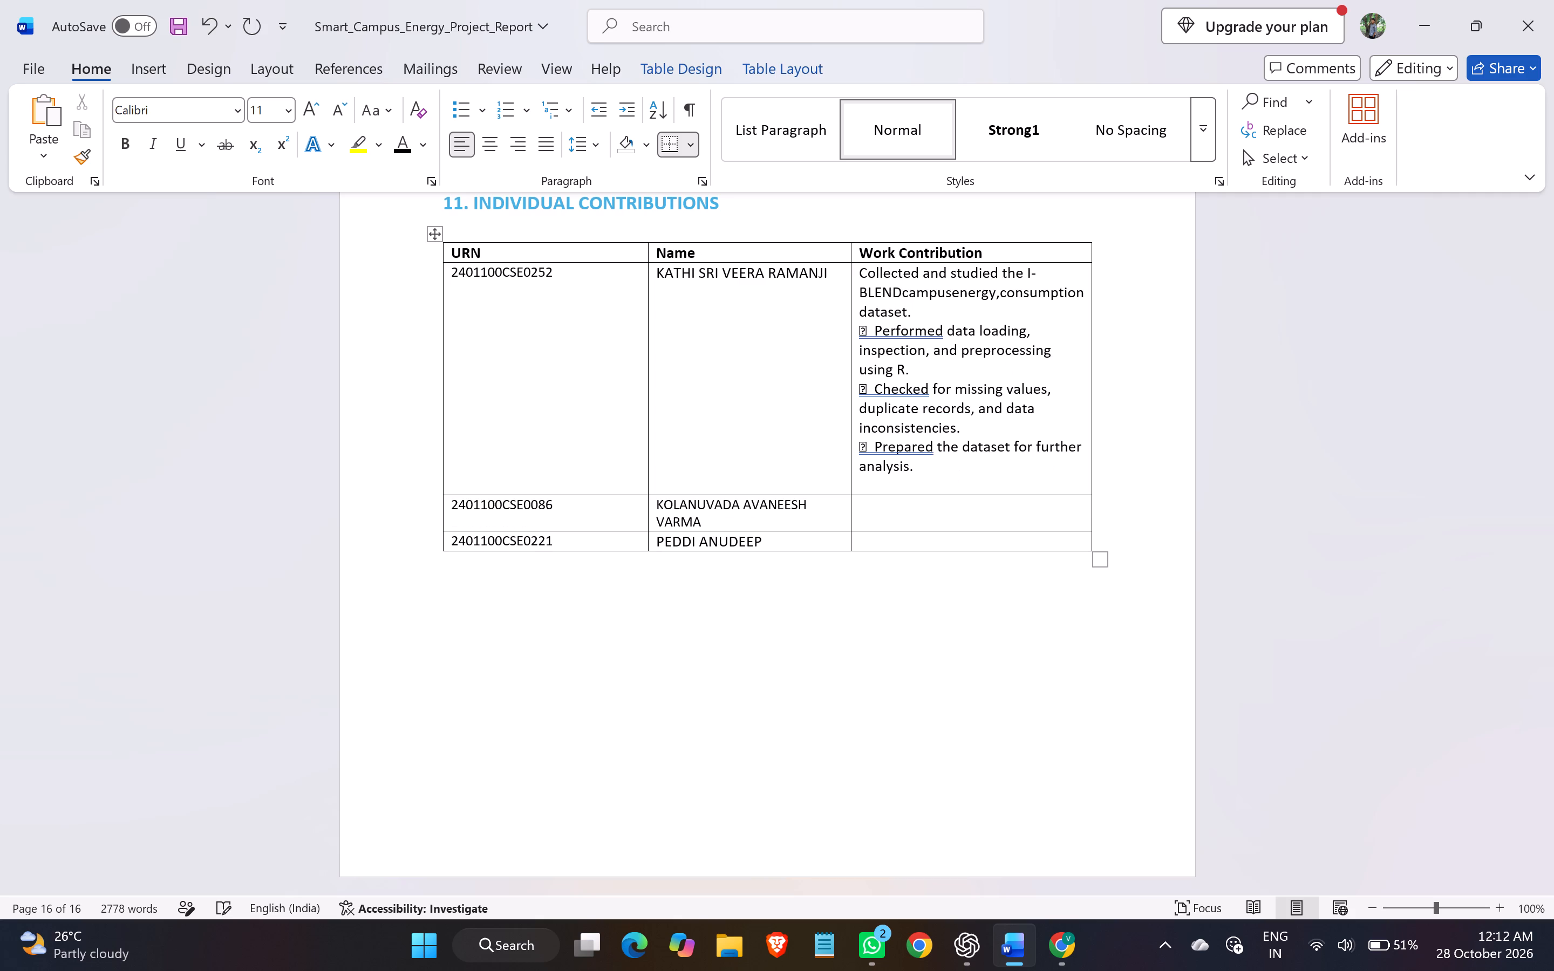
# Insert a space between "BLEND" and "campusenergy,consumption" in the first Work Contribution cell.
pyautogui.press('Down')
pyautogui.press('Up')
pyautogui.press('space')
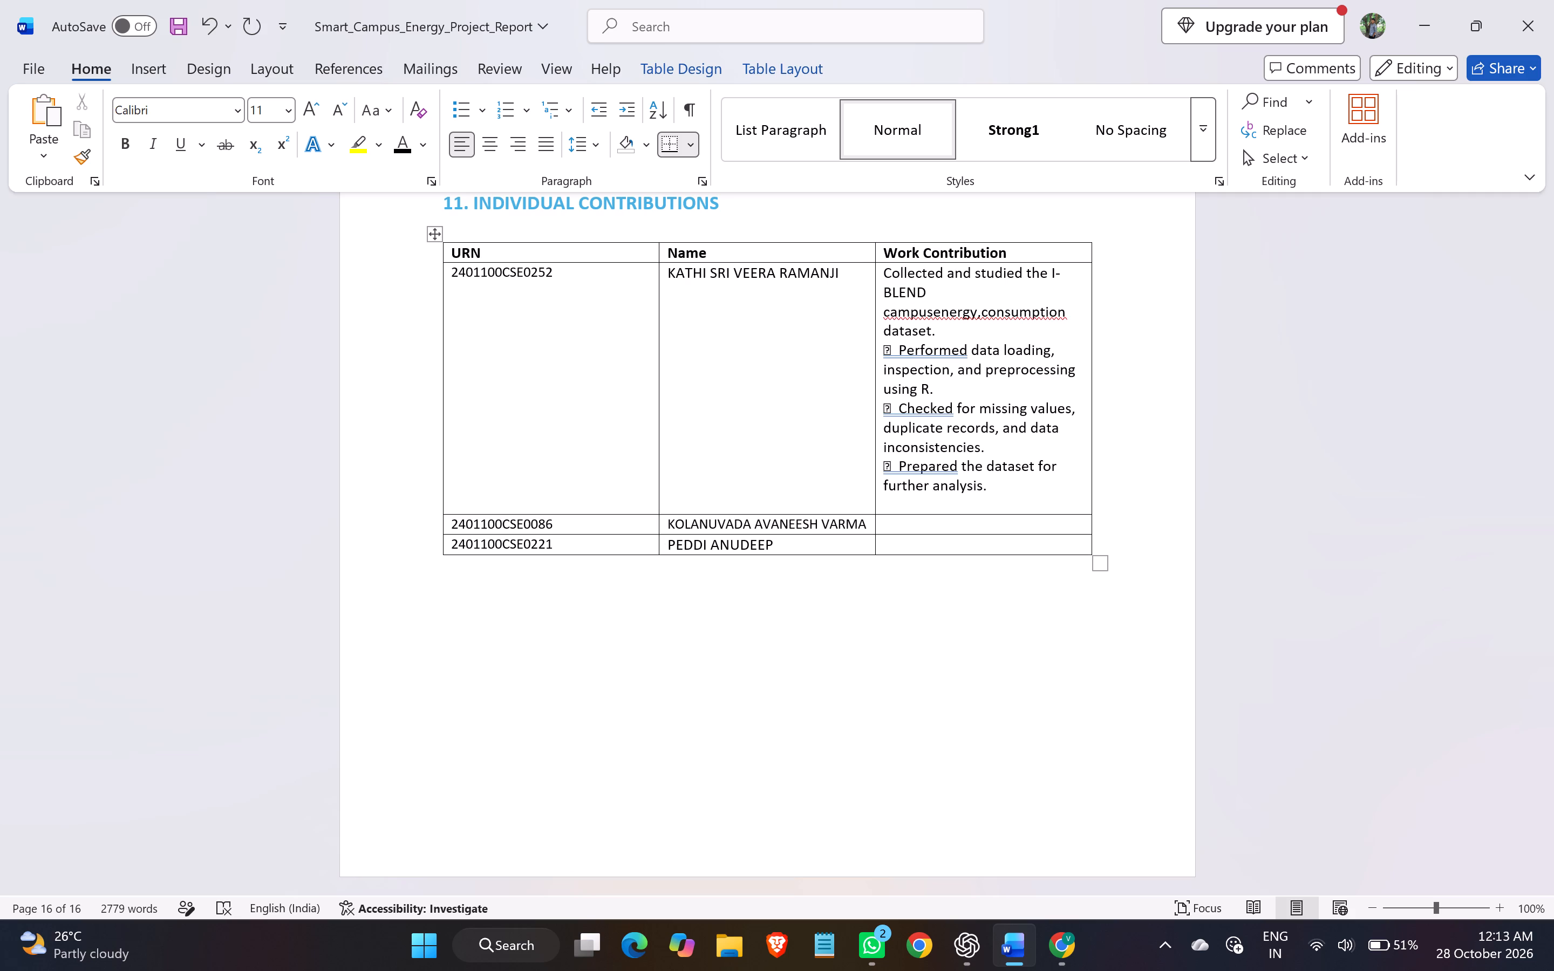
# Delete the stray bullet symbol and spaces before "Performed" and join that sentence directly after "dataset.".
pyautogui.press('Down')
pyautogui.press('Down')
pyautogui.press('Delete')
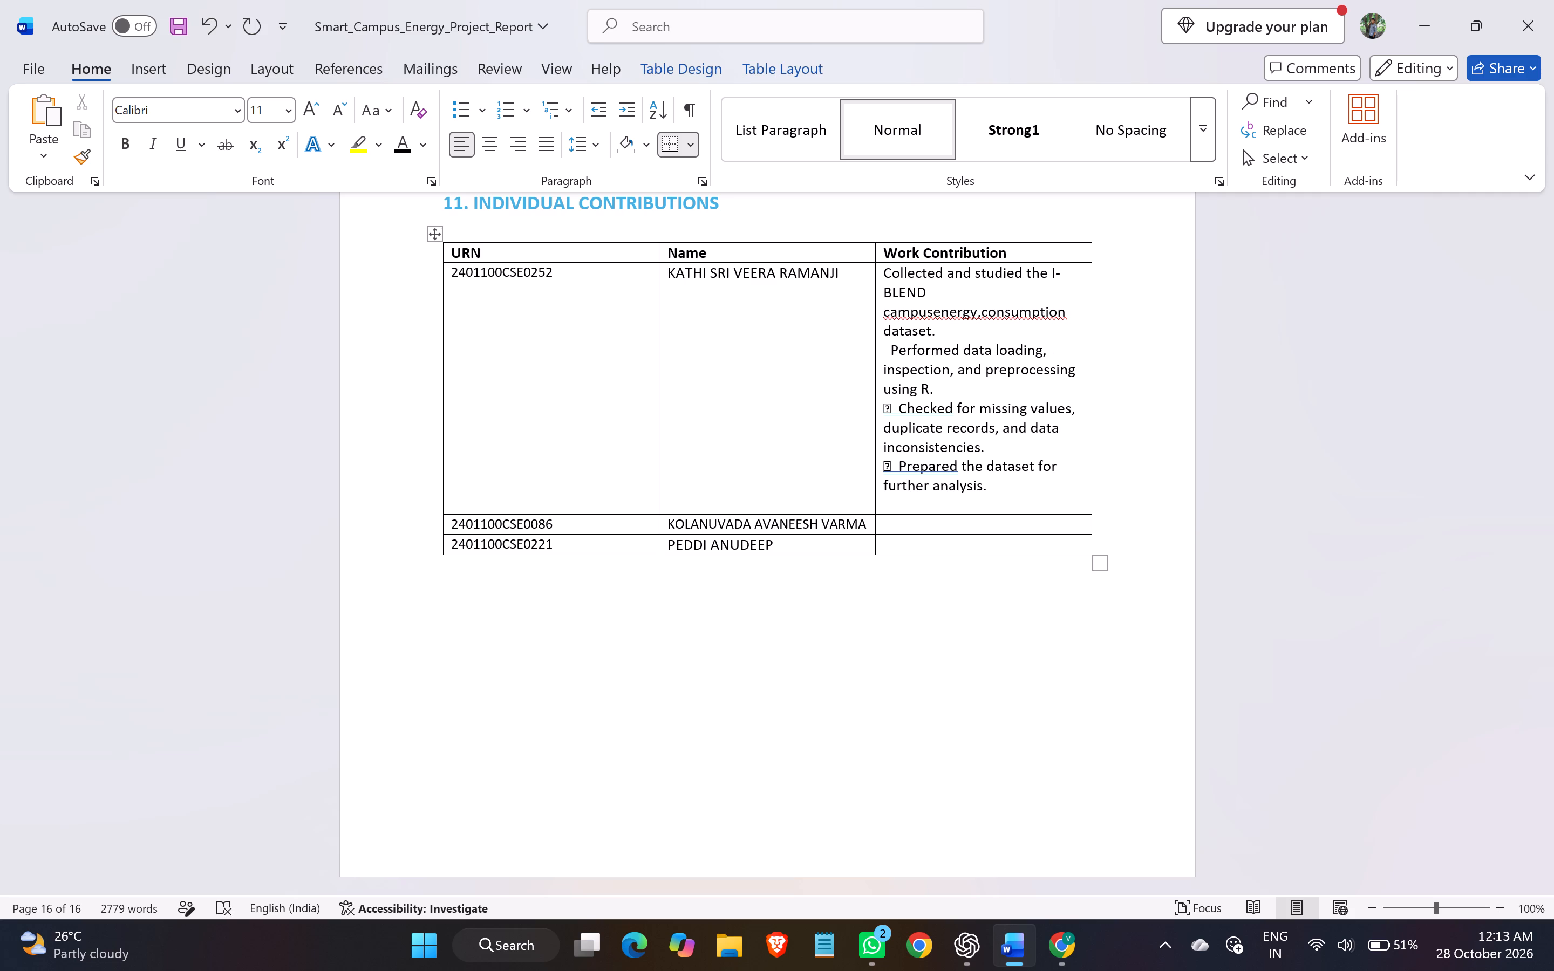
pyautogui.press('Delete')
pyautogui.press('Delete')
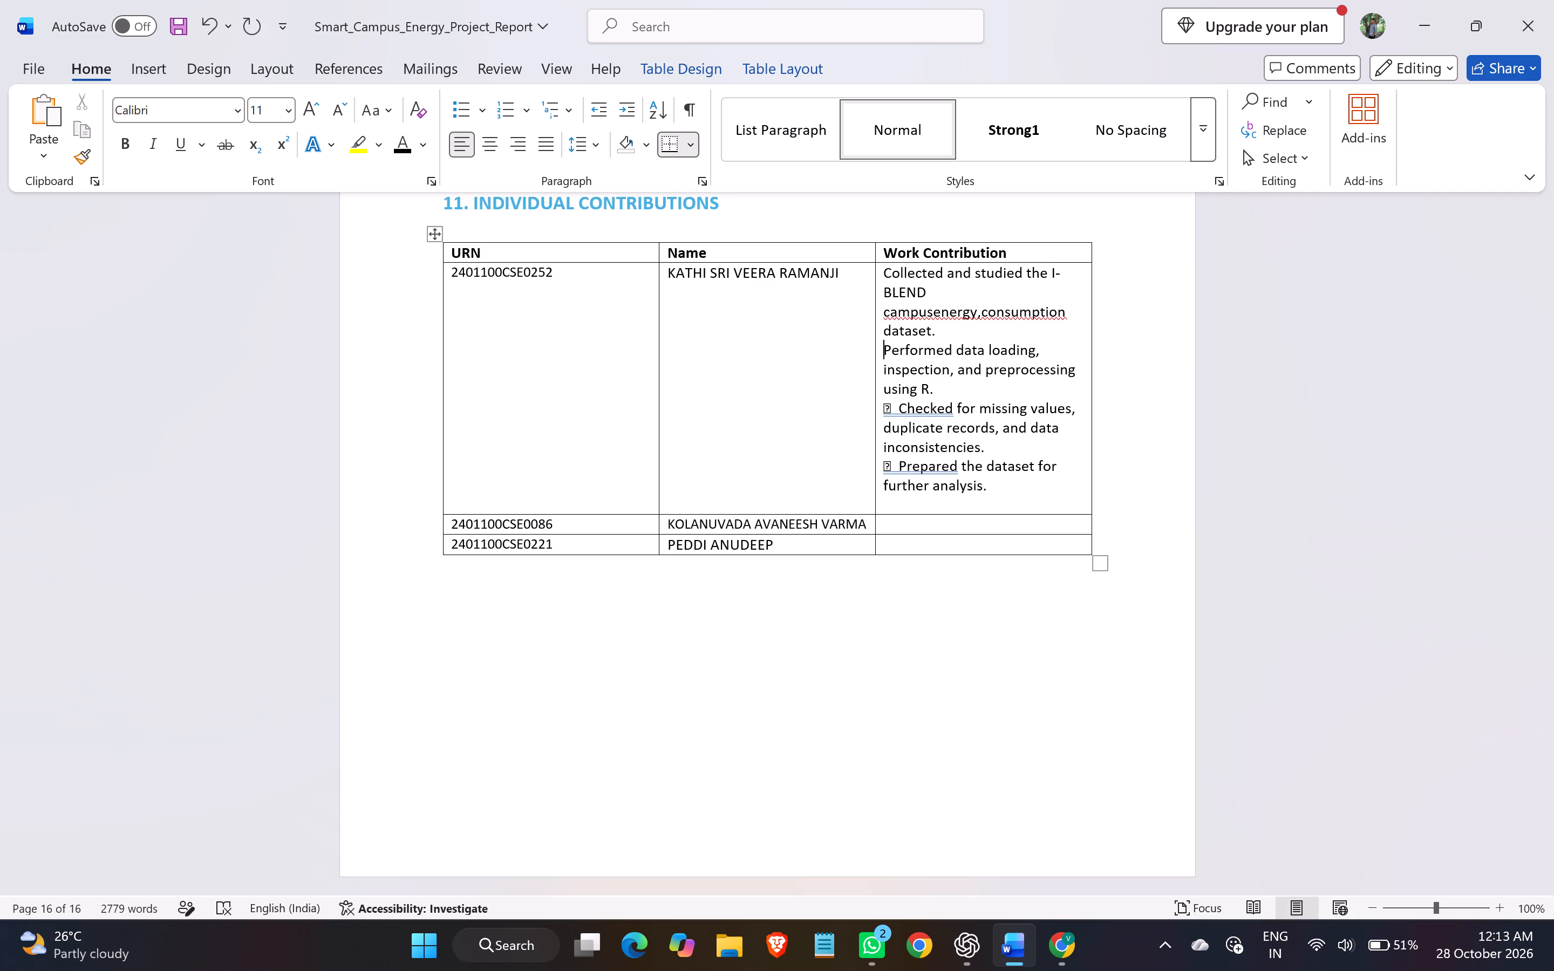
pyautogui.press('BackSpace')
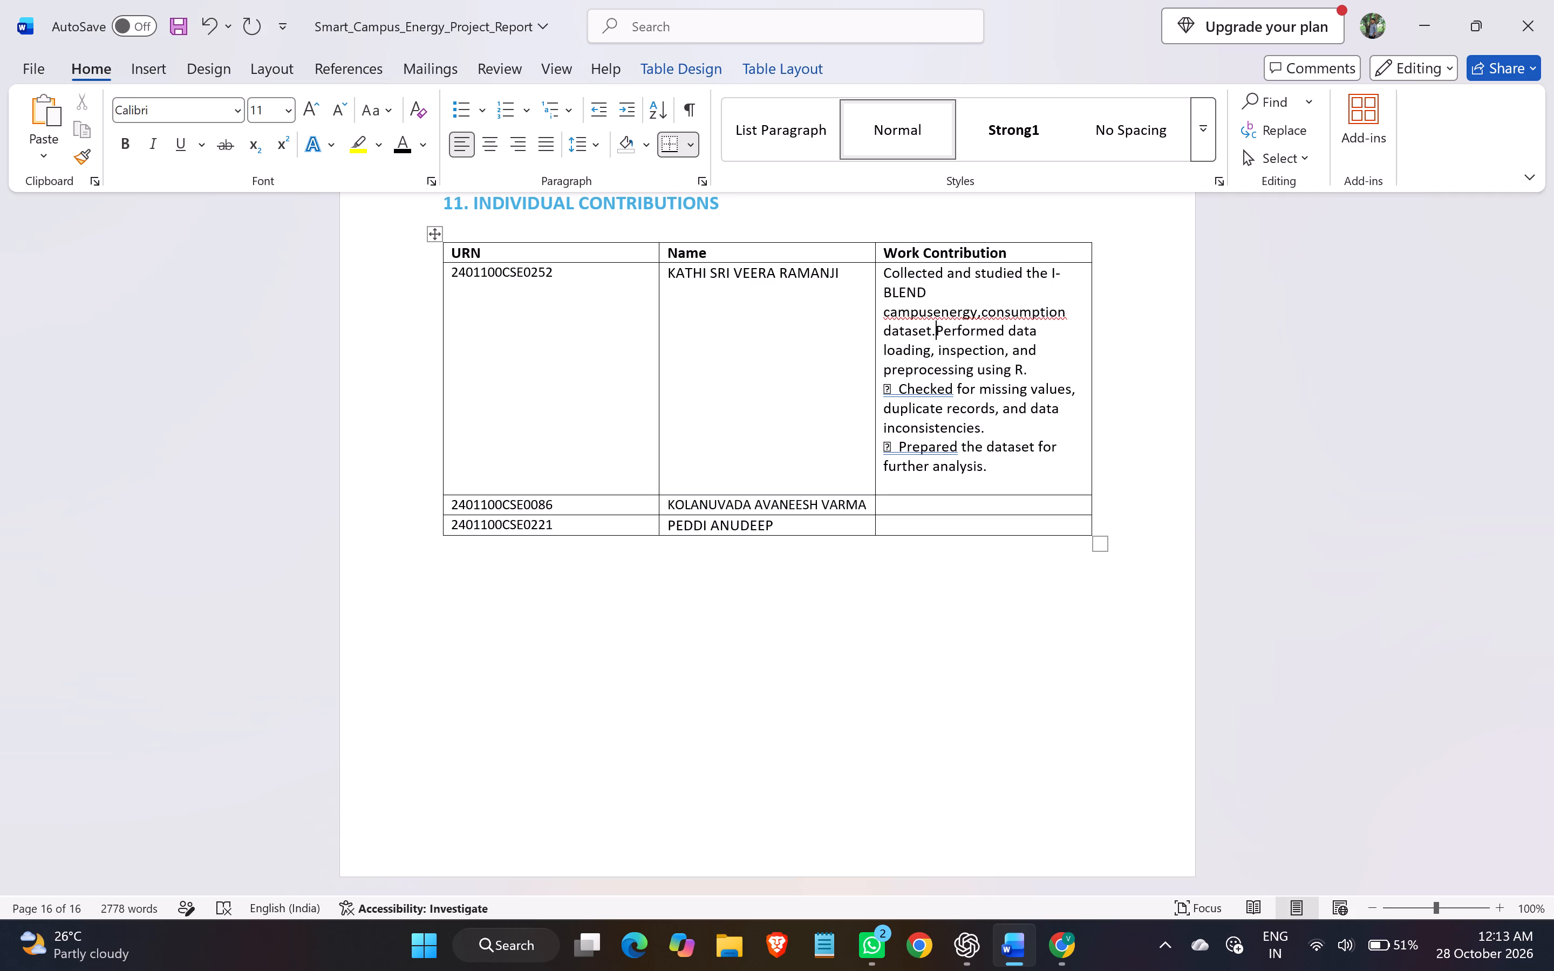
# Delete the stray bullet symbol and spaces before "Checked" and join that sentence directly after "using R.".
pyautogui.press('Down')
pyautogui.press('Down')
pyautogui.press('Down')
pyautogui.press('Left')
pyautogui.press('Left')
pyautogui.press('Left')
pyautogui.press('Left')
pyautogui.press('Left')
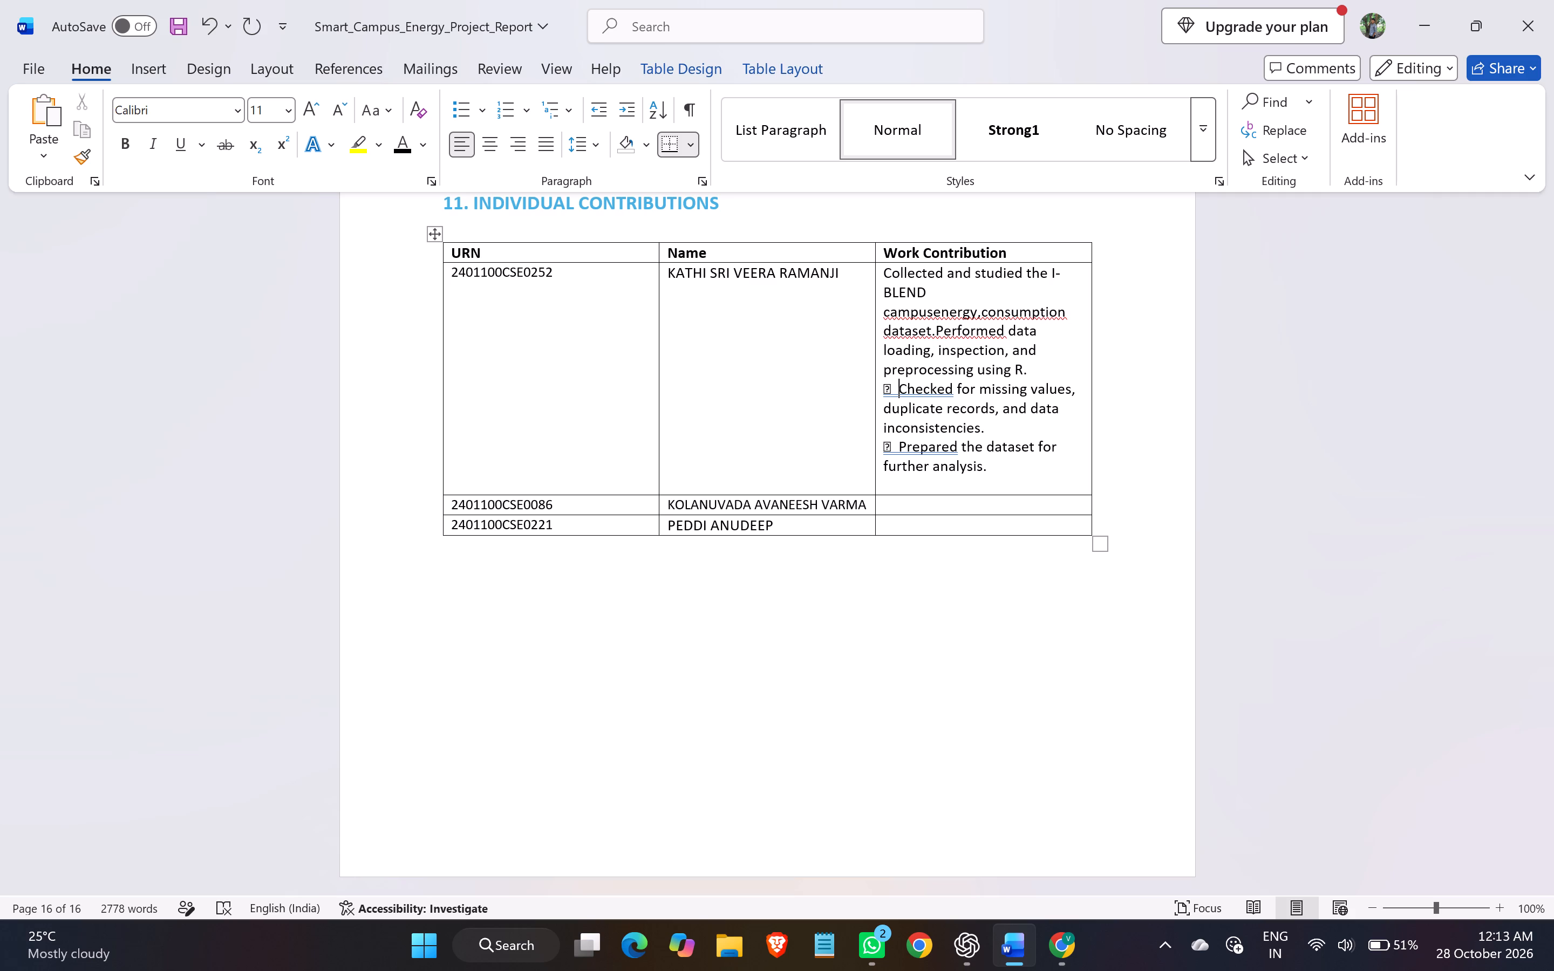
pyautogui.press('BackSpace')
pyautogui.press('BackSpace')
pyautogui.press('BackSpace')
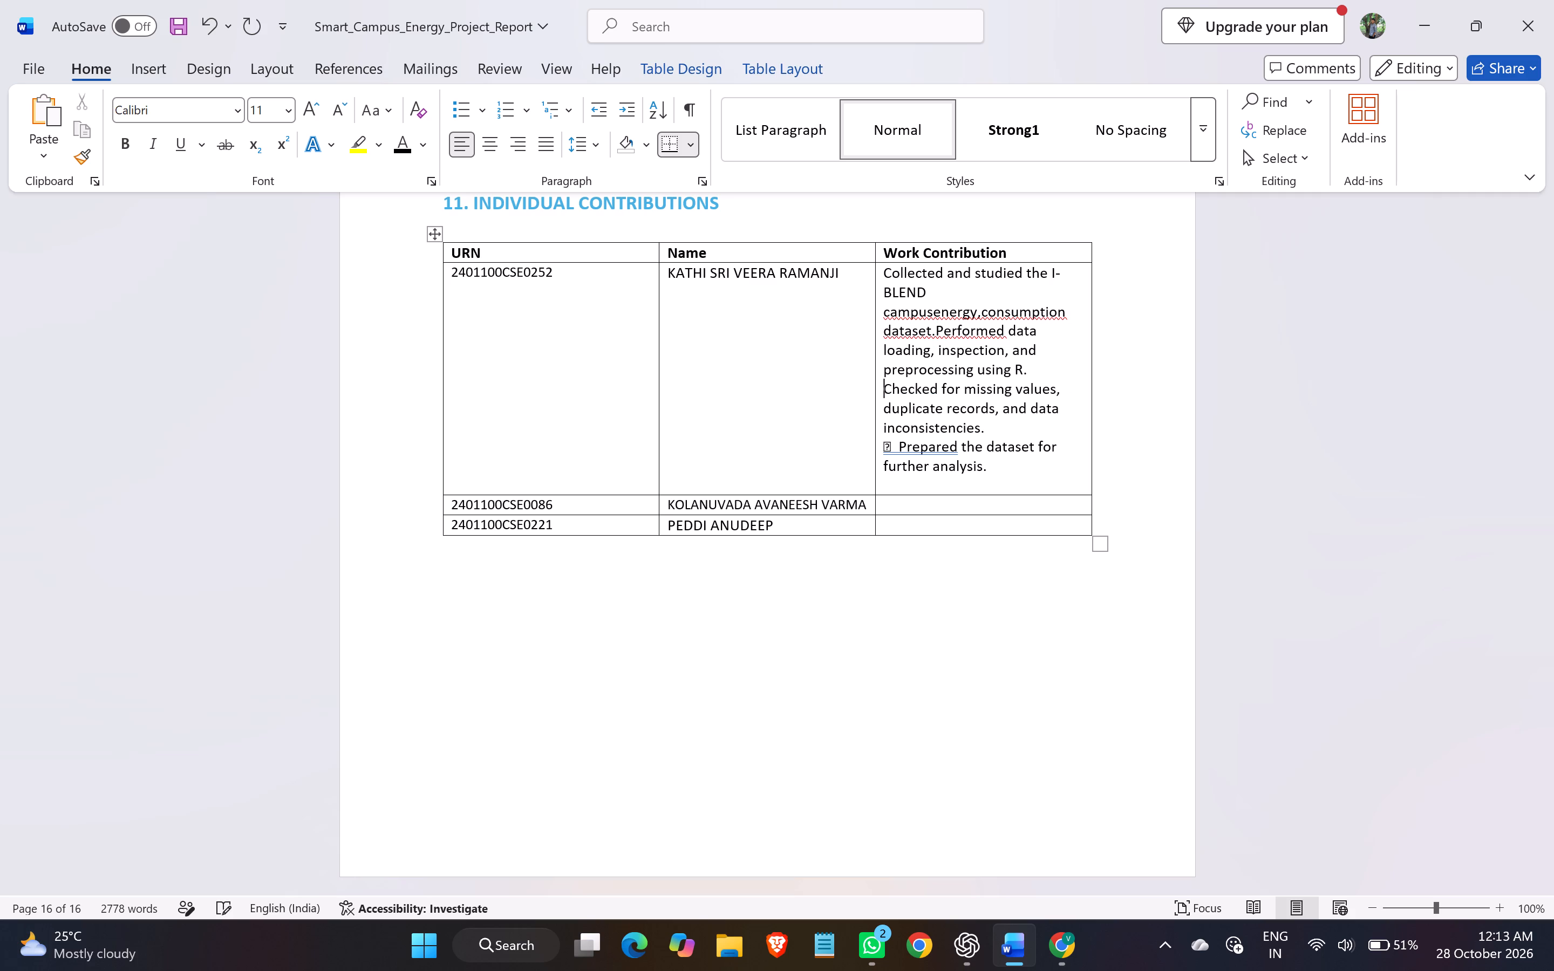
pyautogui.press('BackSpace')
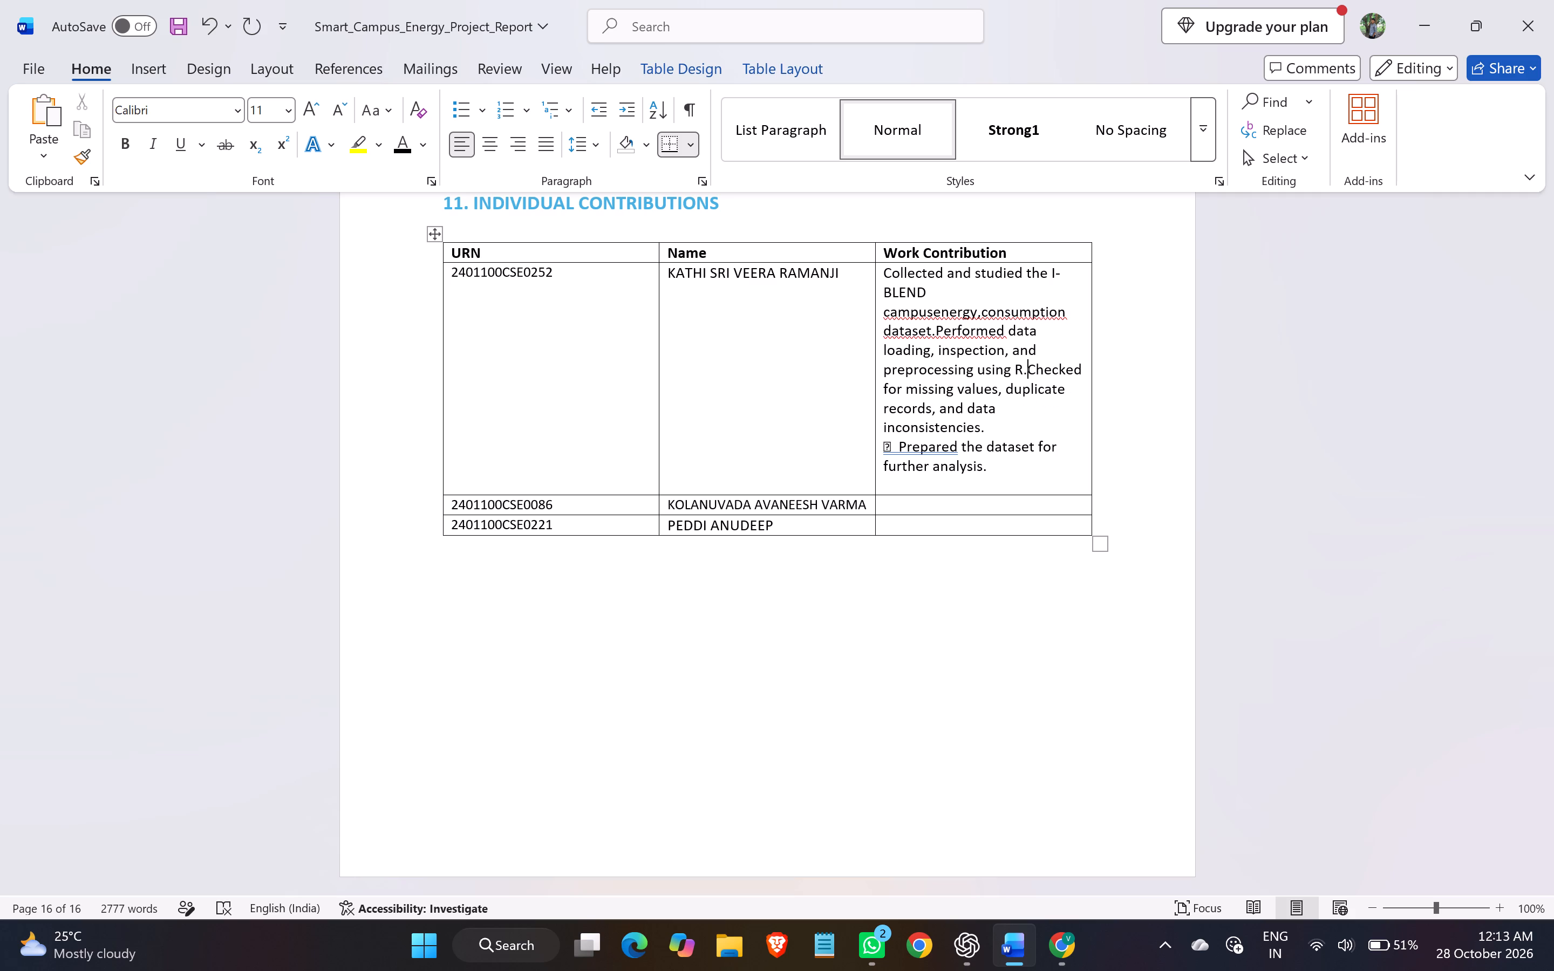
# Remove the space between "data" and "inconsistencies" in the first Work Contribution cell.
pyautogui.press('Down')
pyautogui.press('Down')
pyautogui.press('Down')
pyautogui.press('Left')
pyautogui.press('Left')
pyautogui.press('Left')
pyautogui.press('Left')
pyautogui.press('Left')
pyautogui.press('Left')
pyautogui.press('Left')
pyautogui.press('Left')
pyautogui.press('Left')
pyautogui.press('Left')
pyautogui.press('Left')
pyautogui.press('Left')
pyautogui.press('Left')
pyautogui.press('Left')
pyautogui.press('Left')
pyautogui.press('Left')
pyautogui.press('BackSpace')
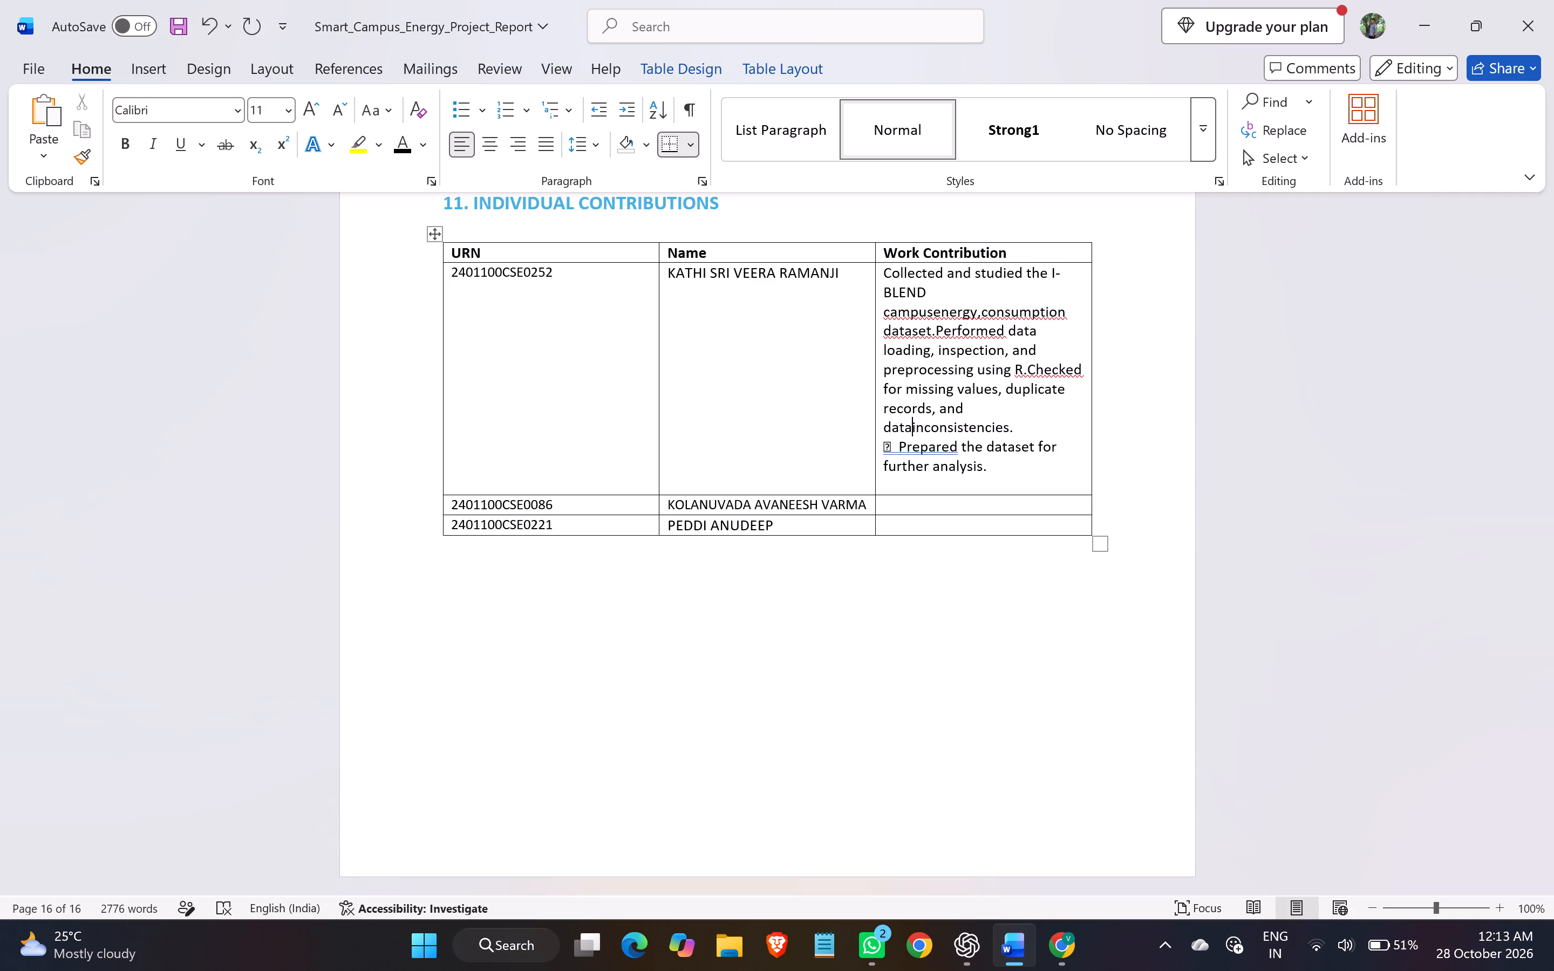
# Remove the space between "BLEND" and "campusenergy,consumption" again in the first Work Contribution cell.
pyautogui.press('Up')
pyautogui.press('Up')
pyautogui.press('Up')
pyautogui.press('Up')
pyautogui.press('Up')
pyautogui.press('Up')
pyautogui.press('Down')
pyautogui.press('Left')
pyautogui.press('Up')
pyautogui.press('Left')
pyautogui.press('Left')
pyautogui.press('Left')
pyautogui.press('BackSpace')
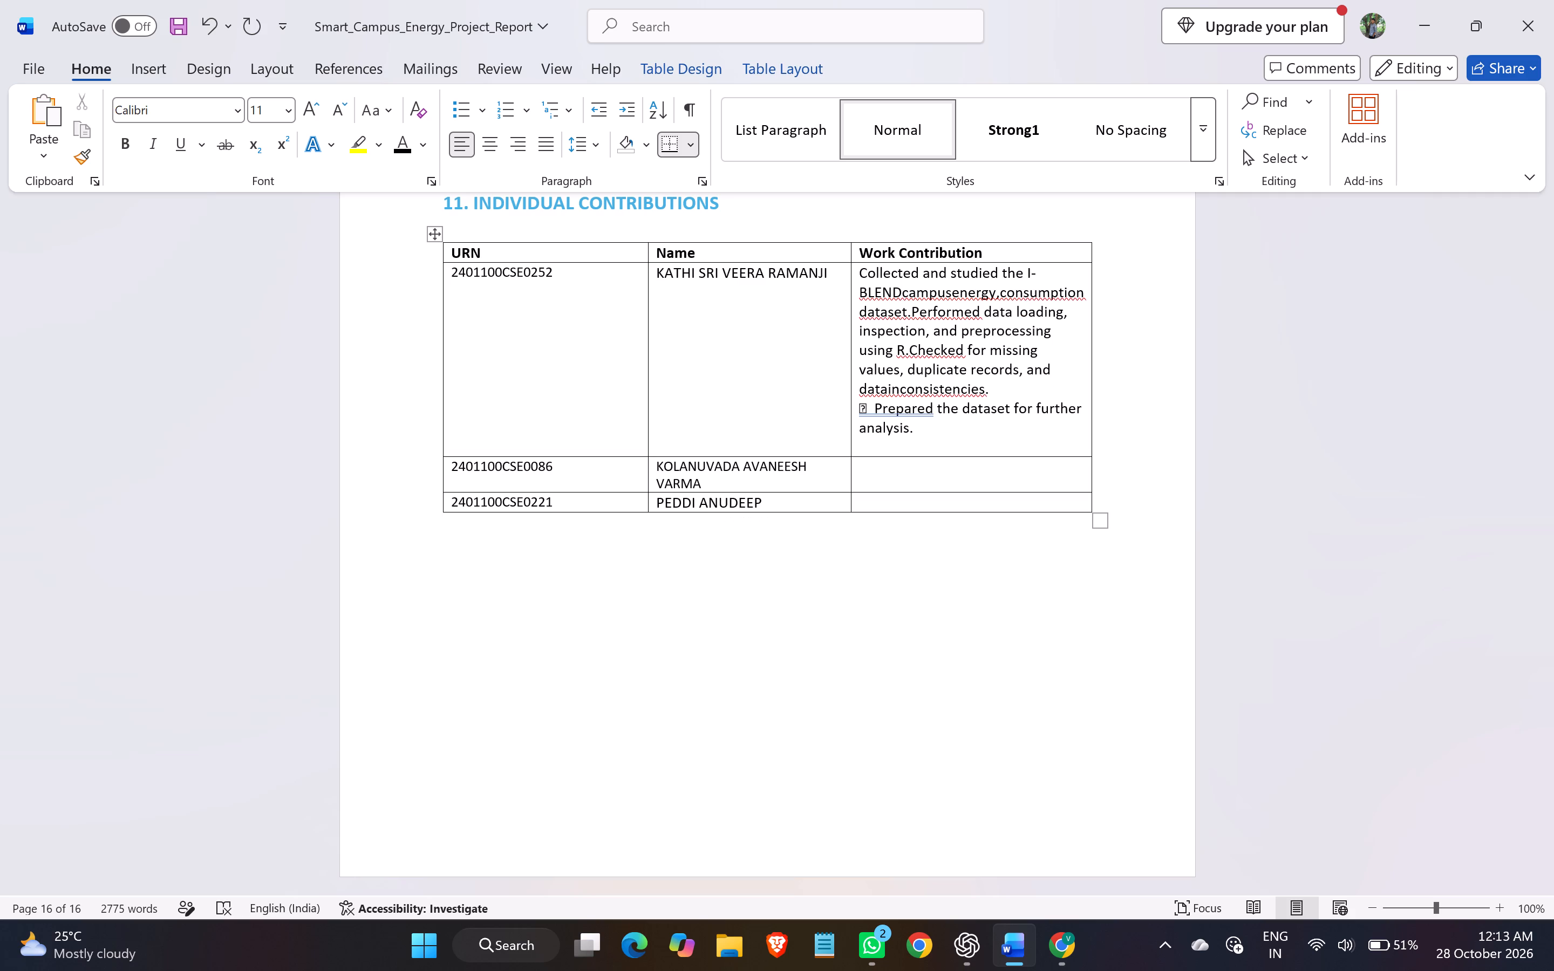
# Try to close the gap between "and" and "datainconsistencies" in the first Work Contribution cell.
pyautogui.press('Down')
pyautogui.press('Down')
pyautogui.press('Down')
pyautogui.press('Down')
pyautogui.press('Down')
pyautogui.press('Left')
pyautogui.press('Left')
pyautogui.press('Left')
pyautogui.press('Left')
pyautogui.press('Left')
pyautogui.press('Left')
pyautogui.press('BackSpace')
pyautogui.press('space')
# Delete the stray bullet symbol before "Prepared" and join that sentence after "datainconsistencies." with one space between them.
pyautogui.press('Down')
pyautogui.press('Right')
pyautogui.press('Right')
pyautogui.press('Right')
pyautogui.press('BackSpace')
pyautogui.press('BackSpace')
pyautogui.press('BackSpace')
pyautogui.press('BackSpace')
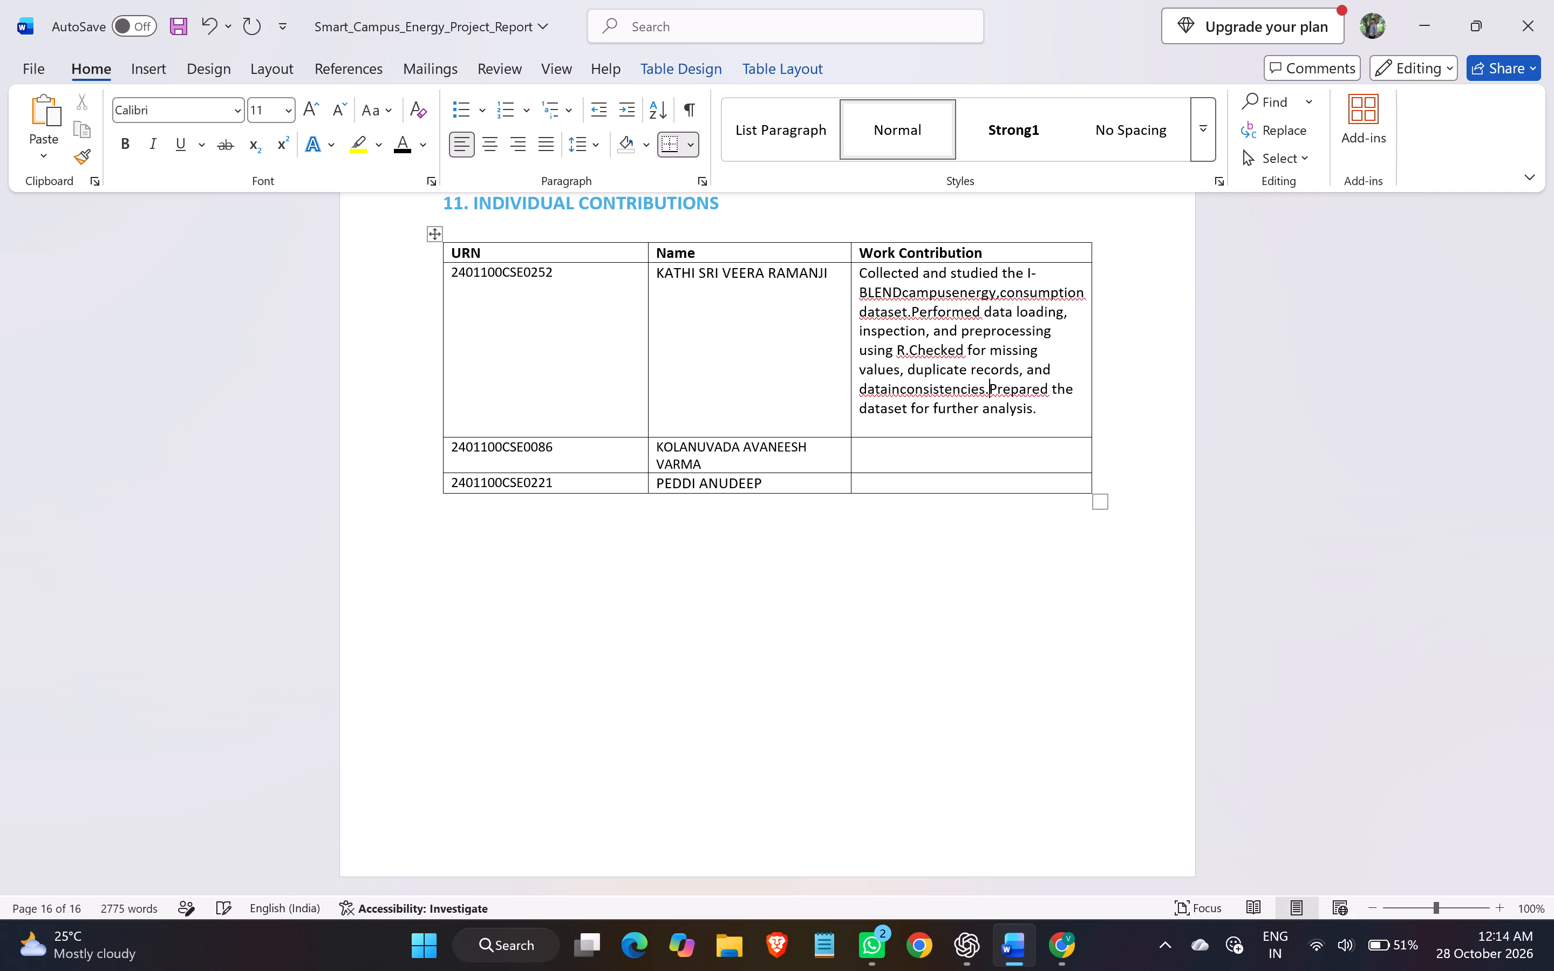
pyautogui.press('space')
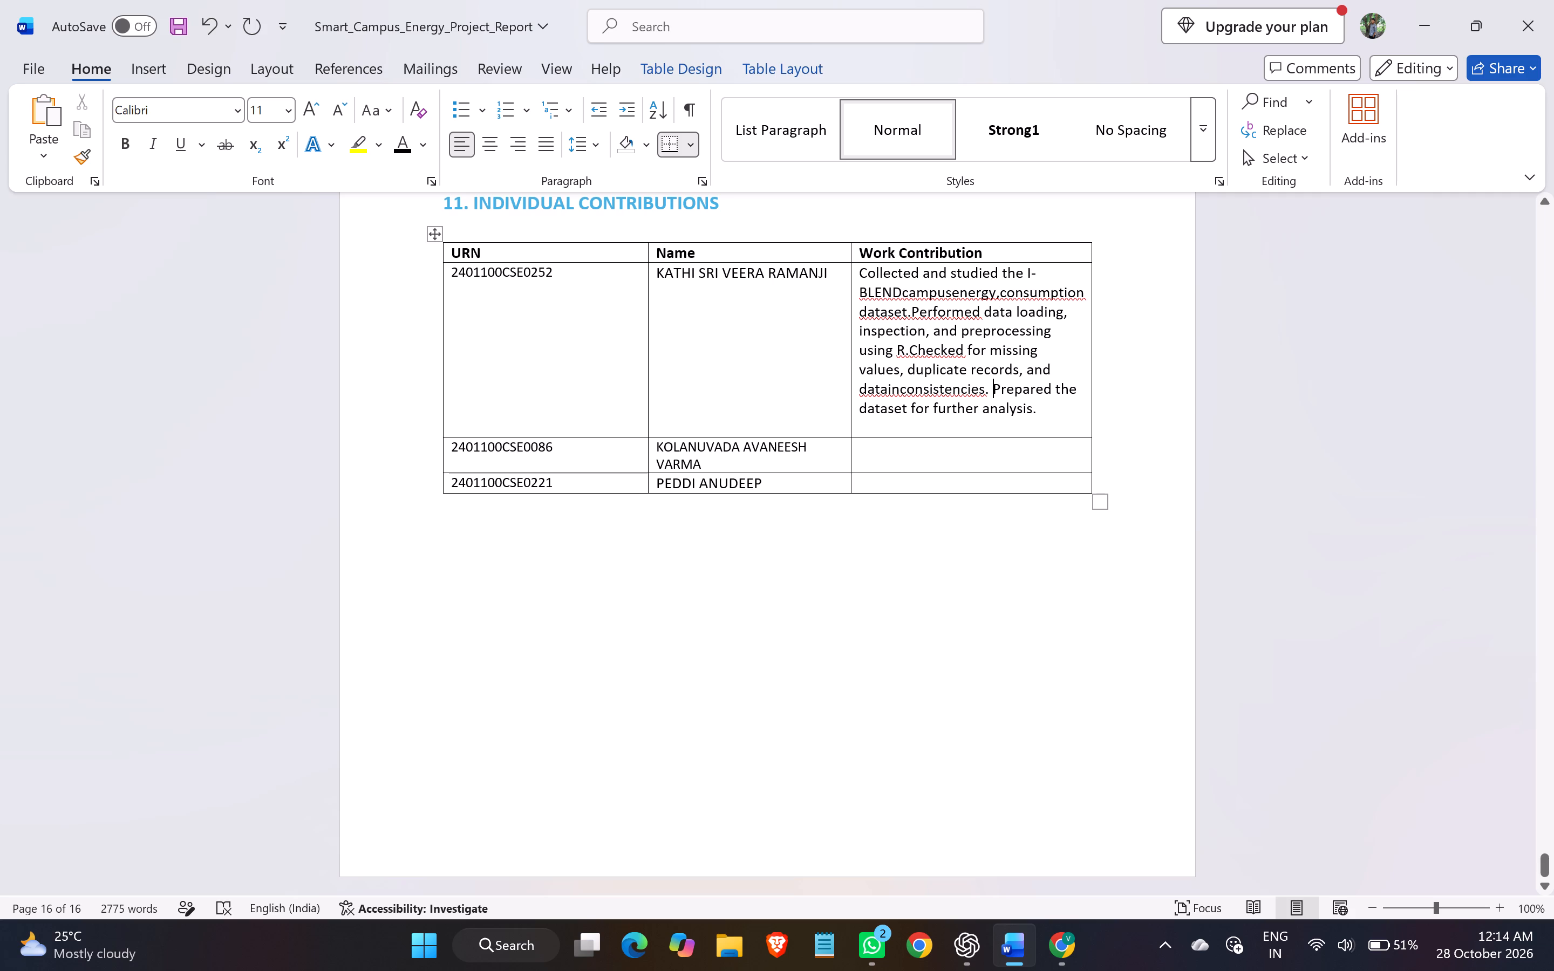
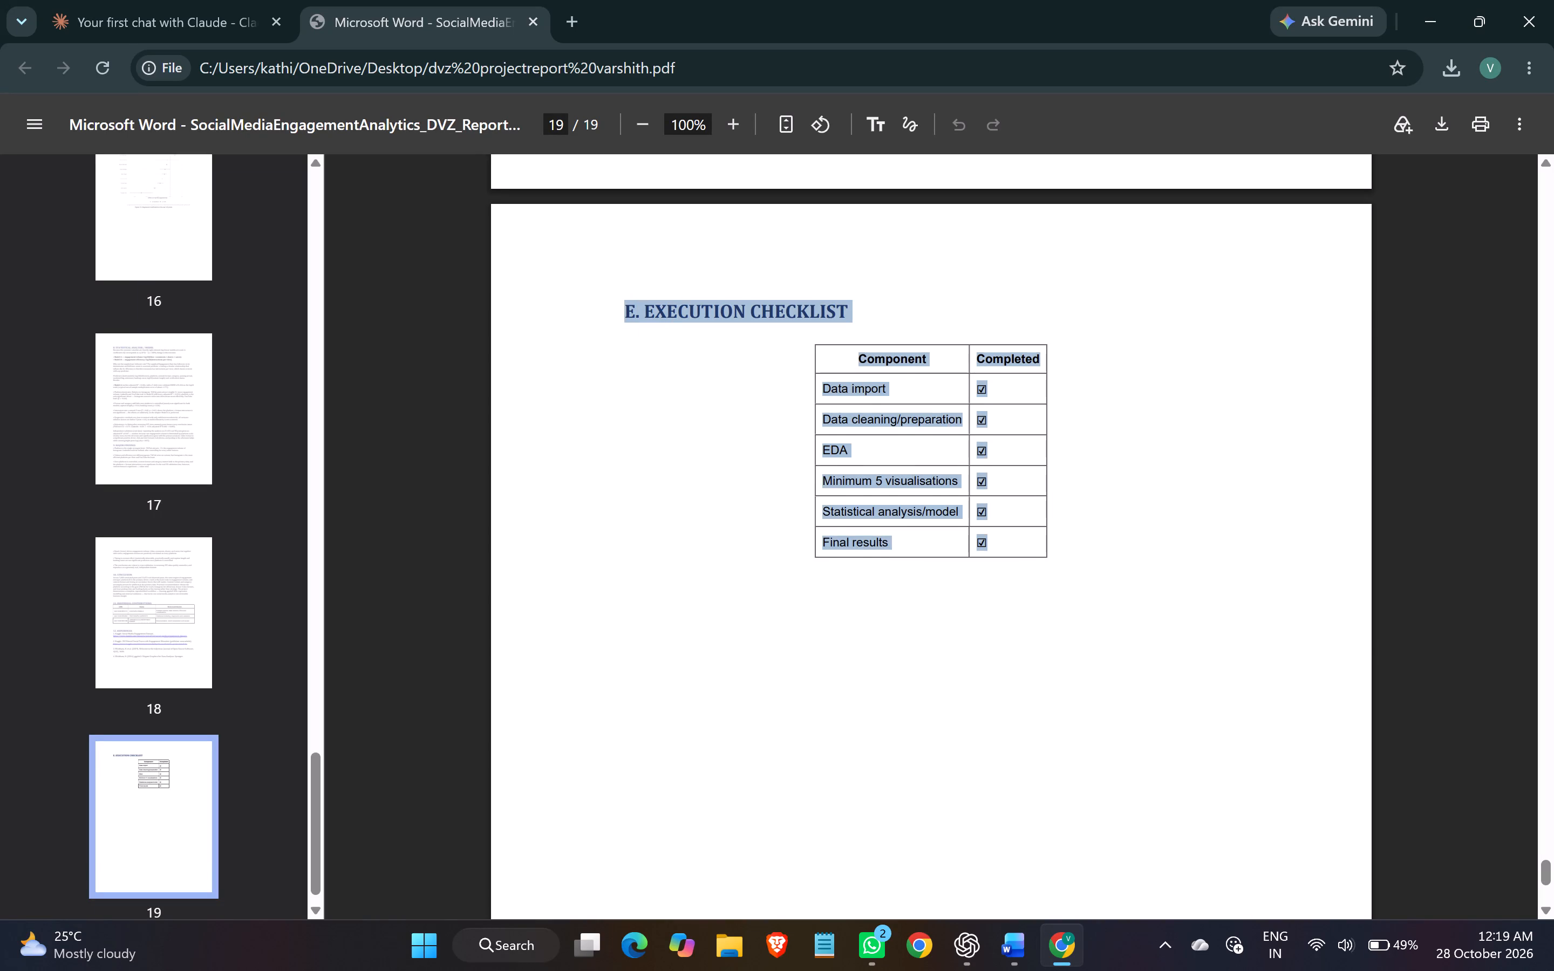
# Select only the "E. EXECUTION CHECKLIST" heading text on page 19 of the sample PDF, leaving out the table.
pyautogui.click(1133, 510)
pyautogui.moveTo(854, 306); pyautogui.dragTo(681, 312)
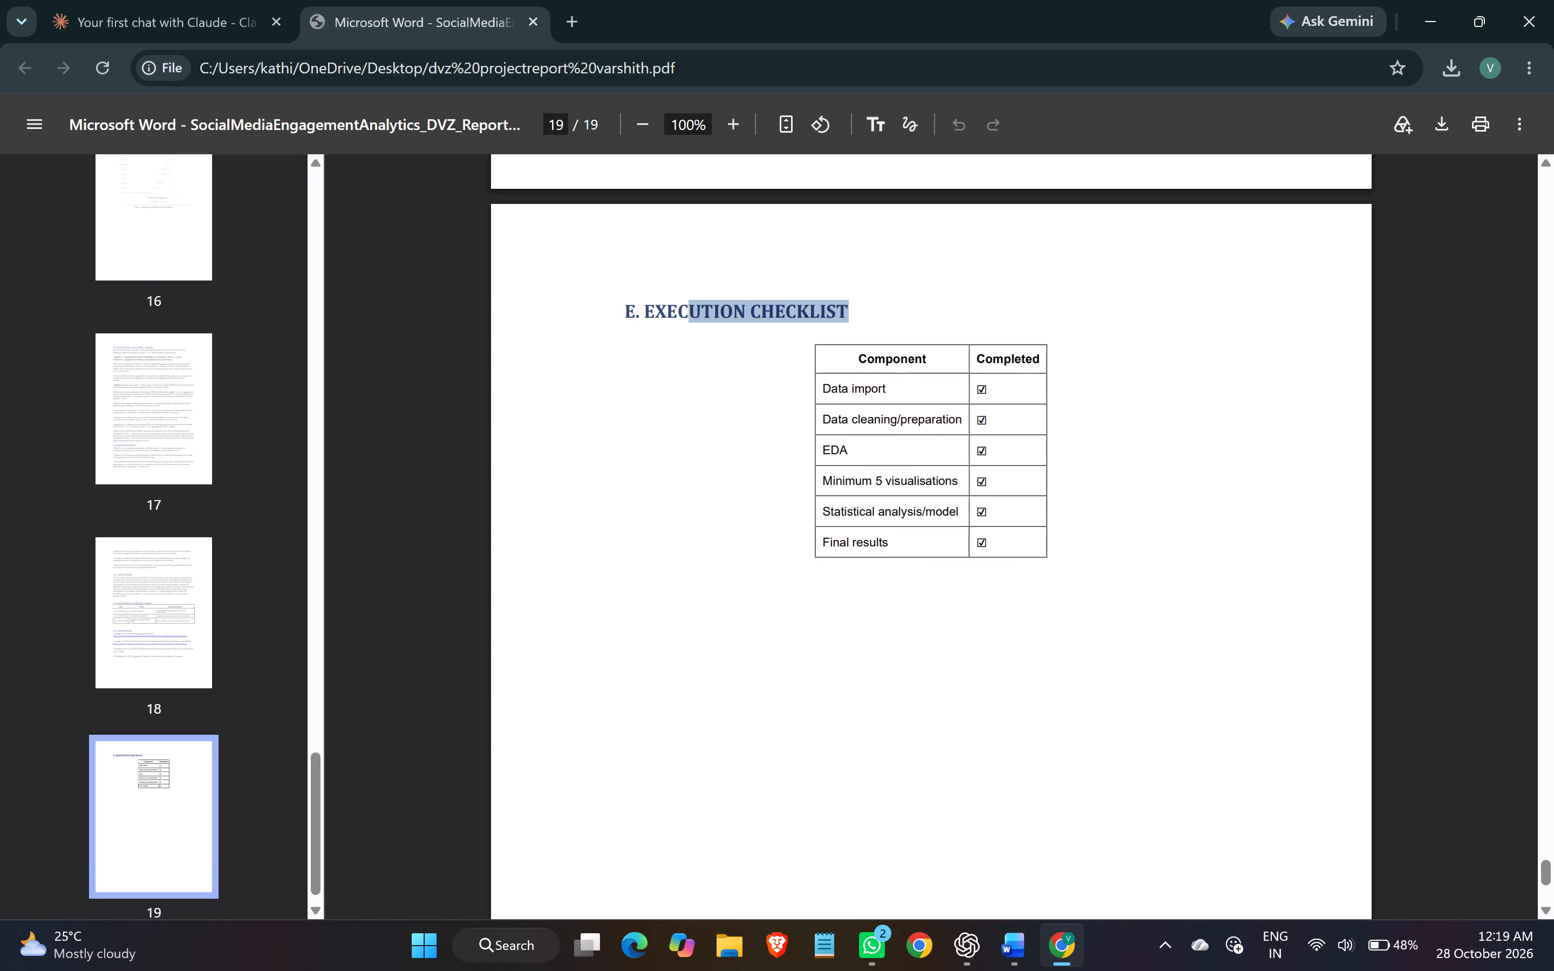
pyautogui.moveTo(681, 312); pyautogui.dragTo(621, 316)
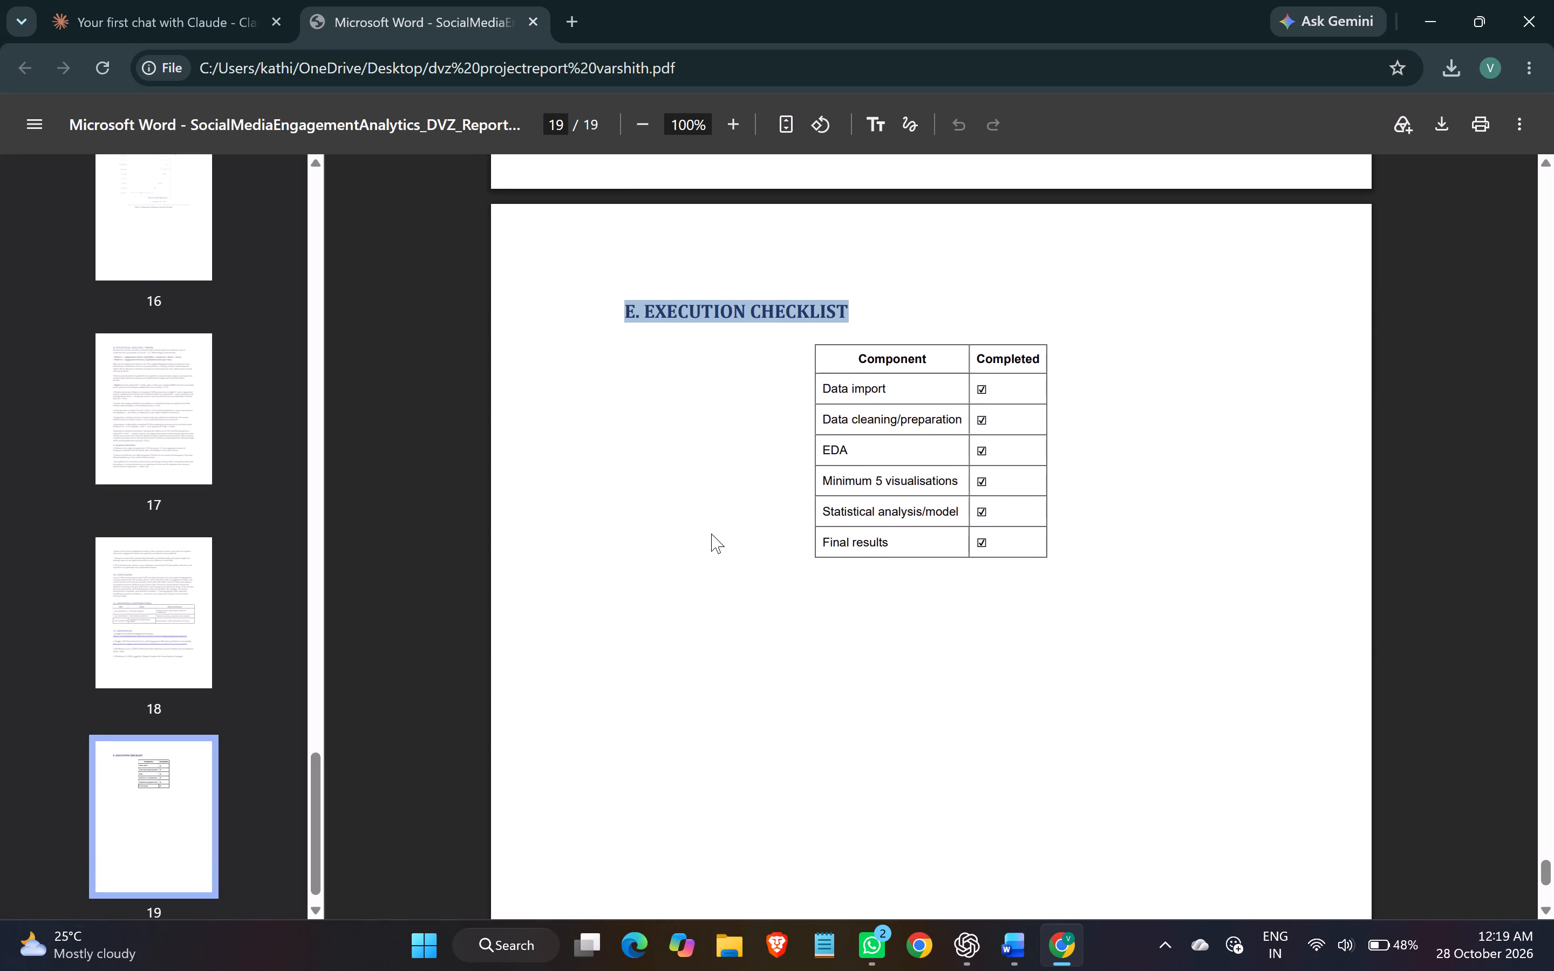
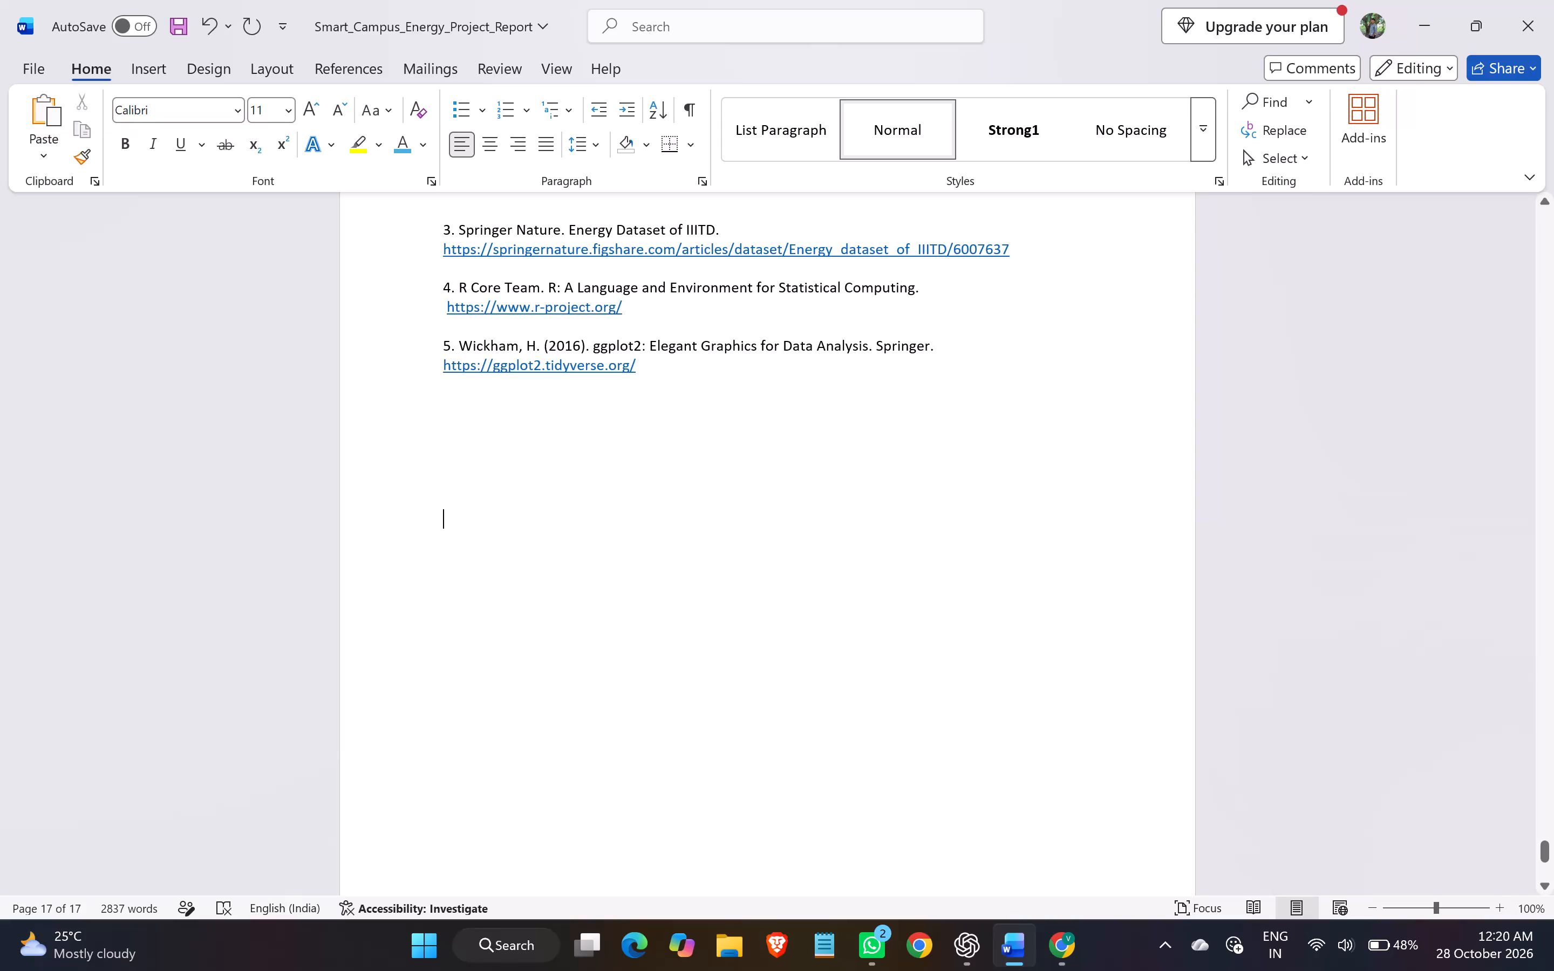
# Paste the "E. EXECUTION CHECKLIST" heading into the Word report below the last reference on page 17.
pyautogui.hotkey('ctrl', 'v')
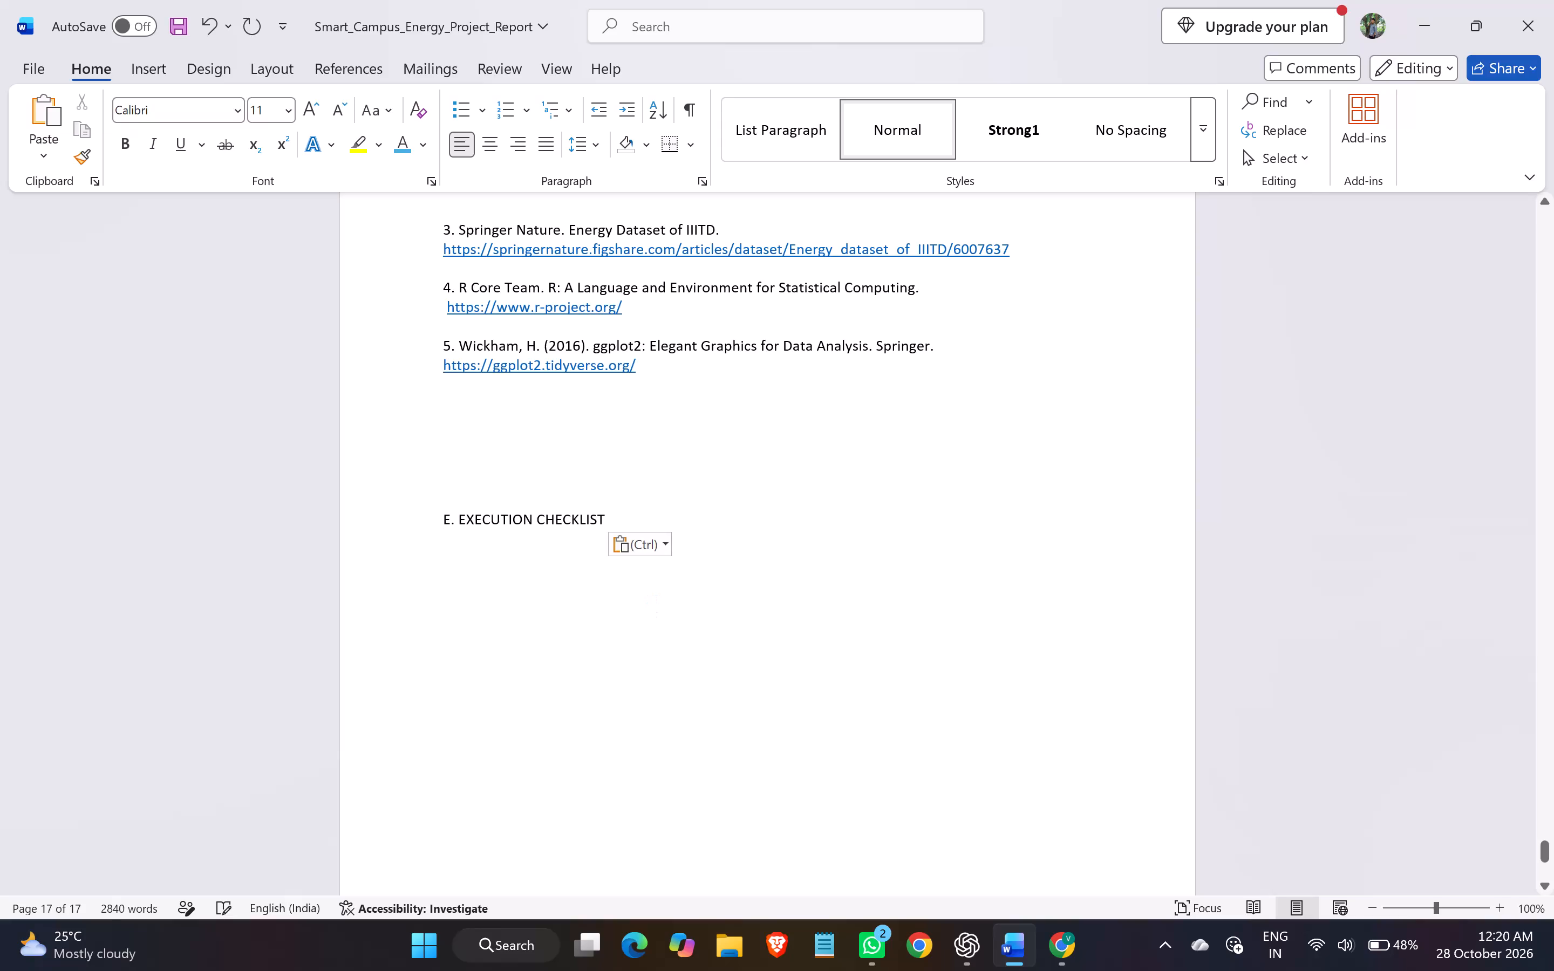
# Format the "E. EXECUTION CHECKLIST" heading as 14 pt, bold, with light blue font colour.
pyautogui.moveTo(611, 515); pyautogui.dragTo(441, 517)
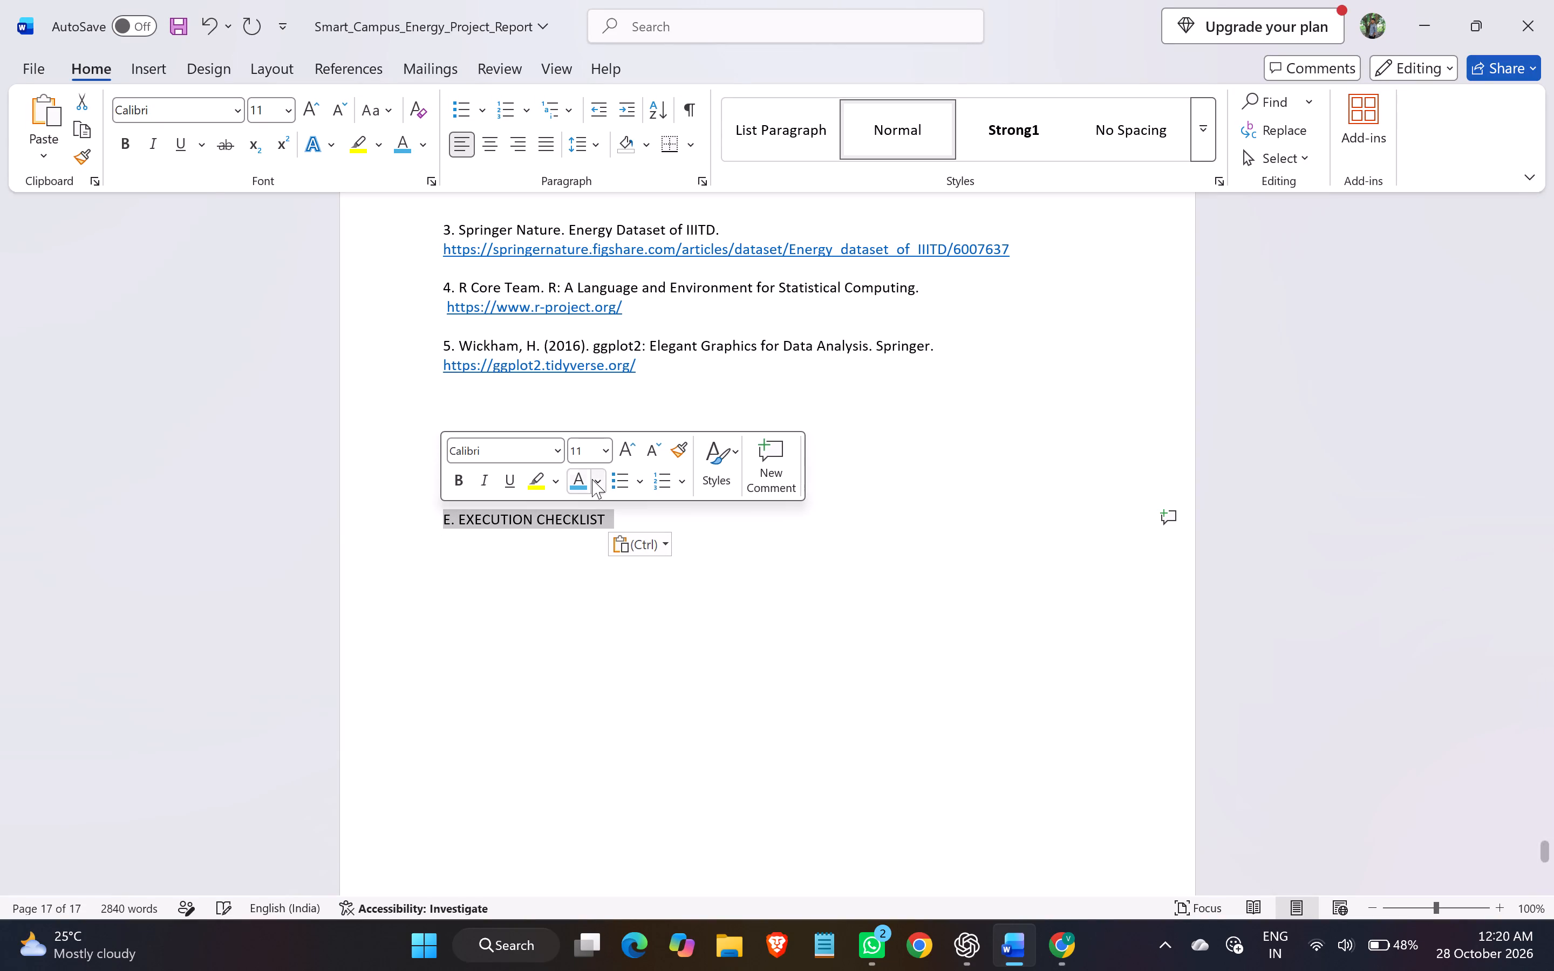
pyautogui.click(603, 456)
pyautogui.click(591, 599)
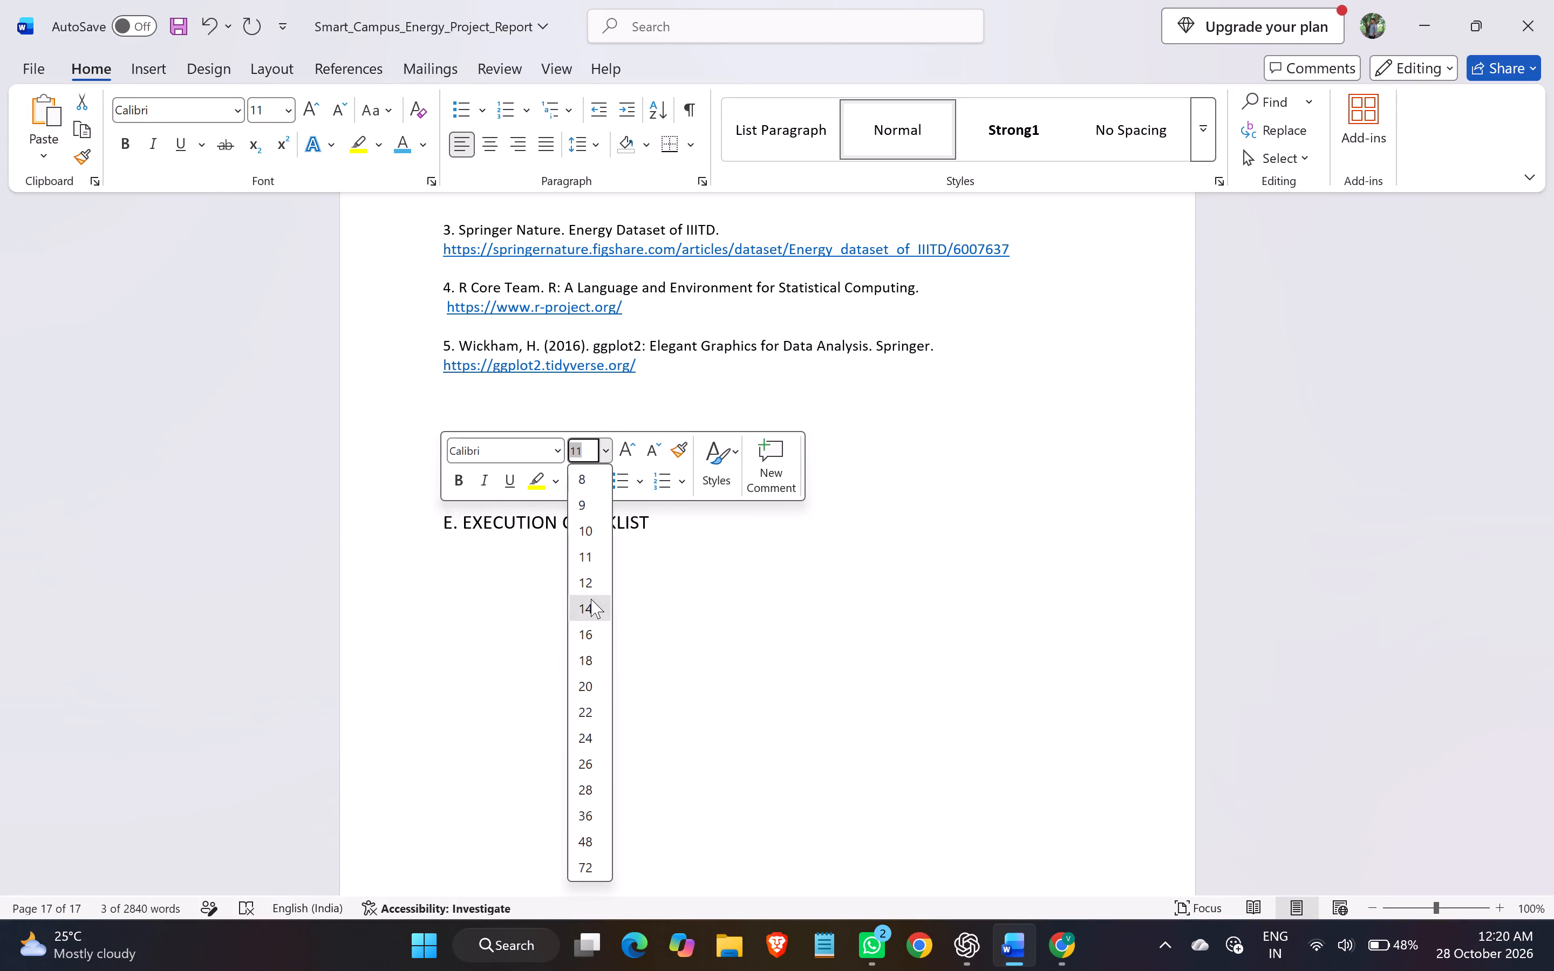
pyautogui.click(460, 484)
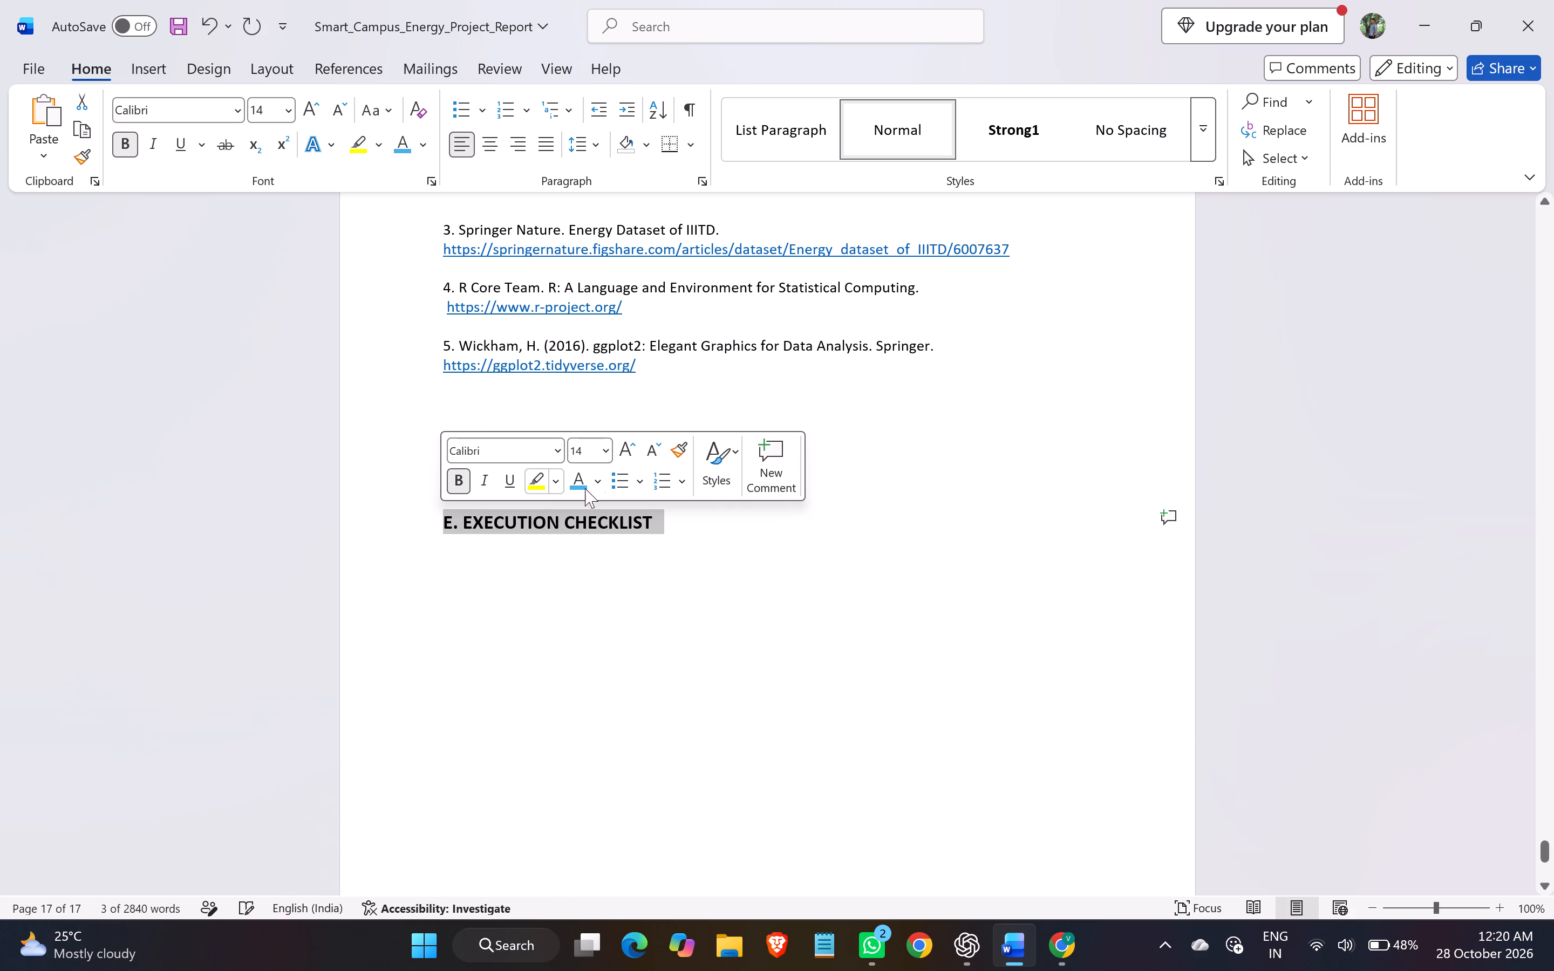
pyautogui.click(599, 487)
pyautogui.click(585, 485)
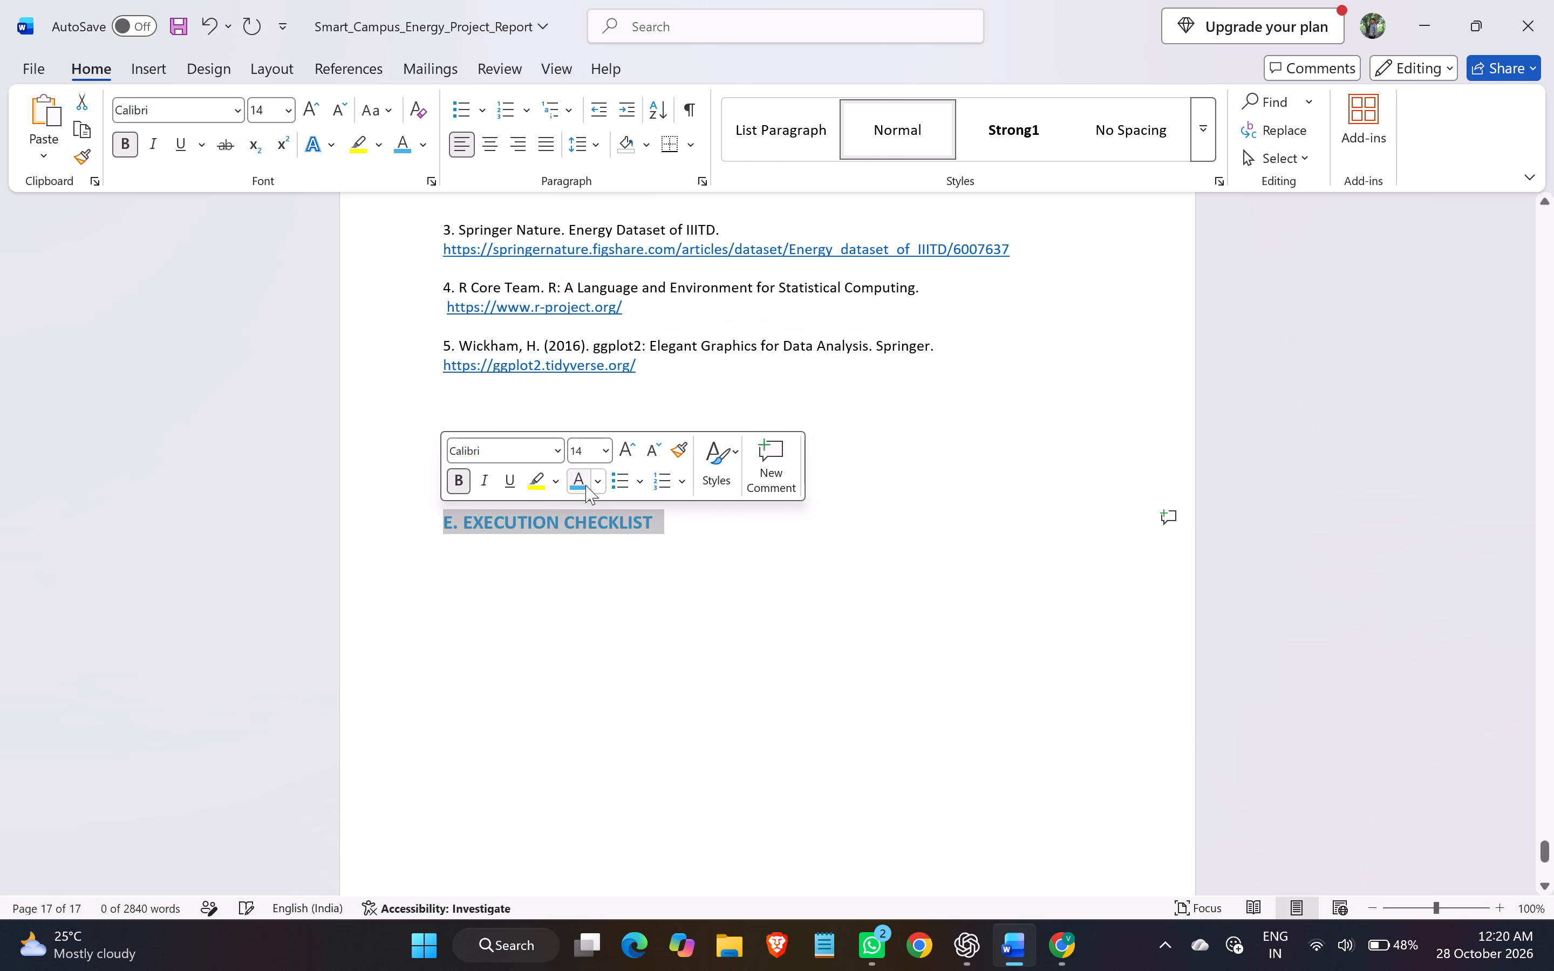
pyautogui.click(585, 564)
# Start a new line directly after the "E. EXECUTION CHECKLIST" heading.
pyautogui.click(664, 534)
pyautogui.scroll(-1, 658, 635)
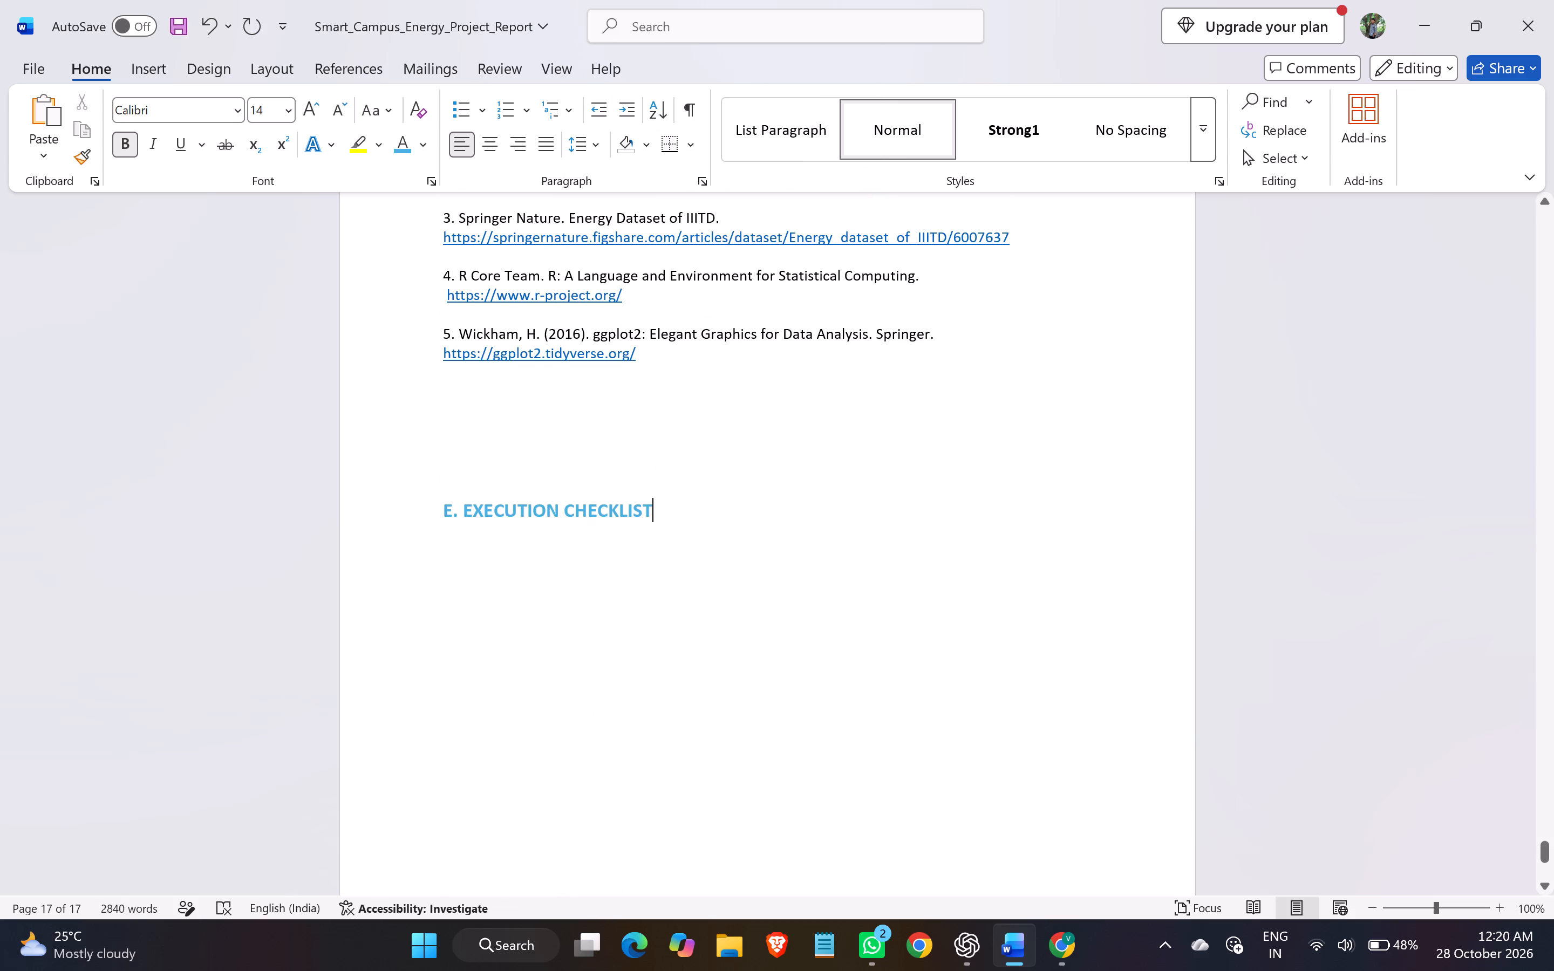
pyautogui.scroll(-1, 658, 635)
pyautogui.press('Return')
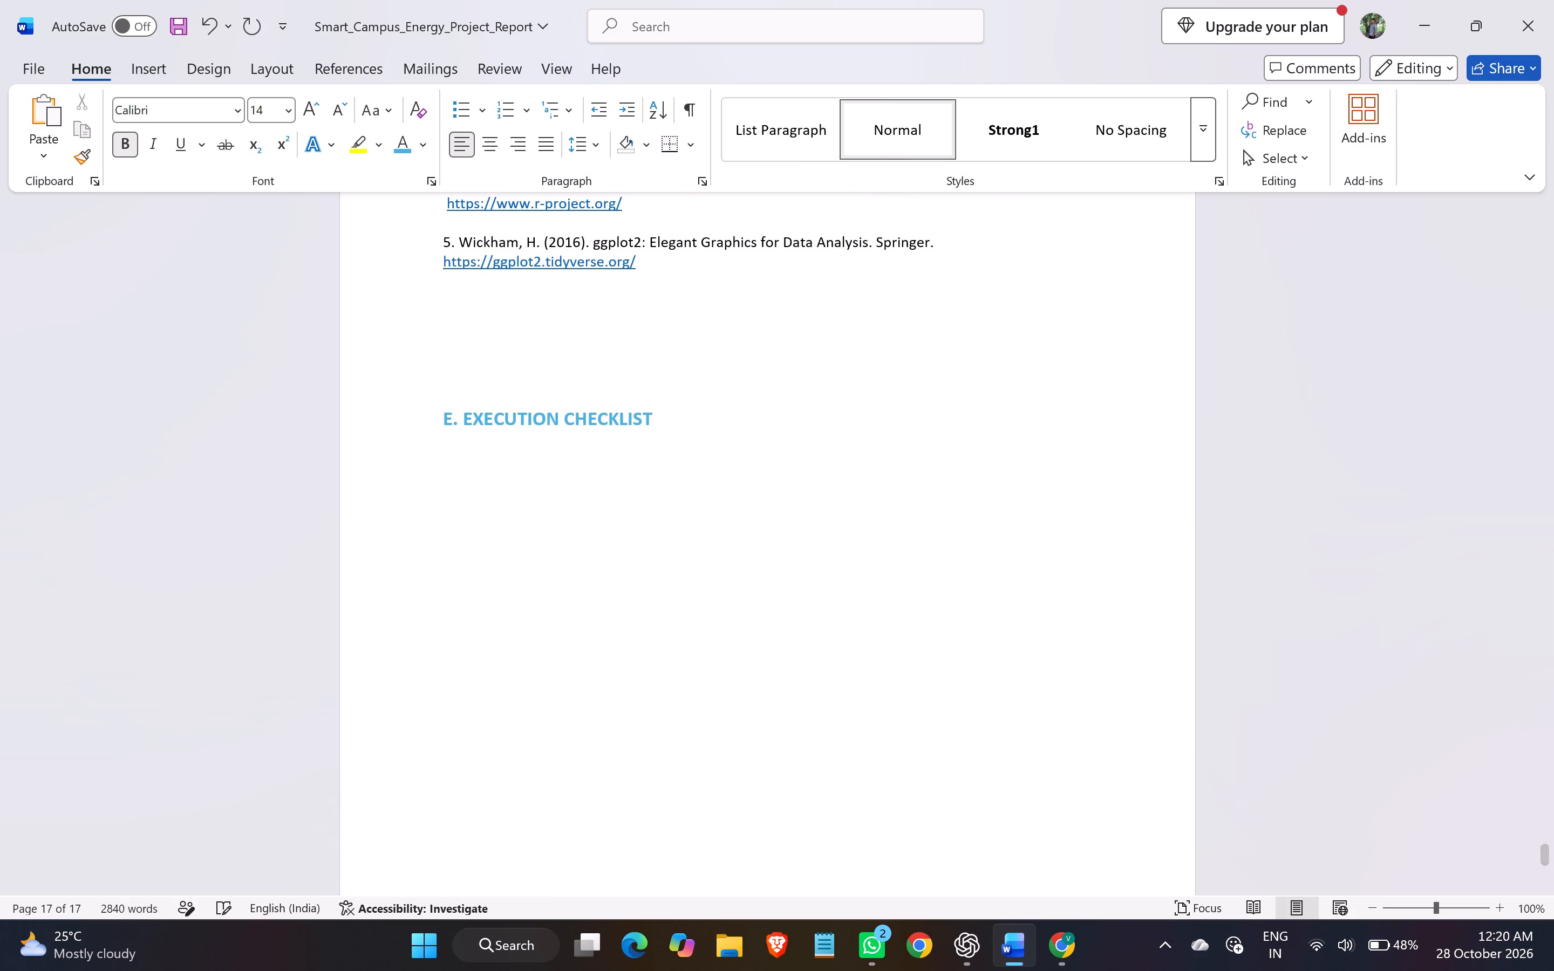
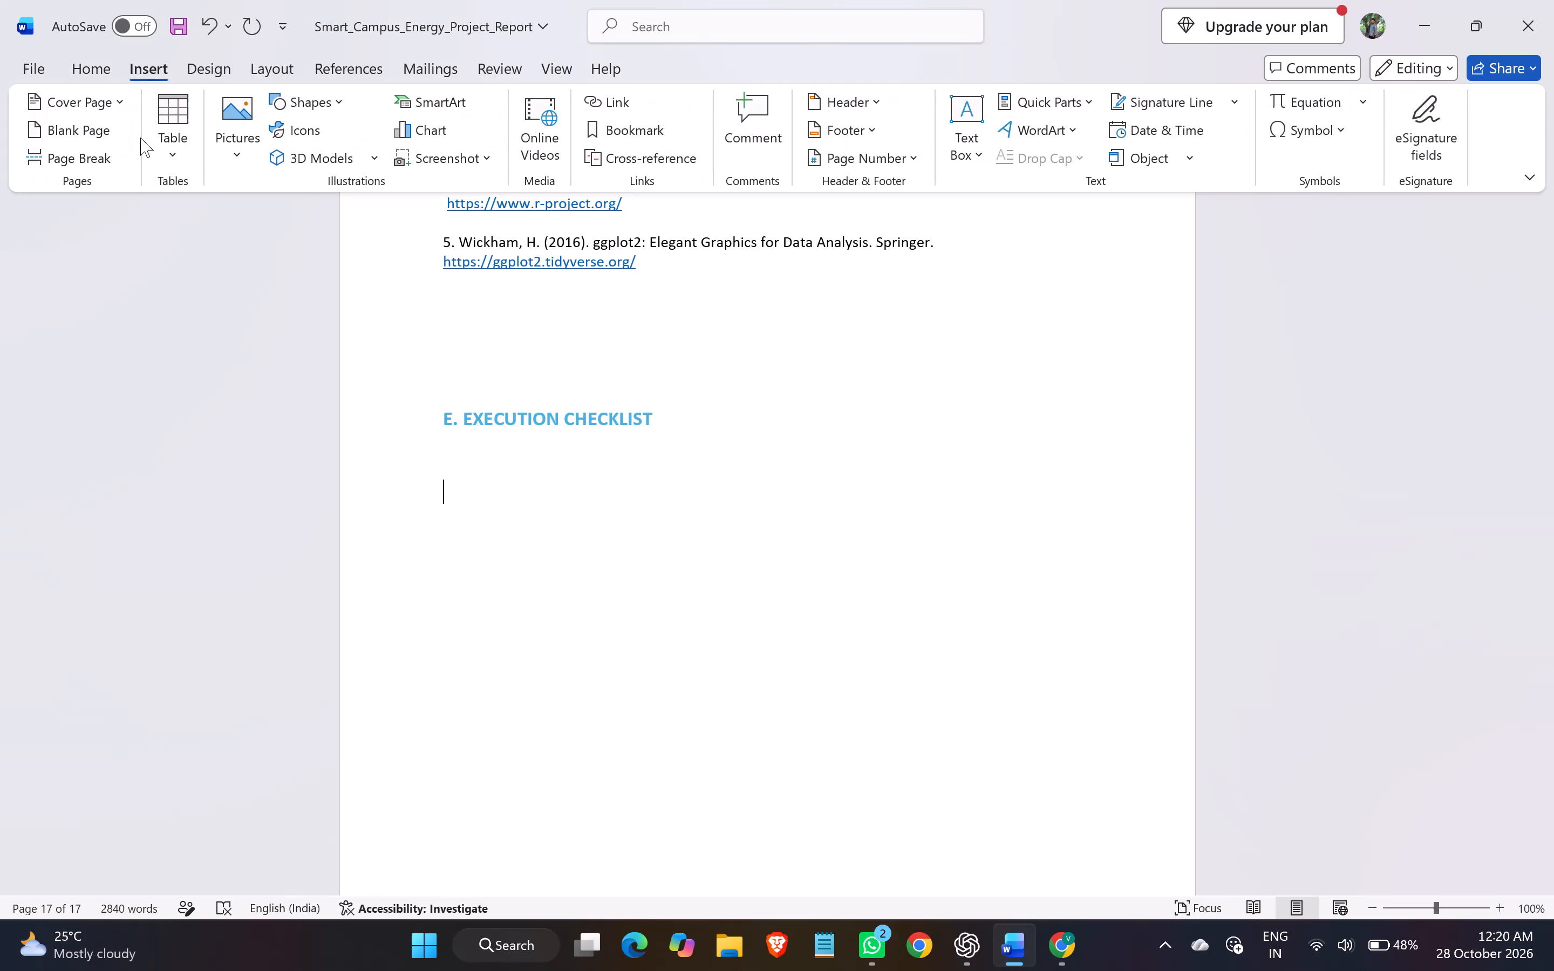
# Start inserting a table on the empty line below the "E. EXECUTION CHECKLIST" heading.
pyautogui.click(173, 136)
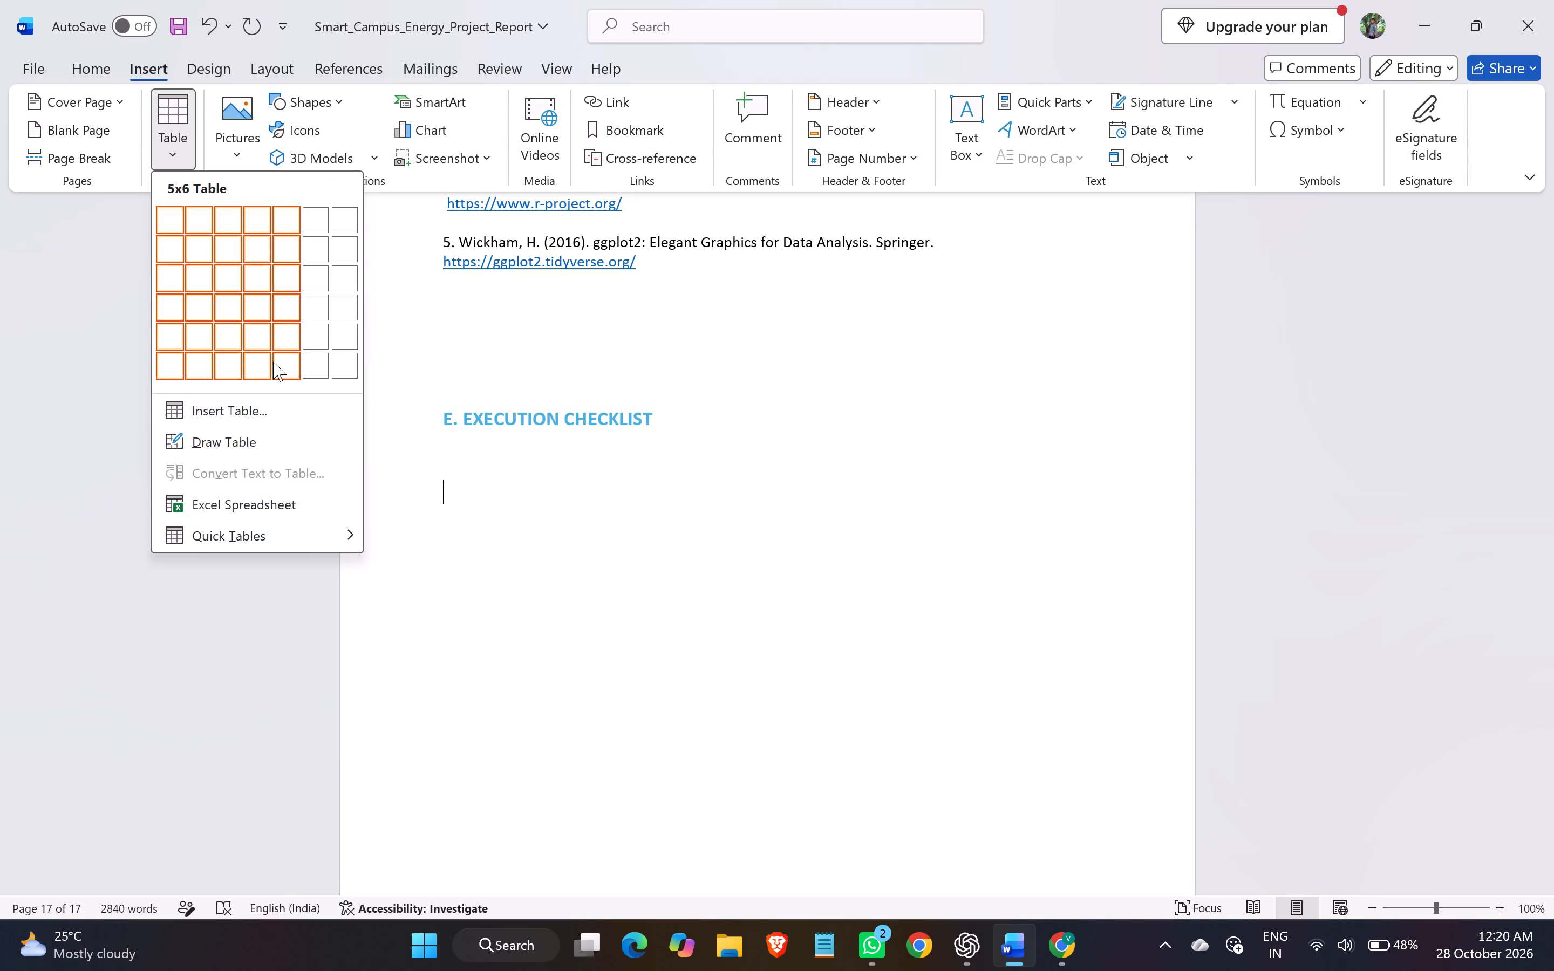
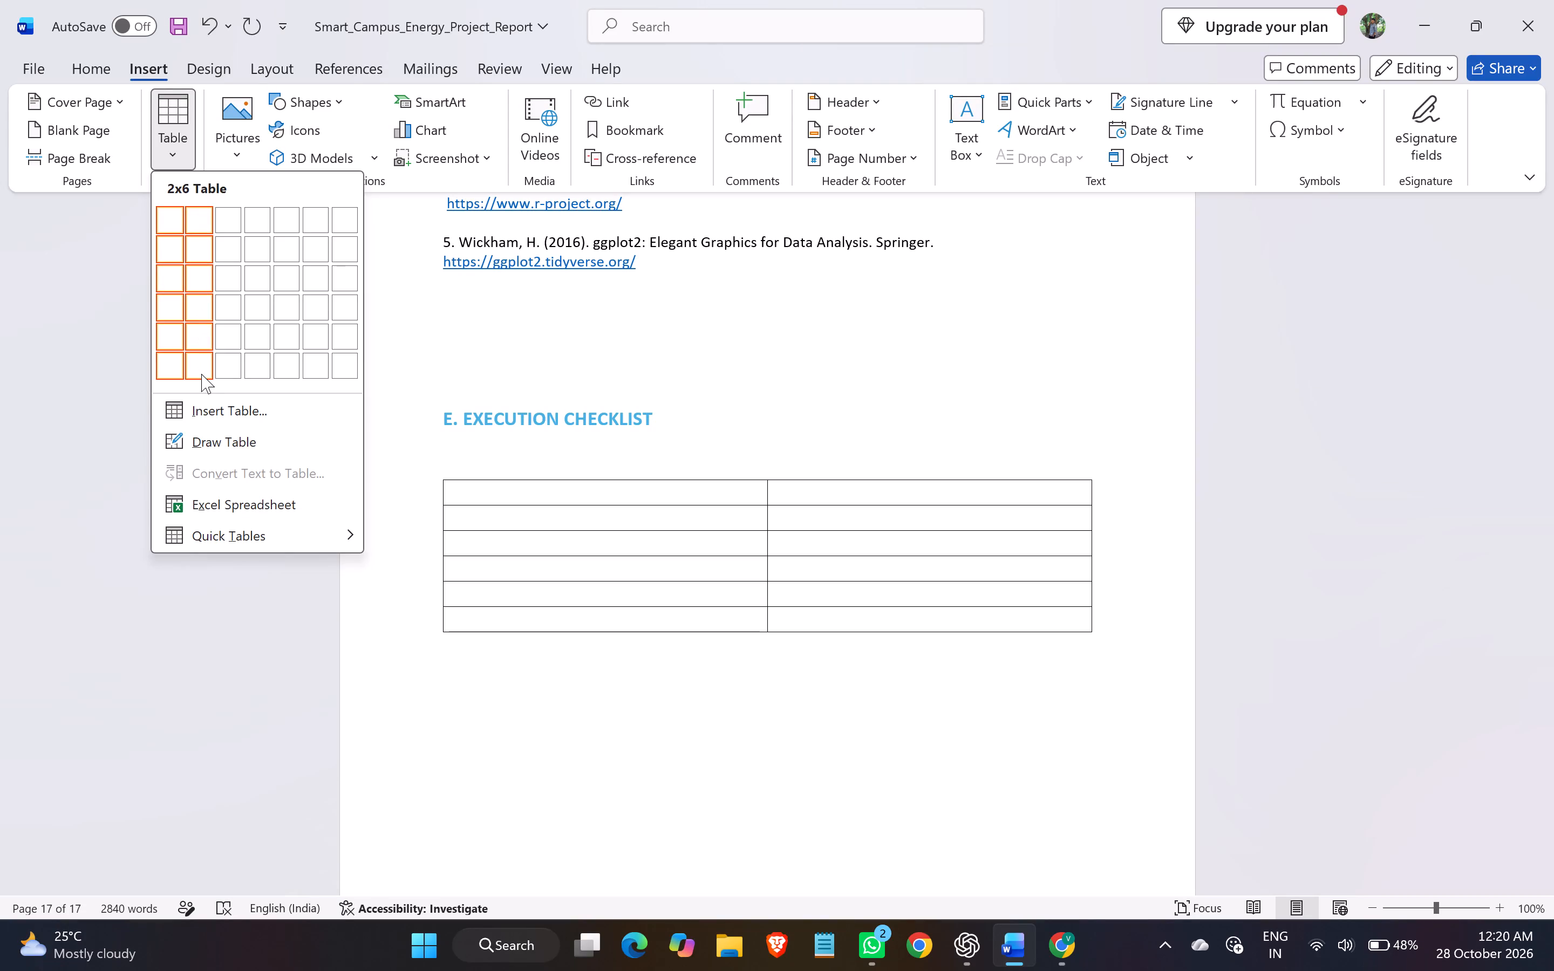
# Insert a table of two columns and six rows below the "E. EXECUTION CHECKLIST" heading.
pyautogui.click(201, 374)
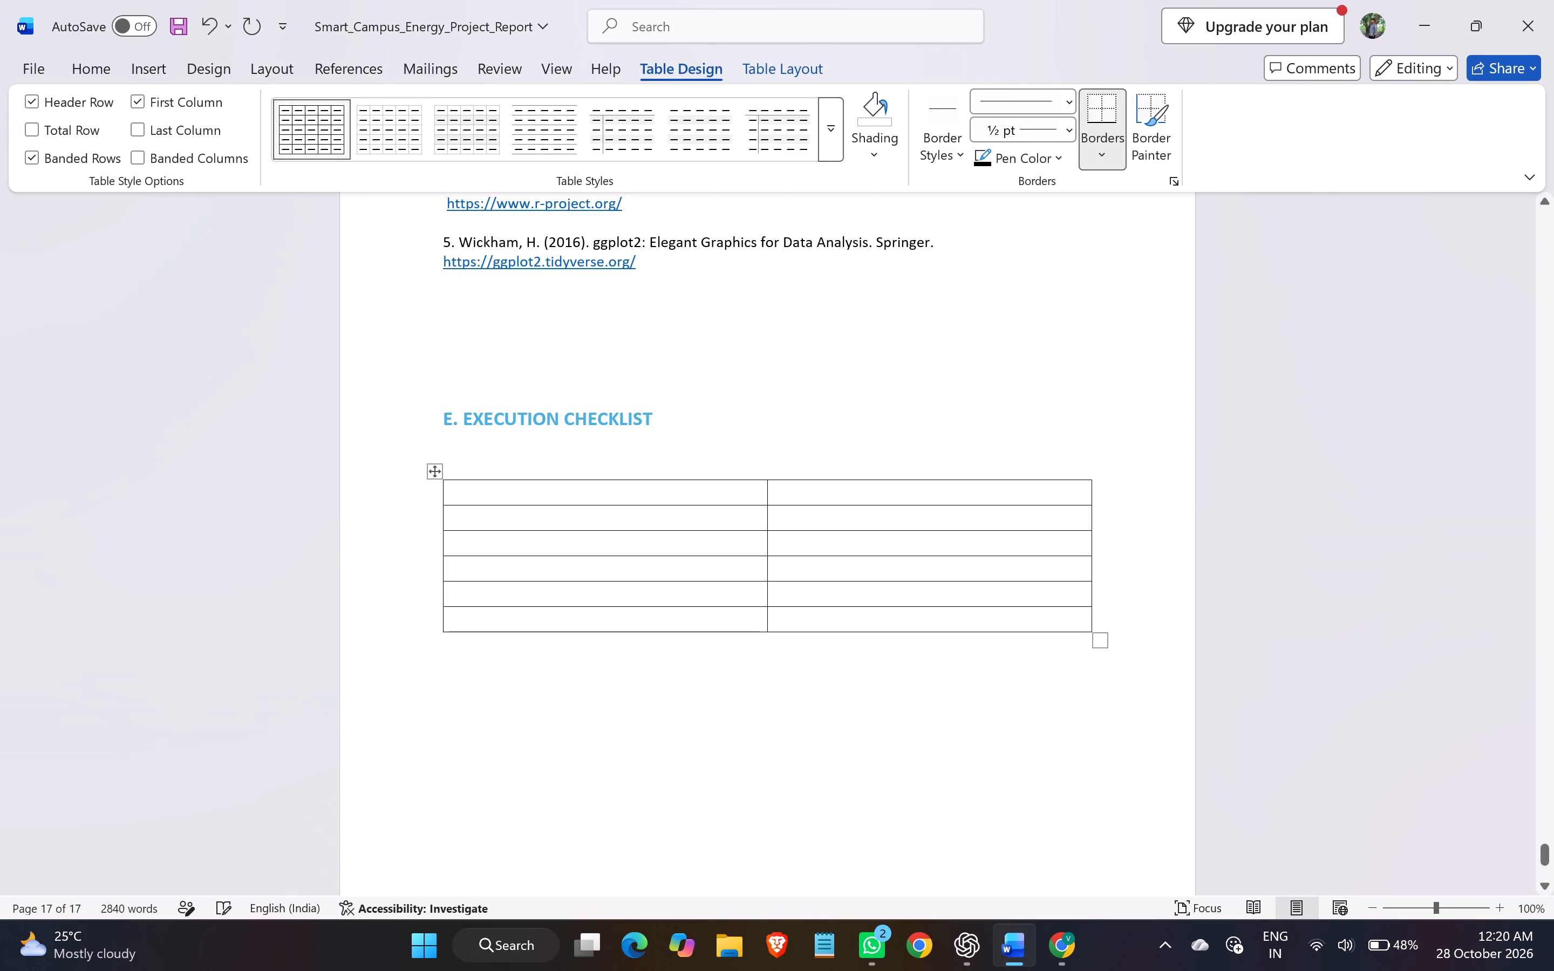
# Add one row below the last row of the Execution Checklist table.
pyautogui.rightClick(1090, 629)
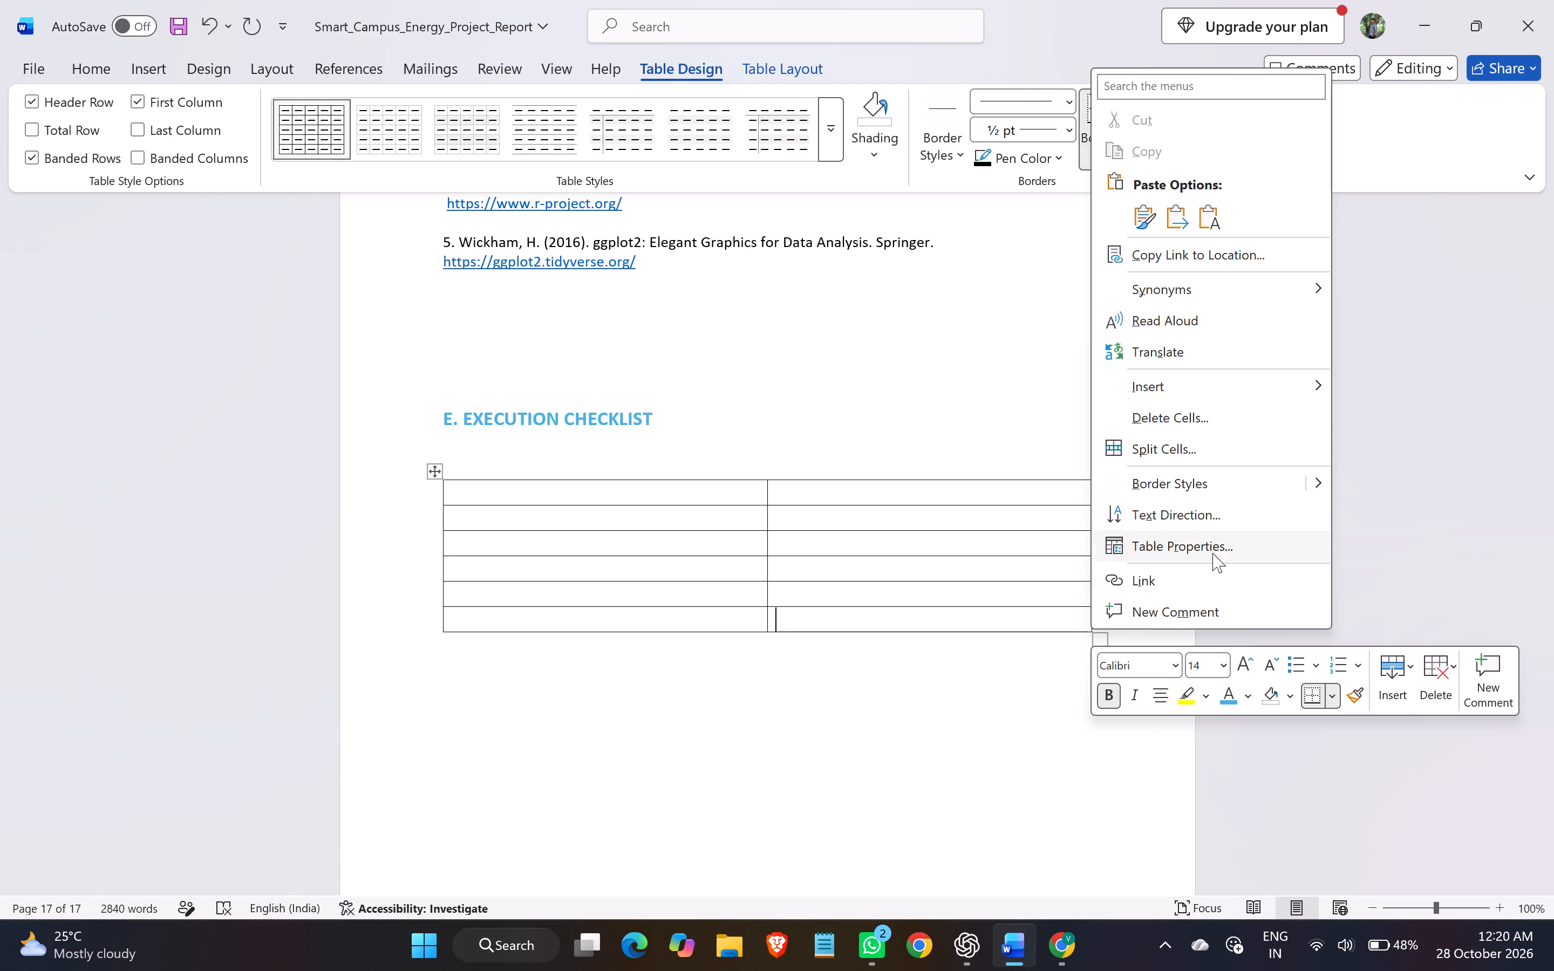
pyautogui.click(1200, 385)
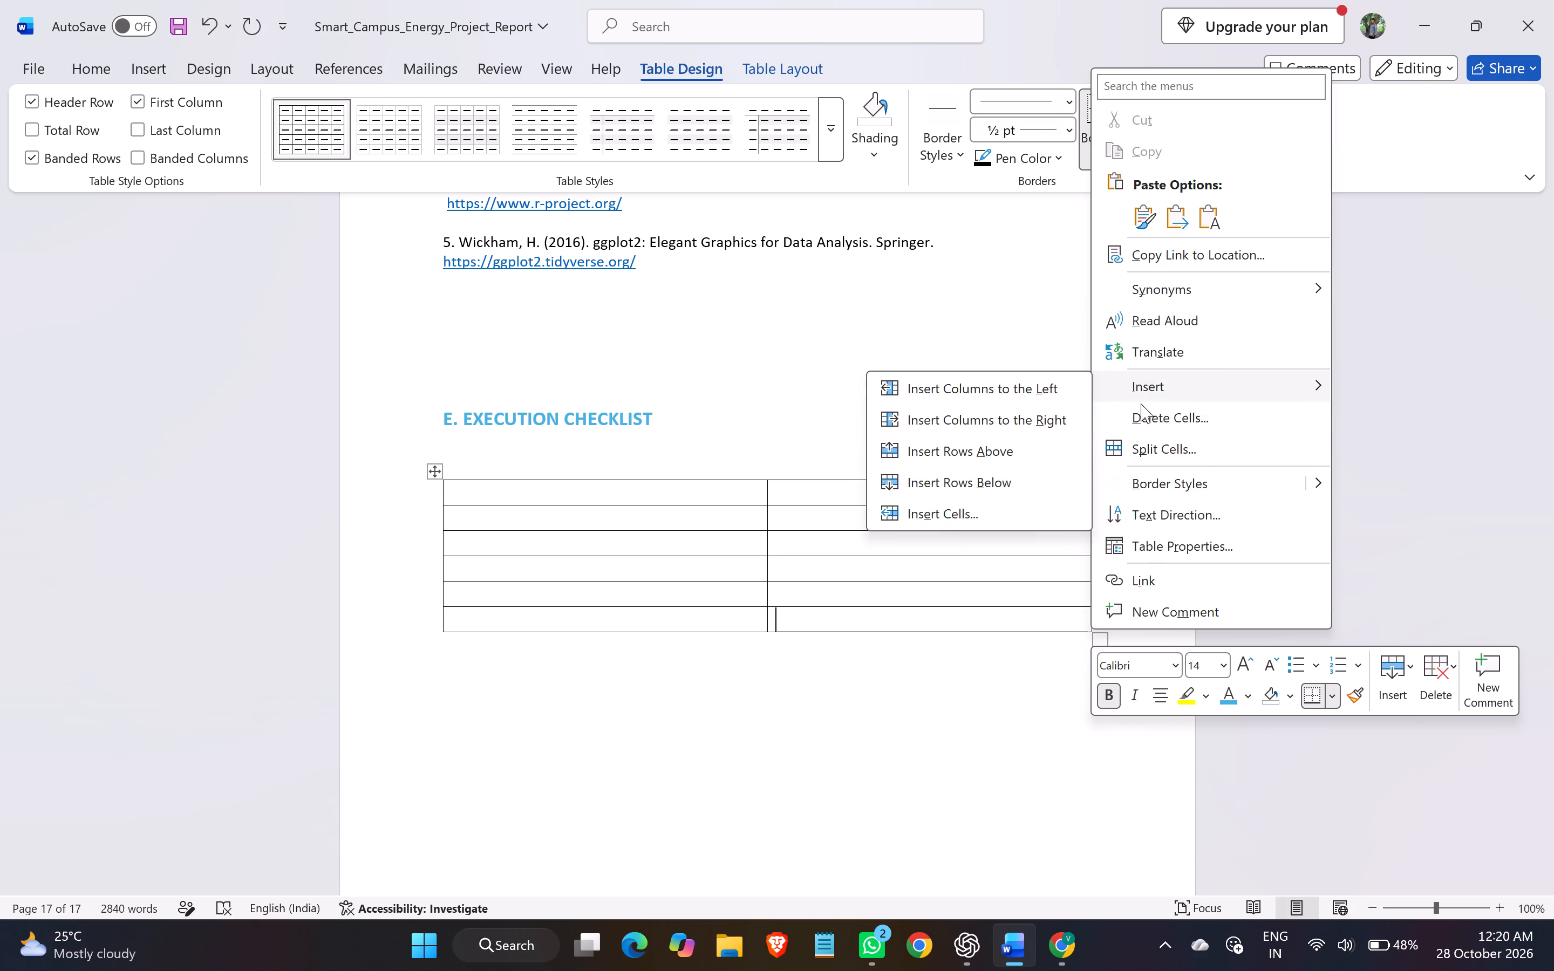
pyautogui.click(1037, 481)
pyautogui.click(963, 790)
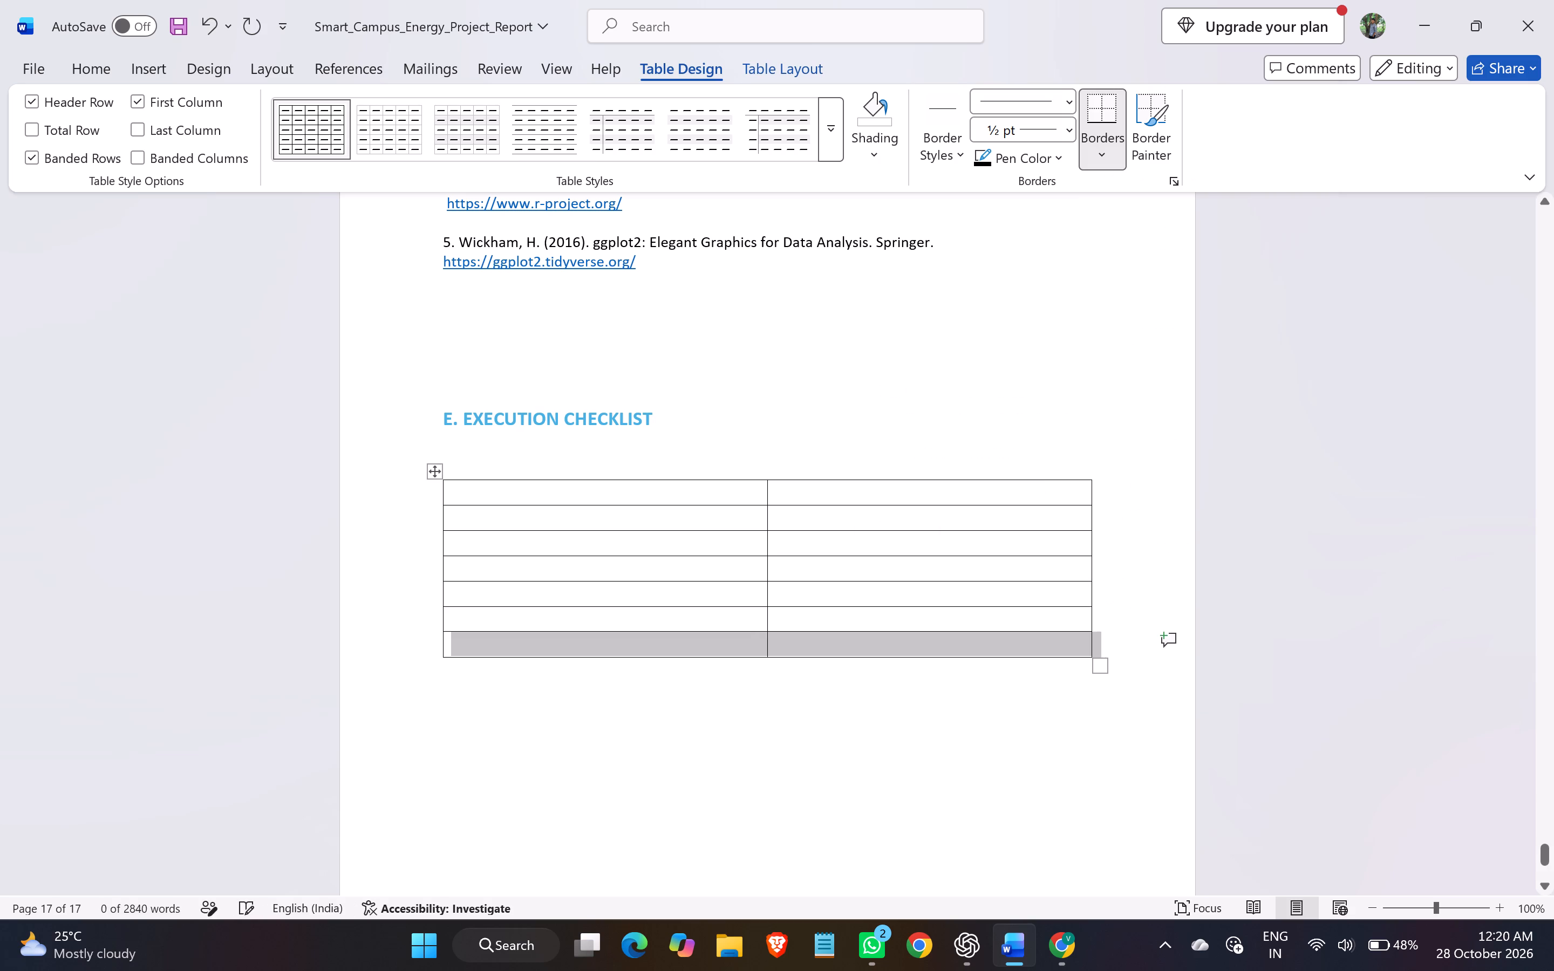
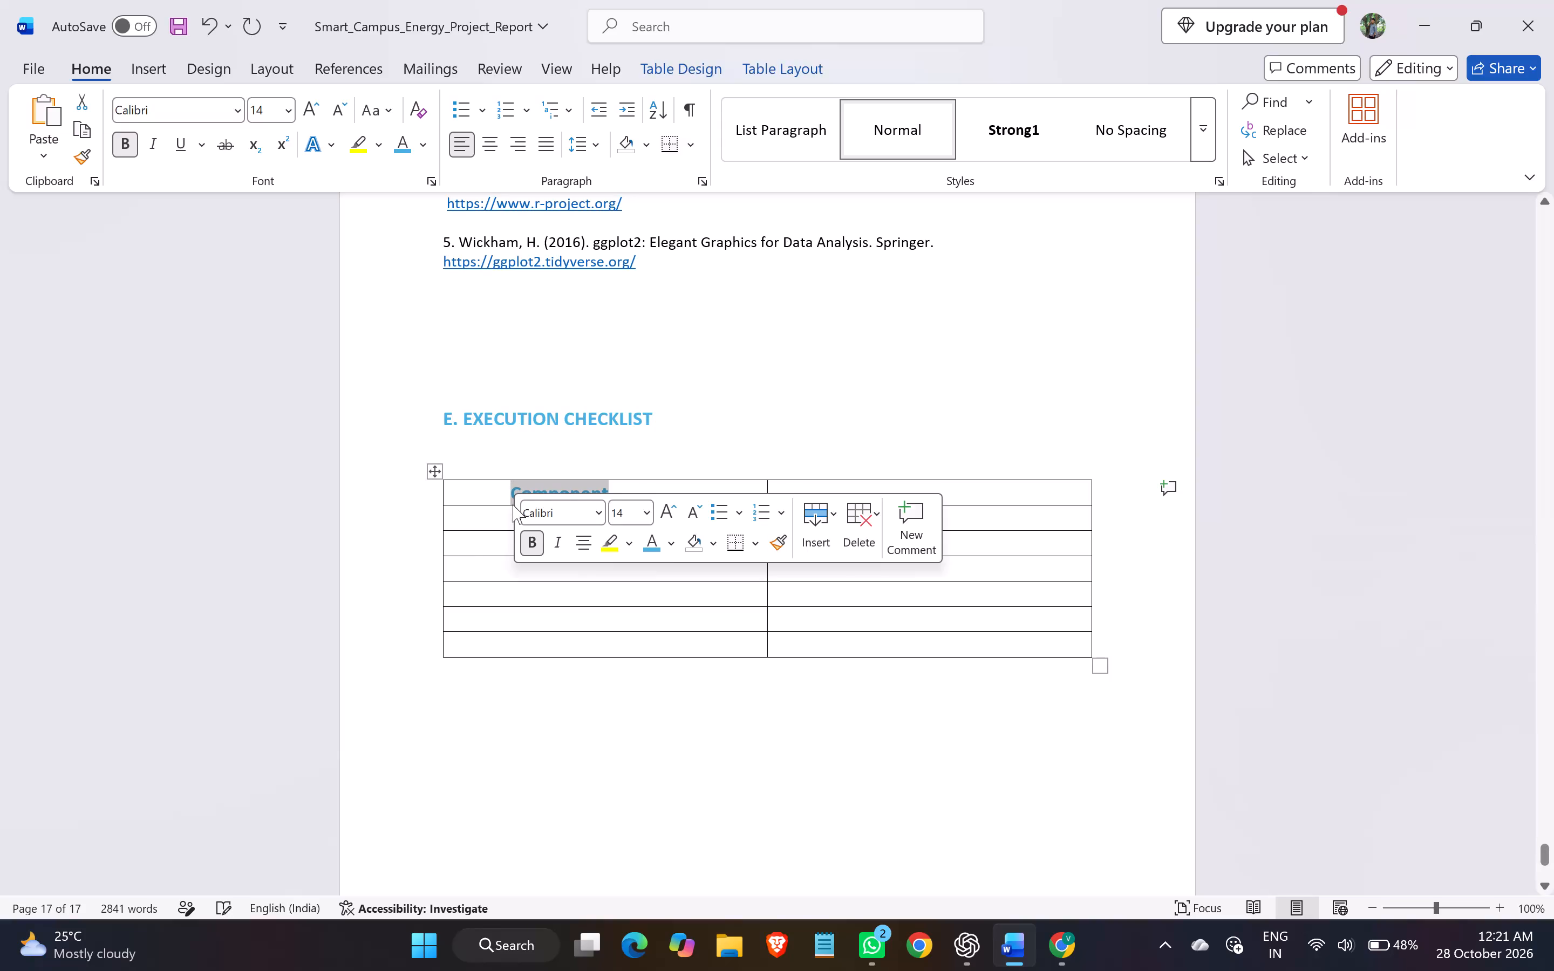
# Change the font colour of the "Component" header in the Execution Checklist table to black.
pyautogui.click(669, 541)
pyautogui.click(706, 151)
pyautogui.click(776, 798)
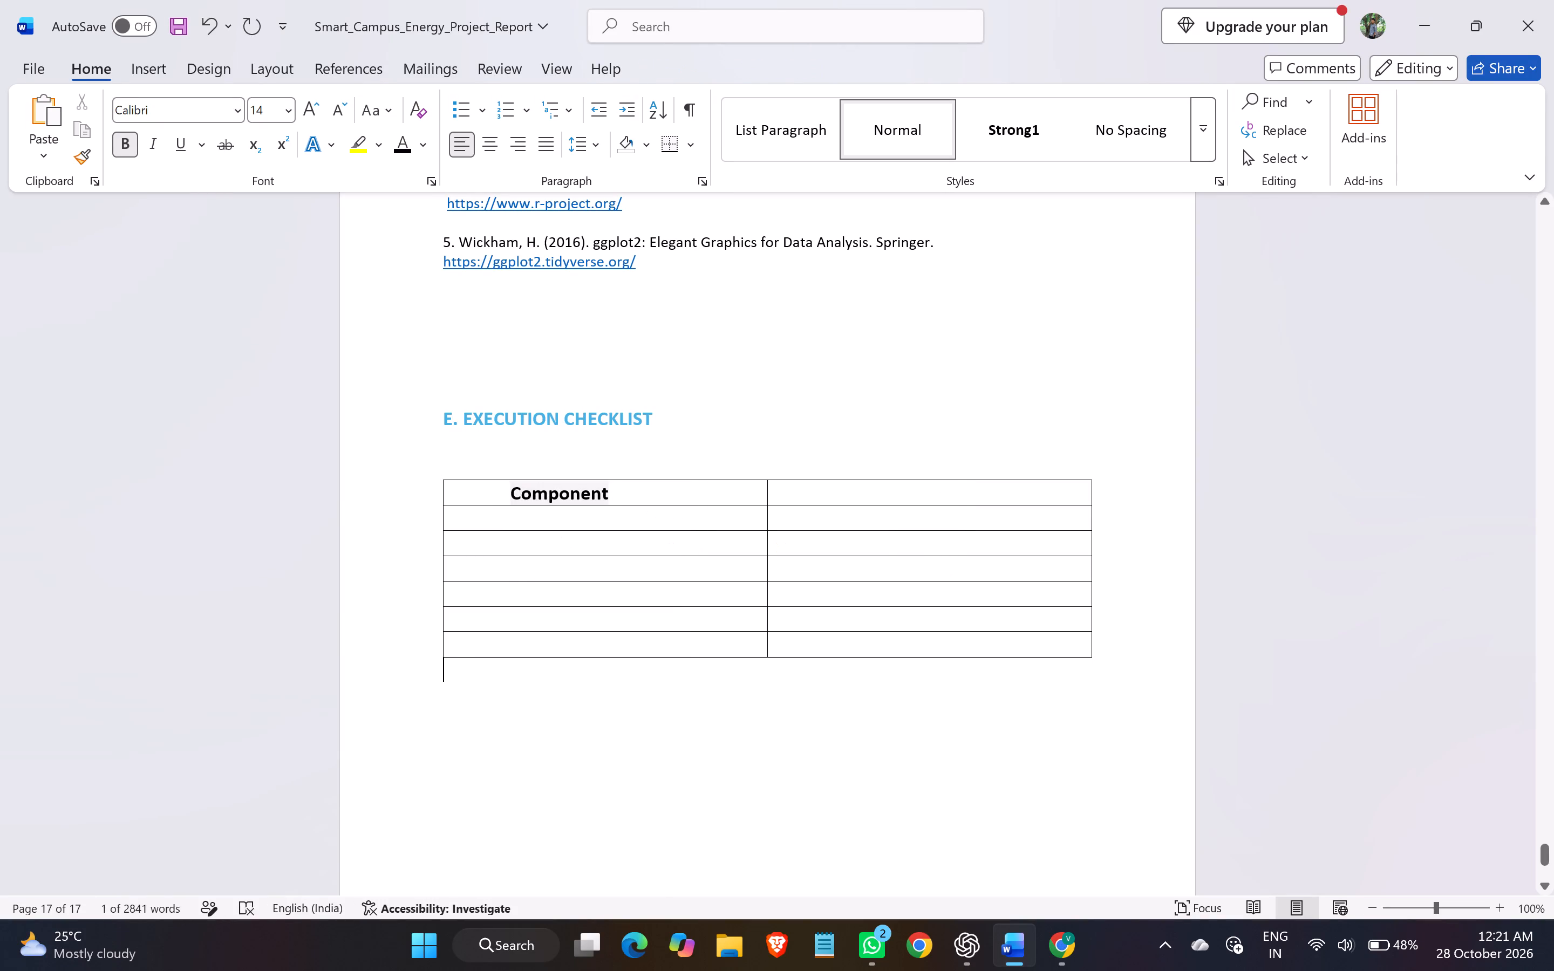
# Shift the "Component" header further into its cell by adding two spaces before it.
pyautogui.click(513, 495)
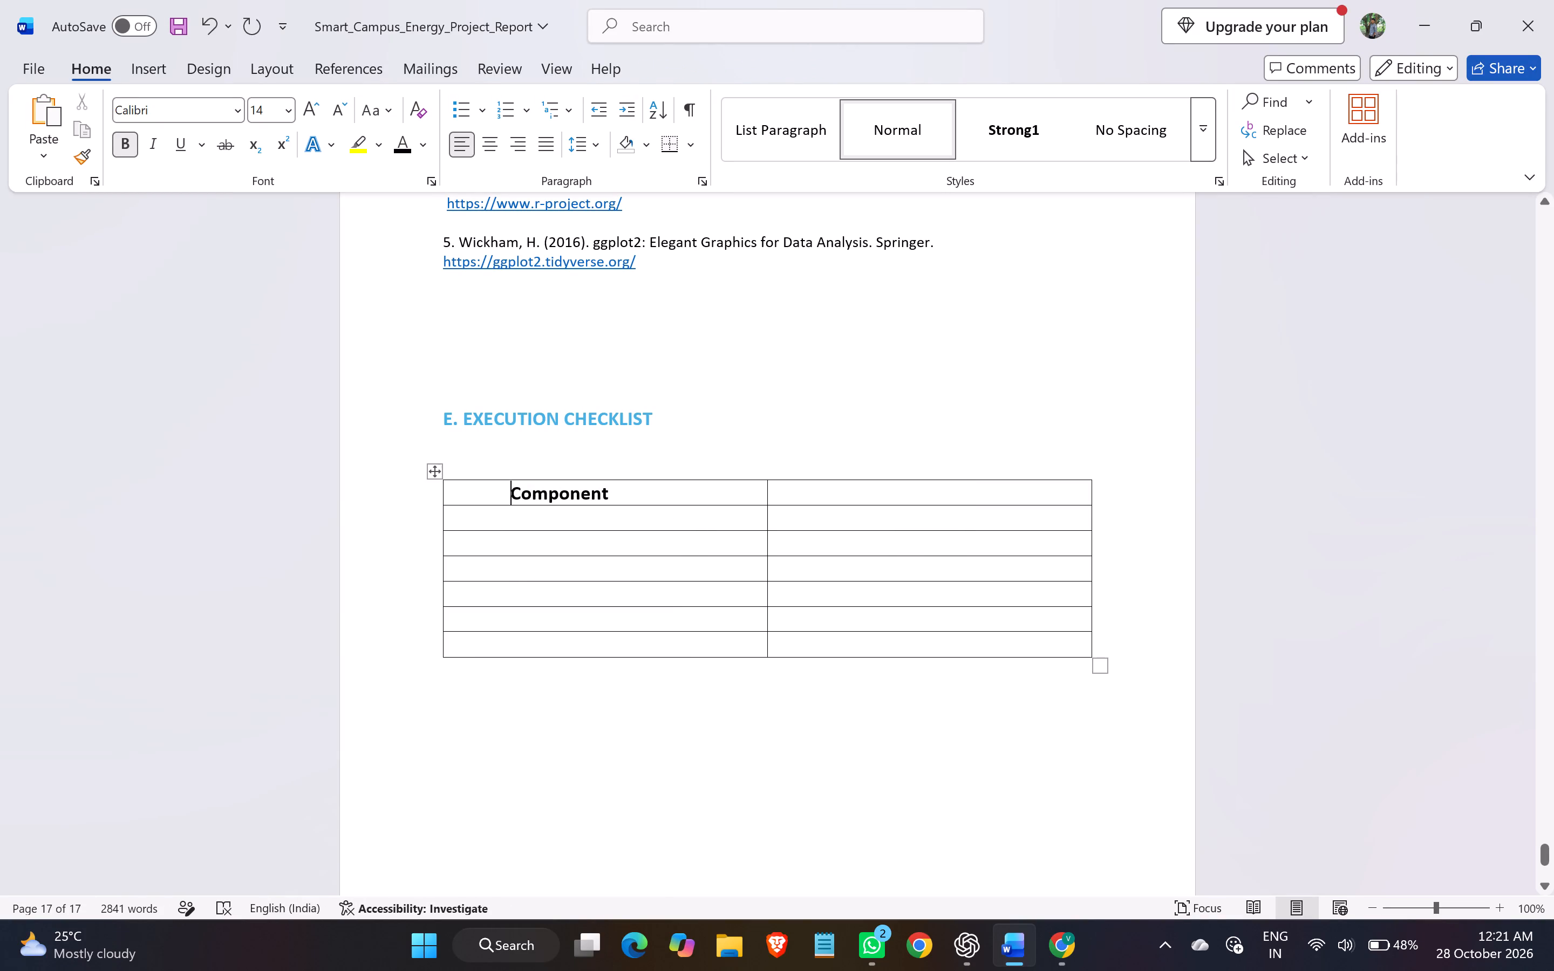
pyautogui.press('space')
pyautogui.press('space')
# Place the insertion point in the second column's header cell of the Execution Checklist table.
pyautogui.click(853, 496)
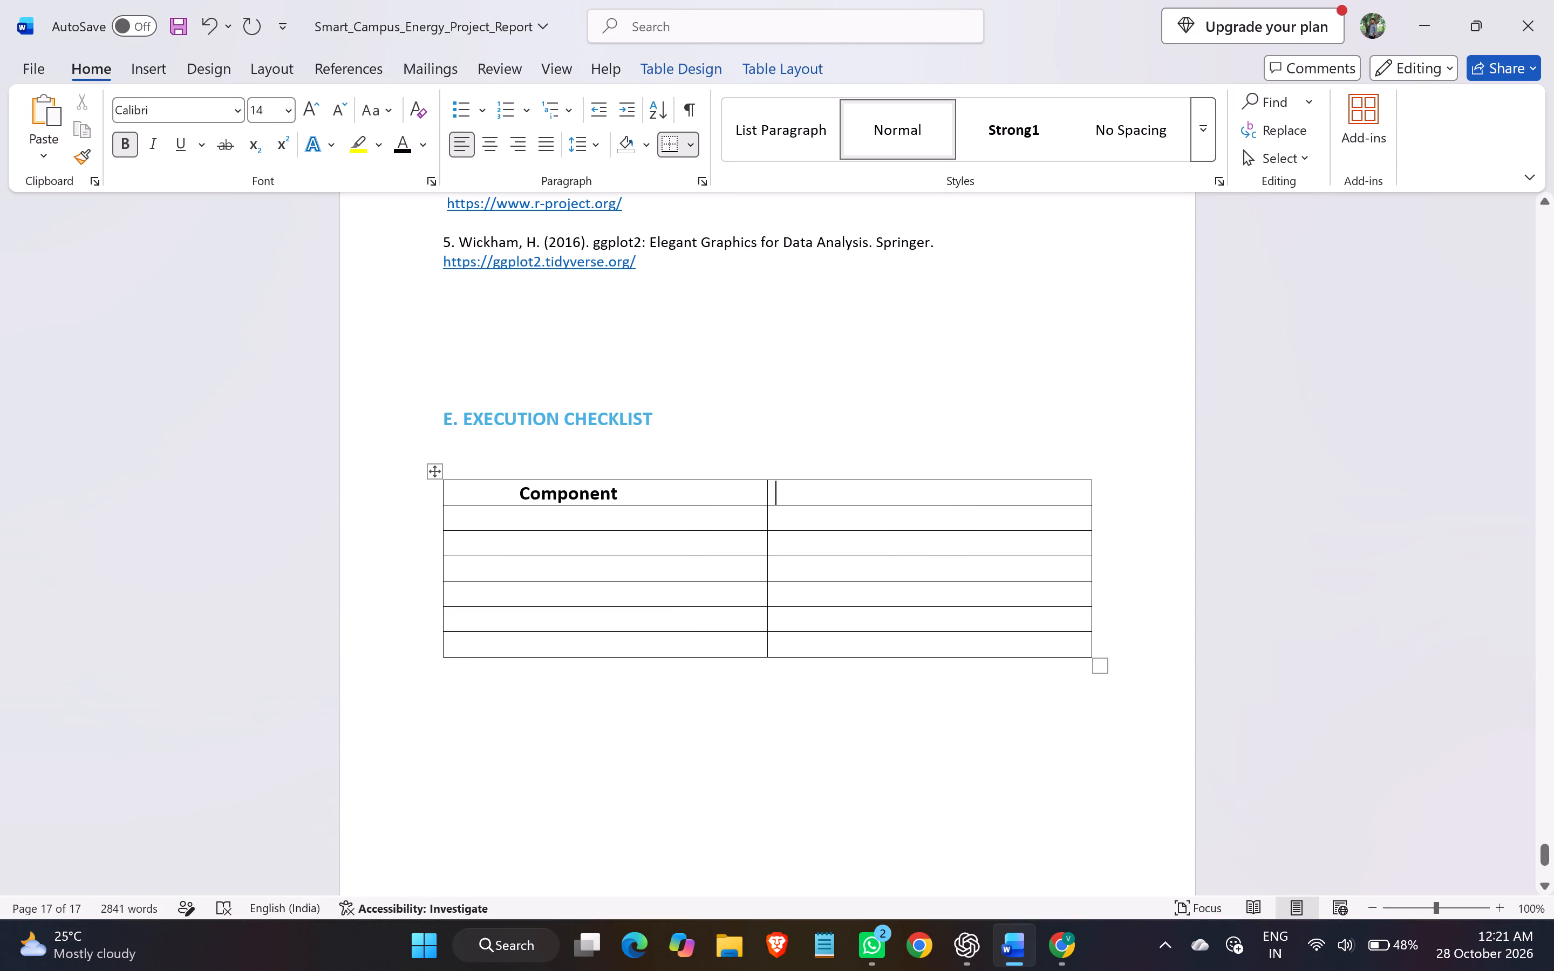
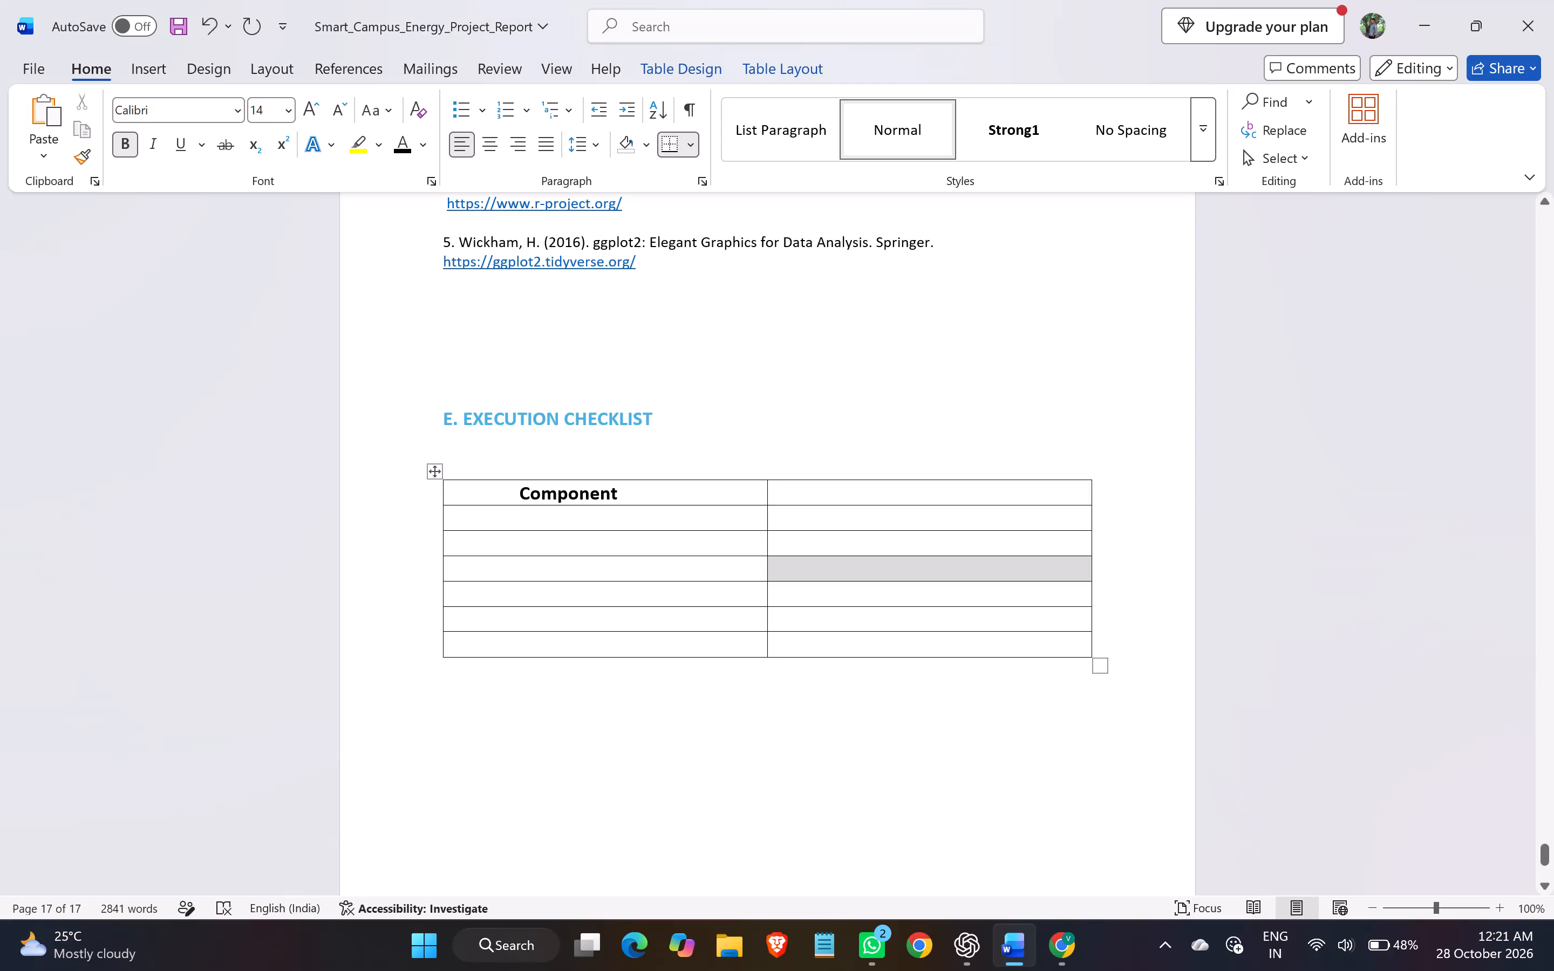
# Clear the cell selection and place the insertion point in the second column's header cell of the Execution Checklist table.
pyautogui.click(963, 743)
pyautogui.click(883, 496)
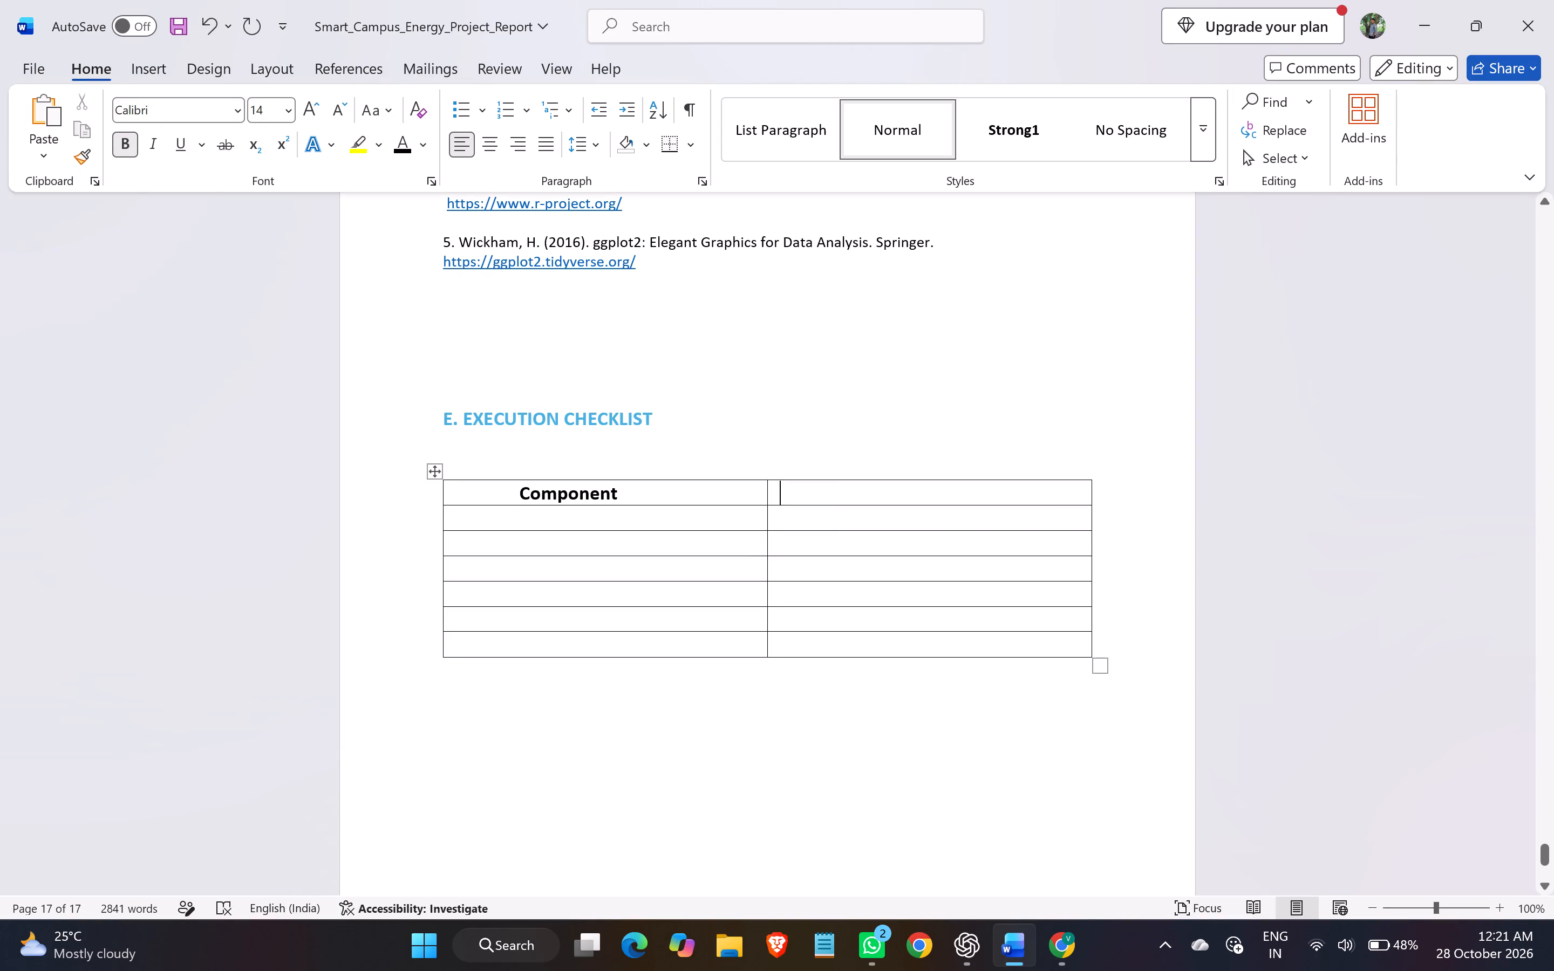
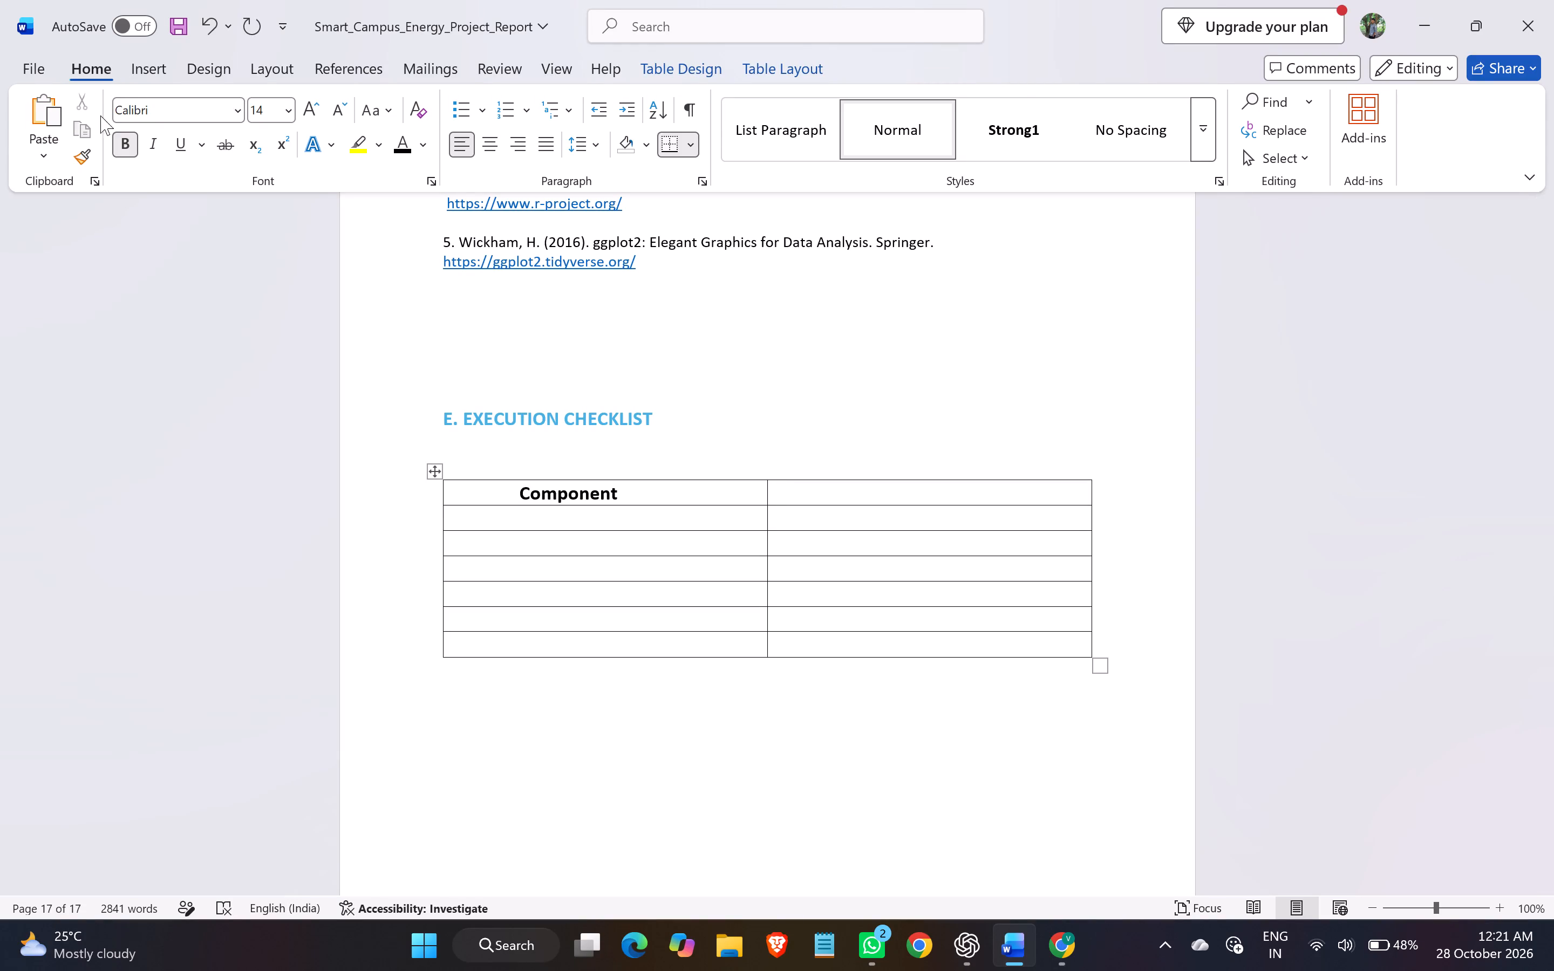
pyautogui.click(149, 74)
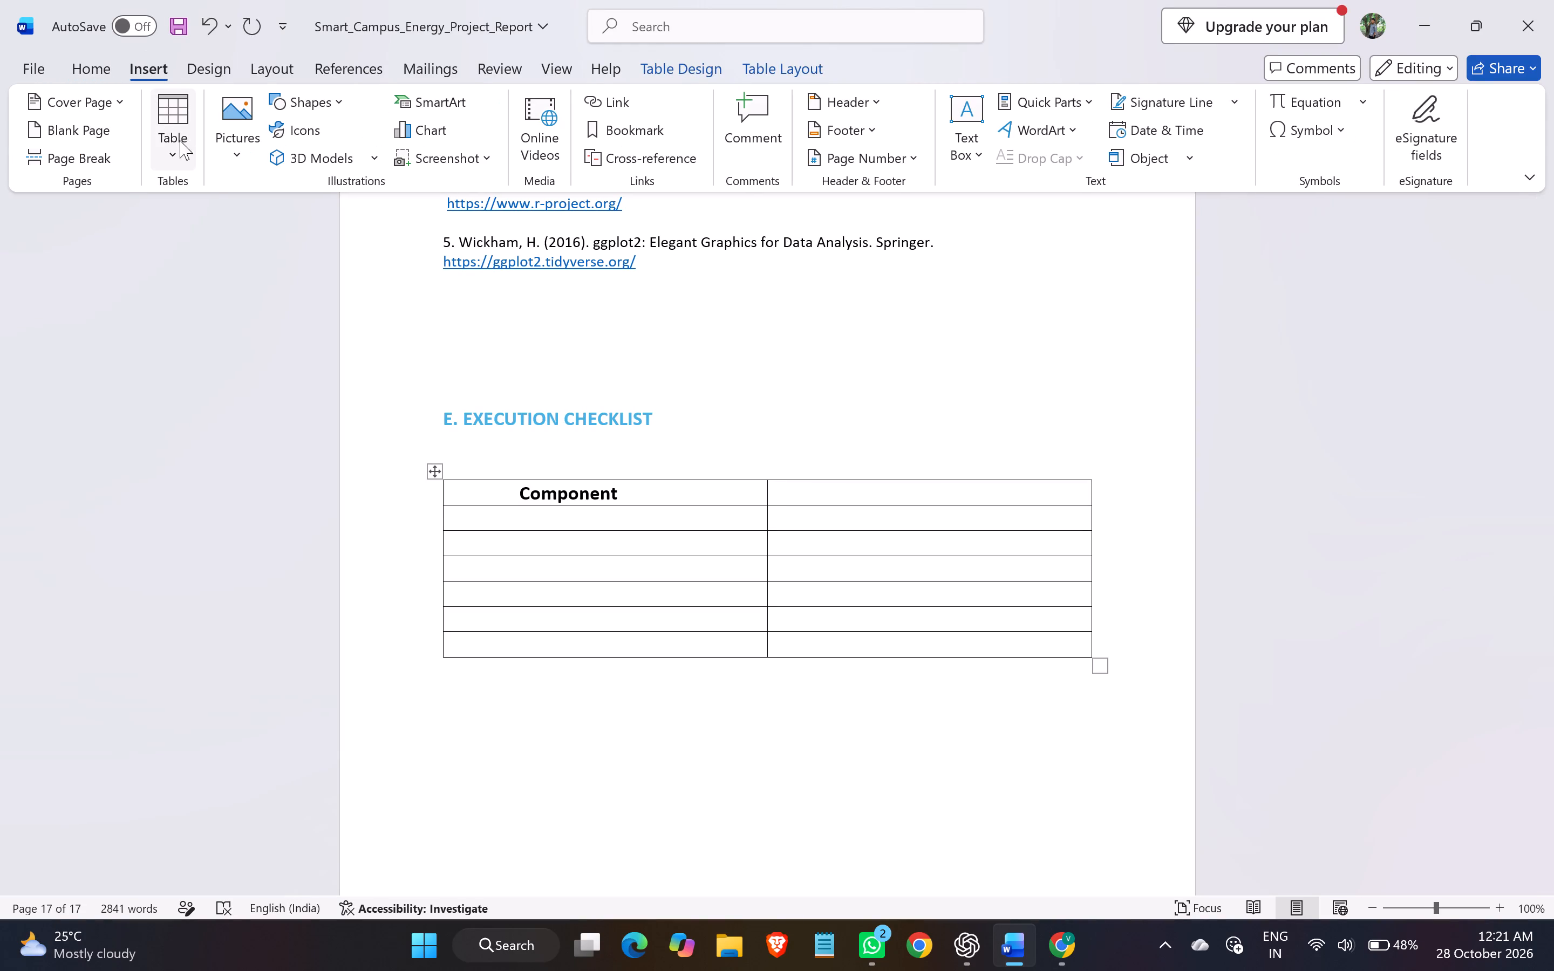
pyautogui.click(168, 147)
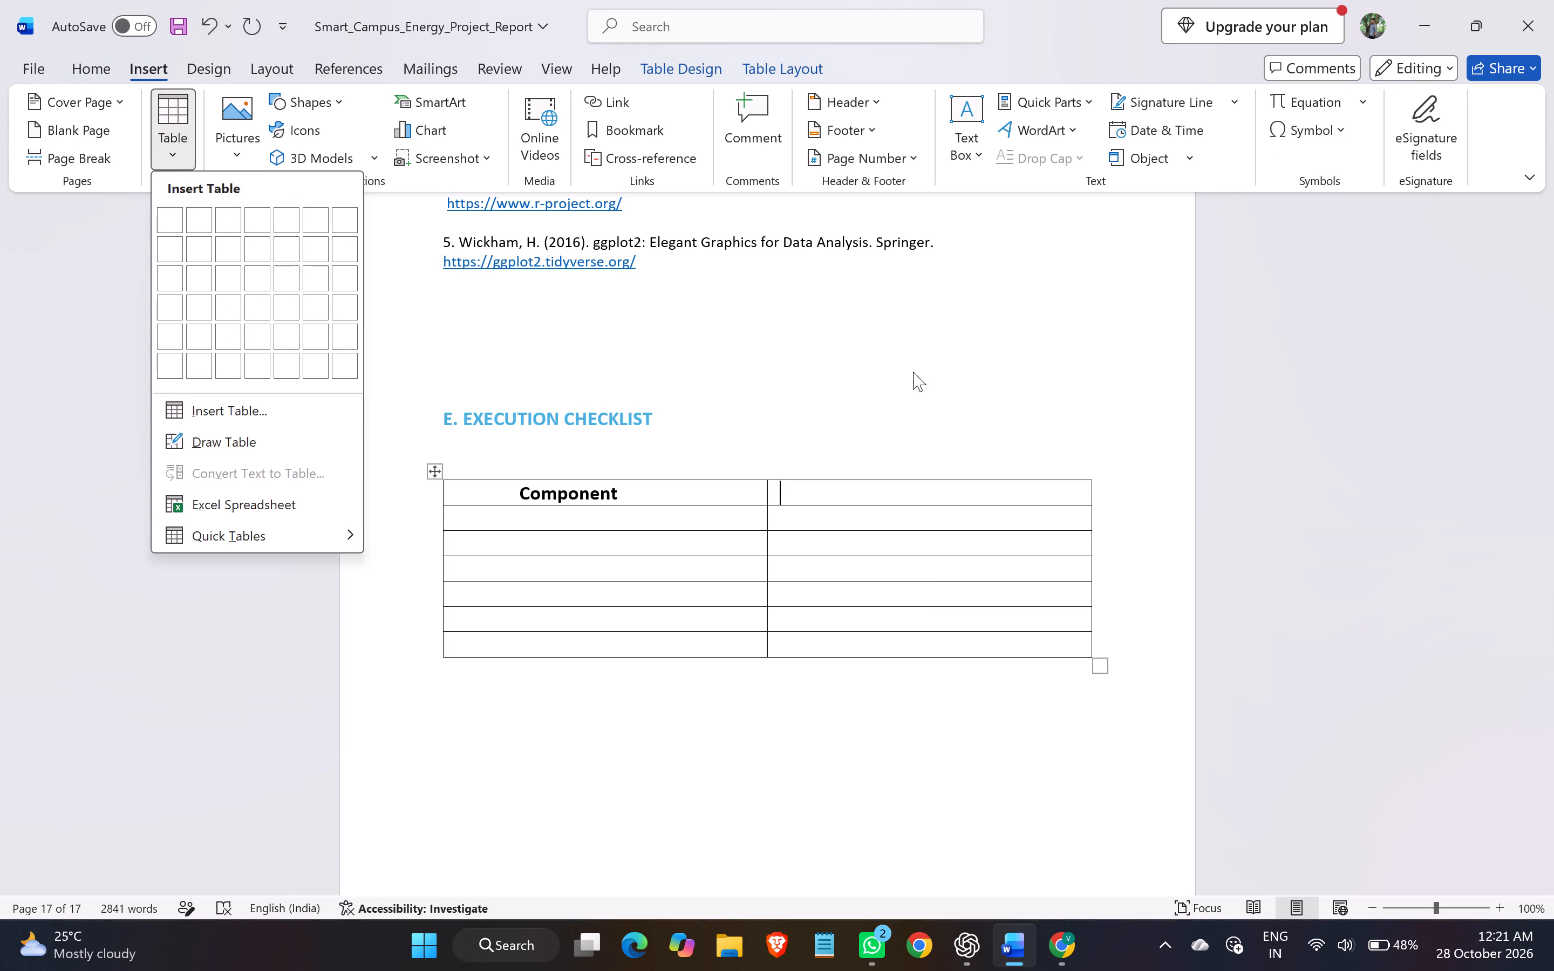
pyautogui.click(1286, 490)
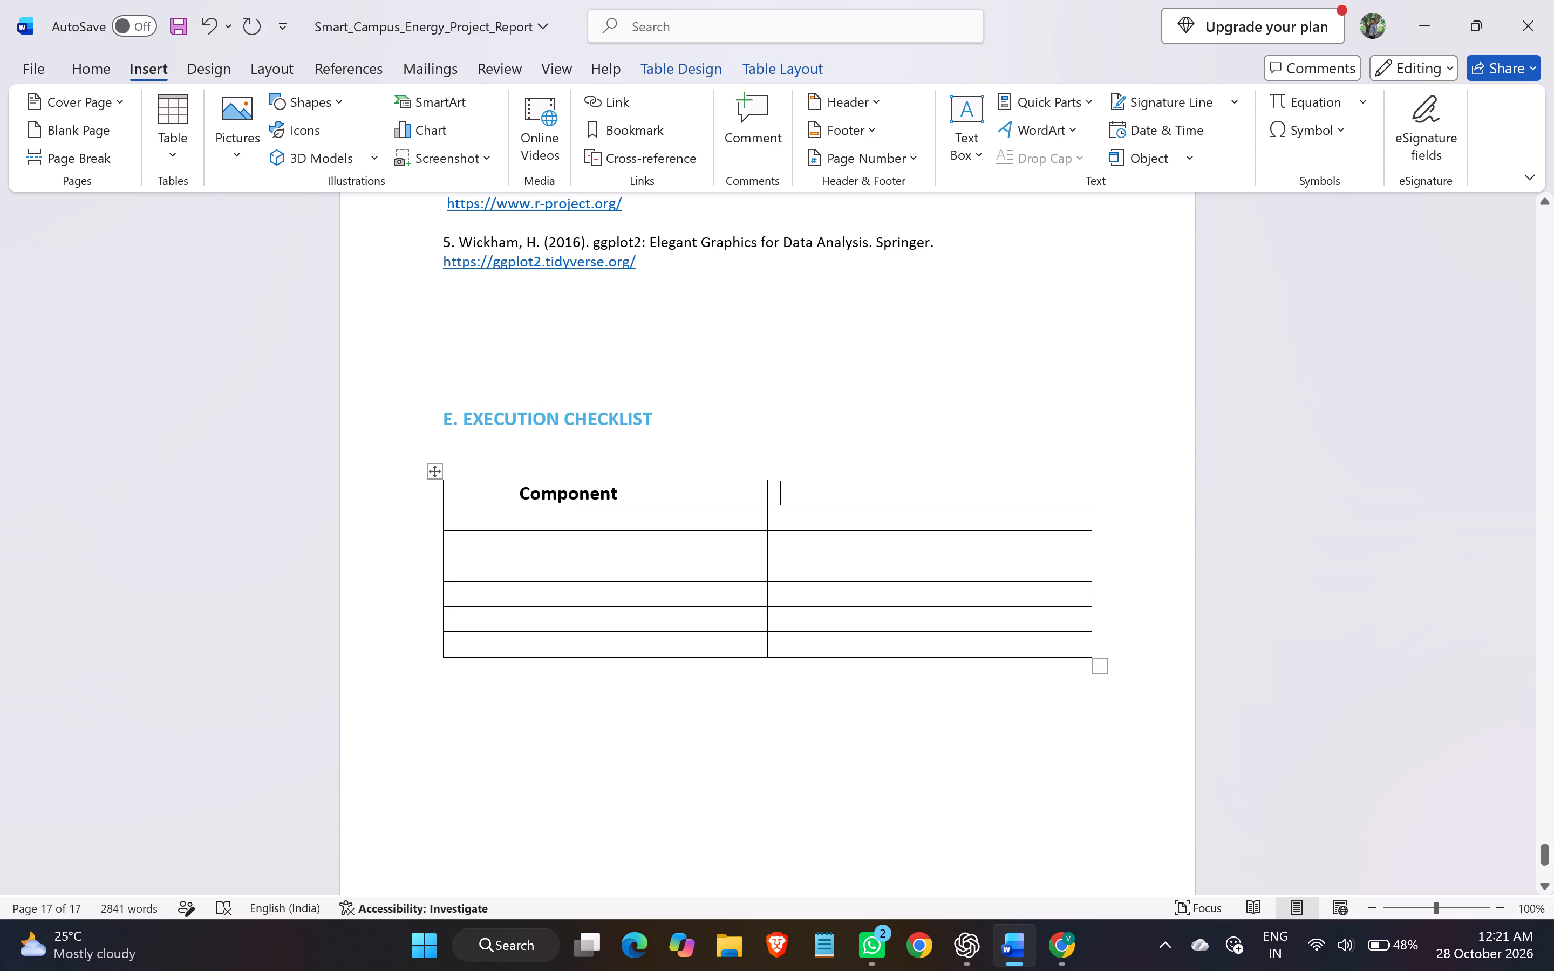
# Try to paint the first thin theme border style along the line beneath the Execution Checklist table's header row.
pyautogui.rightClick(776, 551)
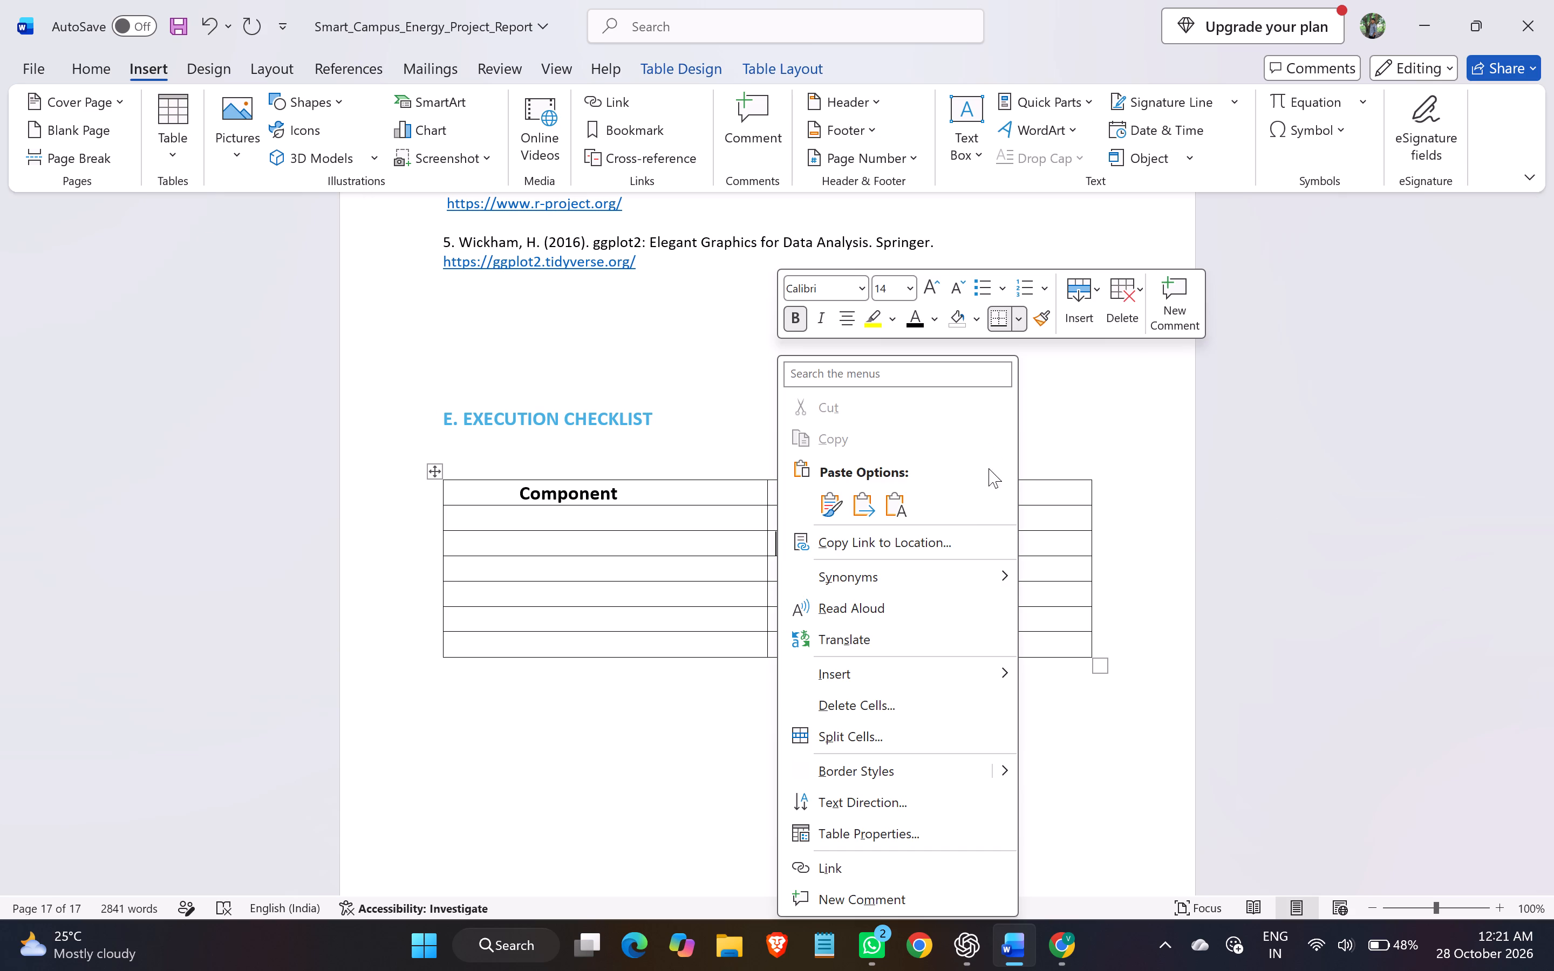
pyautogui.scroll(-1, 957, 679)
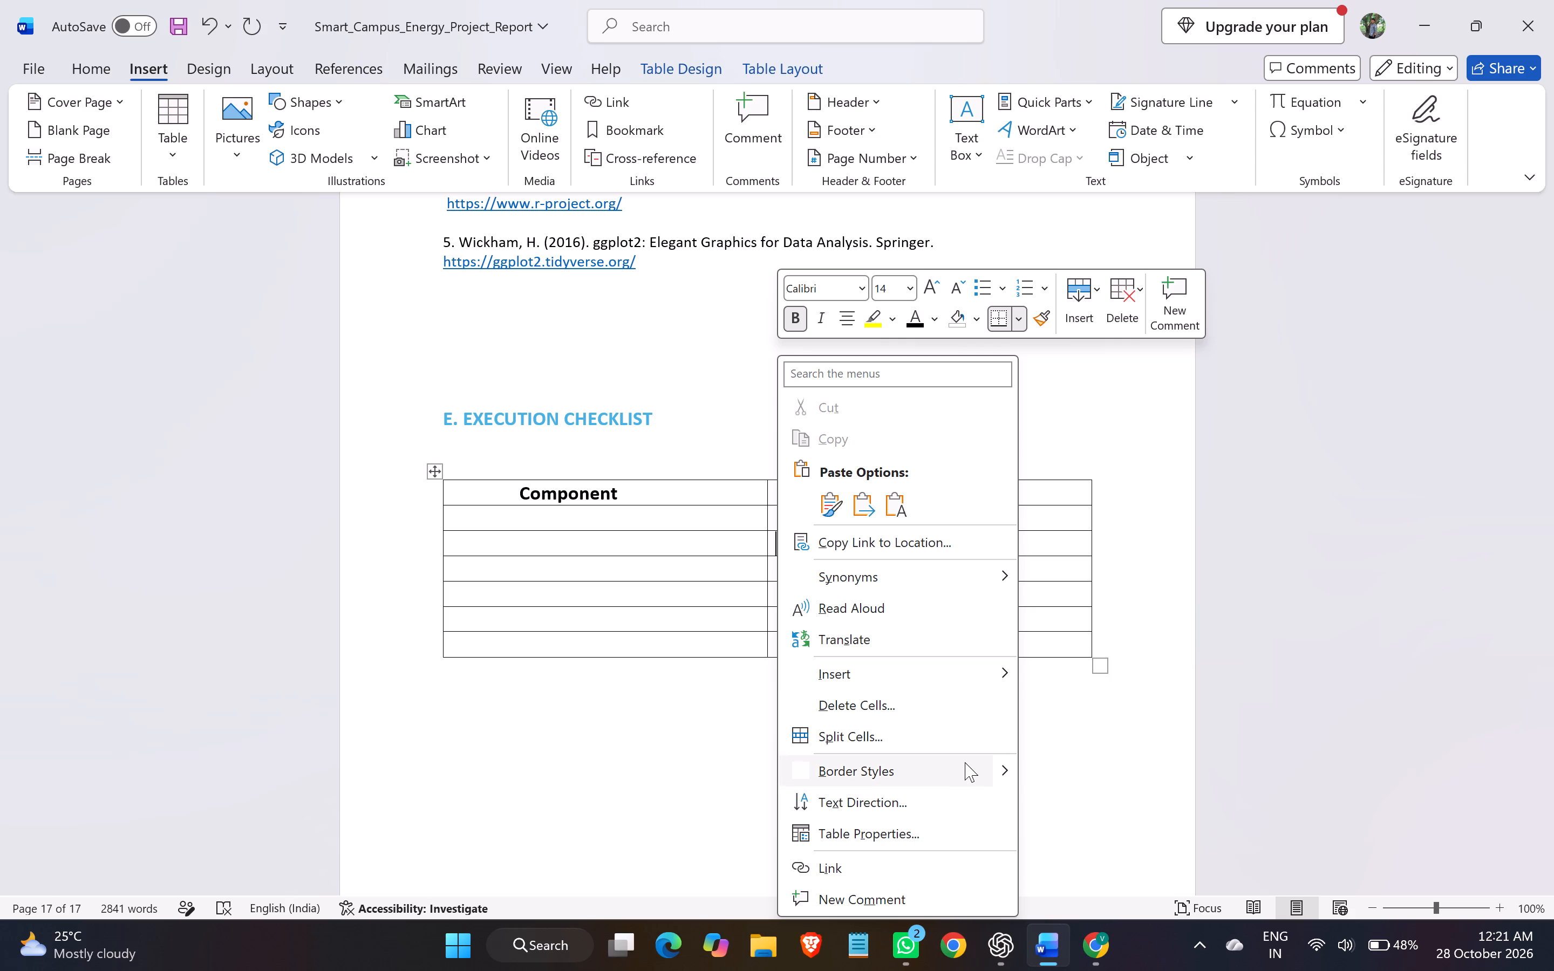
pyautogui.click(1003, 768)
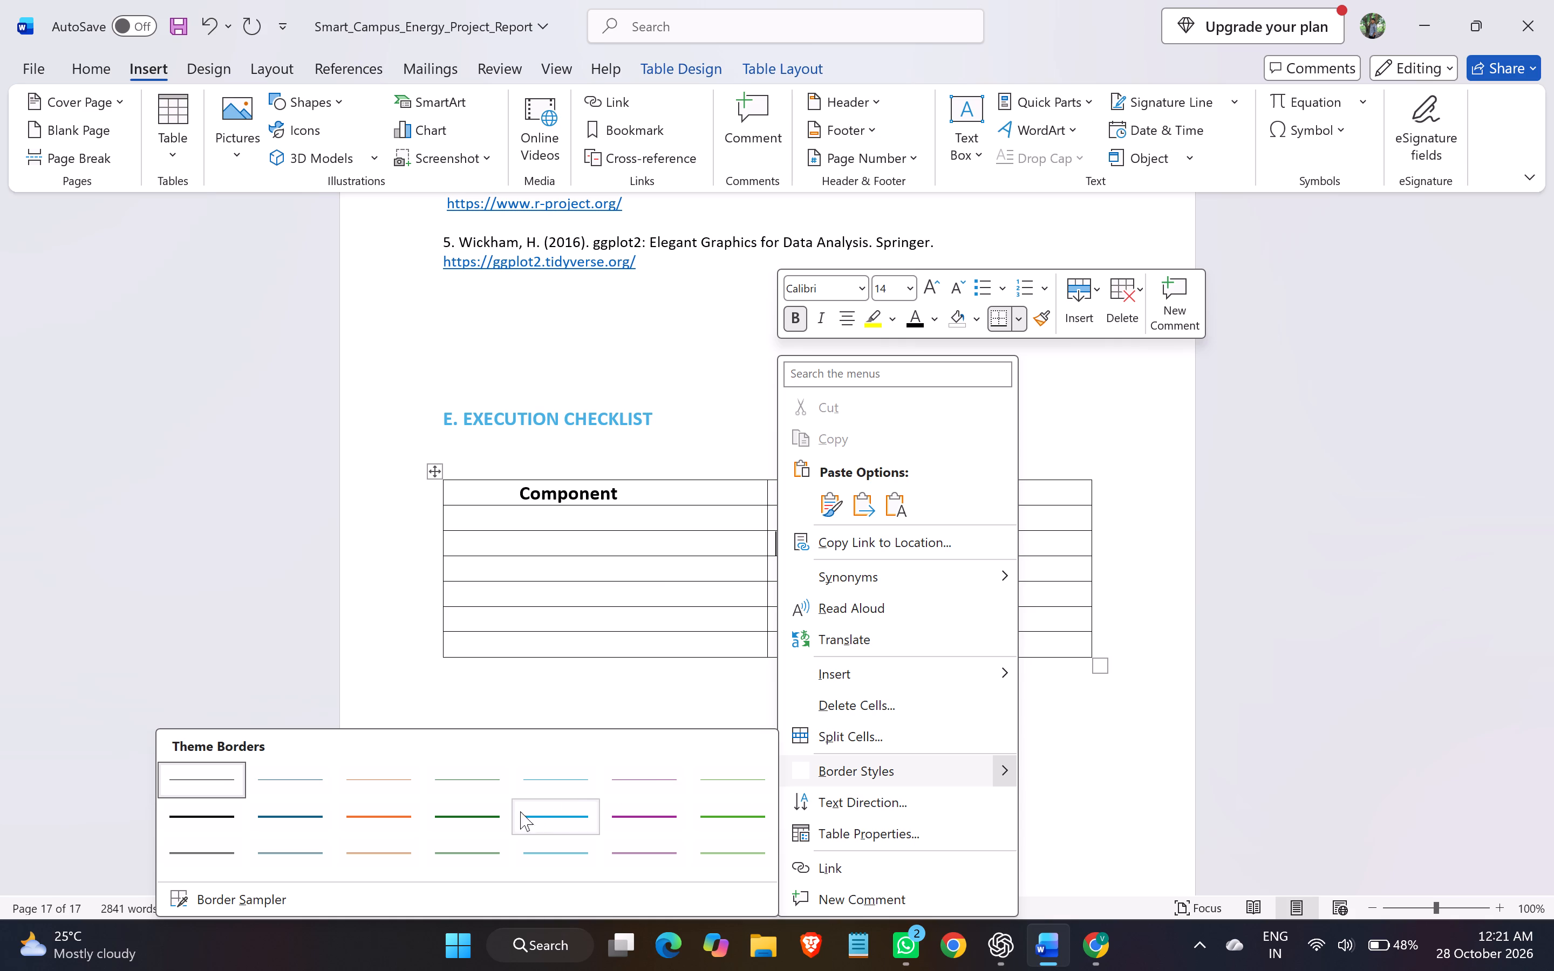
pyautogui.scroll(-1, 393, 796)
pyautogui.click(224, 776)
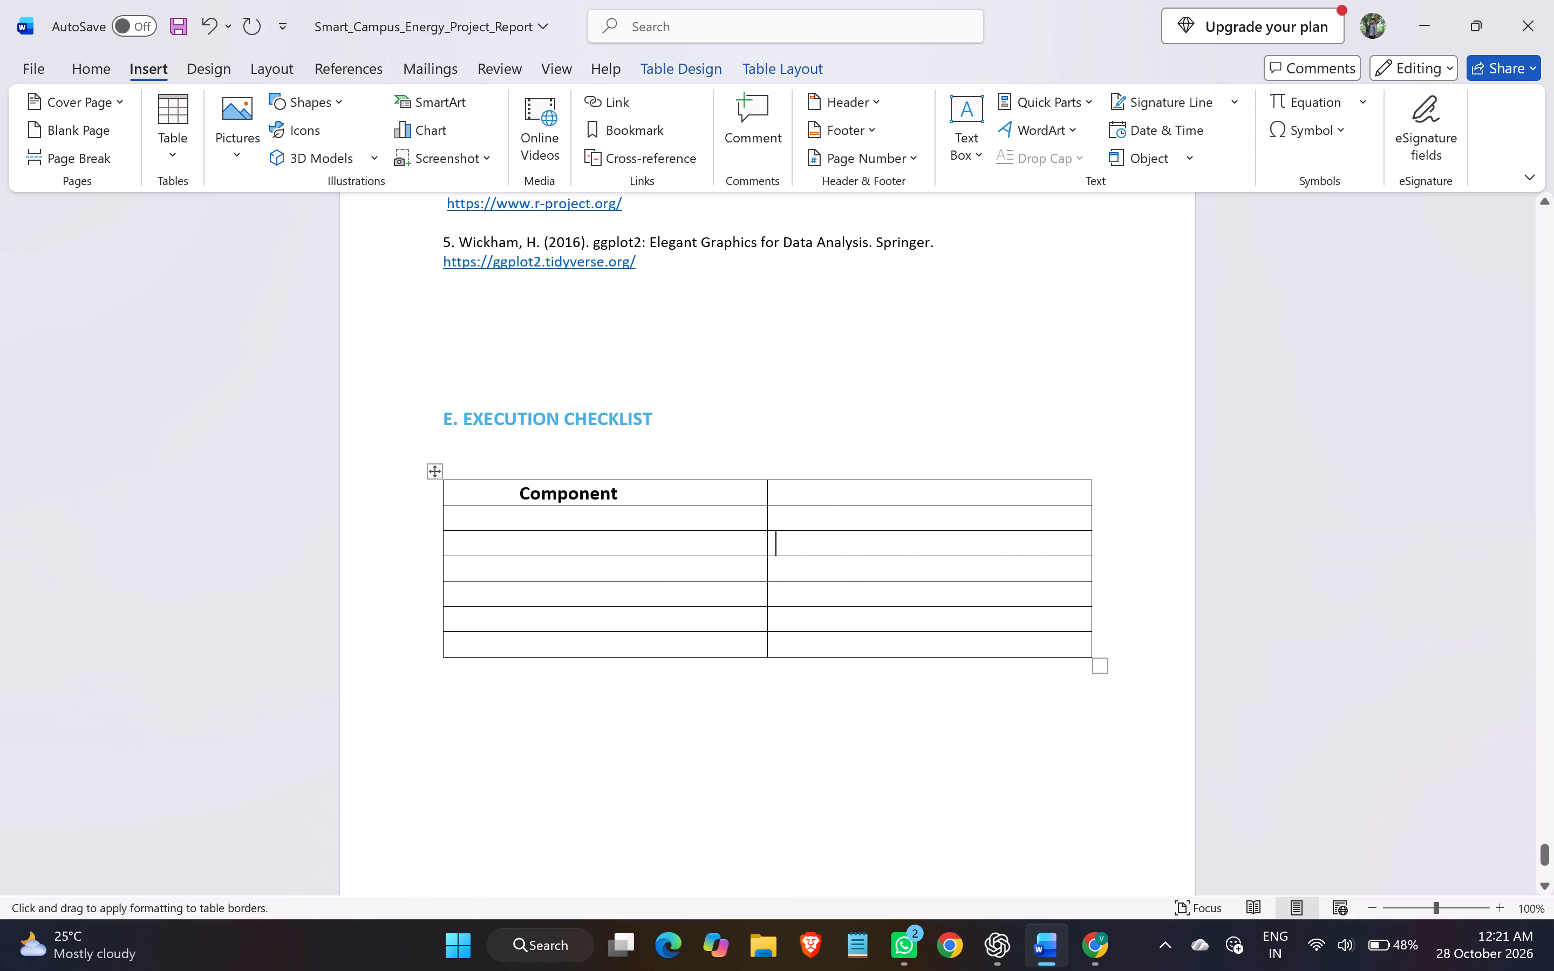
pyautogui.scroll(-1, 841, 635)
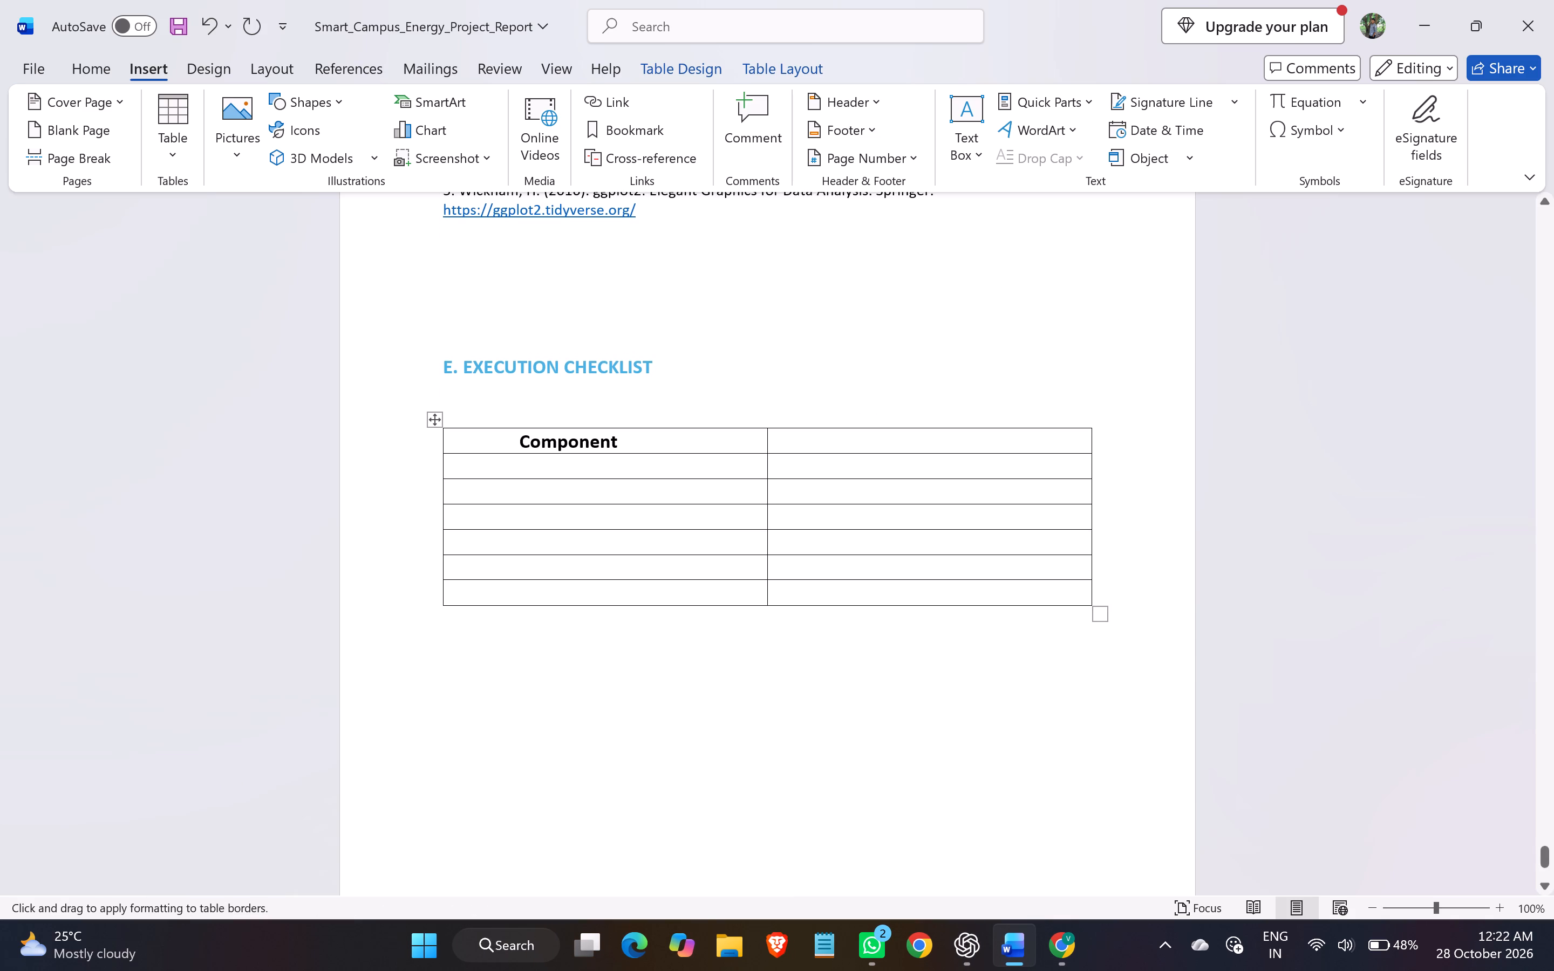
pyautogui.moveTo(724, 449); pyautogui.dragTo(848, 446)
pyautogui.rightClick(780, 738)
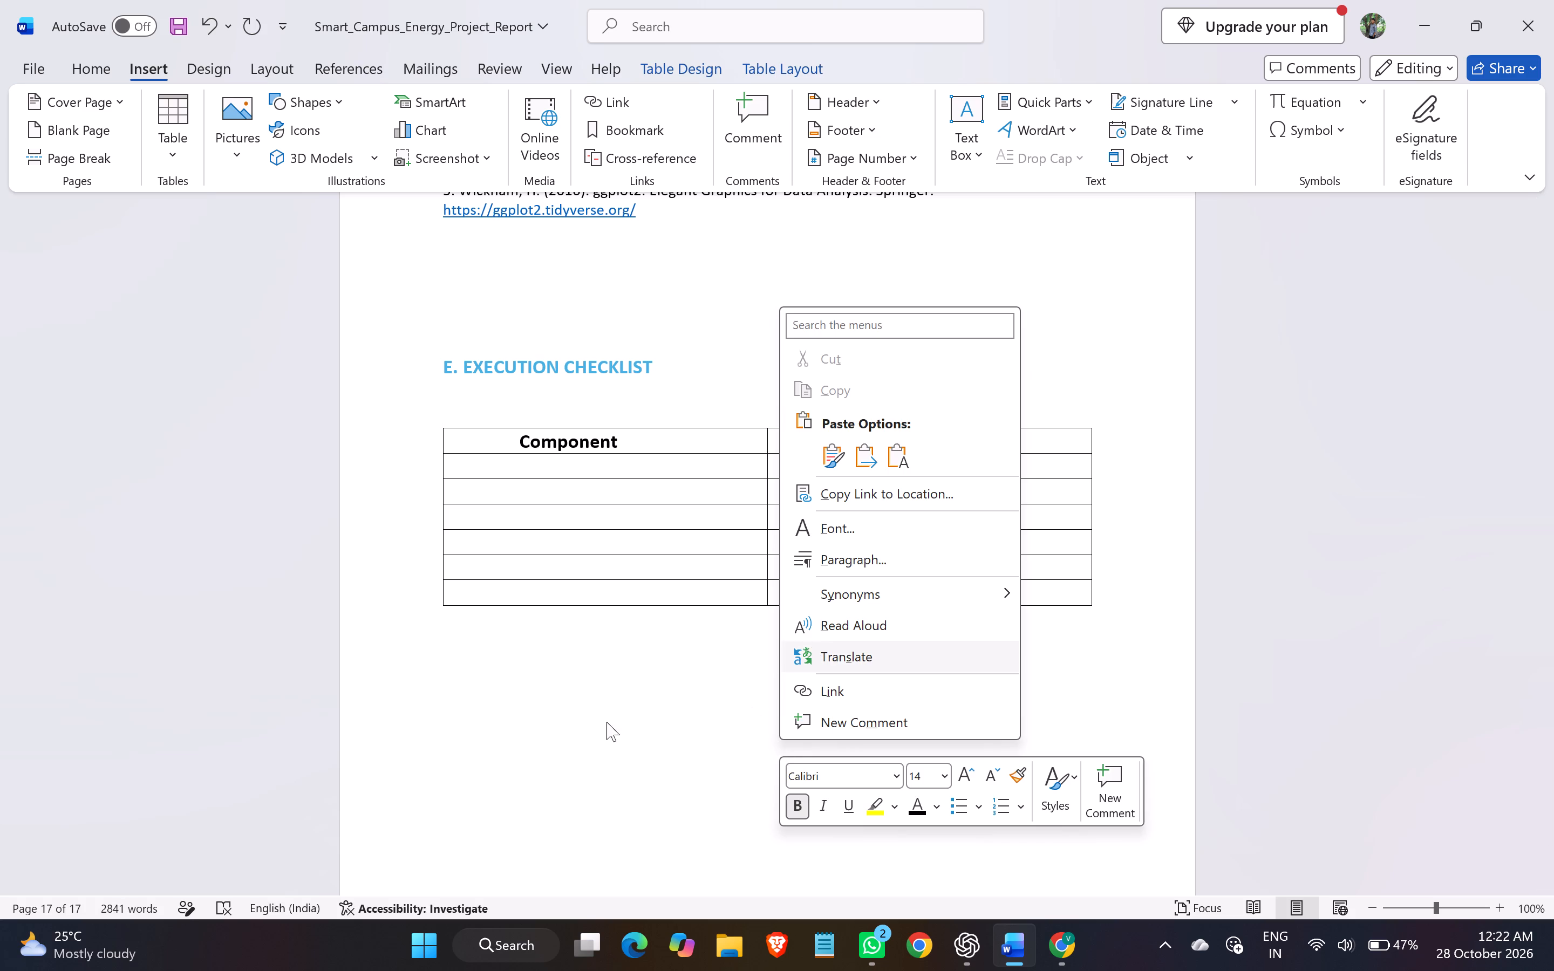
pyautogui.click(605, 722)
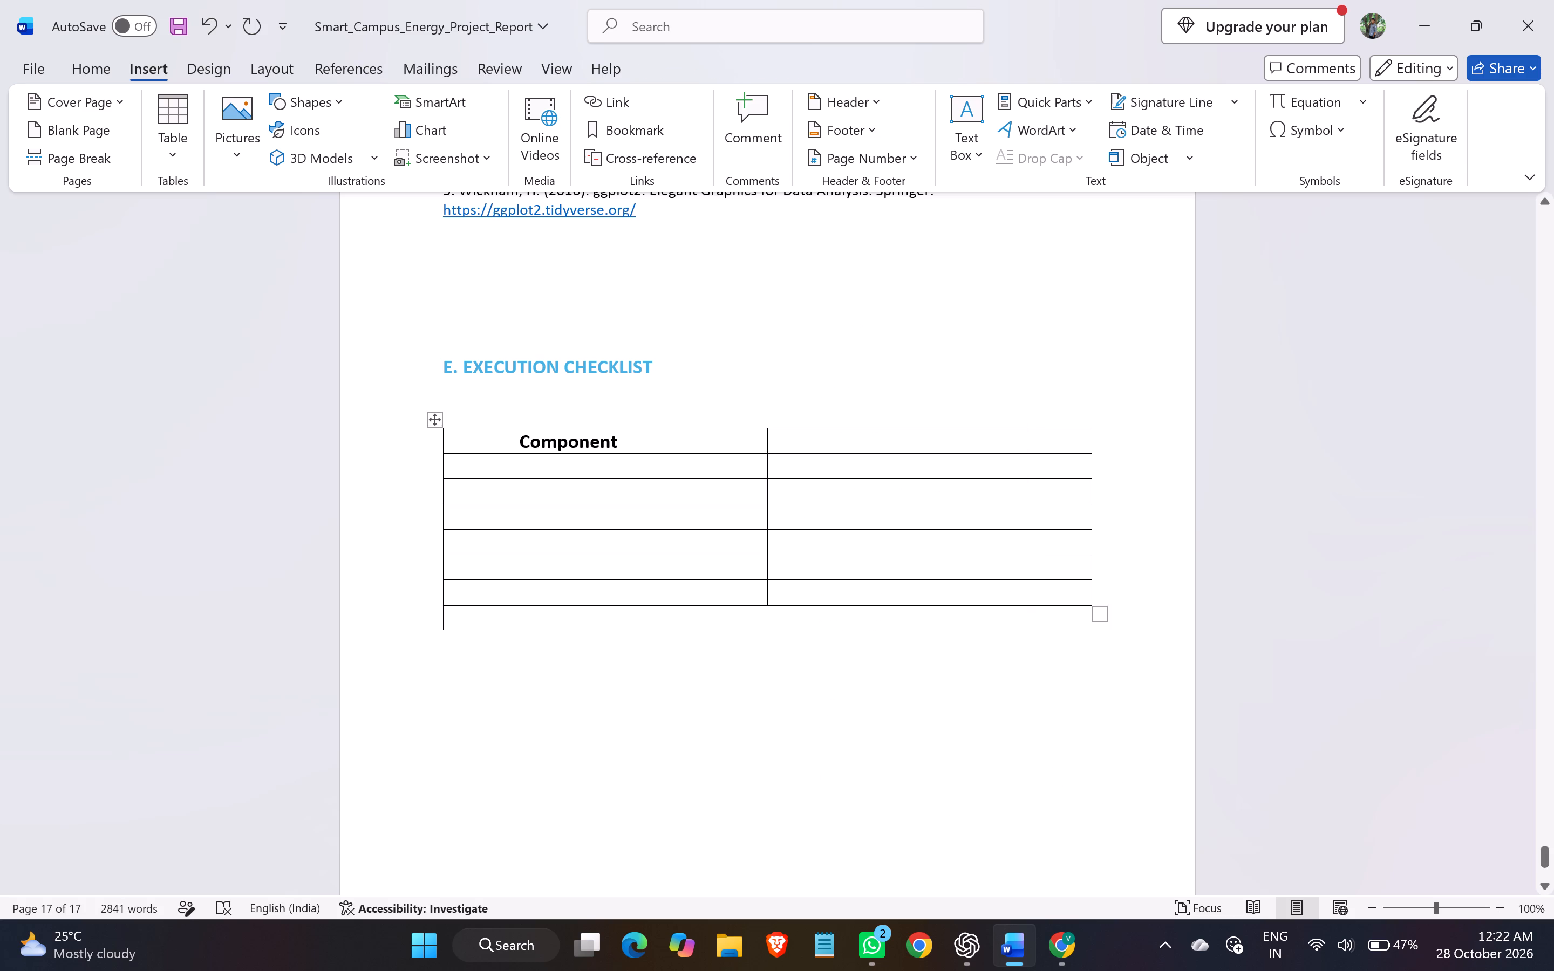
# Add leading spacing in the second column's header cell of the Execution Checklist table.
pyautogui.click(560, 458)
pyautogui.click(817, 443)
pyautogui.press('space')
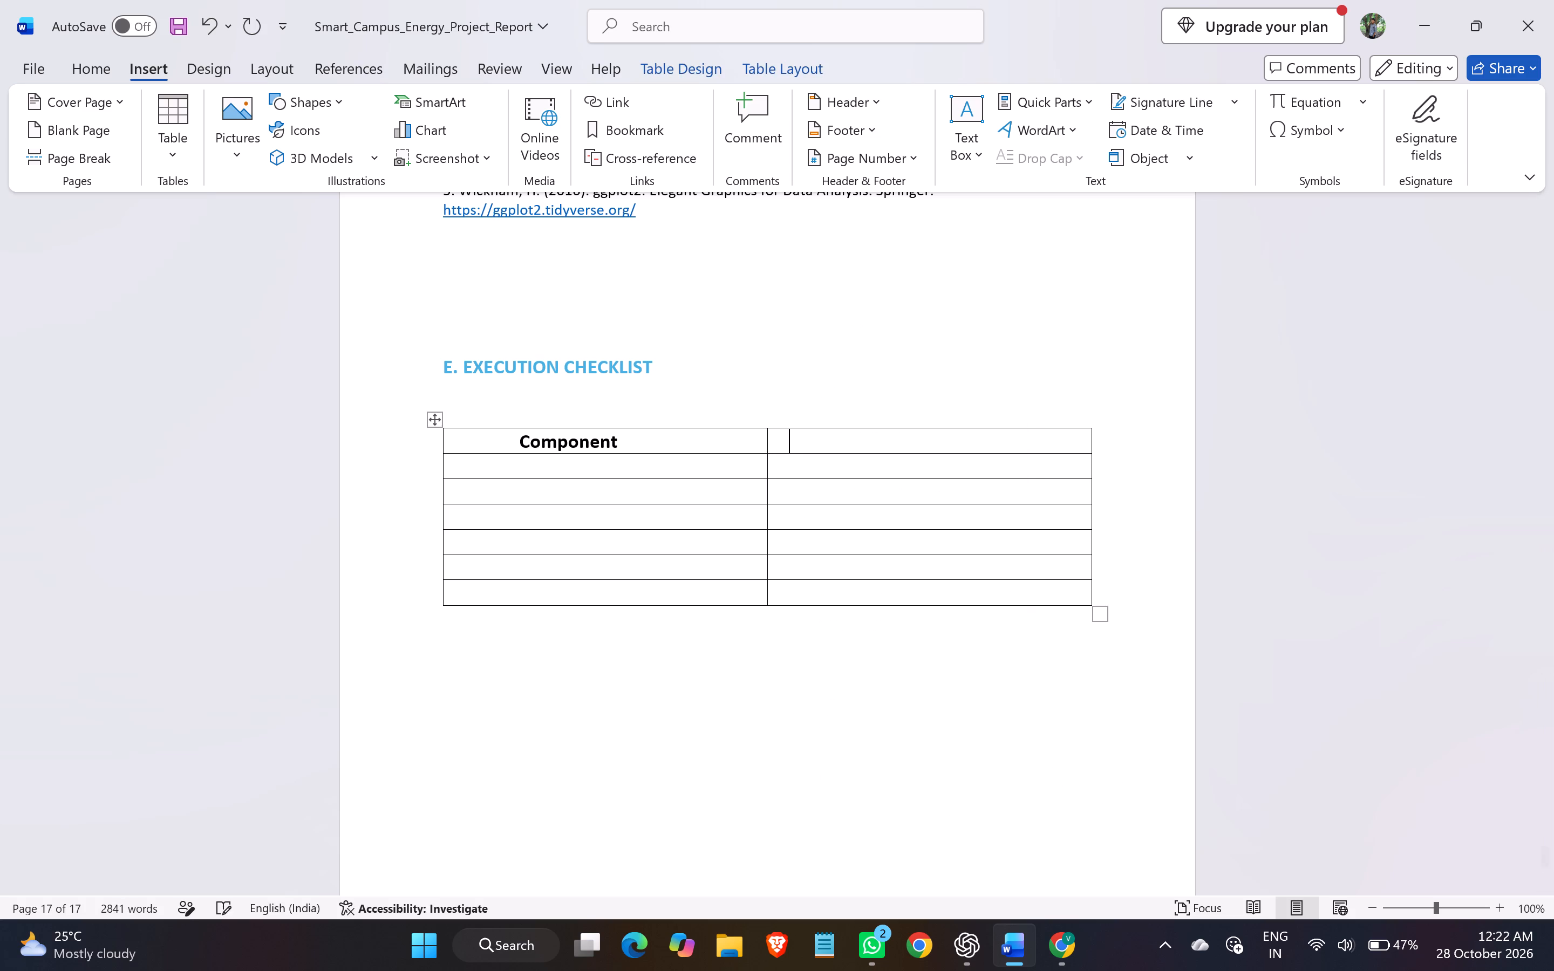
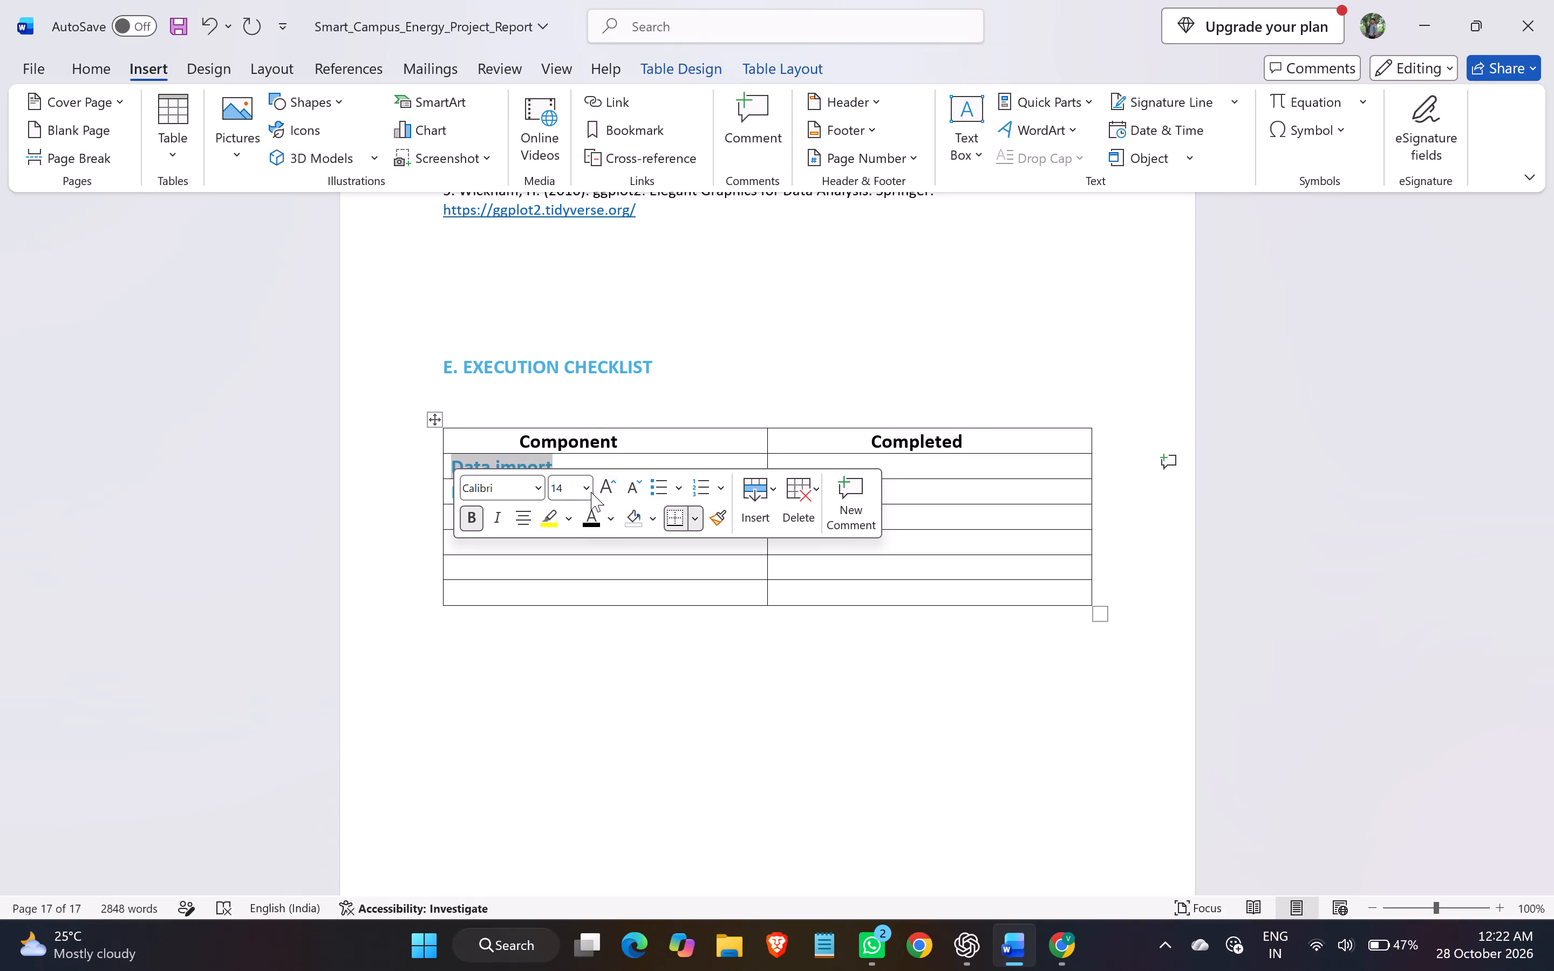
# Format "Data import" in the Execution Checklist table as 12 pt, non-bold, black text.
pyautogui.click(591, 490)
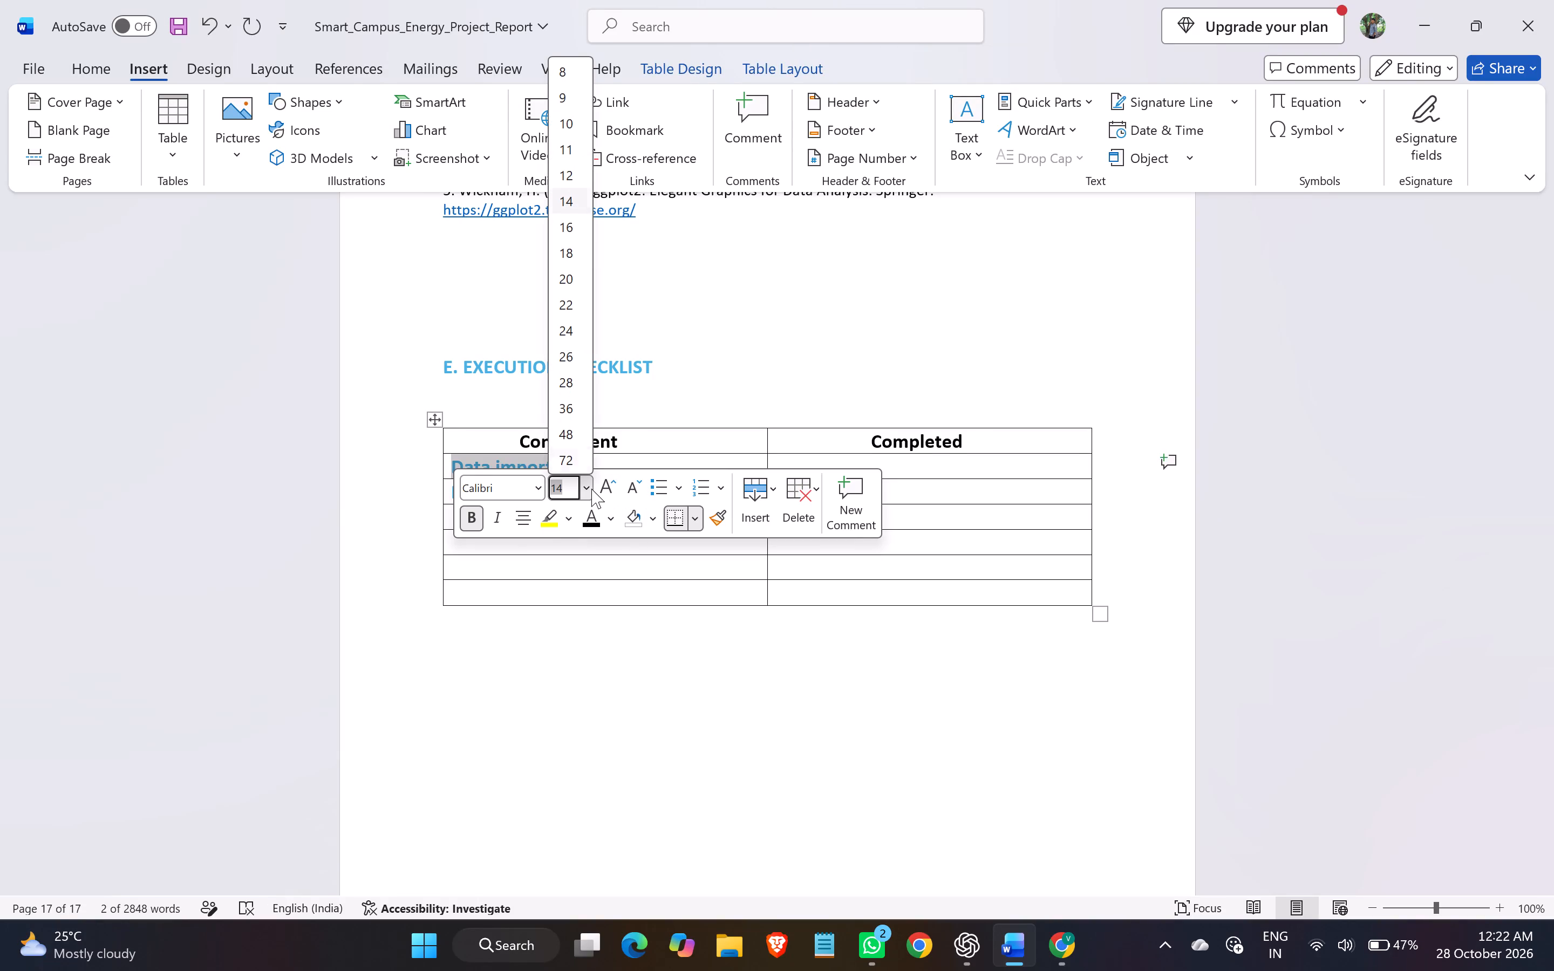
pyautogui.click(582, 177)
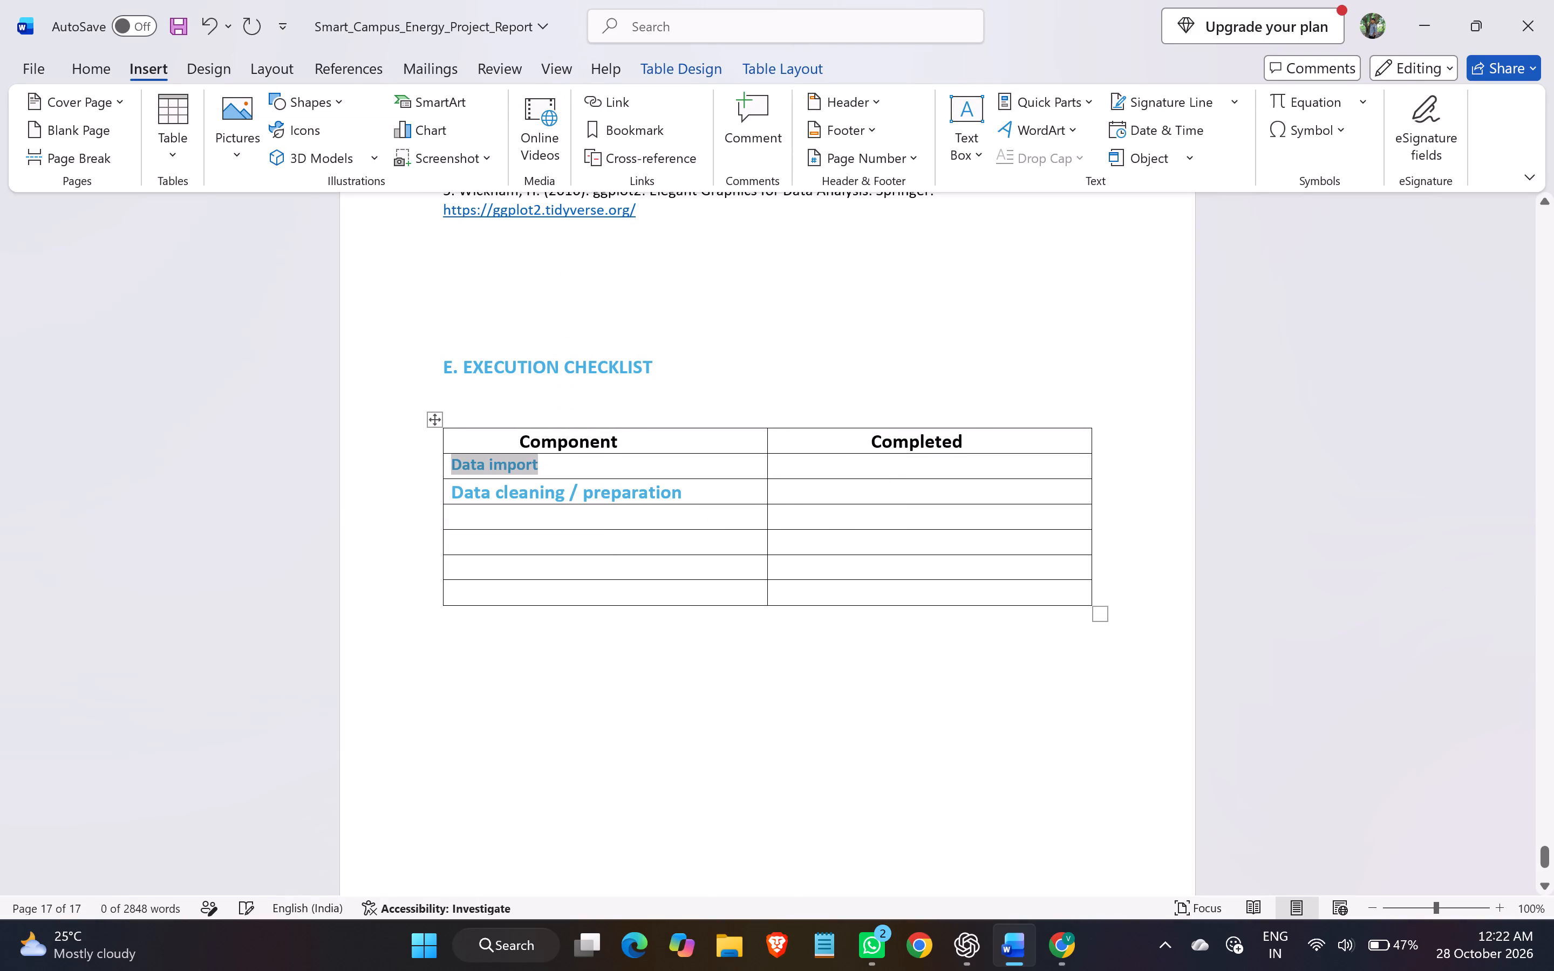
pyautogui.moveTo(543, 466); pyautogui.dragTo(472, 467)
pyautogui.moveTo(472, 467); pyautogui.dragTo(466, 467)
pyautogui.click(486, 509)
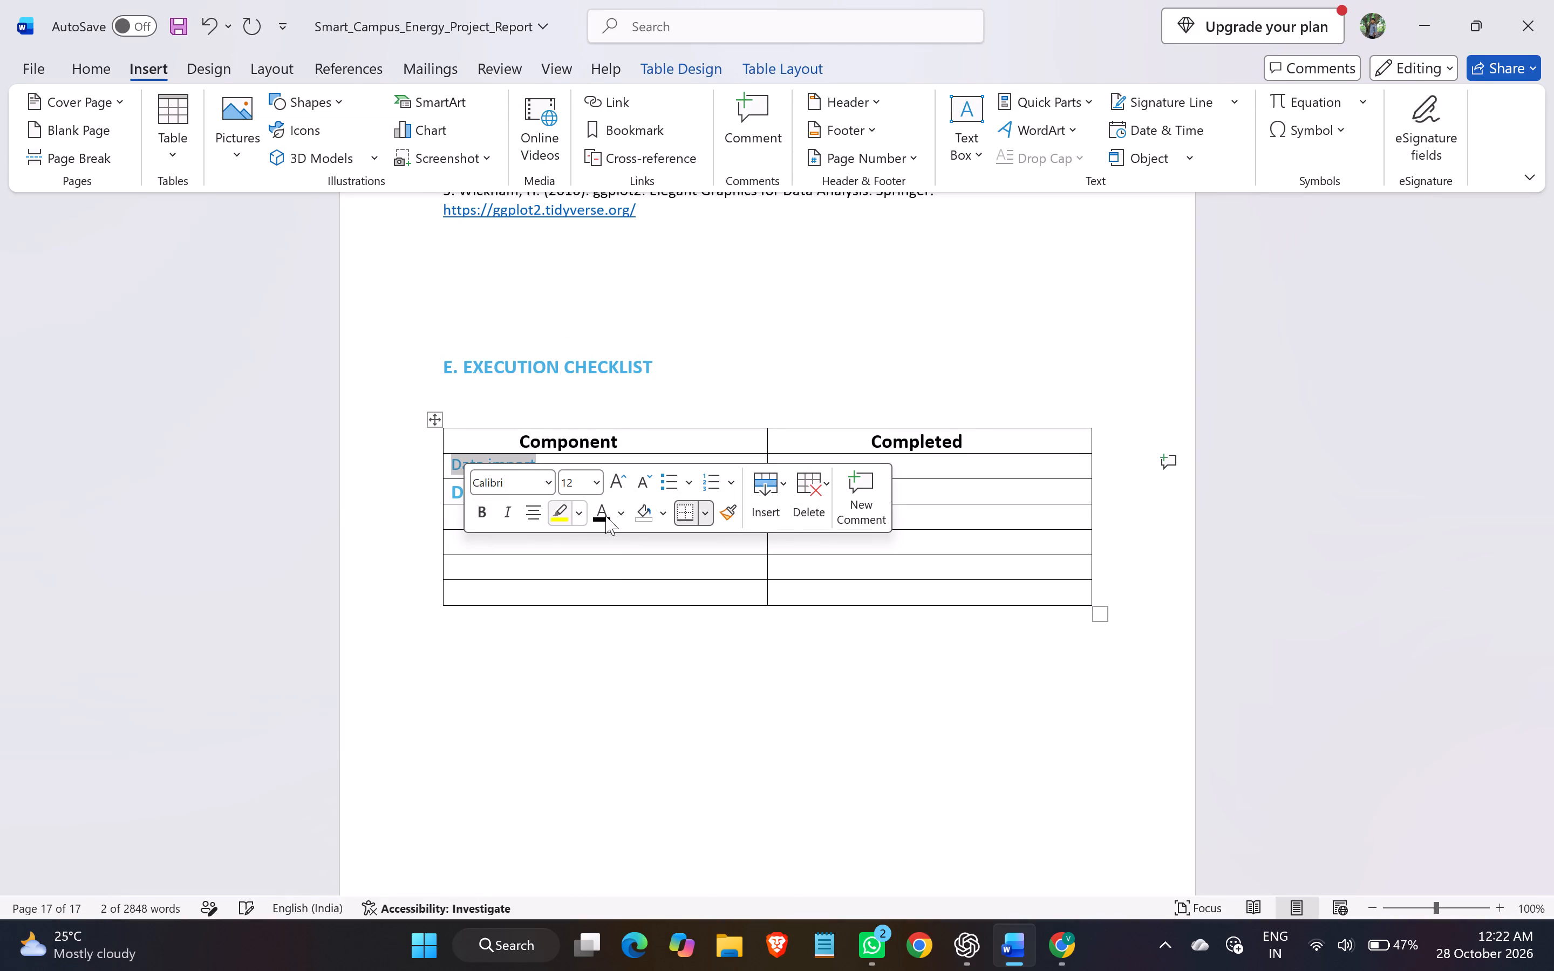
pyautogui.click(604, 516)
pyautogui.click(579, 762)
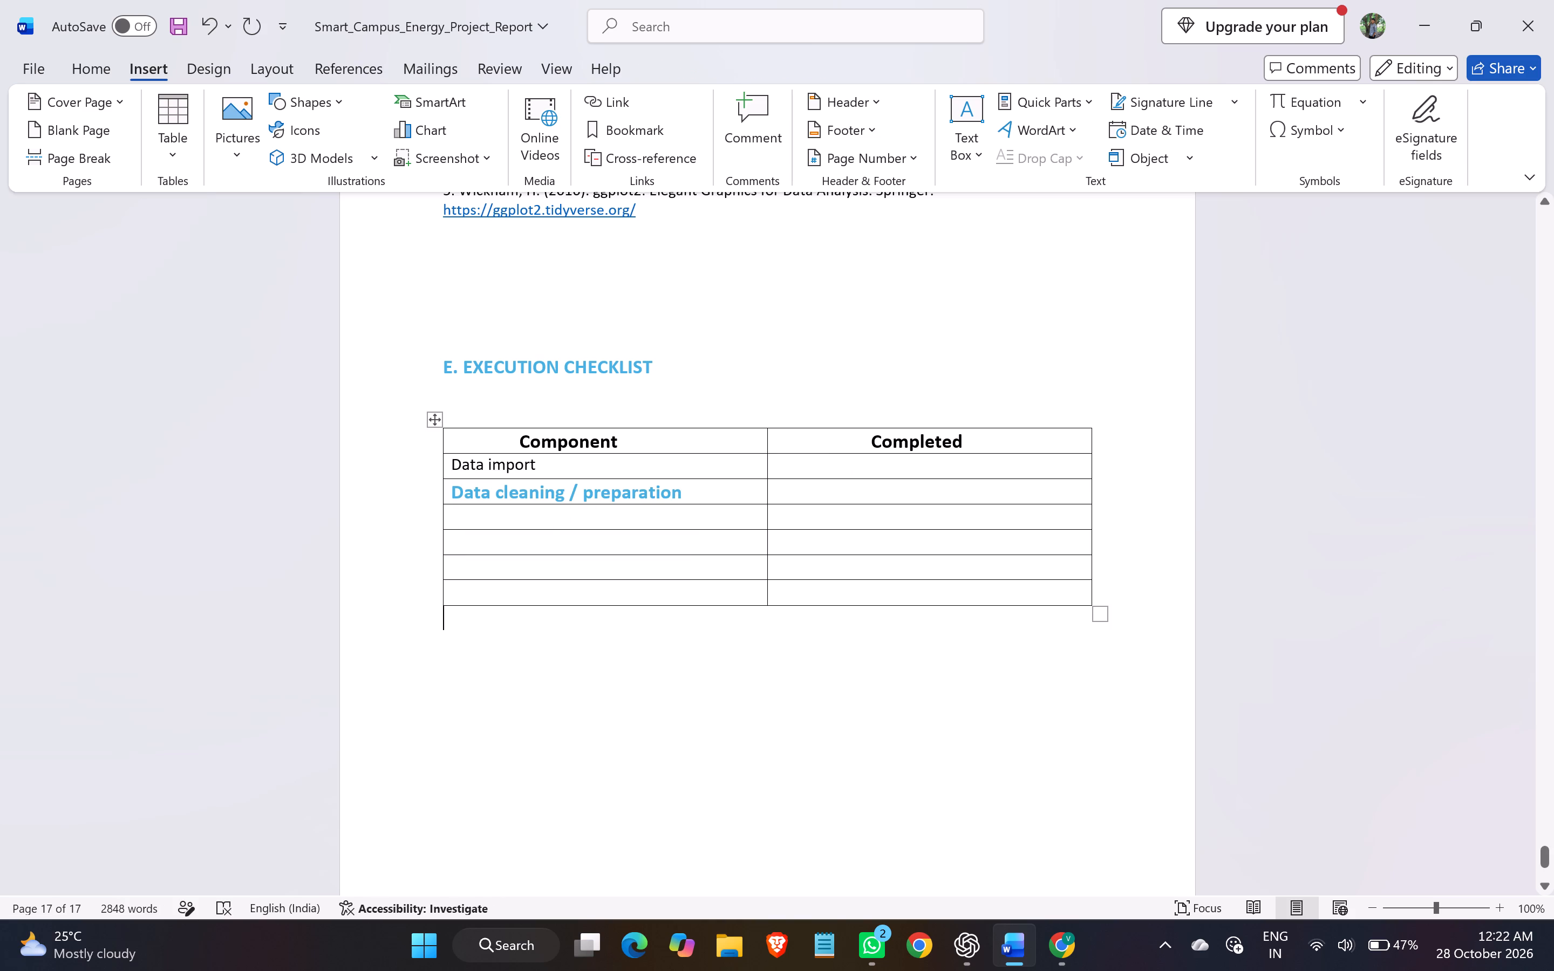
# Format "Data cleaning / preparation" in the Execution Checklist table as 12 pt, non-bold, black text.
pyautogui.moveTo(687, 493); pyautogui.dragTo(468, 500)
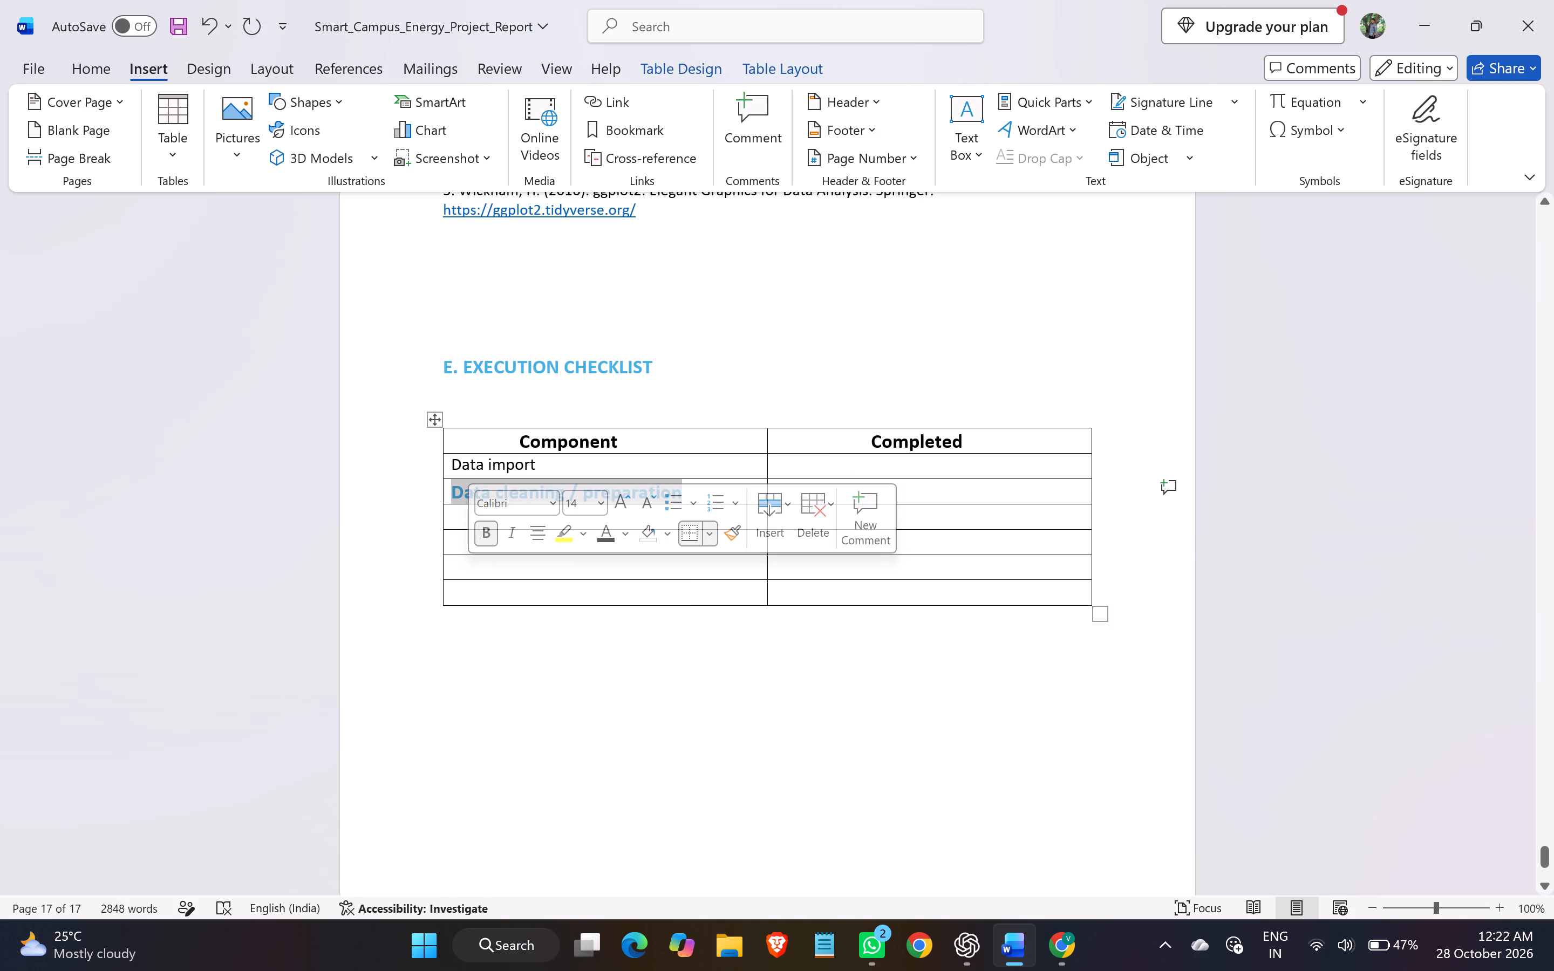
pyautogui.click(598, 497)
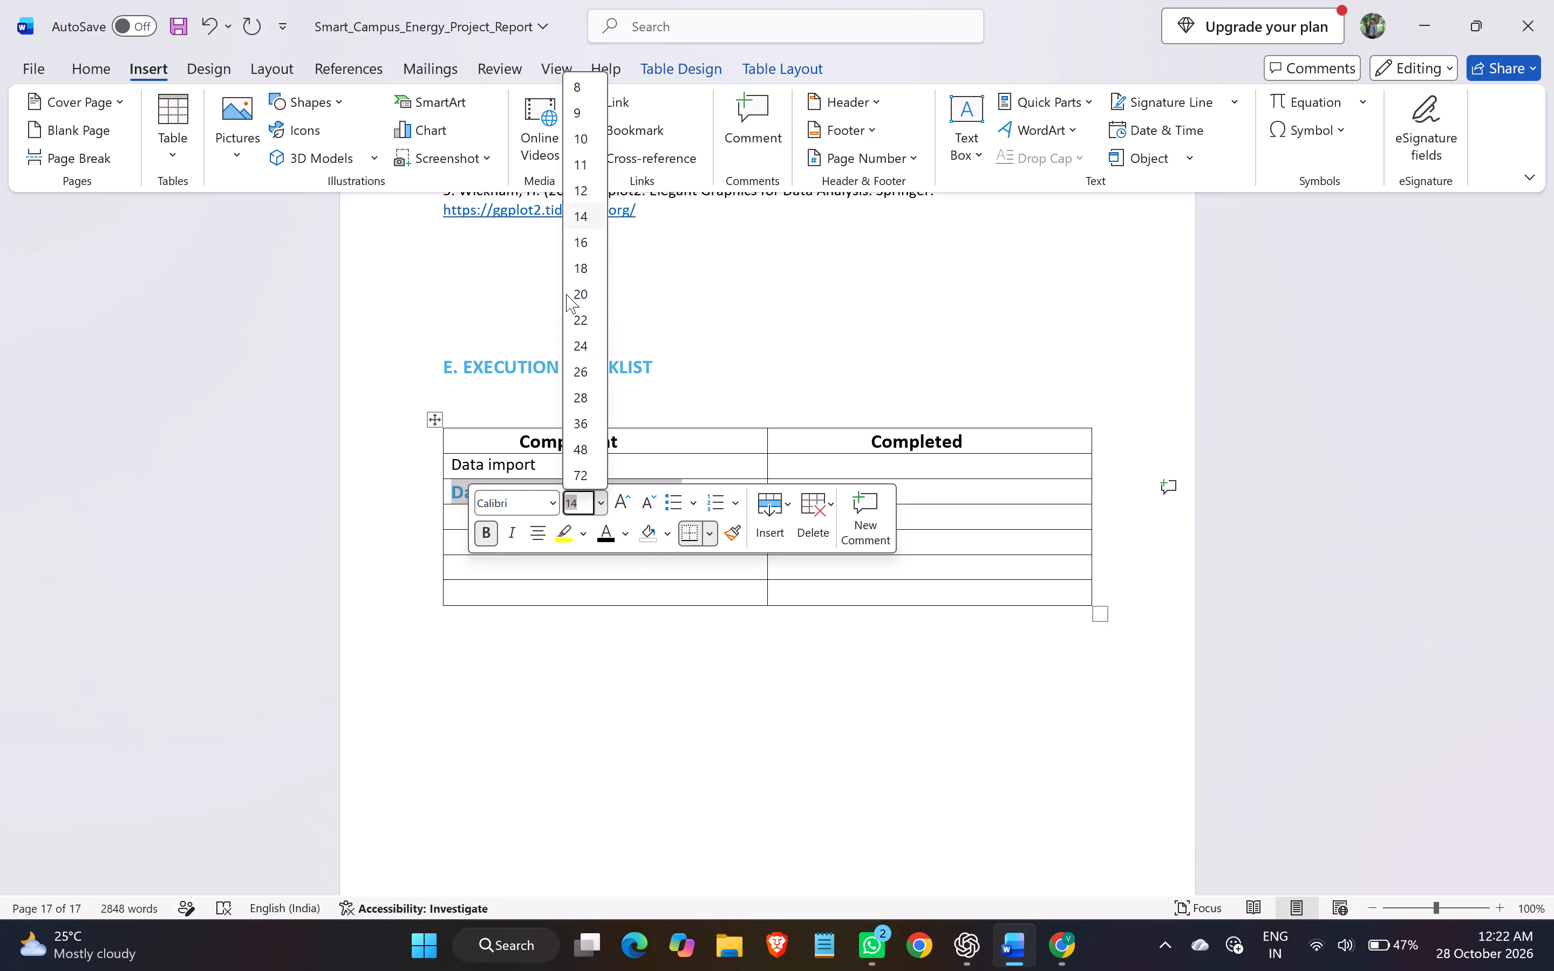
pyautogui.click(586, 190)
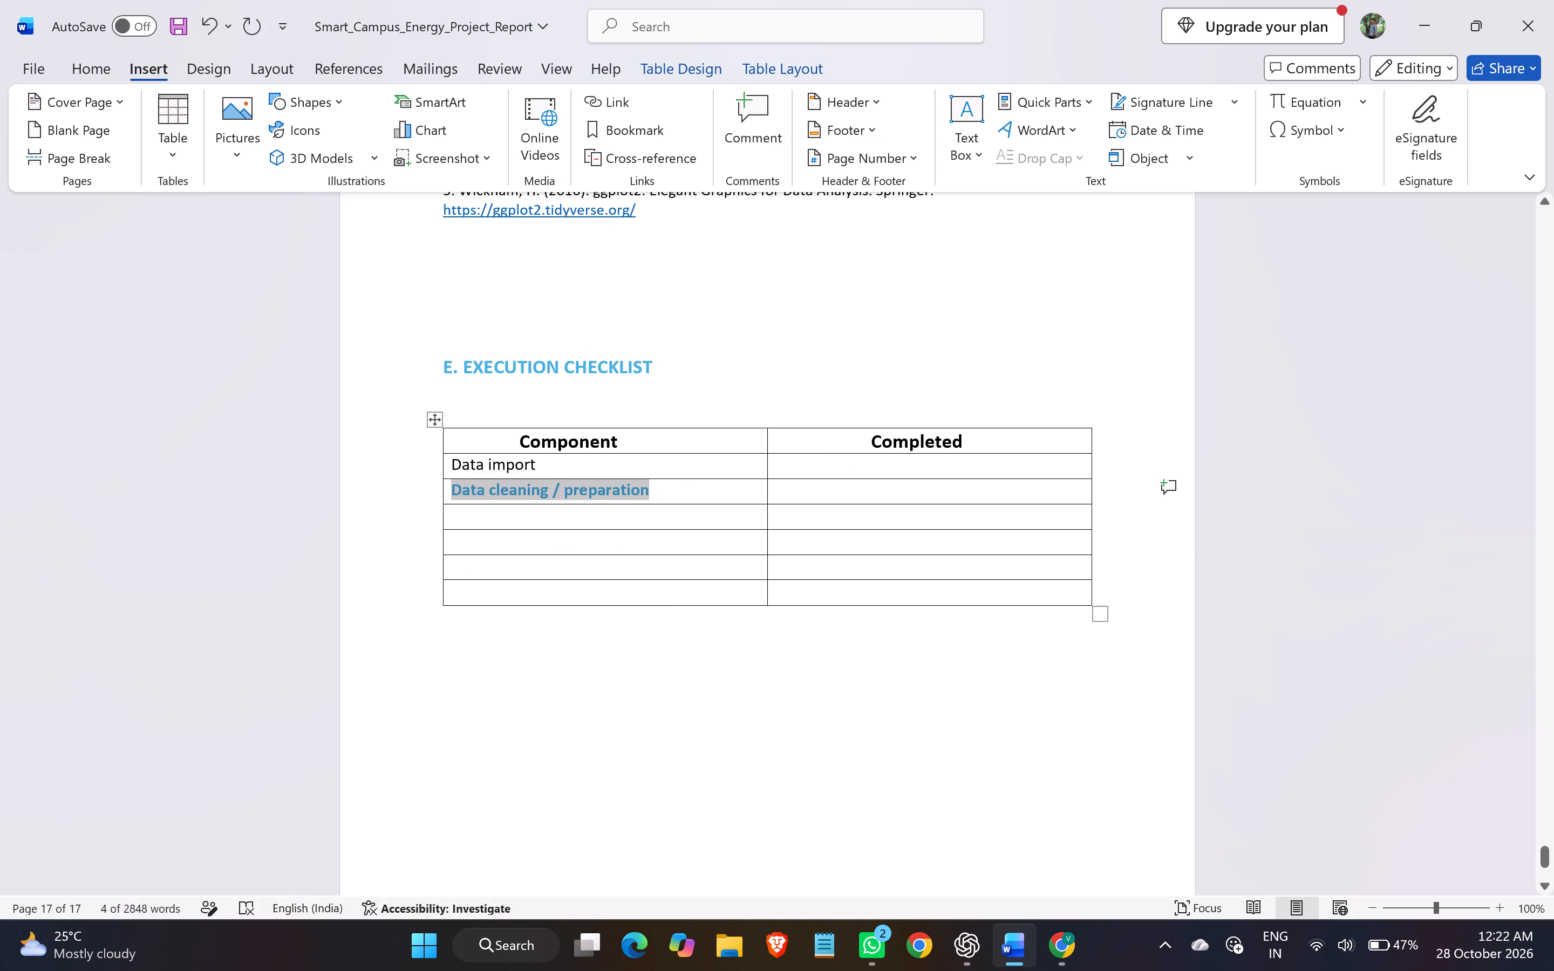
pyautogui.rightClick(663, 497)
pyautogui.moveTo(652, 487); pyautogui.dragTo(494, 498)
pyautogui.moveTo(652, 501); pyautogui.dragTo(530, 498)
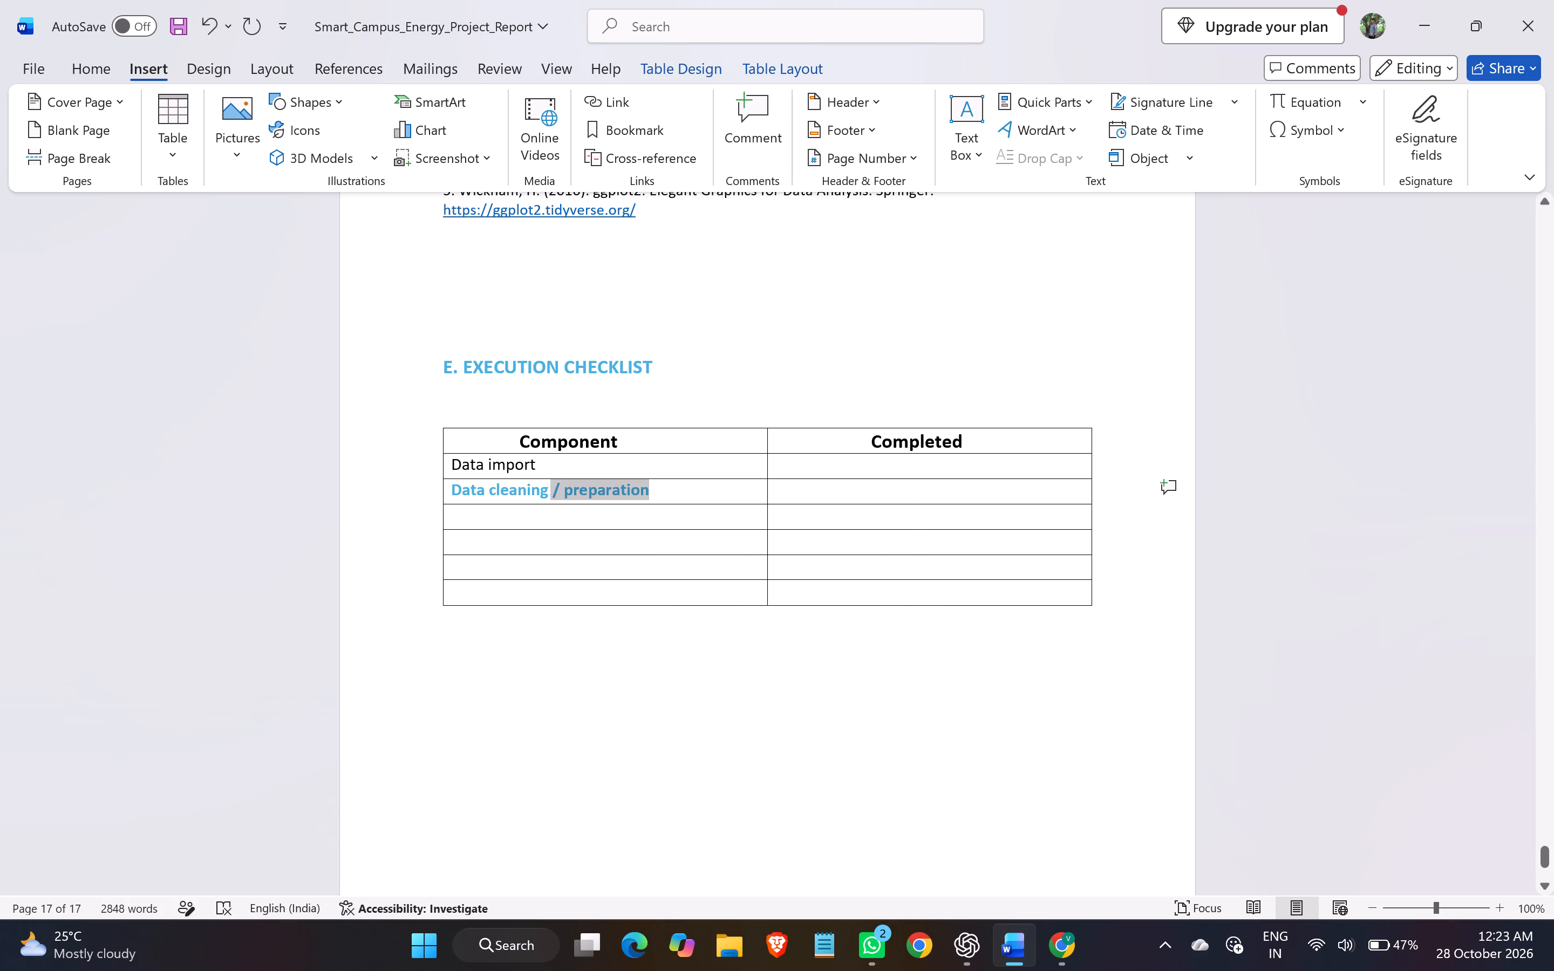
pyautogui.moveTo(530, 498); pyautogui.dragTo(470, 495)
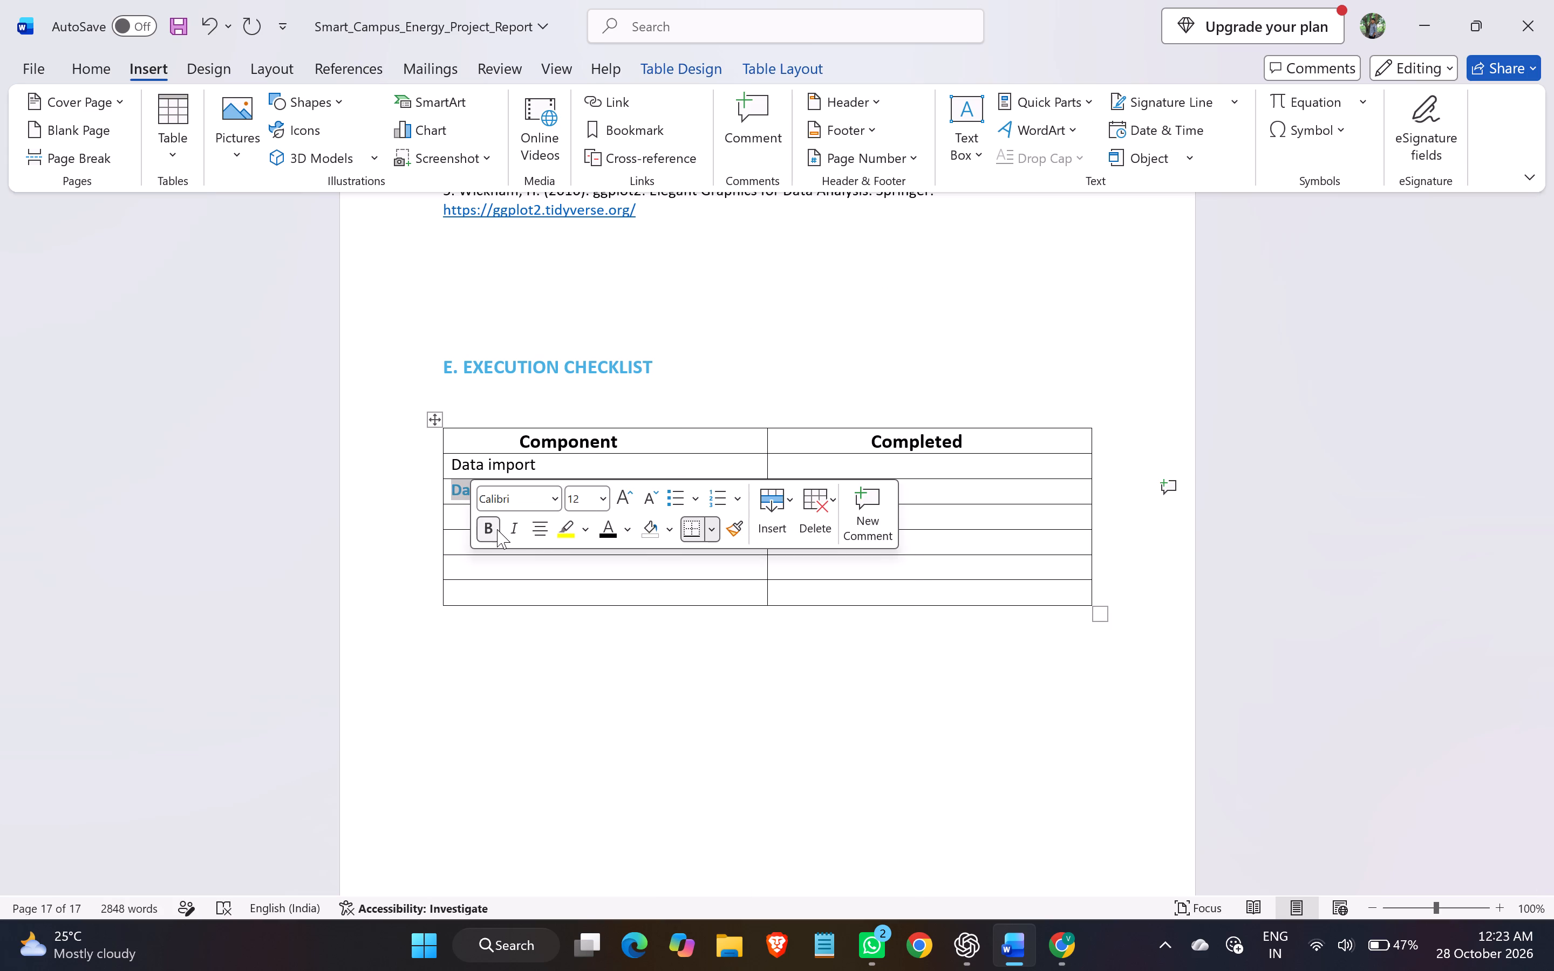
pyautogui.click(495, 529)
pyautogui.click(614, 523)
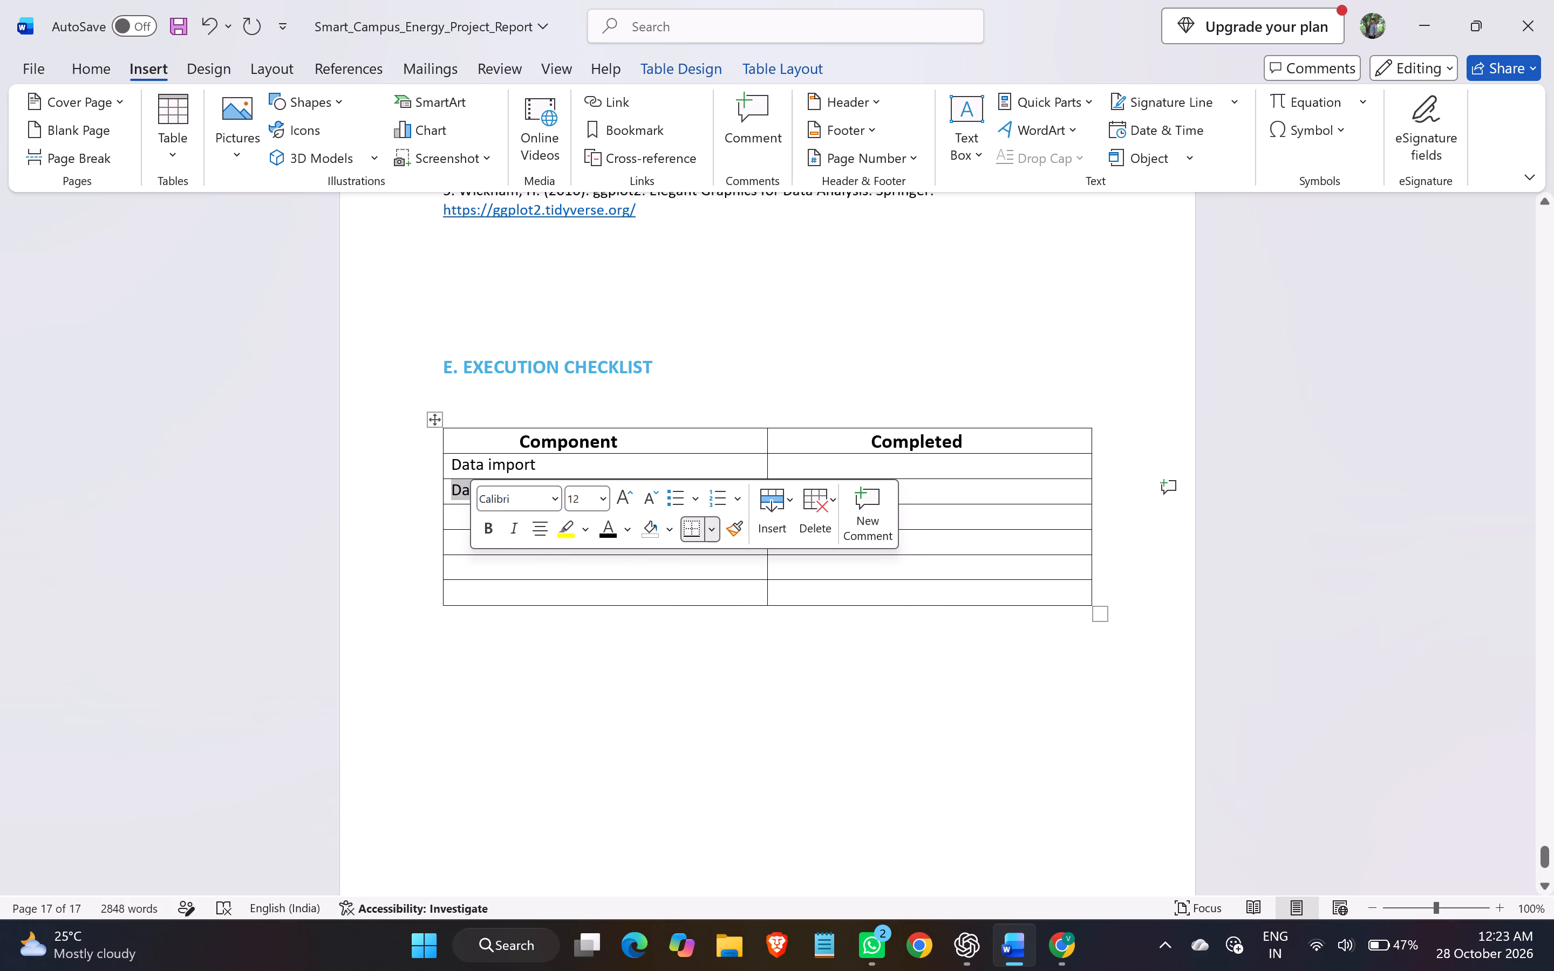
pyautogui.click(622, 712)
# Set the text format of the empty Component cell below "Data cleaning / preparation" to 12 pt and black.
pyautogui.click(577, 518)
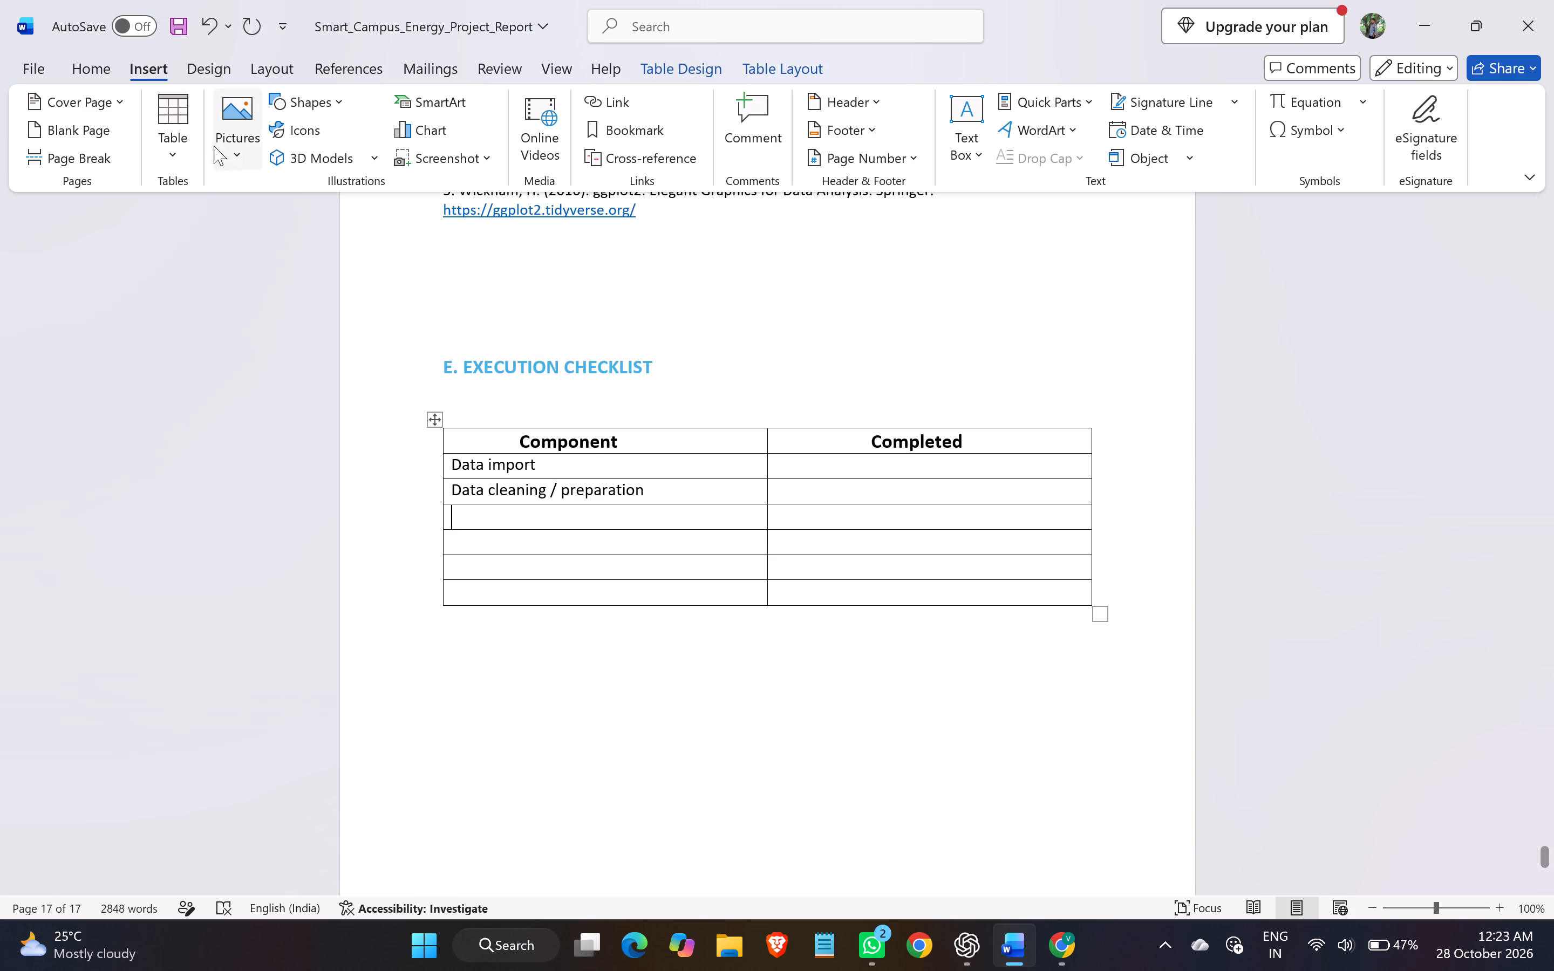
pyautogui.click(108, 74)
pyautogui.click(288, 111)
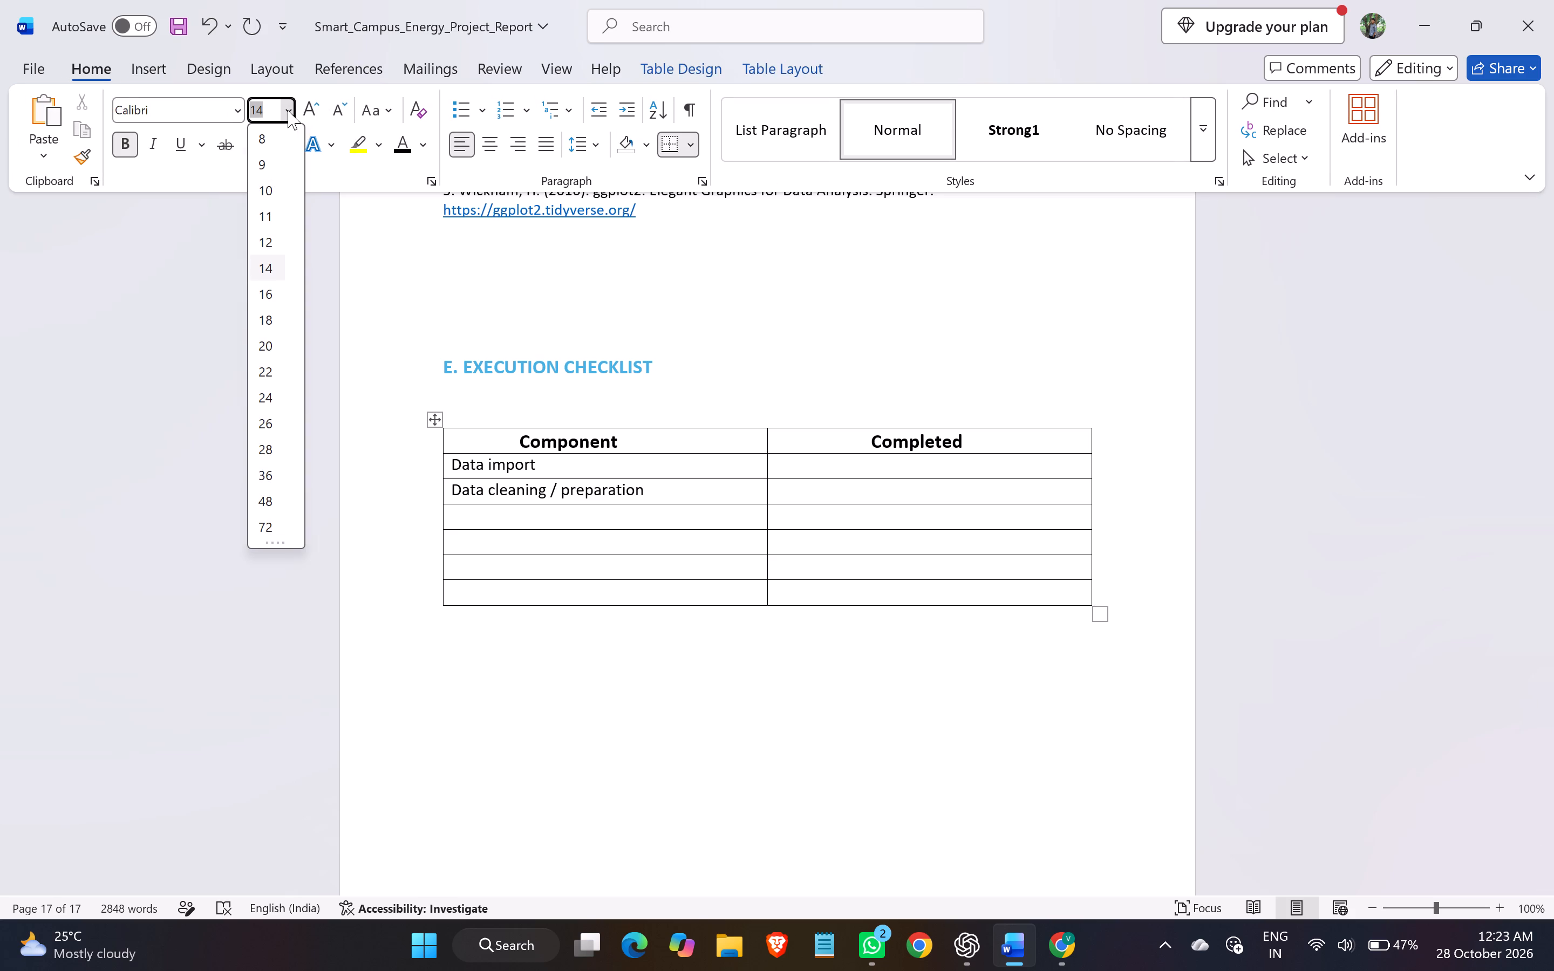
pyautogui.click(262, 241)
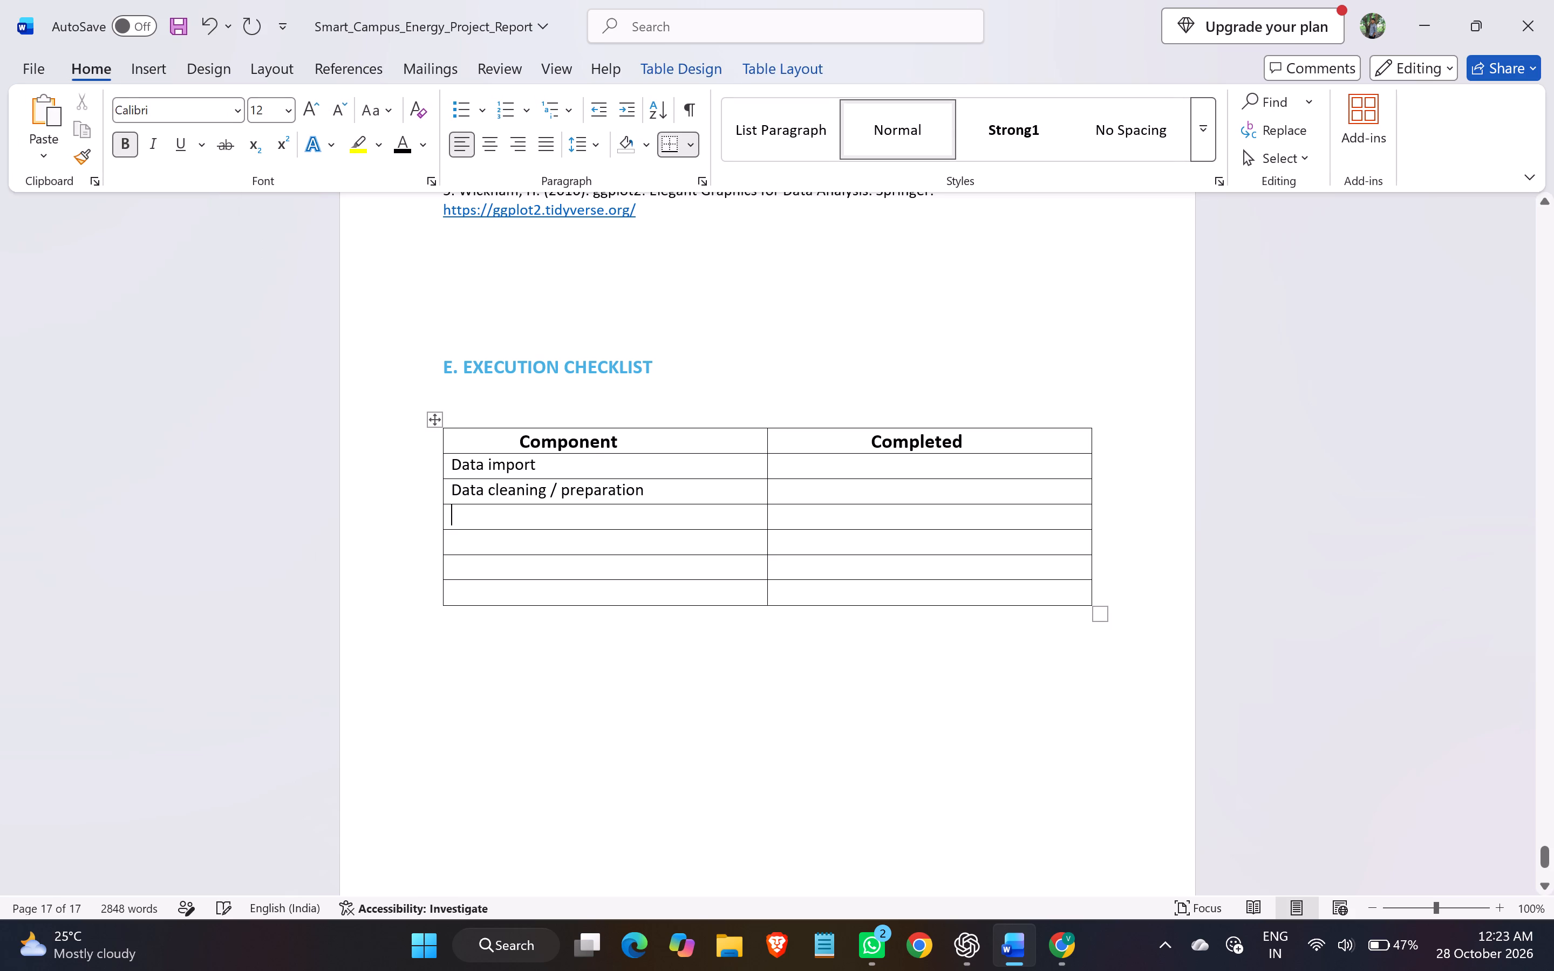
pyautogui.click(400, 152)
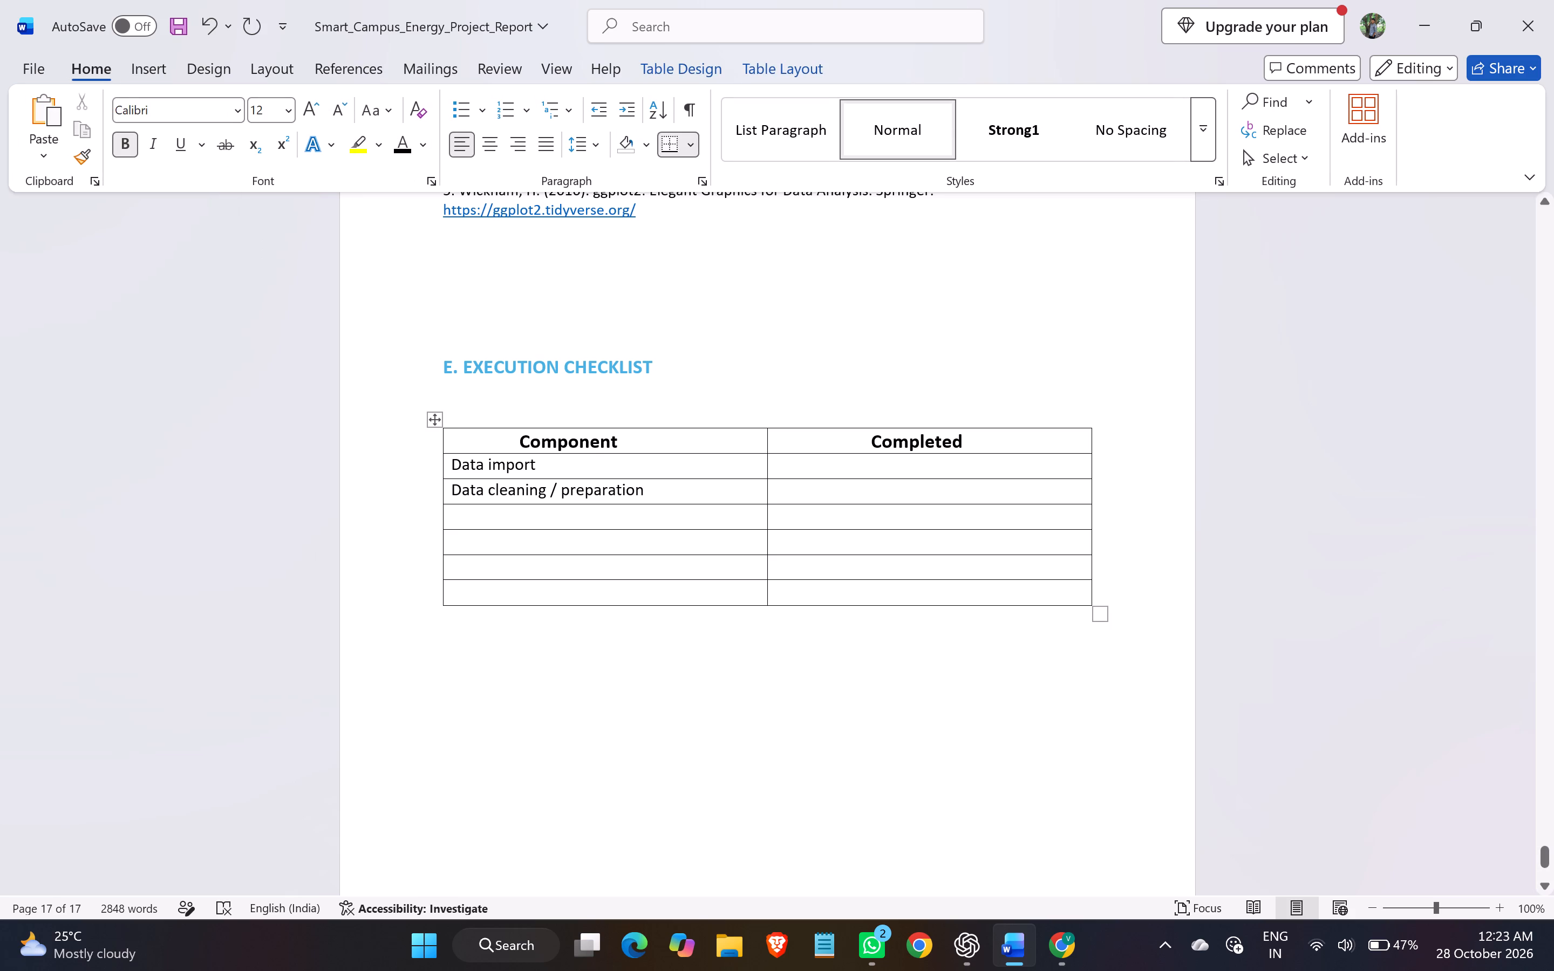
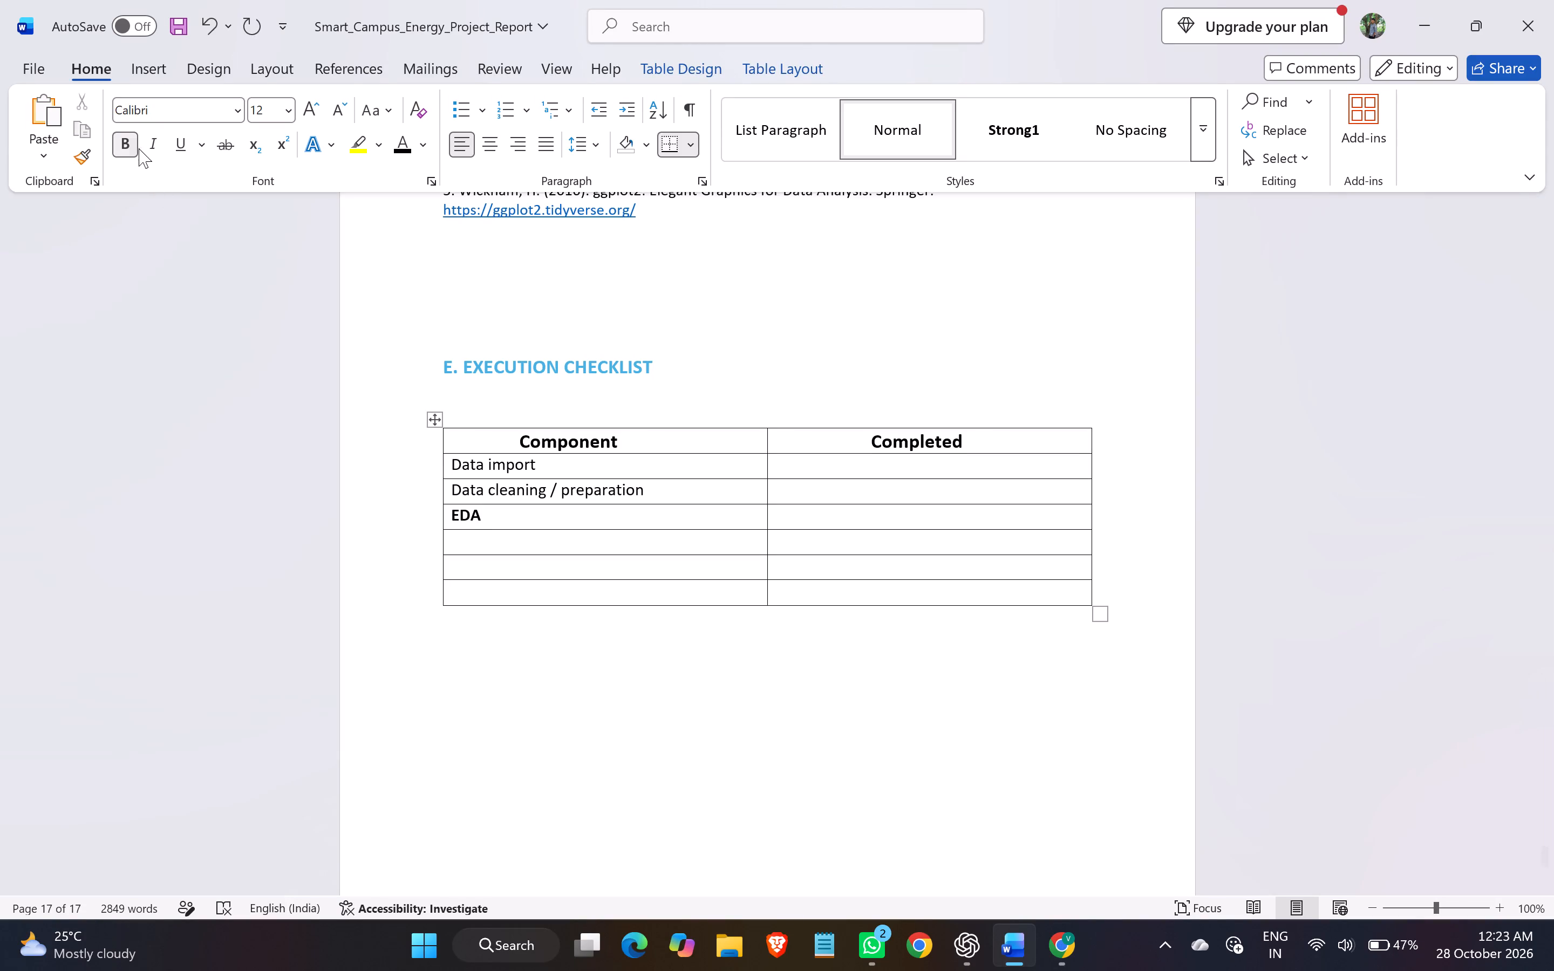
# Remove the bold formatting from the EDA entry in the Component column of the execution checklist table.
pyautogui.click(128, 135)
pyautogui.moveTo(492, 514); pyautogui.dragTo(450, 515)
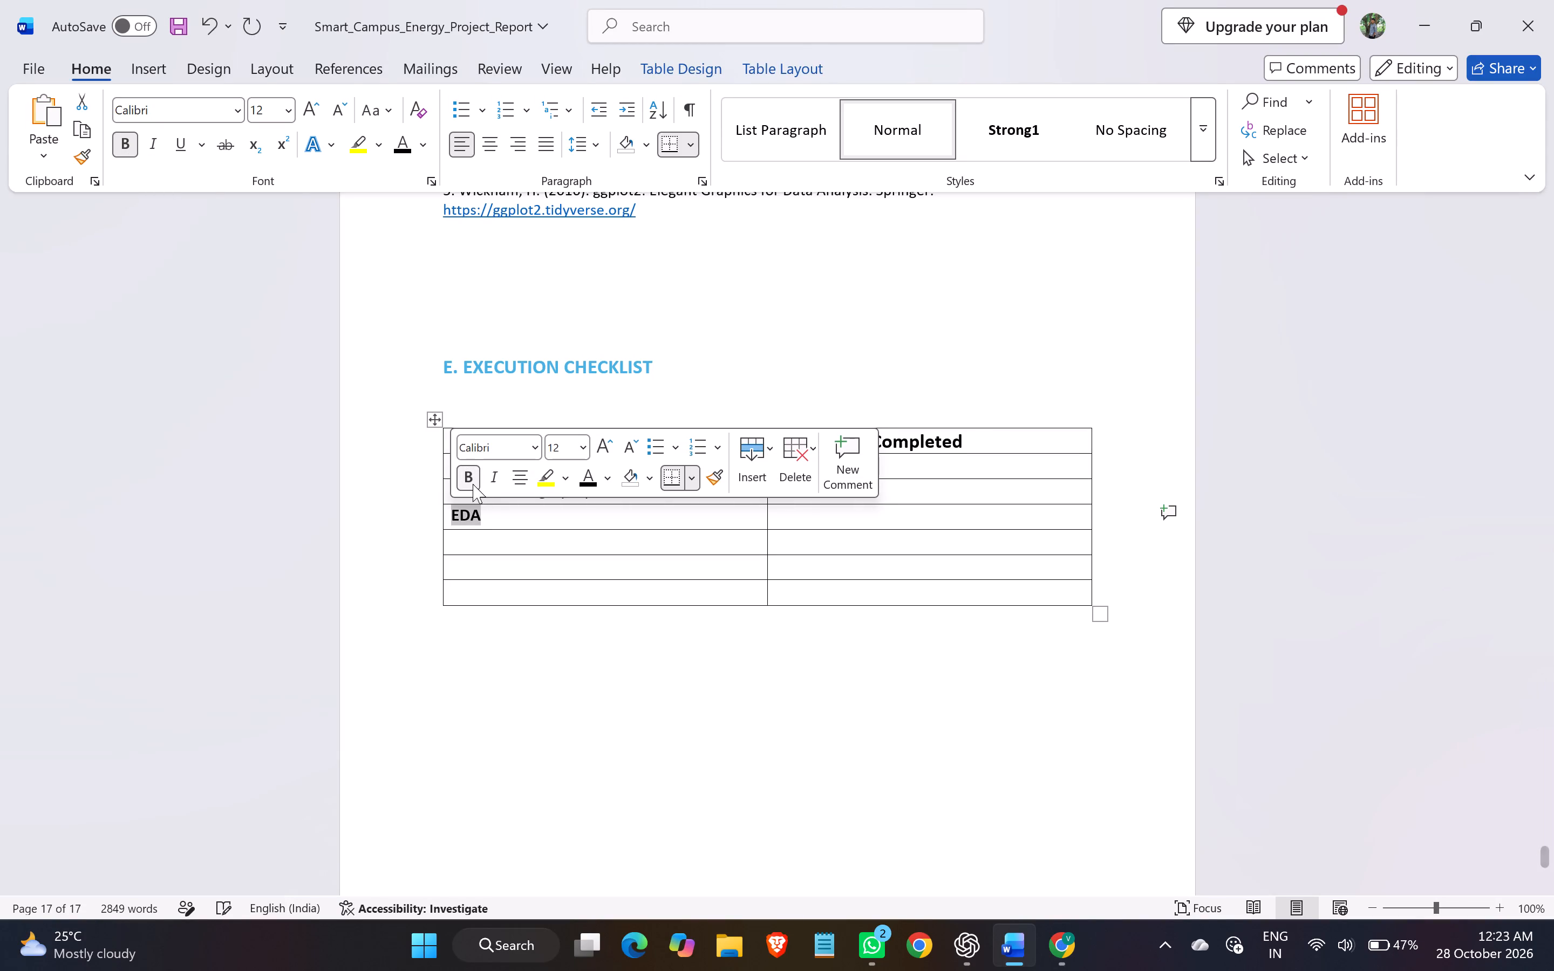
pyautogui.click(469, 483)
pyautogui.click(483, 731)
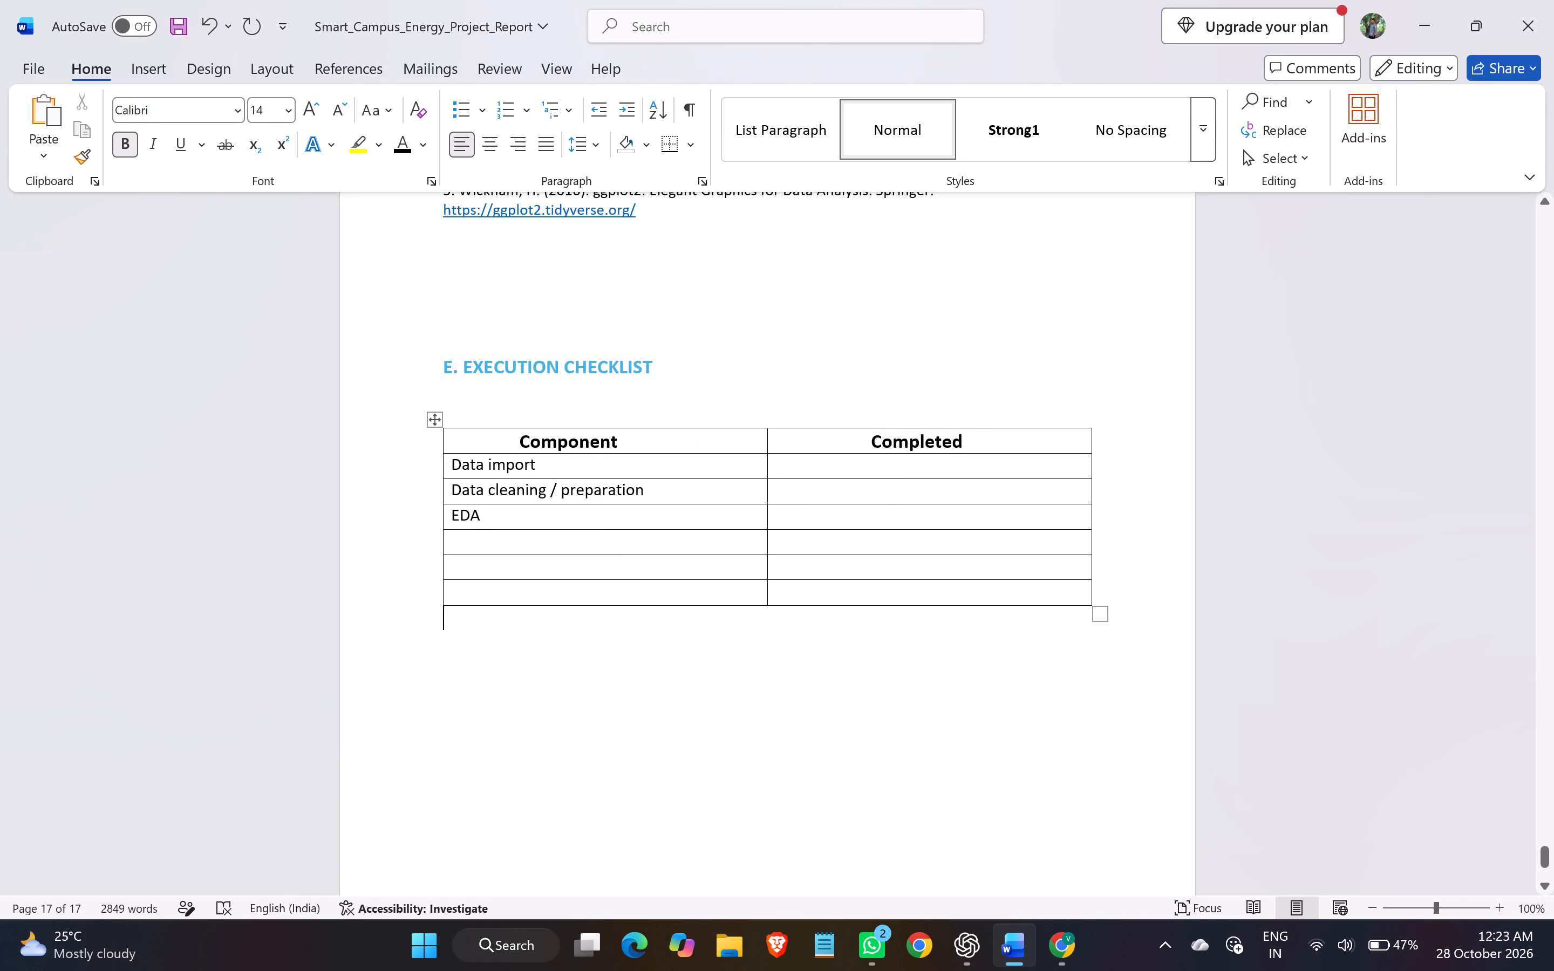
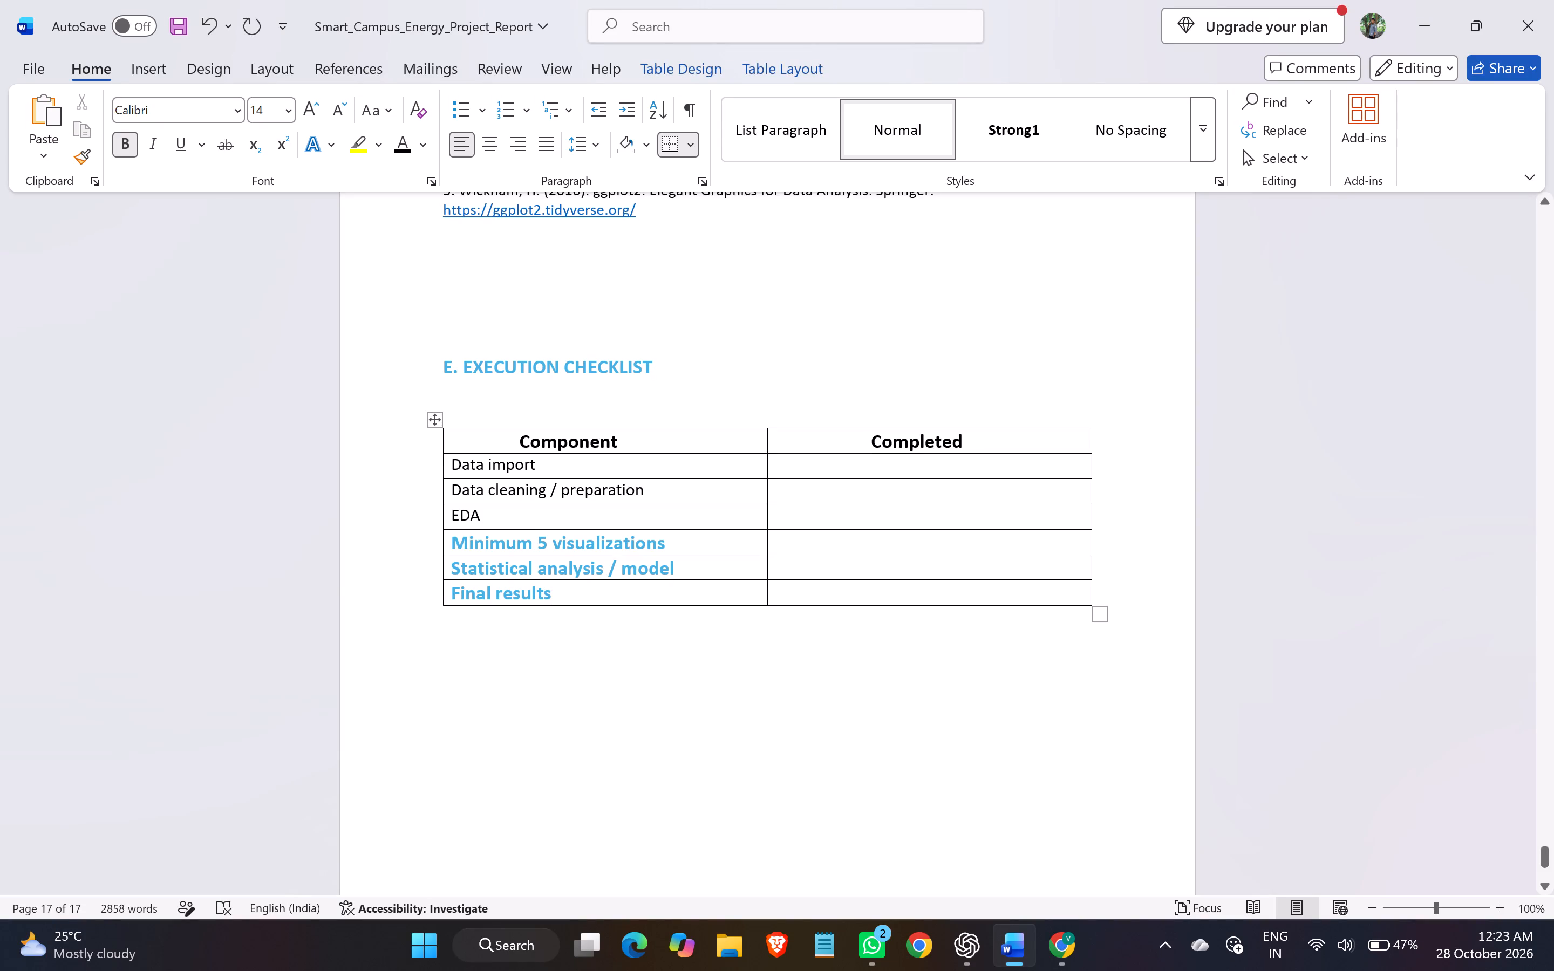
# Format the "Minimum 5 visualizations" entry in the Component column as 12 pt, non-bold, black text.
pyautogui.moveTo(666, 536); pyautogui.dragTo(496, 541)
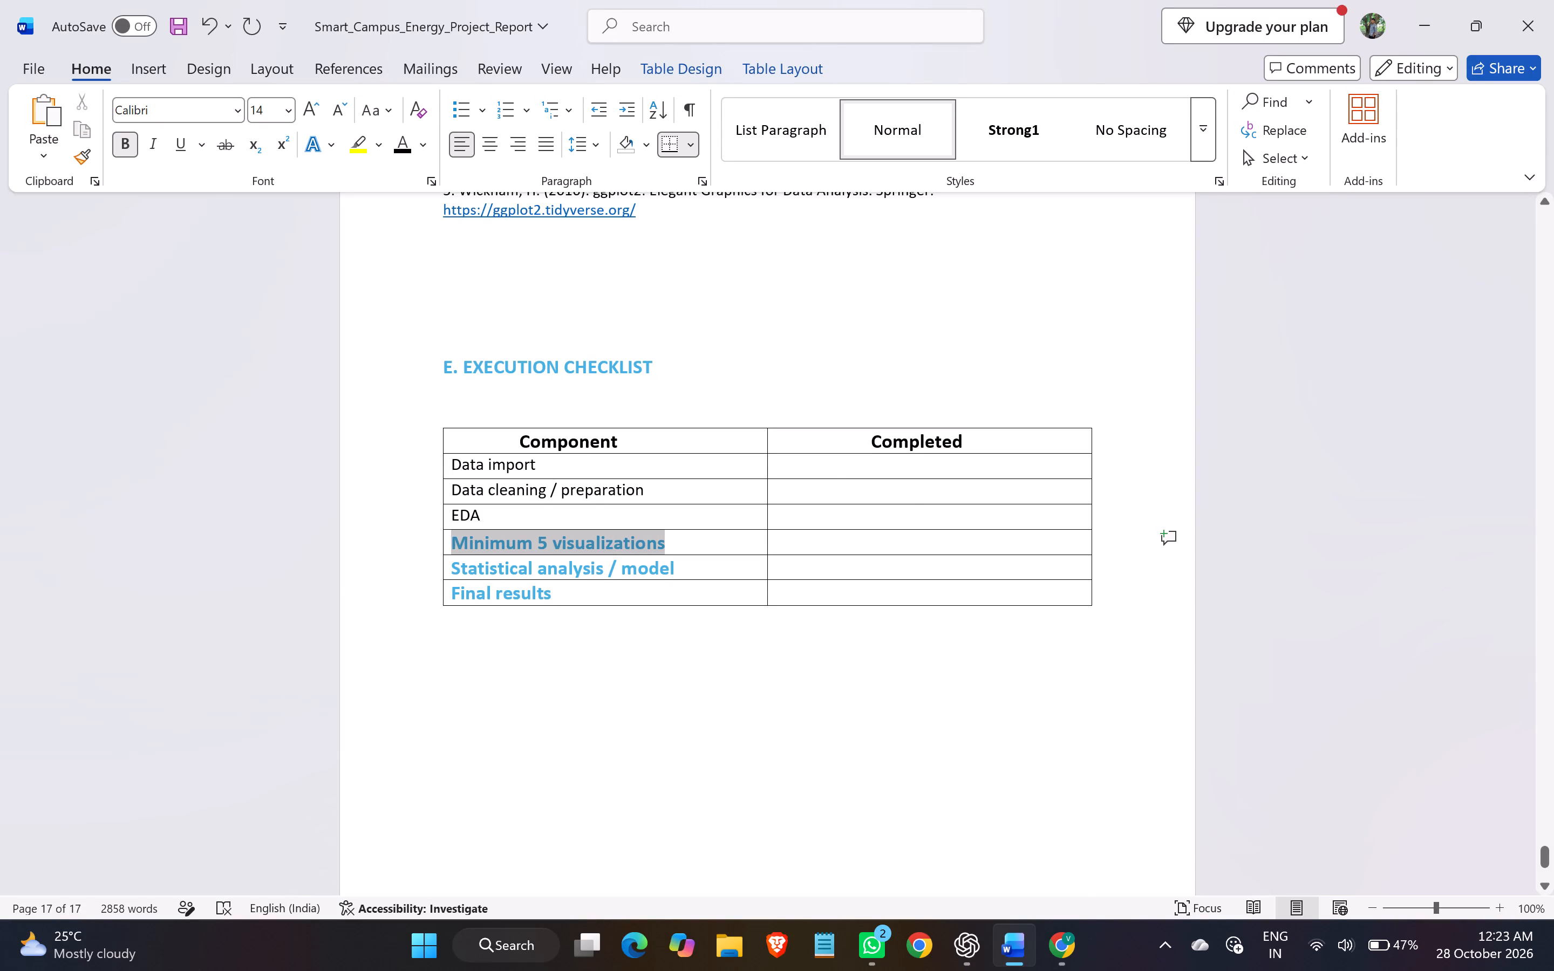
pyautogui.moveTo(496, 541); pyautogui.dragTo(483, 541)
pyautogui.click(615, 477)
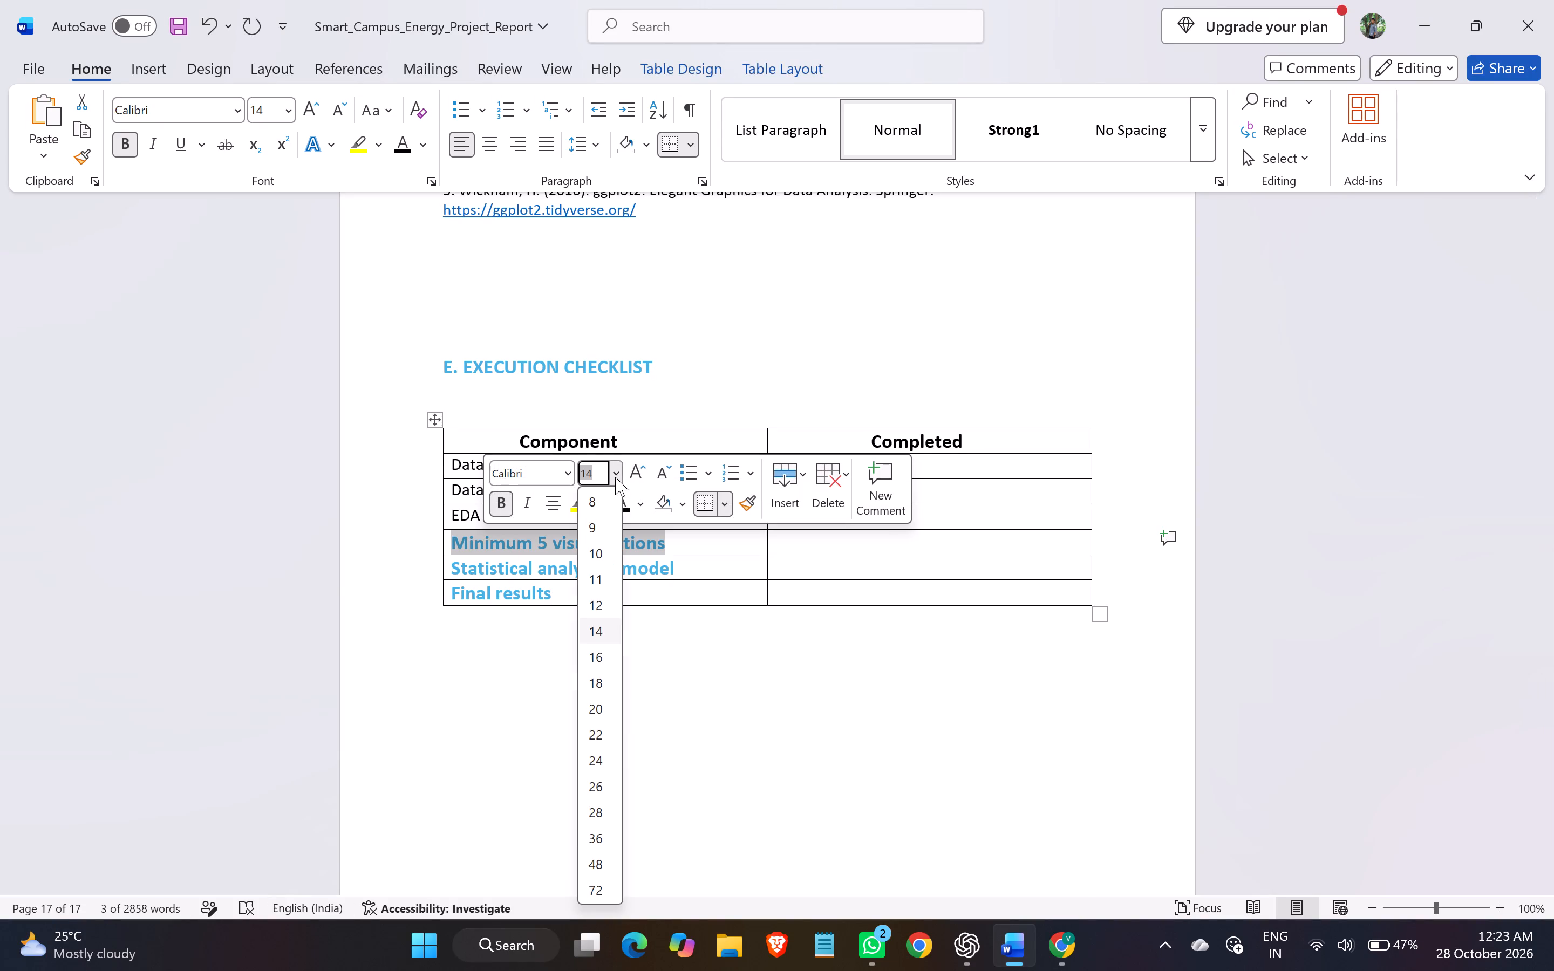
pyautogui.click(601, 597)
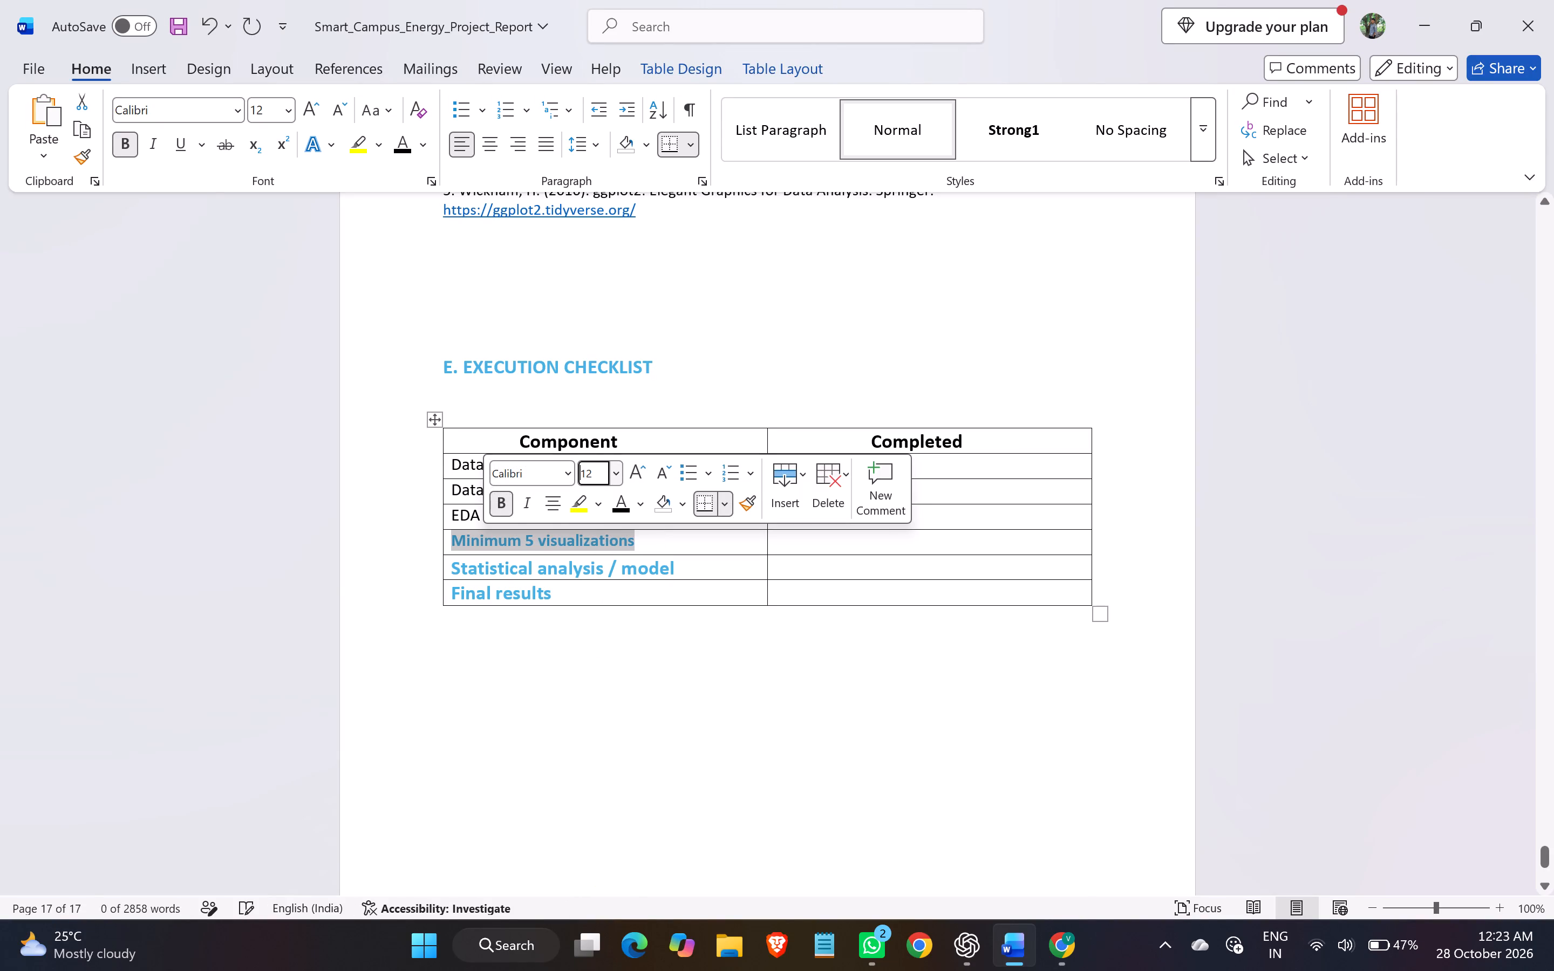
pyautogui.click(503, 510)
pyautogui.click(618, 513)
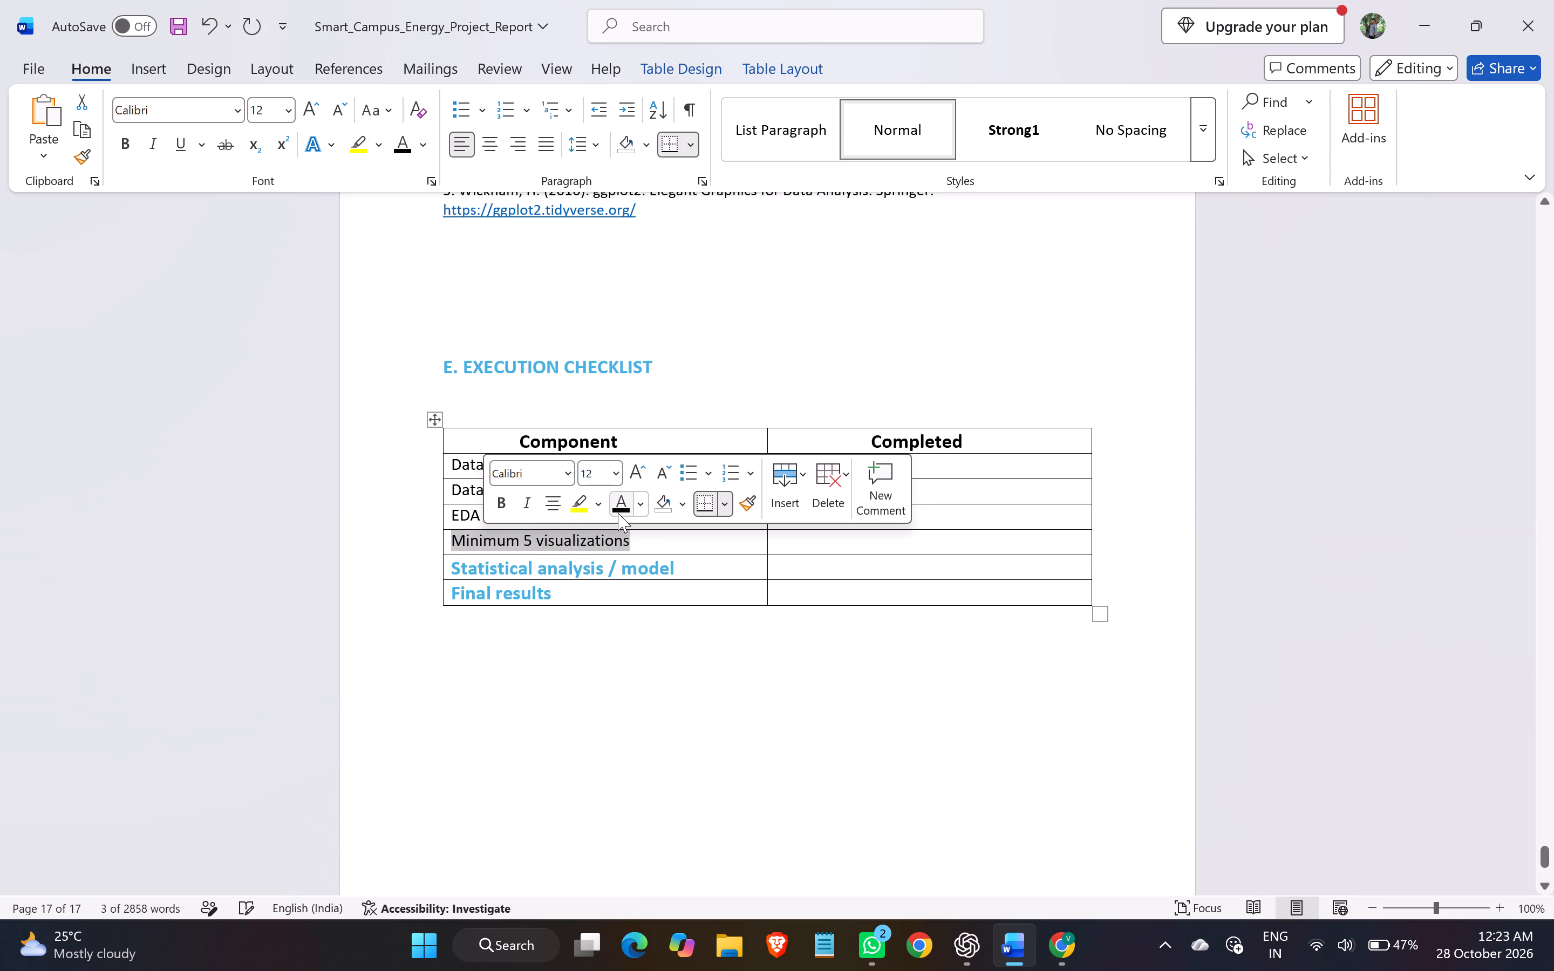
pyautogui.click(633, 666)
# Format the "Statistical analysis / model" and "Final results" entries together as non-bold, black, 12 pt text.
pyautogui.moveTo(453, 569); pyautogui.dragTo(471, 569)
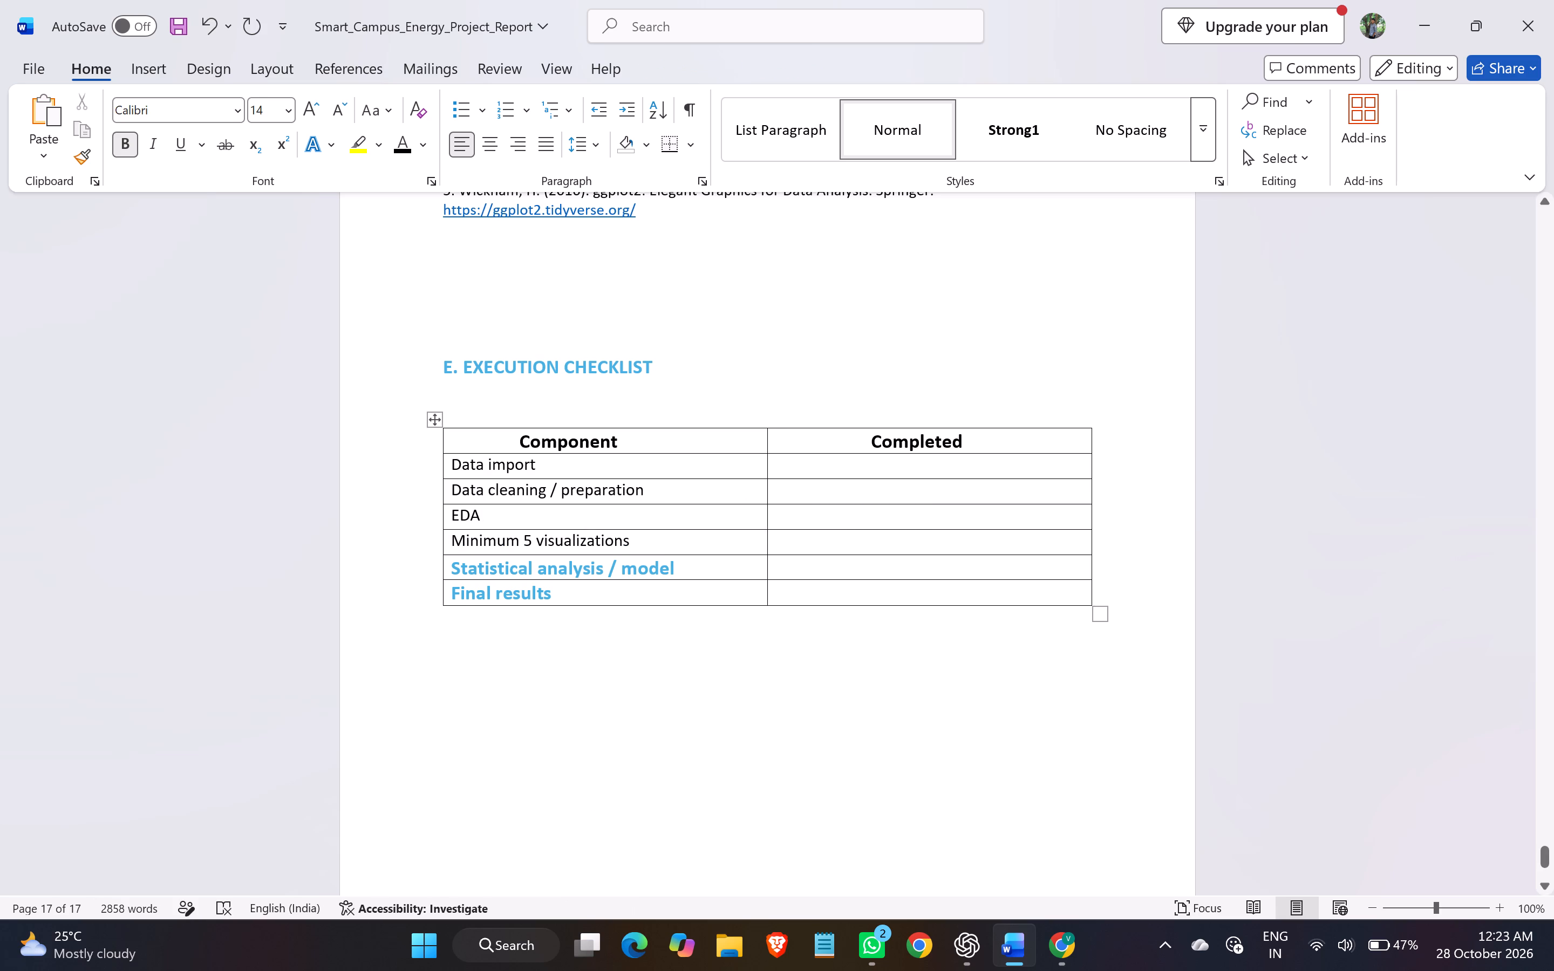
pyautogui.moveTo(471, 569); pyautogui.dragTo(546, 587)
pyautogui.click(556, 543)
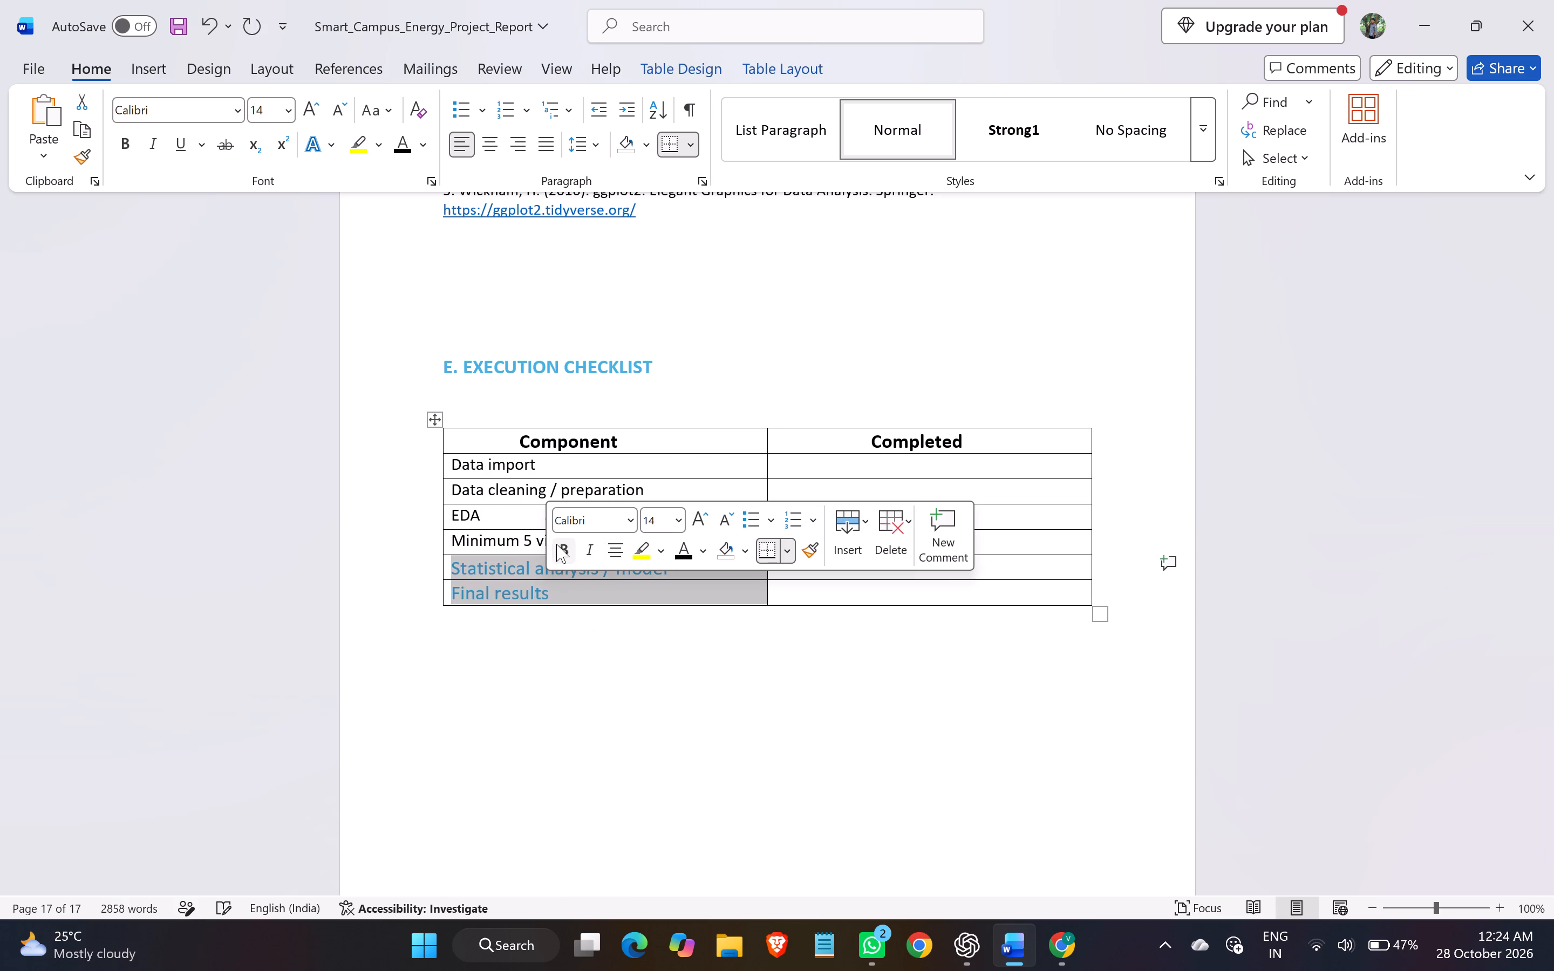
pyautogui.click(681, 552)
pyautogui.click(684, 519)
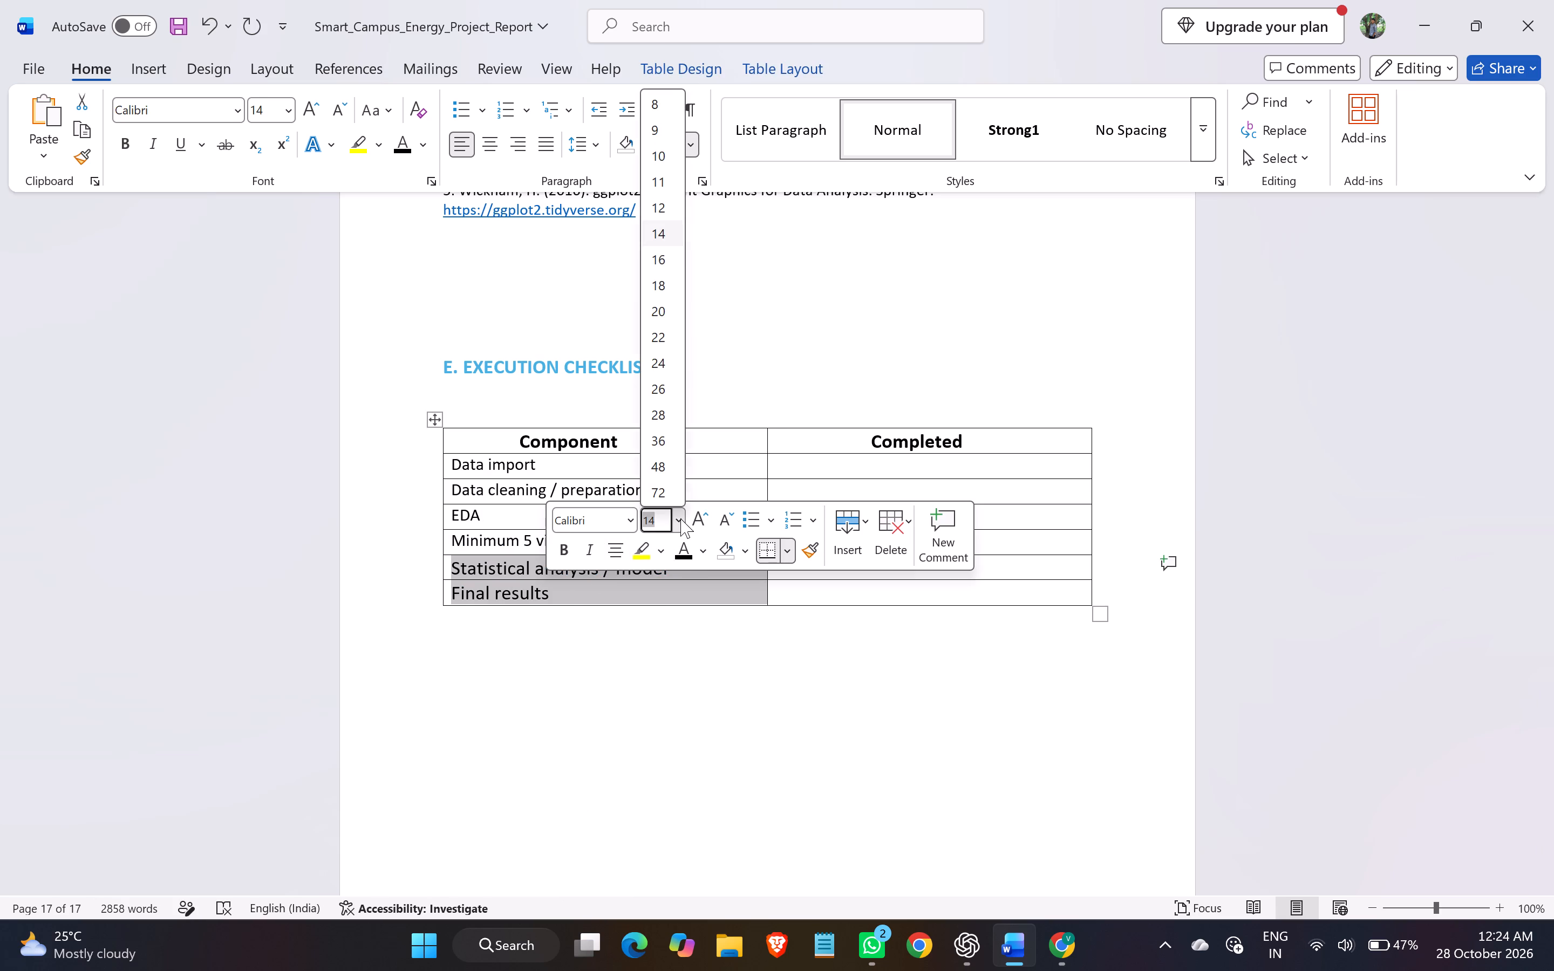
pyautogui.click(659, 215)
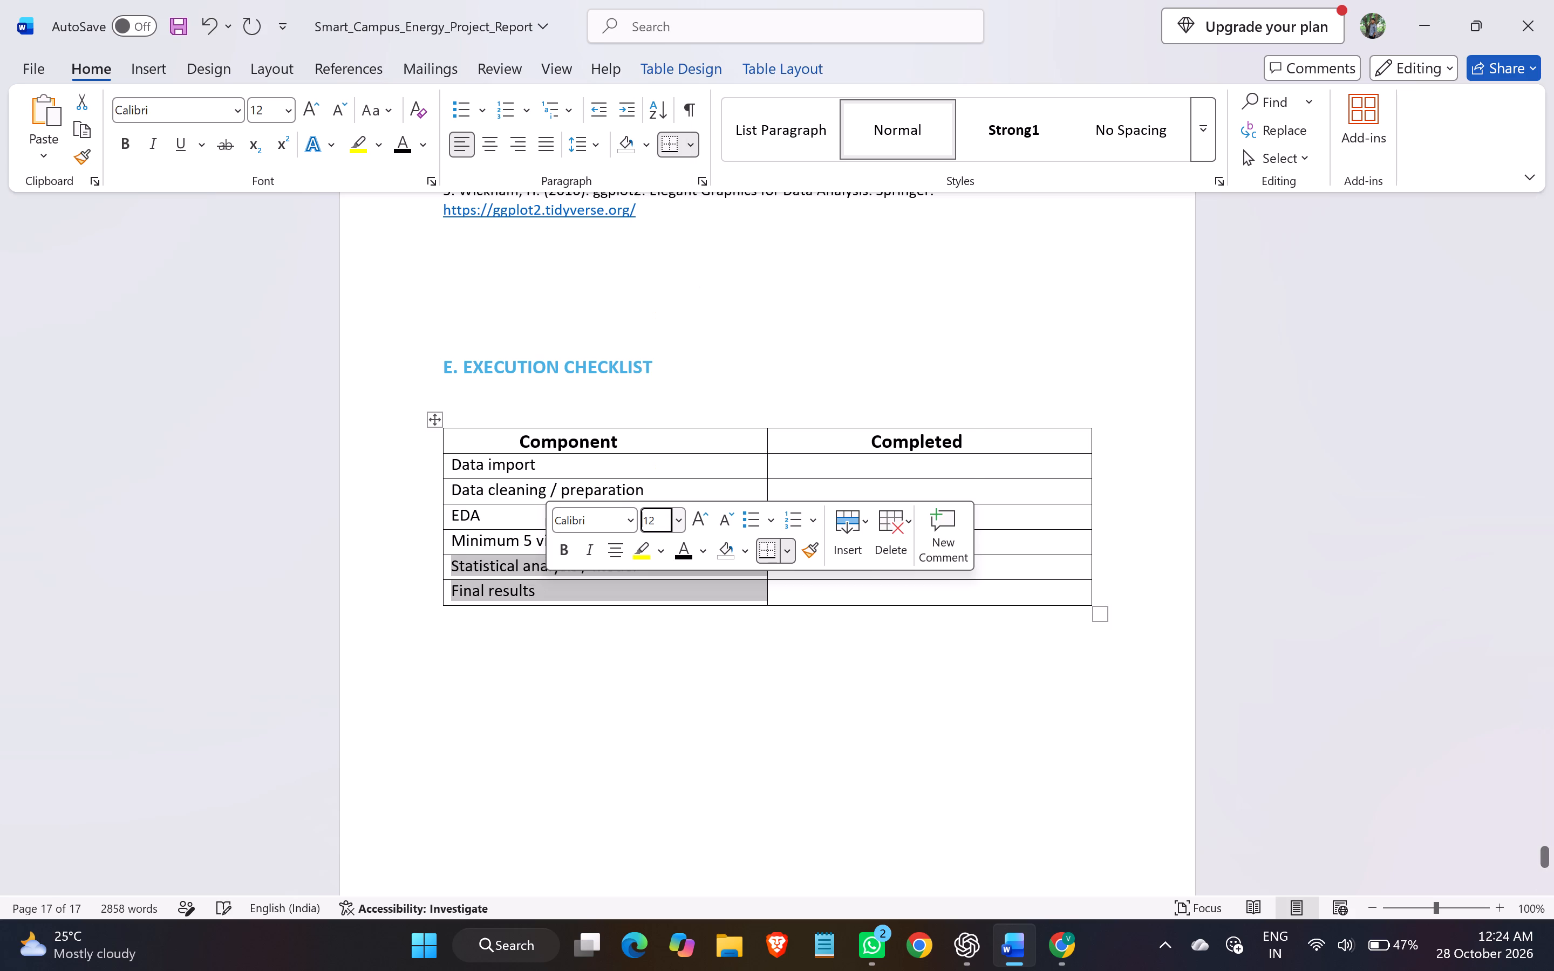
pyautogui.click(672, 762)
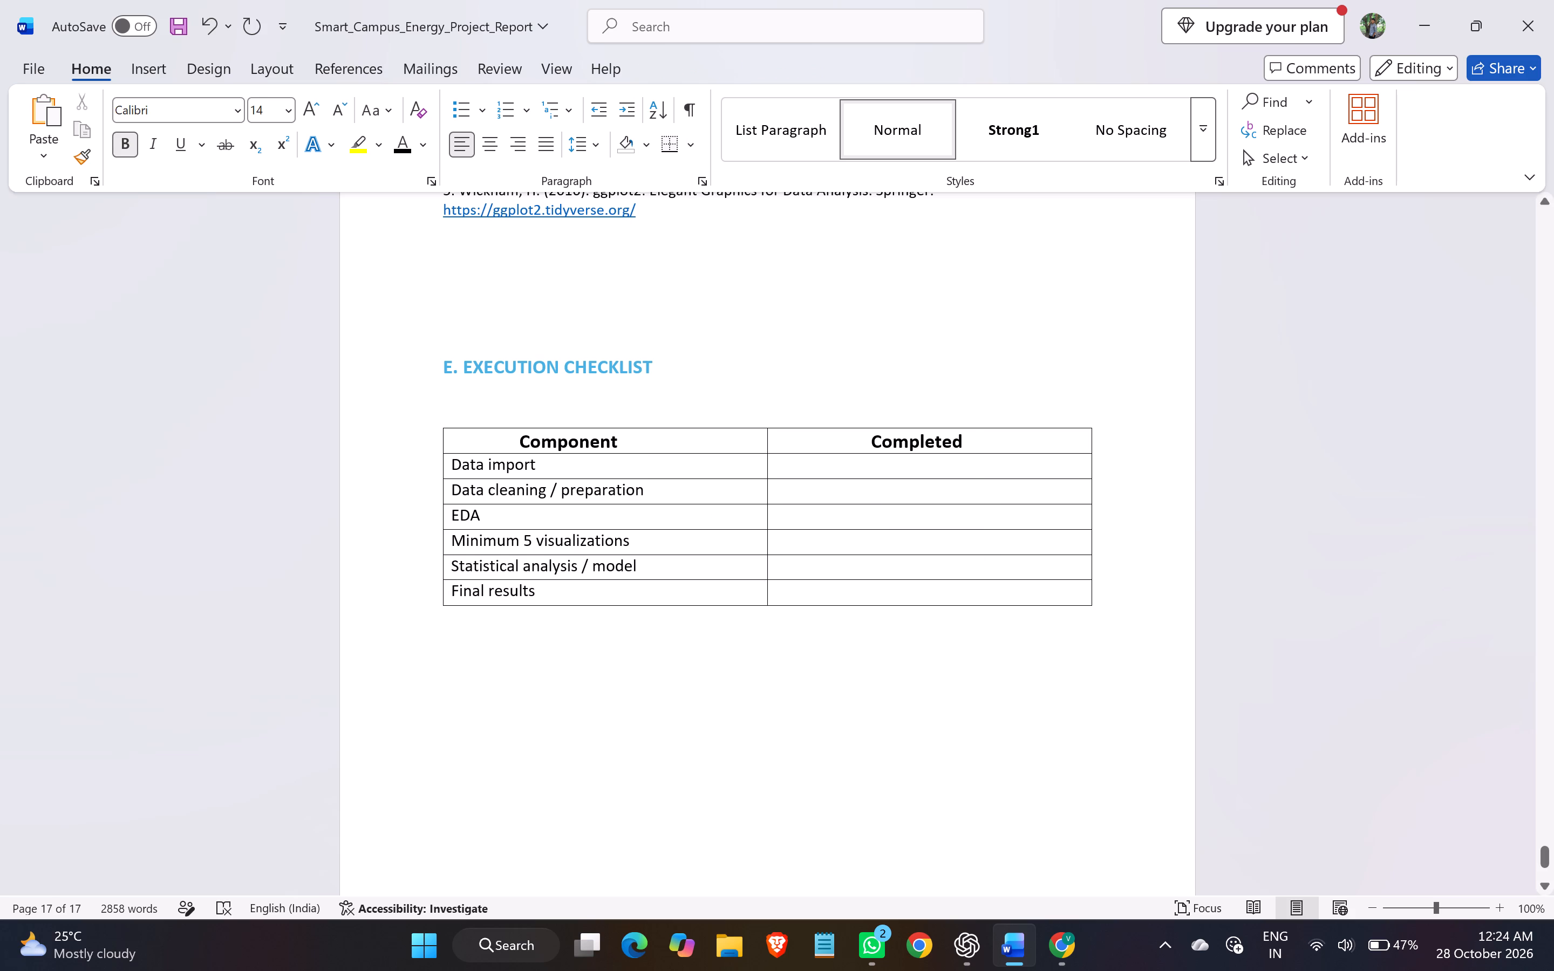
# Place the cursor in the Completed cell of the Data import row.
pyautogui.click(906, 470)
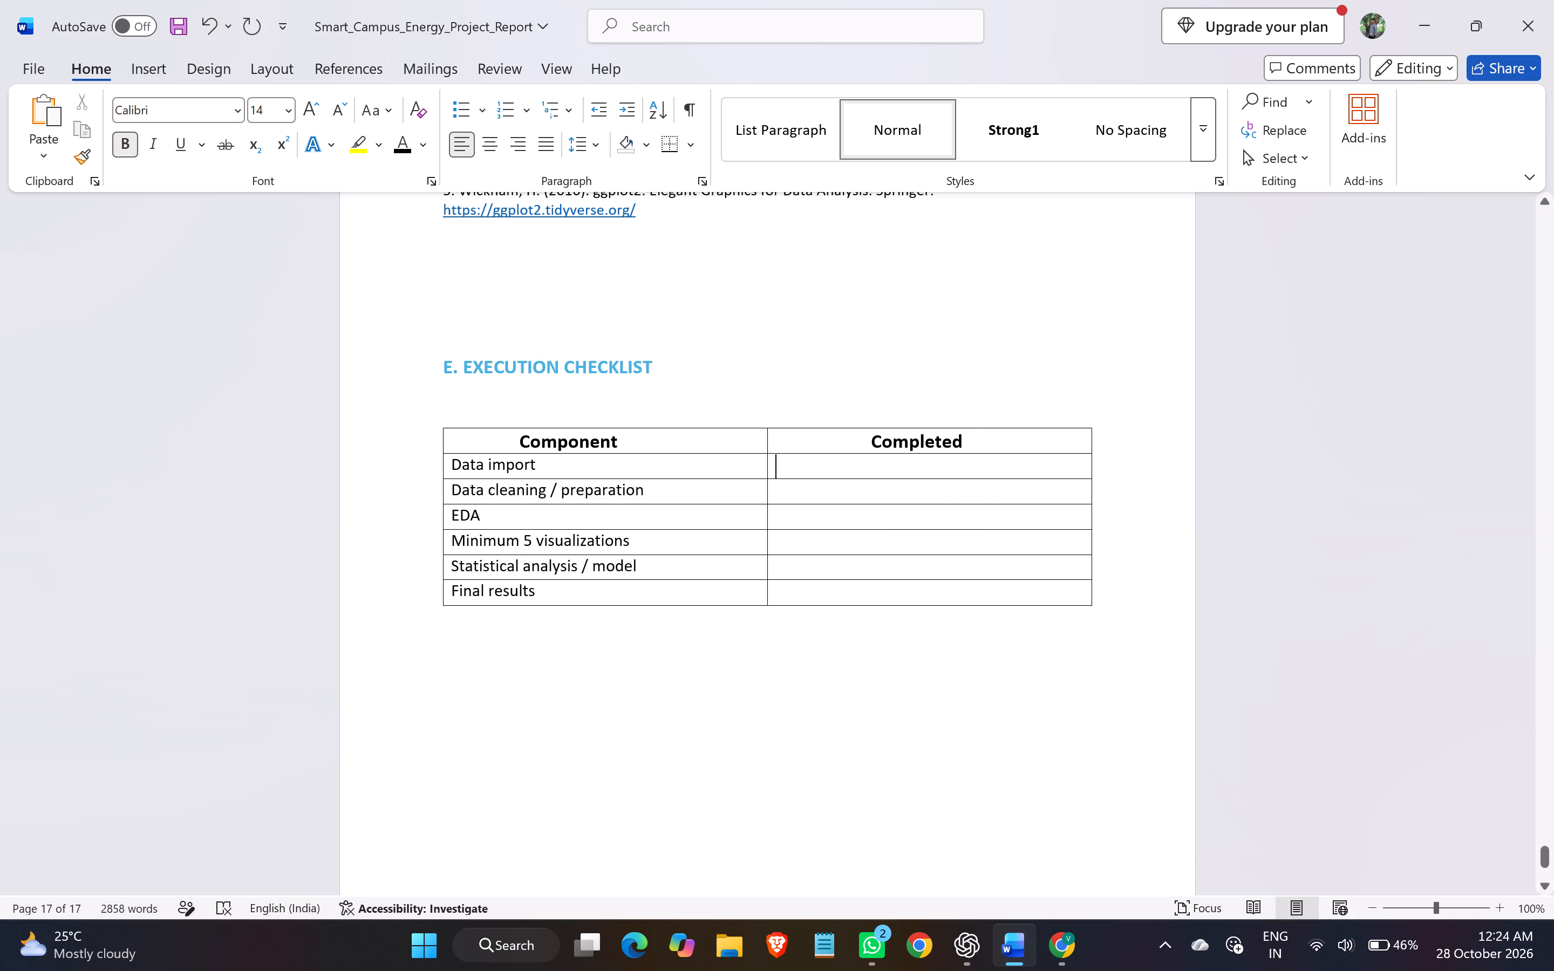
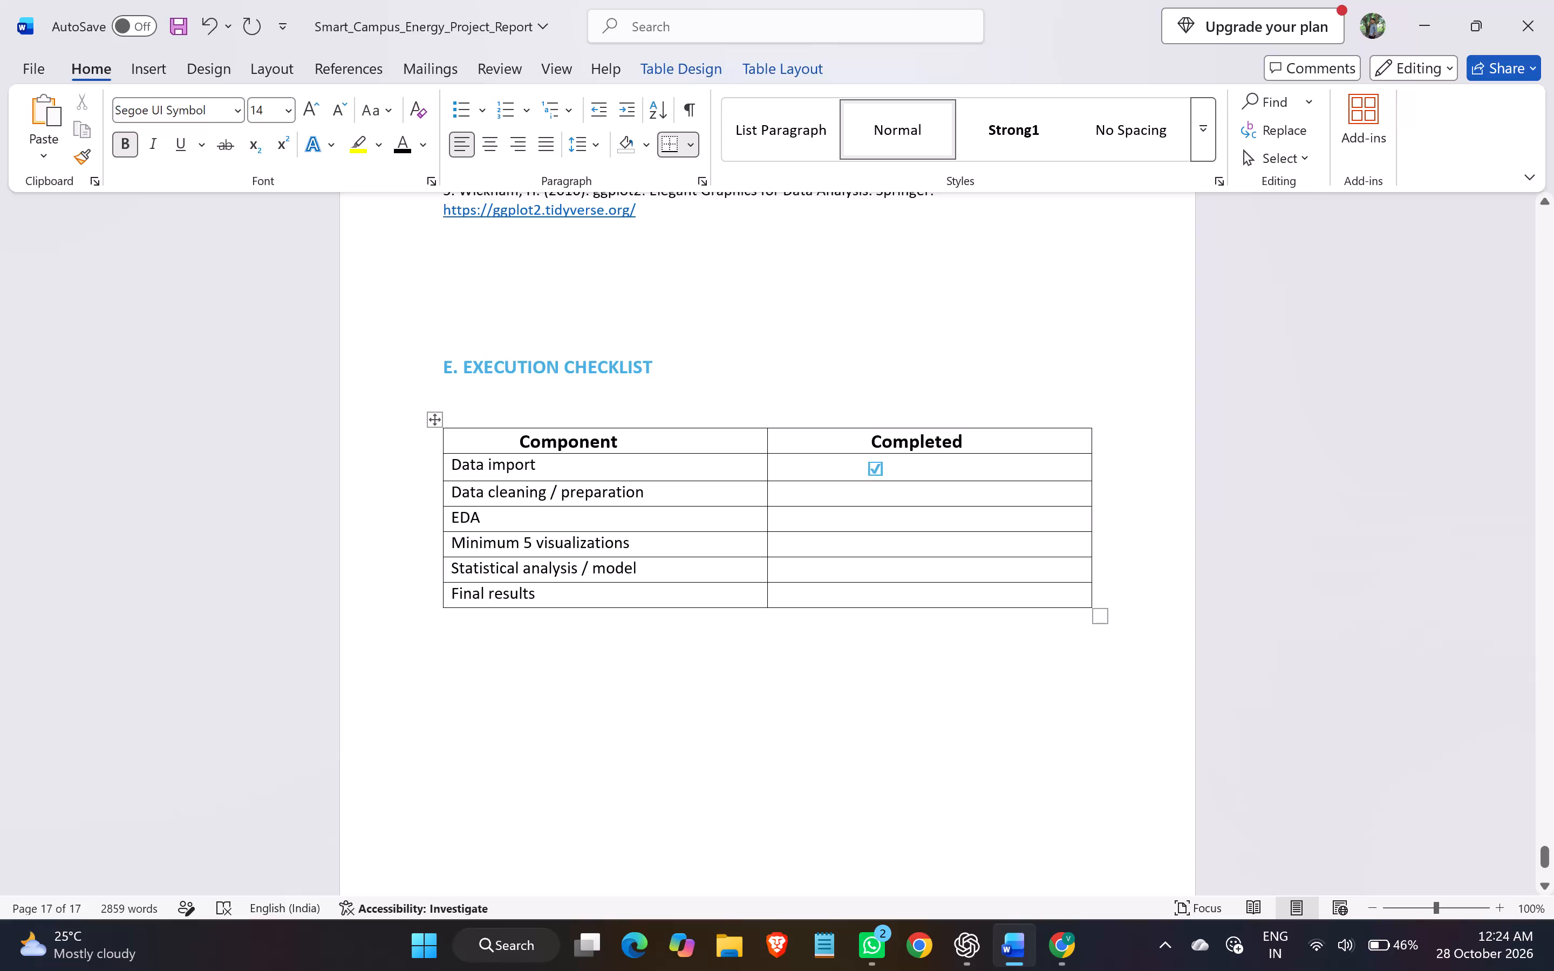
# Paste the copied ☑ mark into the Completed cell of the Data cleaning / preparation row, indented with spaces beneath the Data import mark.
pyautogui.click(887, 494)
pyautogui.press('Tab')
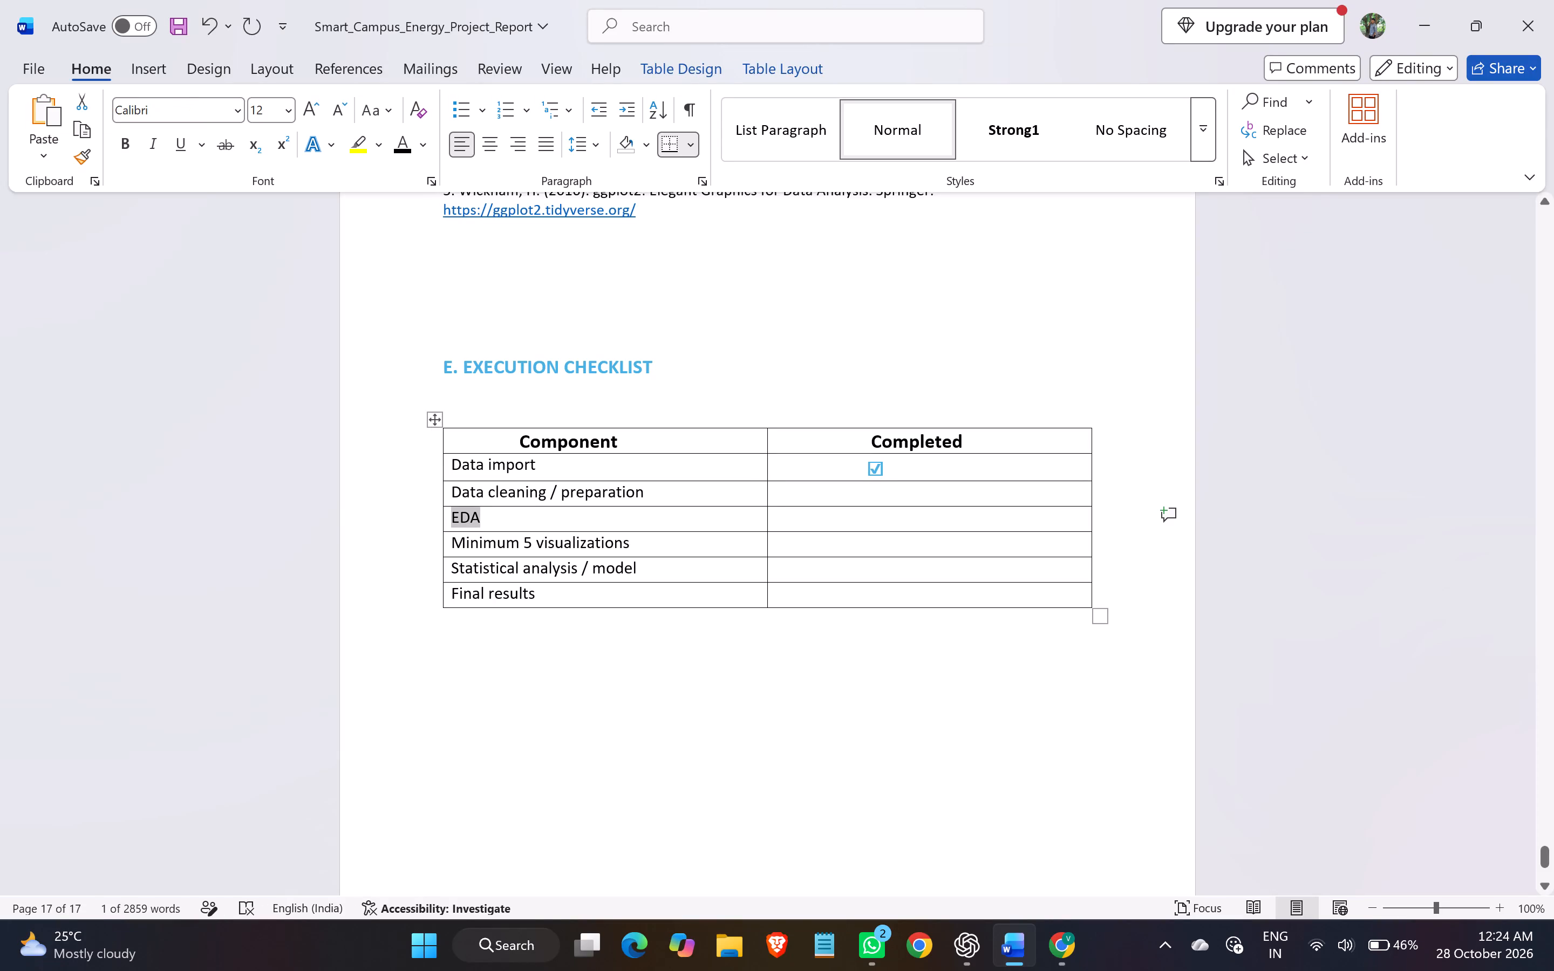
pyautogui.click(884, 502)
pyautogui.press('space')
pyautogui.press('space')
pyautogui.press('space')
pyautogui.press('space')
pyautogui.press('space')
pyautogui.press('space')
pyautogui.press('space')
pyautogui.press('space')
pyautogui.press('space')
pyautogui.press('space')
pyautogui.press('space')
pyautogui.press('space')
pyautogui.press('space')
pyautogui.press('space')
pyautogui.press('space')
pyautogui.press('space')
pyautogui.press('space')
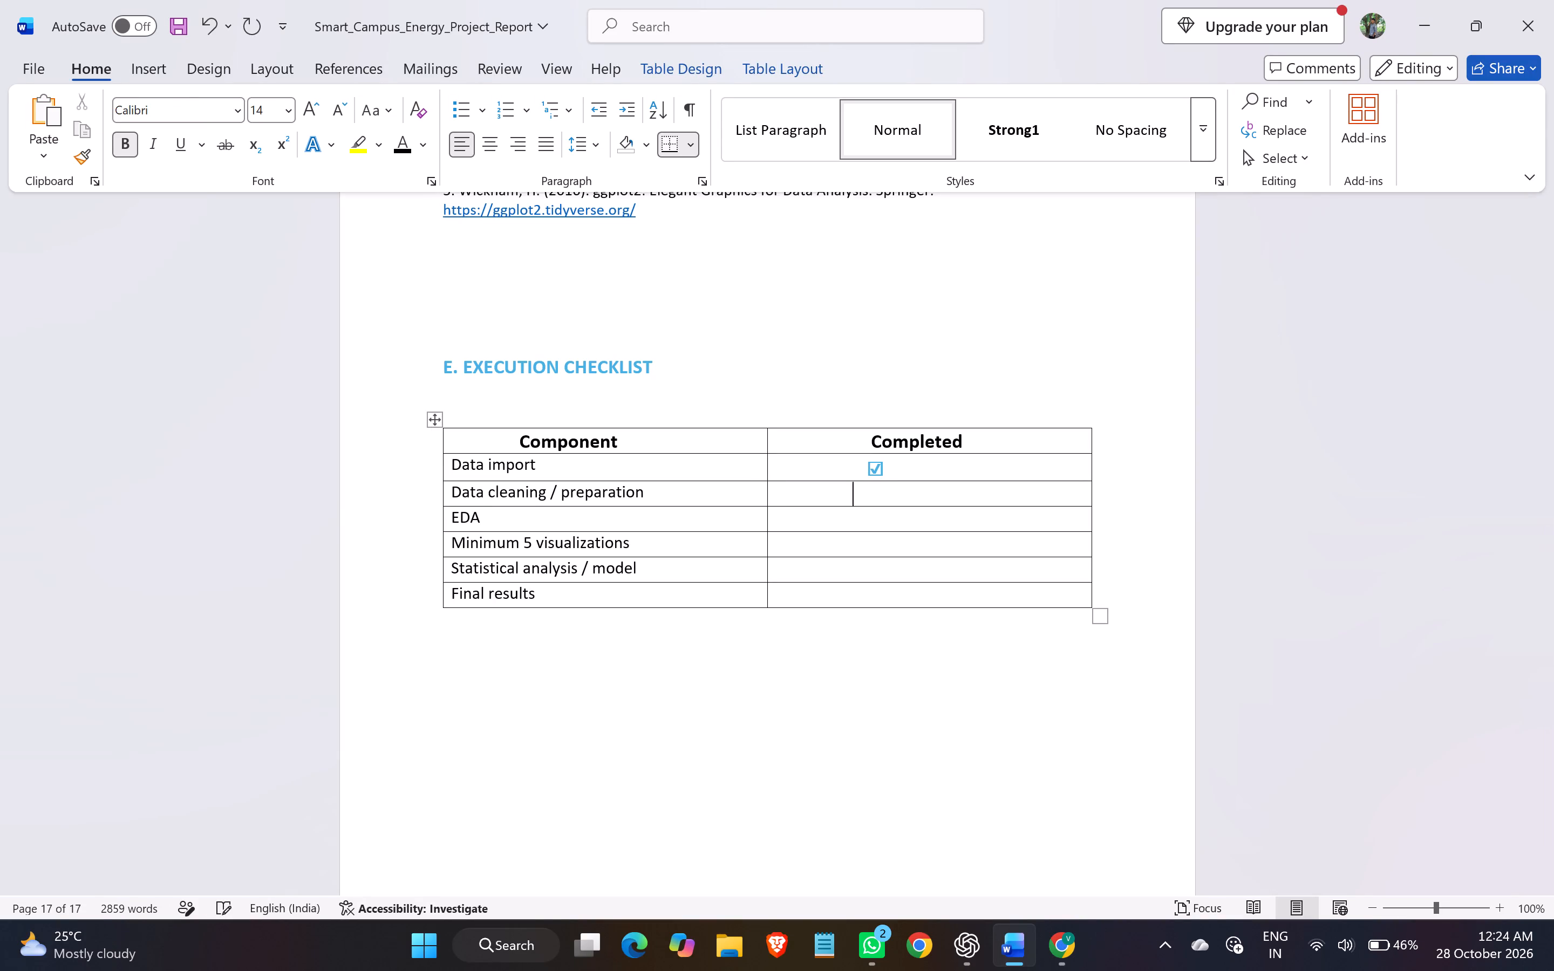
pyautogui.press('space')
pyautogui.press('space')
pyautogui.press('space')
pyautogui.press('space')
pyautogui.hotkey('ctrl', 'v')
# Paste the ☑ mark into the Completed cell of the EDA row, indented with spaces to match the mark above.
pyautogui.click(879, 532)
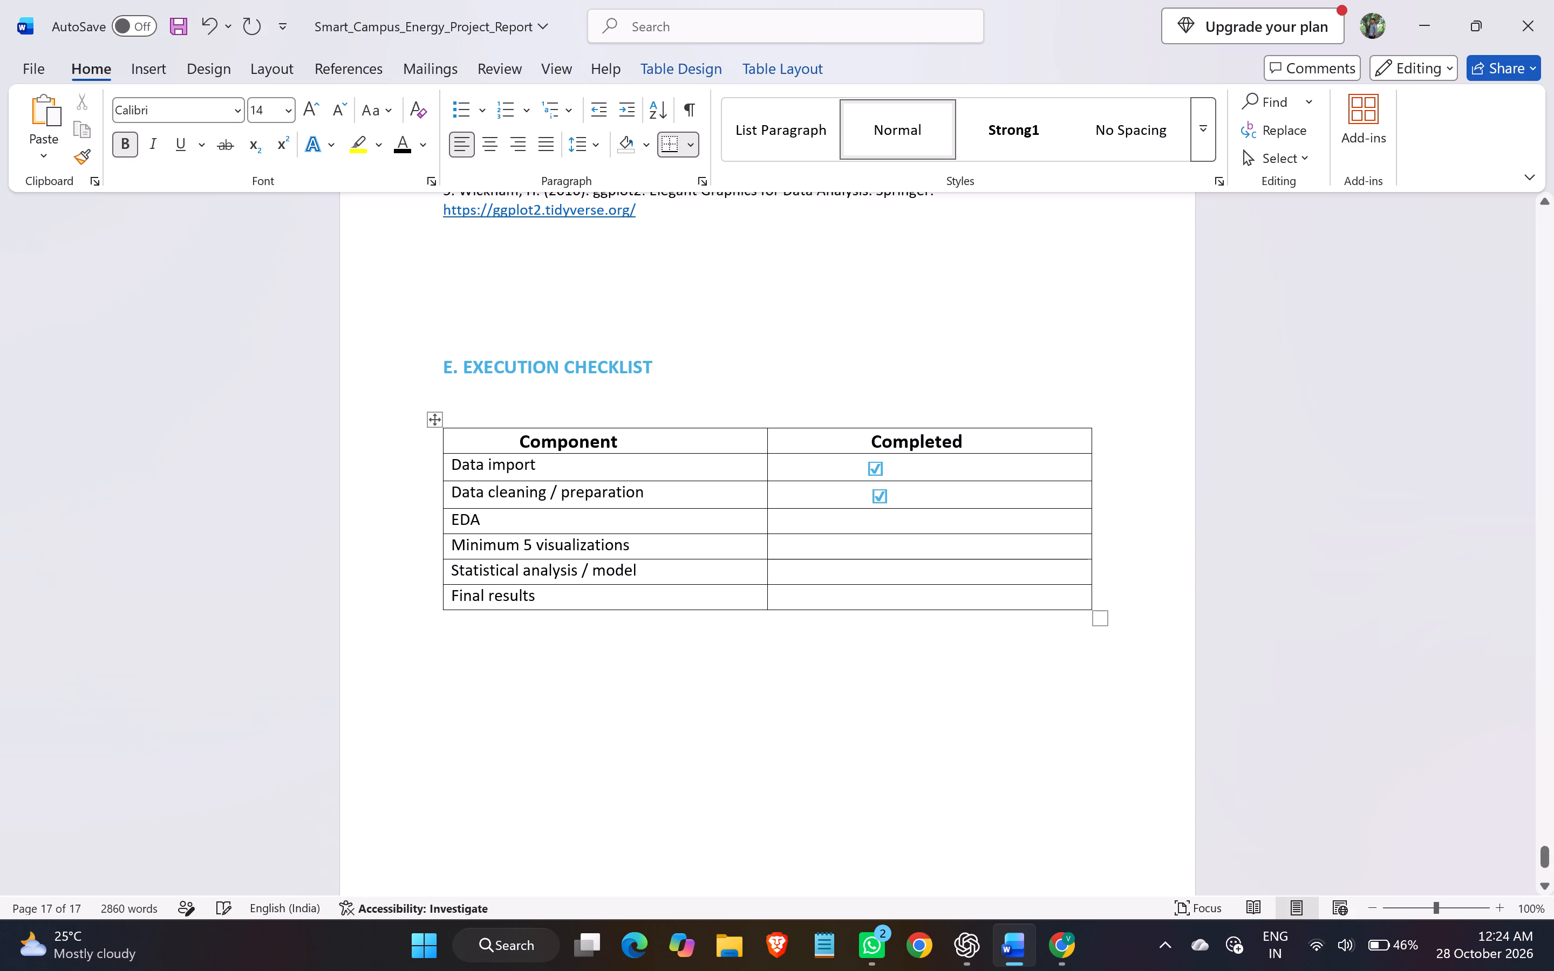
pyautogui.press('space')
pyautogui.press('space')
pyautogui.press('space')
pyautogui.press('space')
pyautogui.press('space')
pyautogui.press('space')
pyautogui.press('space')
pyautogui.press('space')
pyautogui.press('space')
pyautogui.press('space')
pyautogui.press('space')
pyautogui.press('space')
pyautogui.press('space')
pyautogui.press('space')
pyautogui.press('space')
pyautogui.press('space')
pyautogui.press('space')
pyautogui.press('space')
pyautogui.press('space')
pyautogui.press('space')
pyautogui.press('space')
pyautogui.hotkey('ctrl', 'v')
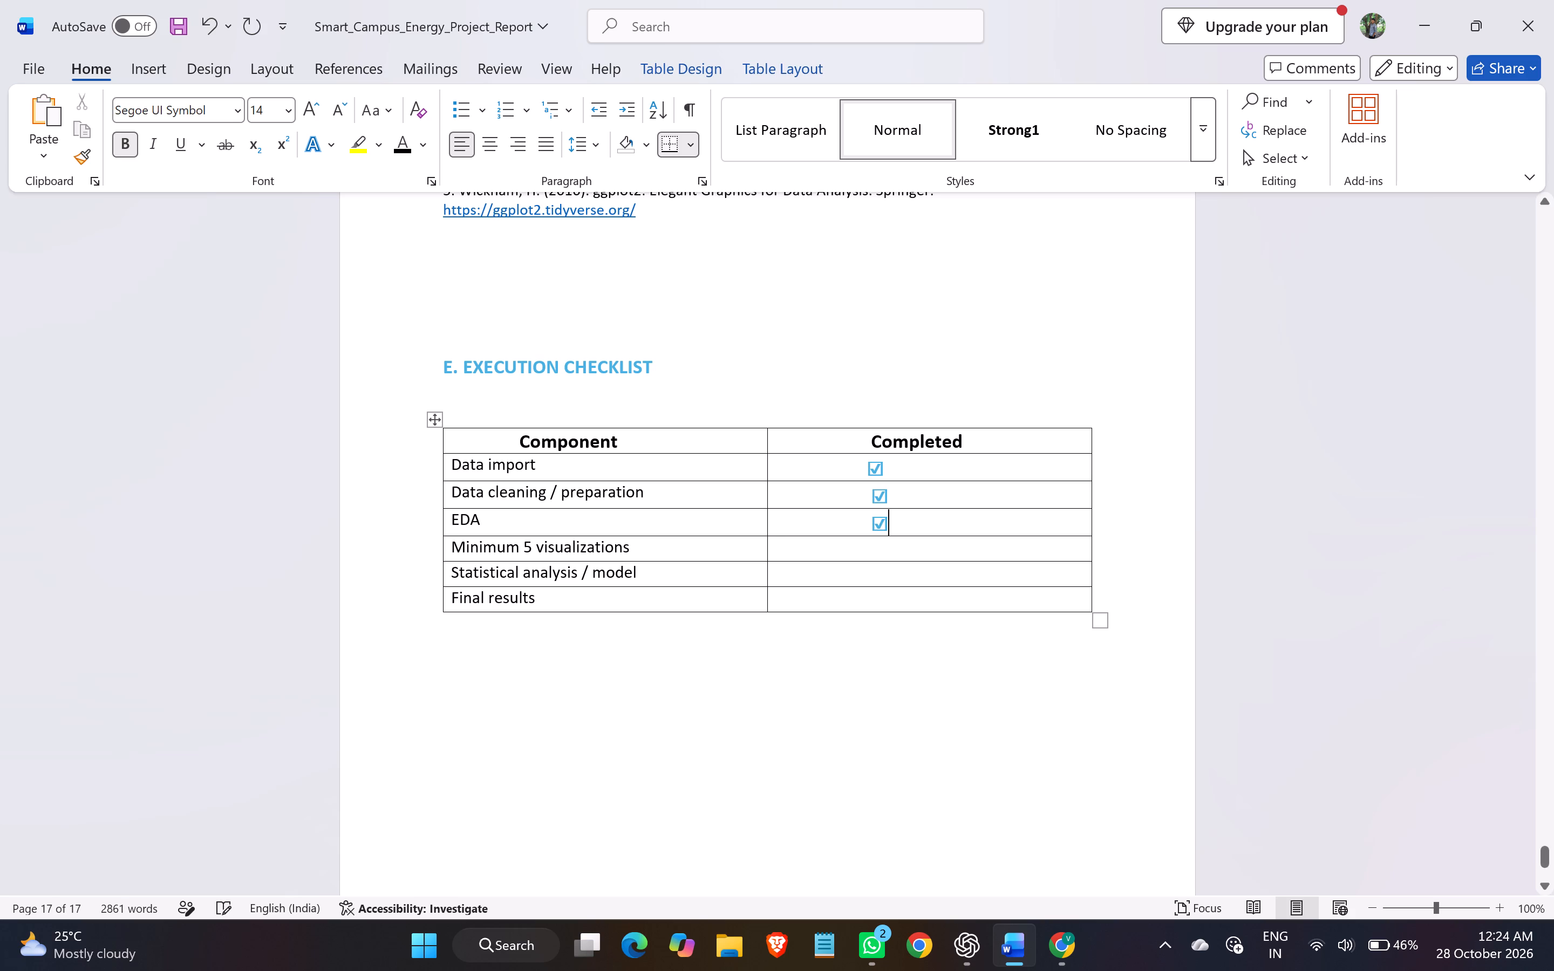
# Paste the ☑ mark into the Completed cell of the Minimum 5 visualizations row, indented with spaces to match the marks above.
pyautogui.click(876, 549)
pyautogui.press('space')
pyautogui.press('space')
pyautogui.press('space')
pyautogui.press('space')
pyautogui.press('space')
pyautogui.press('space')
pyautogui.press('space')
pyautogui.press('space')
pyautogui.press('space')
pyautogui.press('space')
pyautogui.press('space')
pyautogui.press('space')
pyautogui.press('space')
pyautogui.press('space')
pyautogui.press('space')
pyautogui.press('space')
pyautogui.press('space')
pyautogui.press('space')
pyautogui.press('space')
pyautogui.press('space')
pyautogui.press('space')
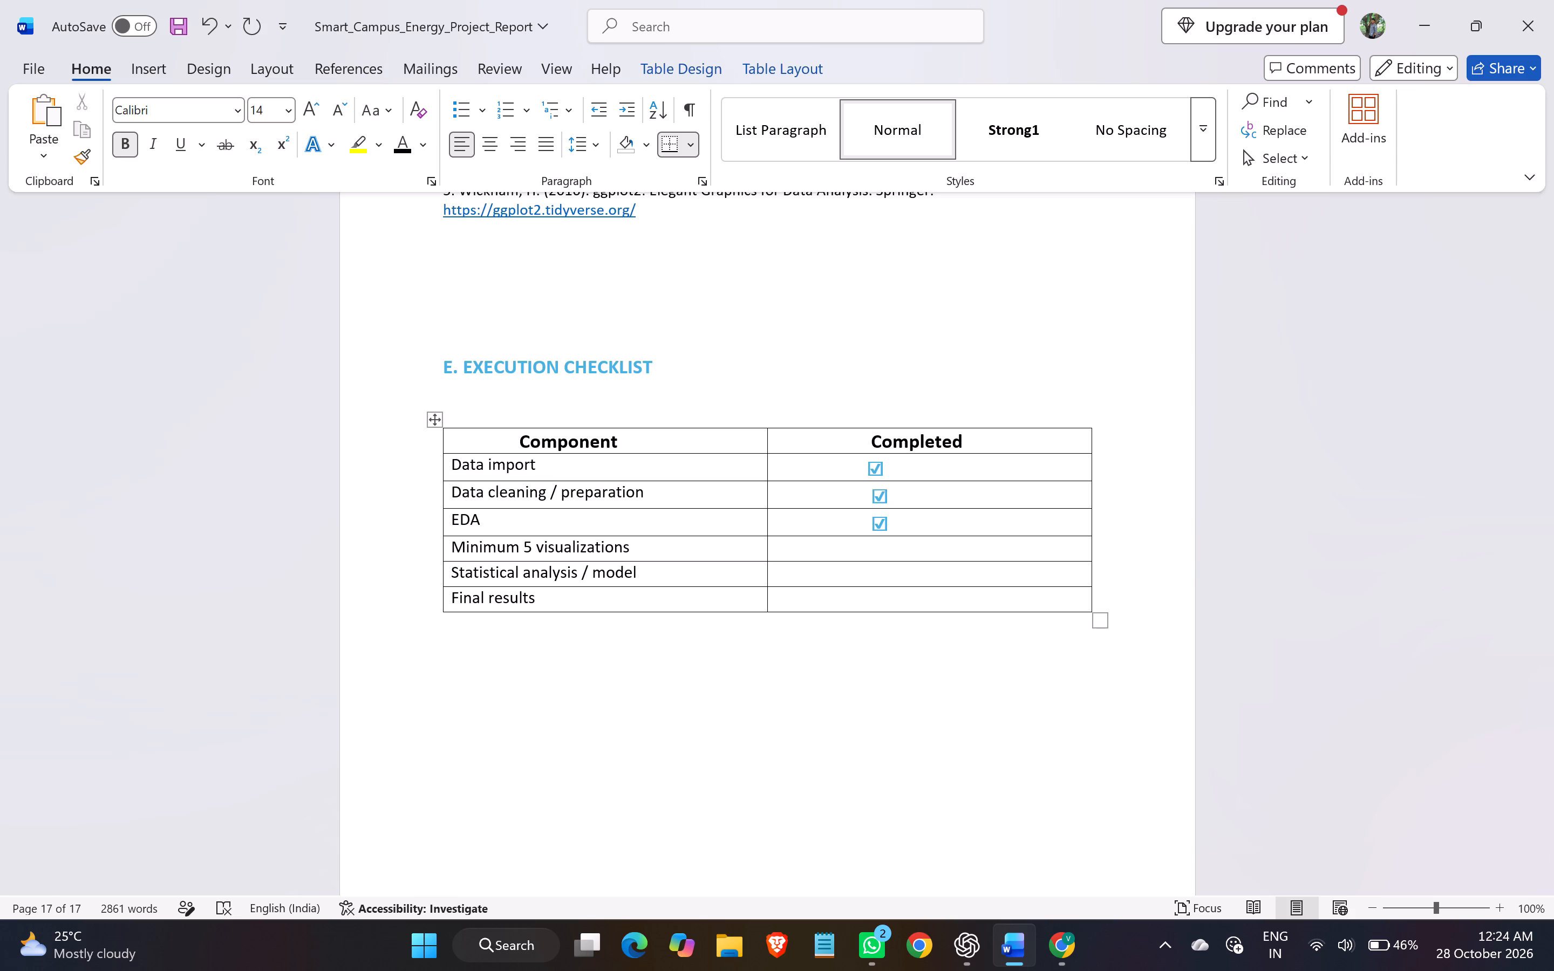
pyautogui.hotkey('ctrl', 'v')
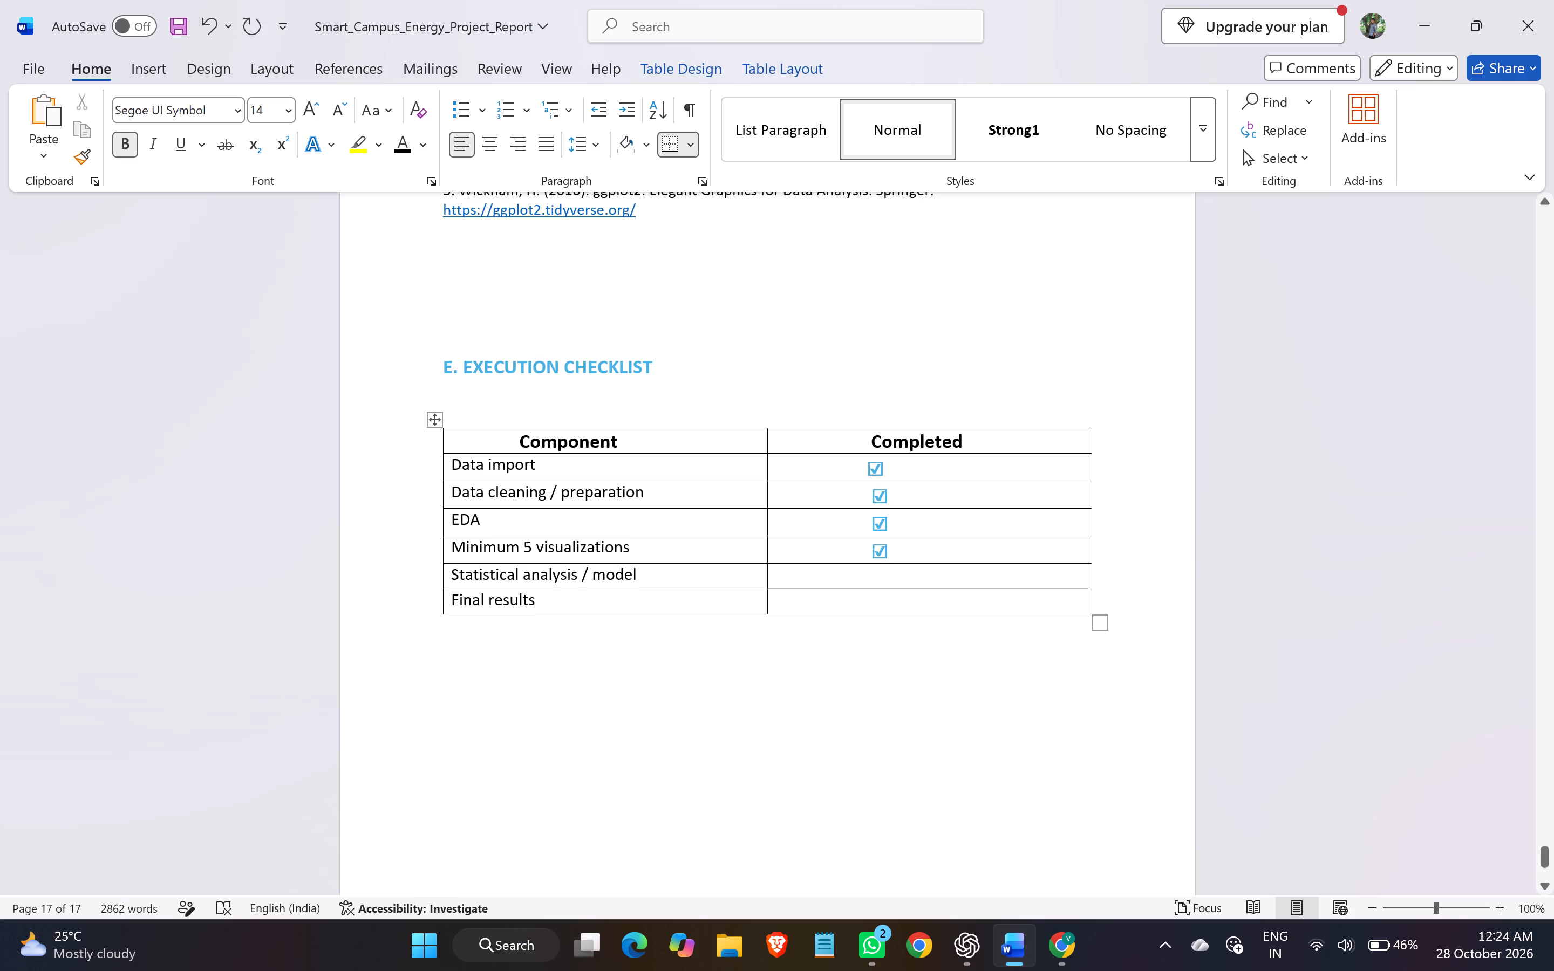
# Paste the ☑ mark into the Completed cell of the Statistical analysis / model row, indented with spaces beneath the marks above.
pyautogui.click(882, 576)
pyautogui.press('space')
pyautogui.press('space')
pyautogui.press('space')
pyautogui.press('space')
pyautogui.press('space')
pyautogui.press('space')
pyautogui.press('space')
pyautogui.press('space')
pyautogui.press('space')
pyautogui.press('space')
pyautogui.press('space')
pyautogui.press('space')
pyautogui.press('space')
pyautogui.press('space')
pyautogui.press('space')
pyautogui.press('space')
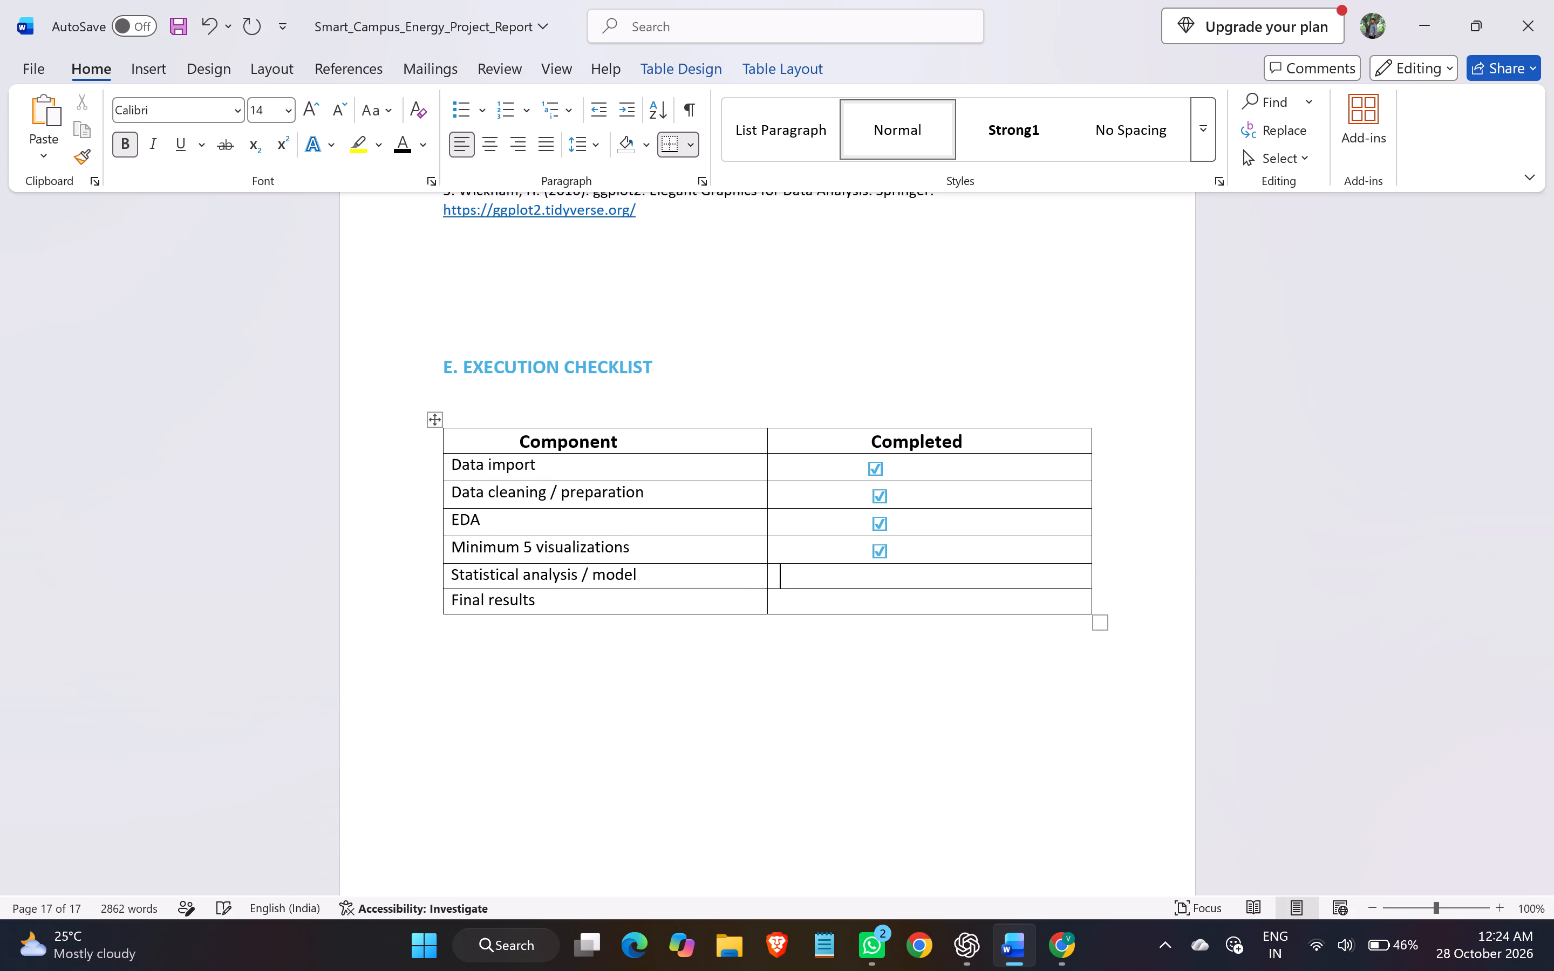
pyautogui.press('space')
pyautogui.press('space')
pyautogui.press('space')
pyautogui.press('space')
pyautogui.press('space')
pyautogui.press('space')
pyautogui.hotkey('ctrl', 'v')
# Paste the ☑ mark into the Completed cell of the Final results row, adjusting the leading spaces to place it beneath the other marks.
pyautogui.click(882, 610)
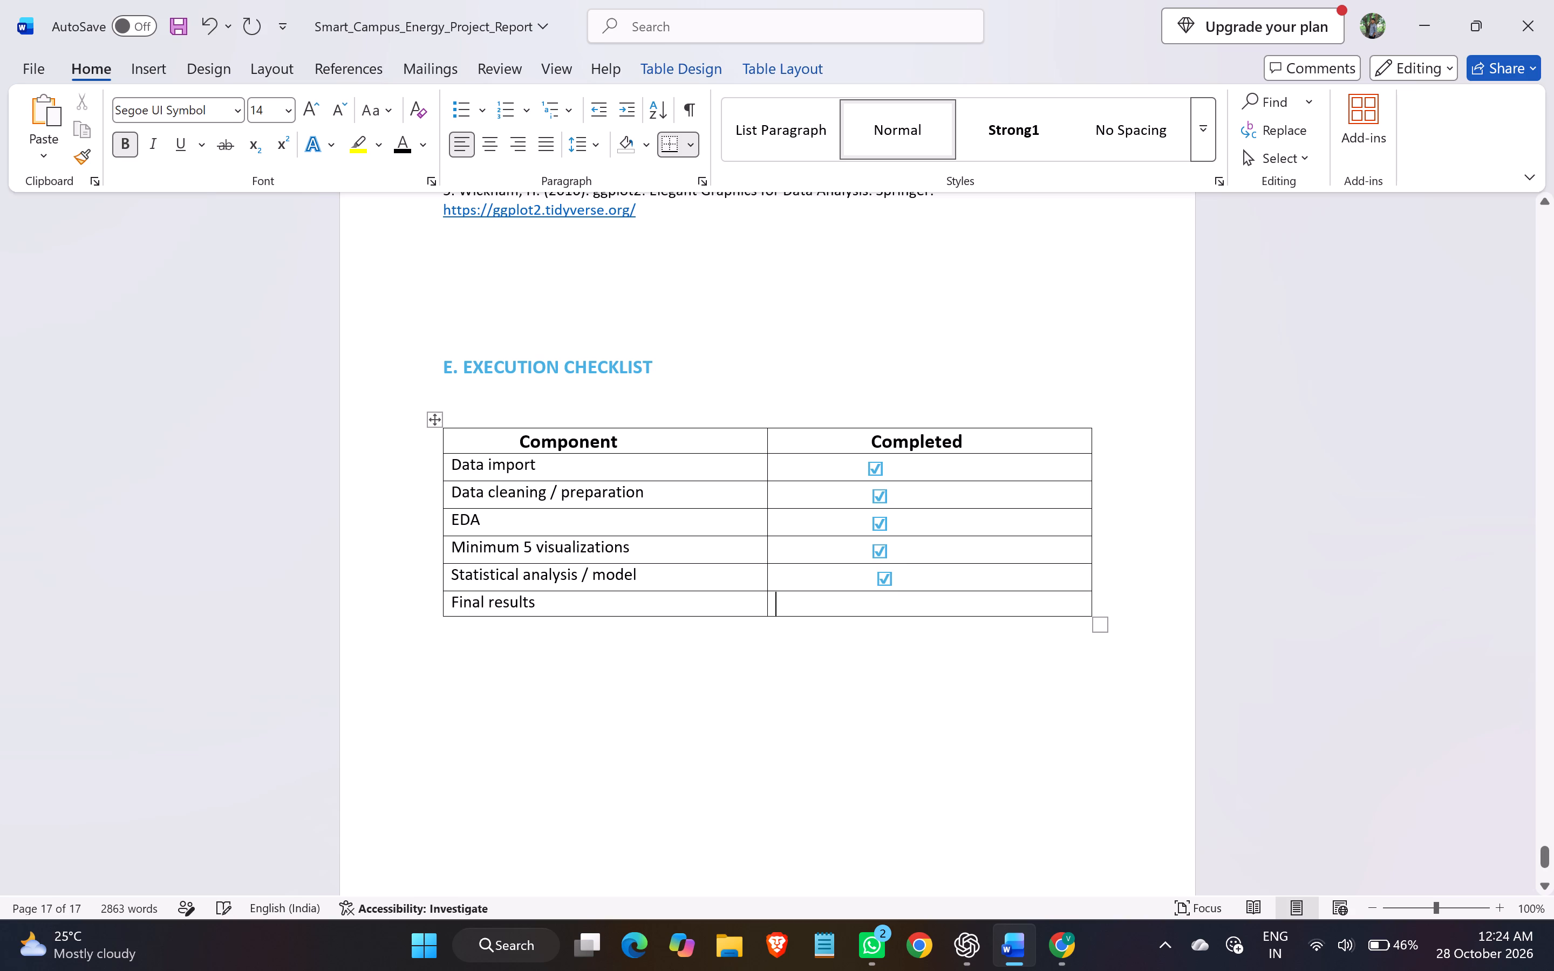
pyautogui.press('space')
pyautogui.press('space')
pyautogui.press('space')
pyautogui.press('space')
pyautogui.press('space')
pyautogui.press('space')
pyautogui.press('space')
pyautogui.press('space')
pyautogui.press('space')
pyautogui.press('space')
pyautogui.press('space')
pyautogui.press('space')
pyautogui.press('space')
pyautogui.press('space')
pyautogui.press('space')
pyautogui.press('space')
pyautogui.press('space')
pyautogui.press('space')
pyautogui.press('space')
pyautogui.press('space')
pyautogui.press('BackSpace')
pyautogui.press('BackSpace')
pyautogui.press('BackSpace')
pyautogui.press('BackSpace')
pyautogui.press('BackSpace')
pyautogui.press('BackSpace')
pyautogui.press('BackSpace')
pyautogui.hotkey('ctrl', 'v')
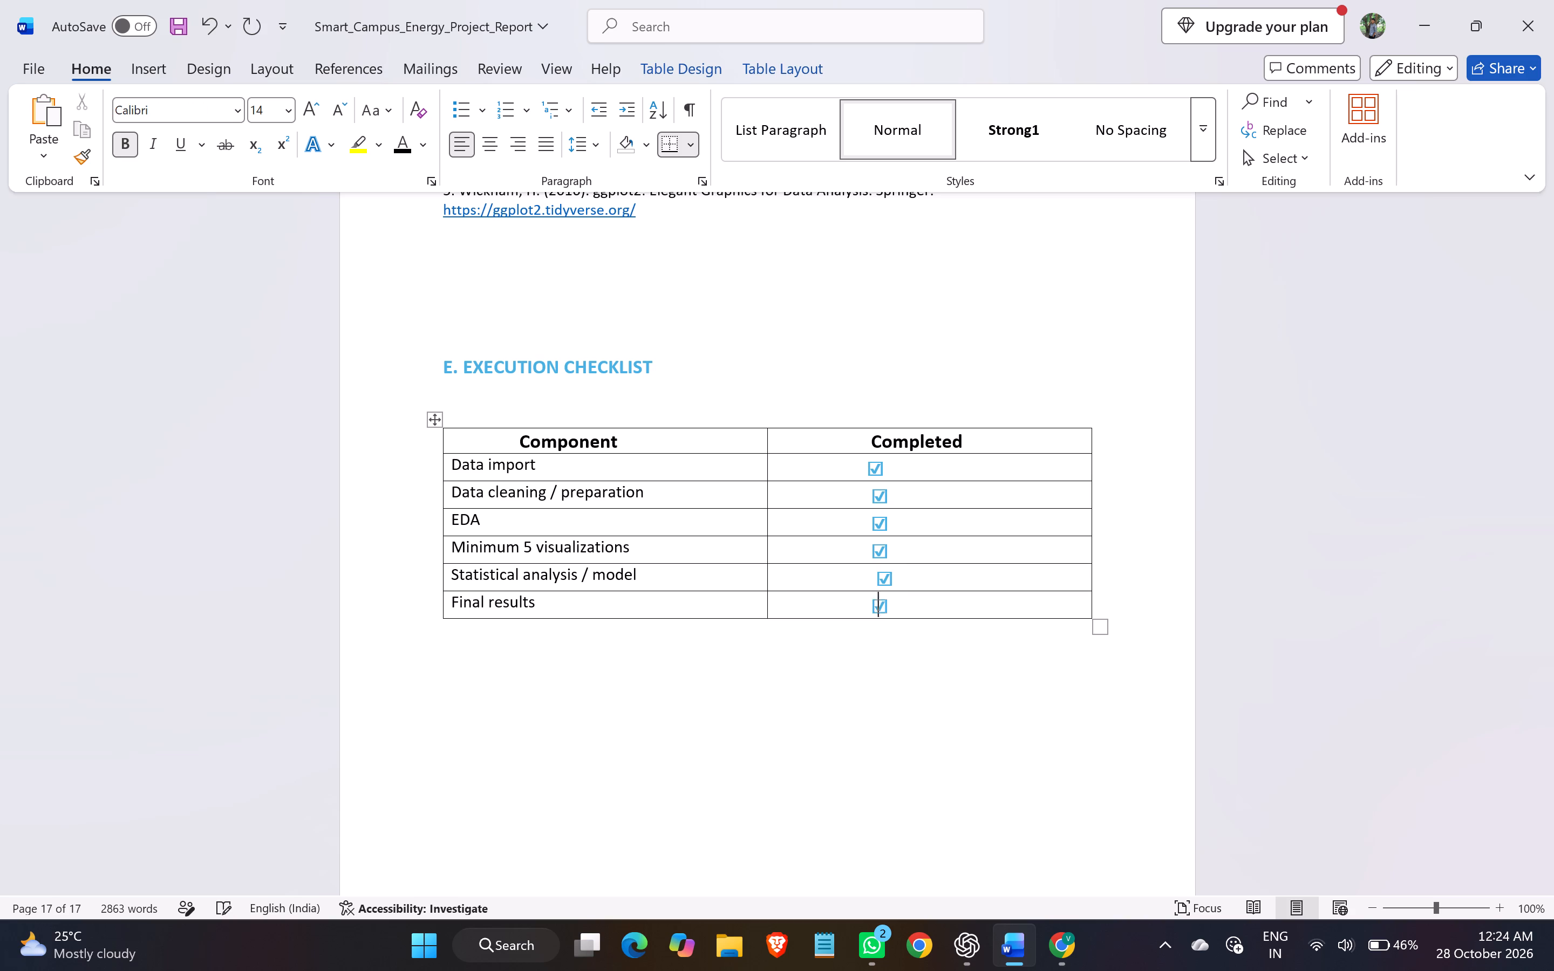
# Align the column of ☑ marks by removing one space before the Statistical analysis / model mark and adding one before the Data import mark.
pyautogui.click(879, 577)
pyautogui.press('BackSpace')
pyautogui.click(866, 470)
pyautogui.press('space')
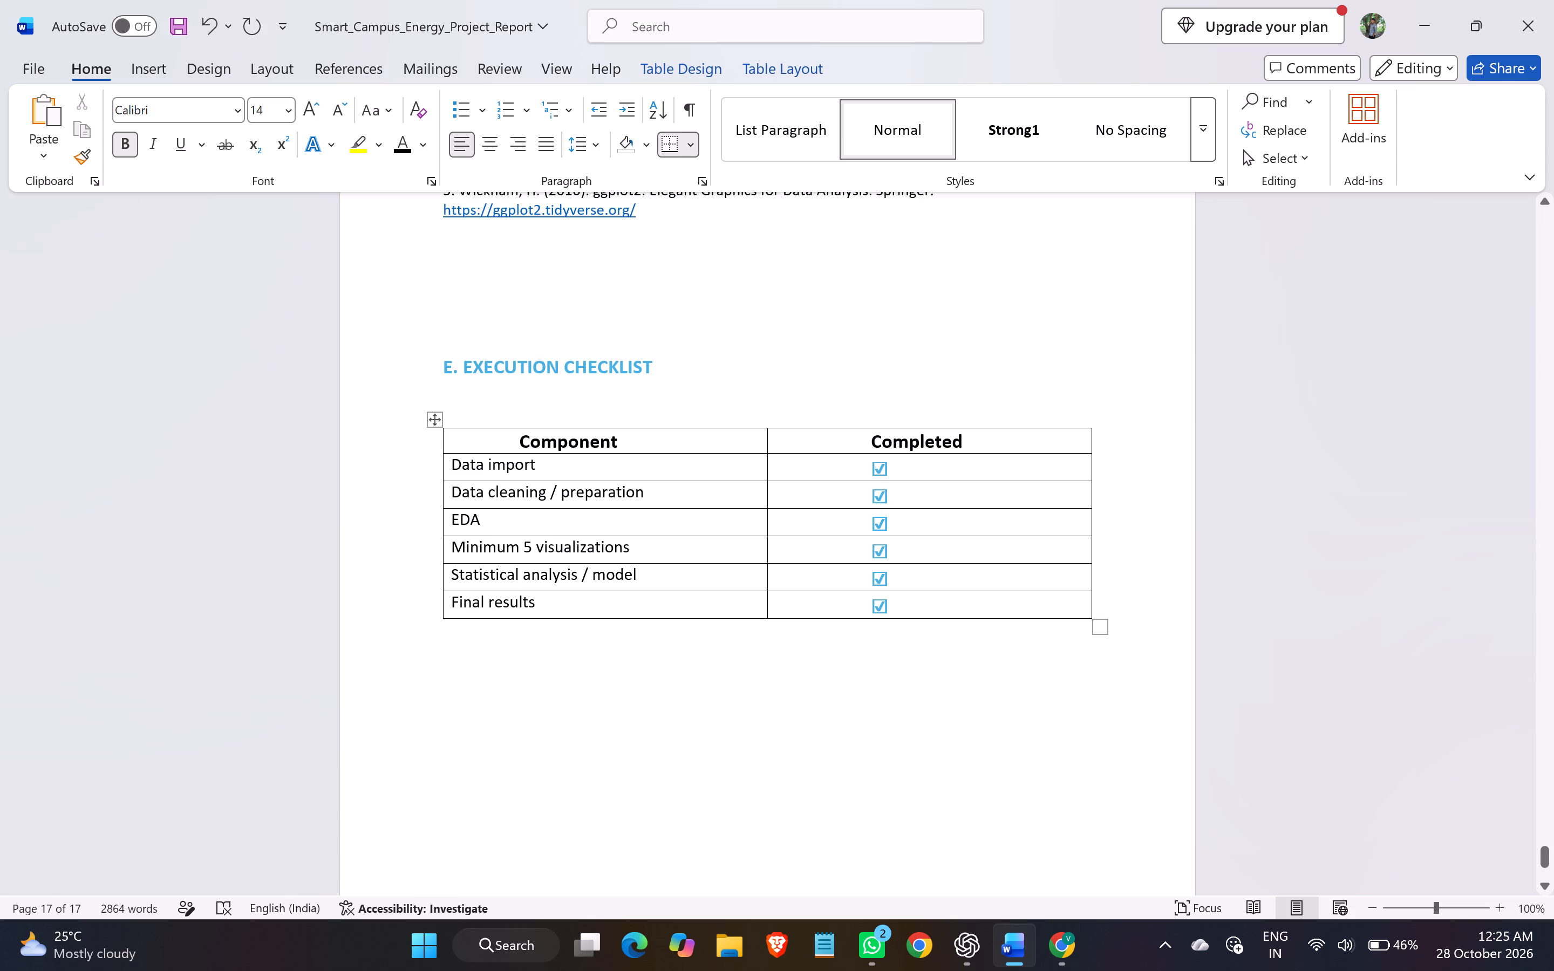
# Change the font colour of all six ☑ marks in the Completed column to black.
pyautogui.moveTo(874, 467); pyautogui.dragTo(895, 599)
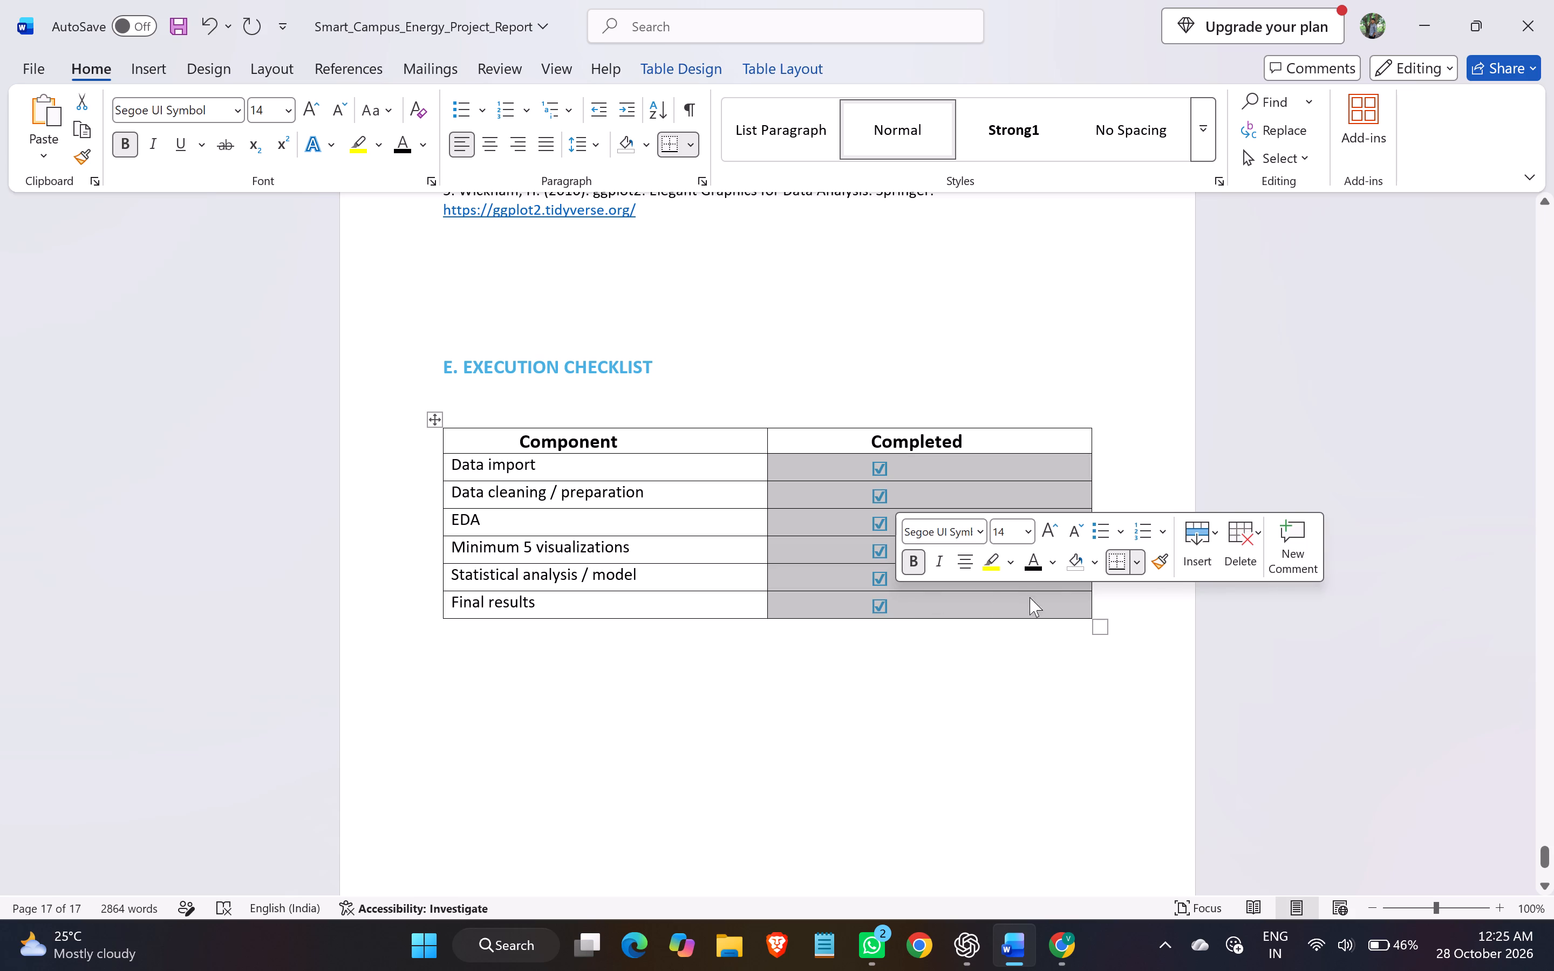
pyautogui.click(1035, 563)
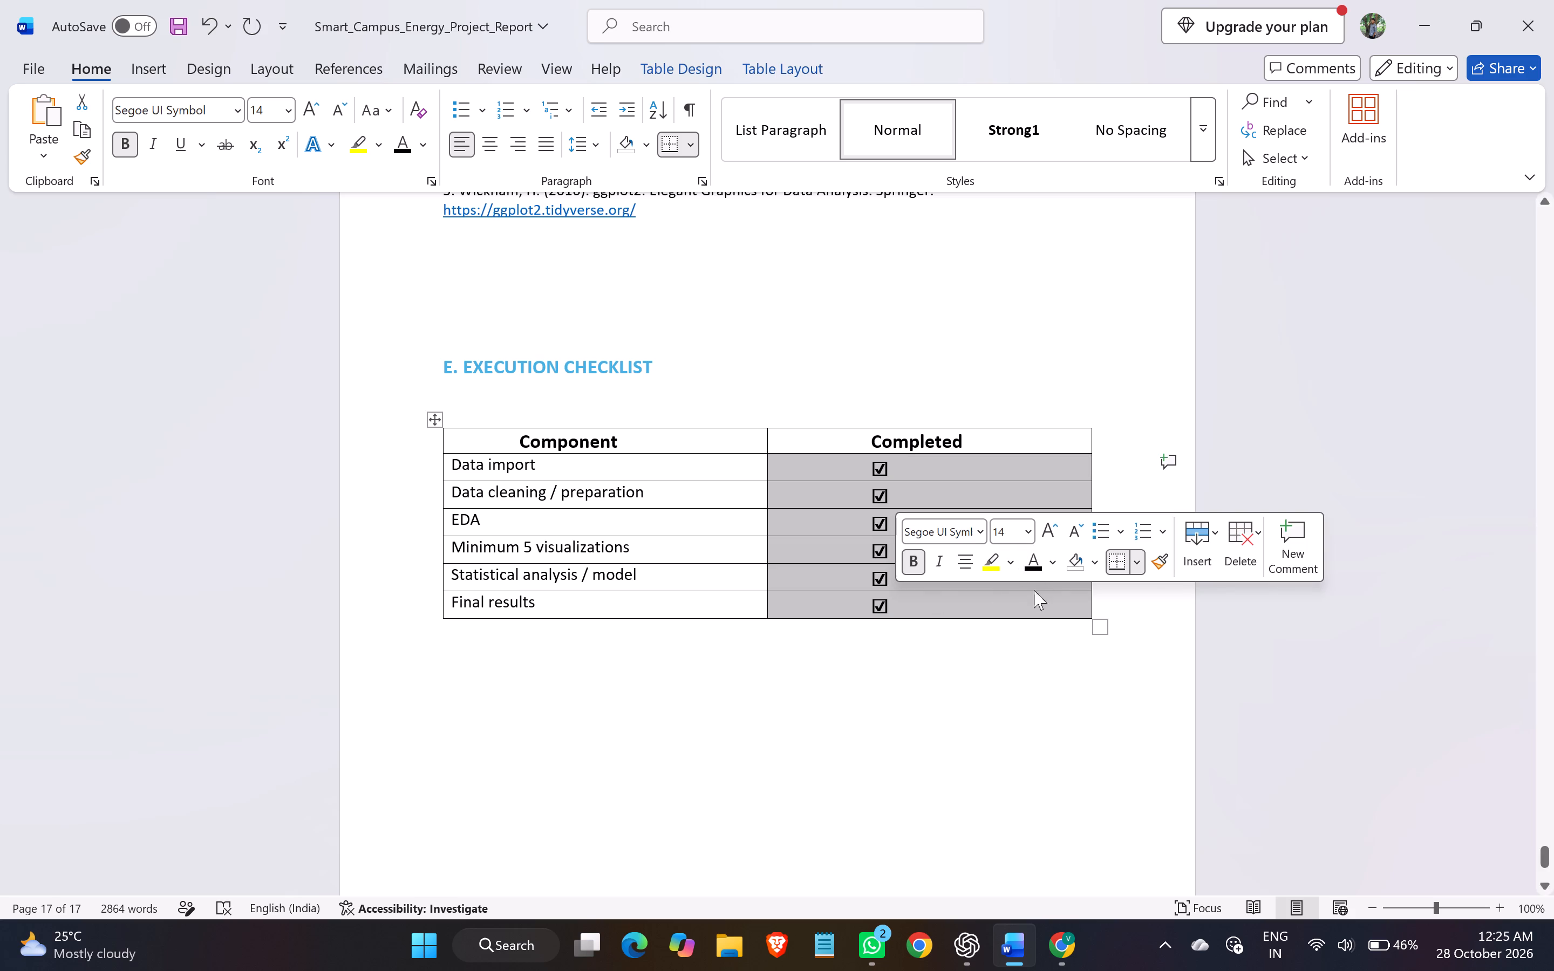
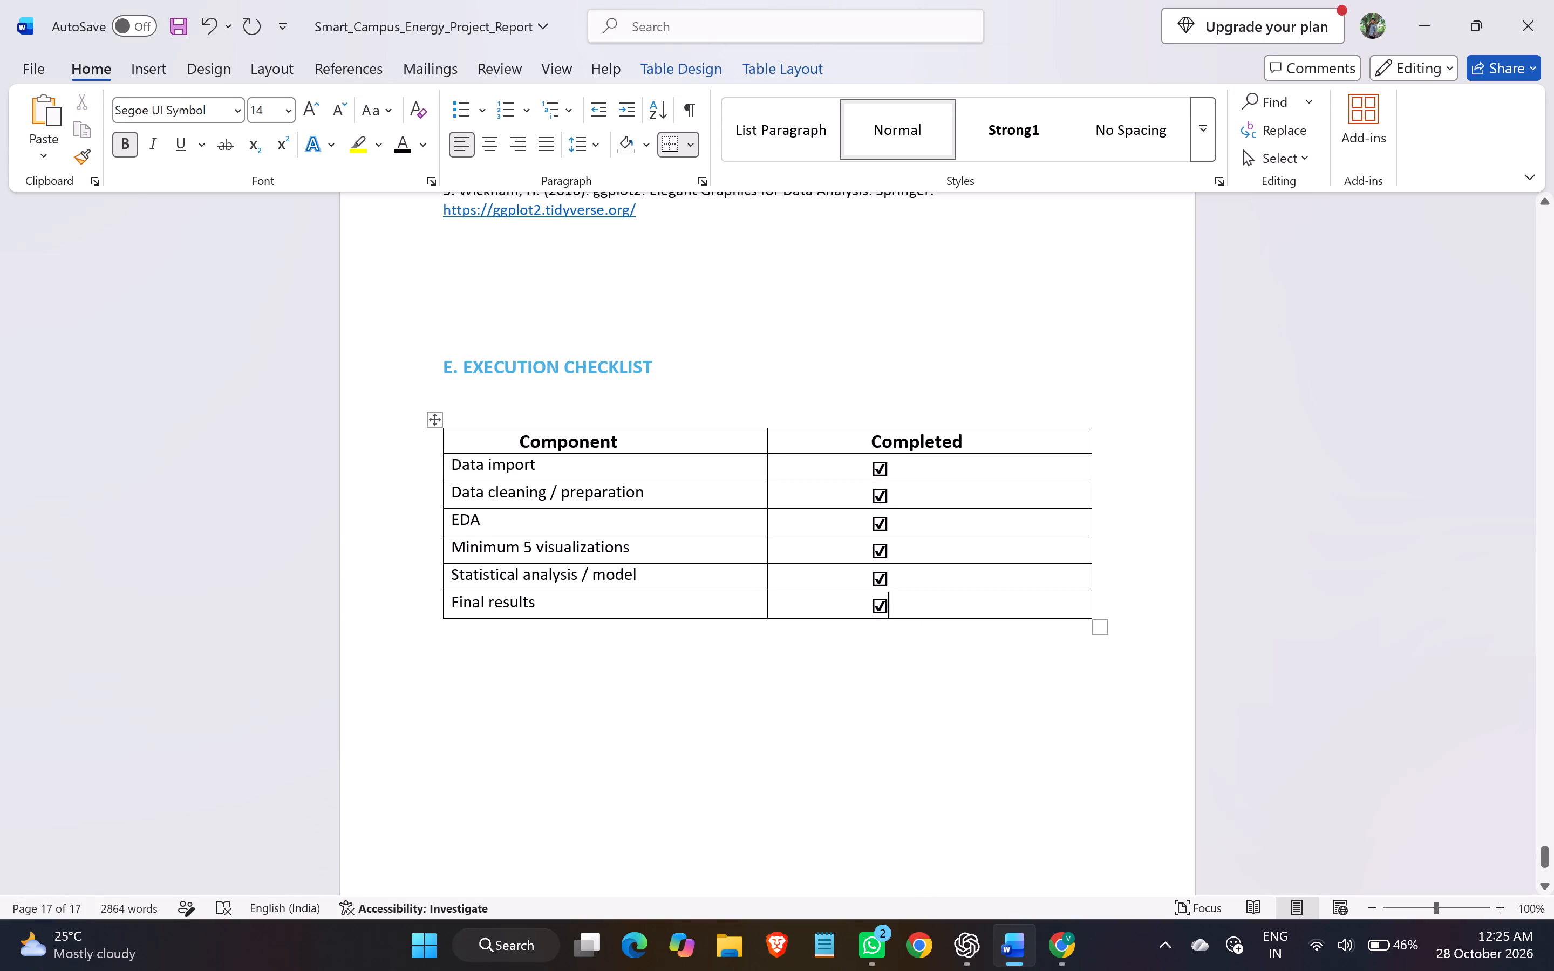
# Change the font colour of all six ☑ marks in the Completed column to the standard green.
pyautogui.moveTo(868, 470); pyautogui.dragTo(930, 620)
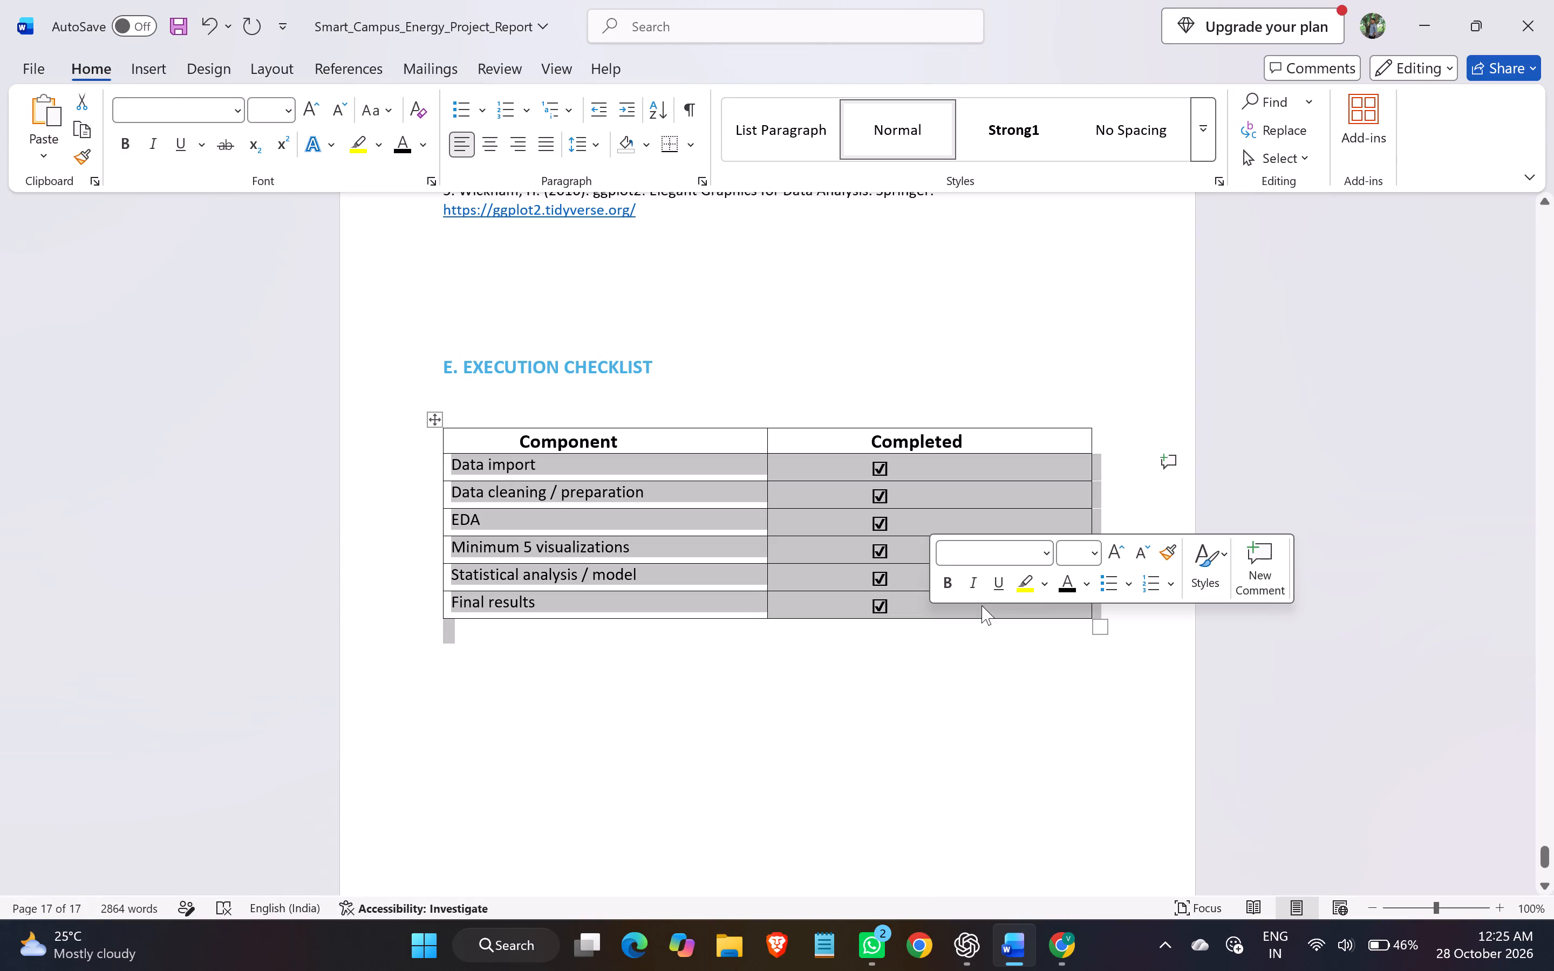
pyautogui.click(935, 719)
pyautogui.moveTo(873, 469); pyautogui.dragTo(895, 525)
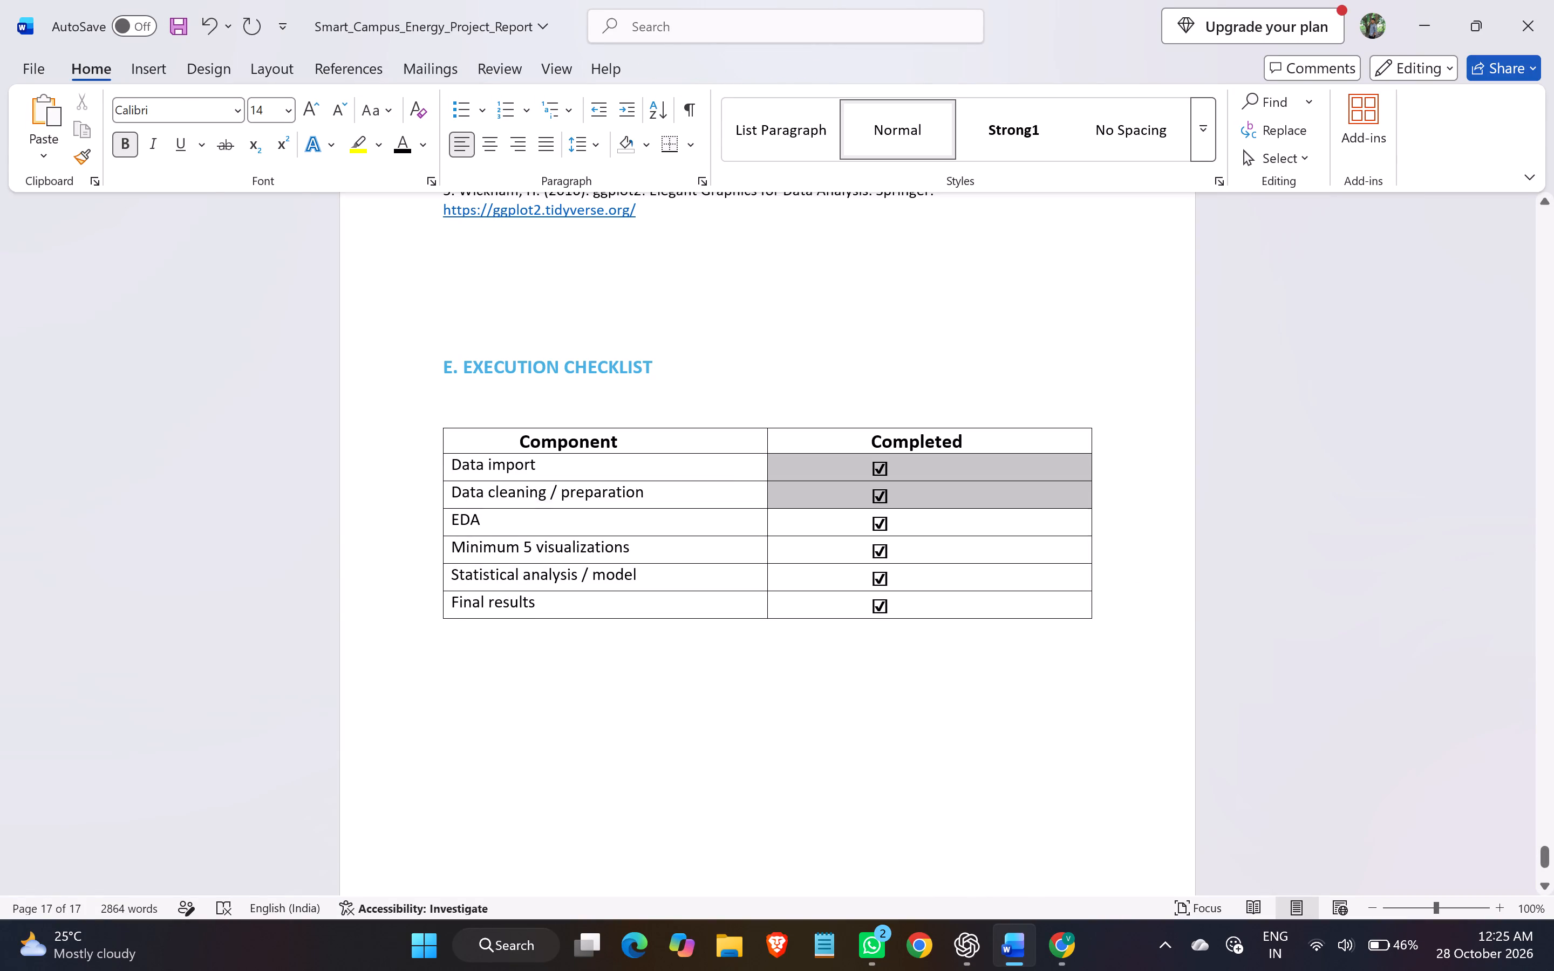
pyautogui.moveTo(895, 525); pyautogui.dragTo(902, 598)
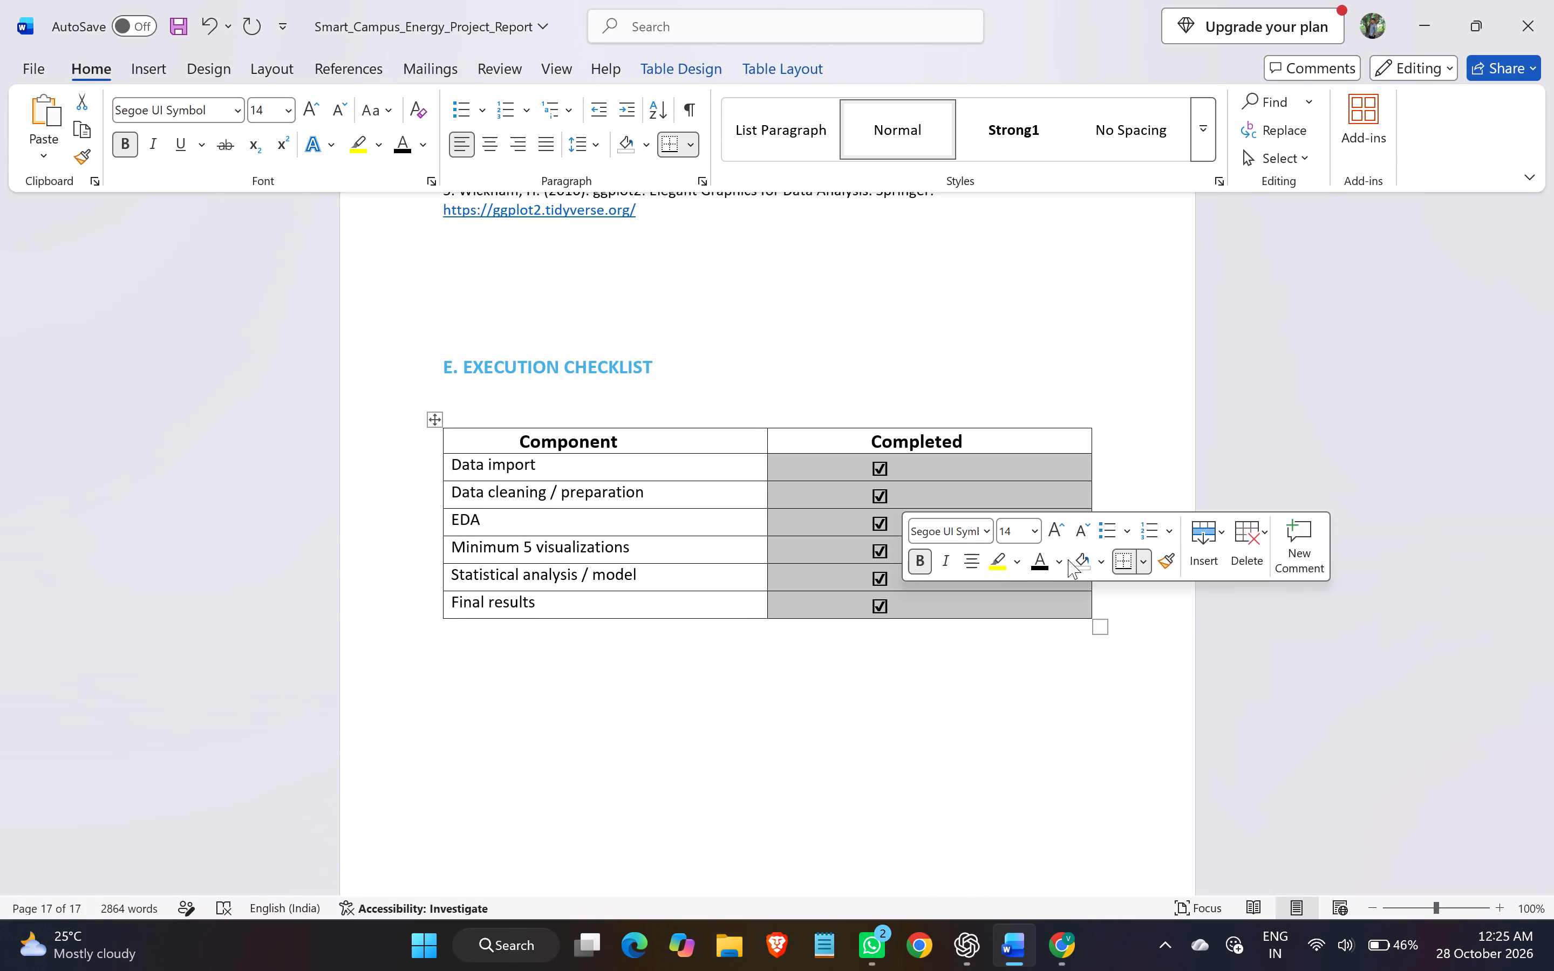
pyautogui.click(1058, 566)
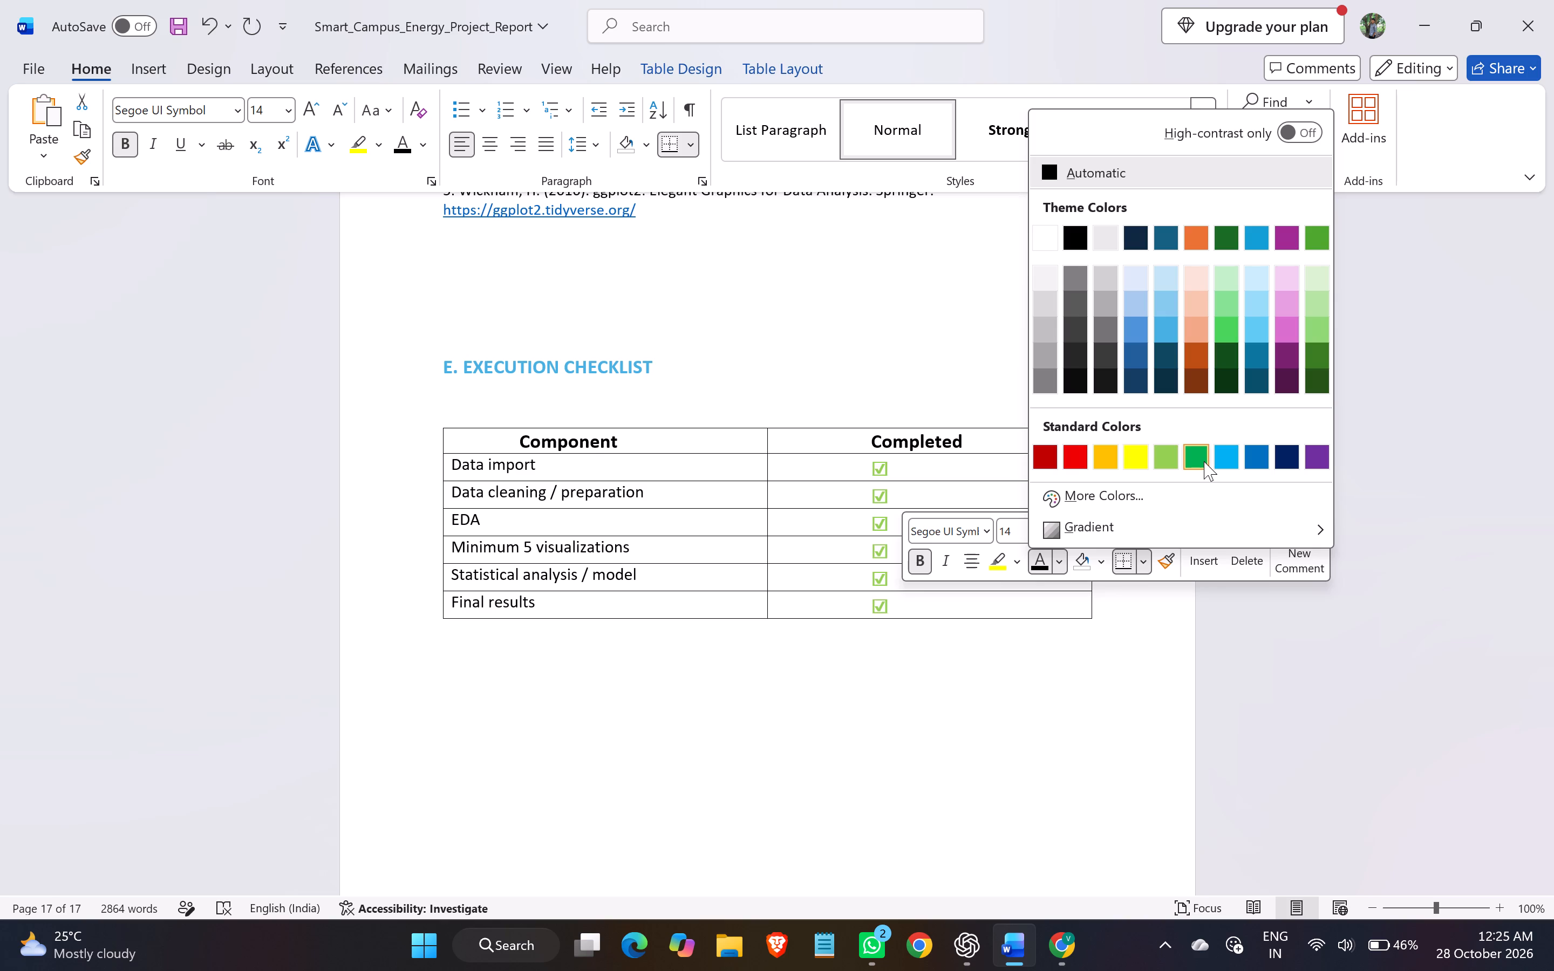
pyautogui.click(1204, 461)
pyautogui.click(966, 724)
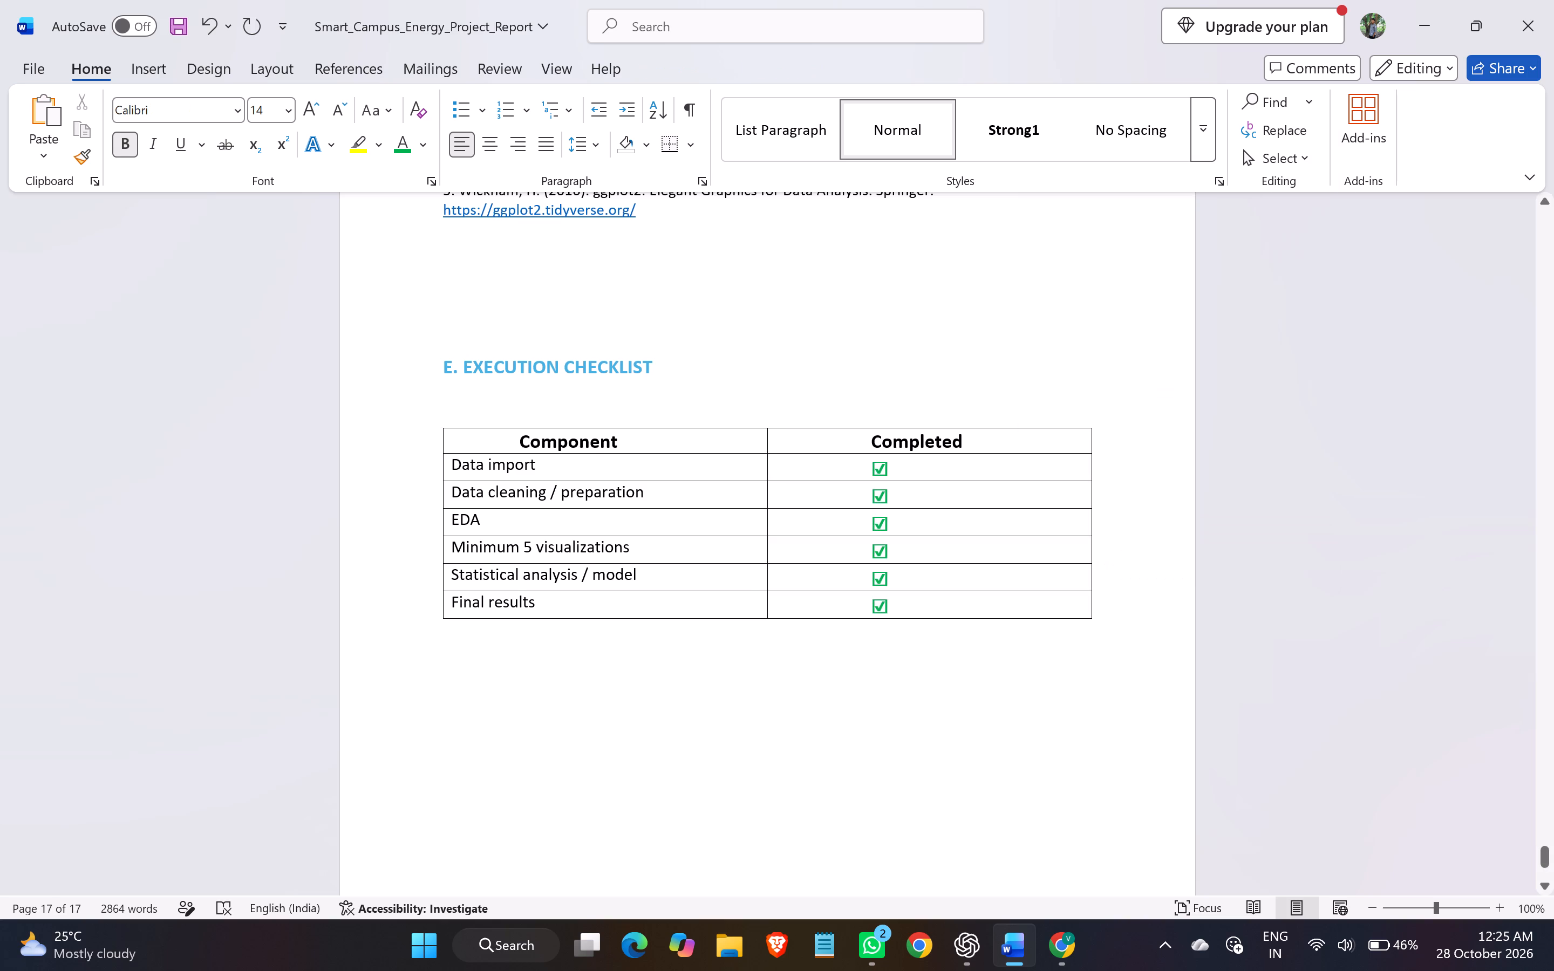
# Look back through the report from the execution checklist to the evaluation rubric and batch details on the first page.
pyautogui.scroll(-6, 957, 729)
pyautogui.scroll(9, 957, 729)
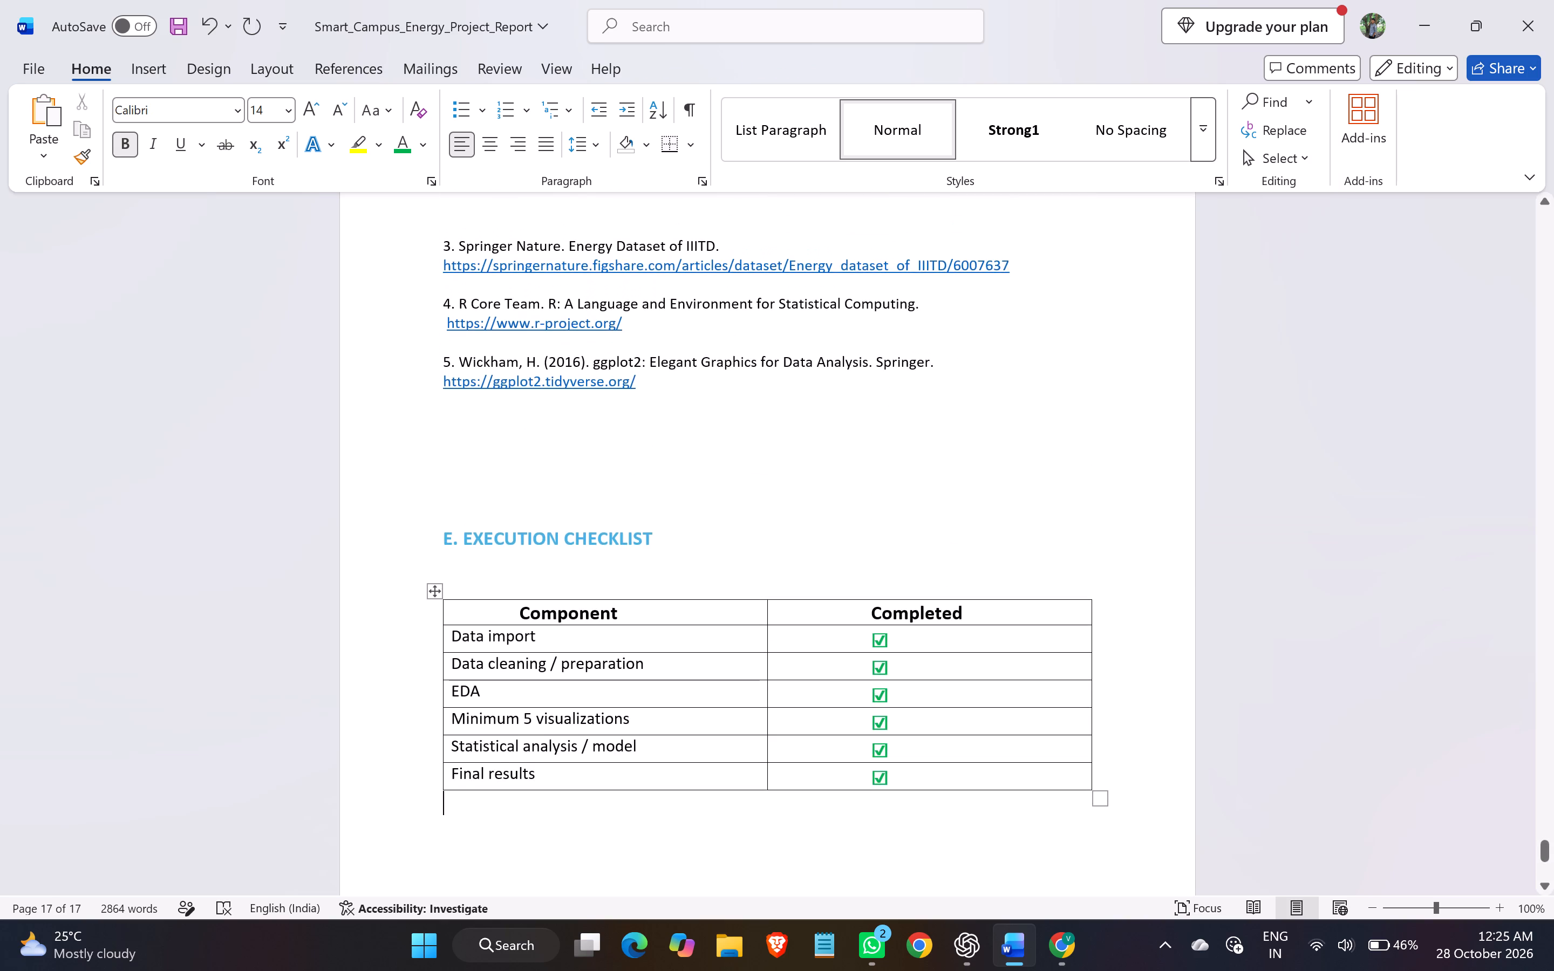
pyautogui.scroll(20, 957, 729)
pyautogui.scroll(20, 957, 729)
pyautogui.scroll(2, 957, 729)
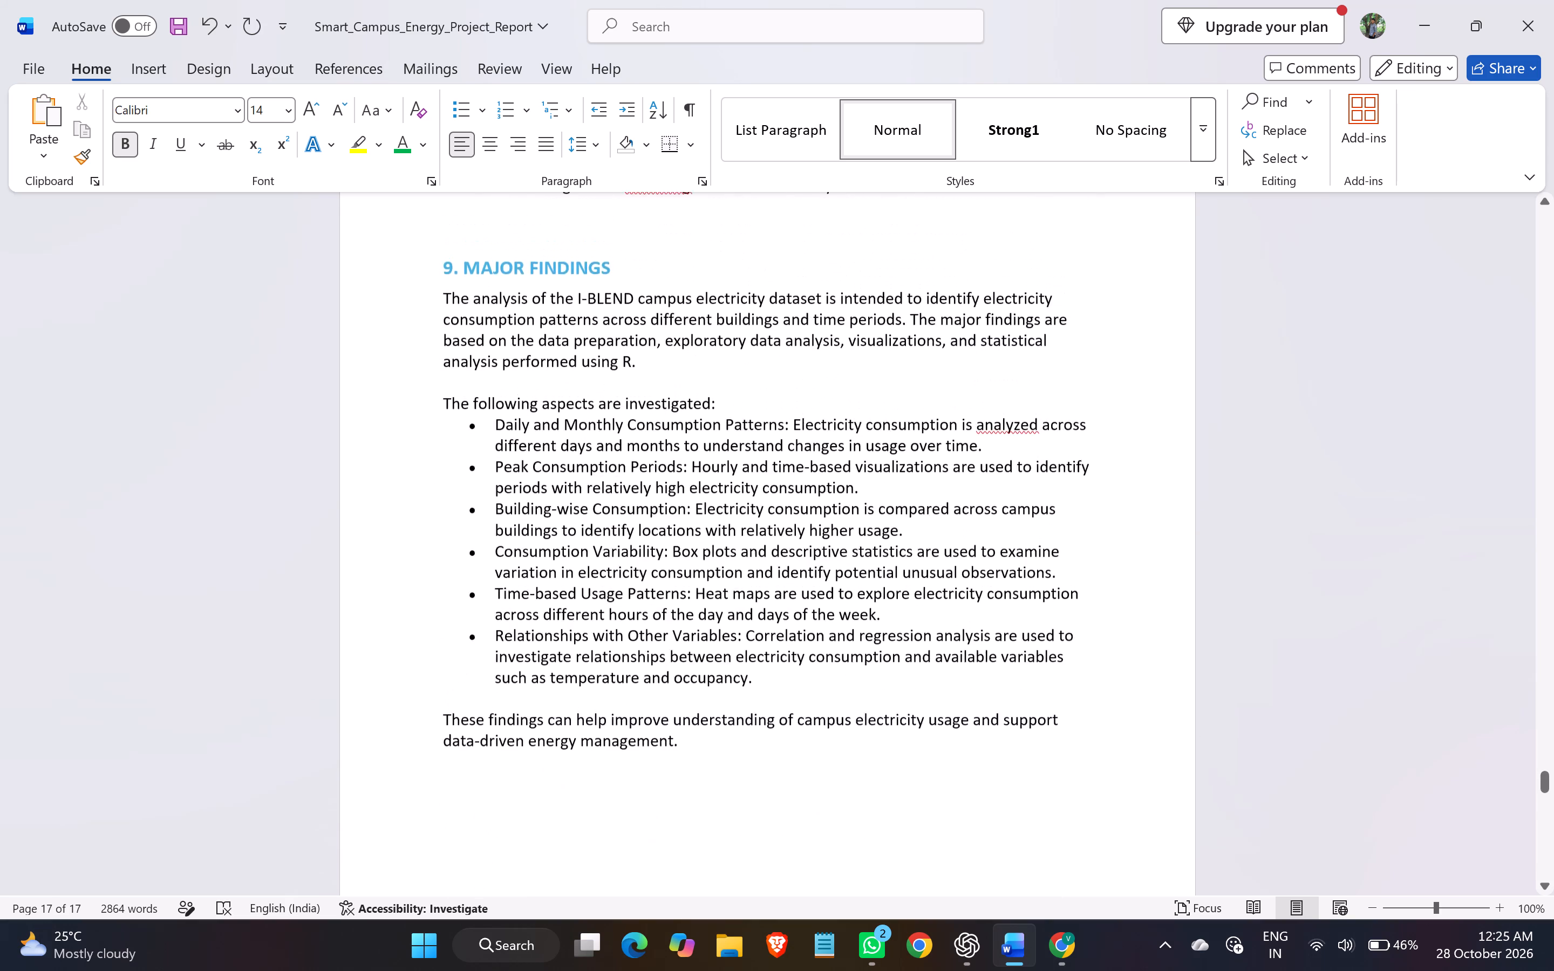
pyautogui.scroll(20, 1179, 591)
pyautogui.scroll(20, 1179, 591)
pyautogui.scroll(8, 1179, 591)
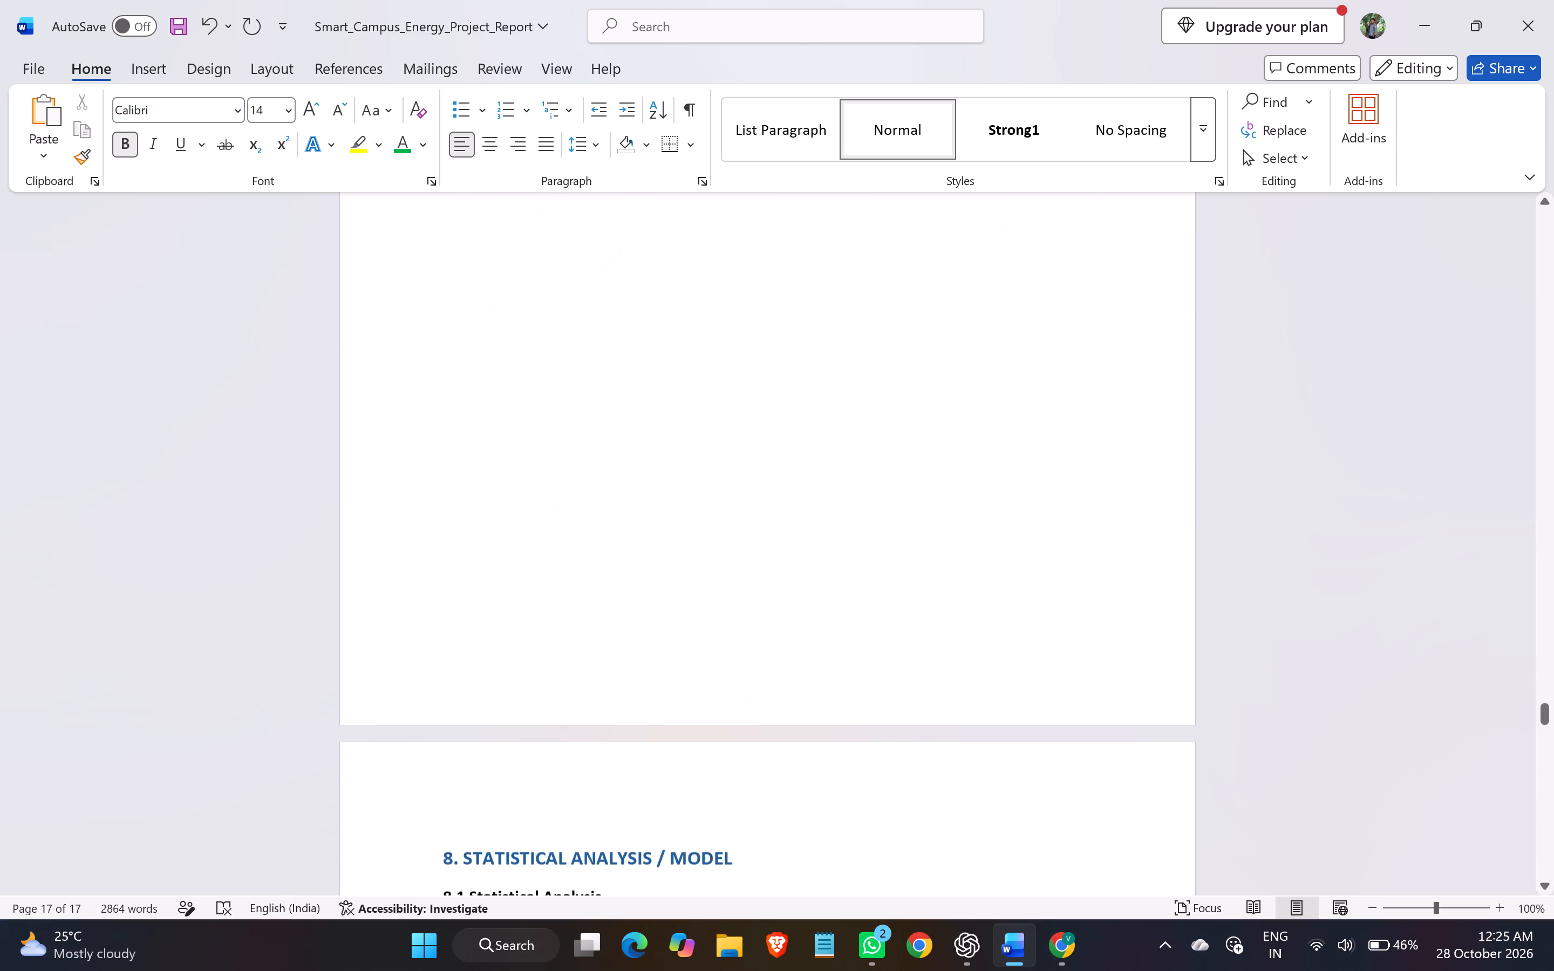
pyautogui.scroll(20, 1179, 591)
pyautogui.scroll(15, 1179, 591)
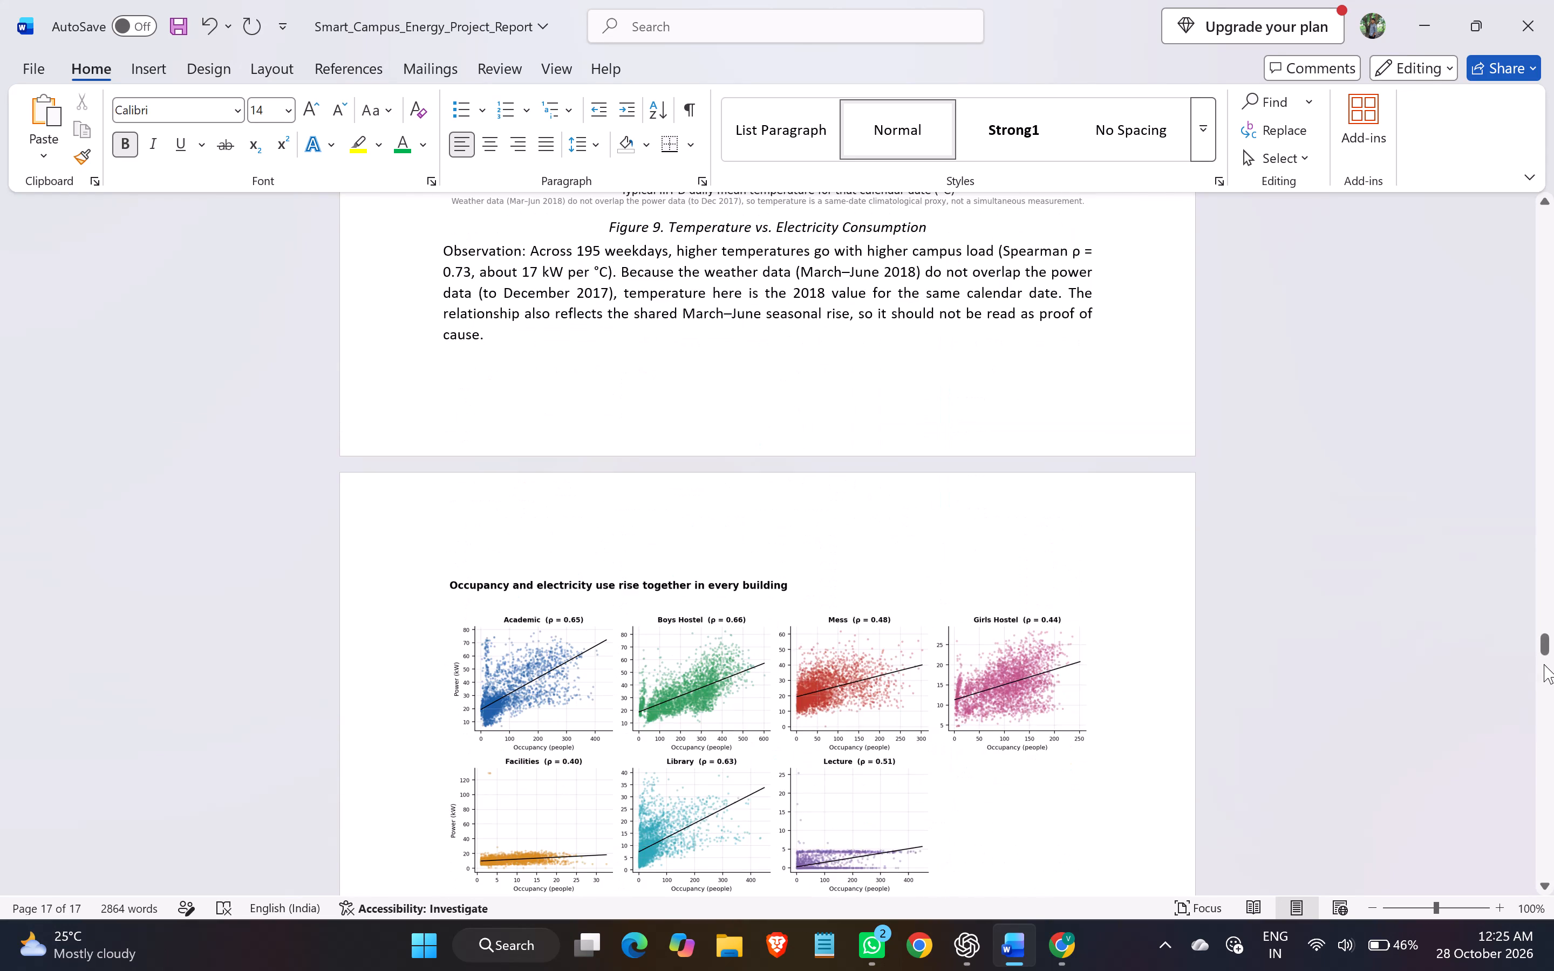
pyautogui.moveTo(1540, 642); pyautogui.dragTo(1553, 209)
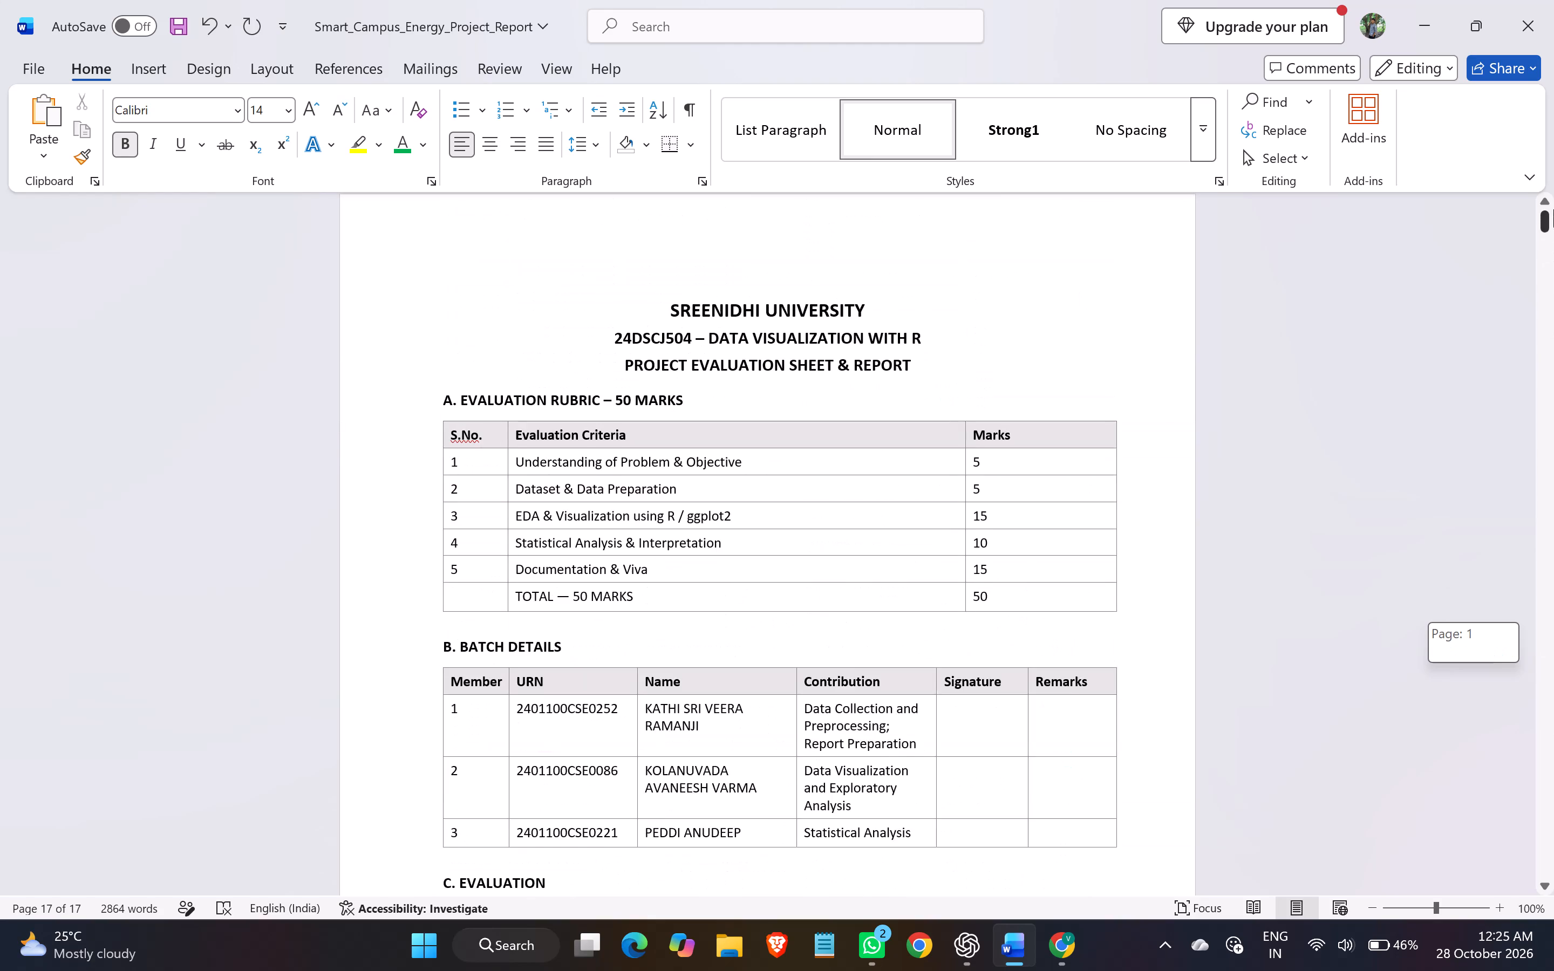
pyautogui.moveTo(1553, 209); pyautogui.dragTo(1553, 206)
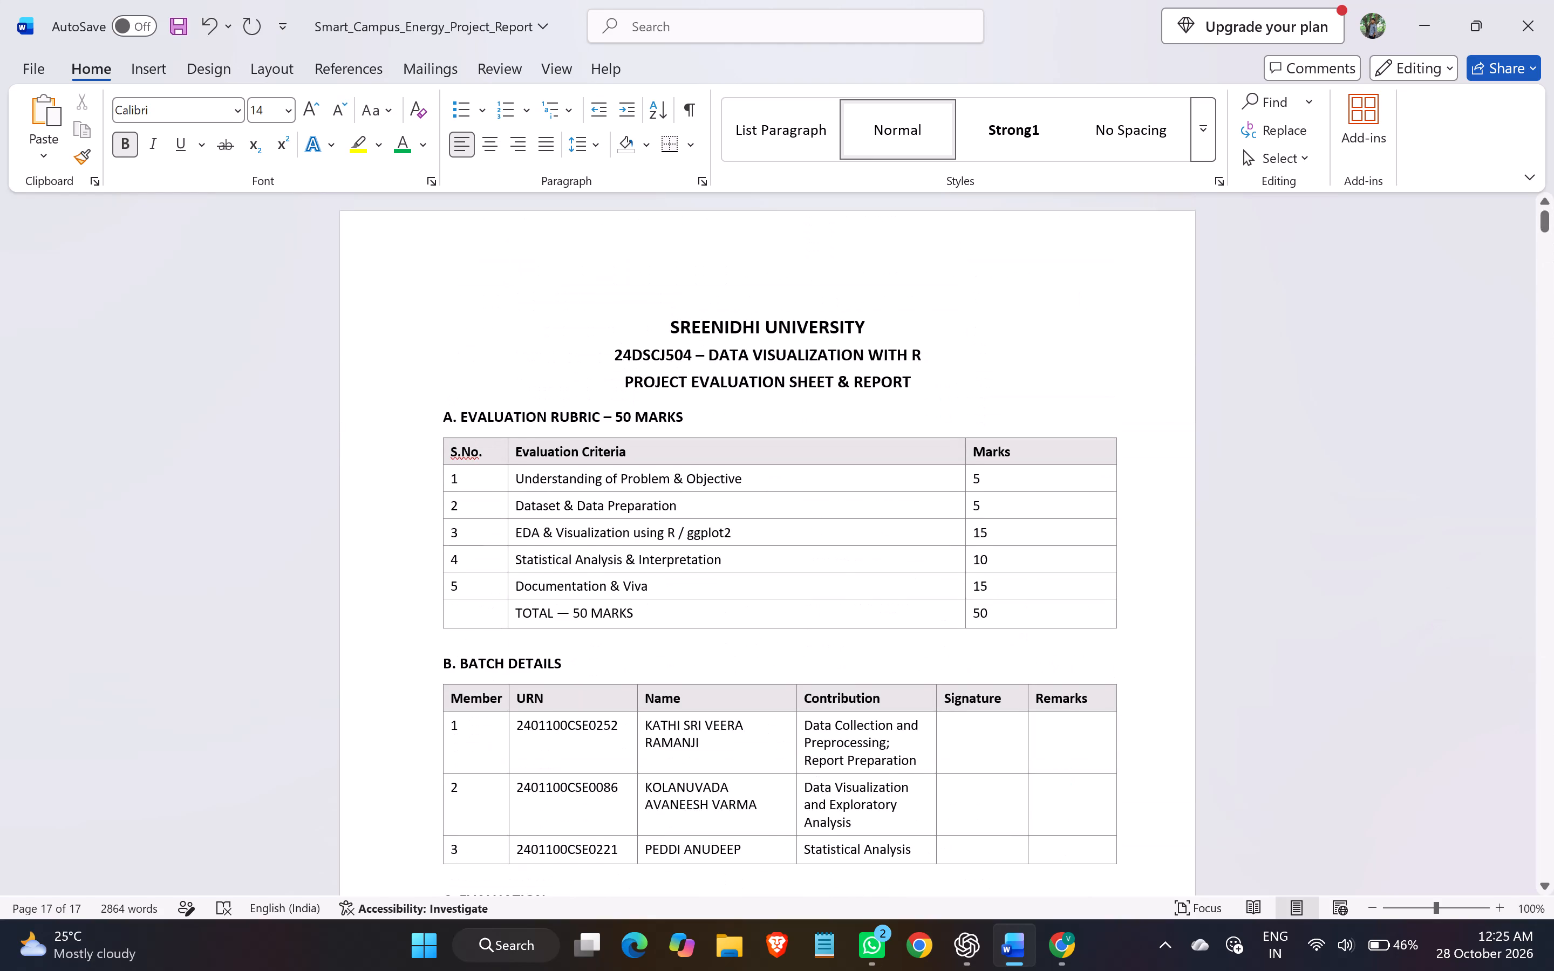
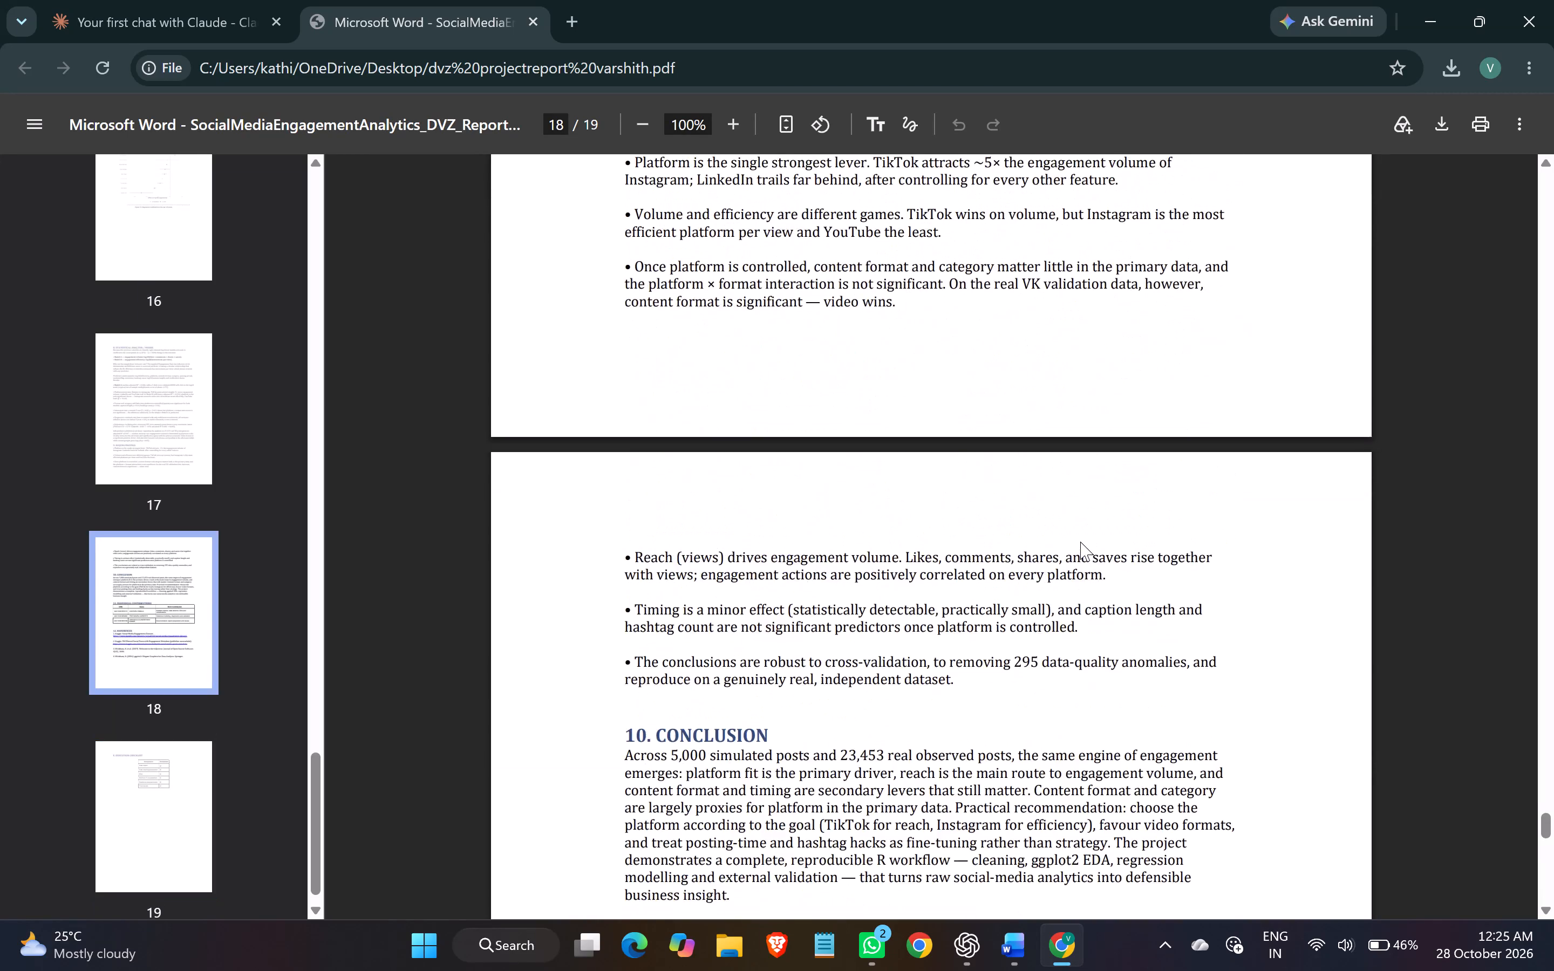
# In Chrome, go back to the first page of the Social Media Engagement Analytics PDF report and examine its evaluation rubric and batch details.
pyautogui.moveTo(1541, 817); pyautogui.dragTo(1544, 811)
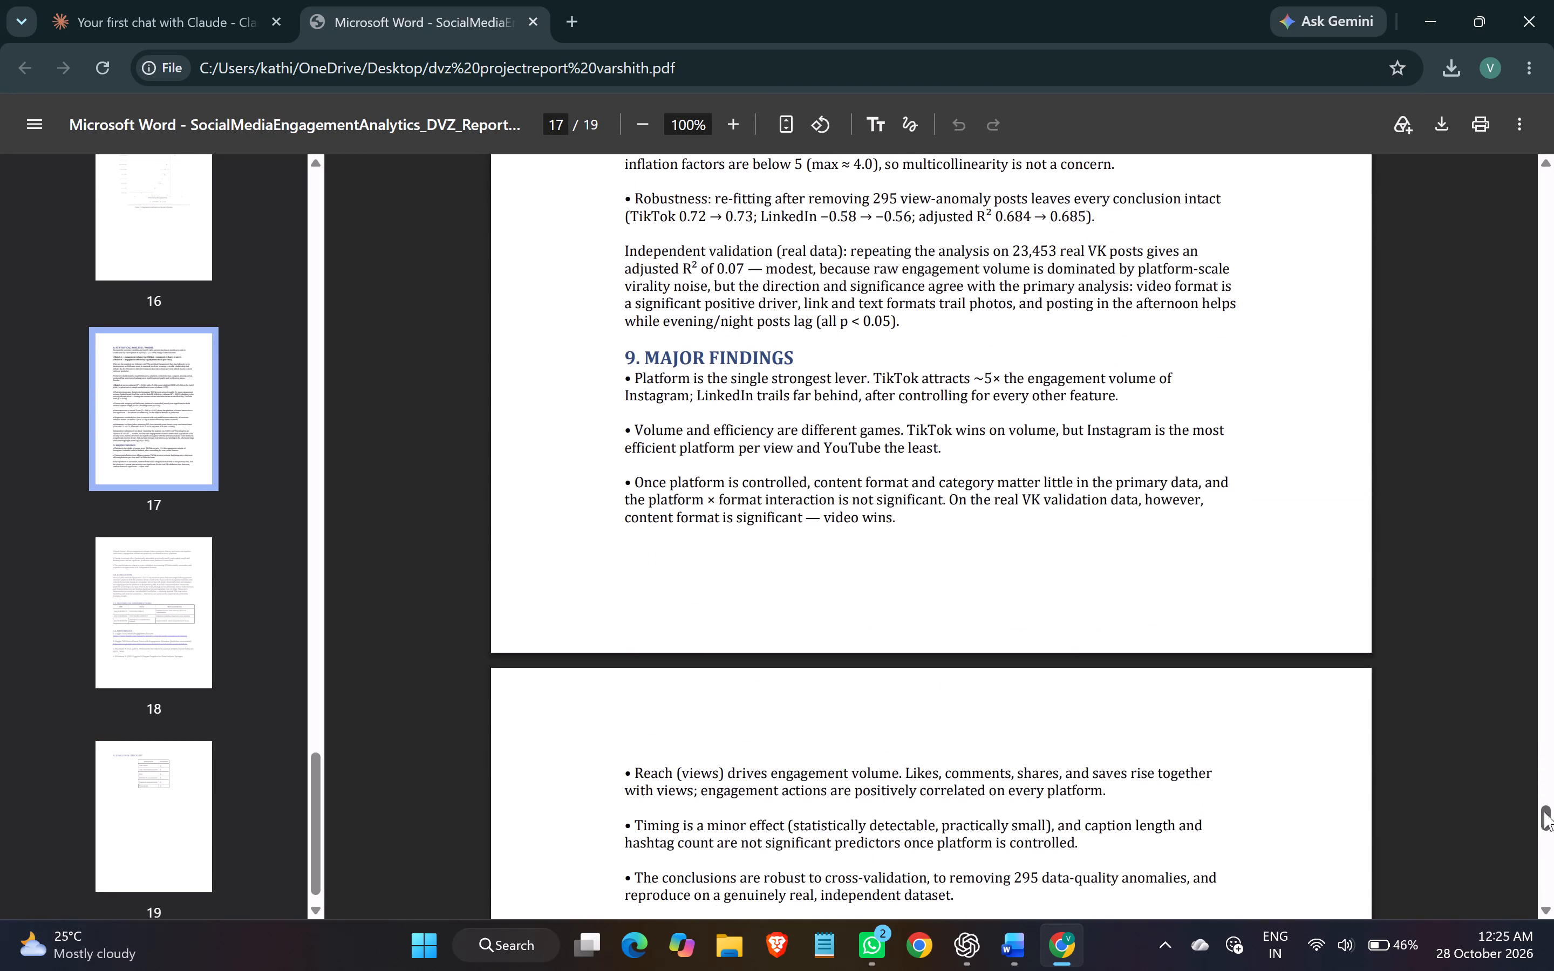
pyautogui.moveTo(1544, 811); pyautogui.dragTo(1552, 172)
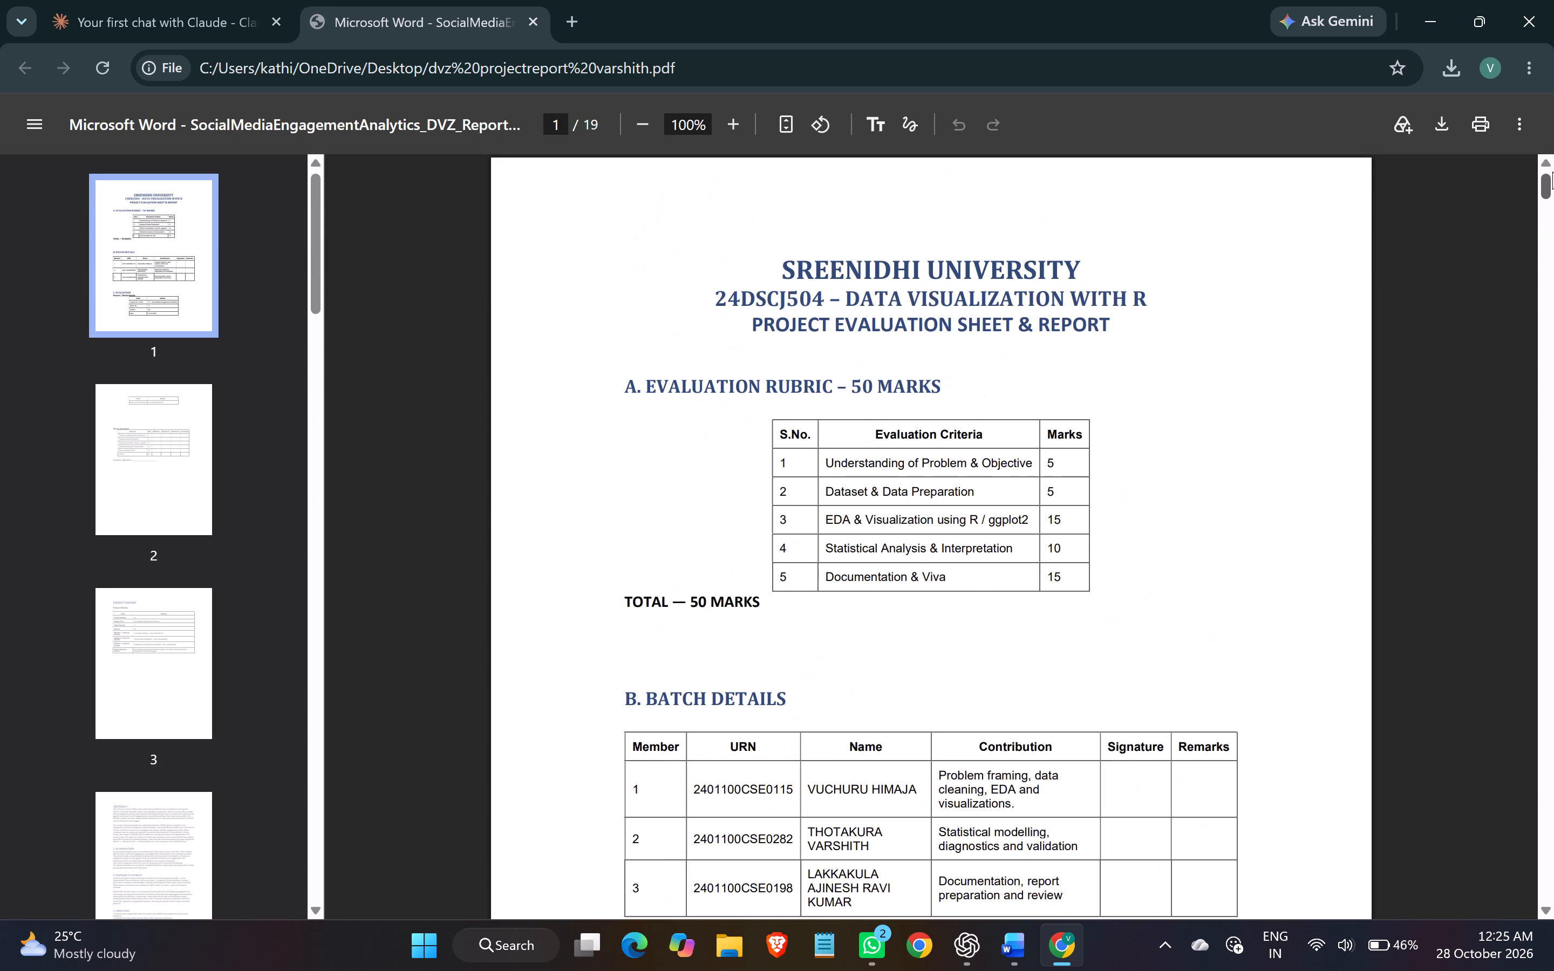
pyautogui.moveTo(1552, 172); pyautogui.dragTo(1553, 167)
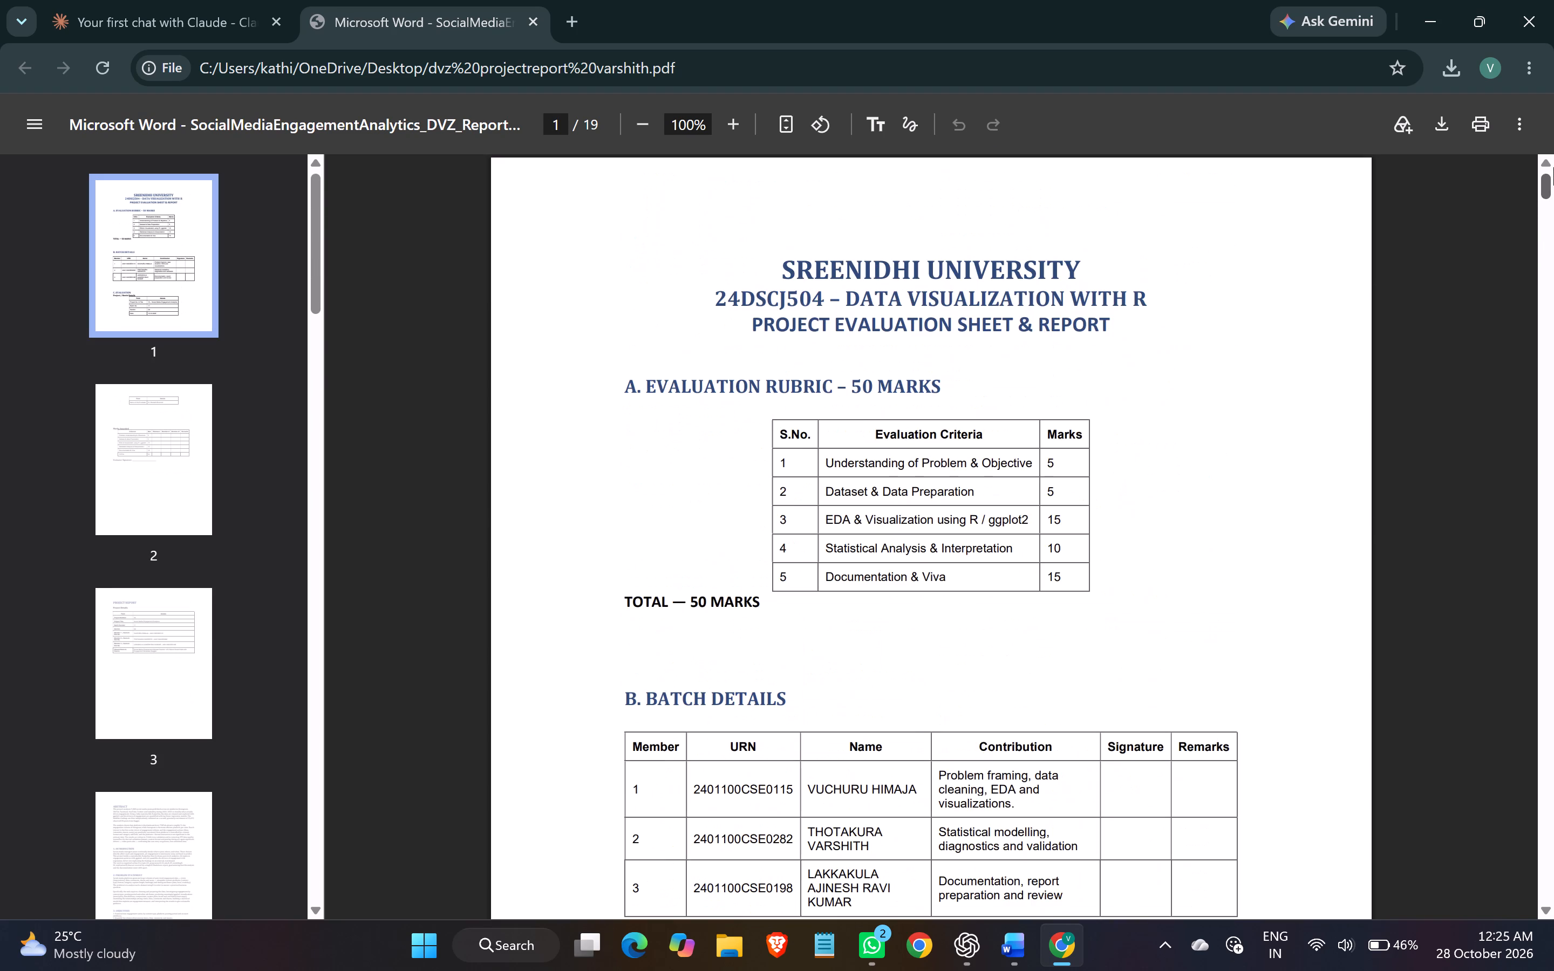
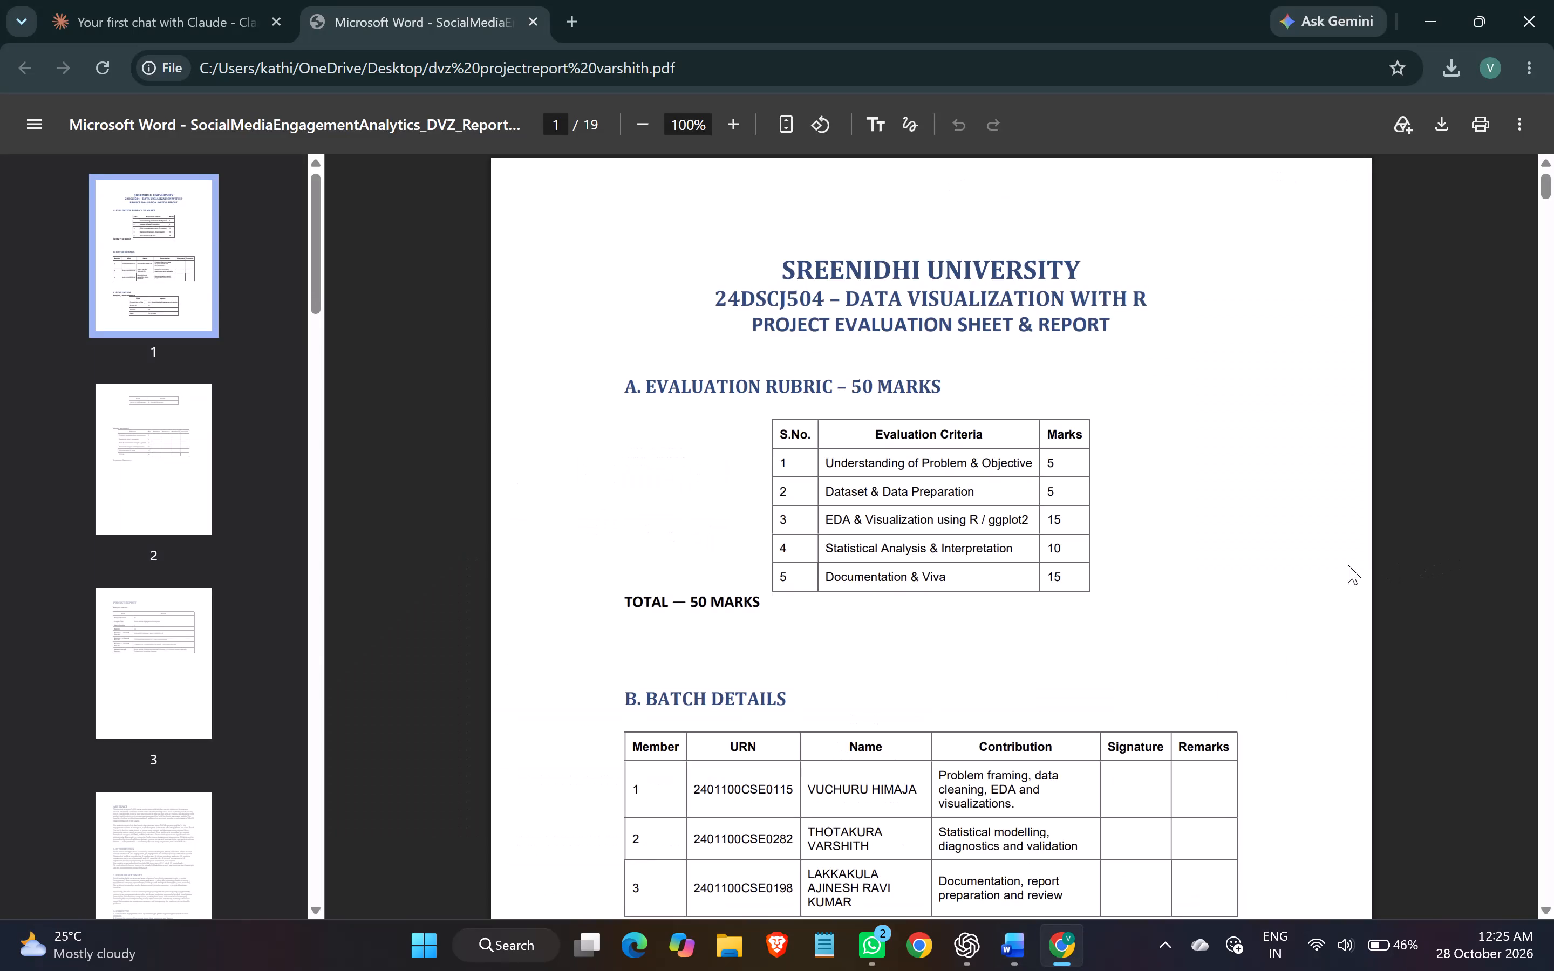
# In Word, set the three title lines at the top of the Smart Campus Energy report to light blue and font size 14.
pyautogui.hotkey('alt', 'Tab')
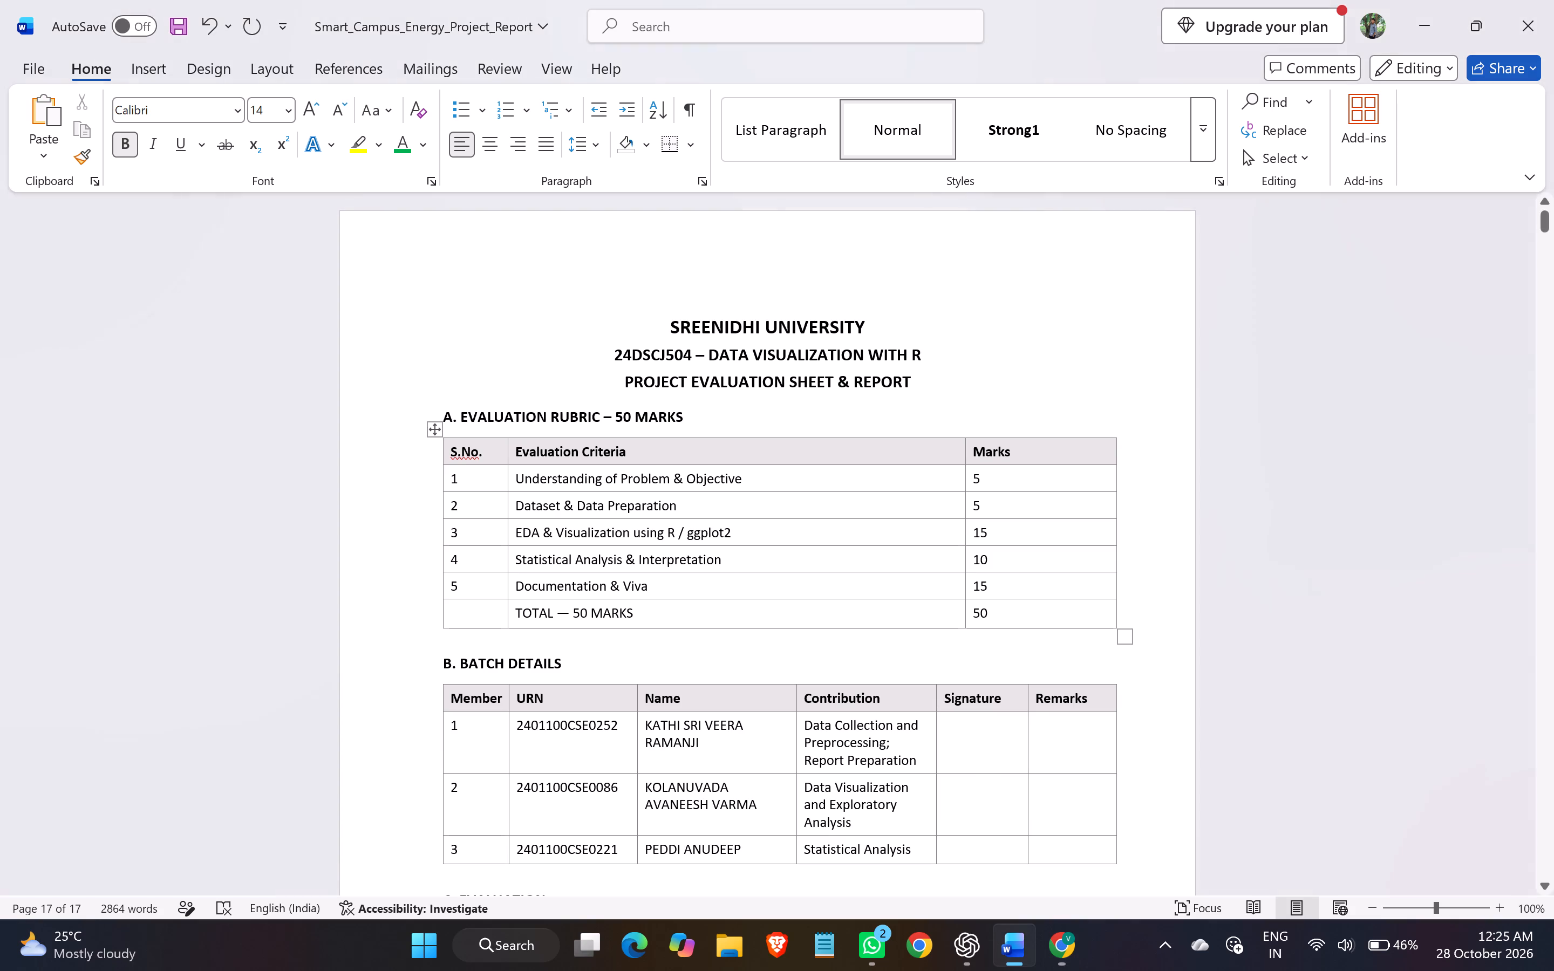
pyautogui.hotkey('alt', 'Tab')
pyautogui.hotkey('alt', 'Tab')
pyautogui.moveTo(668, 324); pyautogui.dragTo(916, 373)
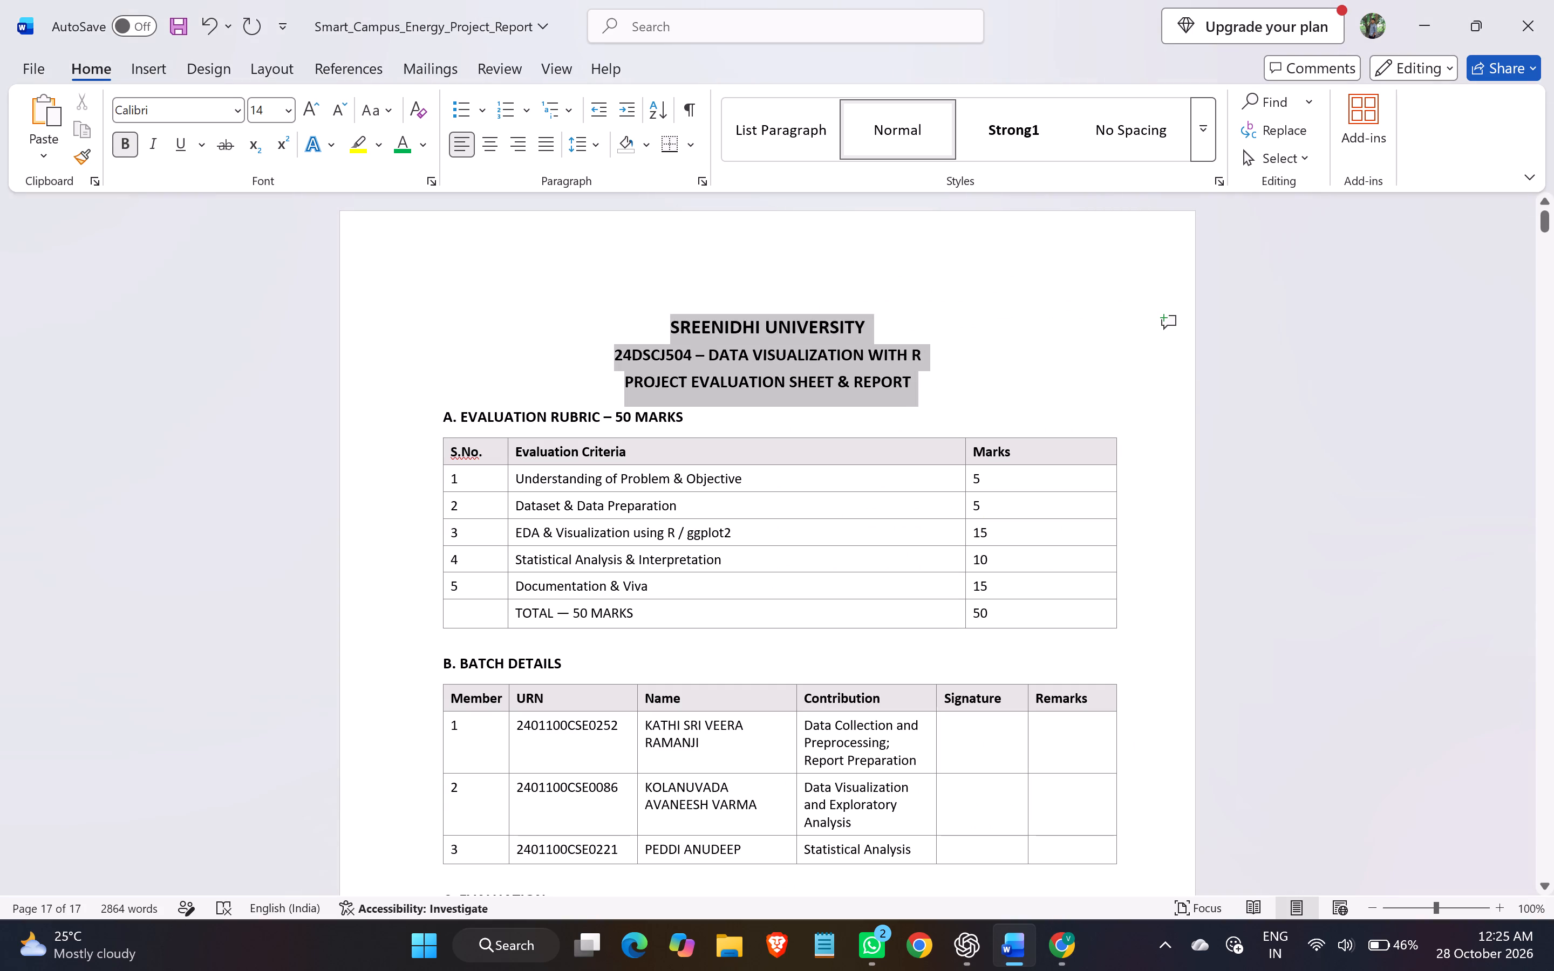
pyautogui.moveTo(916, 373); pyautogui.dragTo(917, 373)
pyautogui.click(1071, 337)
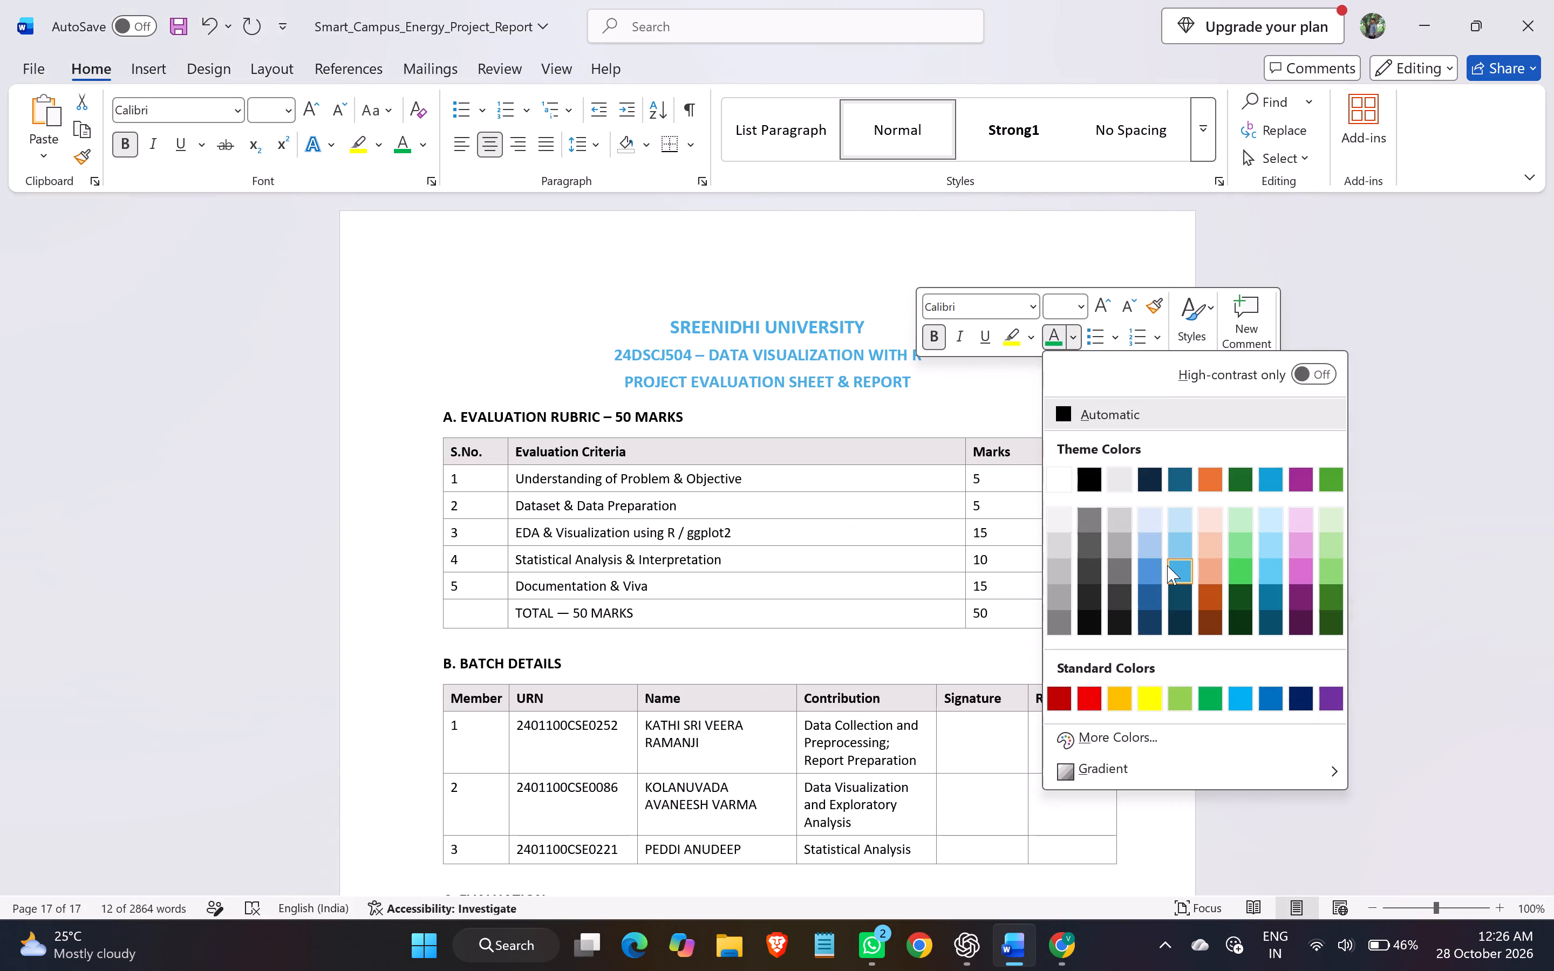
pyautogui.click(1167, 565)
pyautogui.click(1076, 299)
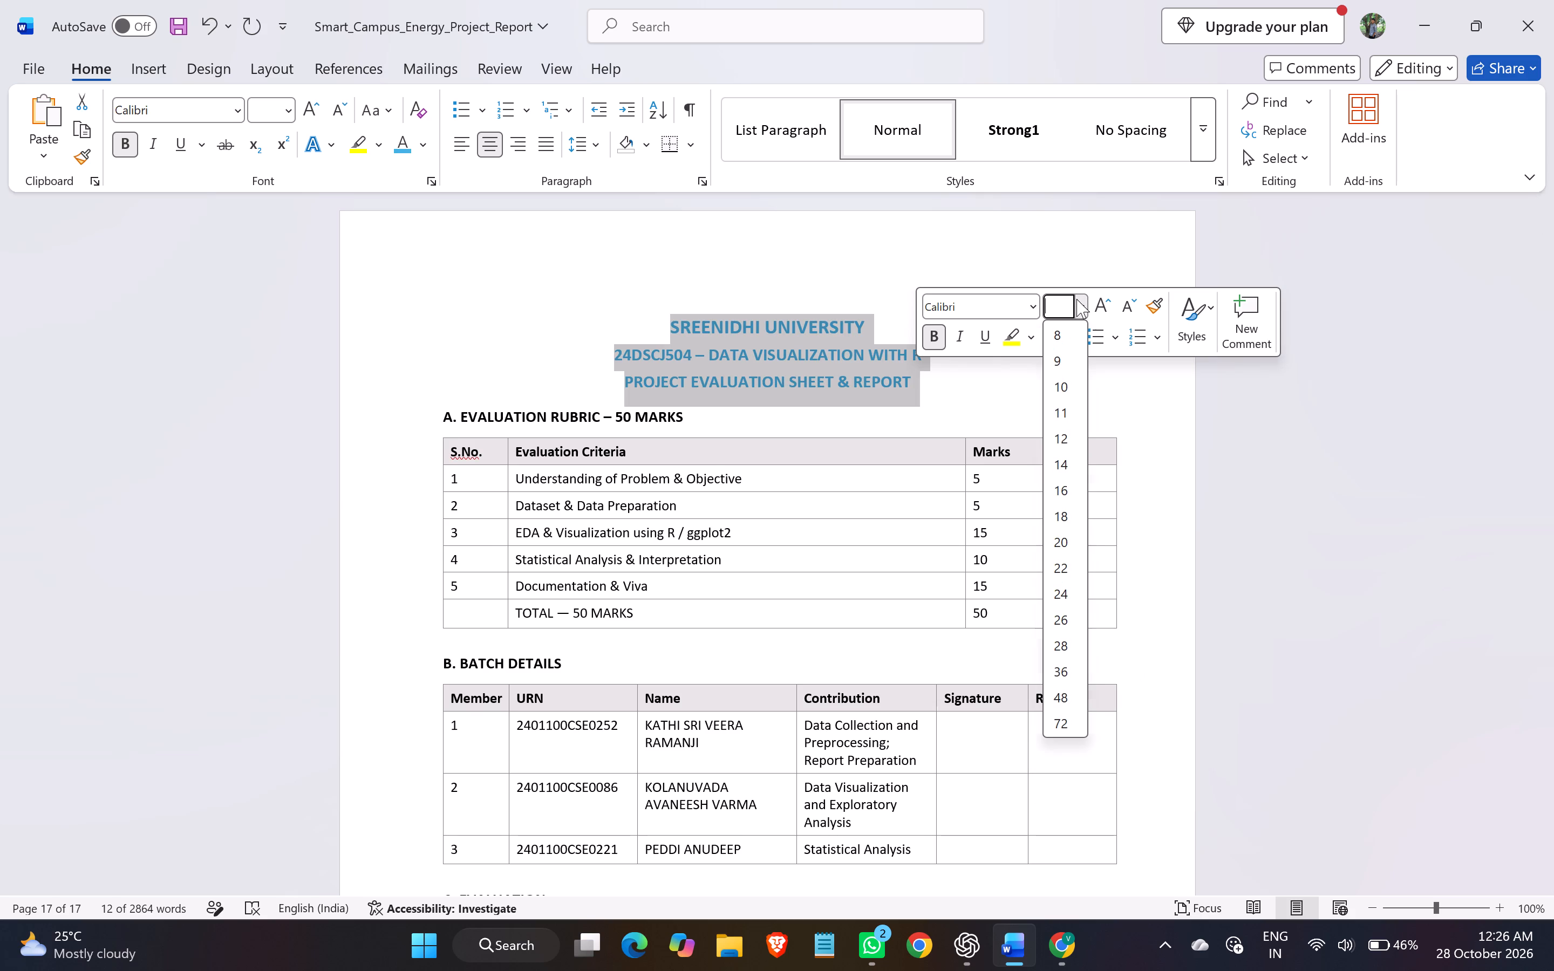
pyautogui.click(1061, 461)
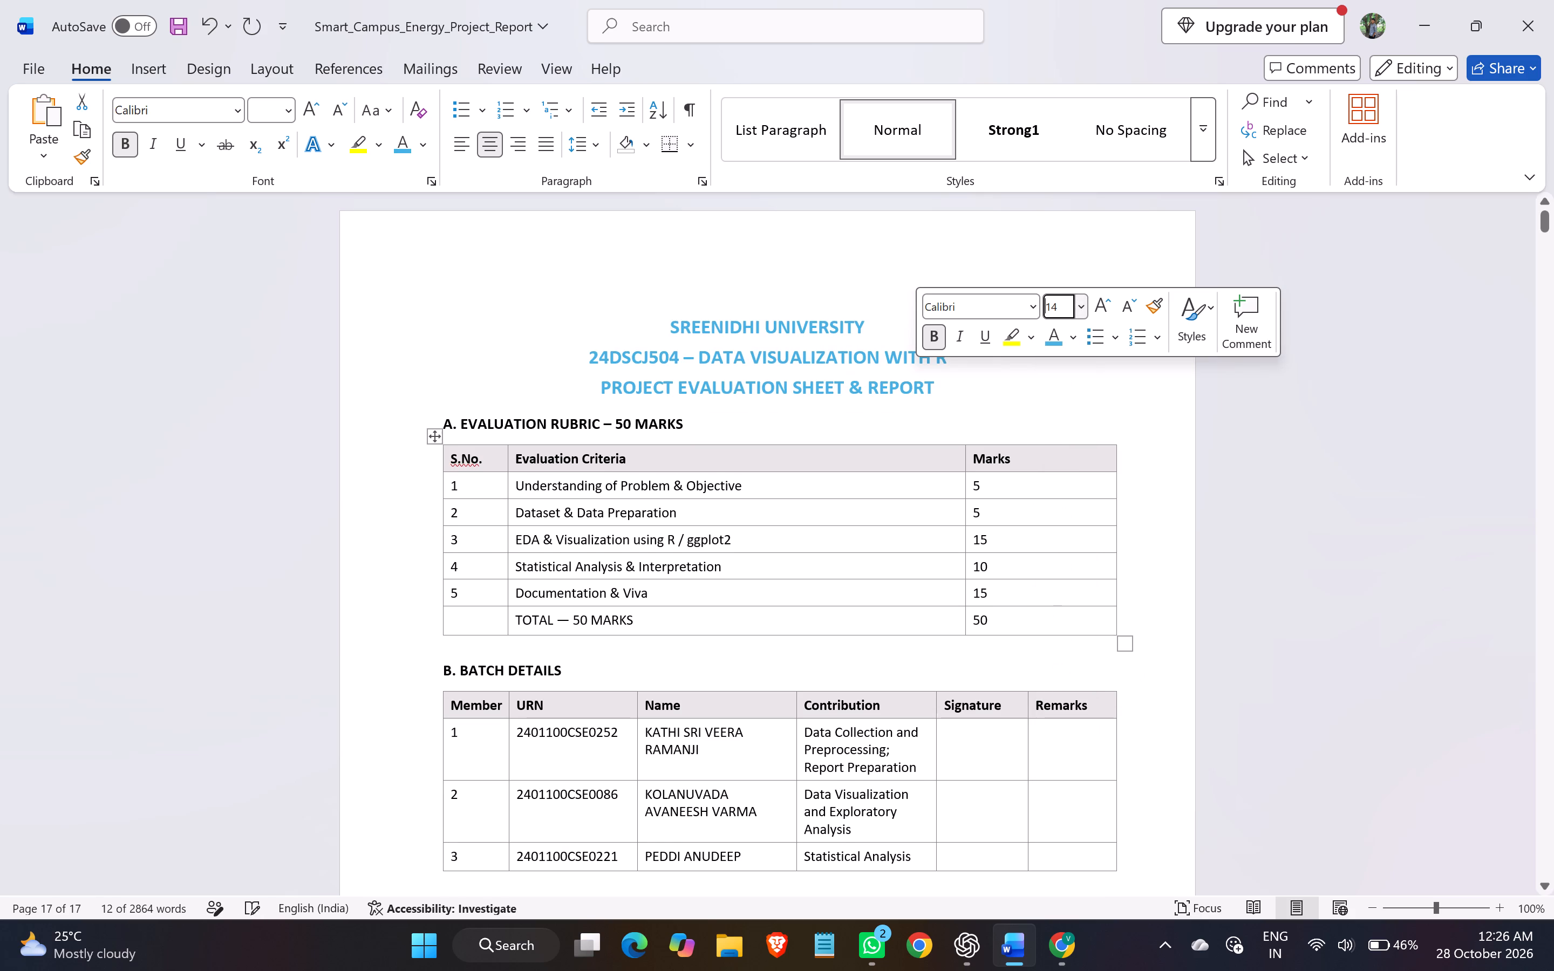
pyautogui.click(1280, 471)
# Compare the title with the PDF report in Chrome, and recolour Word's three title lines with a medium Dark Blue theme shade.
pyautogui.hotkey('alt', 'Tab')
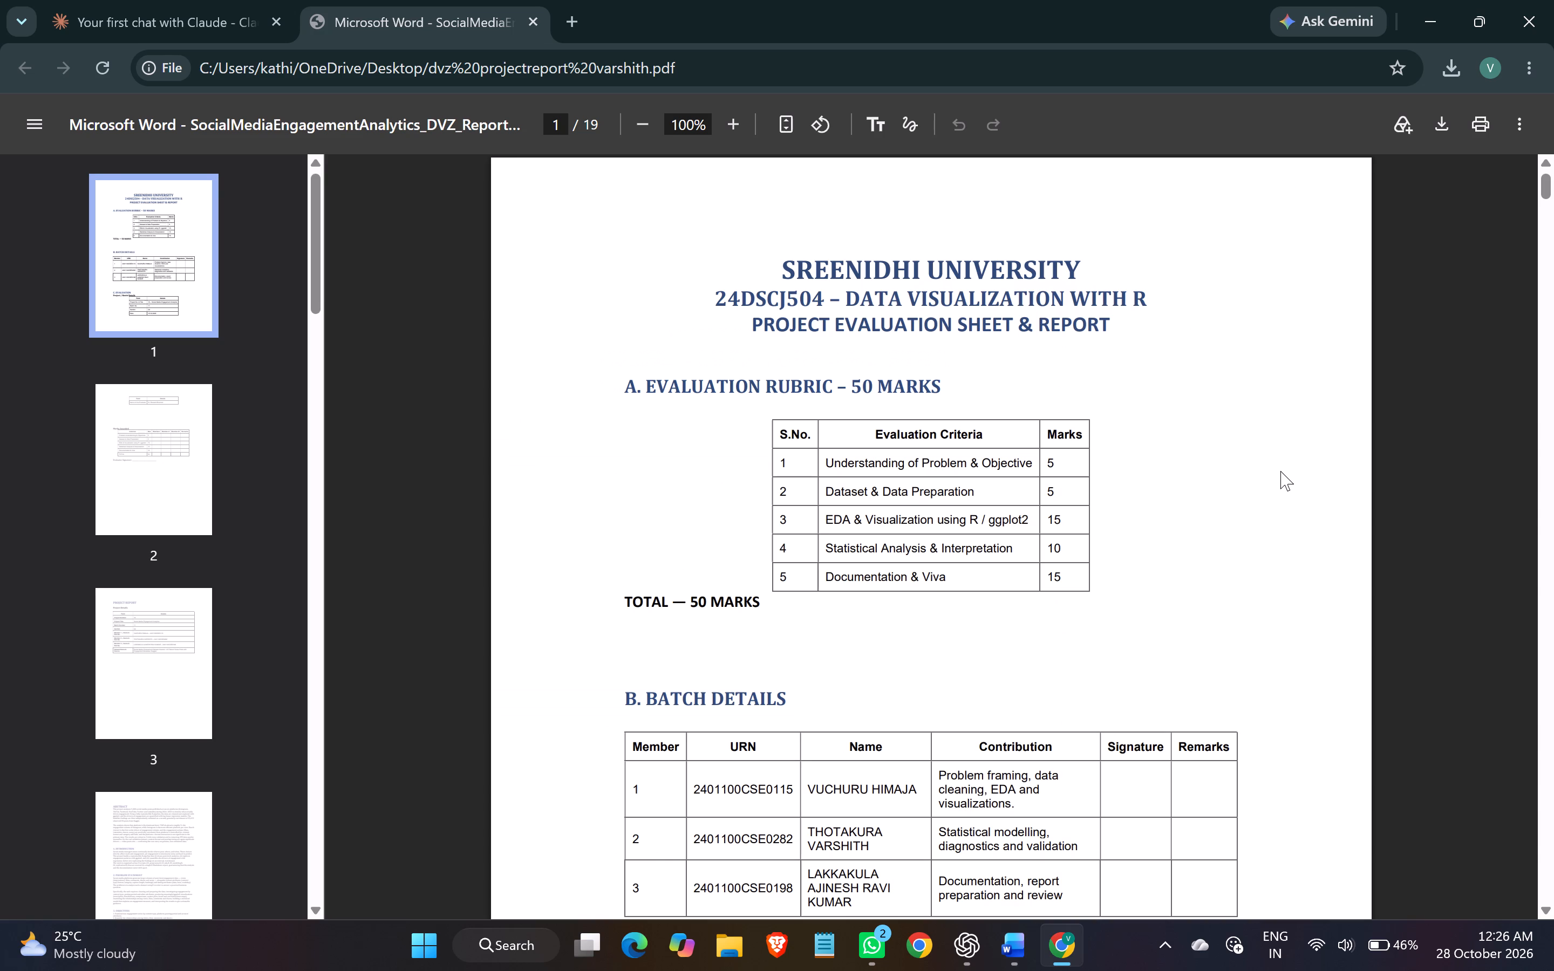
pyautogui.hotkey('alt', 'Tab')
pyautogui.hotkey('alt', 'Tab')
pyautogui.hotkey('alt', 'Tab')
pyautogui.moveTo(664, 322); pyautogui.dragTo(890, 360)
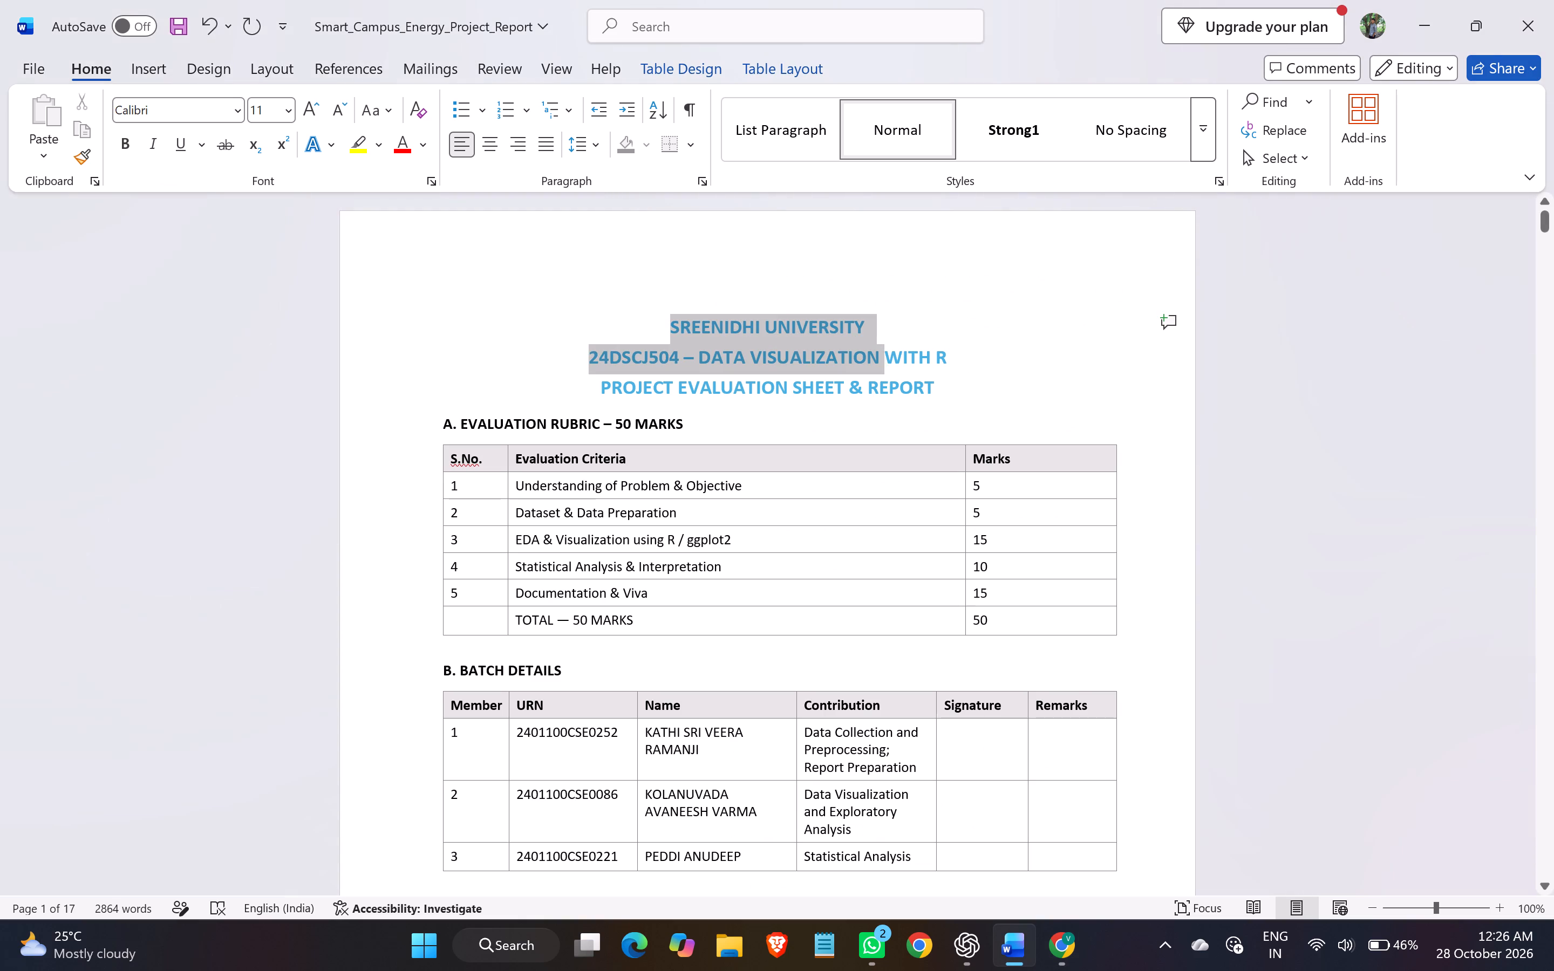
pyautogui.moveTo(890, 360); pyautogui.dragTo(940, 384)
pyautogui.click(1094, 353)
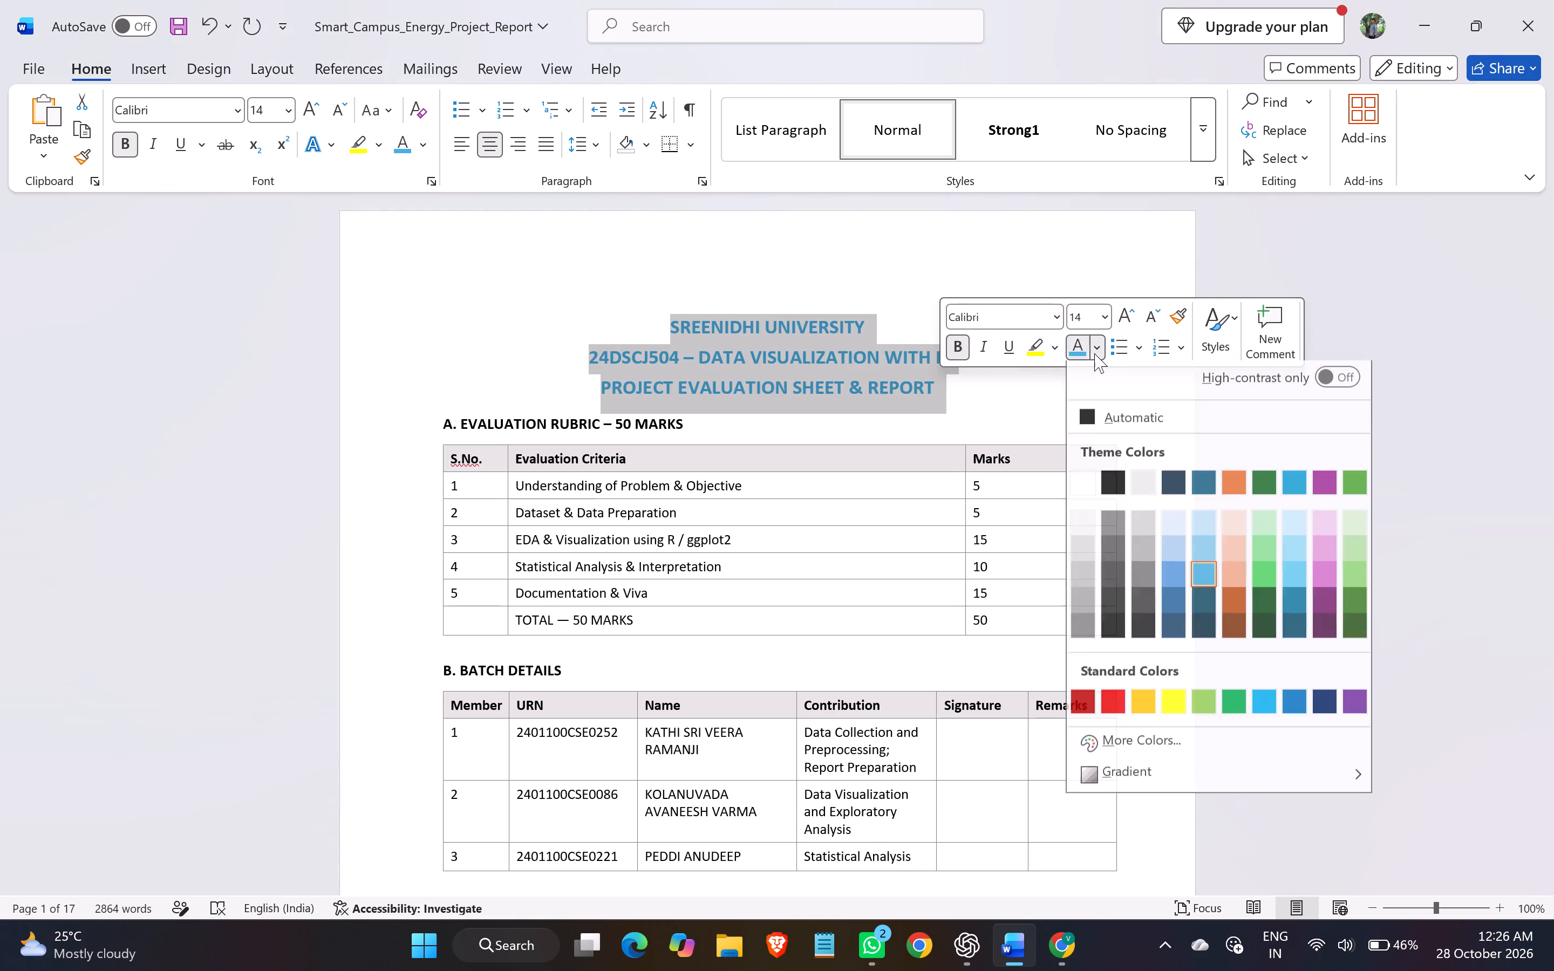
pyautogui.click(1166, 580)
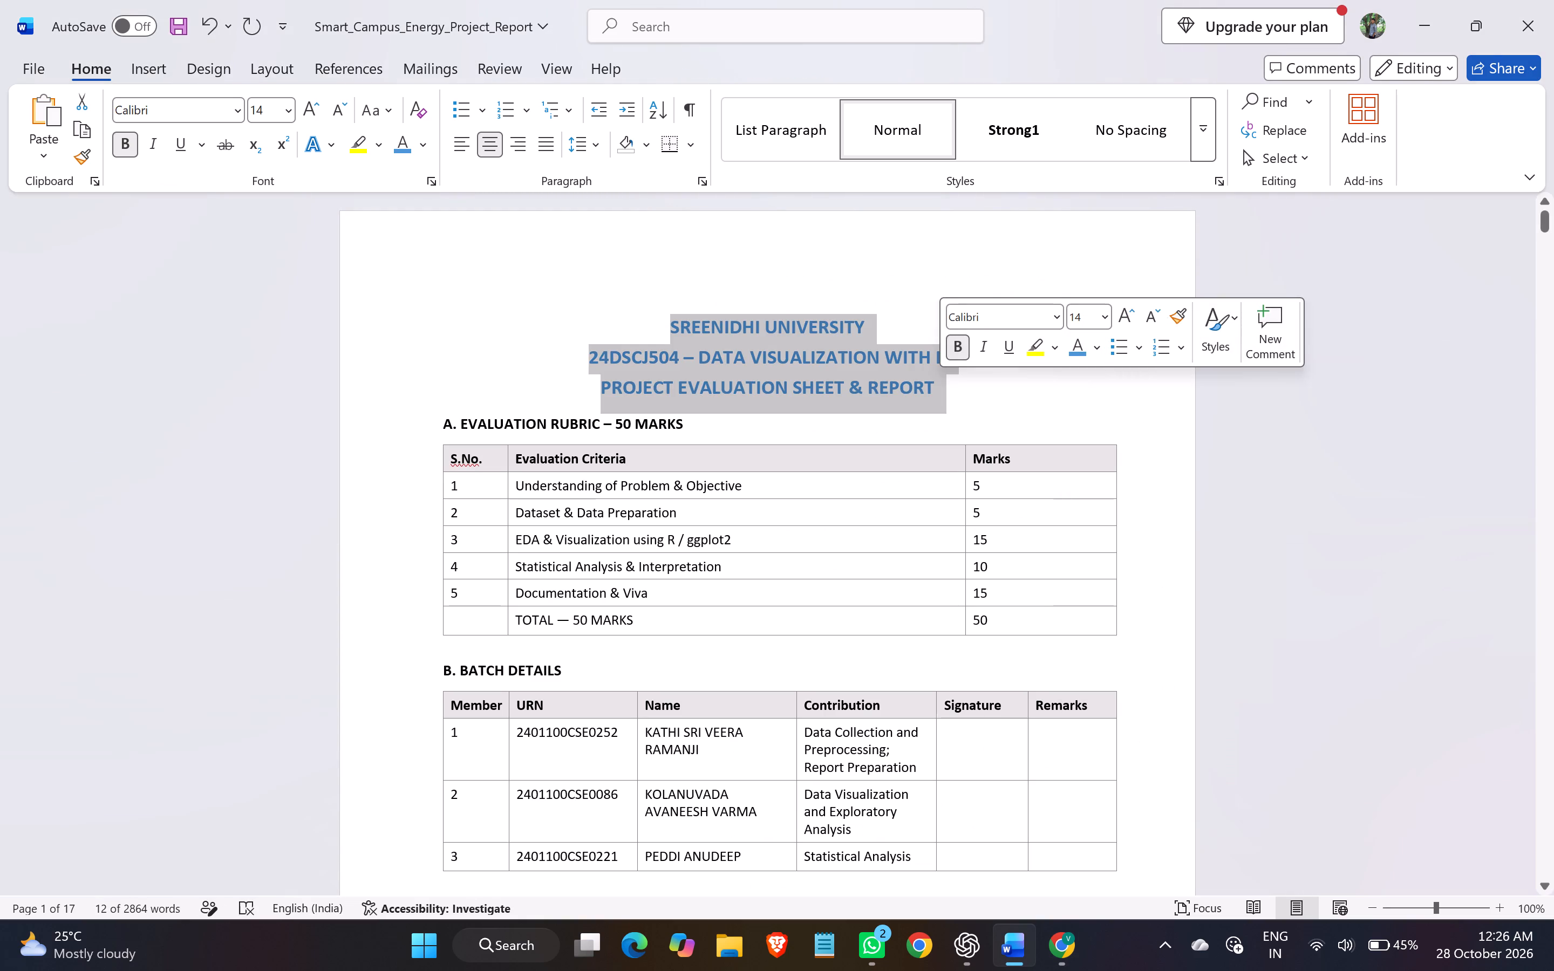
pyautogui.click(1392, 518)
# Check the PDF report's title styling in Chrome, and set the "SREENIDHI UNIVERSITY" line in the Word report to font size 18.
pyautogui.hotkey('alt', 'Tab')
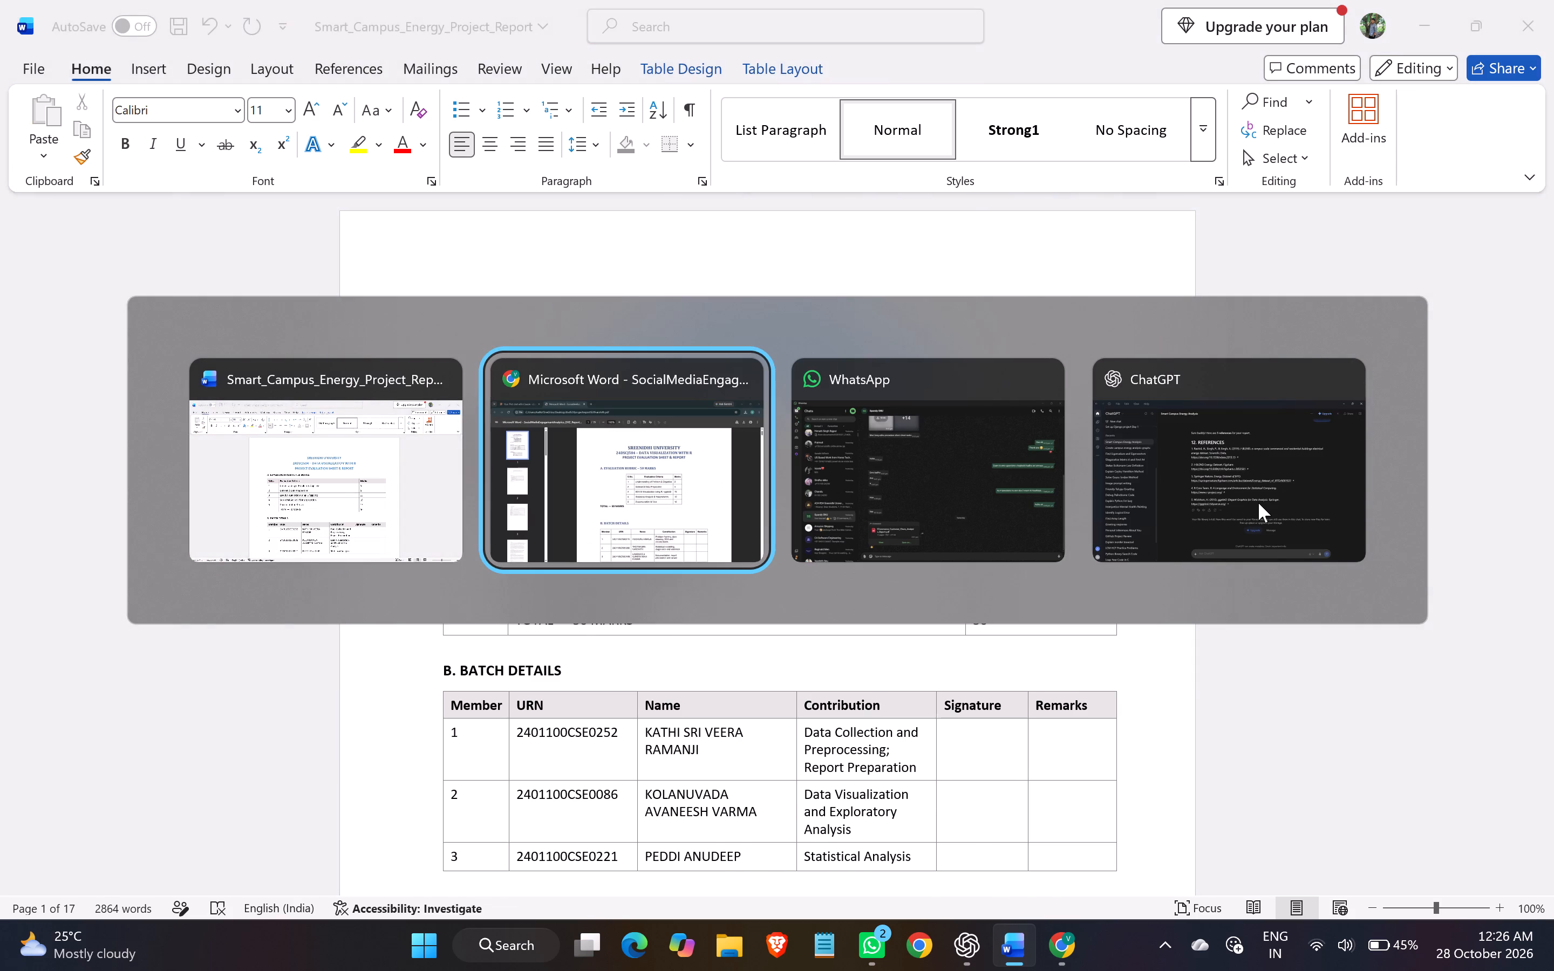
pyautogui.moveTo(778, 264); pyautogui.dragTo(1173, 330)
pyautogui.rightClick(1177, 343)
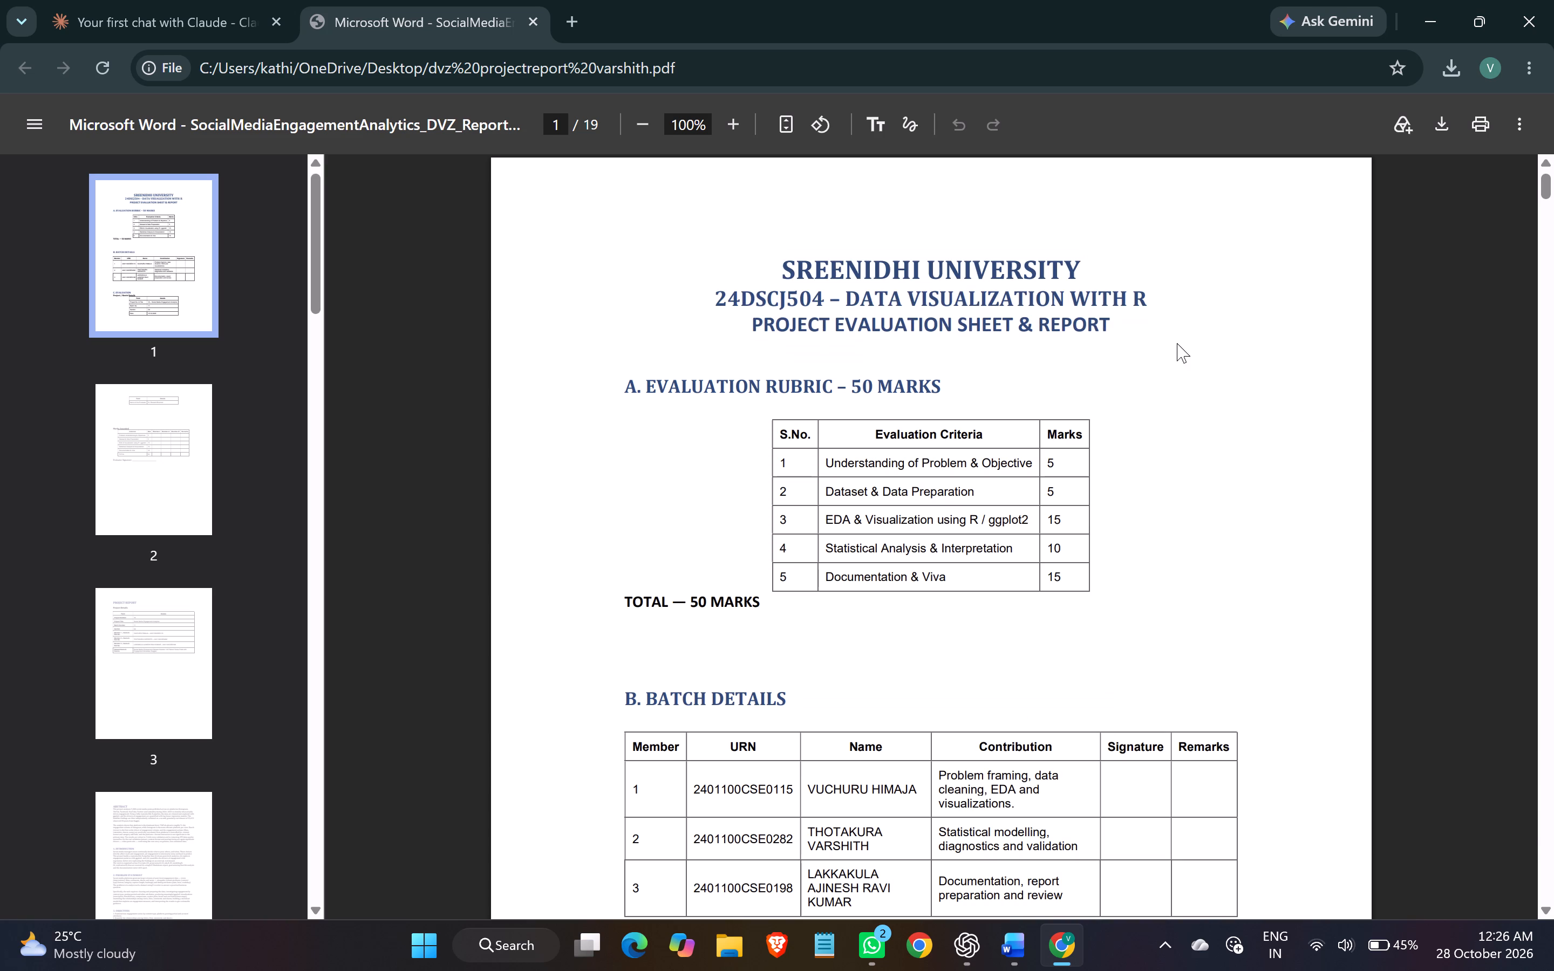
pyautogui.click(1103, 379)
pyautogui.hotkey('alt', 'Tab')
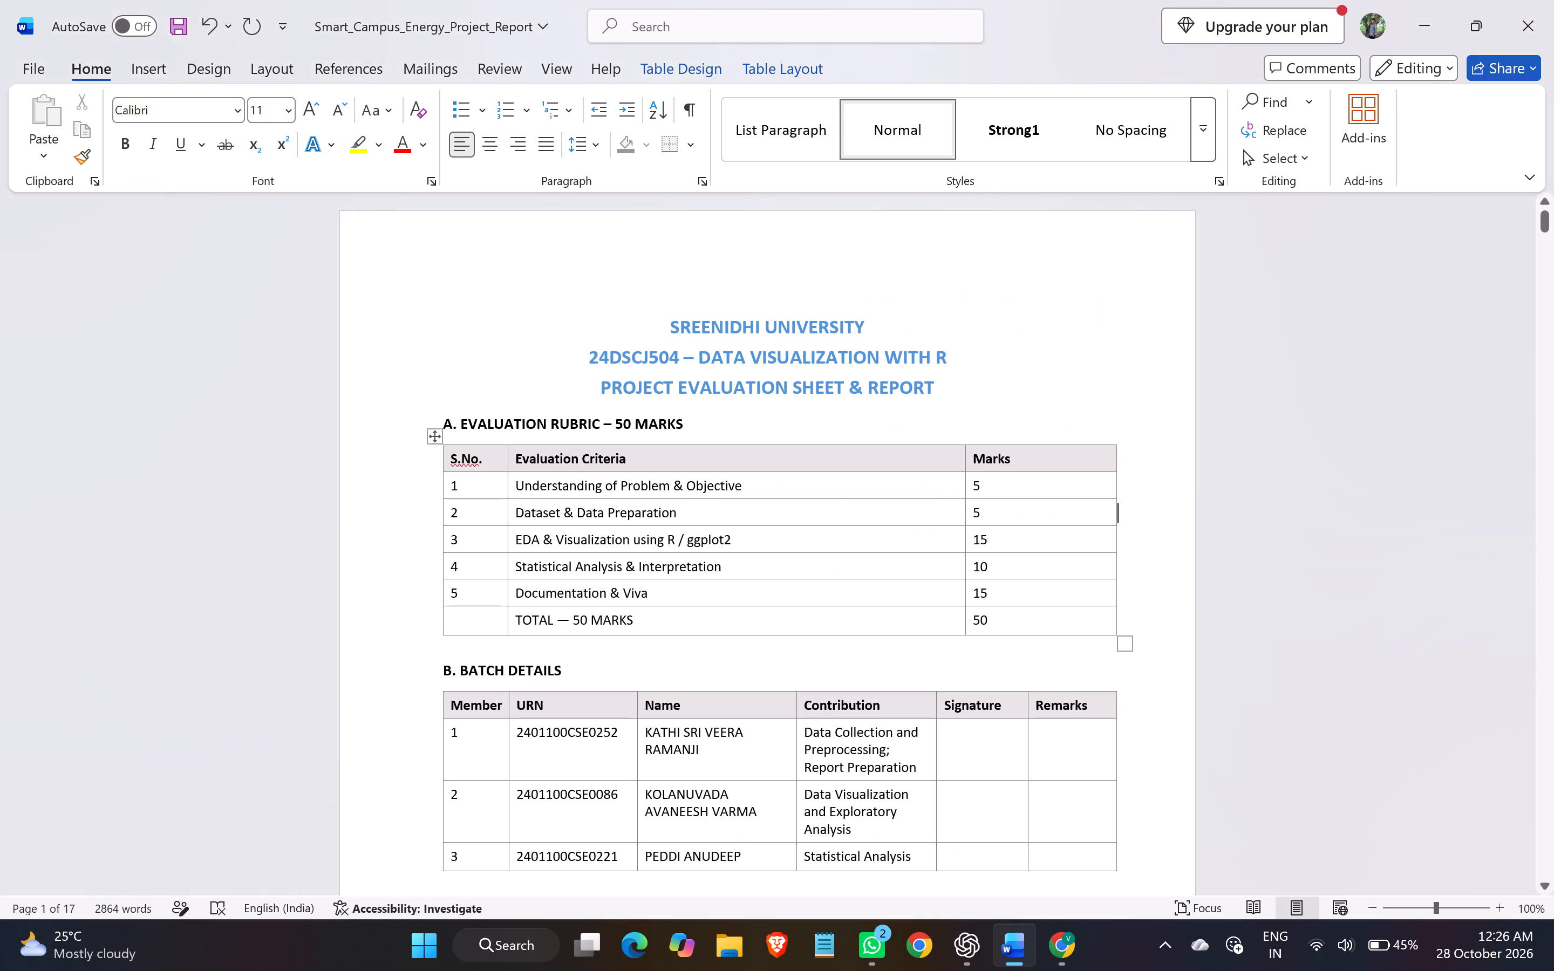
pyautogui.hotkey('alt', 'Tab')
pyautogui.hotkey('alt', 'Tab')
pyautogui.moveTo(666, 323); pyautogui.dragTo(847, 319)
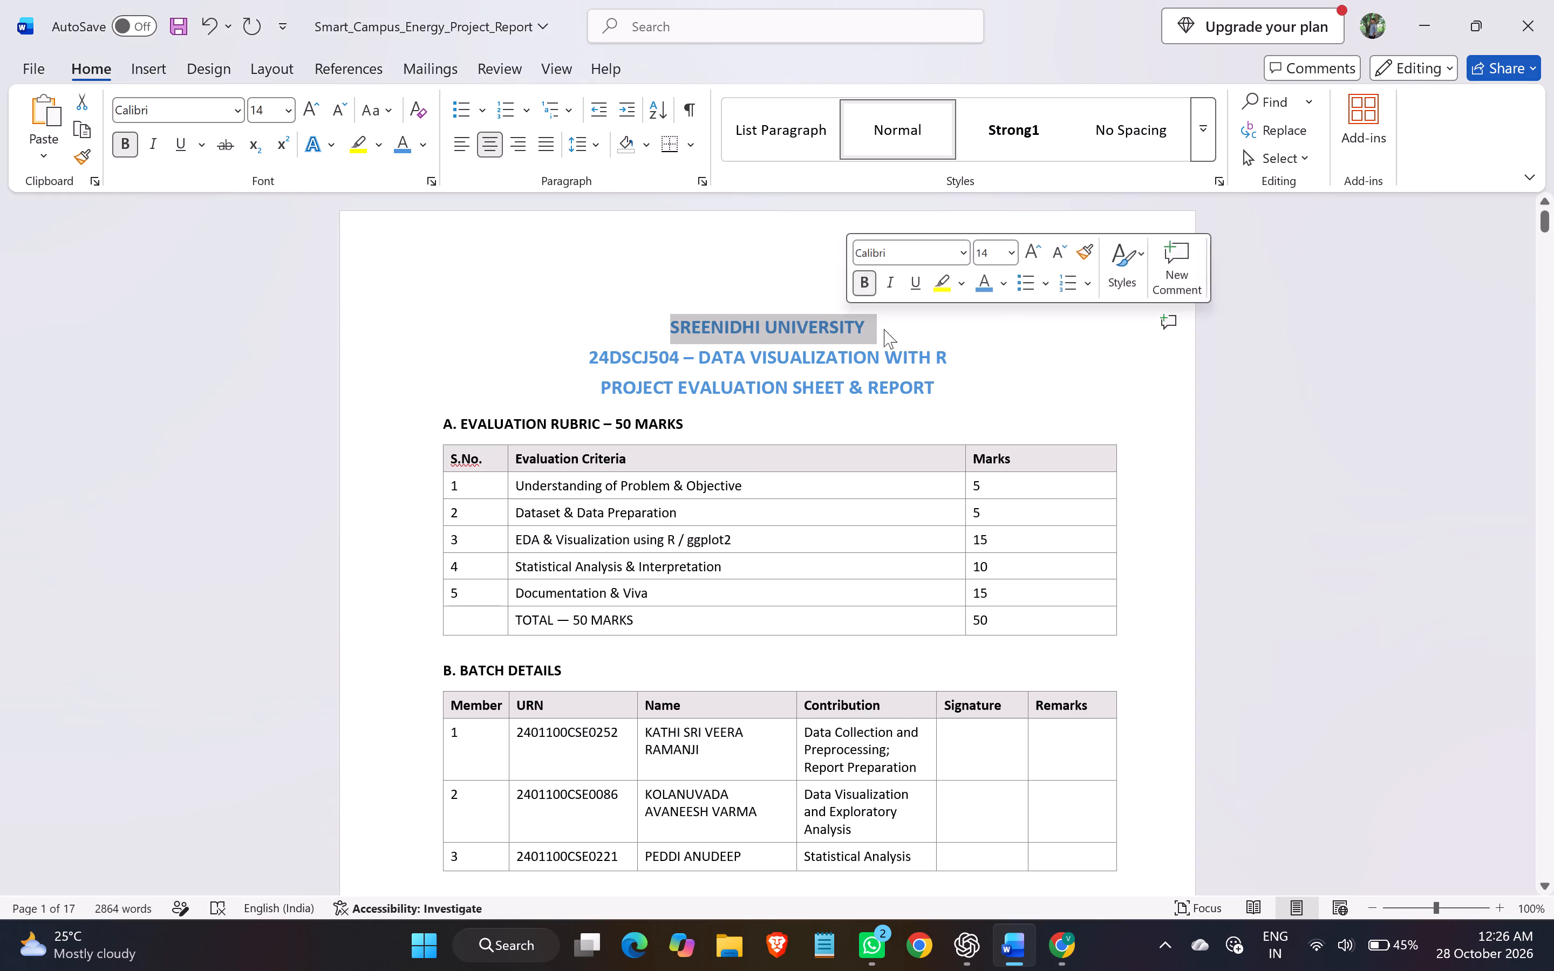
pyautogui.click(1017, 258)
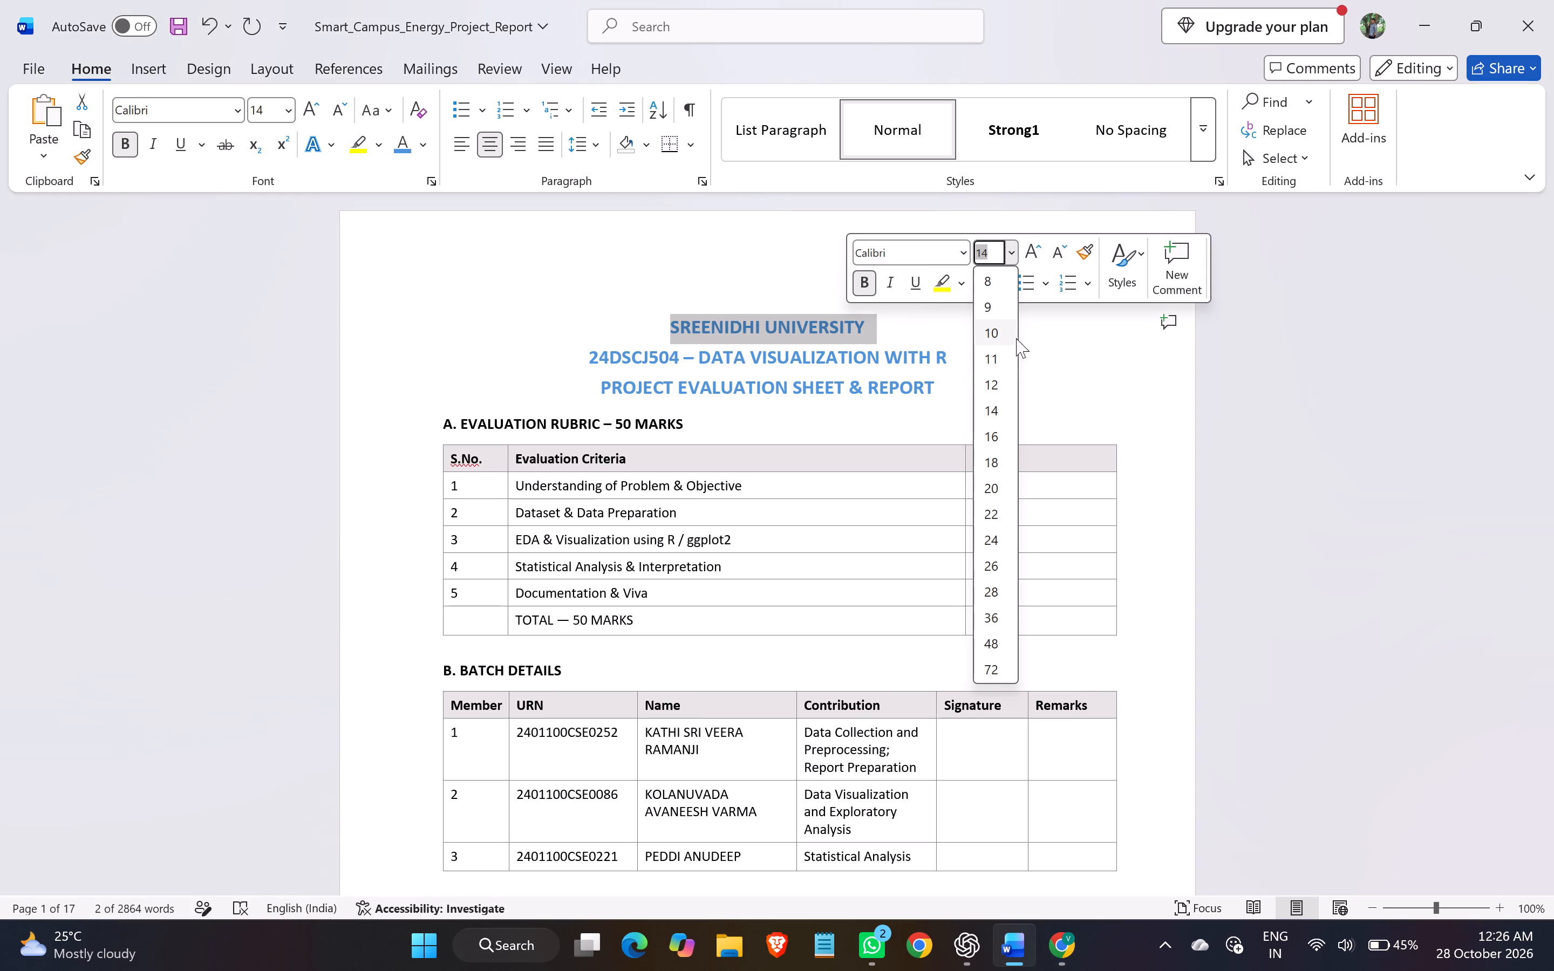
pyautogui.click(995, 466)
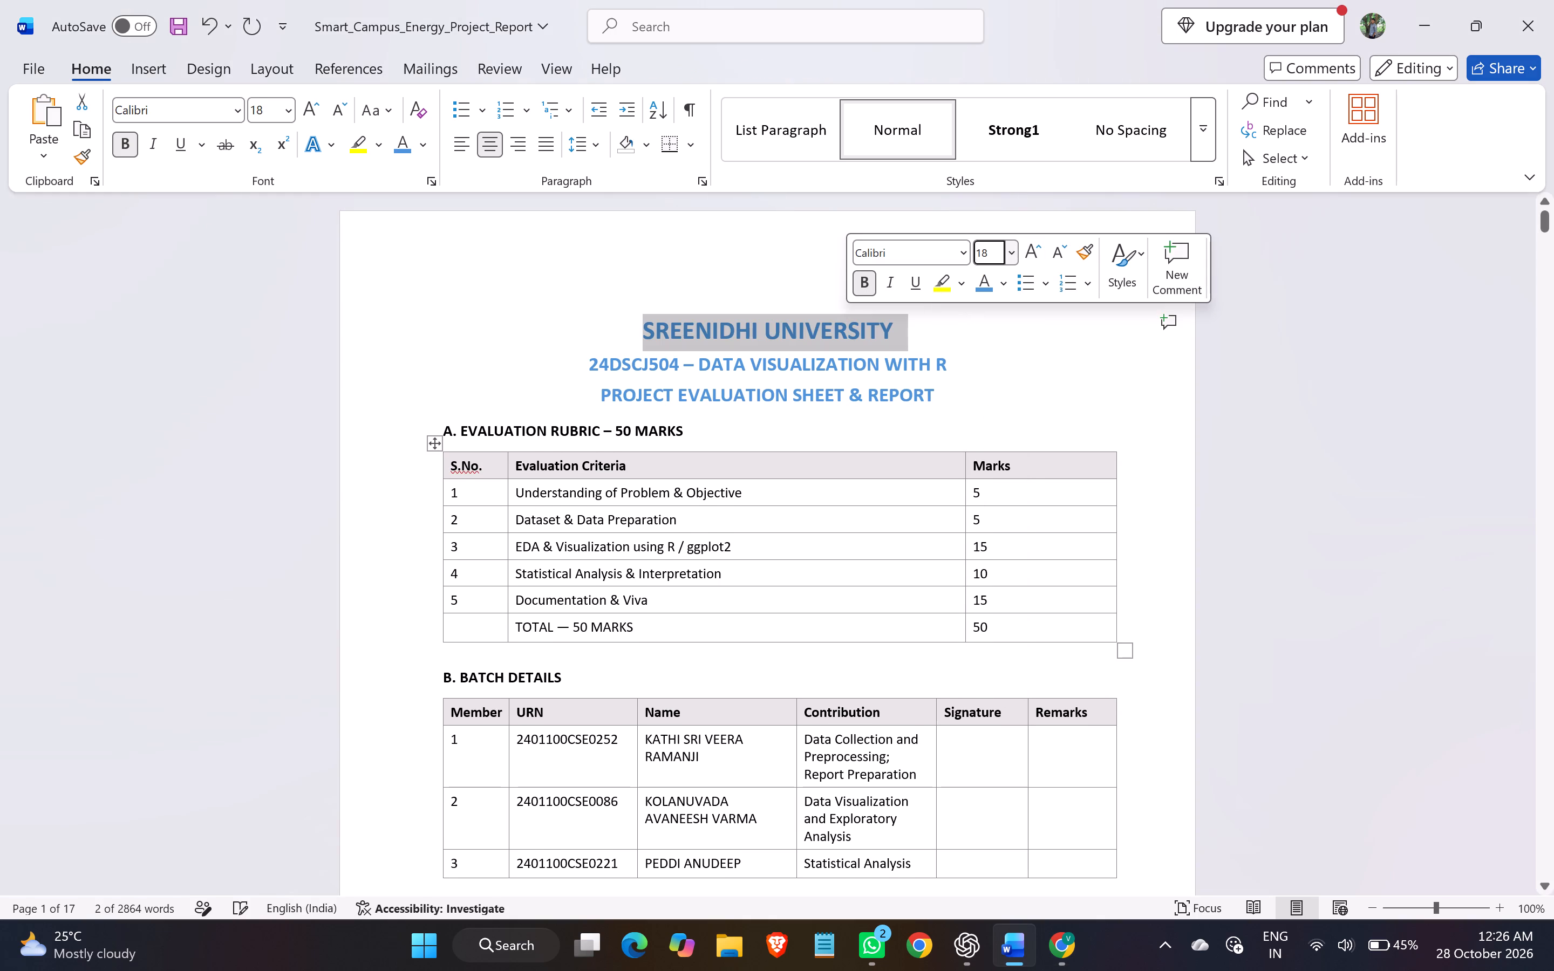
pyautogui.click(989, 360)
# Check the PDF's title colour again, and recolour the Word report's three title lines to Dark Blue, Text 2, Lighter 25%.
pyautogui.hotkey('alt', 'Tab')
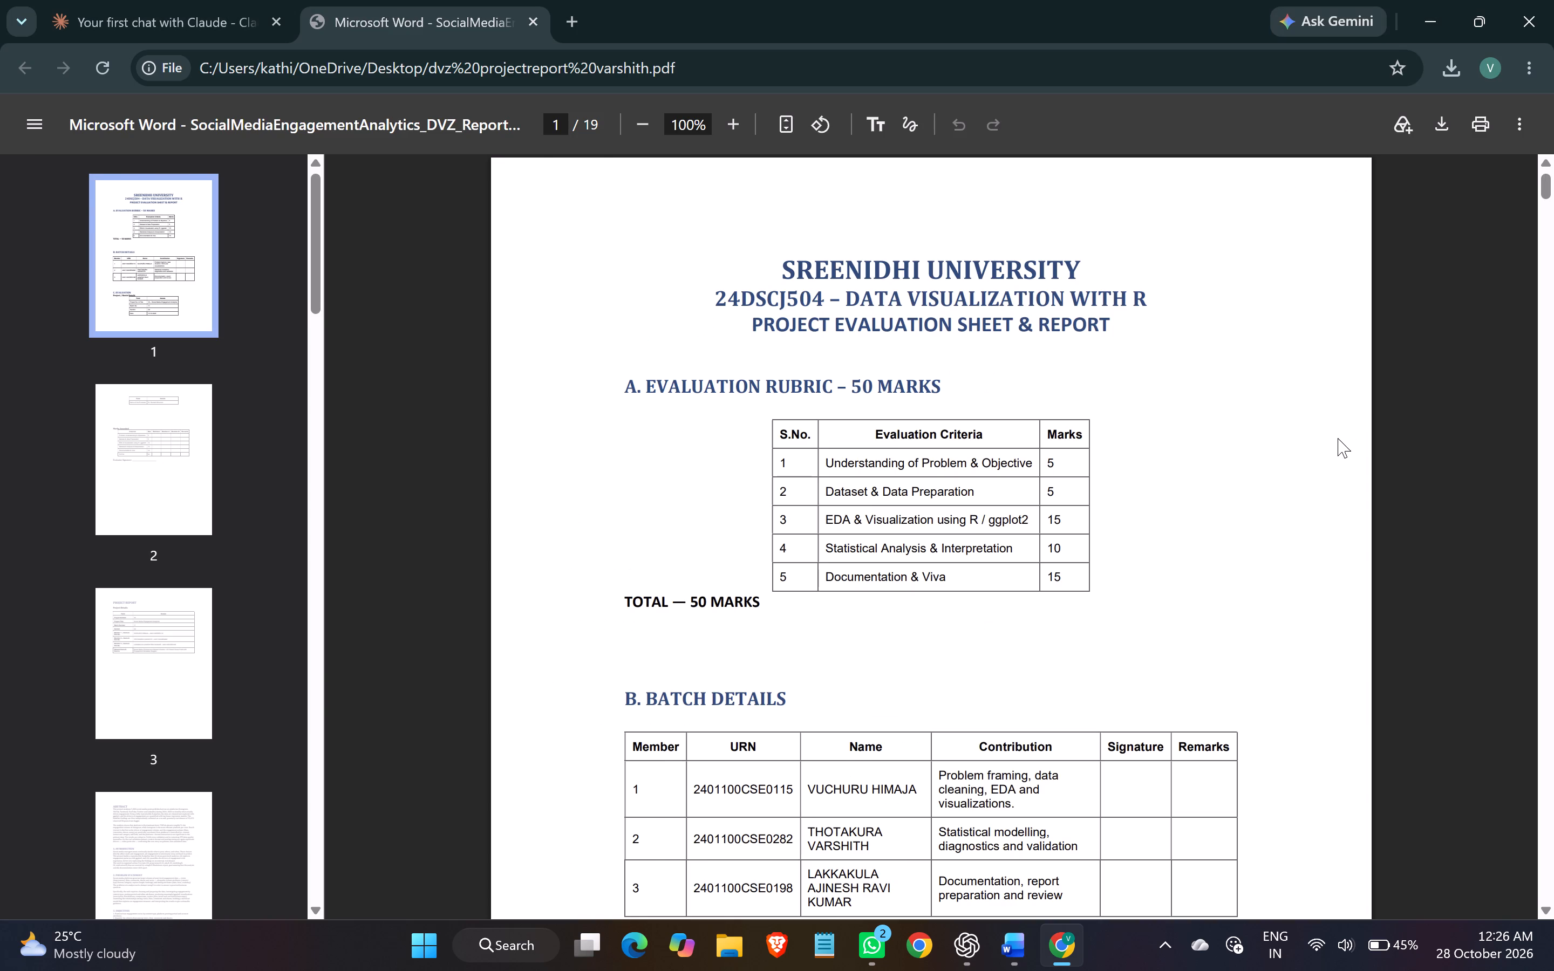
pyautogui.hotkey('alt', 'Tab')
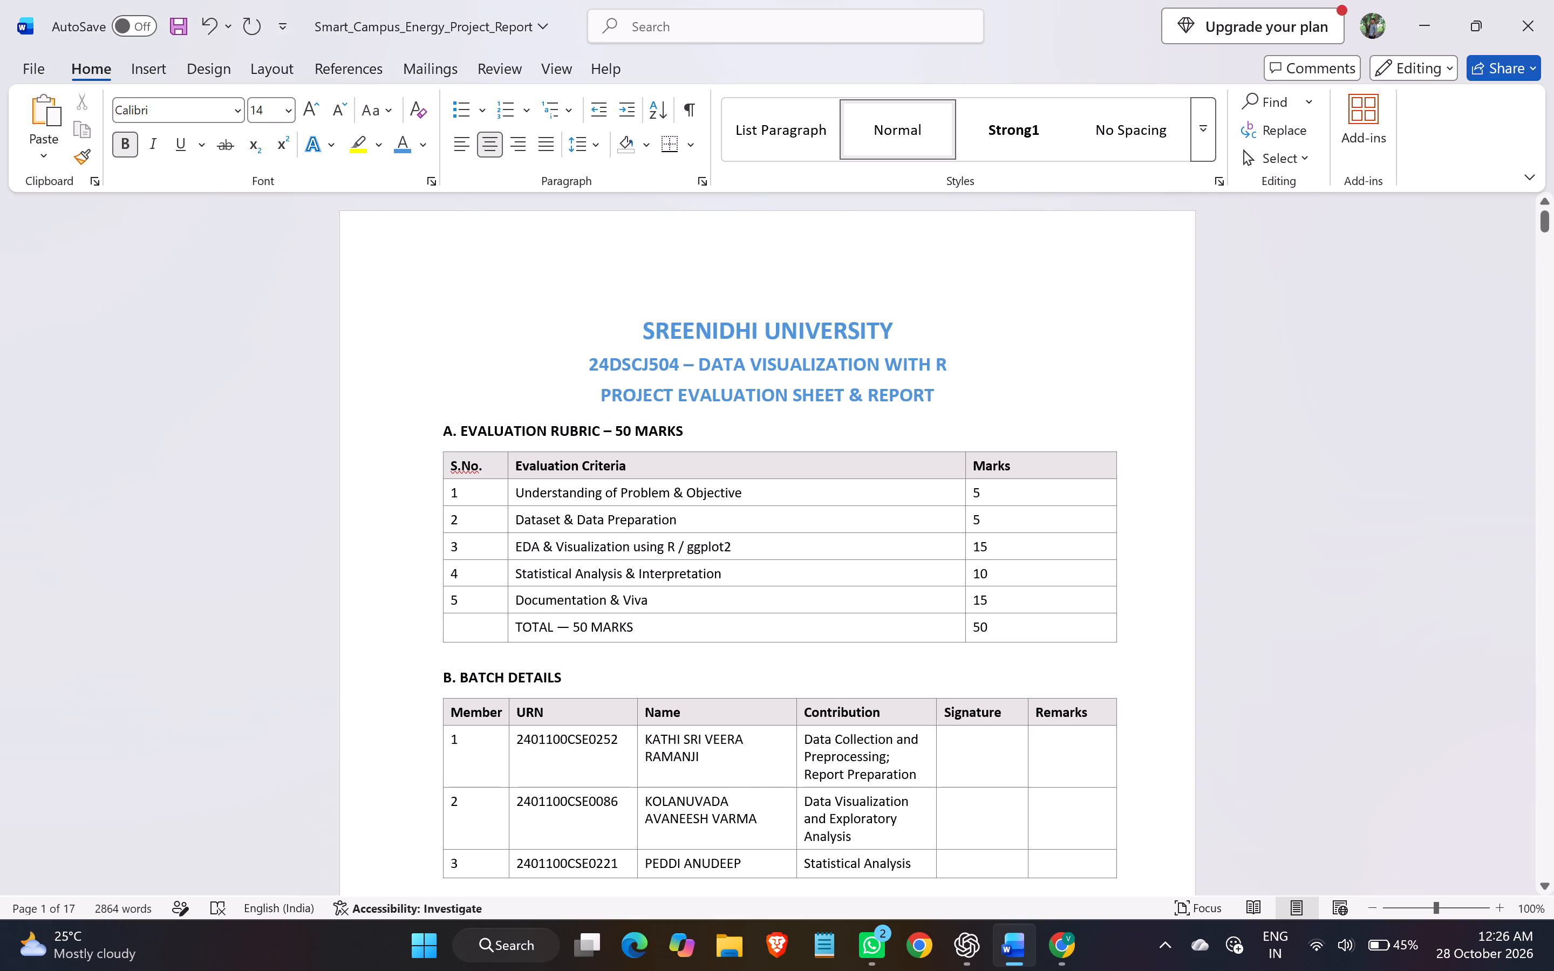
pyautogui.moveTo(641, 329); pyautogui.dragTo(937, 388)
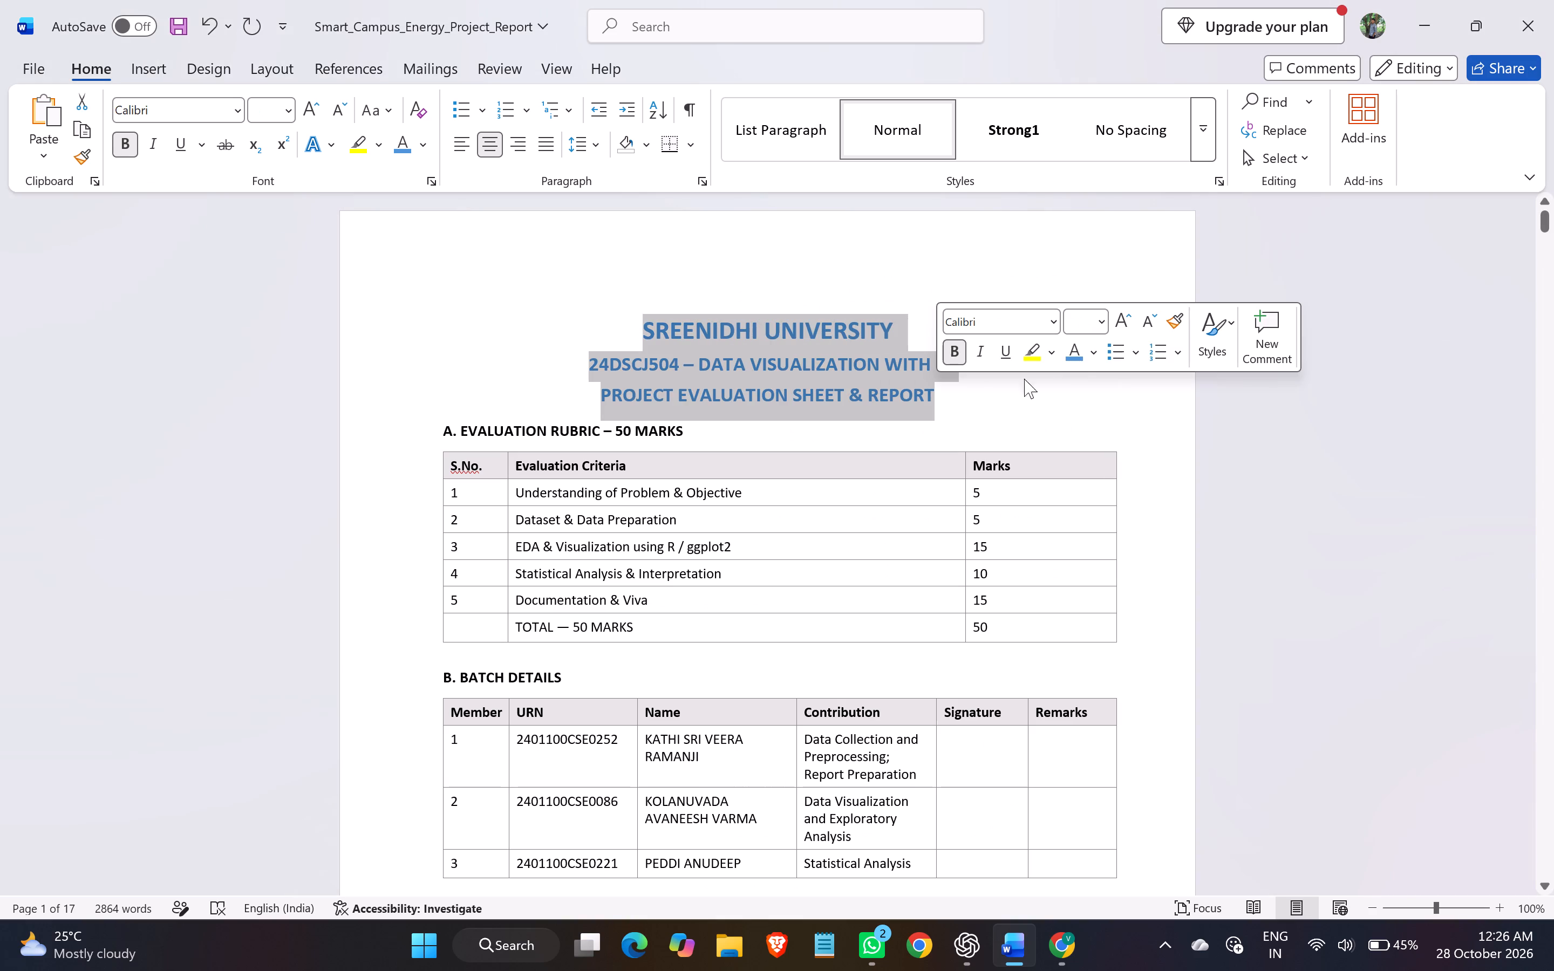
pyautogui.click(1099, 339)
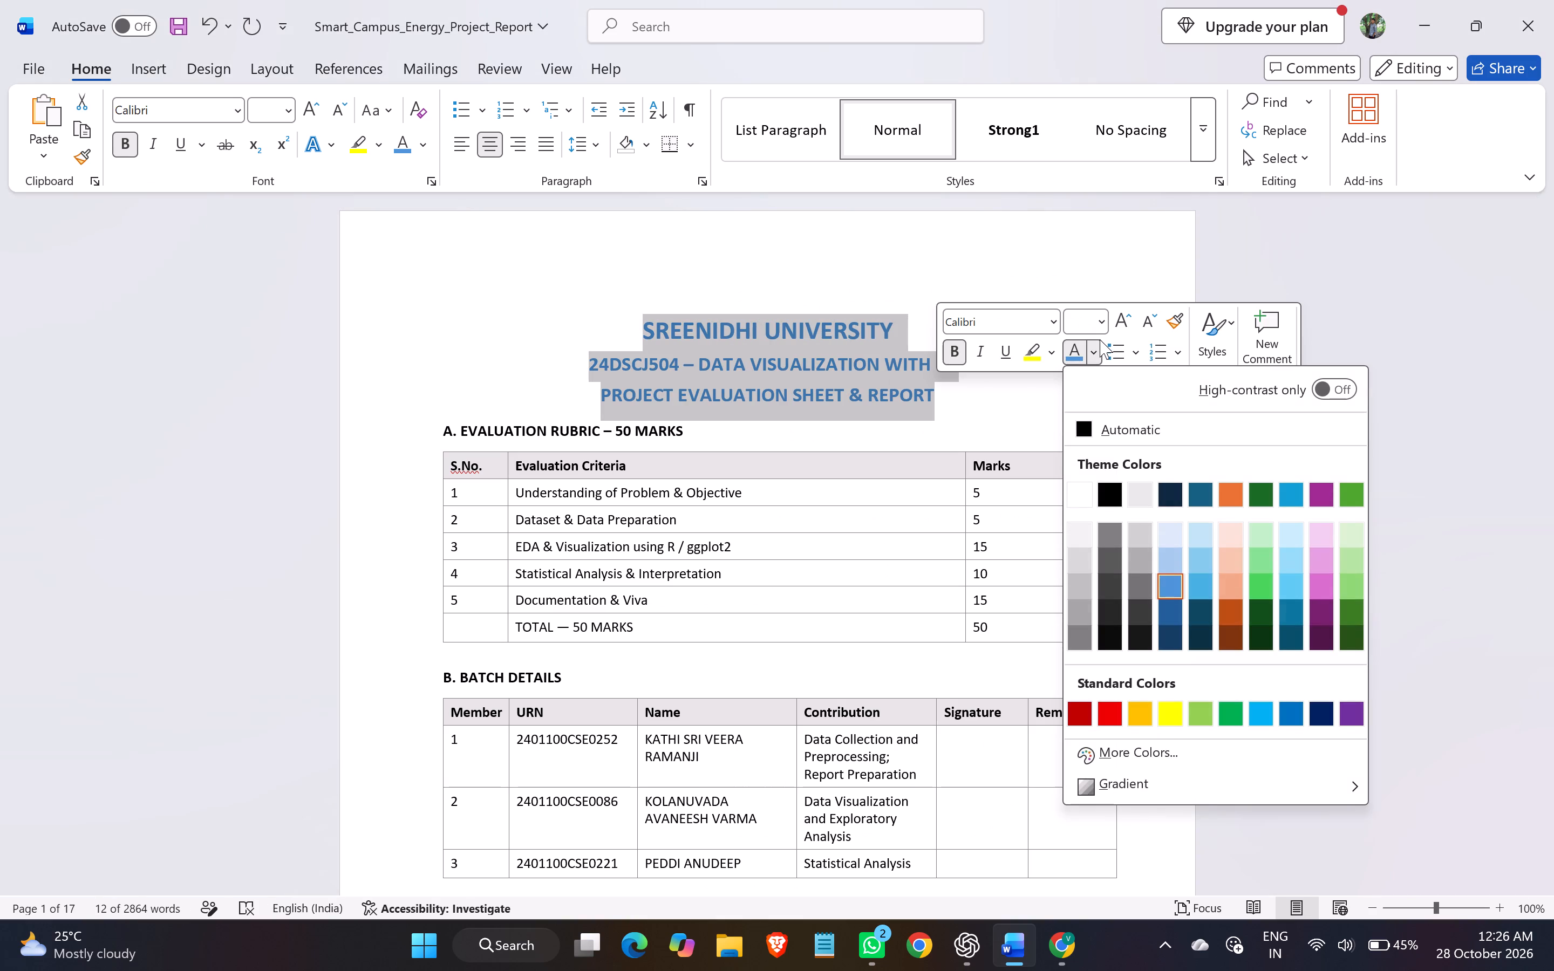
pyautogui.click(1169, 608)
pyautogui.click(1341, 569)
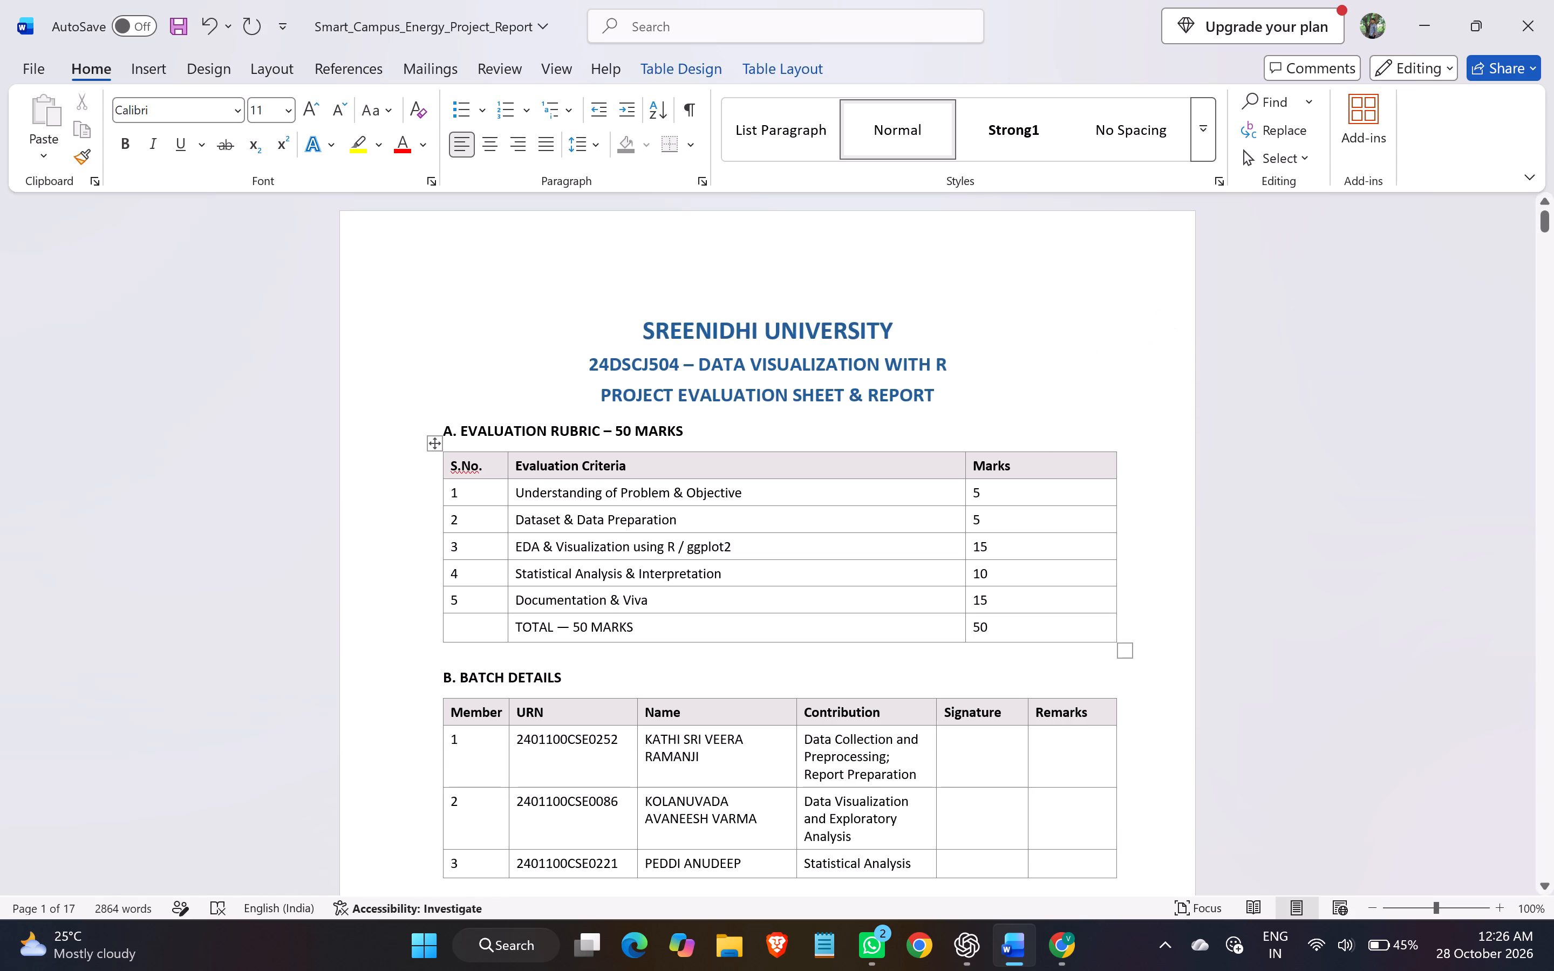
# Following the PDF's heading style, format the Word heading "A. EVALUATION RUBRIC – 50 MARKS" in size 14, bold and the title's dark blue.
pyautogui.scroll(-1, 1360, 440)
pyautogui.hotkey('alt', 'Tab')
pyautogui.hotkey('alt', 'Tab')
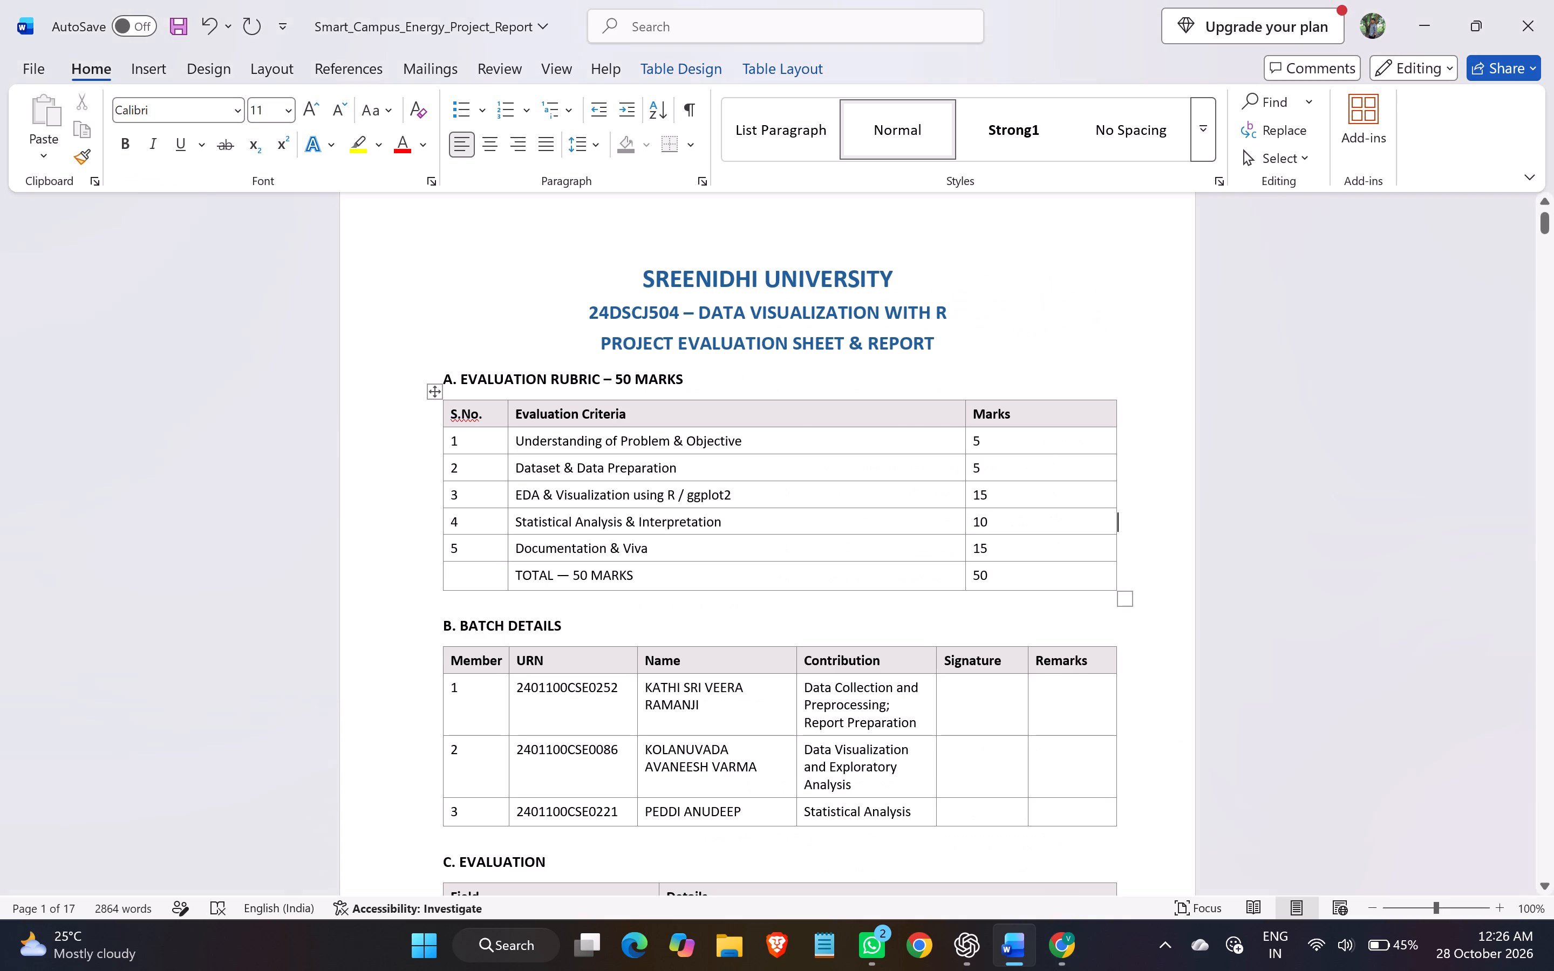
pyautogui.hotkey('alt', 'Tab')
pyautogui.hotkey('alt', 'Tab')
pyautogui.moveTo(444, 374); pyautogui.dragTo(679, 379)
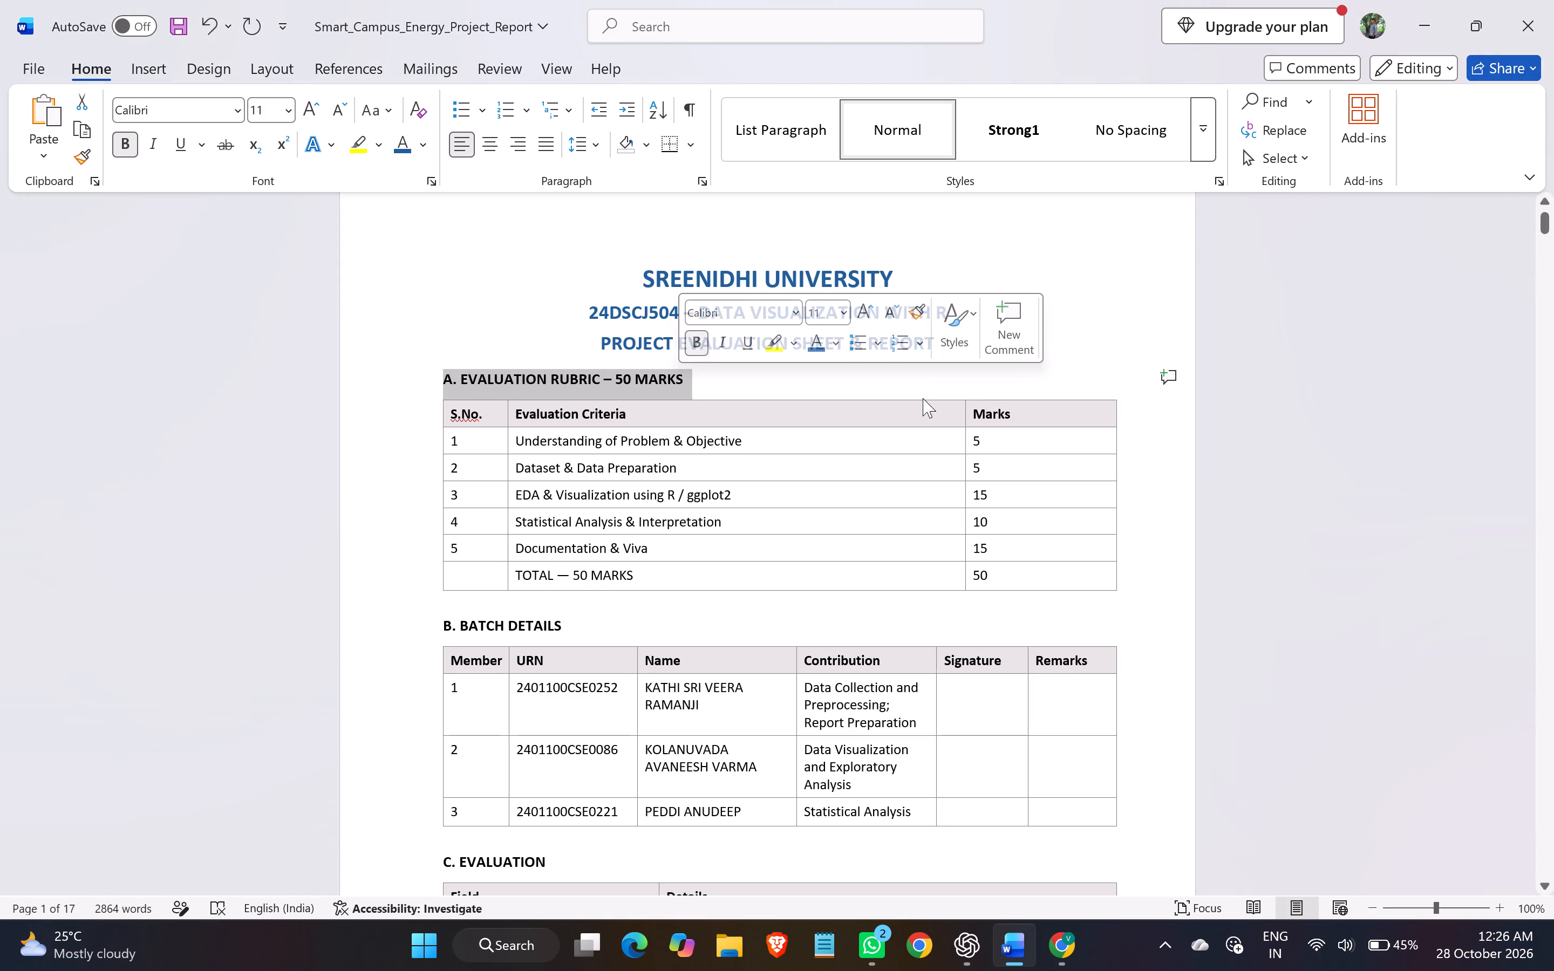
pyautogui.hotkey('alt', 'Tab')
pyautogui.hotkey('alt', 'Tab')
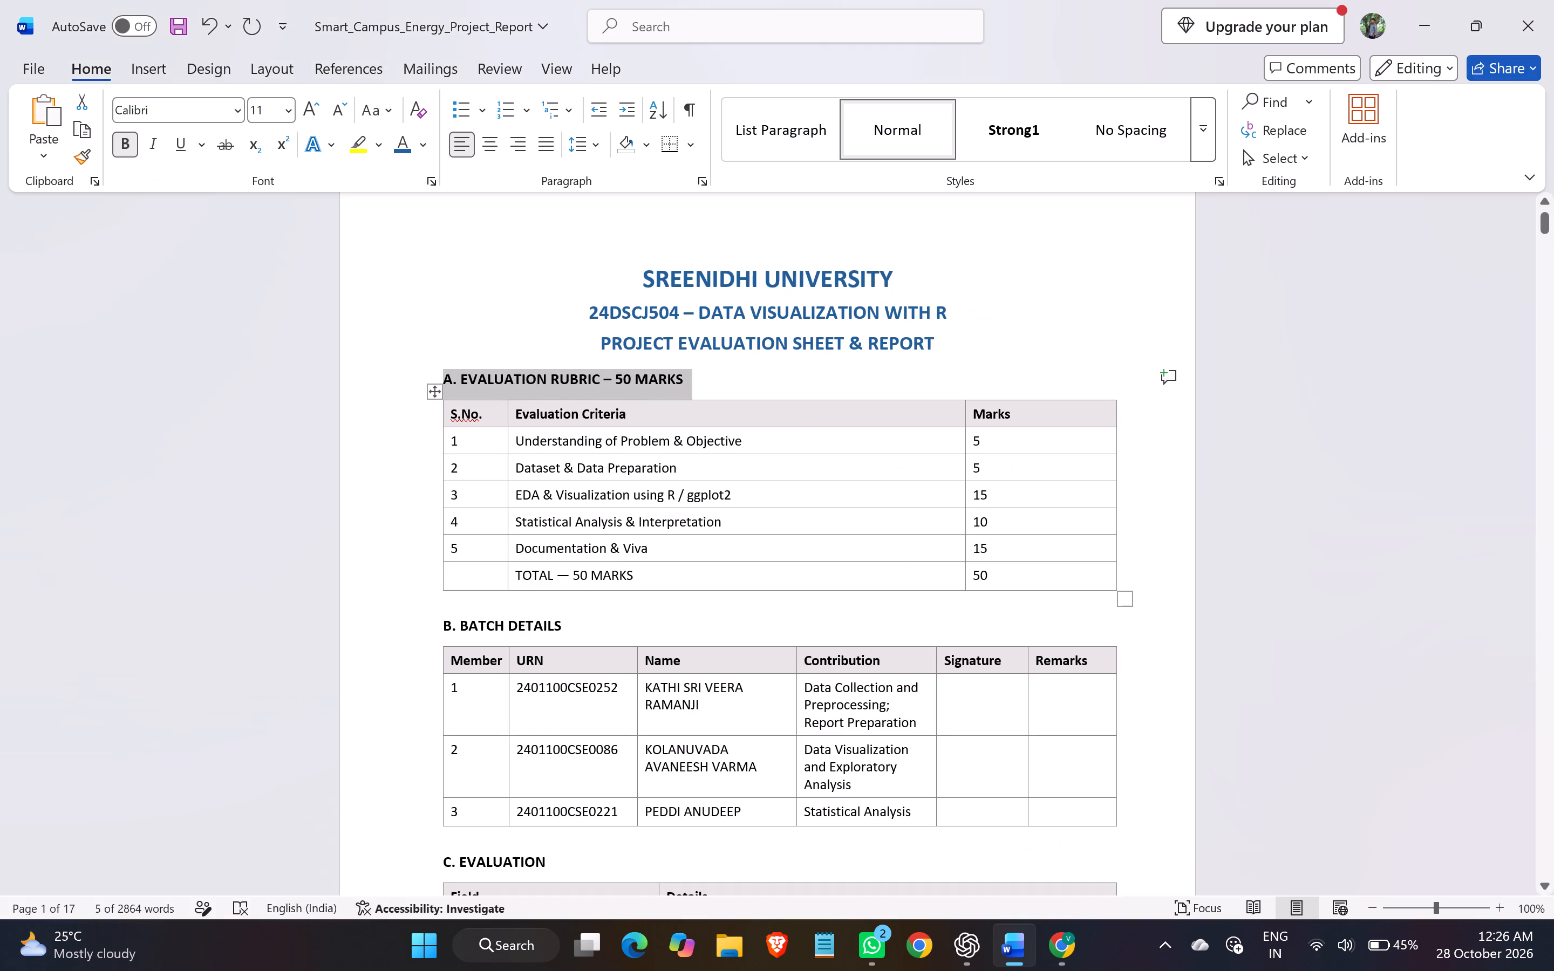
pyautogui.click(450, 370)
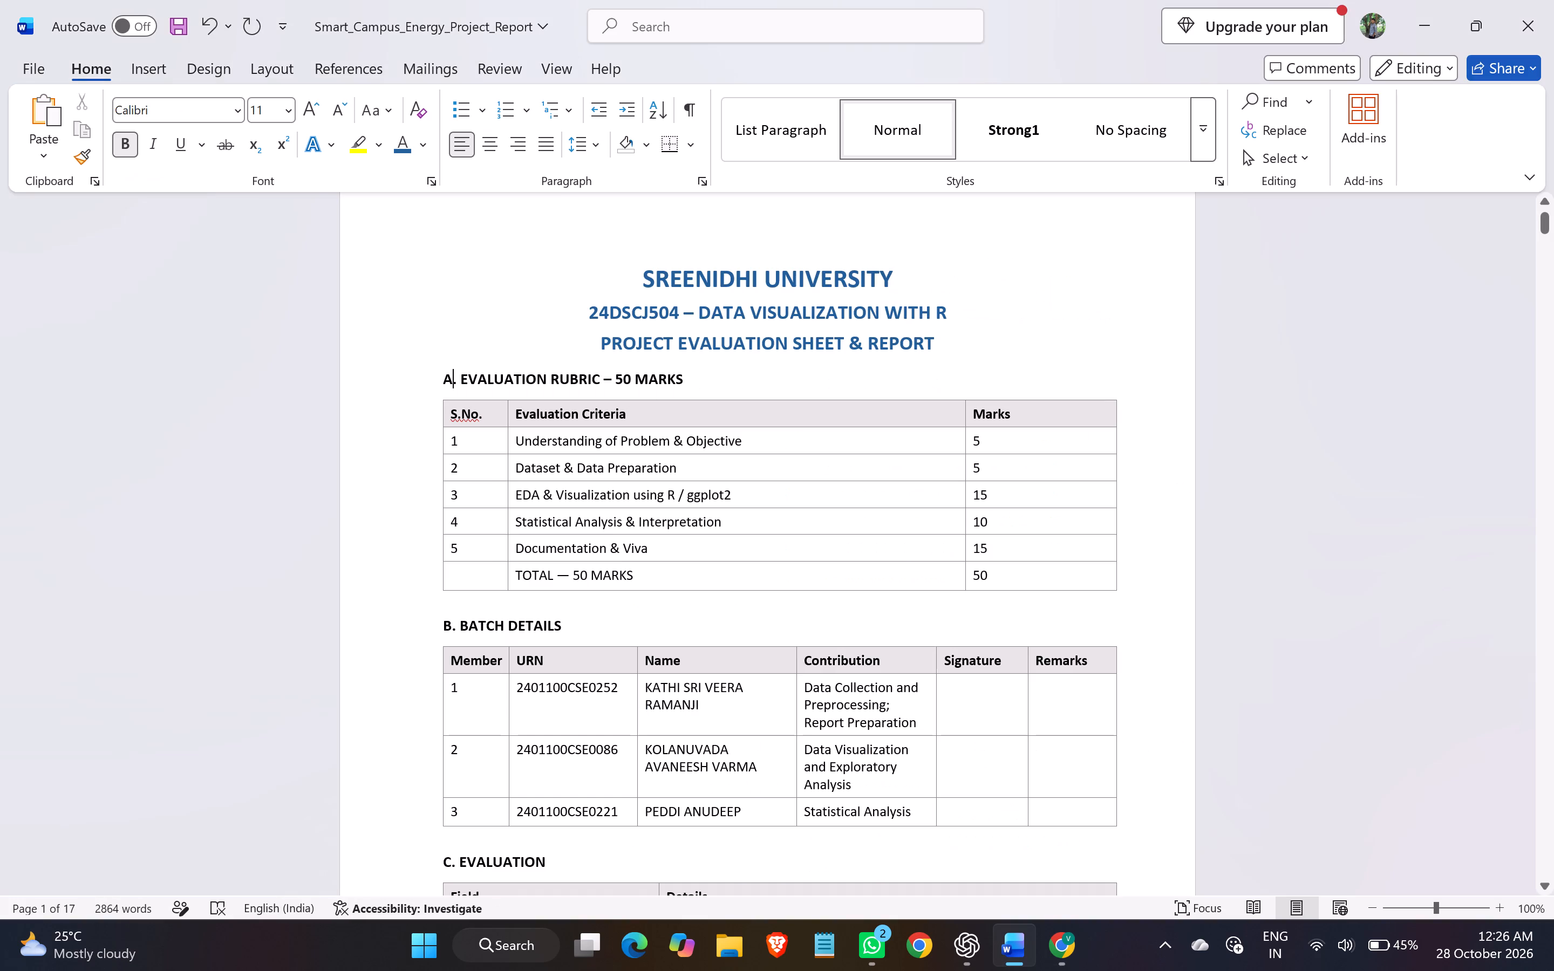
pyautogui.click(446, 378)
pyautogui.moveTo(443, 380); pyautogui.dragTo(624, 378)
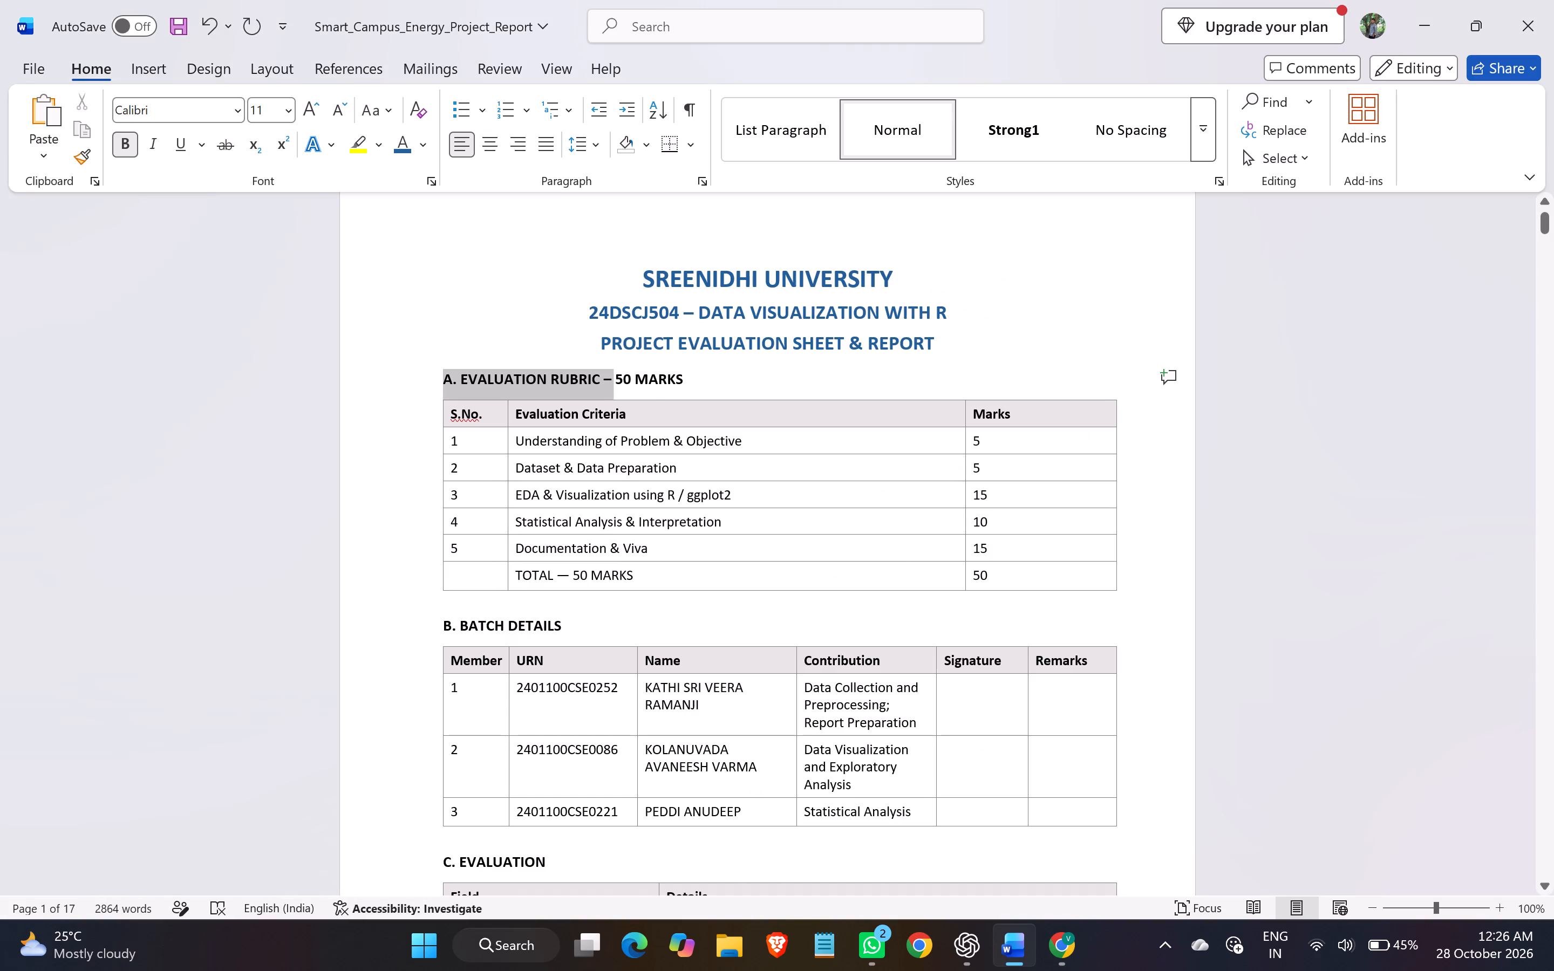
pyautogui.moveTo(624, 378); pyautogui.dragTo(669, 378)
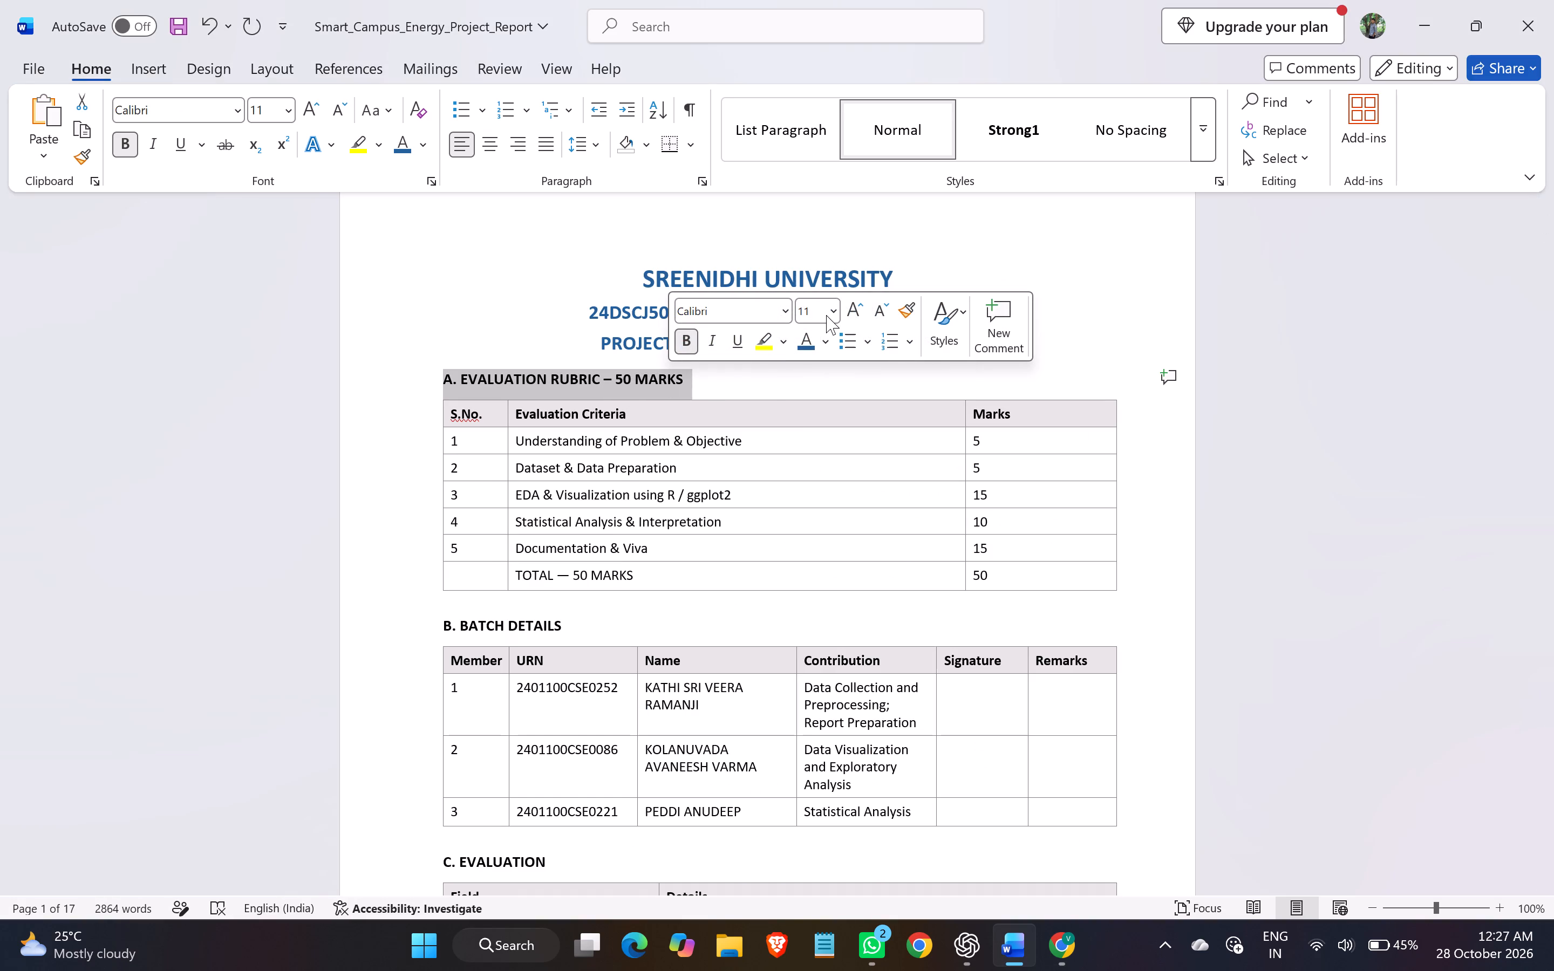
pyautogui.click(826, 313)
pyautogui.click(835, 304)
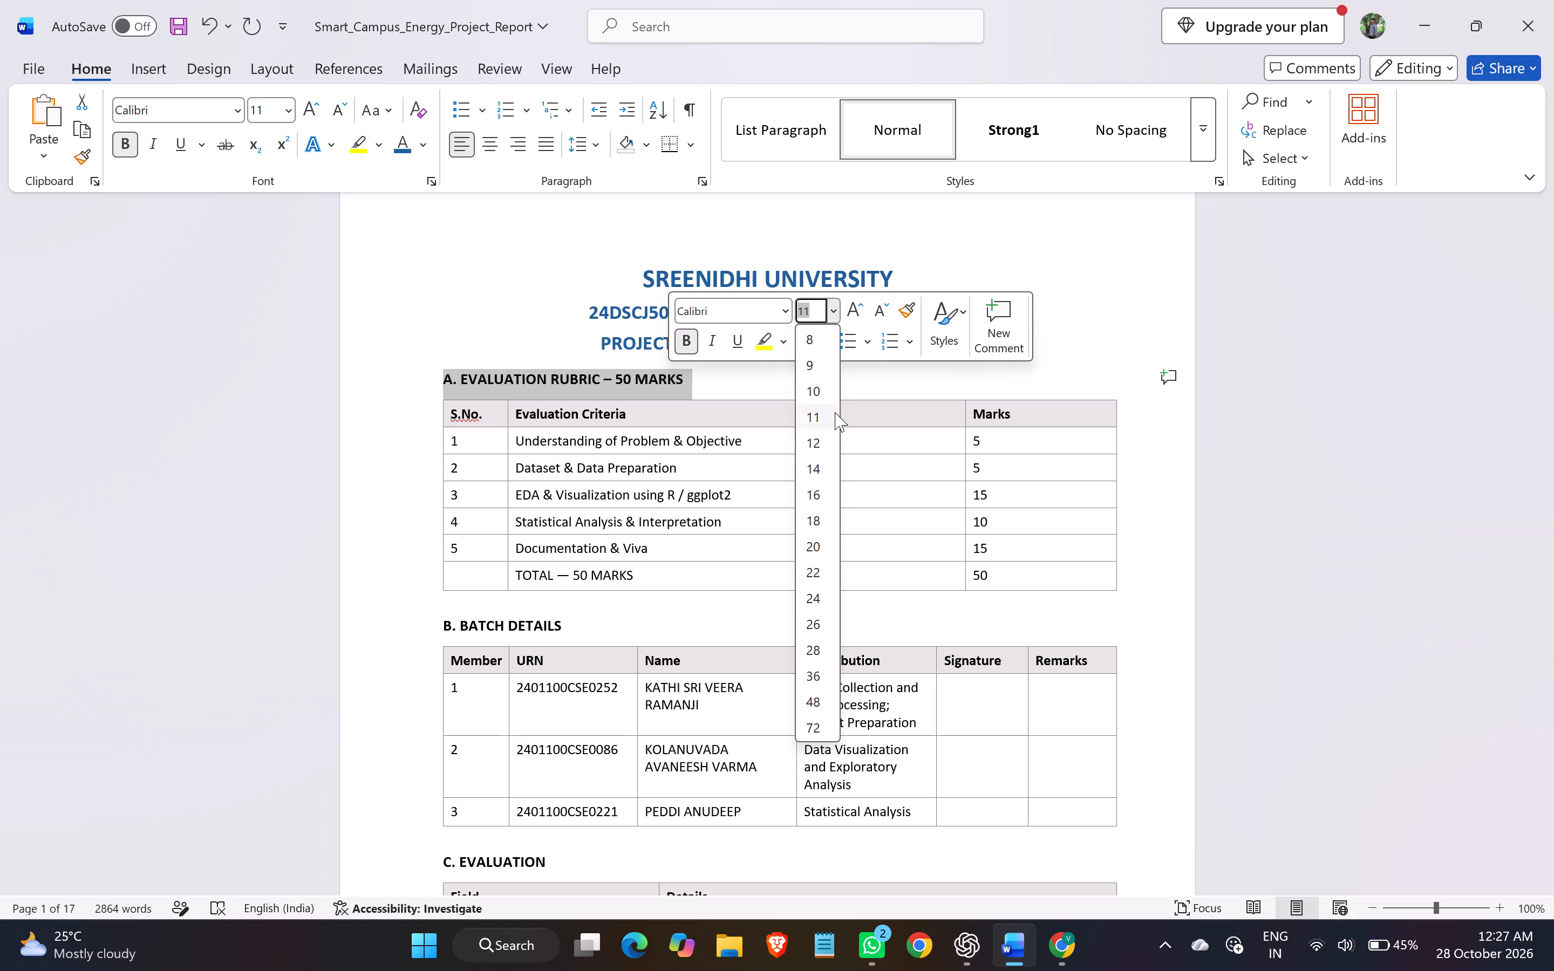
pyautogui.click(809, 463)
pyautogui.click(807, 347)
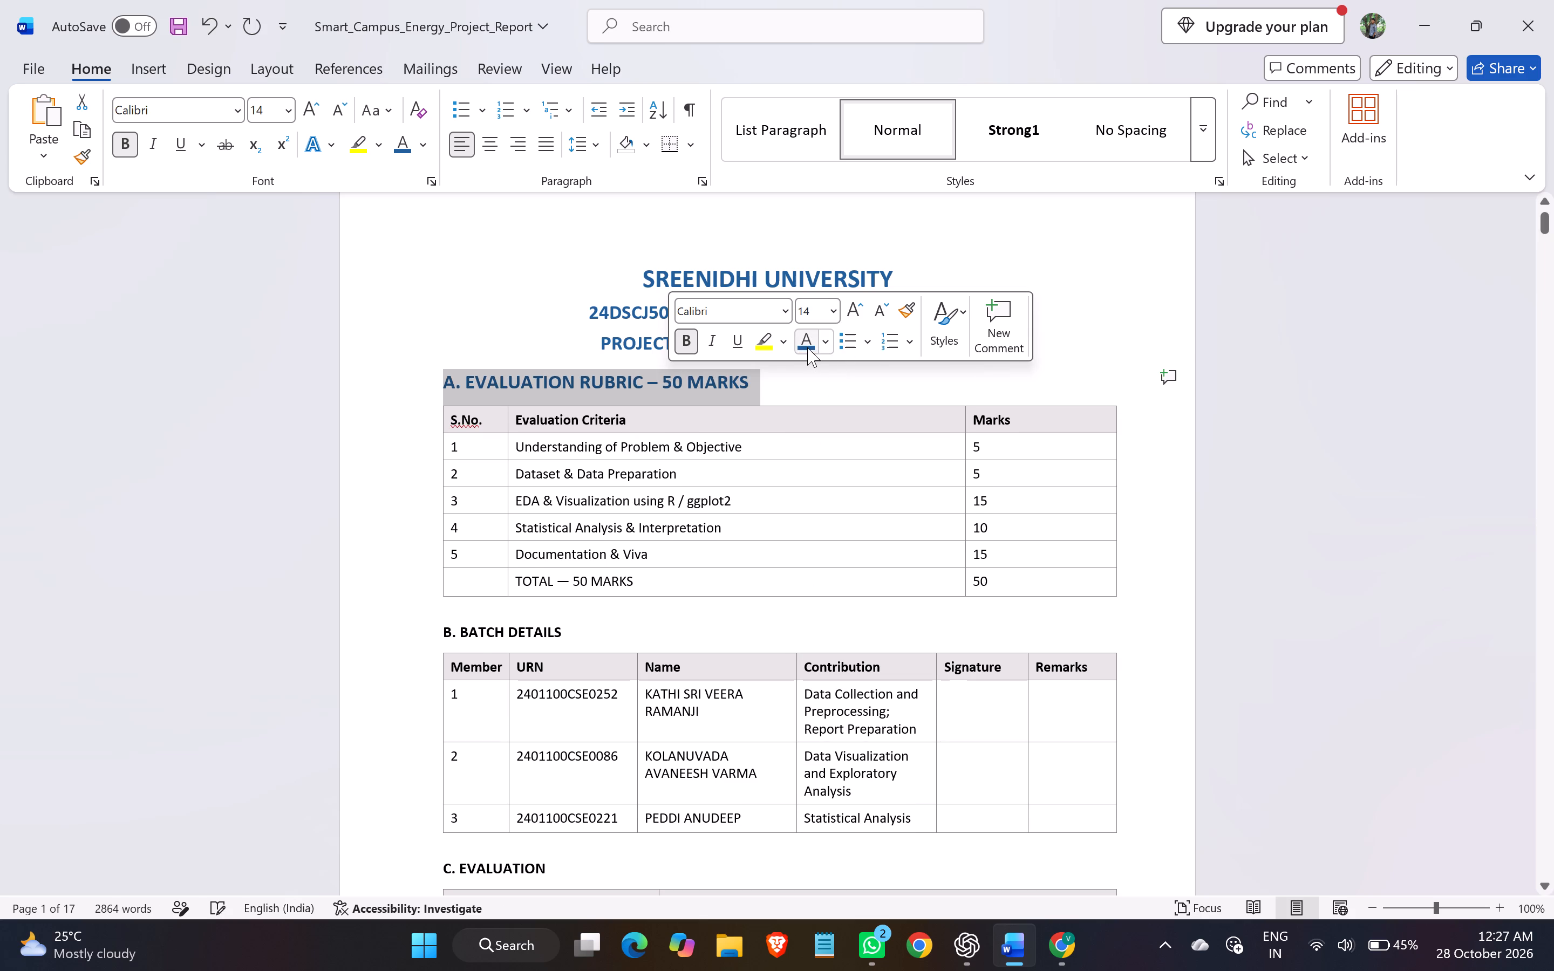
pyautogui.click(677, 340)
pyautogui.click(681, 339)
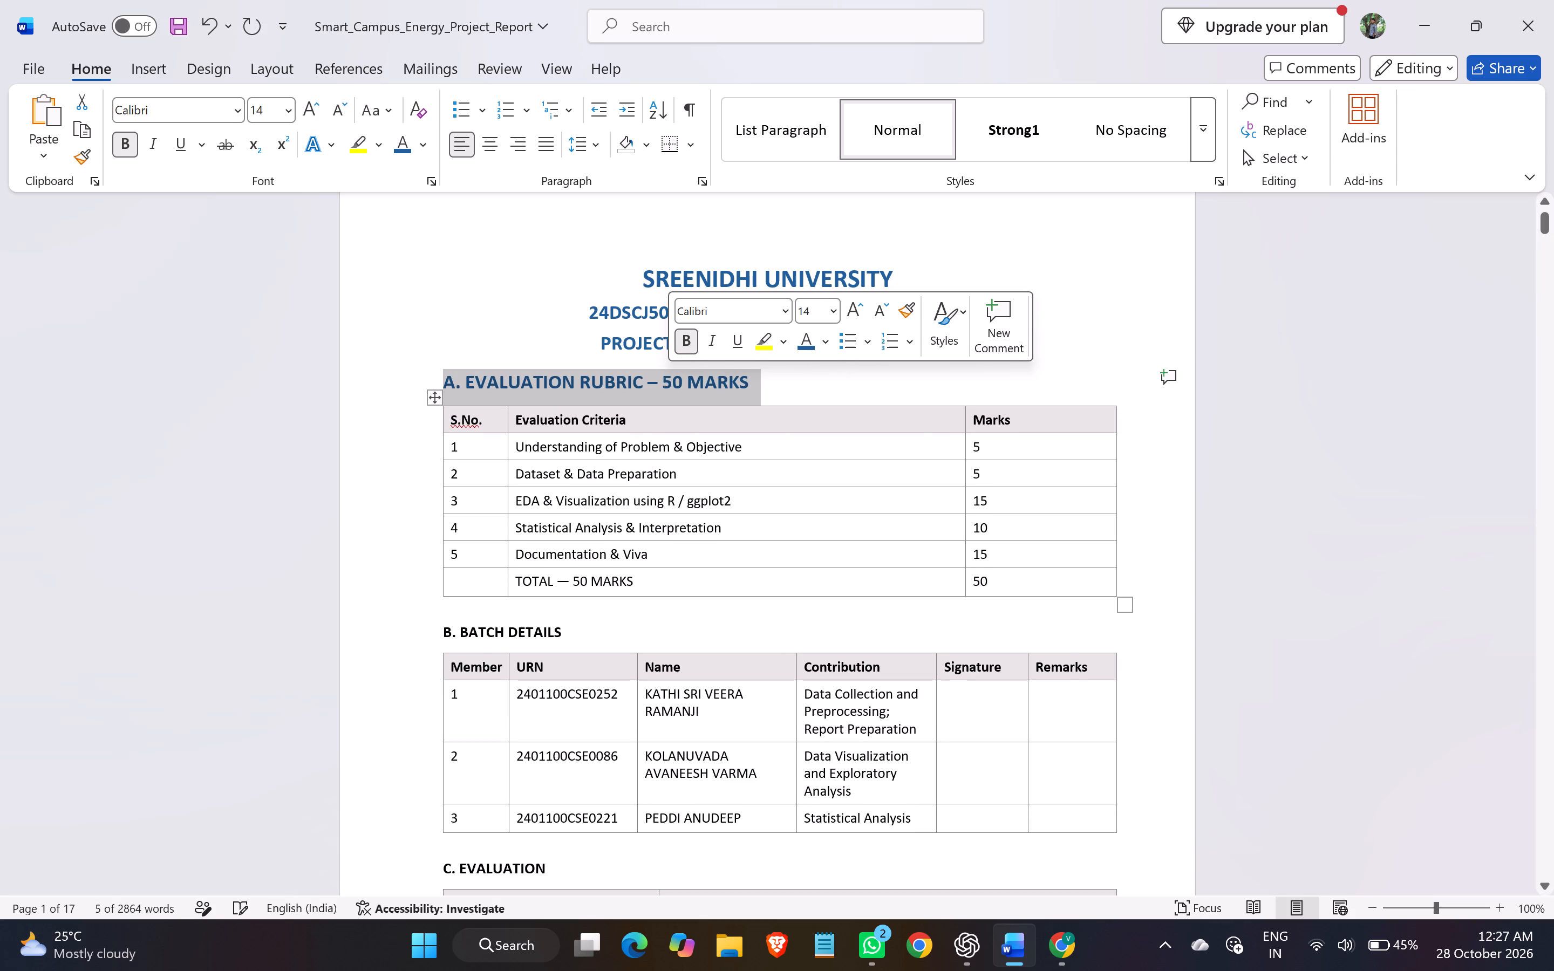
pyautogui.click(1306, 471)
pyautogui.scroll(-1, 906, 521)
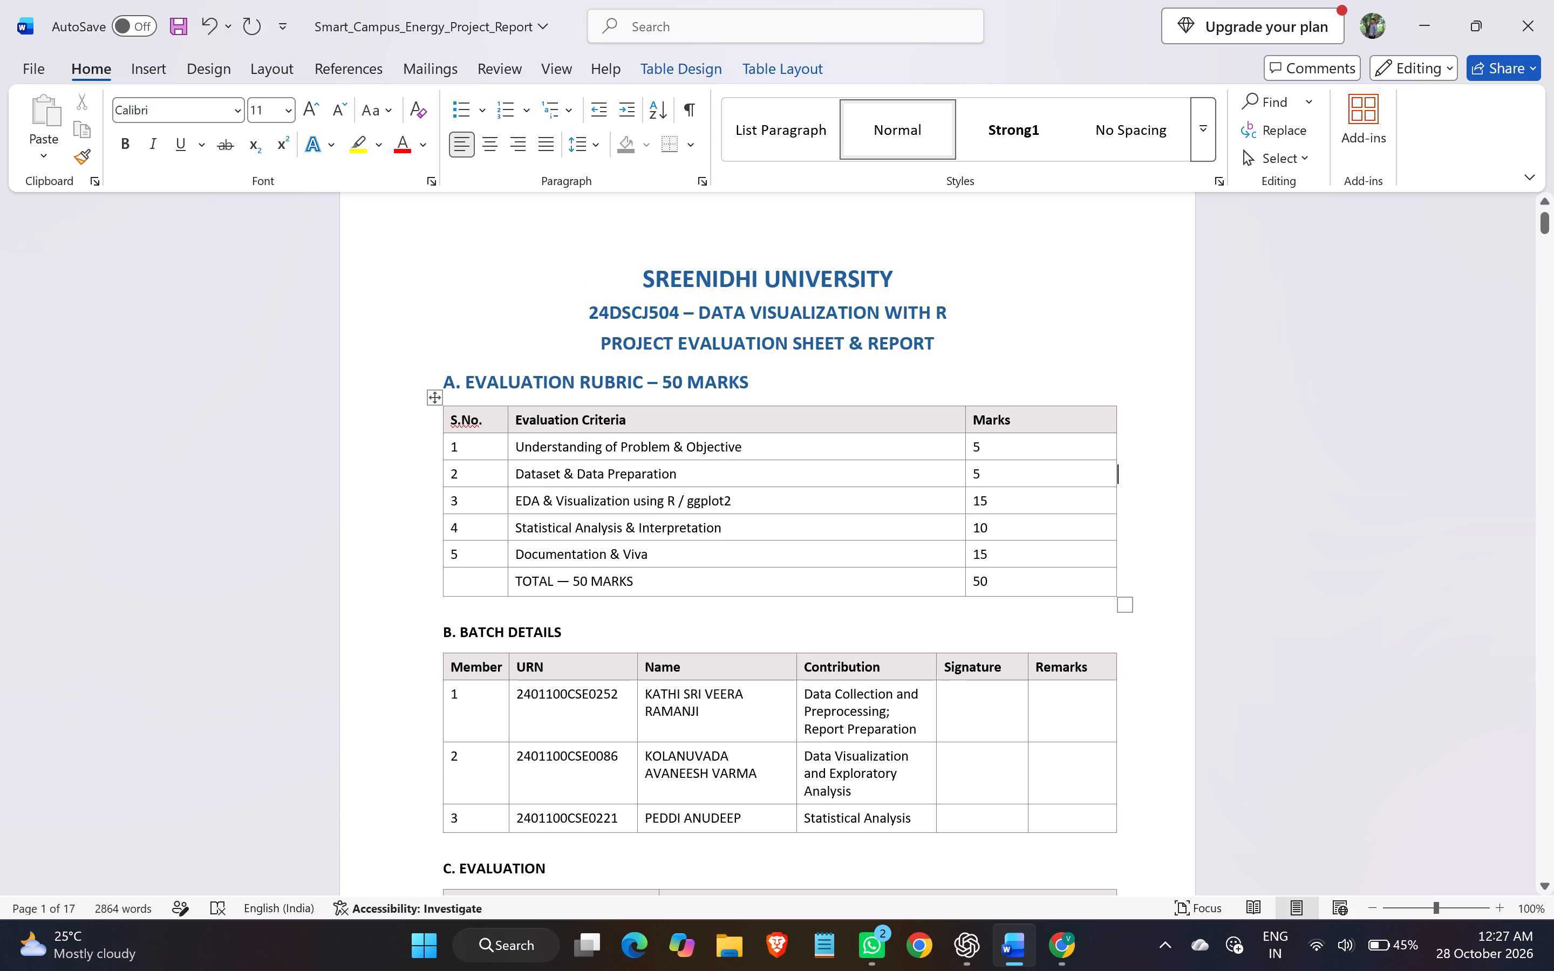
# Compare the evaluation rubric table and its total line in the Chrome PDF report with those in the Word report.
pyautogui.hotkey('alt', 'Tab')
pyautogui.hotkey('alt', 'Tab')
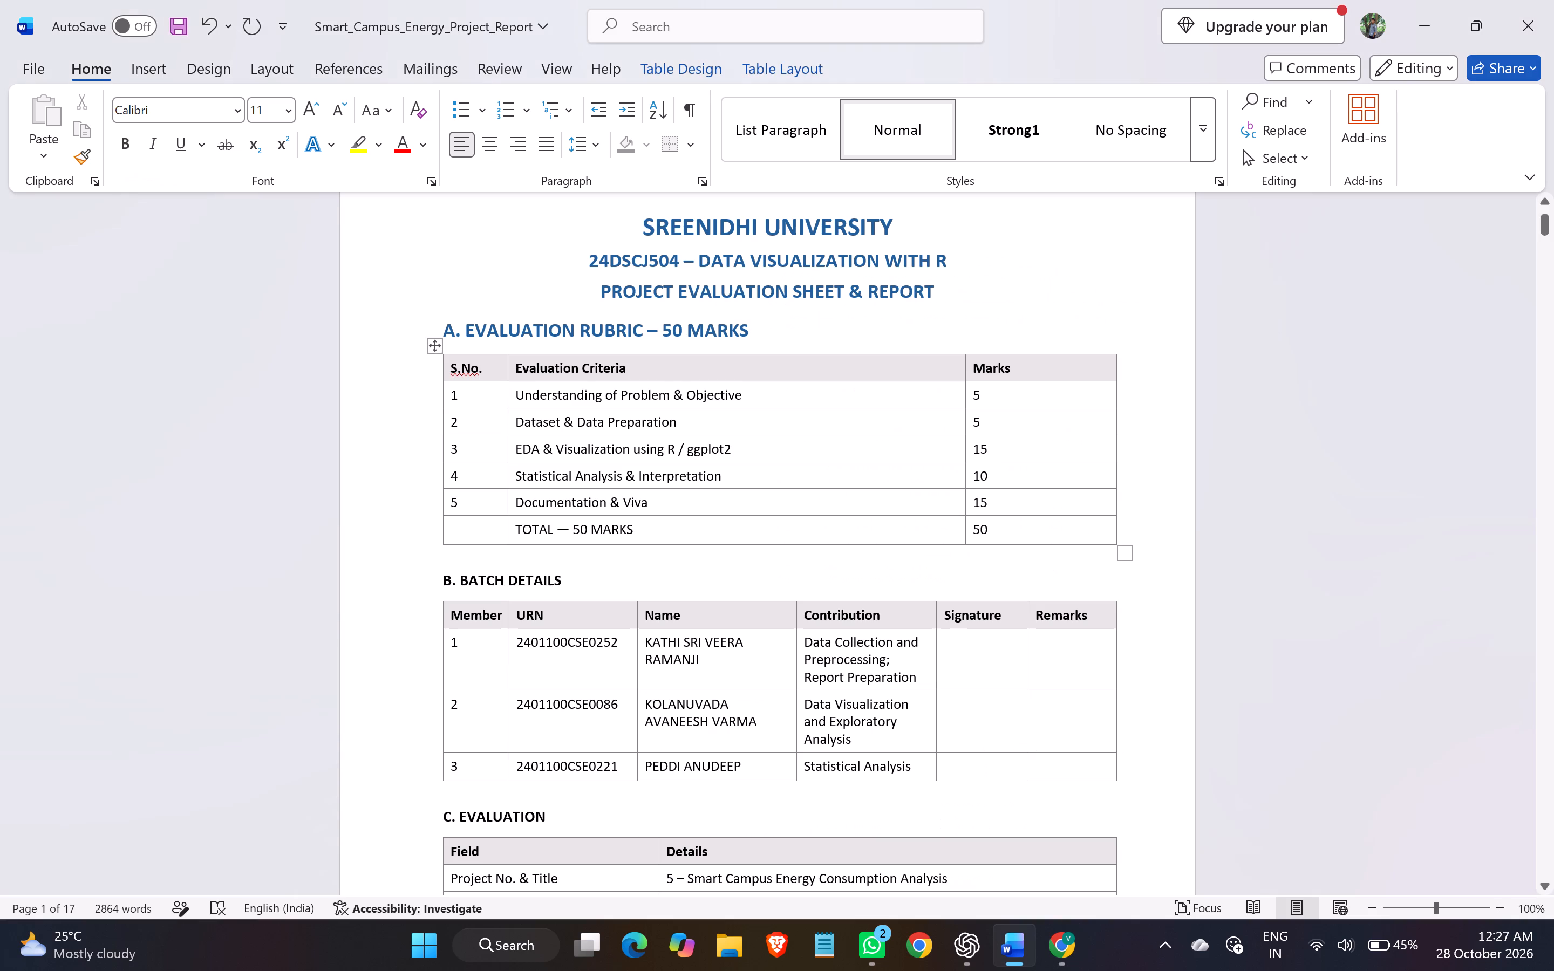
pyautogui.scroll(-1, 1387, 517)
pyautogui.hotkey('alt', 'Tab')
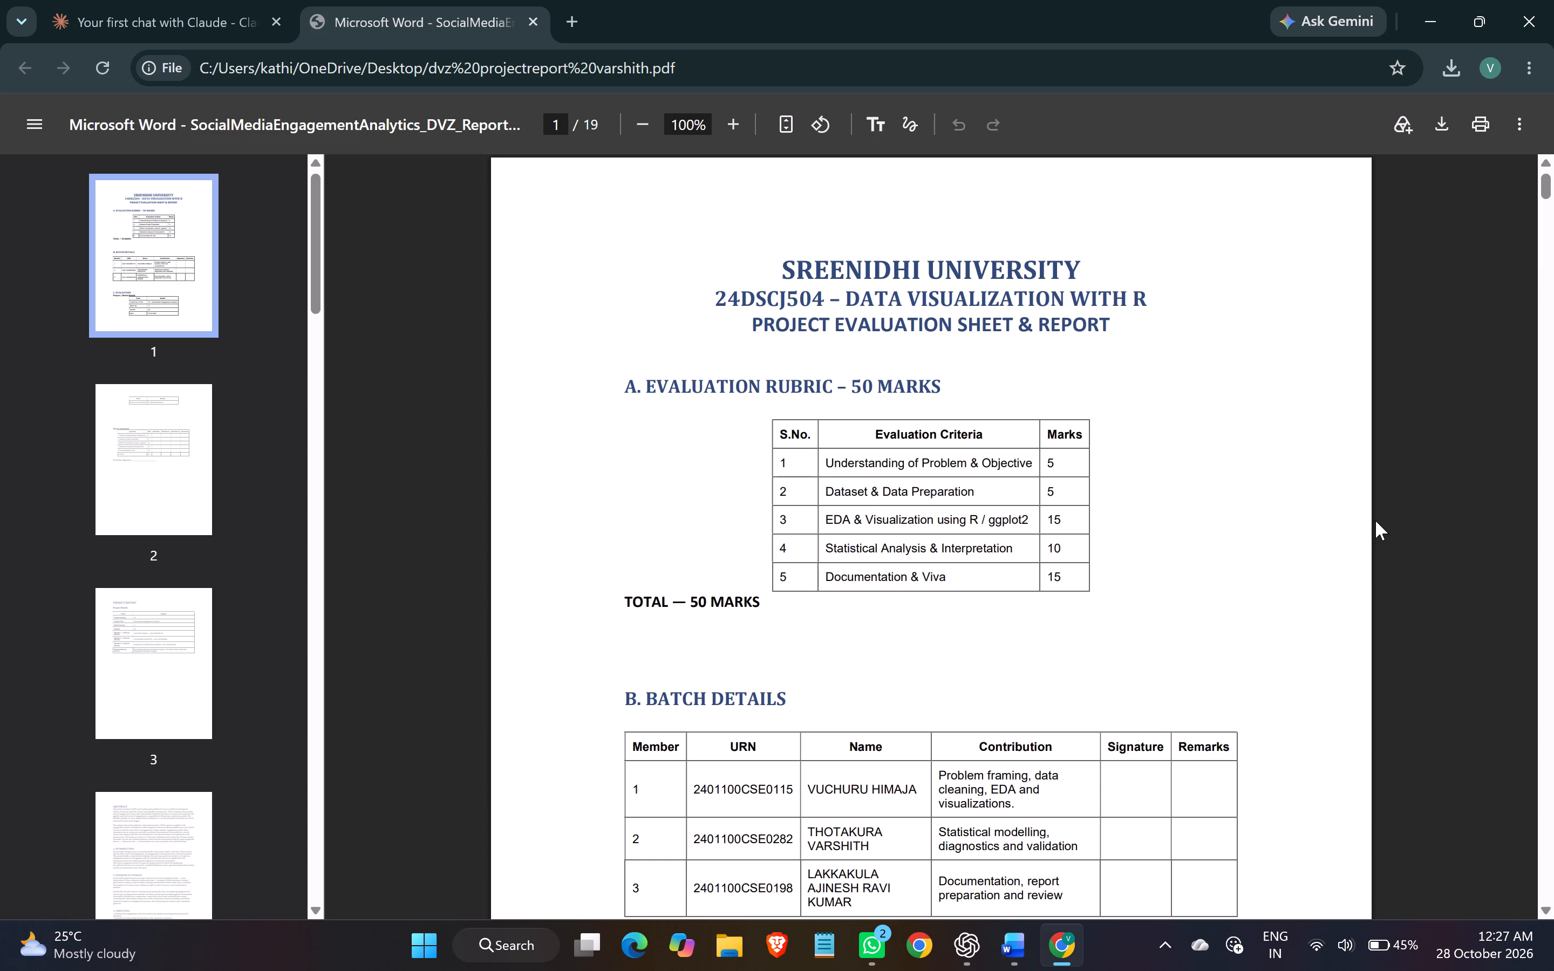
pyautogui.scroll(-1, 1375, 521)
pyautogui.hotkey('alt', 'Tab')
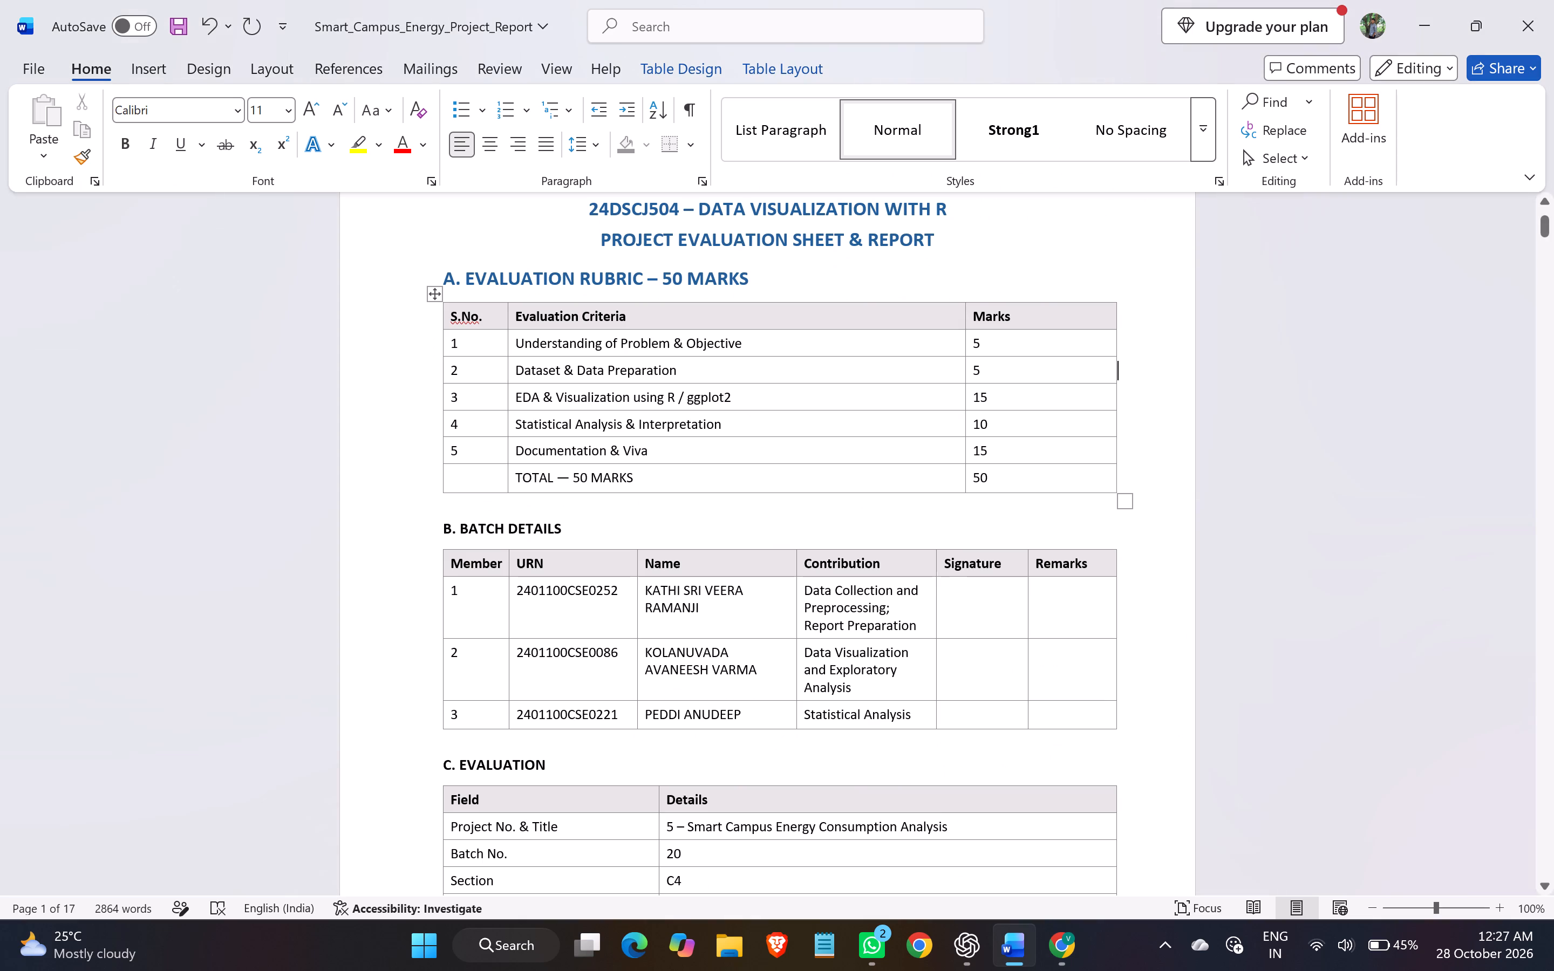
pyautogui.hotkey('alt', 'Tab')
pyautogui.hotkey('alt', 'Tab')
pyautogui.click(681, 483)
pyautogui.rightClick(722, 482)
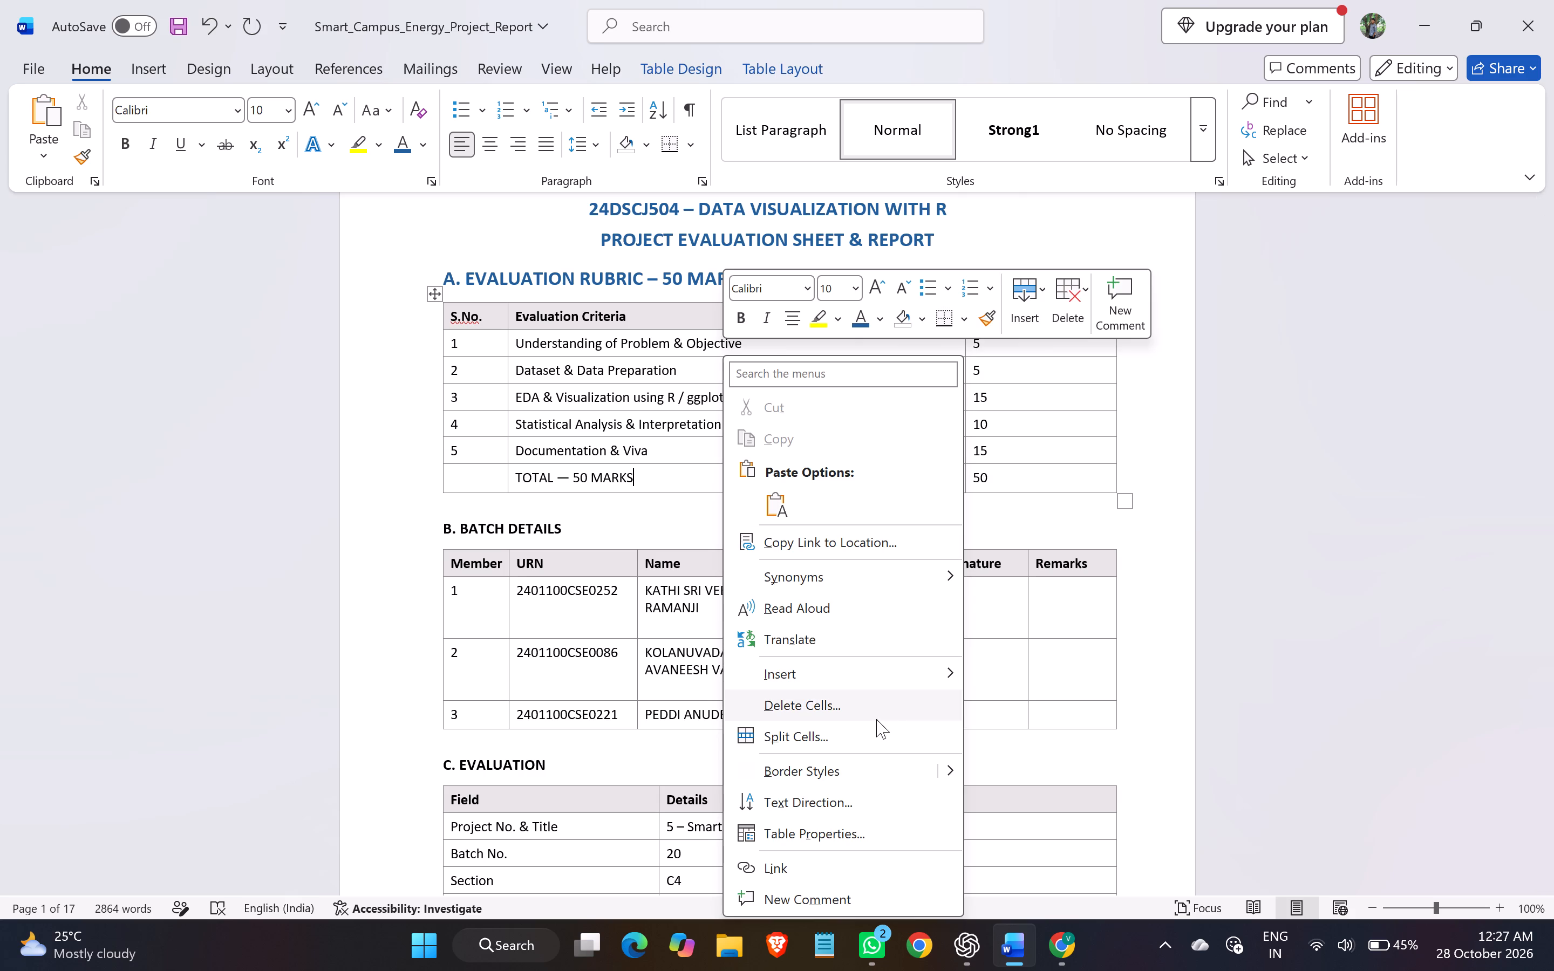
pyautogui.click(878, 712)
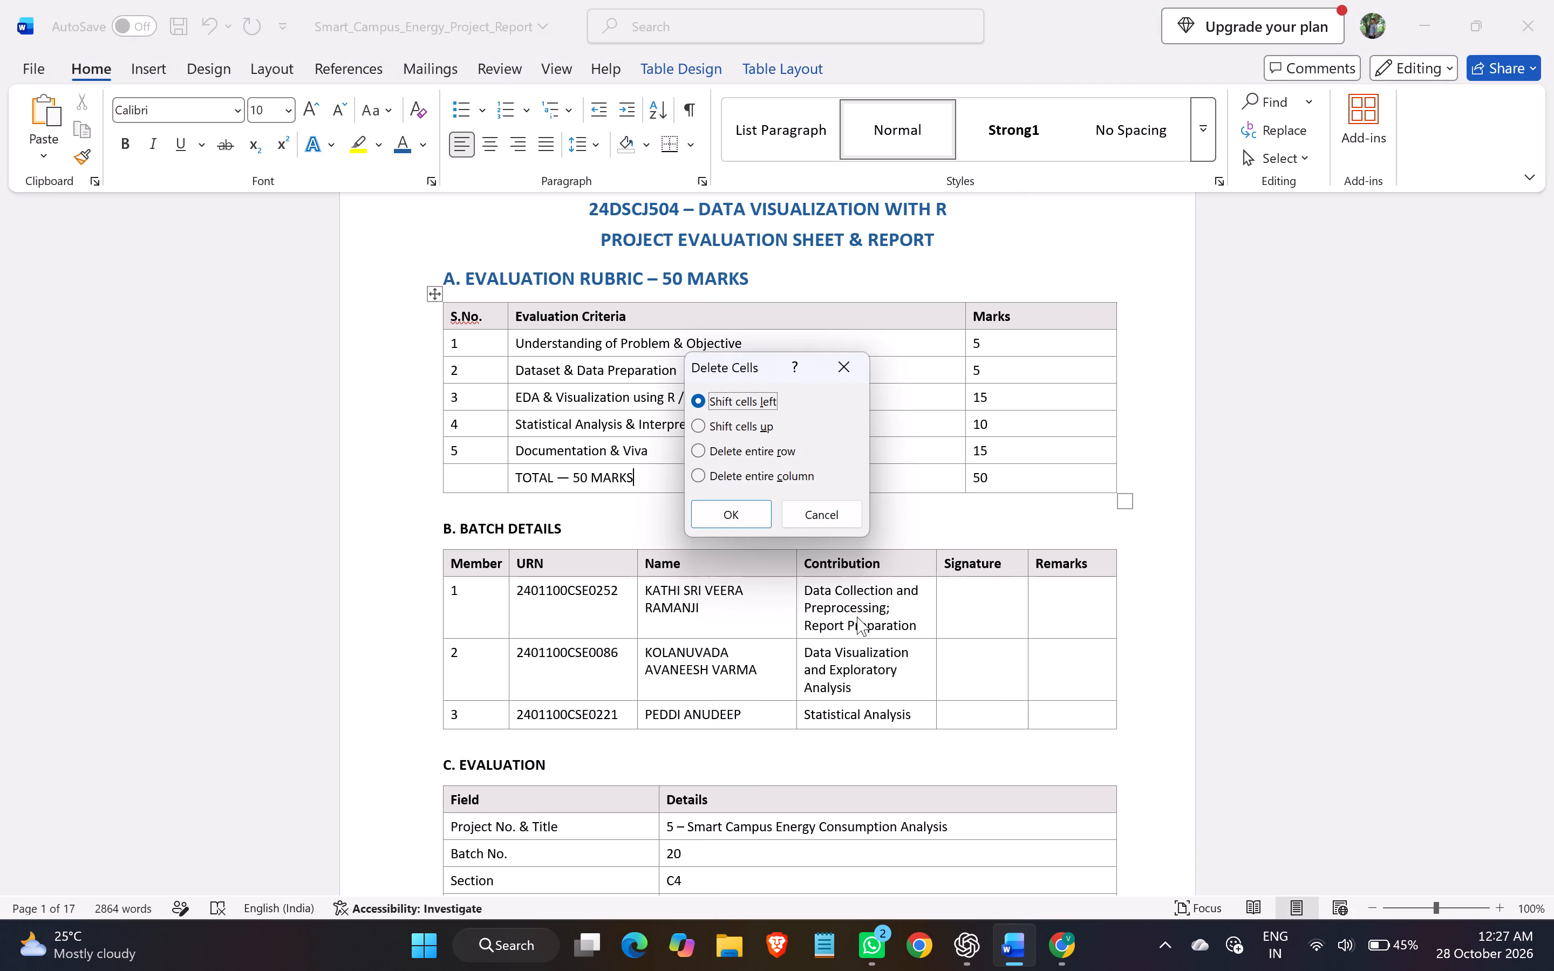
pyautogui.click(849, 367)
# Delete the "TOTAL — 50 MARKS" and "50" cells from the Word report's evaluation rubric table, shifting cells left.
pyautogui.moveTo(1110, 481); pyautogui.dragTo(762, 489)
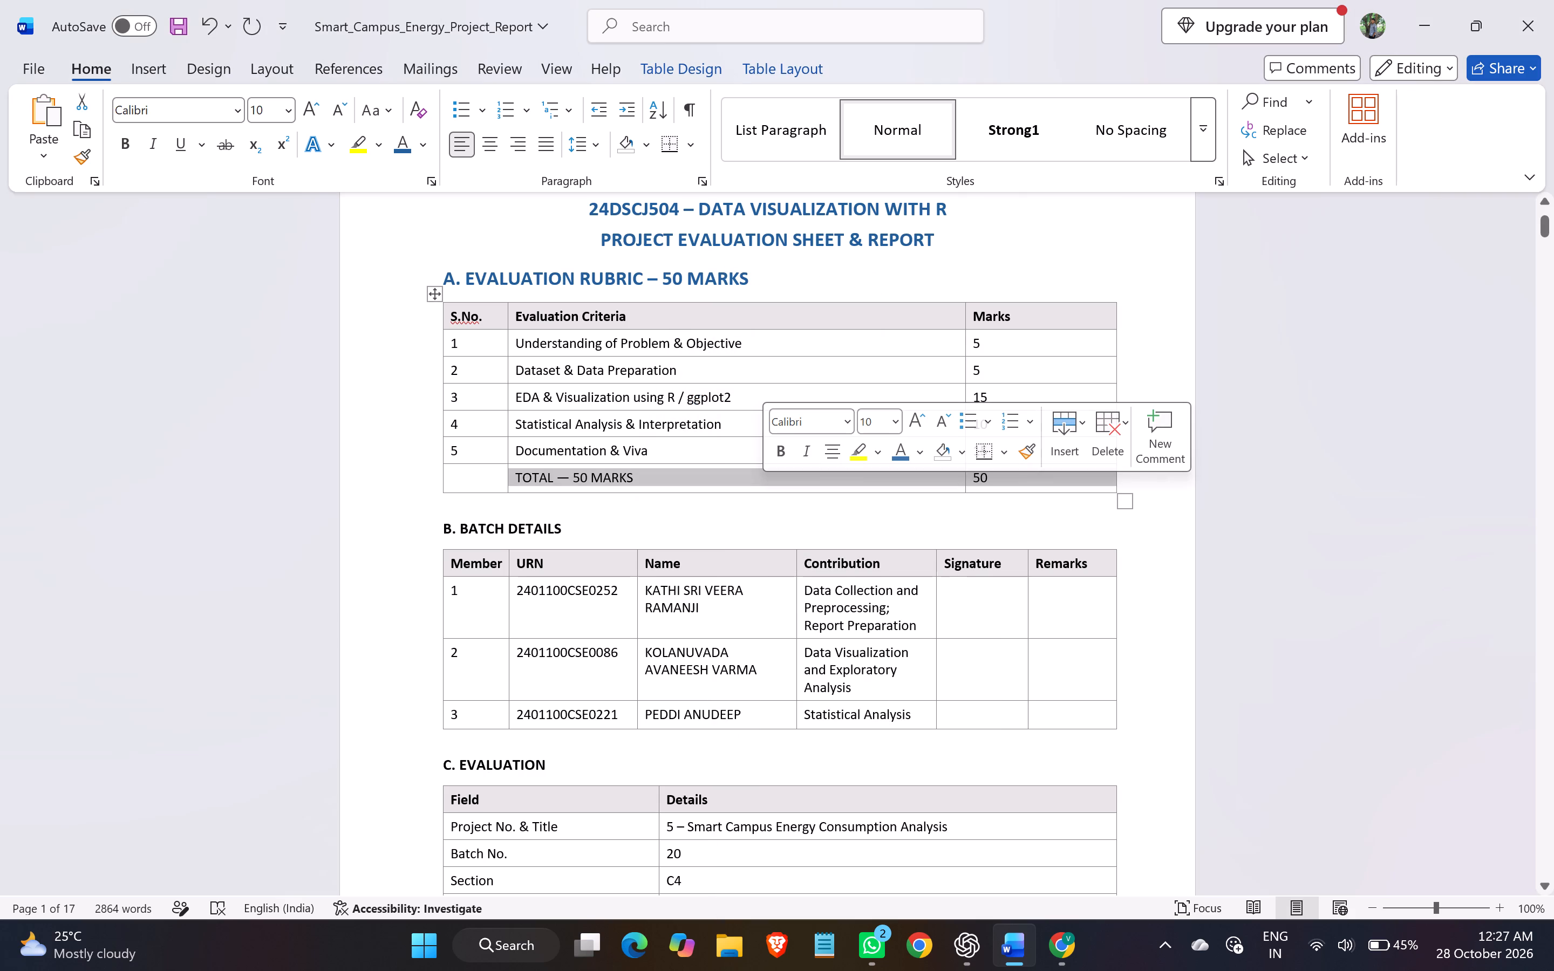
pyautogui.click(1124, 437)
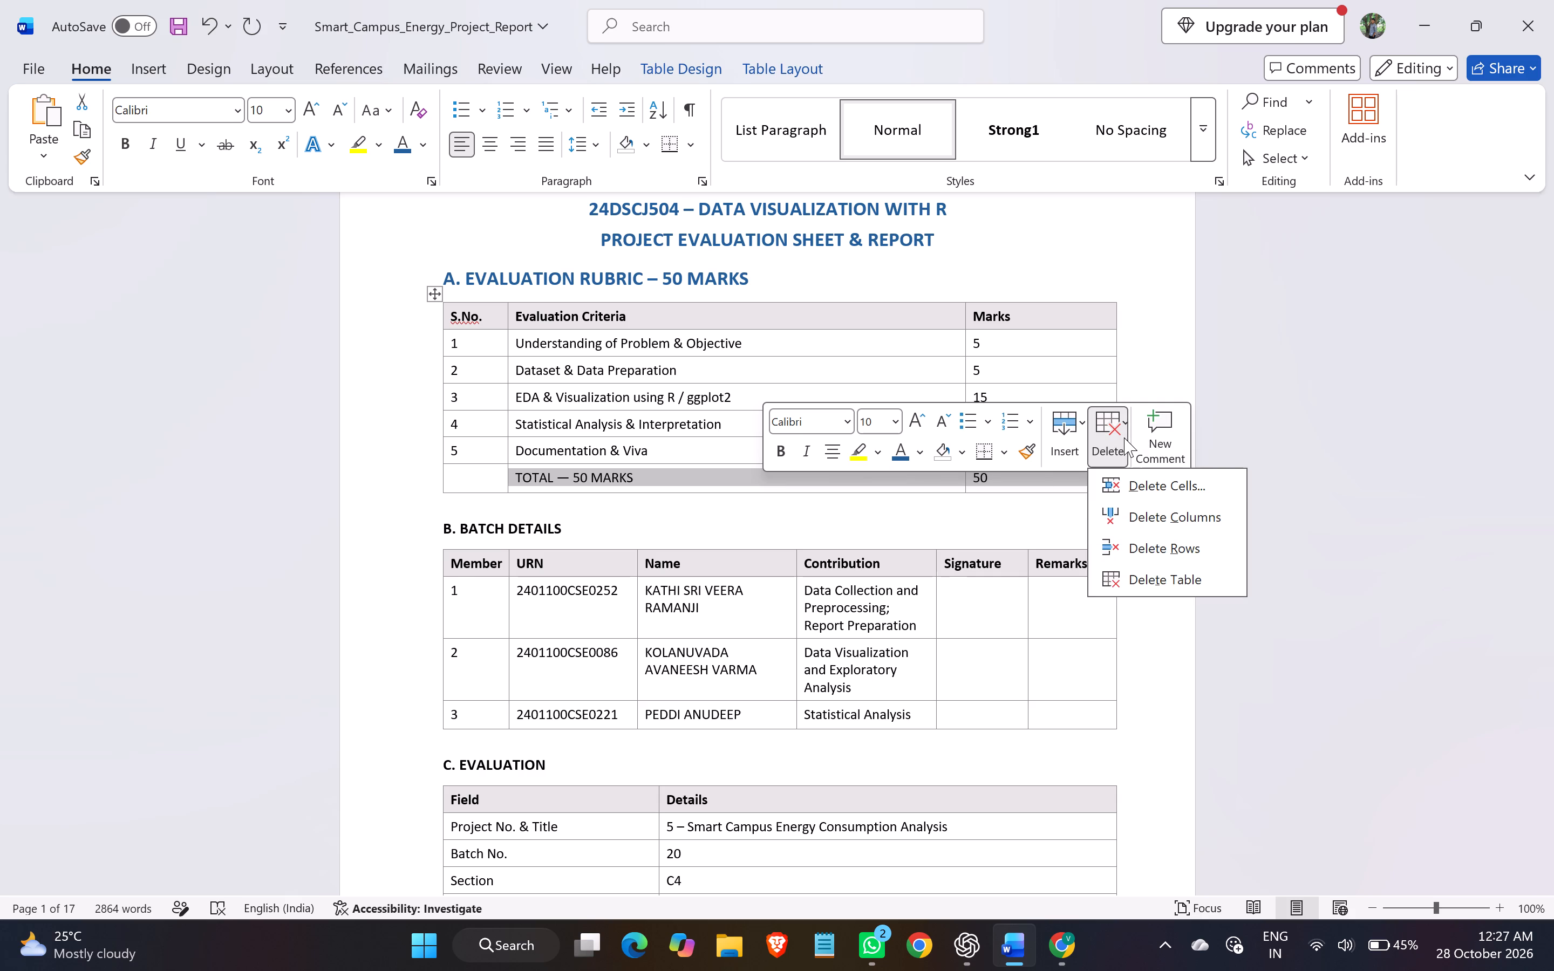
pyautogui.click(1142, 489)
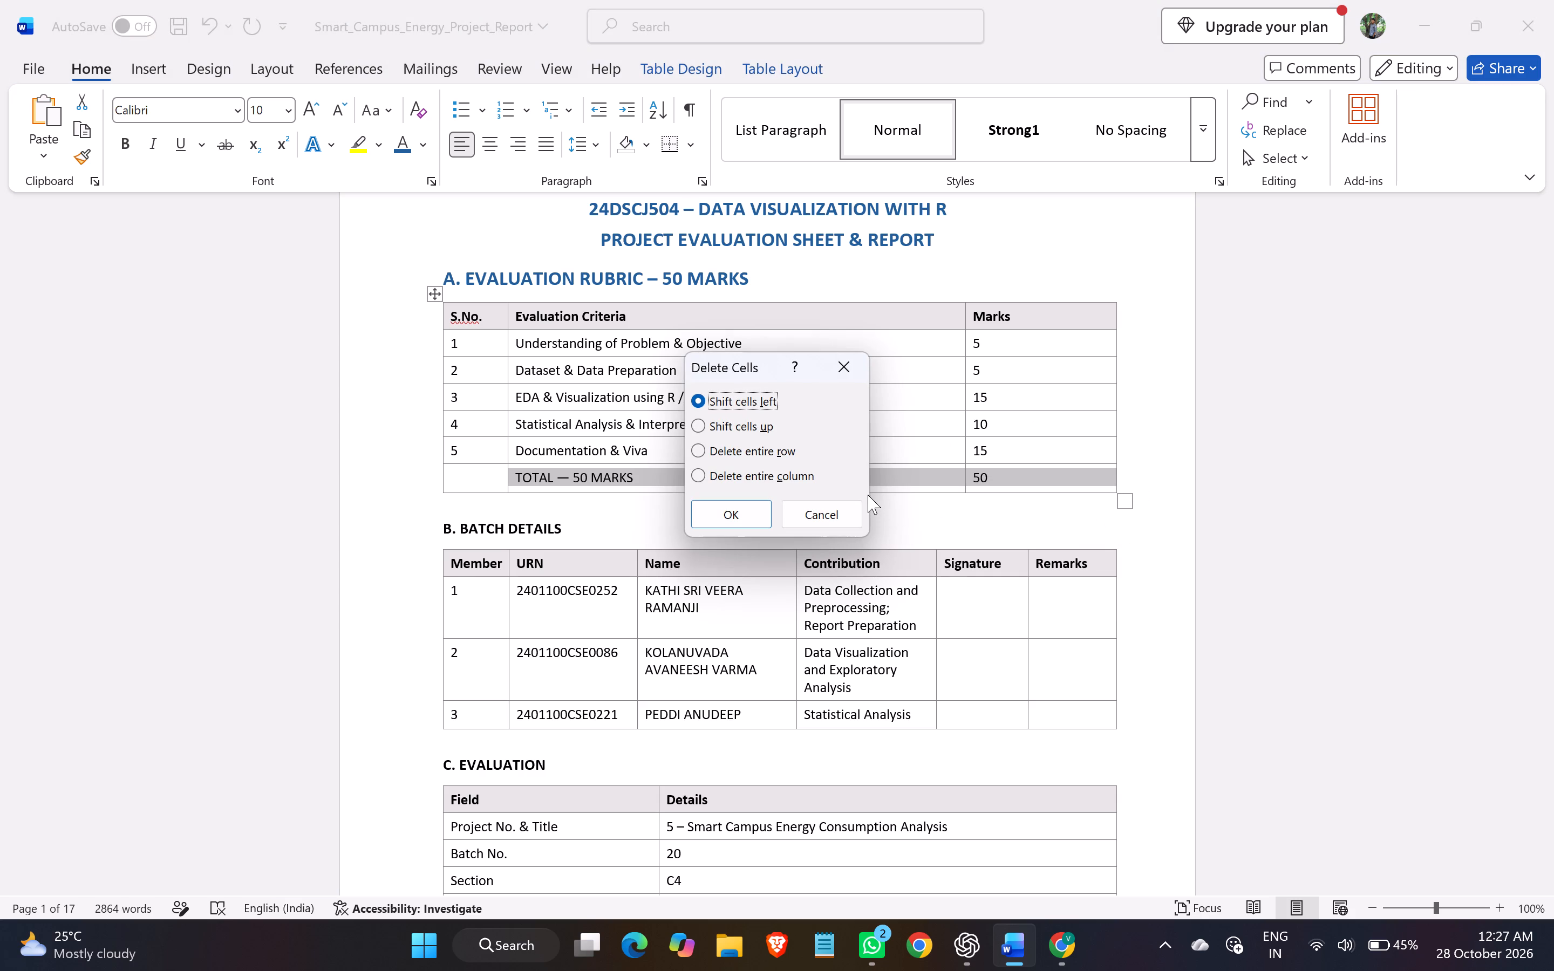
pyautogui.click(755, 518)
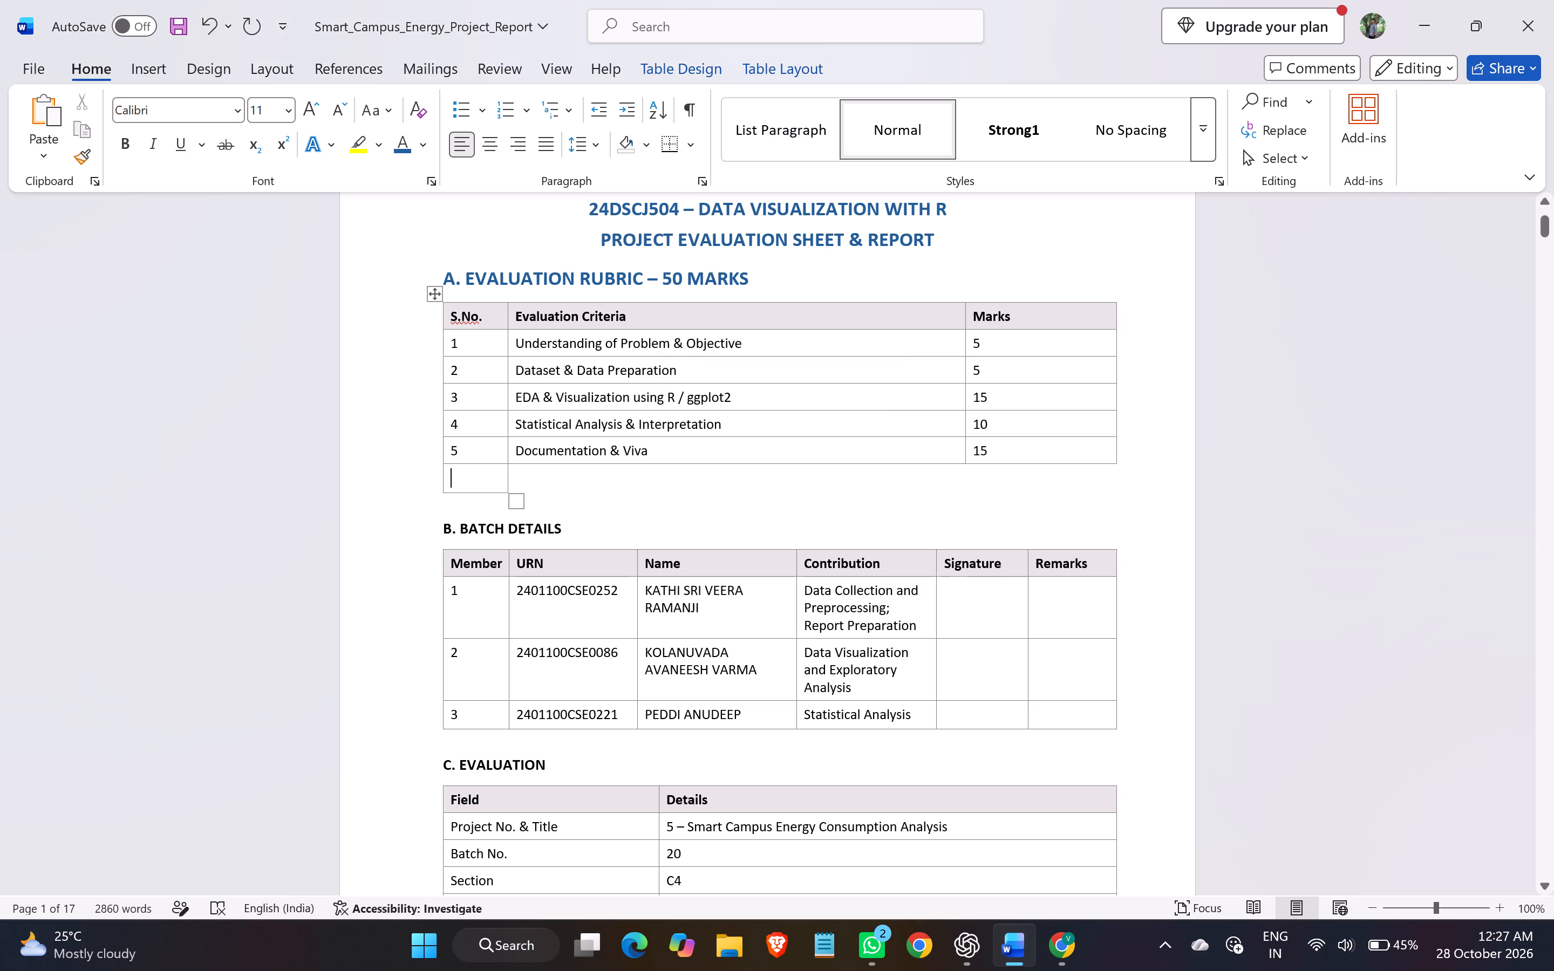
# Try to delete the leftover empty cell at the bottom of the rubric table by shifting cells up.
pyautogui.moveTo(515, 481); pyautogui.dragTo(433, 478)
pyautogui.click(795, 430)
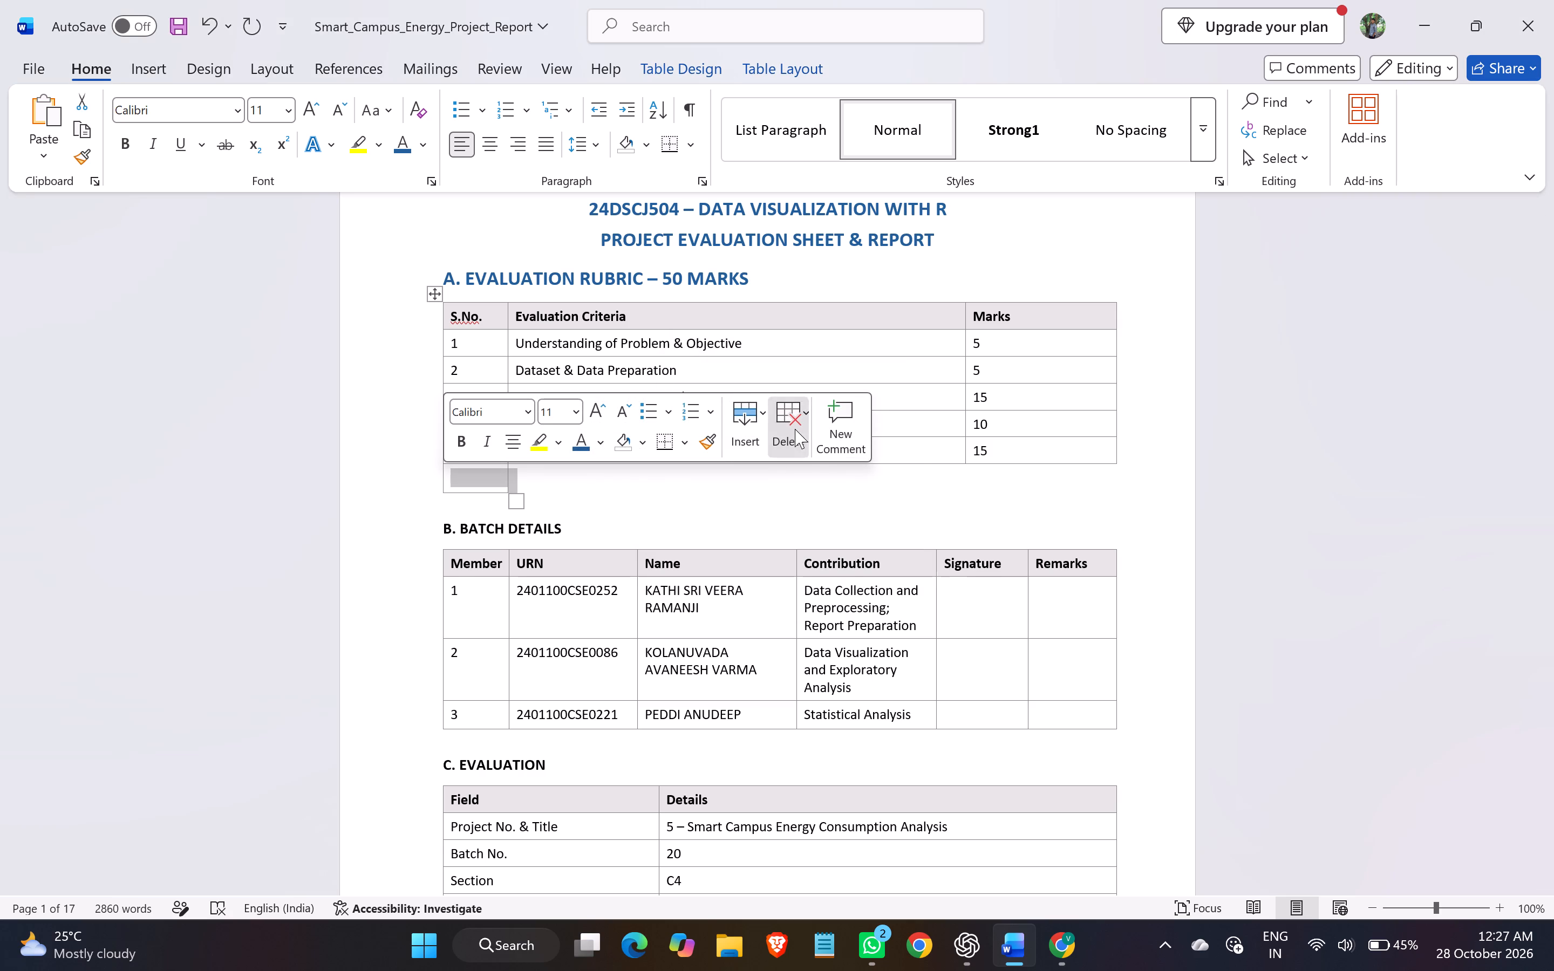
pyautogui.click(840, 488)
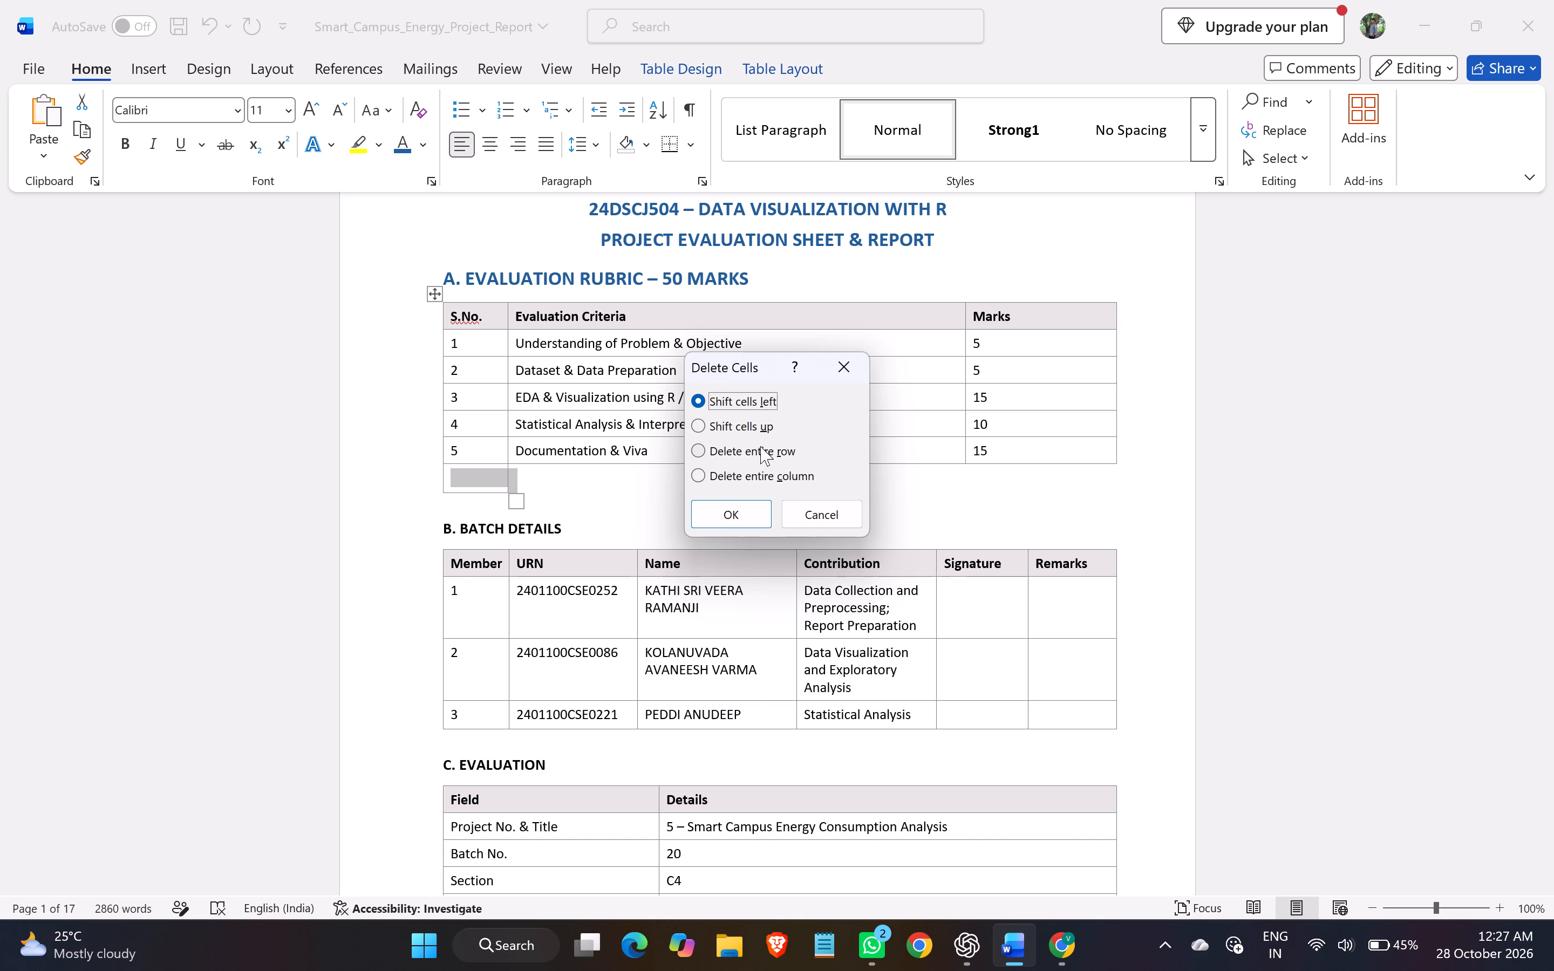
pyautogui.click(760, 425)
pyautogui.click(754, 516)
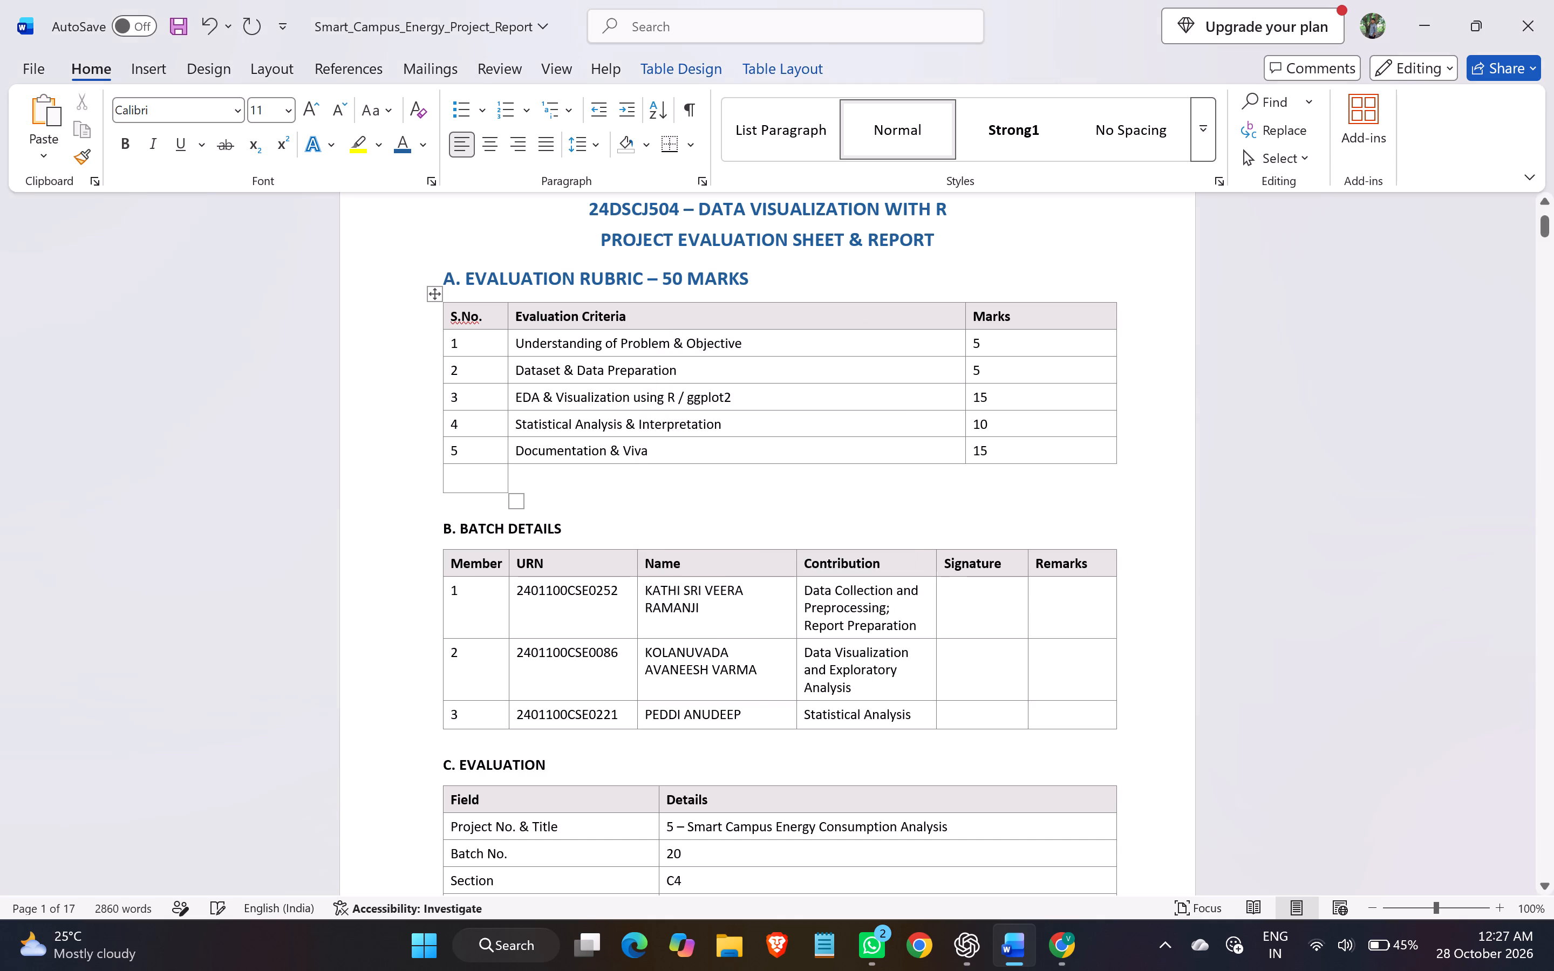
# Delete the leftover empty last row of the evaluation rubric table.
pyautogui.moveTo(537, 490); pyautogui.dragTo(460, 487)
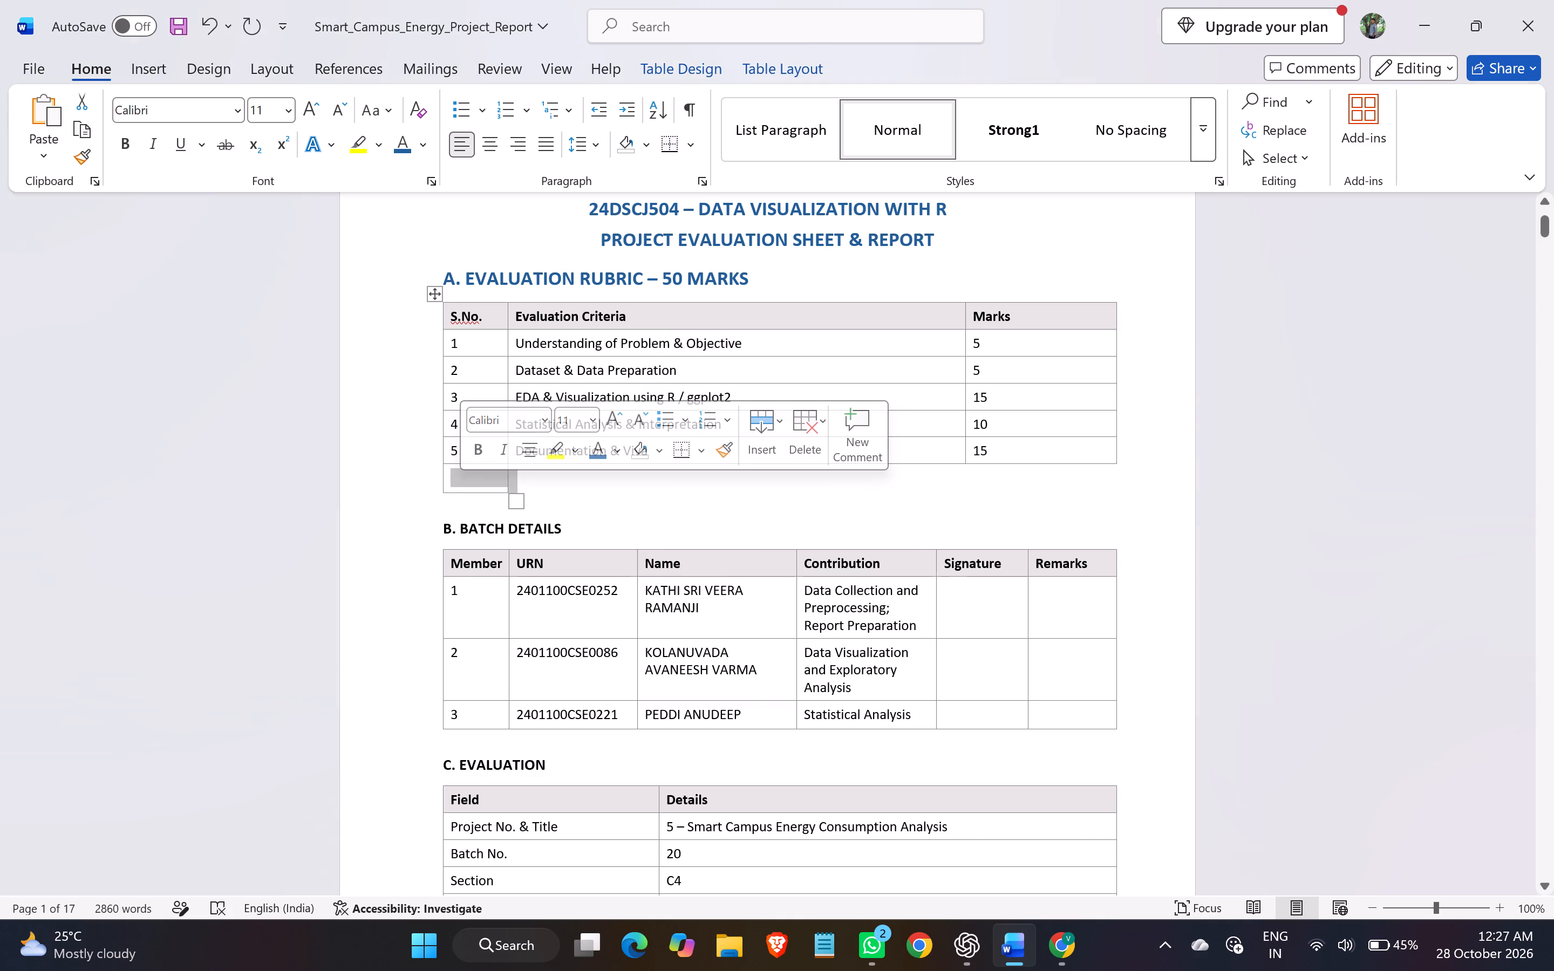
pyautogui.click(813, 428)
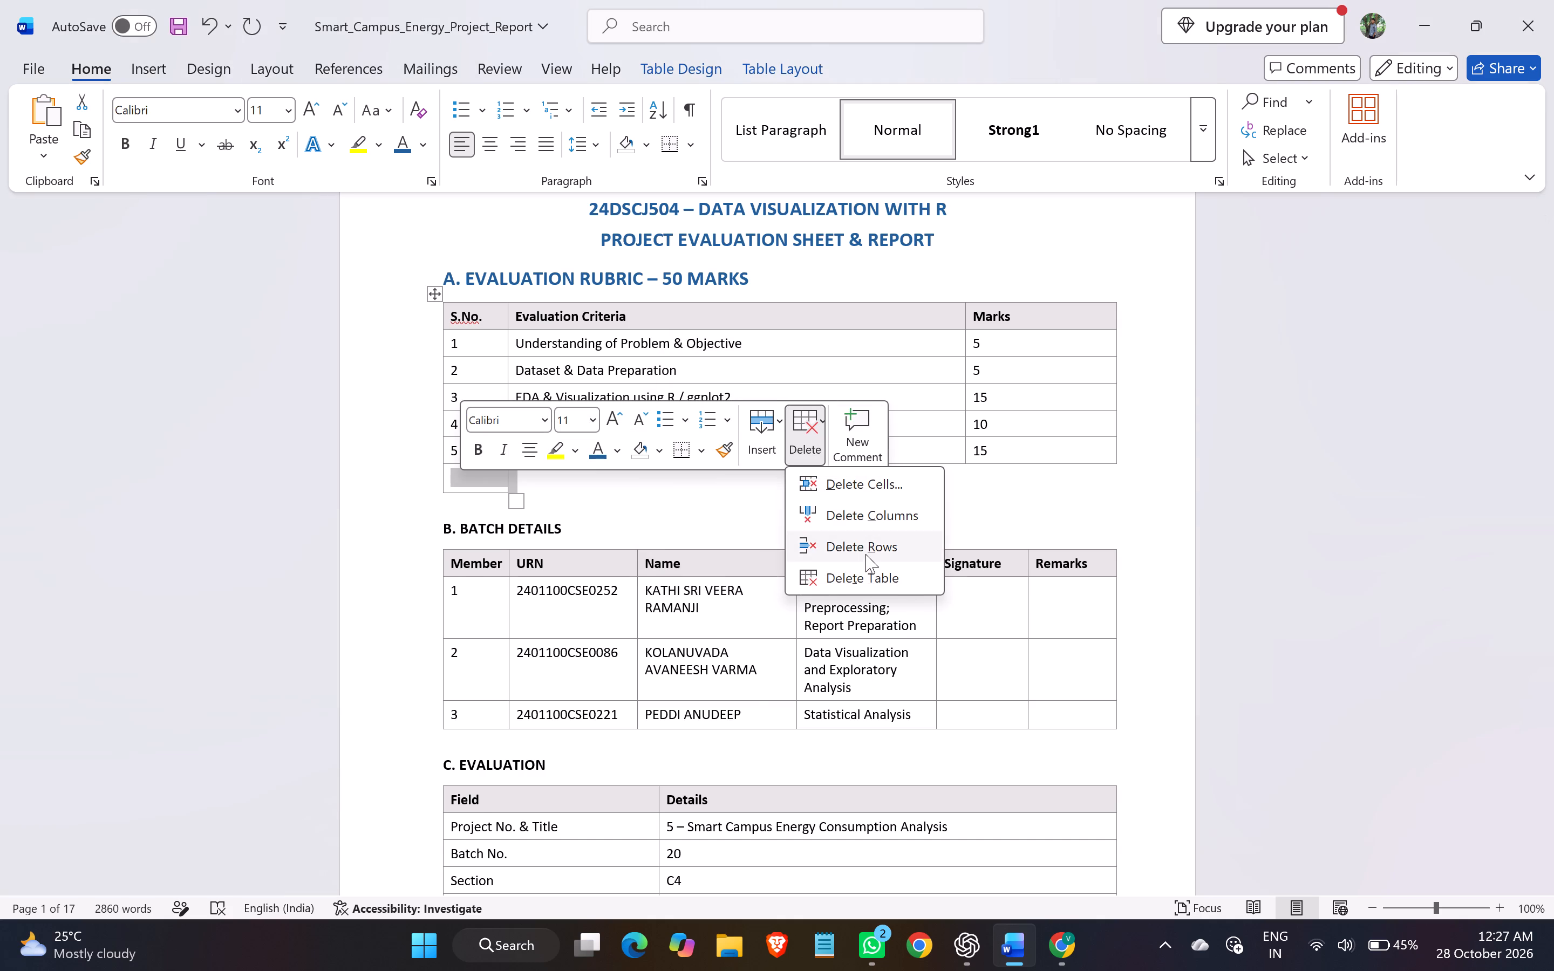
pyautogui.click(867, 557)
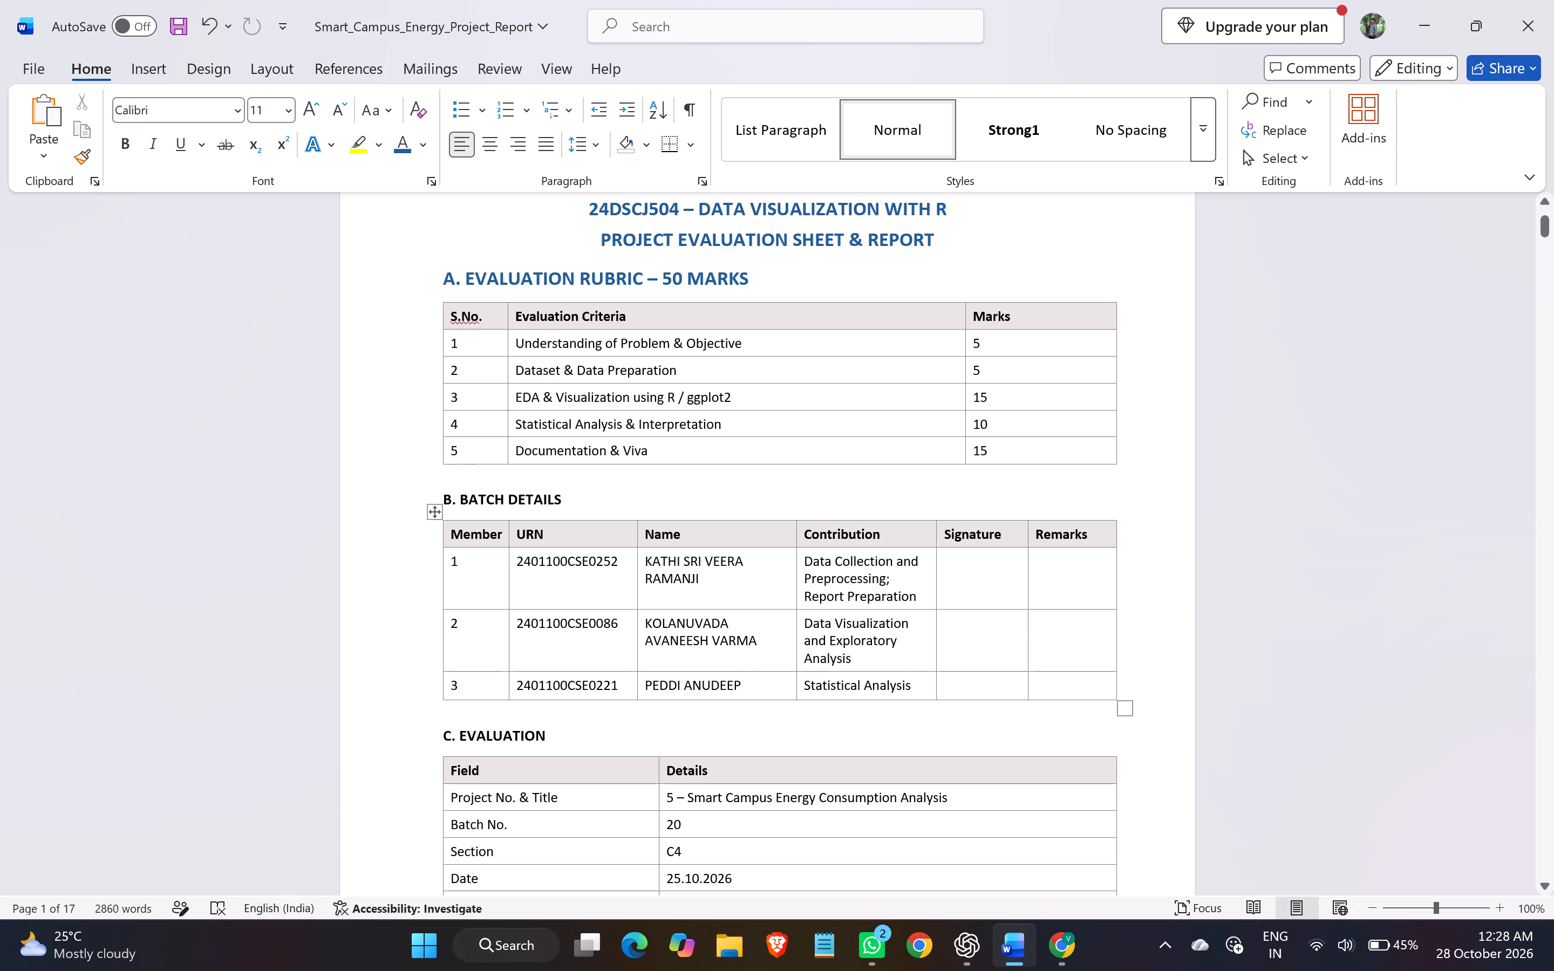
# Following the PDF in Chrome, add the line "TOTAL – 50 MARKS" below the Word report's rubric table, above "B. BATCH DETAILS".
pyautogui.hotkey('alt', 'Tab')
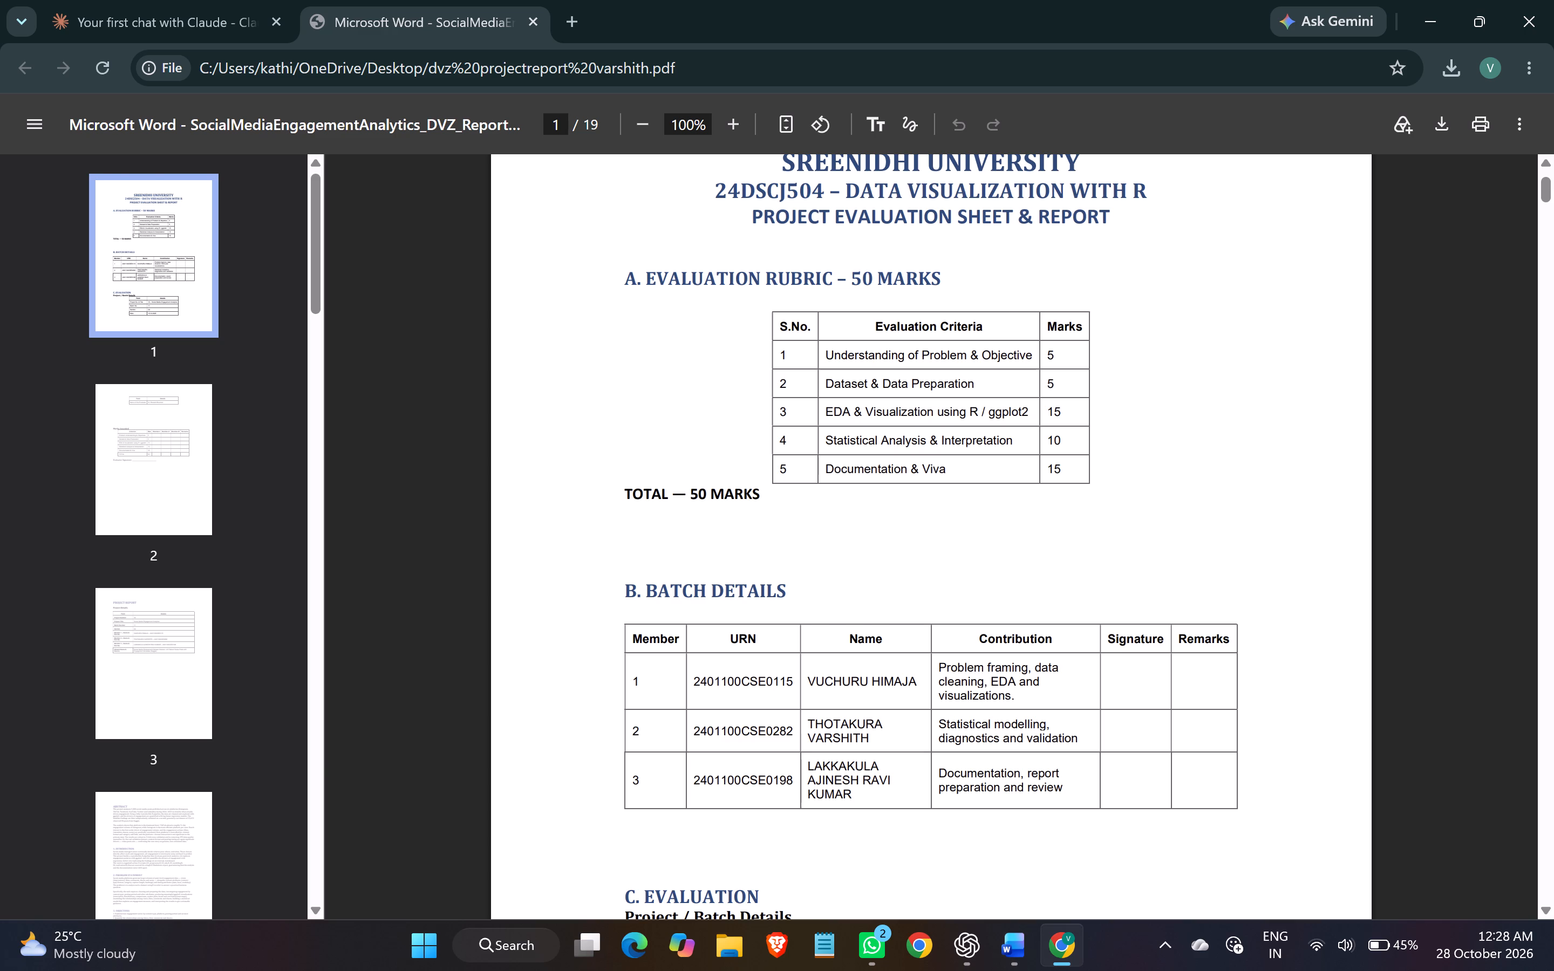
pyautogui.hotkey('alt', 'Tab')
pyautogui.press('Return')
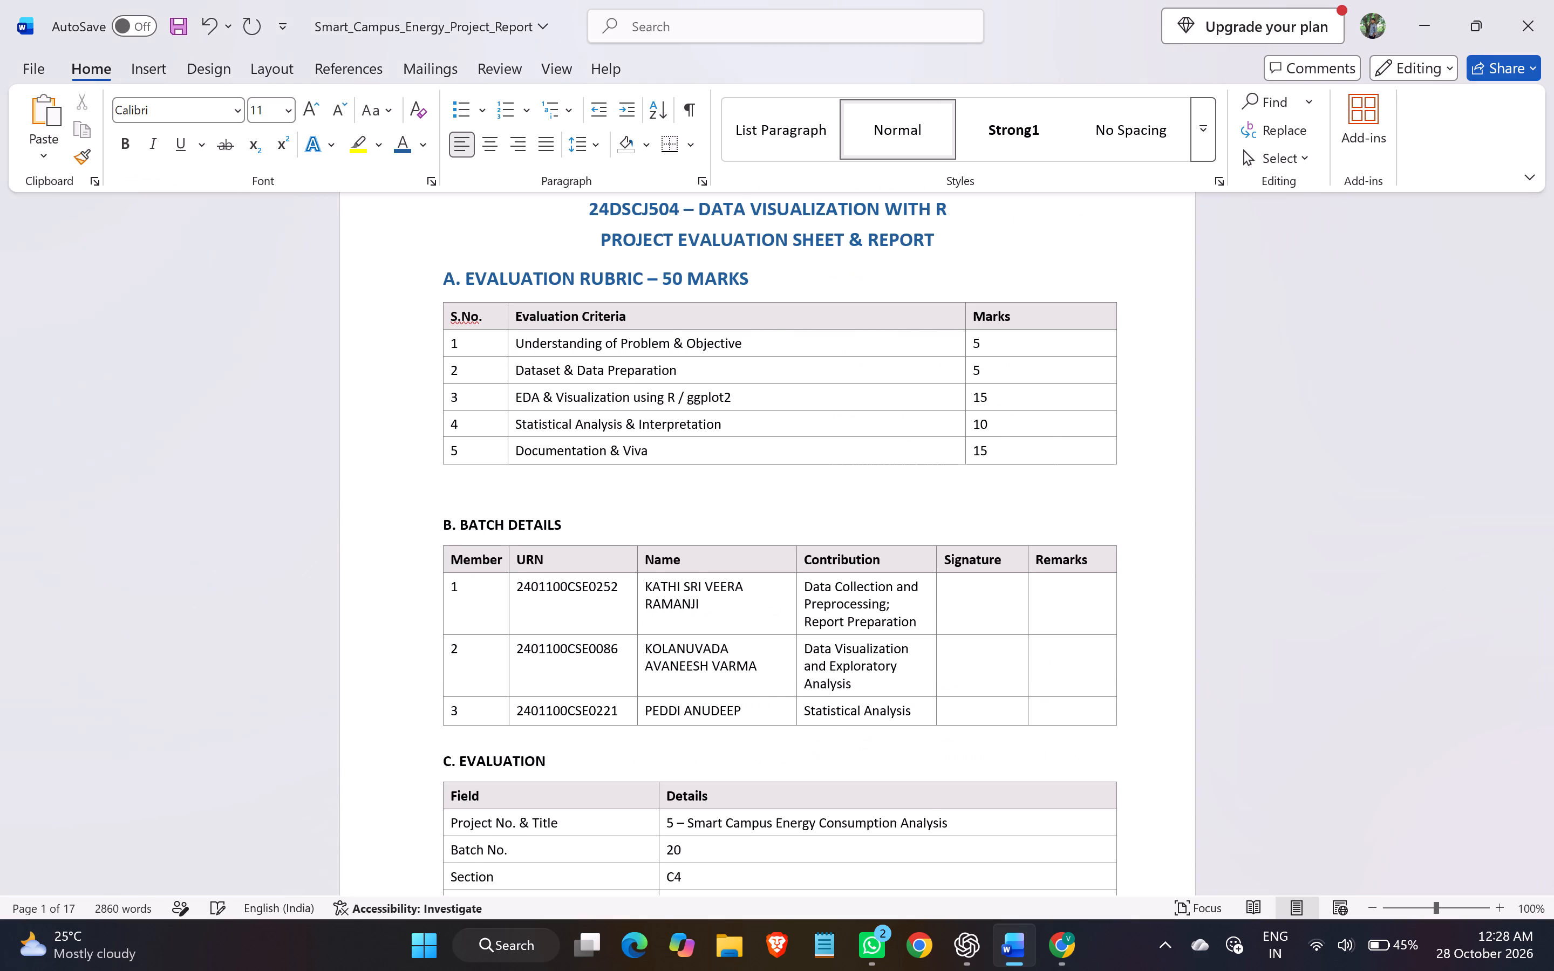
pyautogui.hotkey('alt', 'Tab')
pyautogui.hotkey('alt', 'Tab')
pyautogui.write('To')
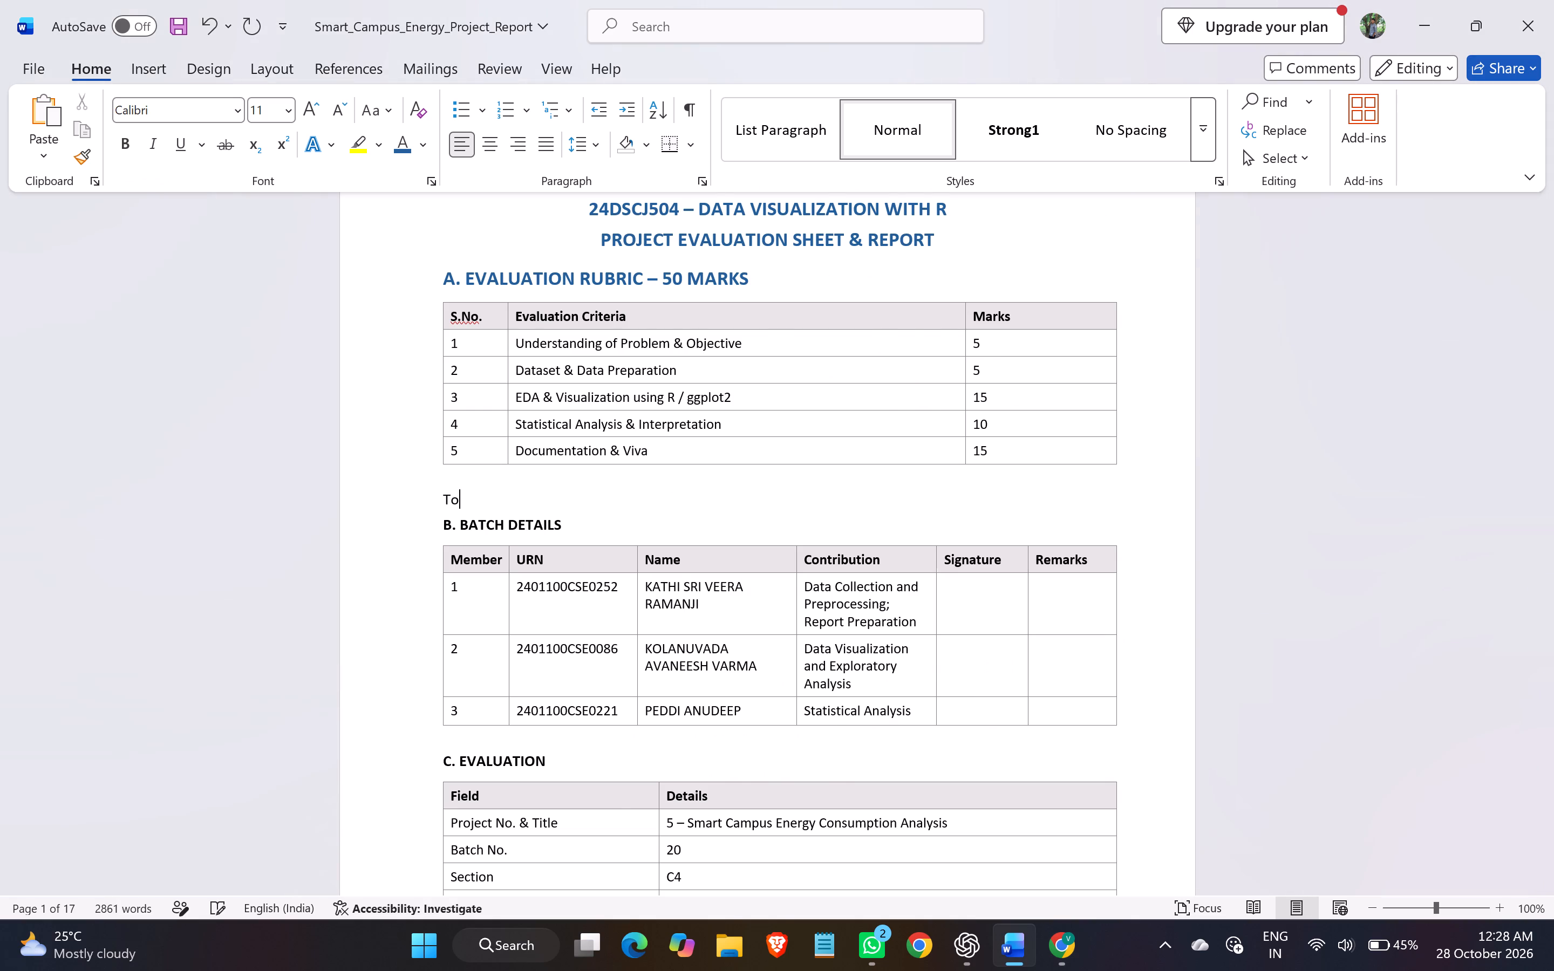
pyautogui.hotkey('alt', 'Tab')
pyautogui.hotkey('alt', 'Tab')
pyautogui.press('BackSpace')
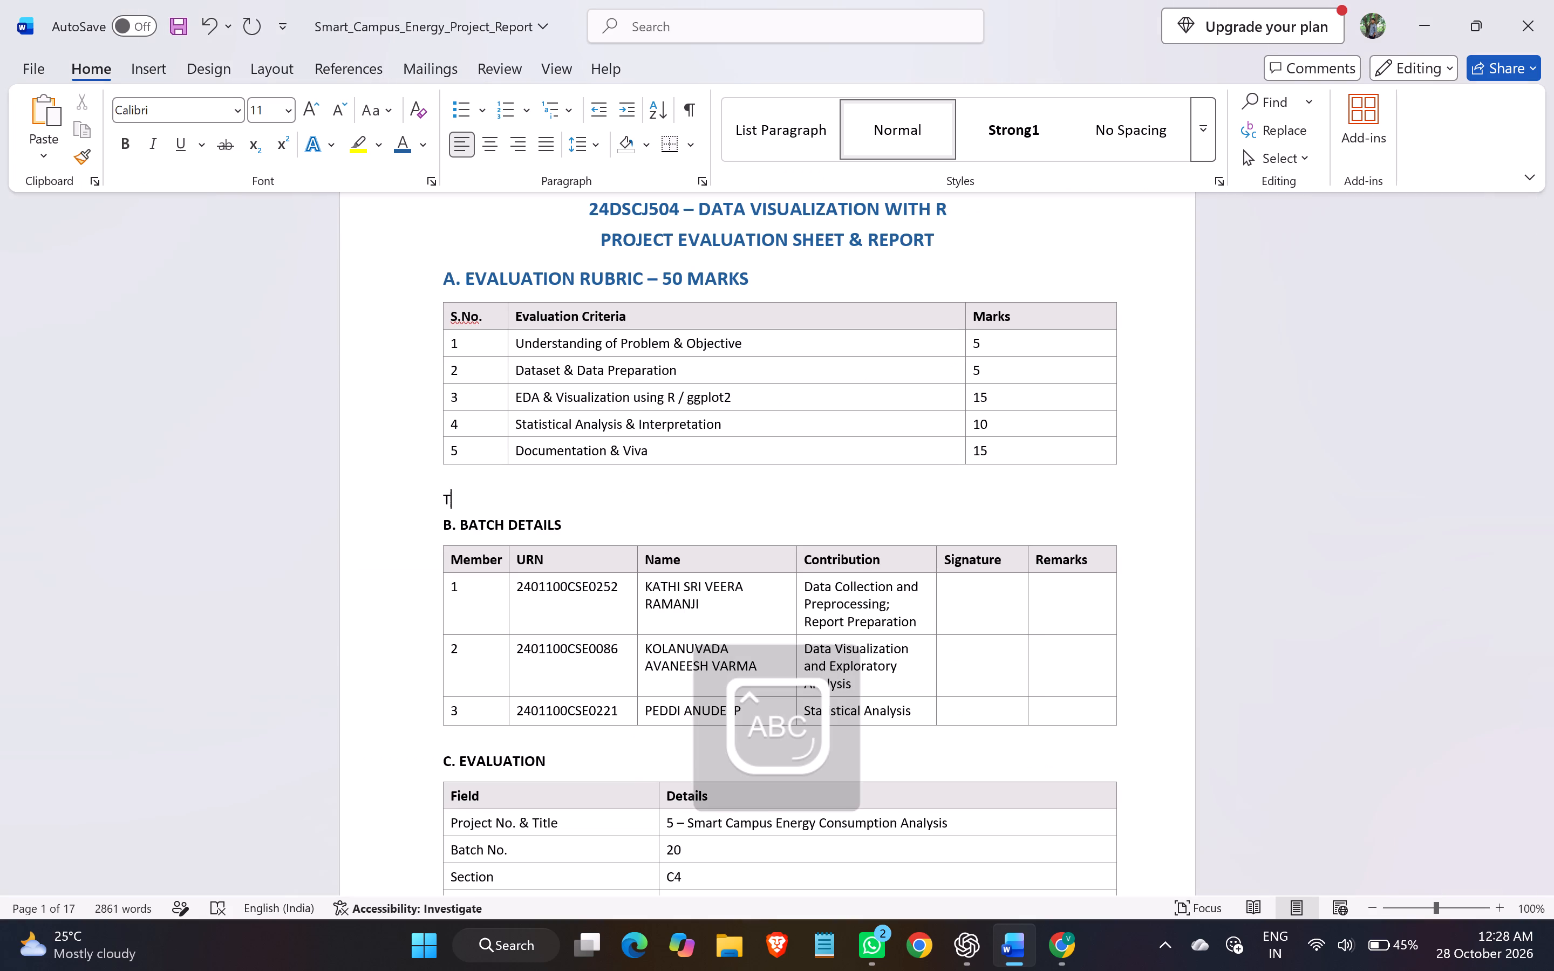
pyautogui.write('OTAL')
pyautogui.press('space')
pyautogui.hotkey('alt', 'Tab')
pyautogui.hotkey('alt', 'Tab')
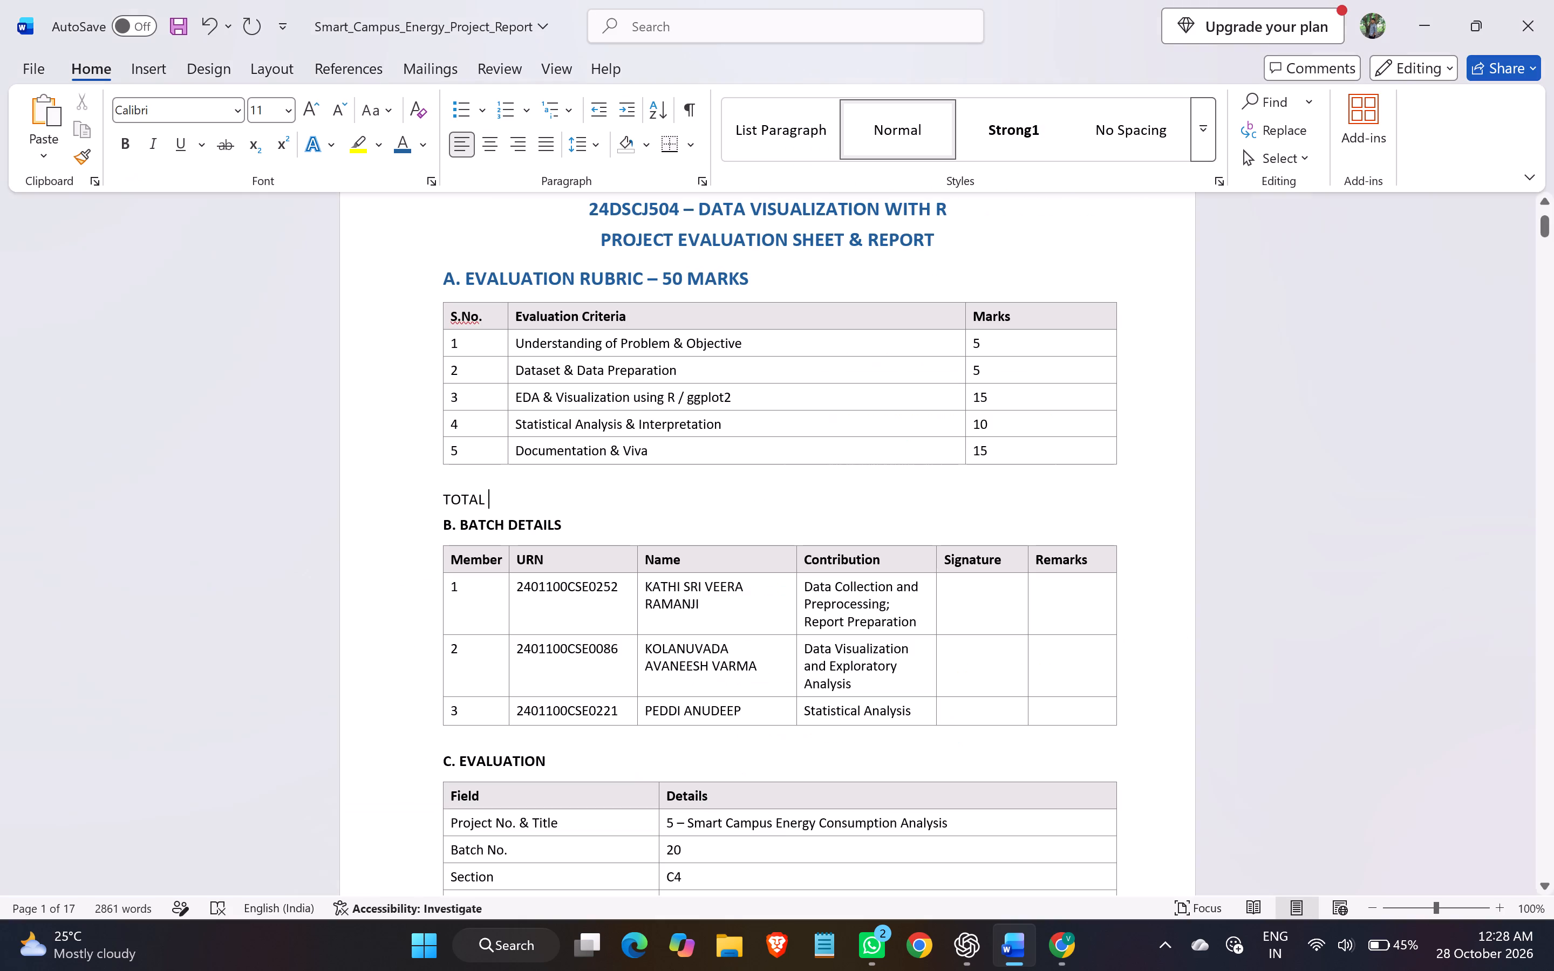
pyautogui.write('-')
pyautogui.press('space')
pyautogui.write('50 MARKS')
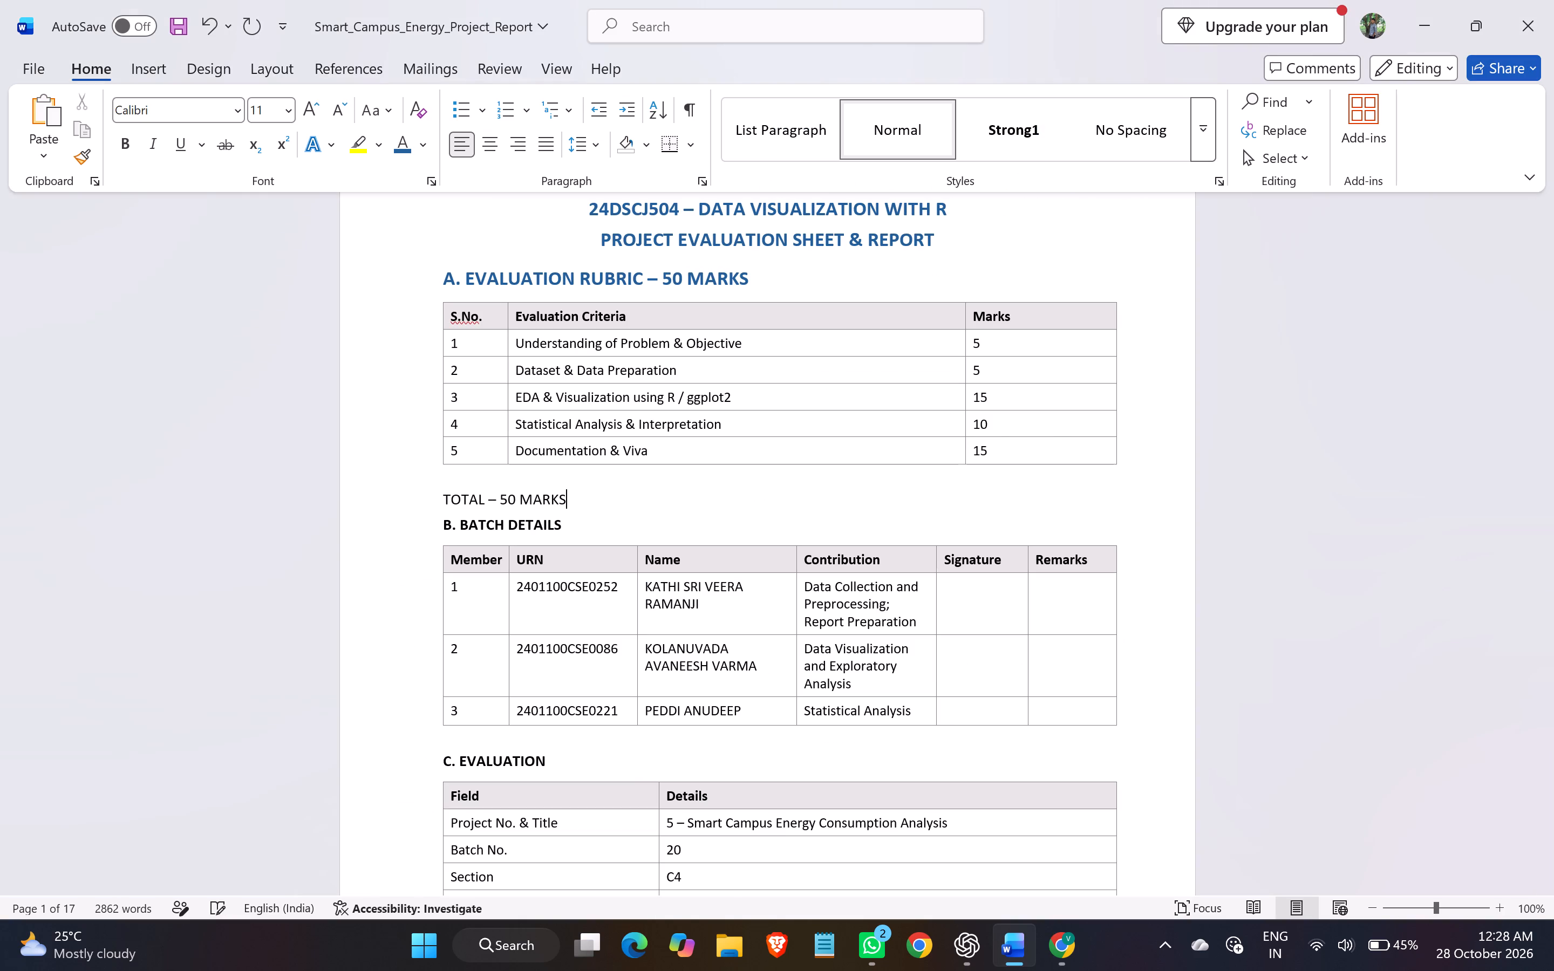
# Check the total line's styling in the Chrome PDF, and make the Word line "TOTAL – 50 MARKS" bold.
pyautogui.hotkey('alt', 'Tab')
pyautogui.hotkey('alt', 'Tab')
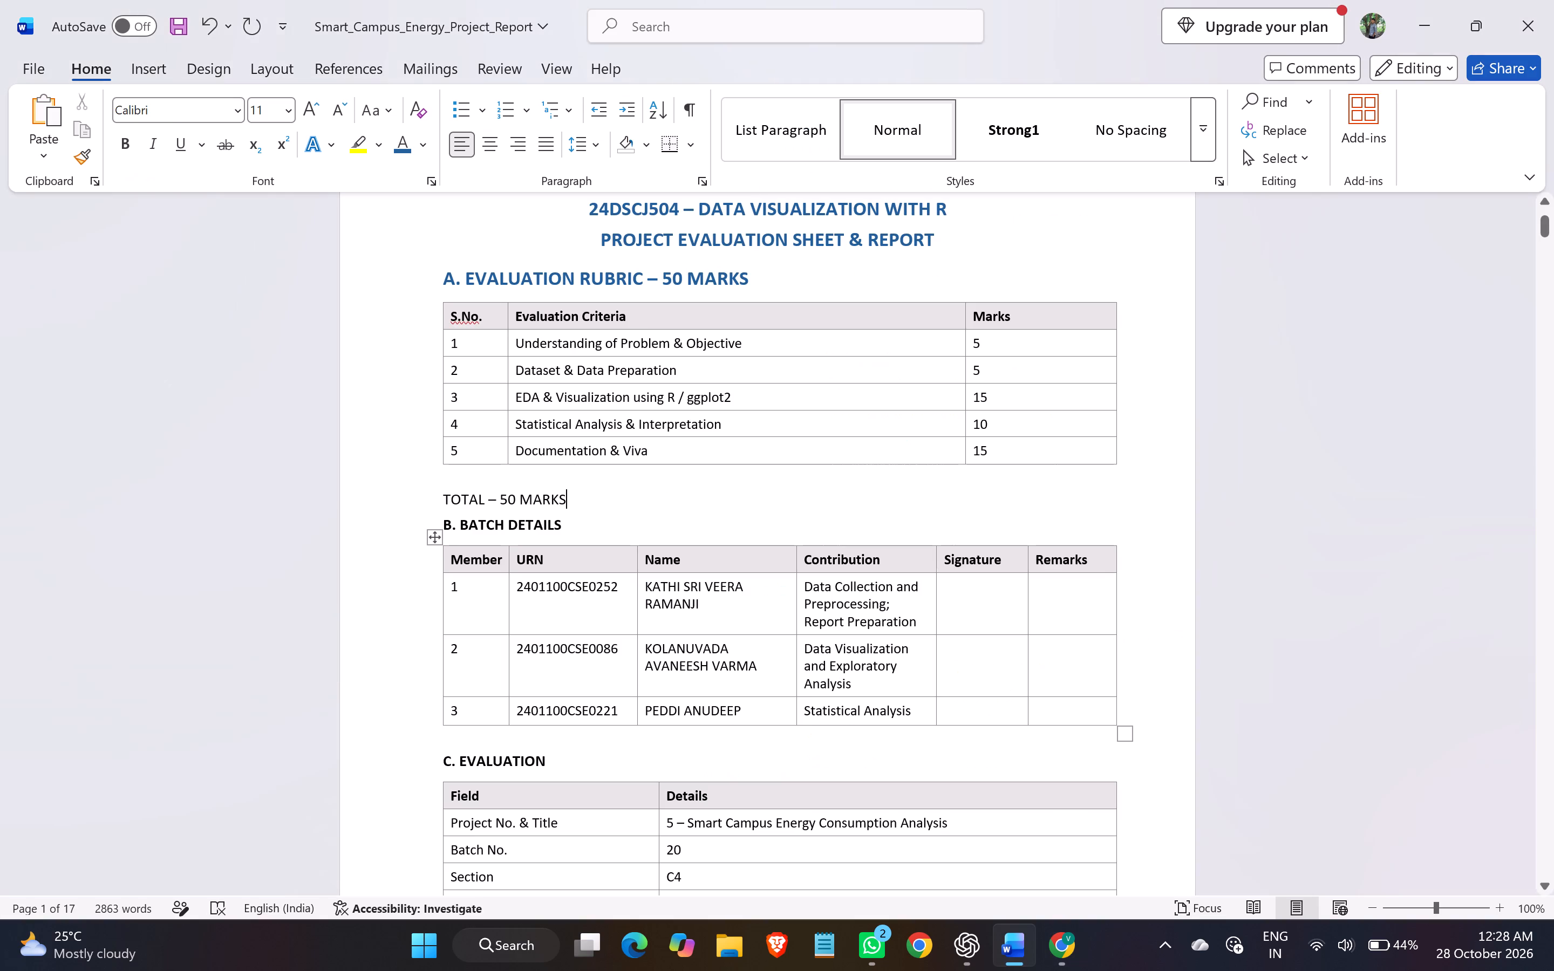
pyautogui.moveTo(569, 500); pyautogui.dragTo(453, 497)
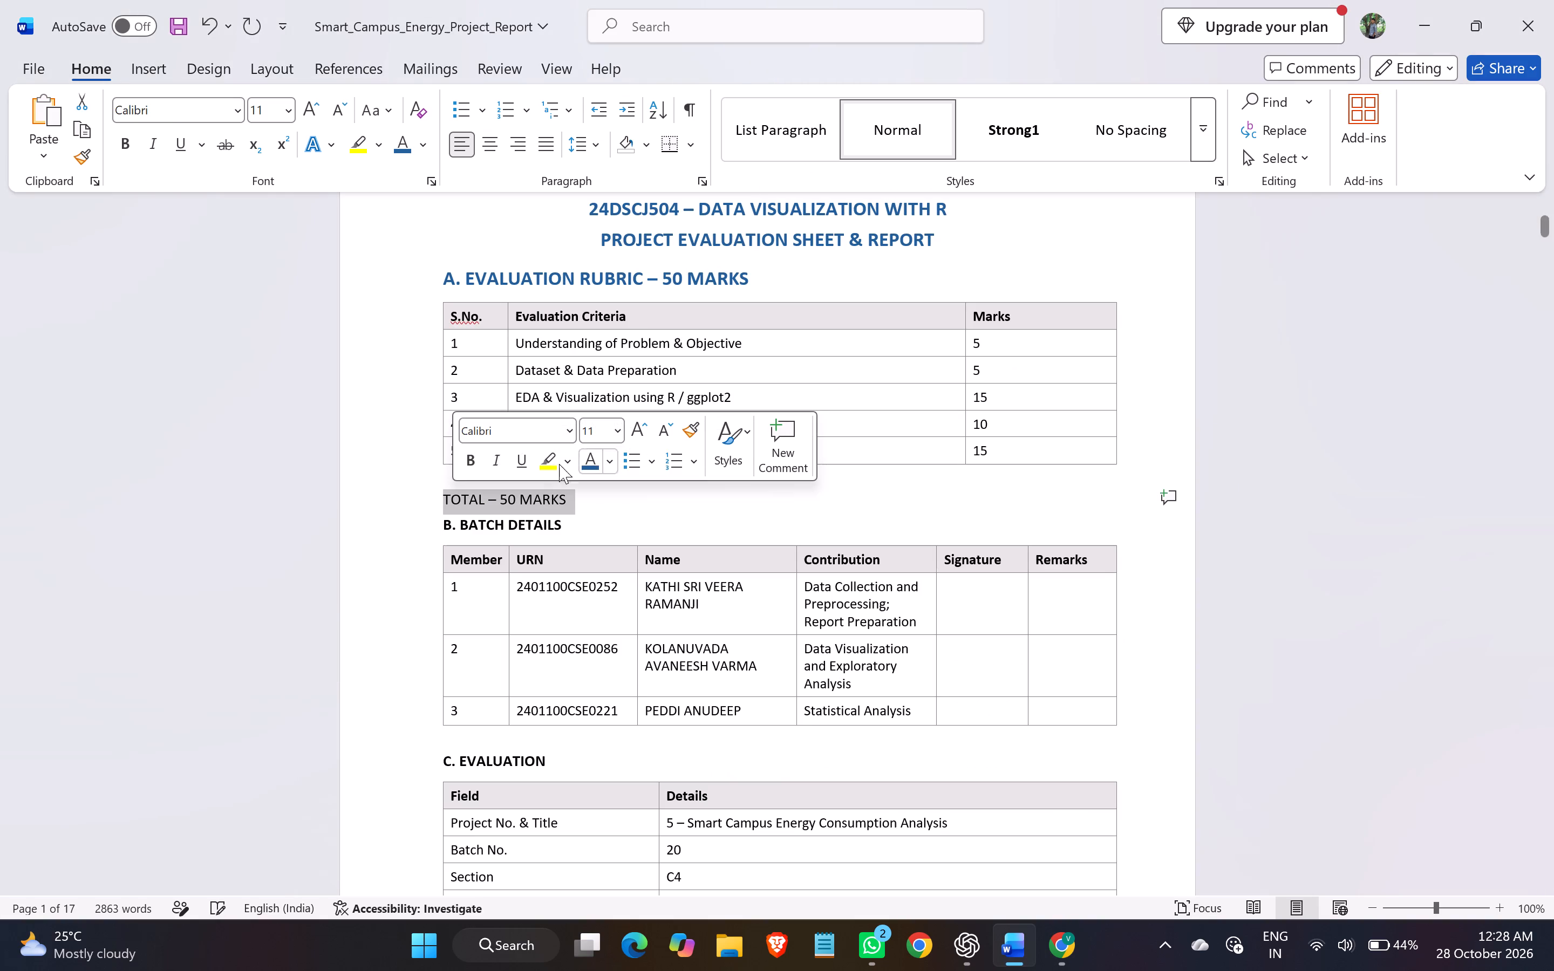
pyautogui.click(468, 462)
pyautogui.click(1338, 456)
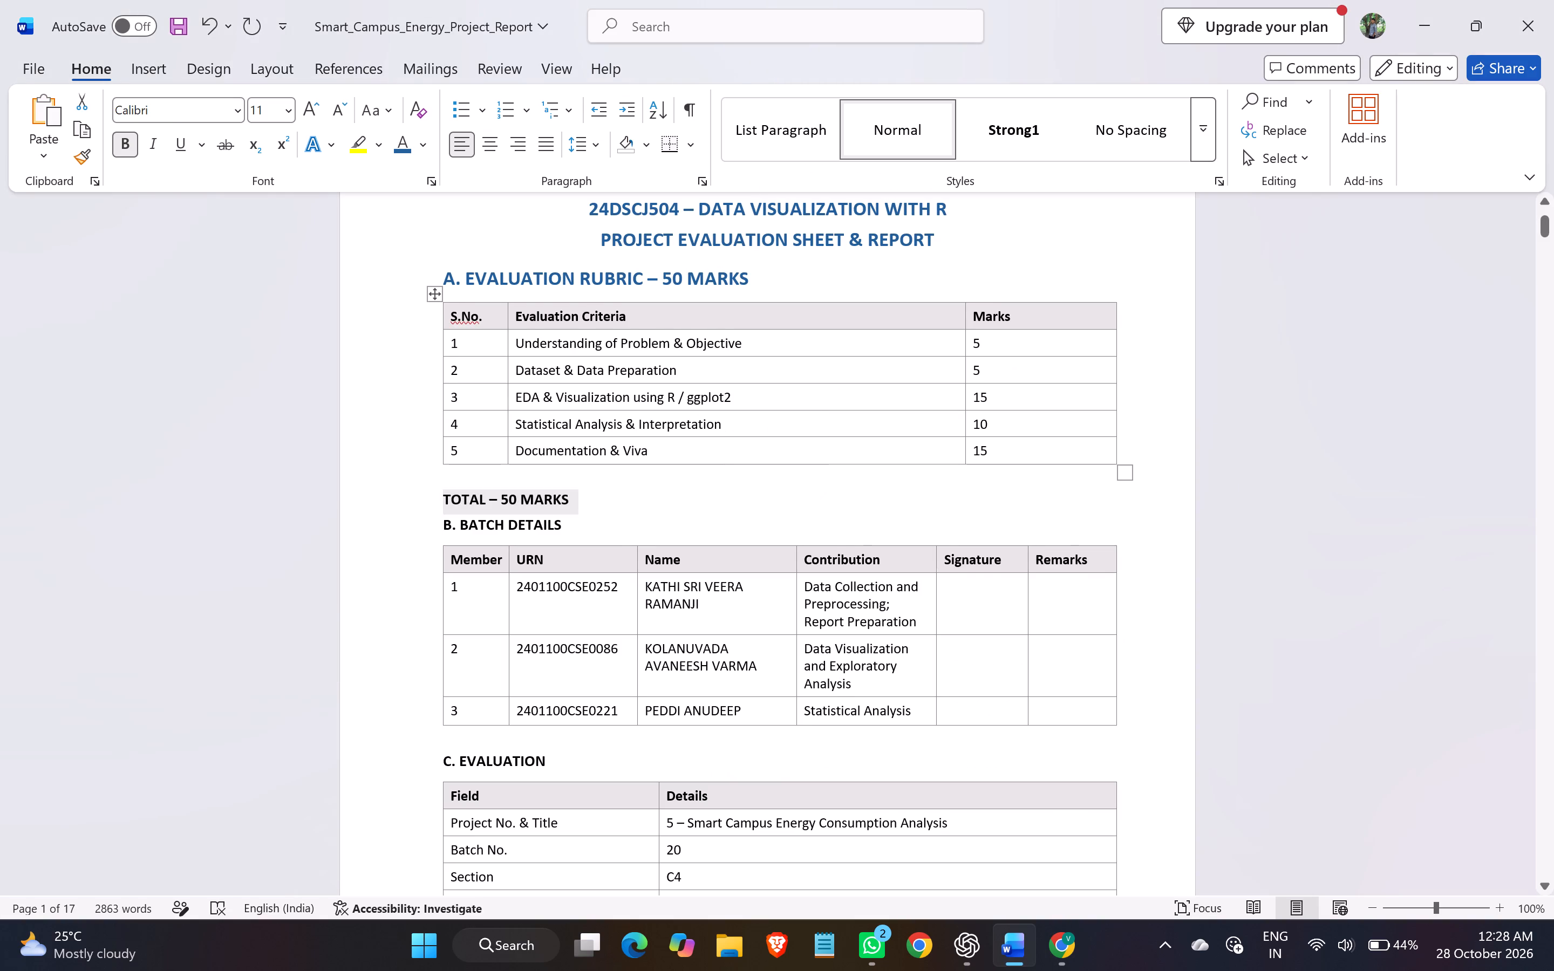
# Check the spacing in the Chrome PDF, and insert a blank line after "TOTAL – 50 MARKS" in the Word report.
pyautogui.scroll(-1, 894, 551)
pyautogui.hotkey('alt', 'Tab')
pyautogui.hotkey('alt', 'Tab')
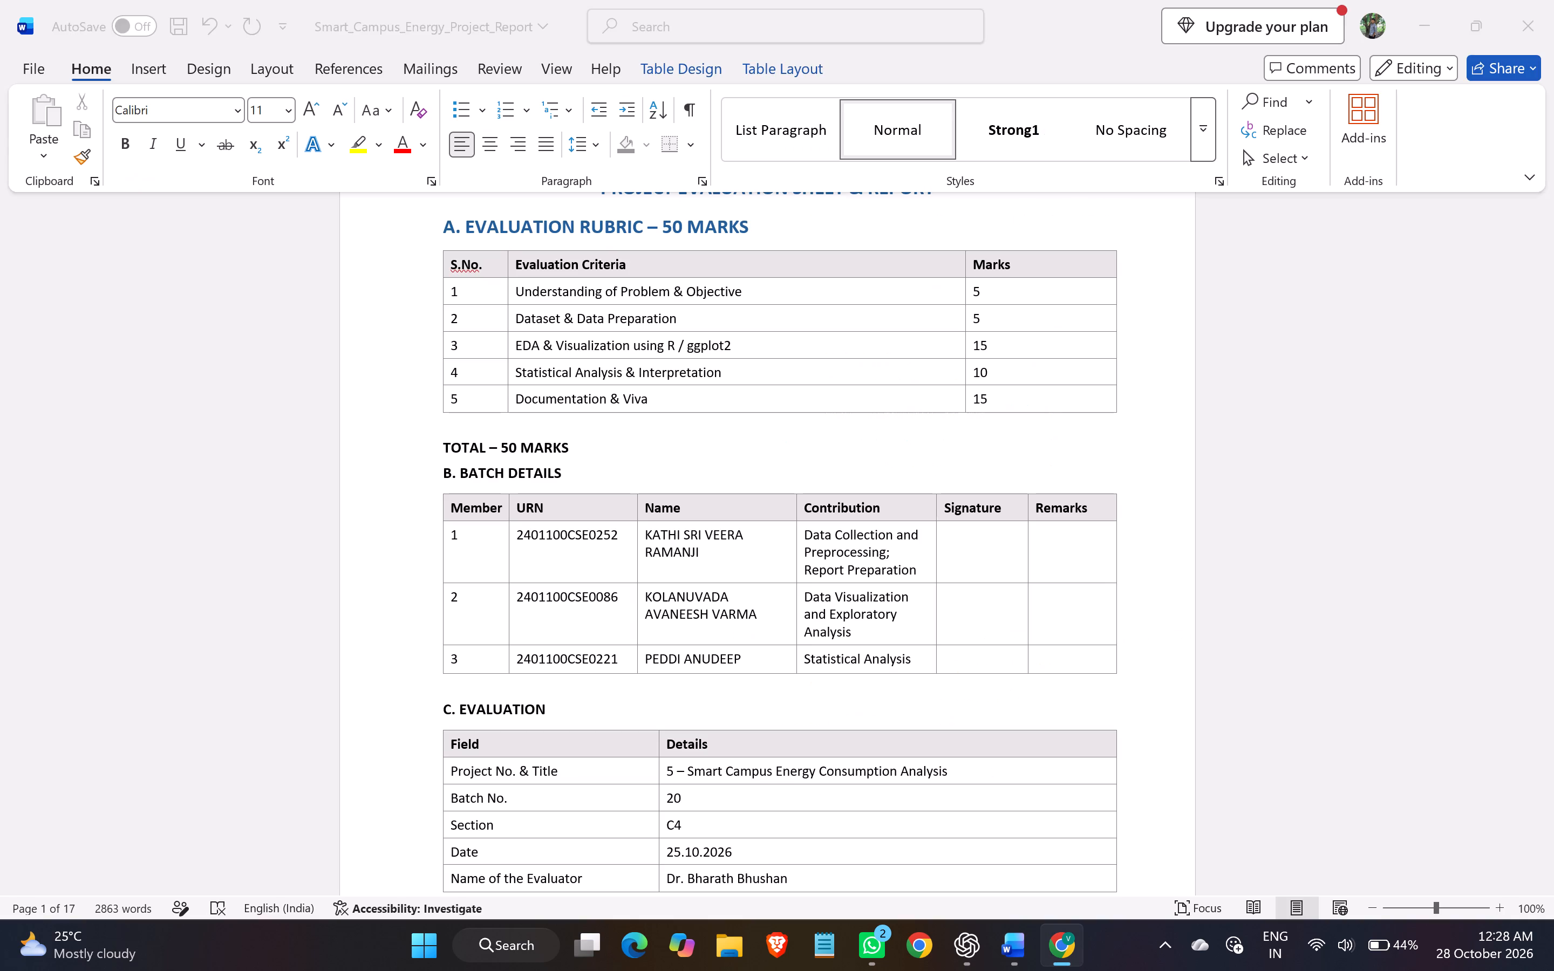
pyautogui.click(588, 449)
pyautogui.press('Return')
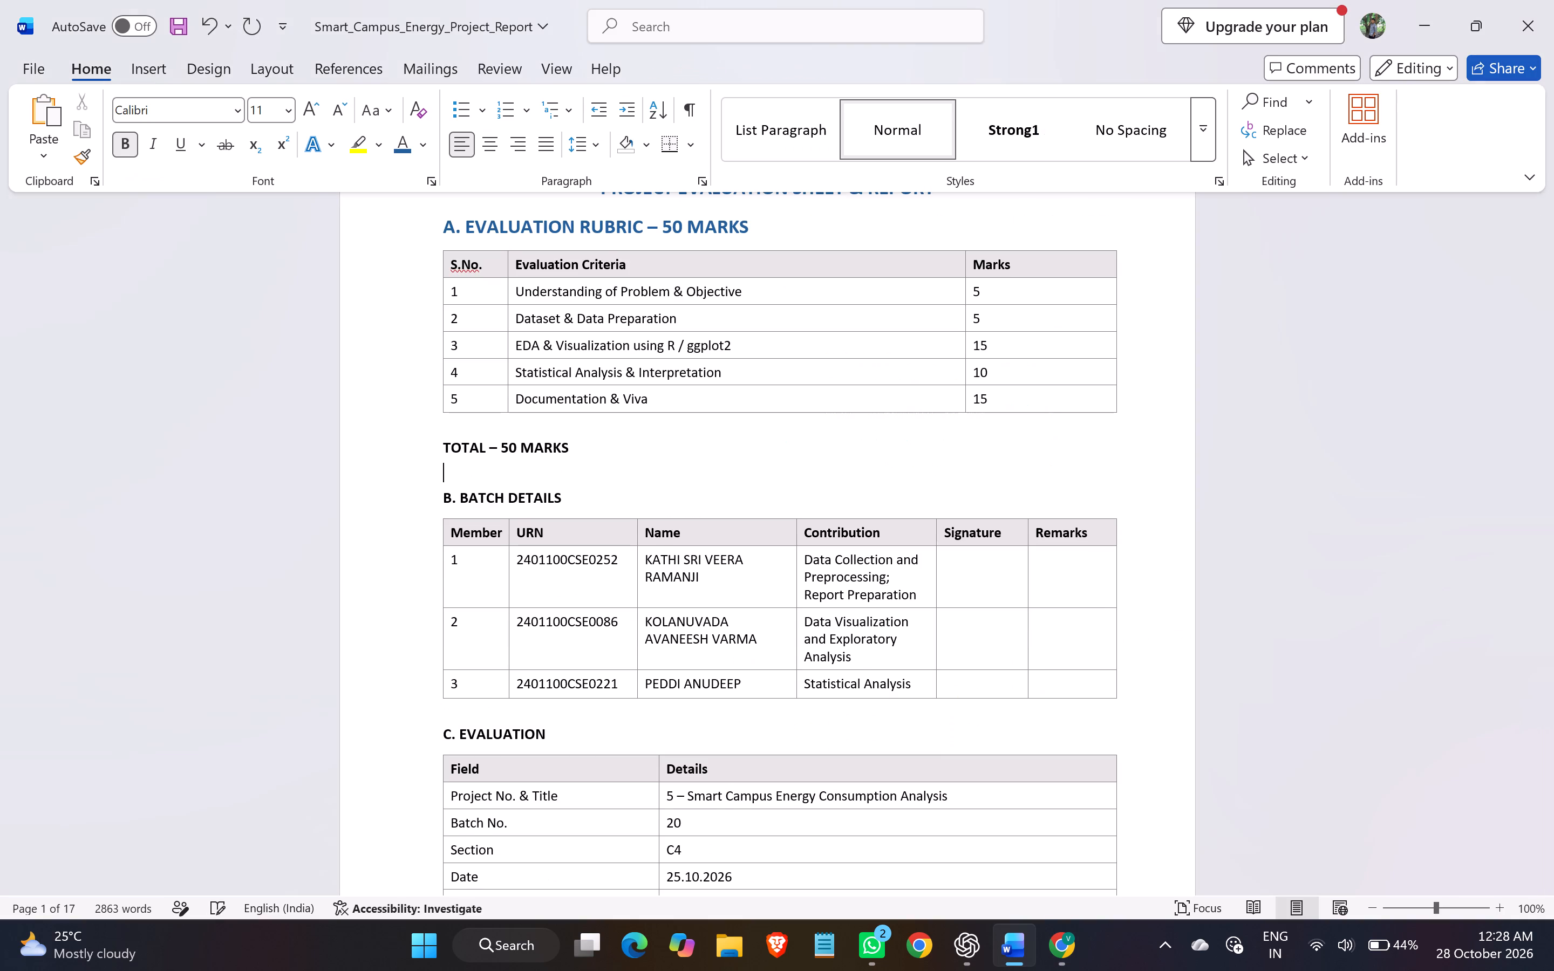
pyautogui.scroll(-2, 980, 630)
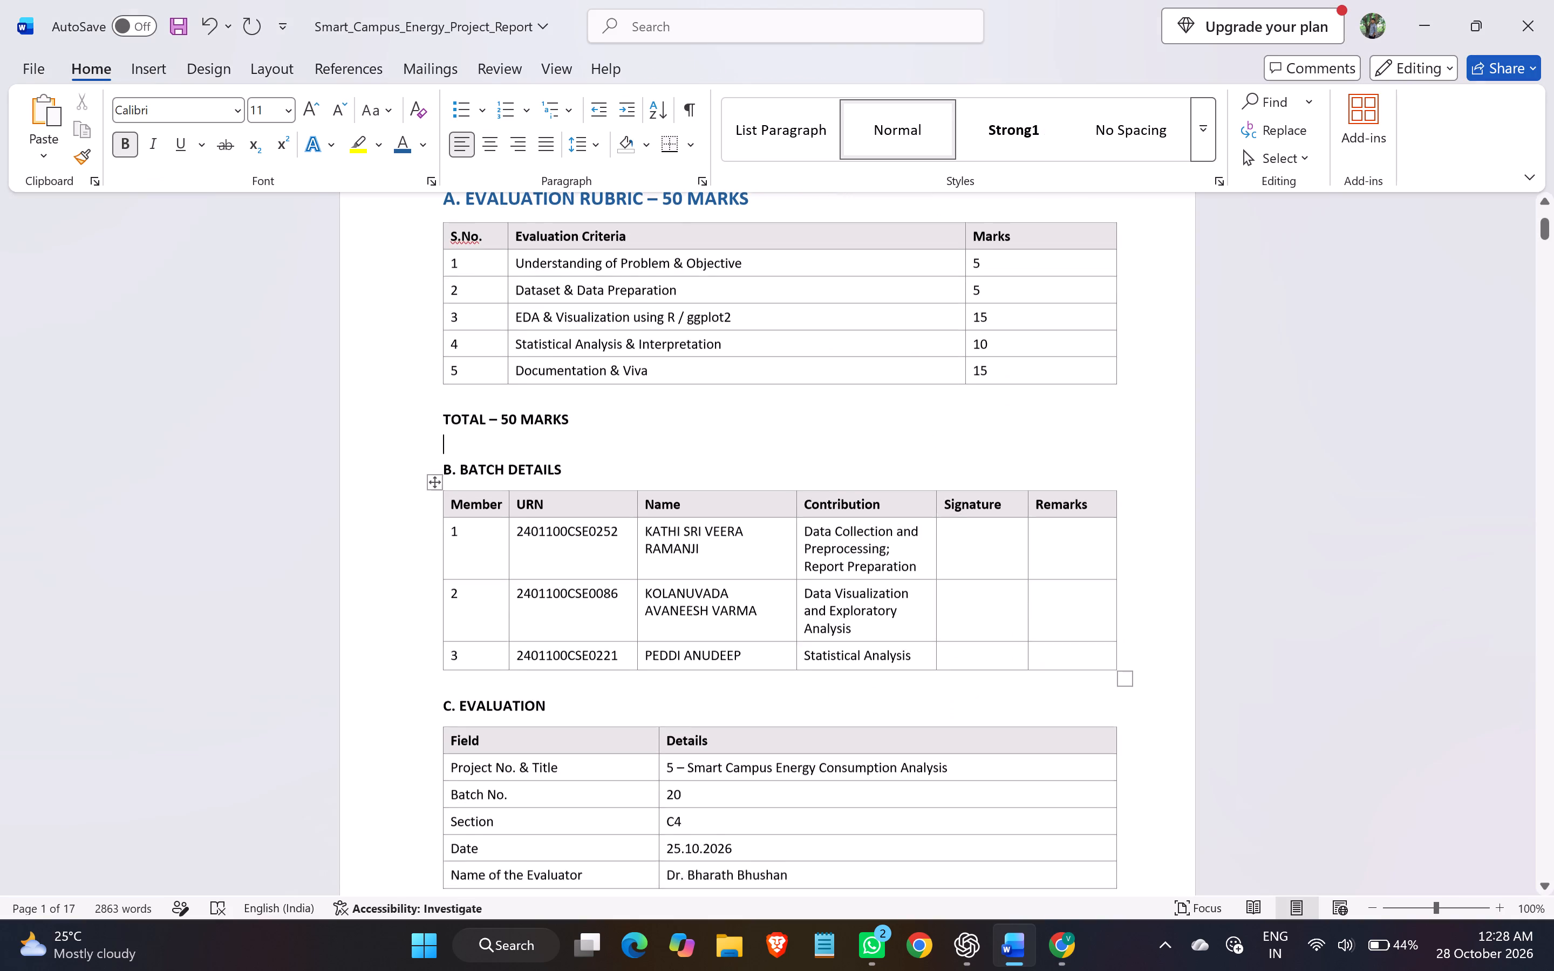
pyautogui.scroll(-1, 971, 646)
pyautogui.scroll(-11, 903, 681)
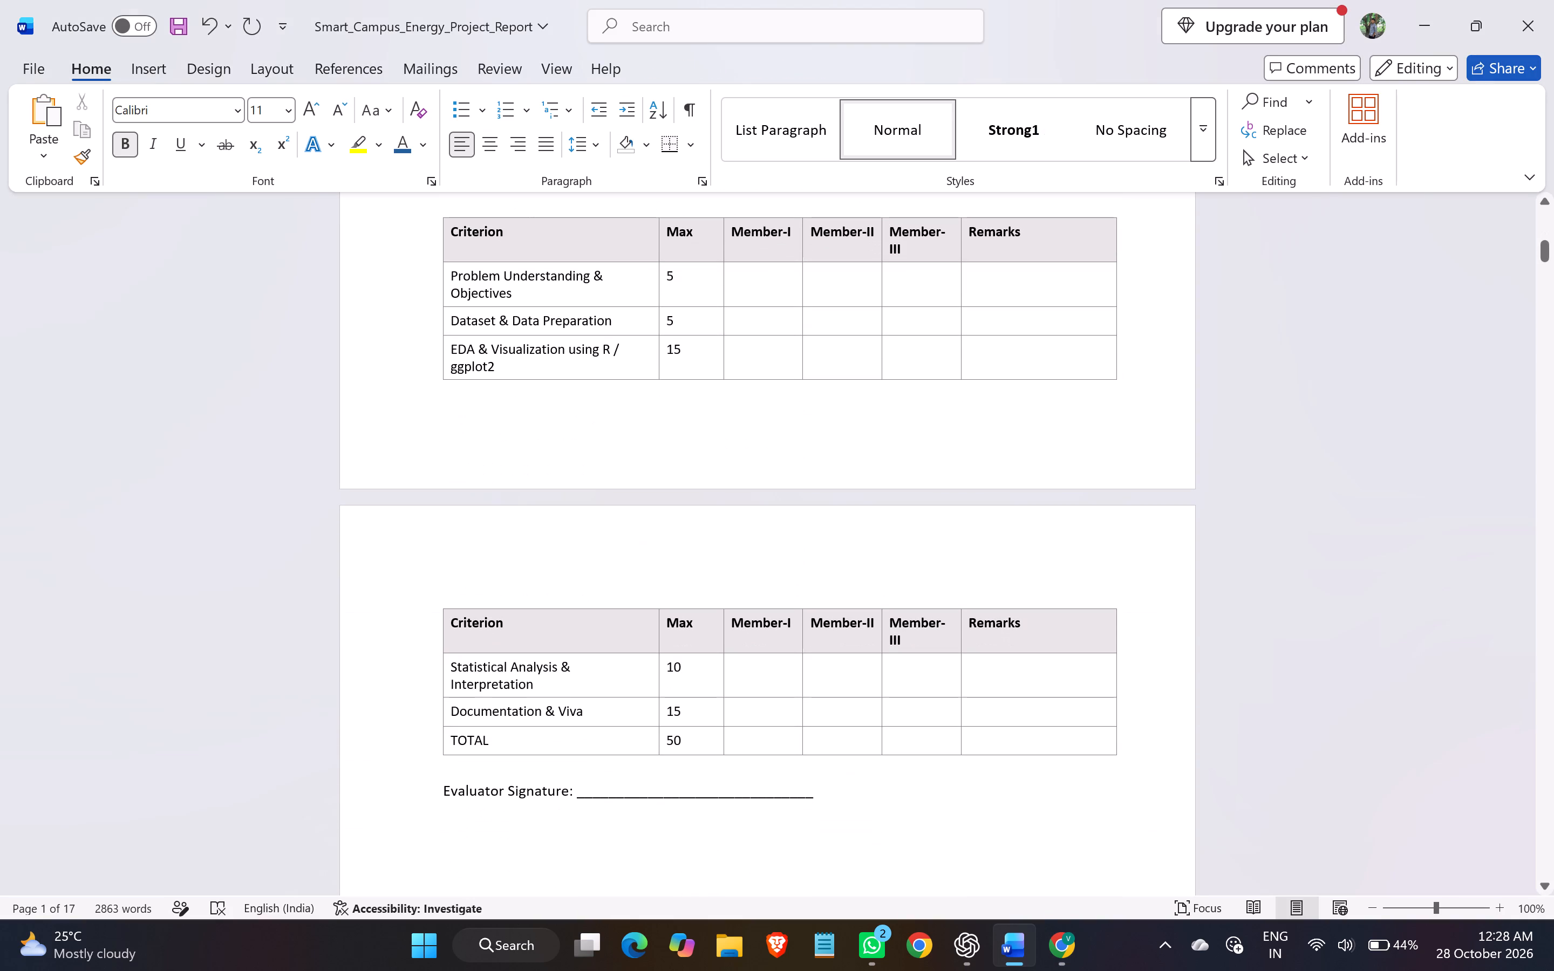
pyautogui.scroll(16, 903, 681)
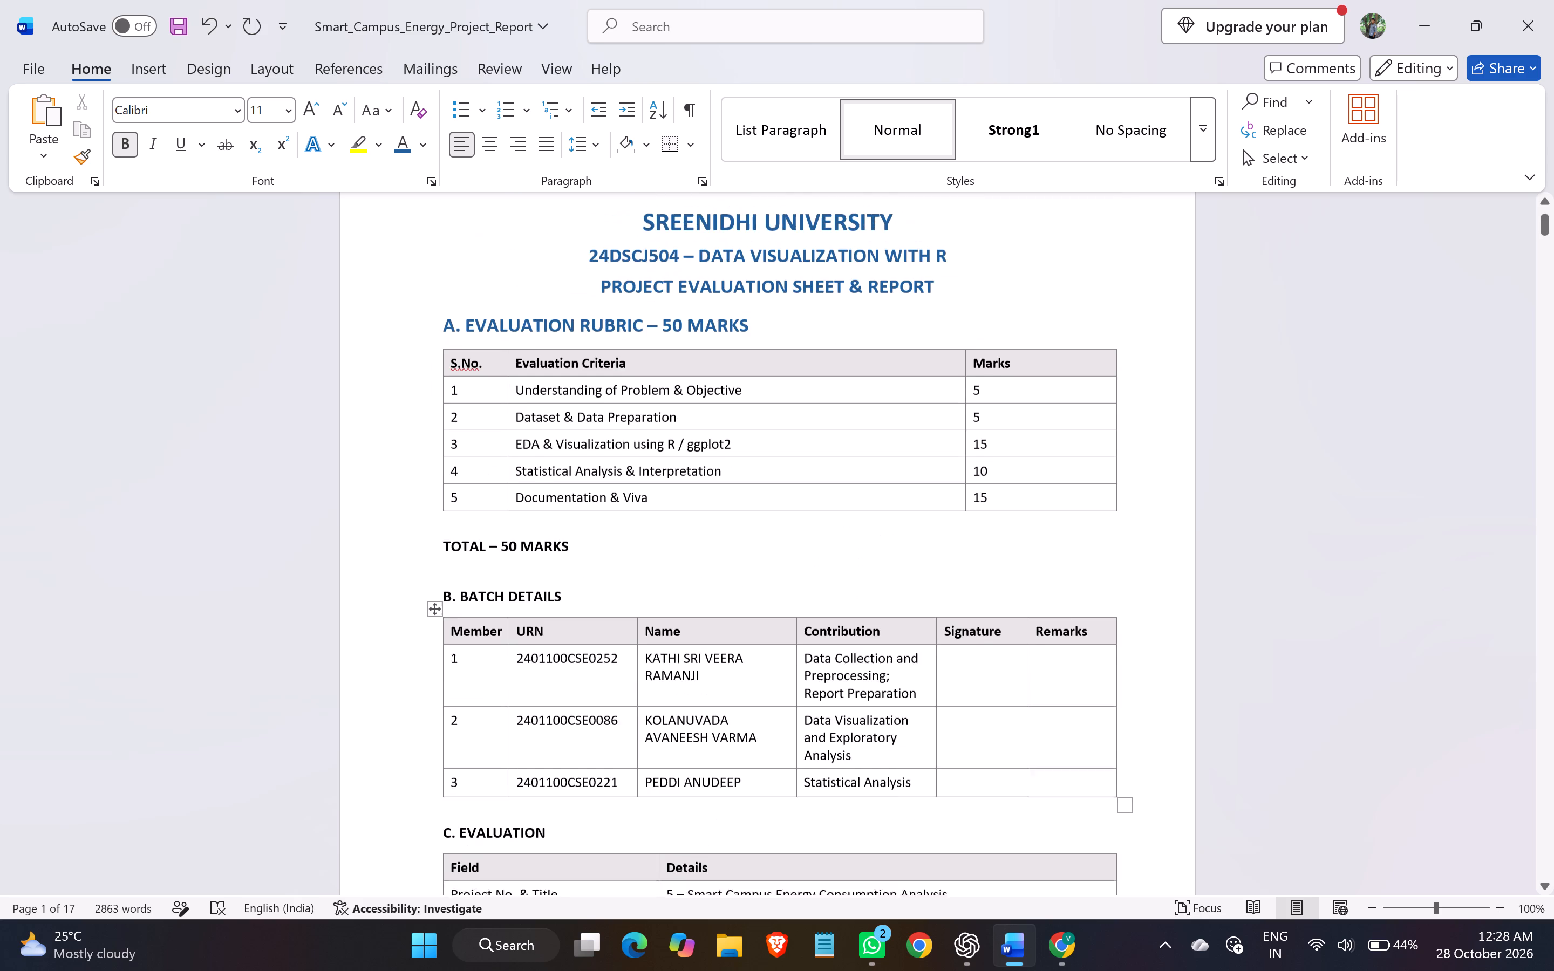
# Check the spacing in the Chrome PDF, and insert another blank line above "B. BATCH DETAILS" in the Word report.
pyautogui.hotkey('alt', 'Tab')
pyautogui.hotkey('alt', 'Tab')
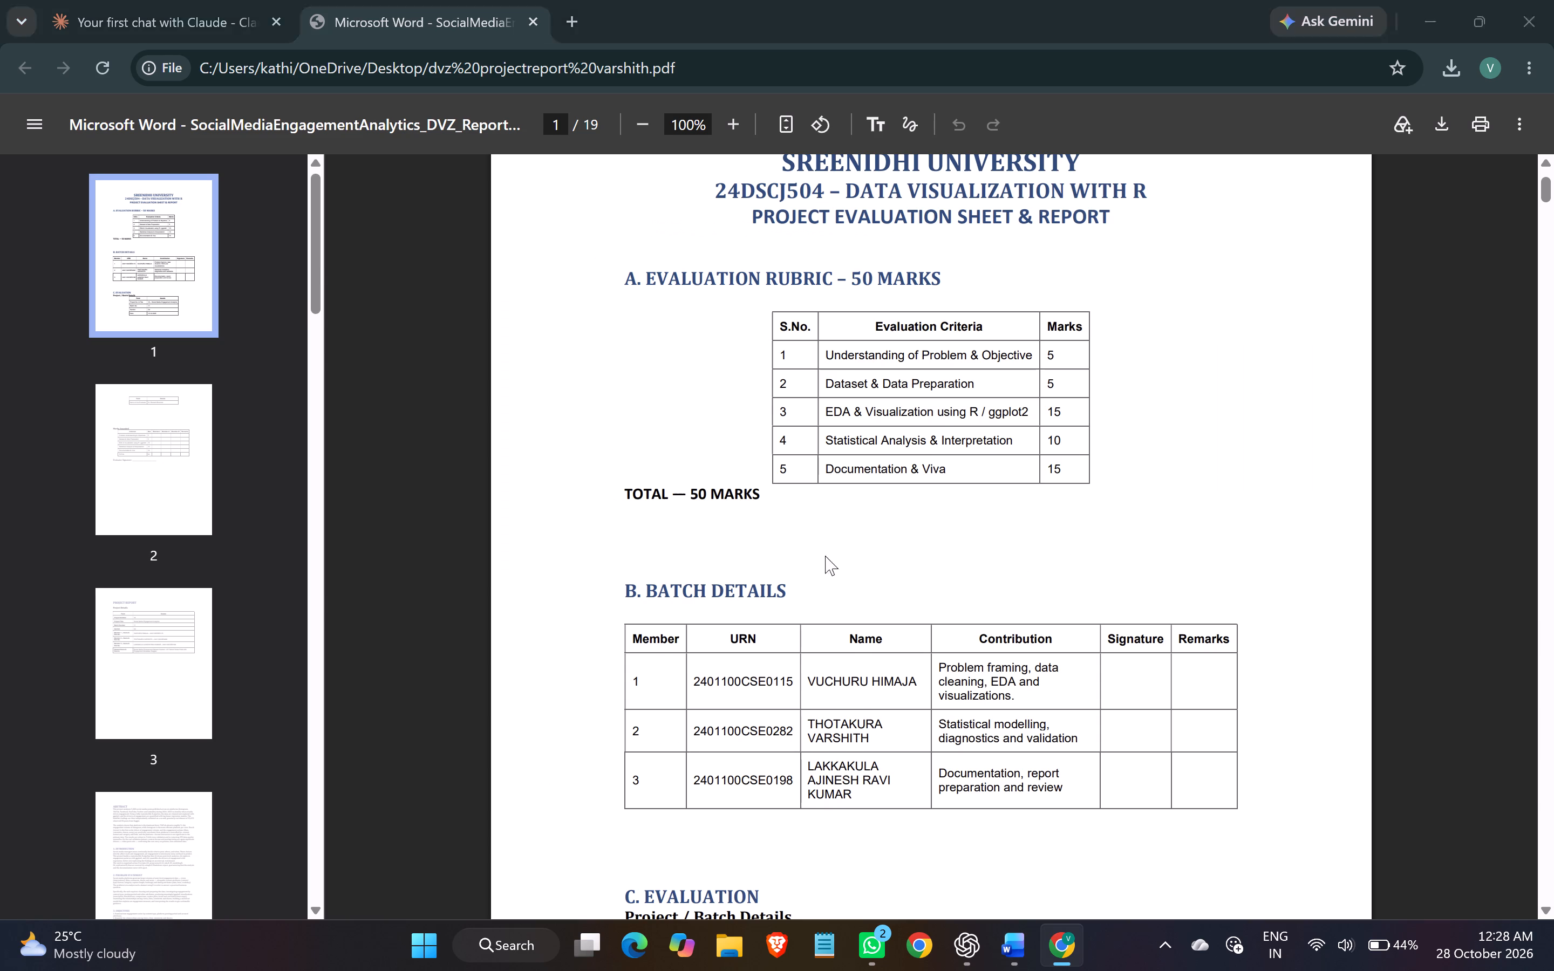
pyautogui.press('Return')
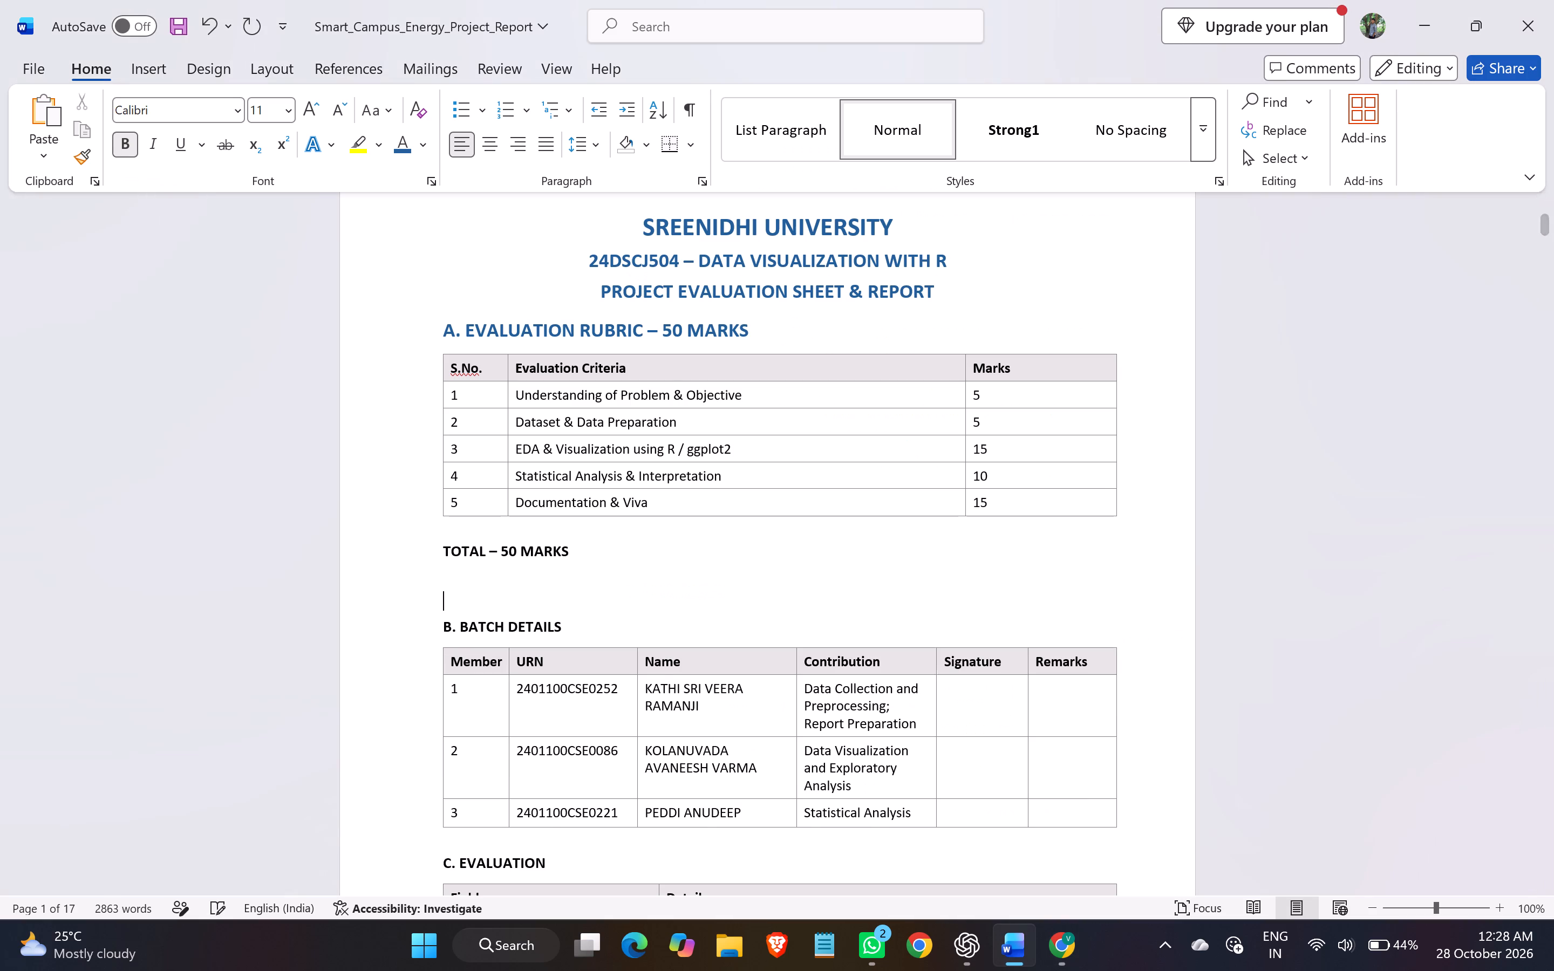
# Check the heading style in the Chrome PDF, and format the Word heading "B. BATCH DETAILS" as 14 pt blue text.
pyautogui.hotkey('alt', 'Tab')
pyautogui.hotkey('alt', 'Tab')
pyautogui.hotkey('alt', 'Tab')
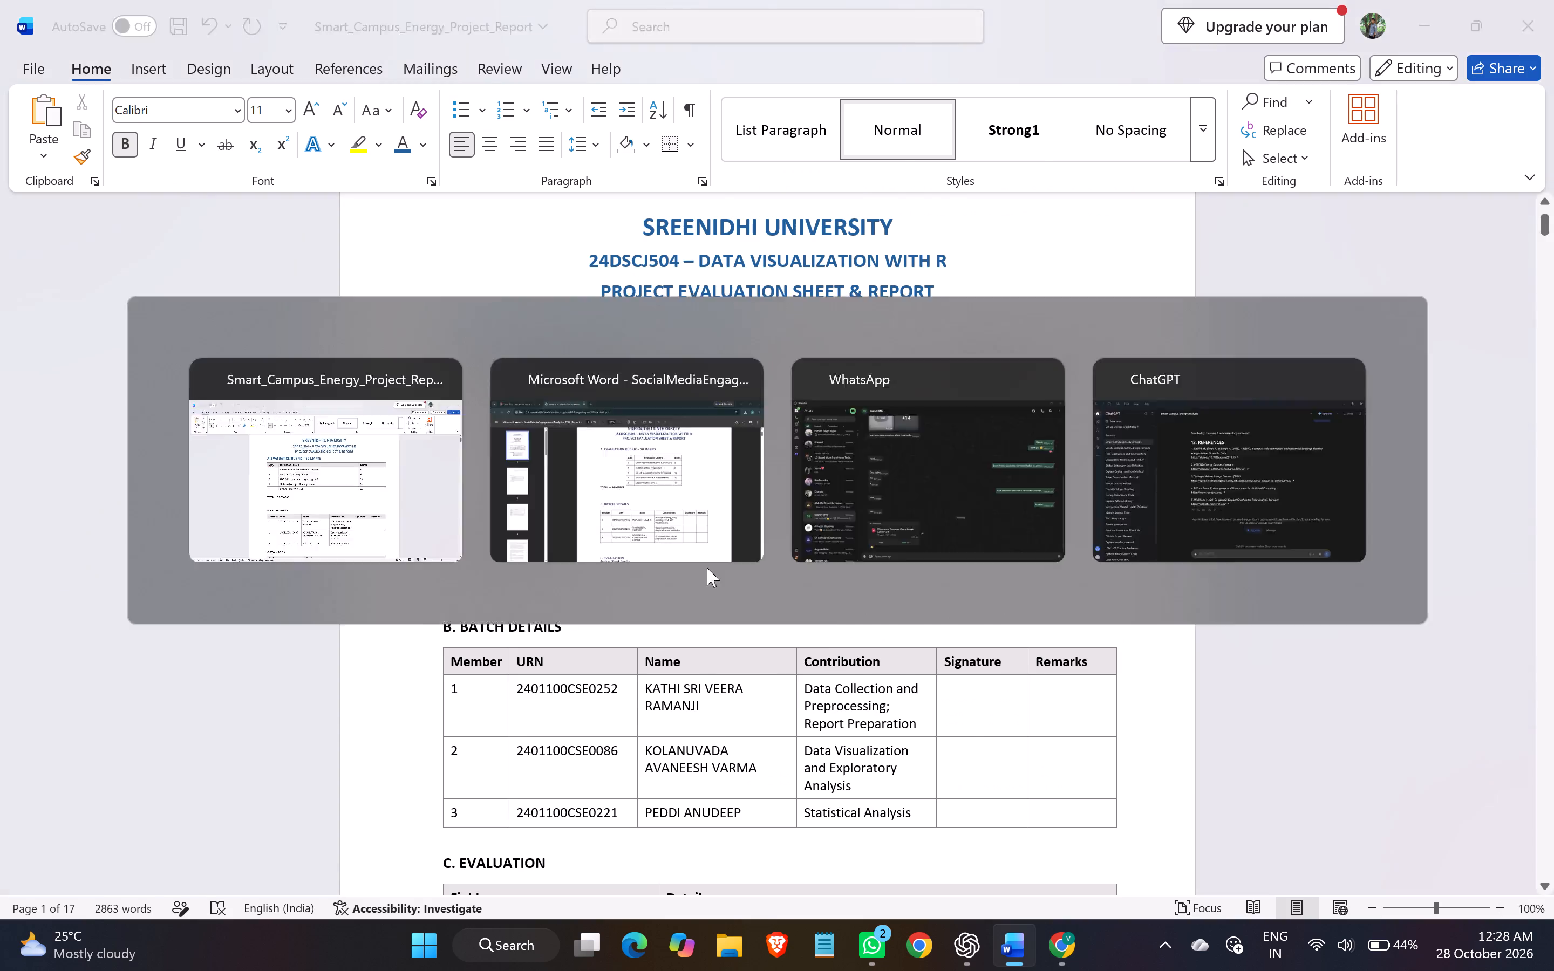
pyautogui.hotkey('alt', 'Tab')
pyautogui.moveTo(567, 628); pyautogui.dragTo(542, 628)
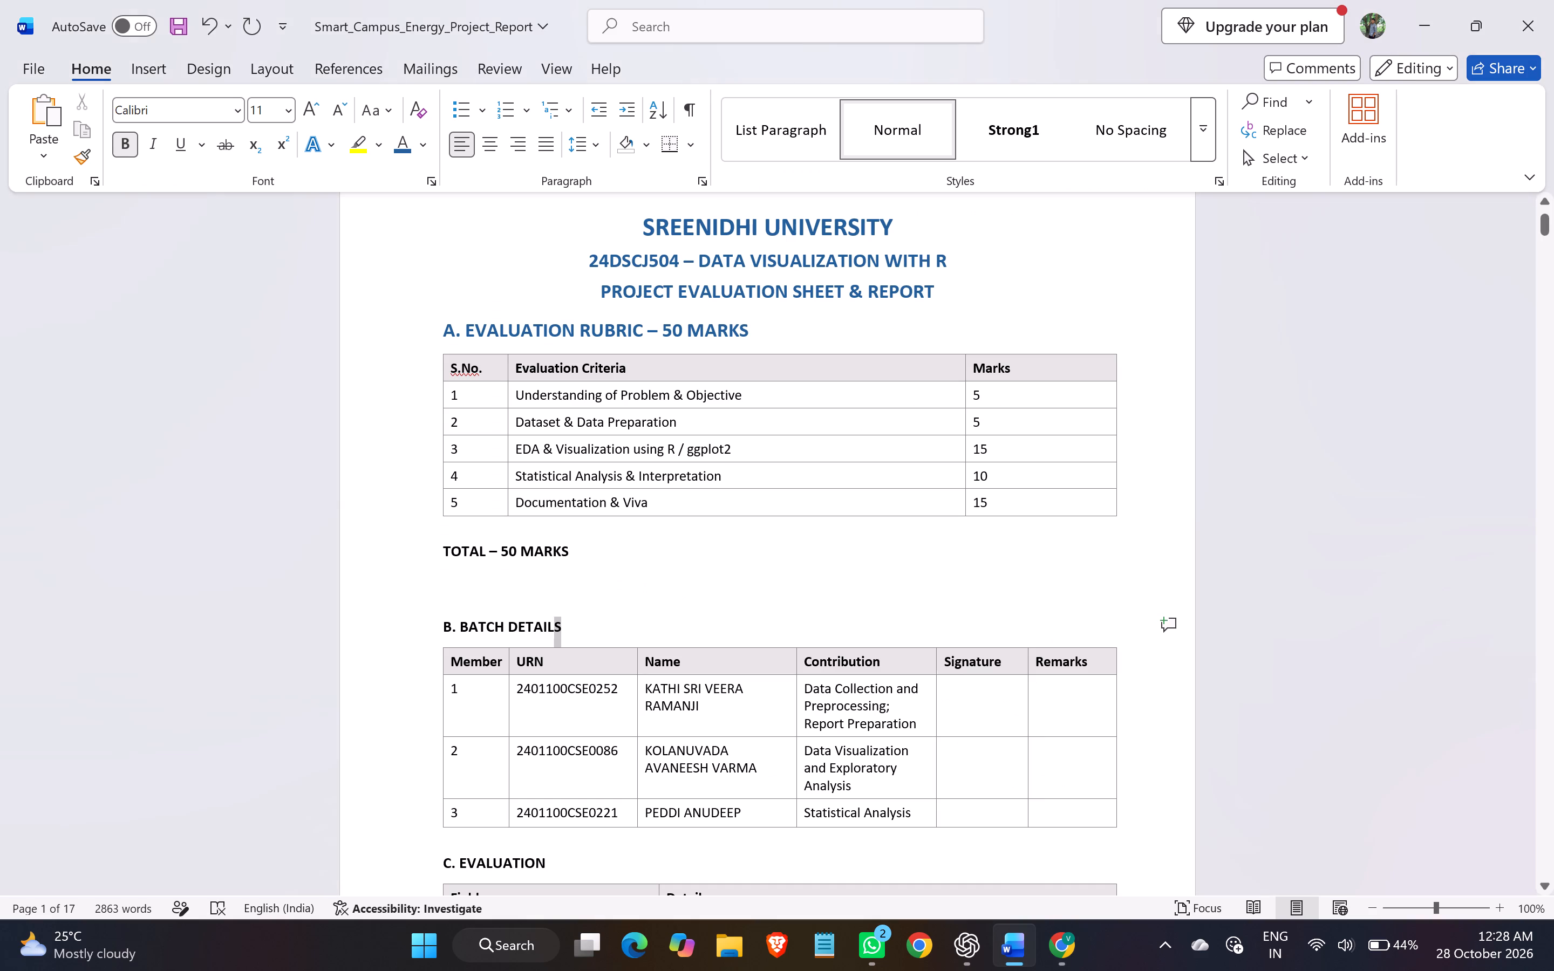
pyautogui.moveTo(542, 628); pyautogui.dragTo(440, 628)
pyautogui.click(609, 569)
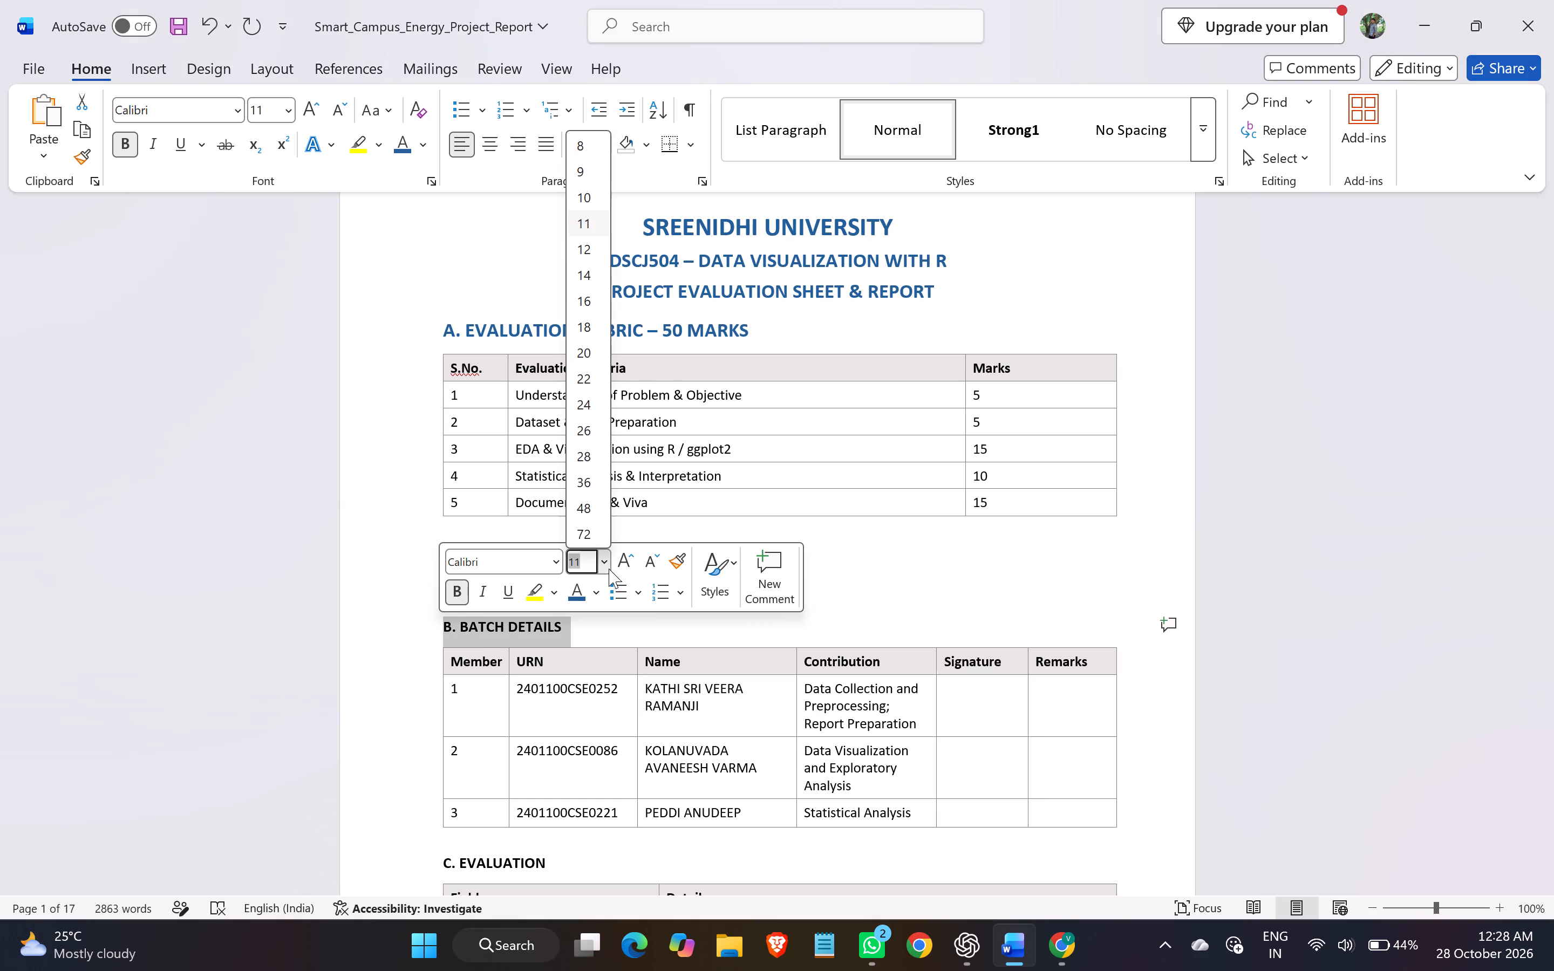
pyautogui.click(590, 282)
pyautogui.click(573, 592)
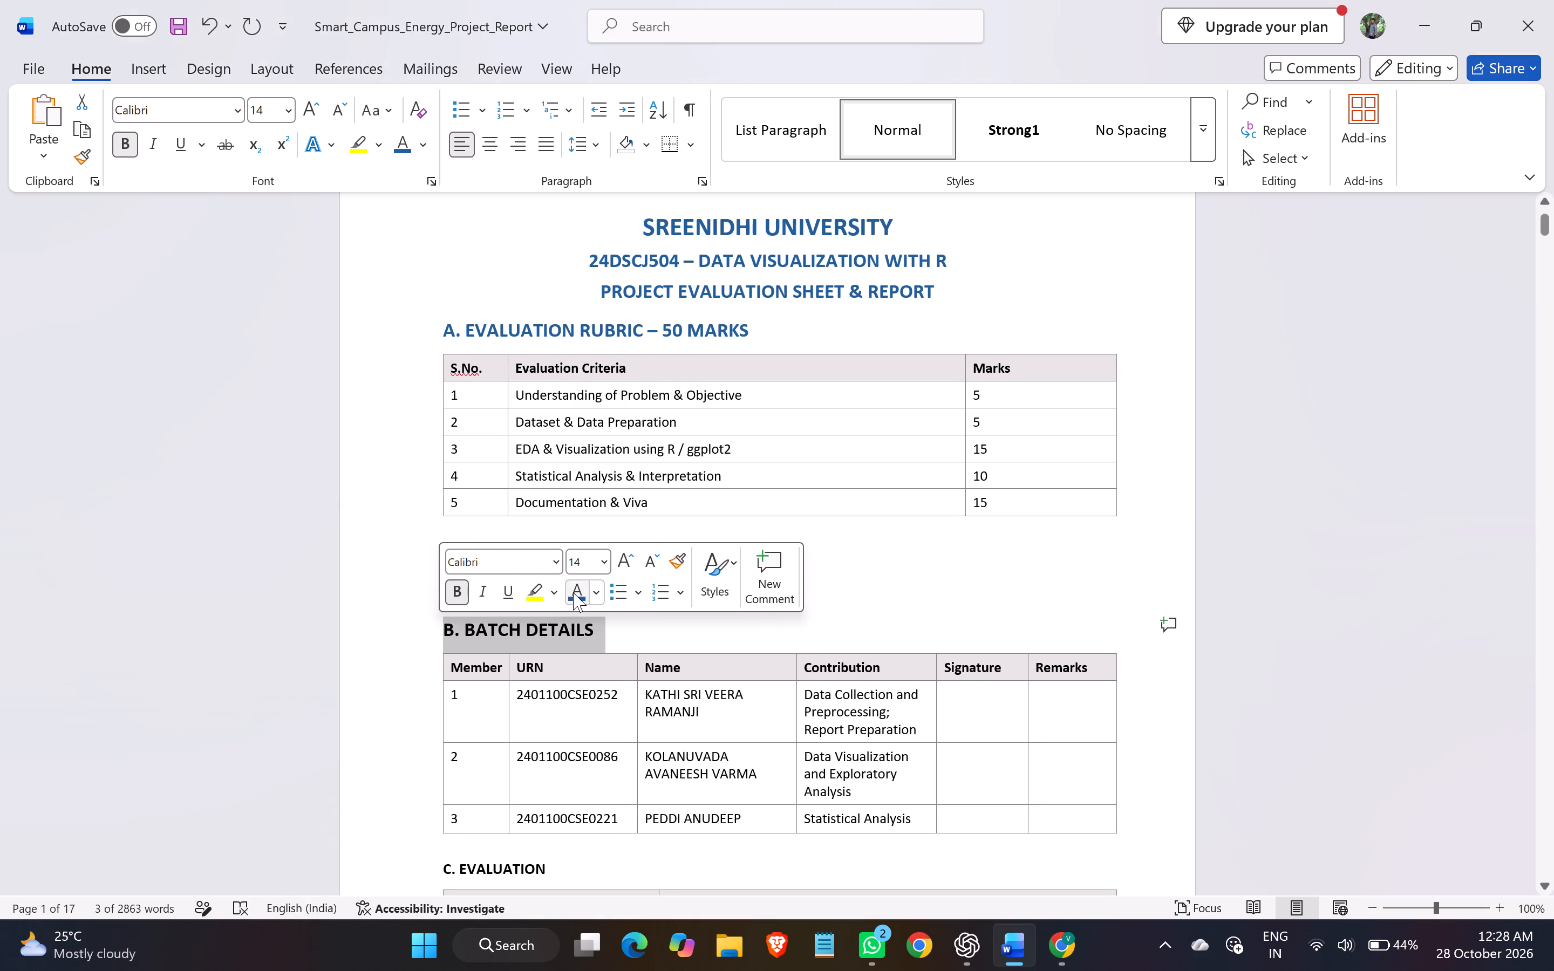
pyautogui.click(1276, 557)
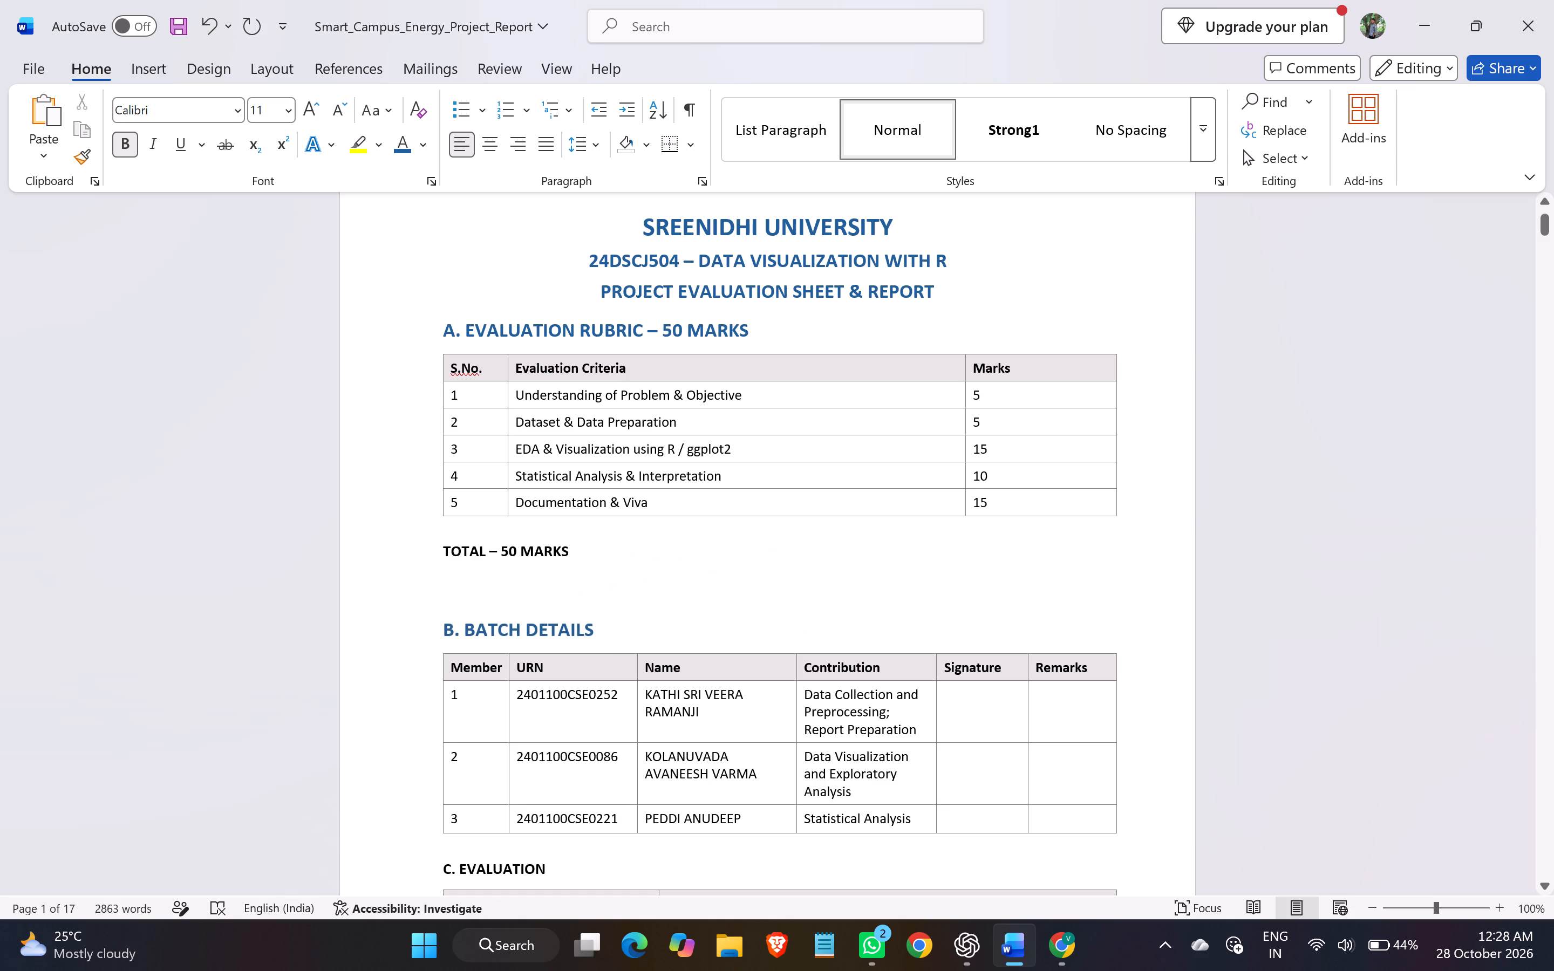
# Compare the C. EVALUATION section in the Chrome PDF with the Word report, from the project details table through the marks table and evaluator signature line.
pyautogui.scroll(-4, 870, 610)
pyautogui.hotkey('alt', 'Tab')
pyautogui.scroll(-3, 1025, 571)
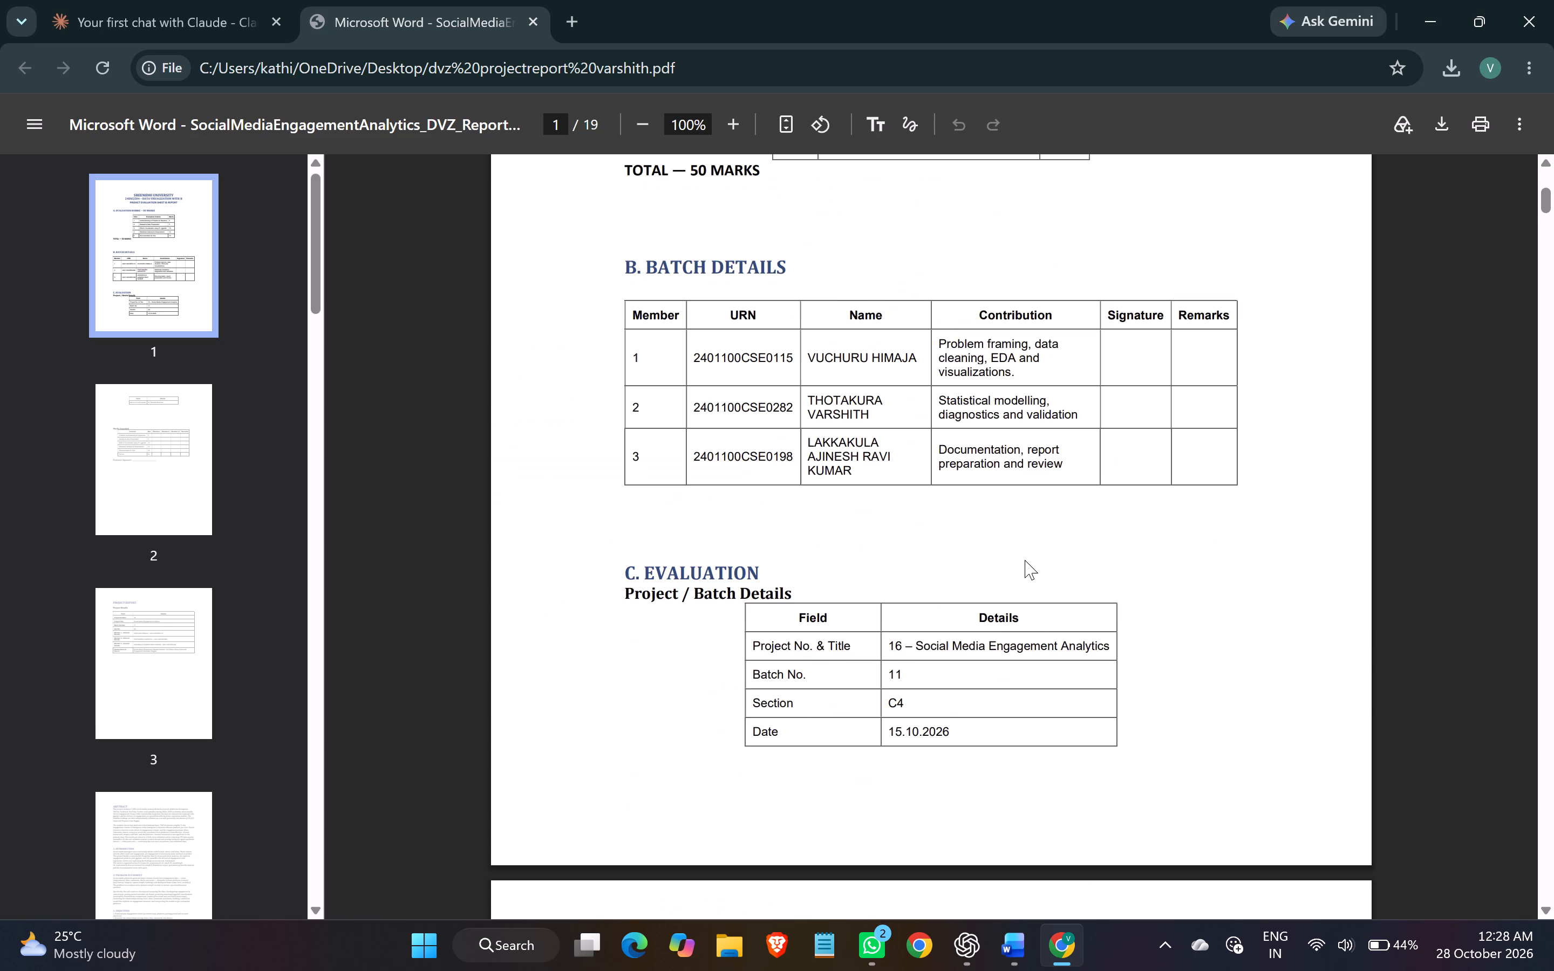
pyautogui.scroll(-1, 1025, 560)
pyautogui.hotkey('alt', 'Tab')
pyautogui.scroll(-2, 739, 645)
pyautogui.hotkey('alt', 'Tab')
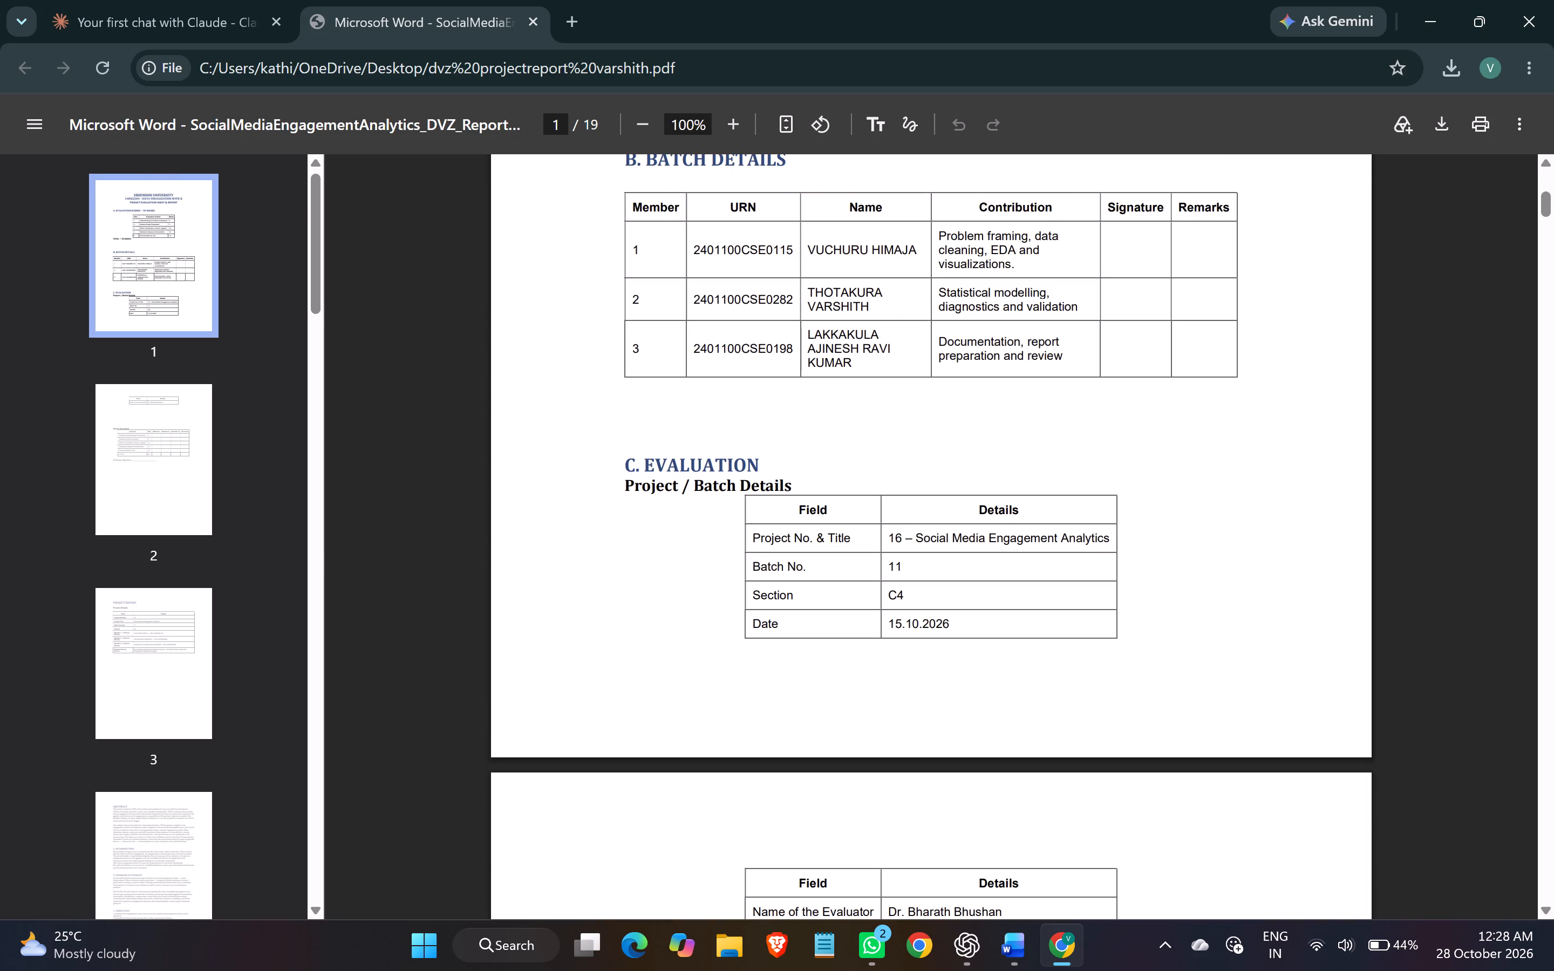
pyautogui.hotkey('alt', 'Tab')
pyautogui.hotkey('alt', 'Tab')
pyautogui.scroll(-1, 1293, 587)
pyautogui.hotkey('alt', 'Tab')
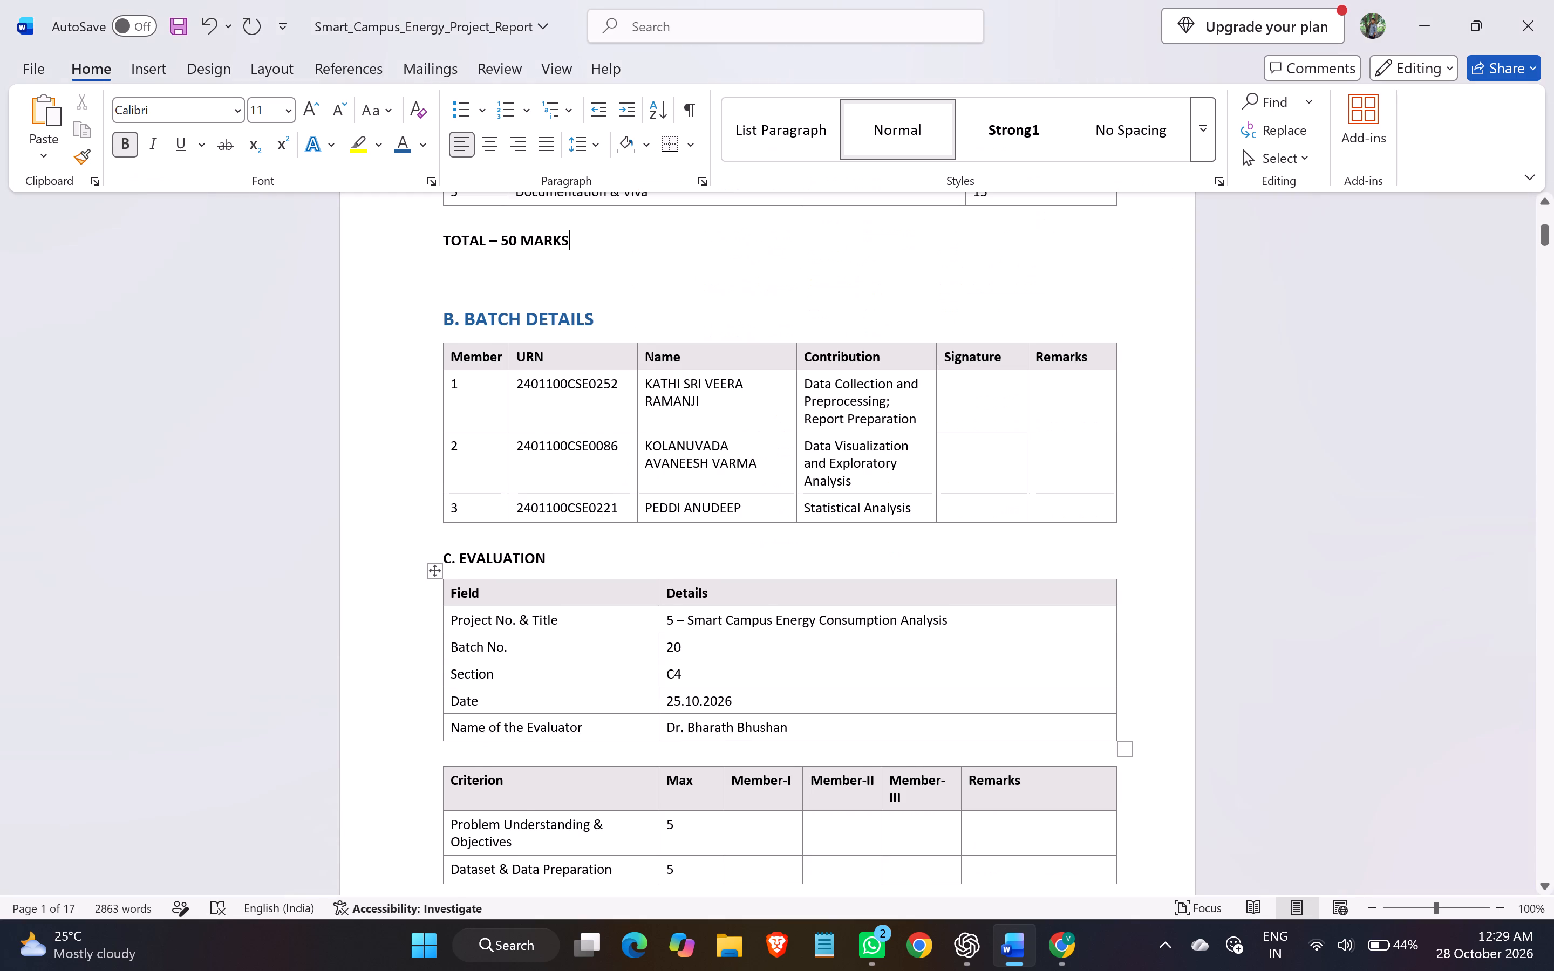
pyautogui.scroll(-2, 1038, 660)
pyautogui.hotkey('alt', 'Tab')
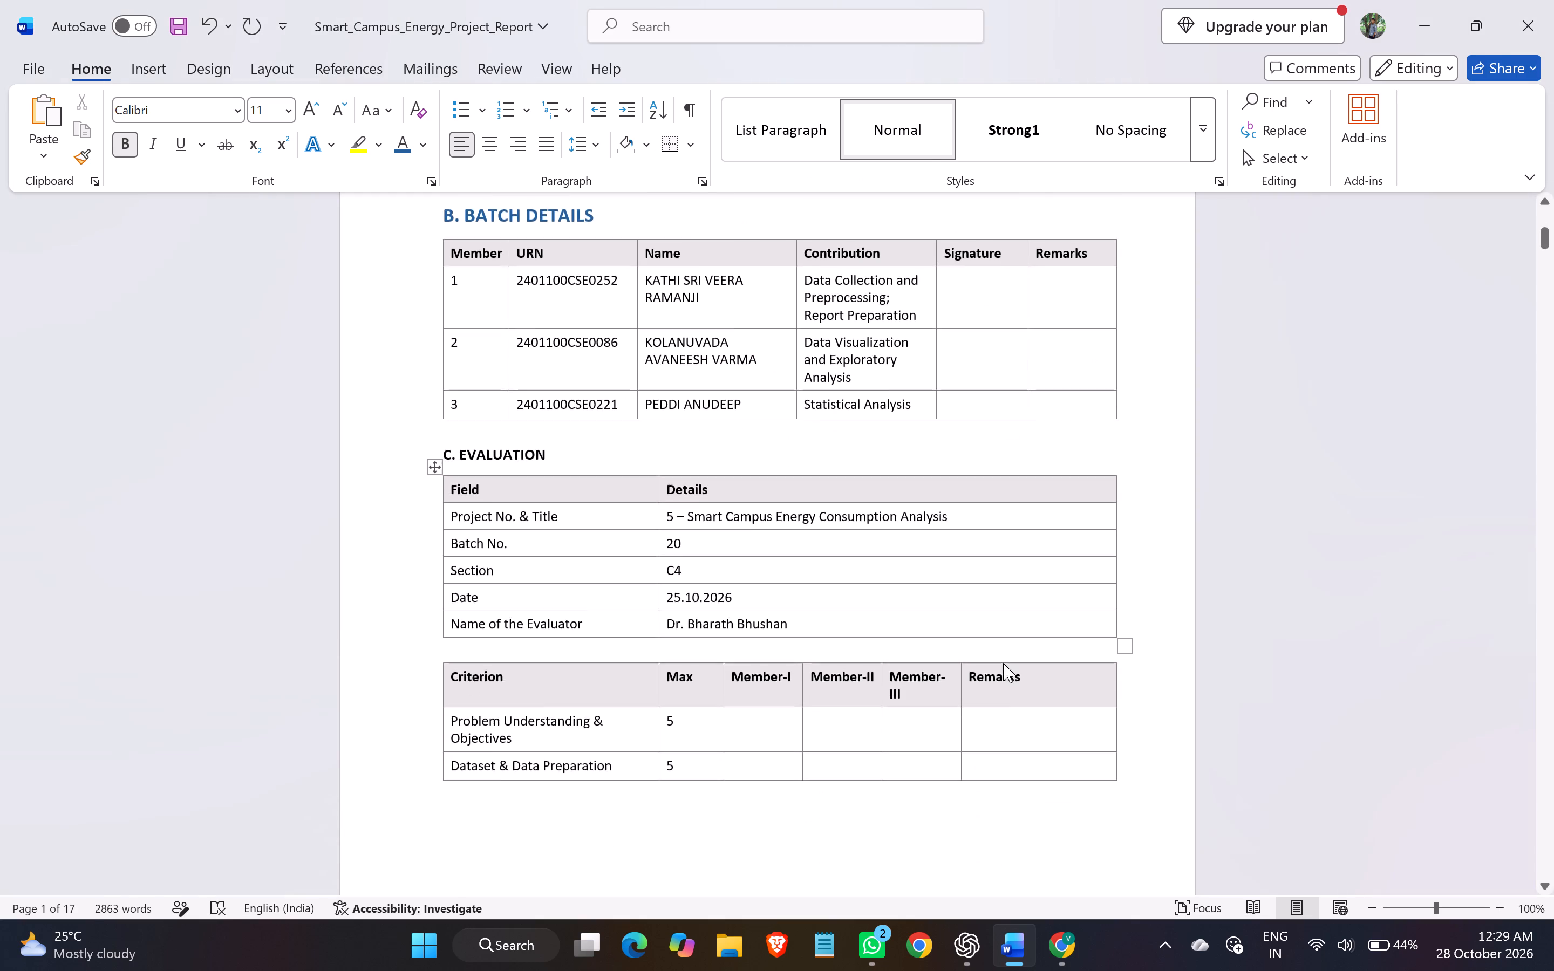
pyautogui.scroll(-4, 1002, 665)
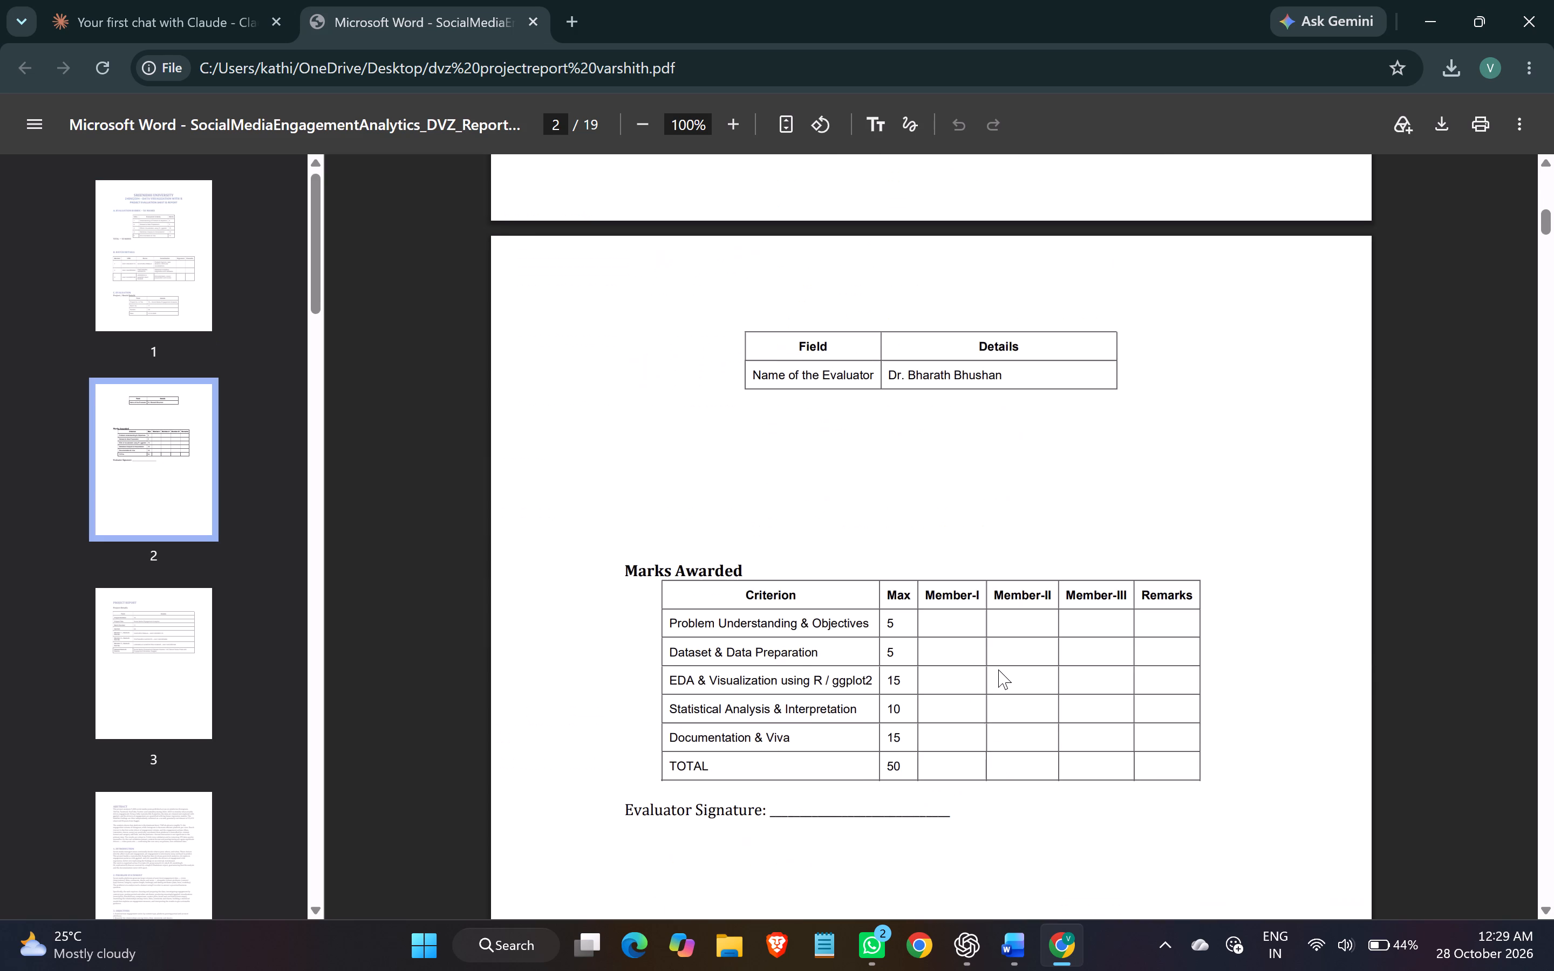
pyautogui.hotkey('alt', 'Tab')
pyautogui.scroll(-5, 998, 669)
pyautogui.scroll(2, 983, 674)
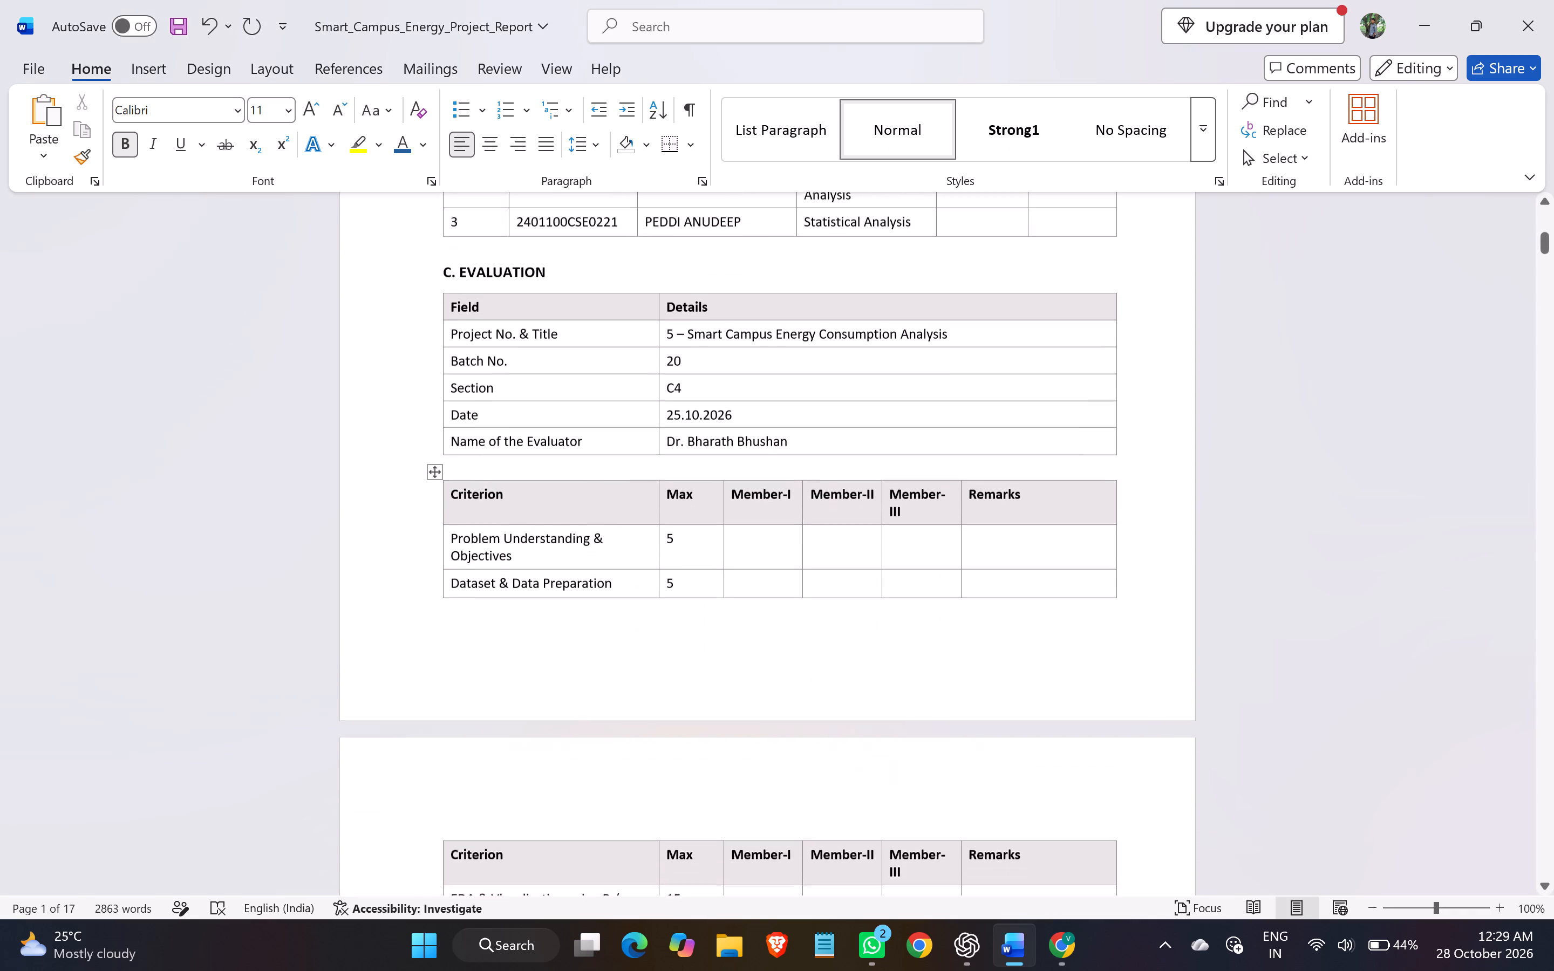
pyautogui.scroll(2, 983, 674)
pyautogui.hotkey('alt', 'Tab')
pyautogui.scroll(-2, 983, 674)
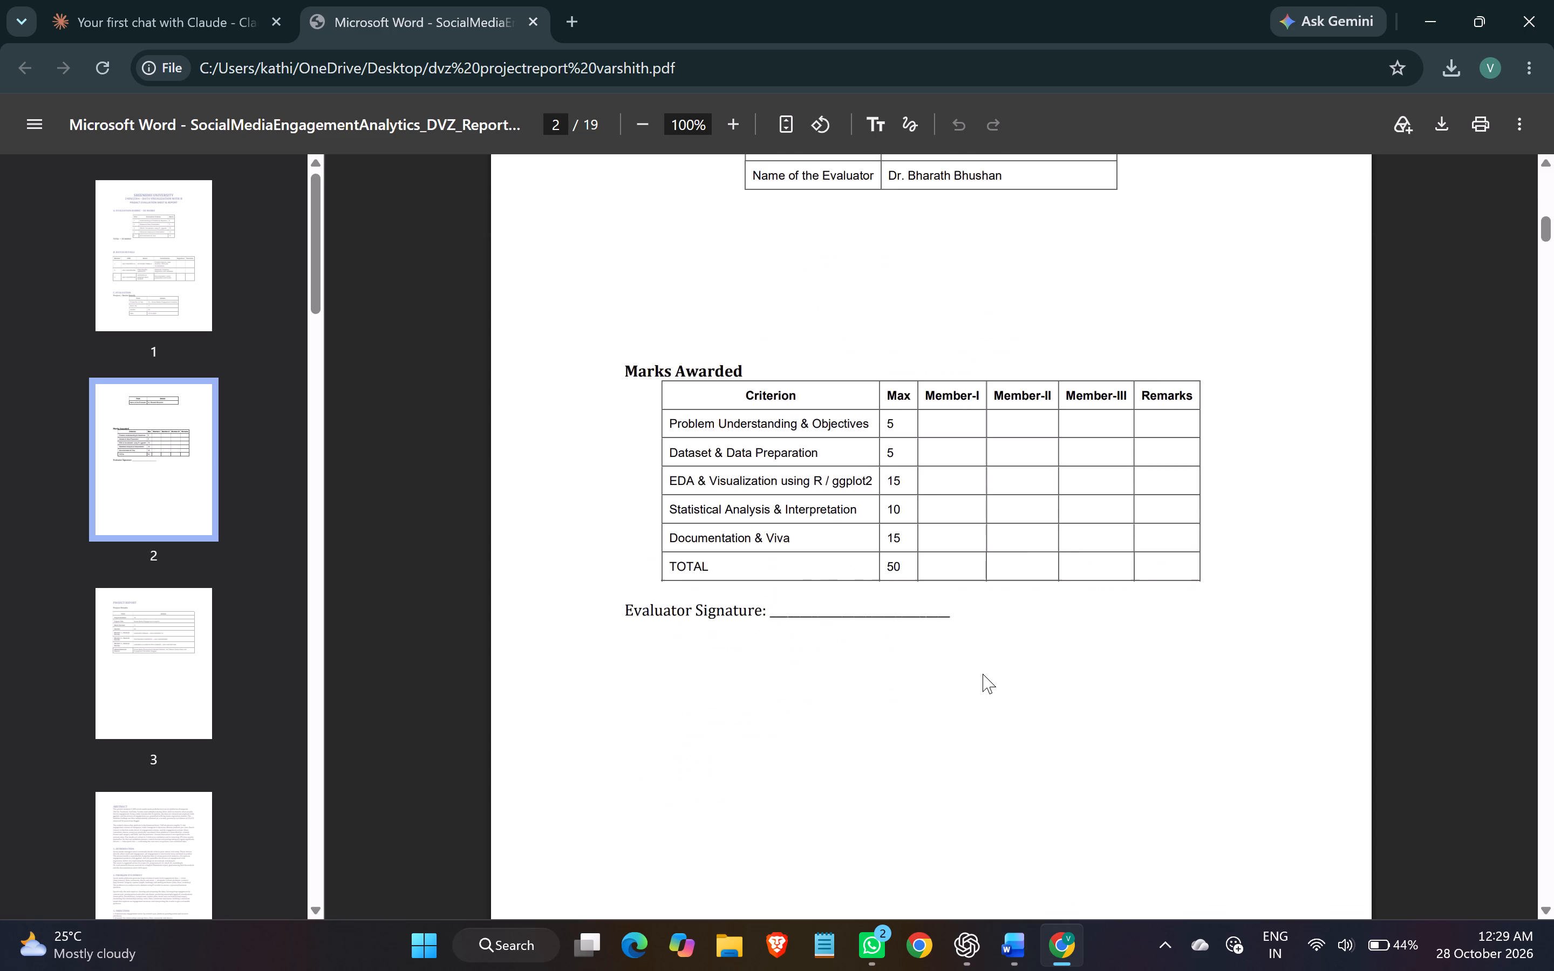
pyautogui.scroll(-3, 983, 674)
pyautogui.hotkey('alt', 'Tab')
pyautogui.scroll(-8, 983, 674)
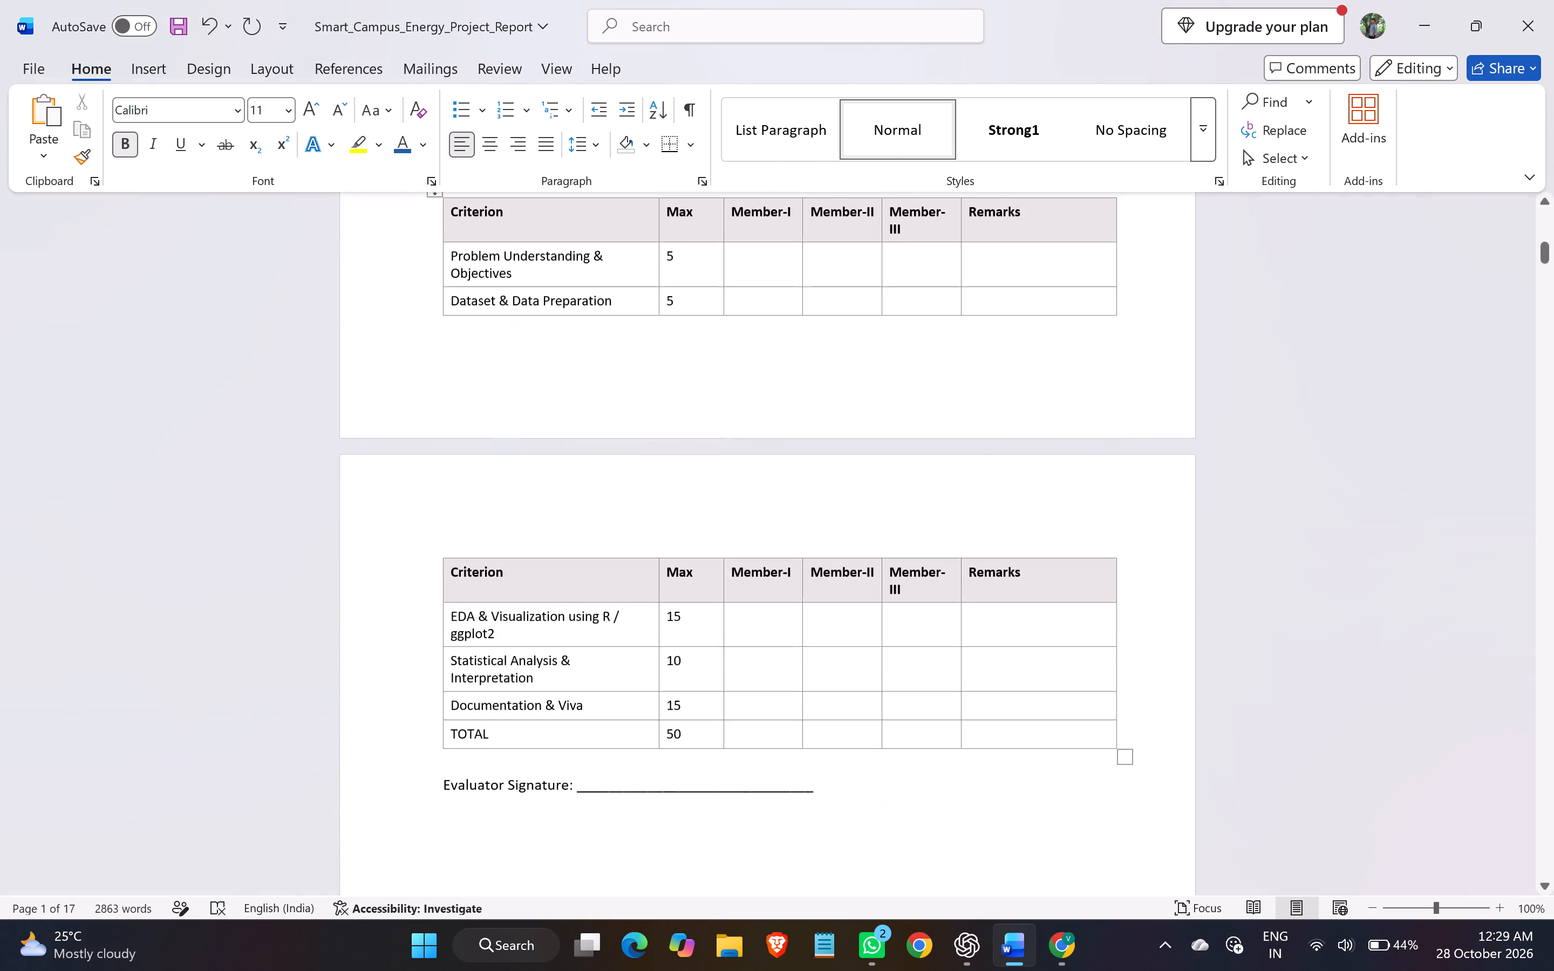
pyautogui.scroll(-5, 983, 674)
pyautogui.scroll(9, 983, 674)
pyautogui.scroll(-1, 983, 674)
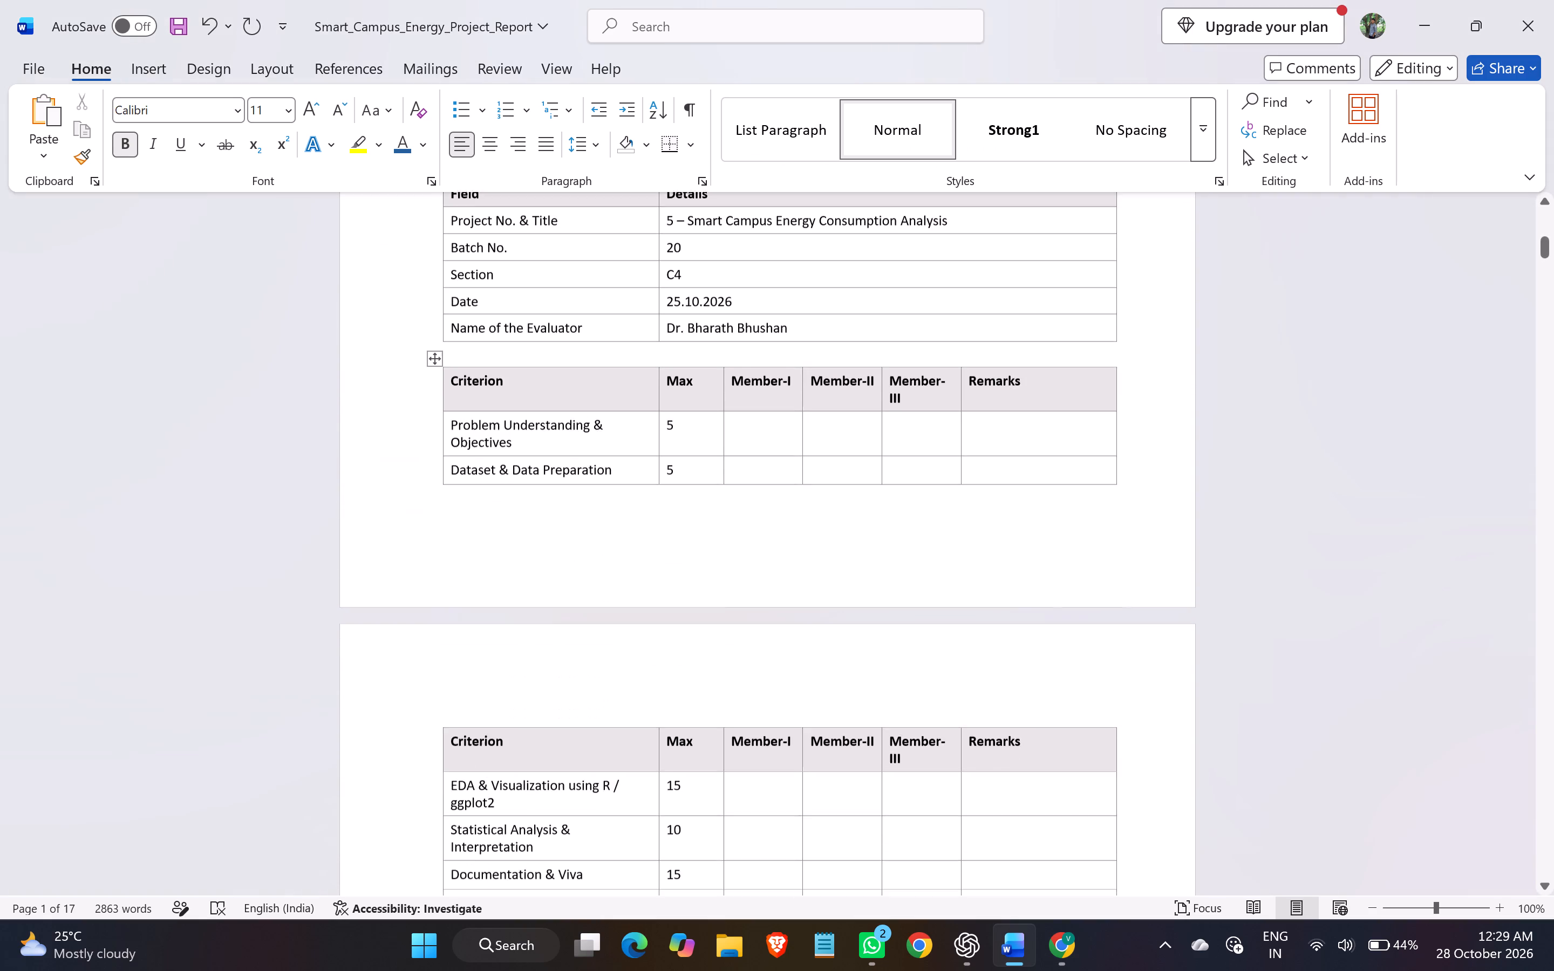
pyautogui.scroll(-2, 983, 674)
pyautogui.scroll(5, 983, 674)
pyautogui.hotkey('alt', 'Tab')
pyautogui.scroll(7, 983, 674)
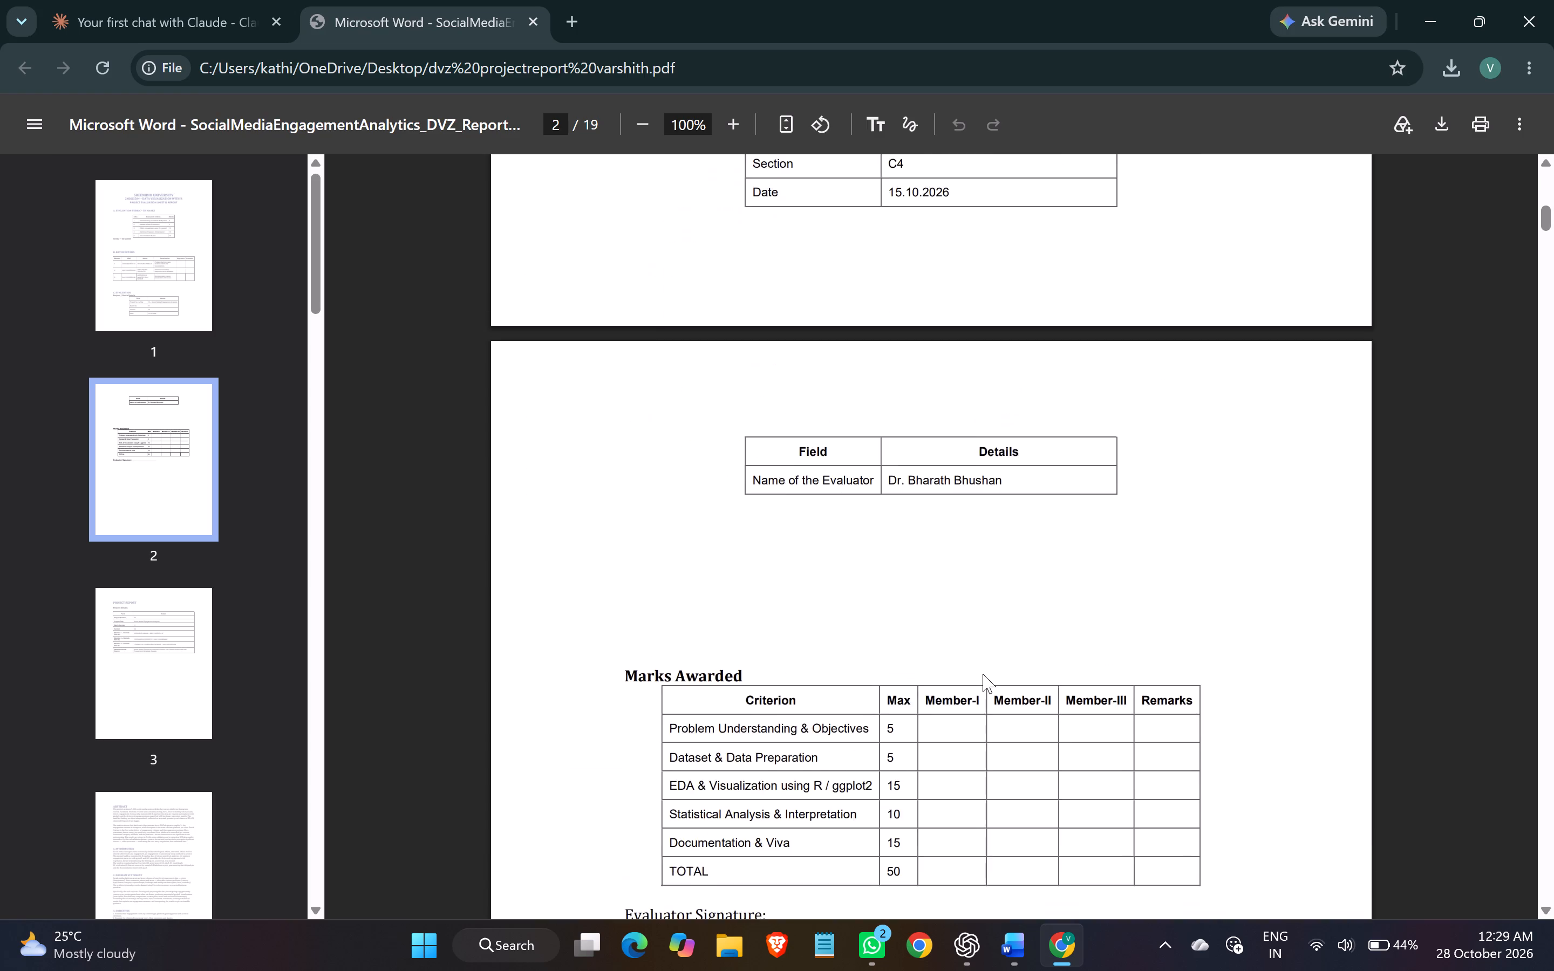
pyautogui.scroll(2, 983, 674)
pyautogui.hotkey('alt', 'Tab')
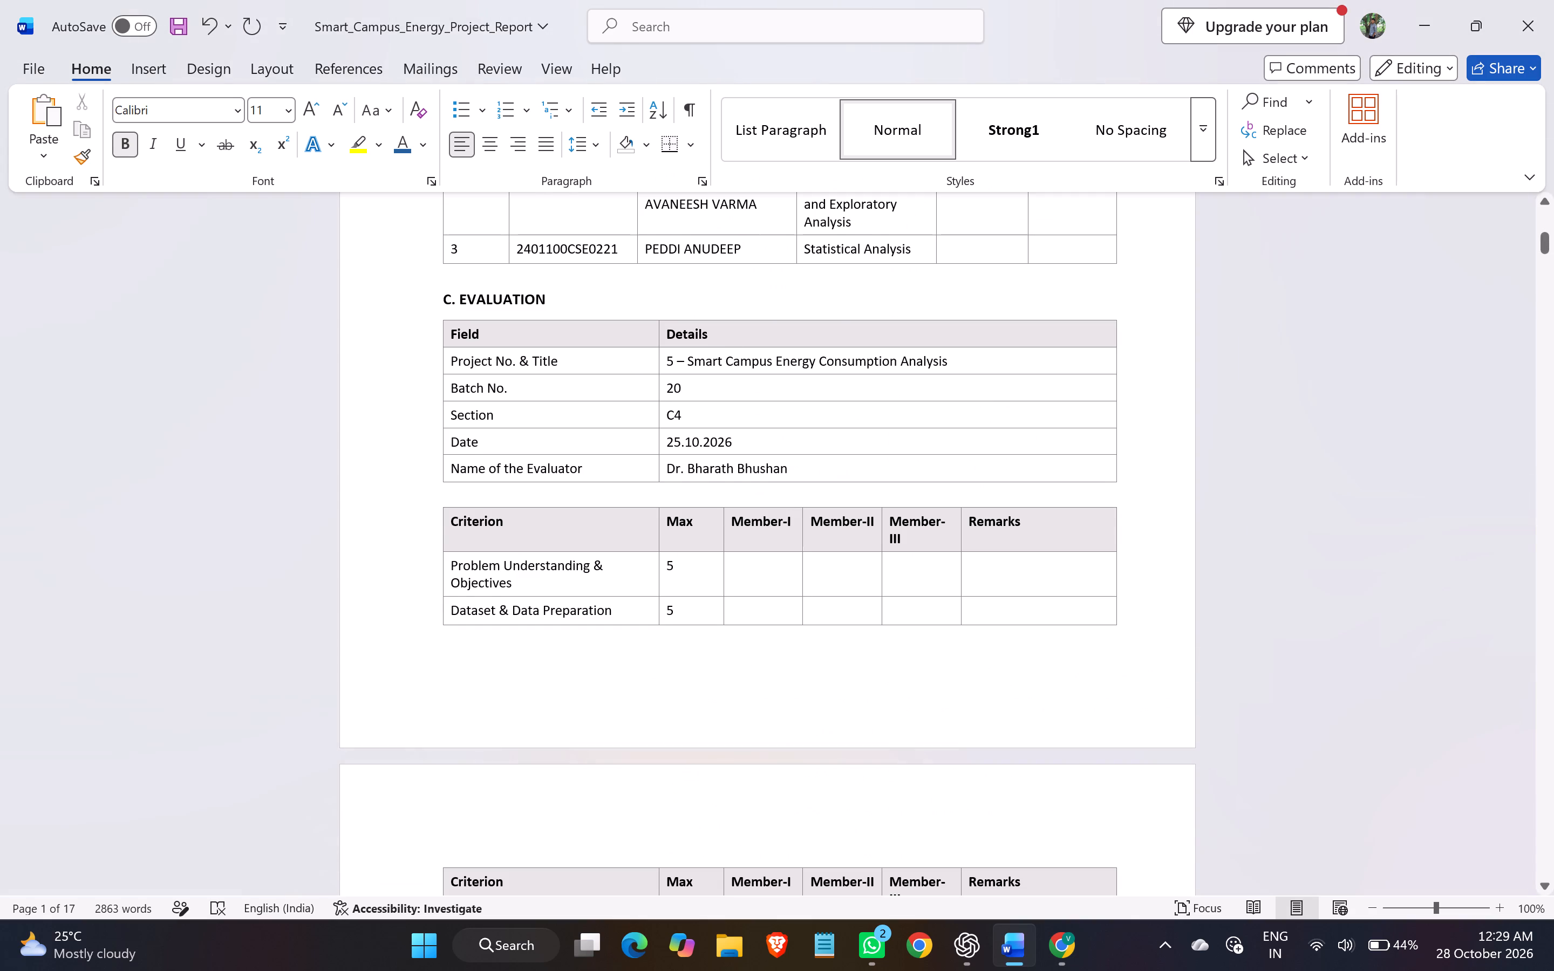
# Following the Chrome PDF, format the Word heading "C. EVALUATION" as blue text at 14 pt.
pyautogui.scroll(2, 868, 668)
pyautogui.hotkey('alt', 'Tab')
pyautogui.hotkey('alt', 'Tab')
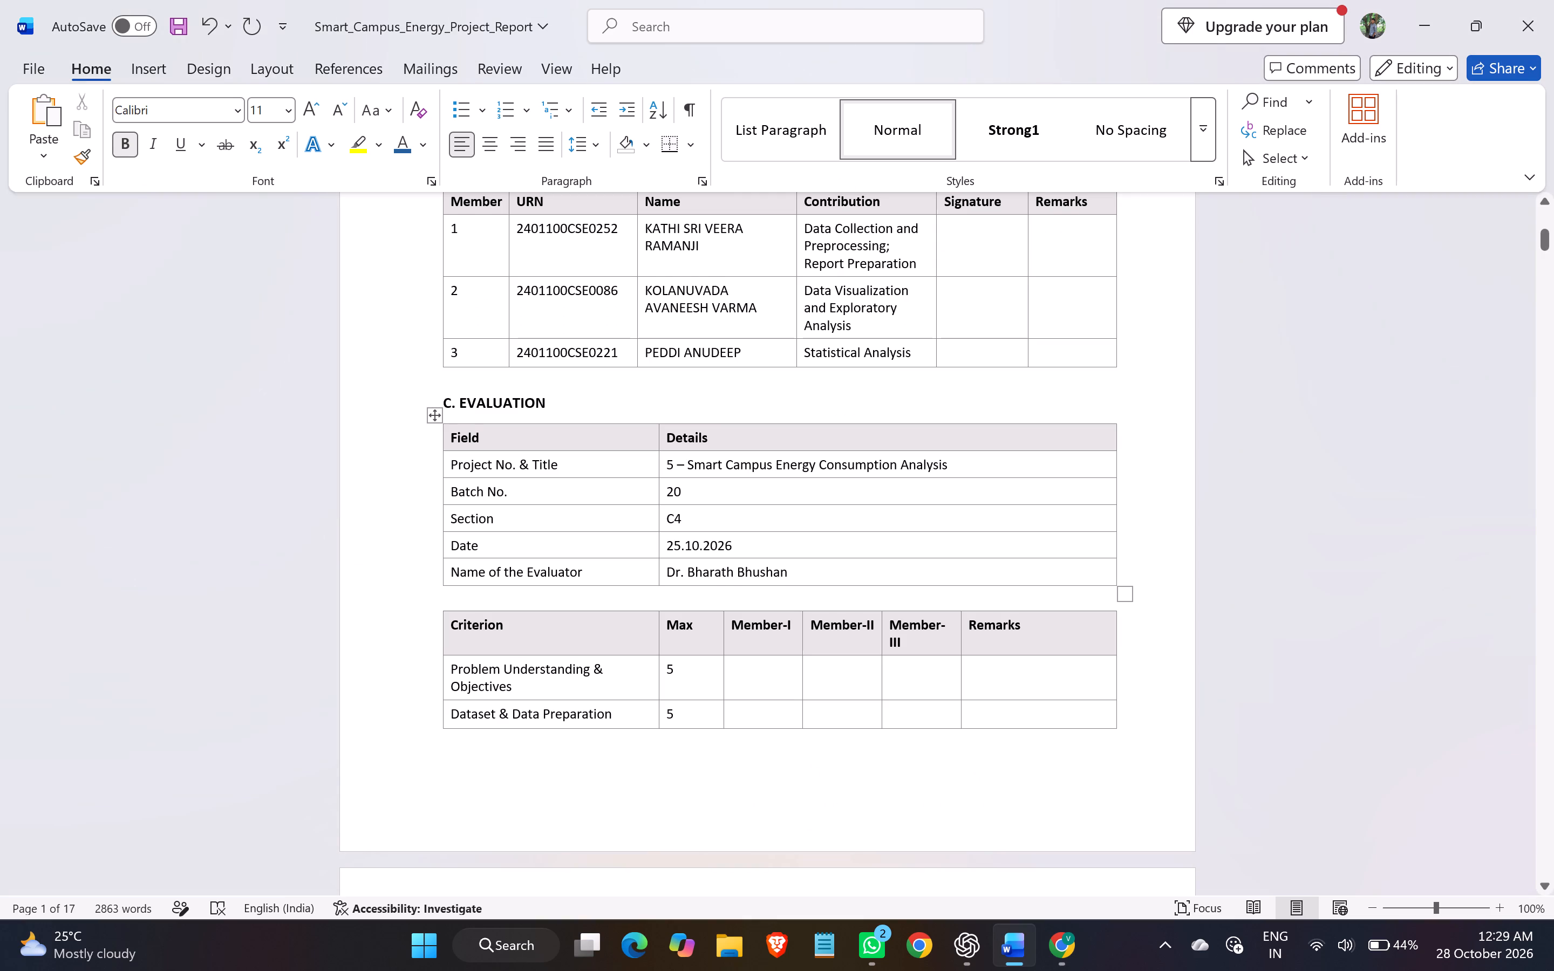
pyautogui.scroll(2, 788, 414)
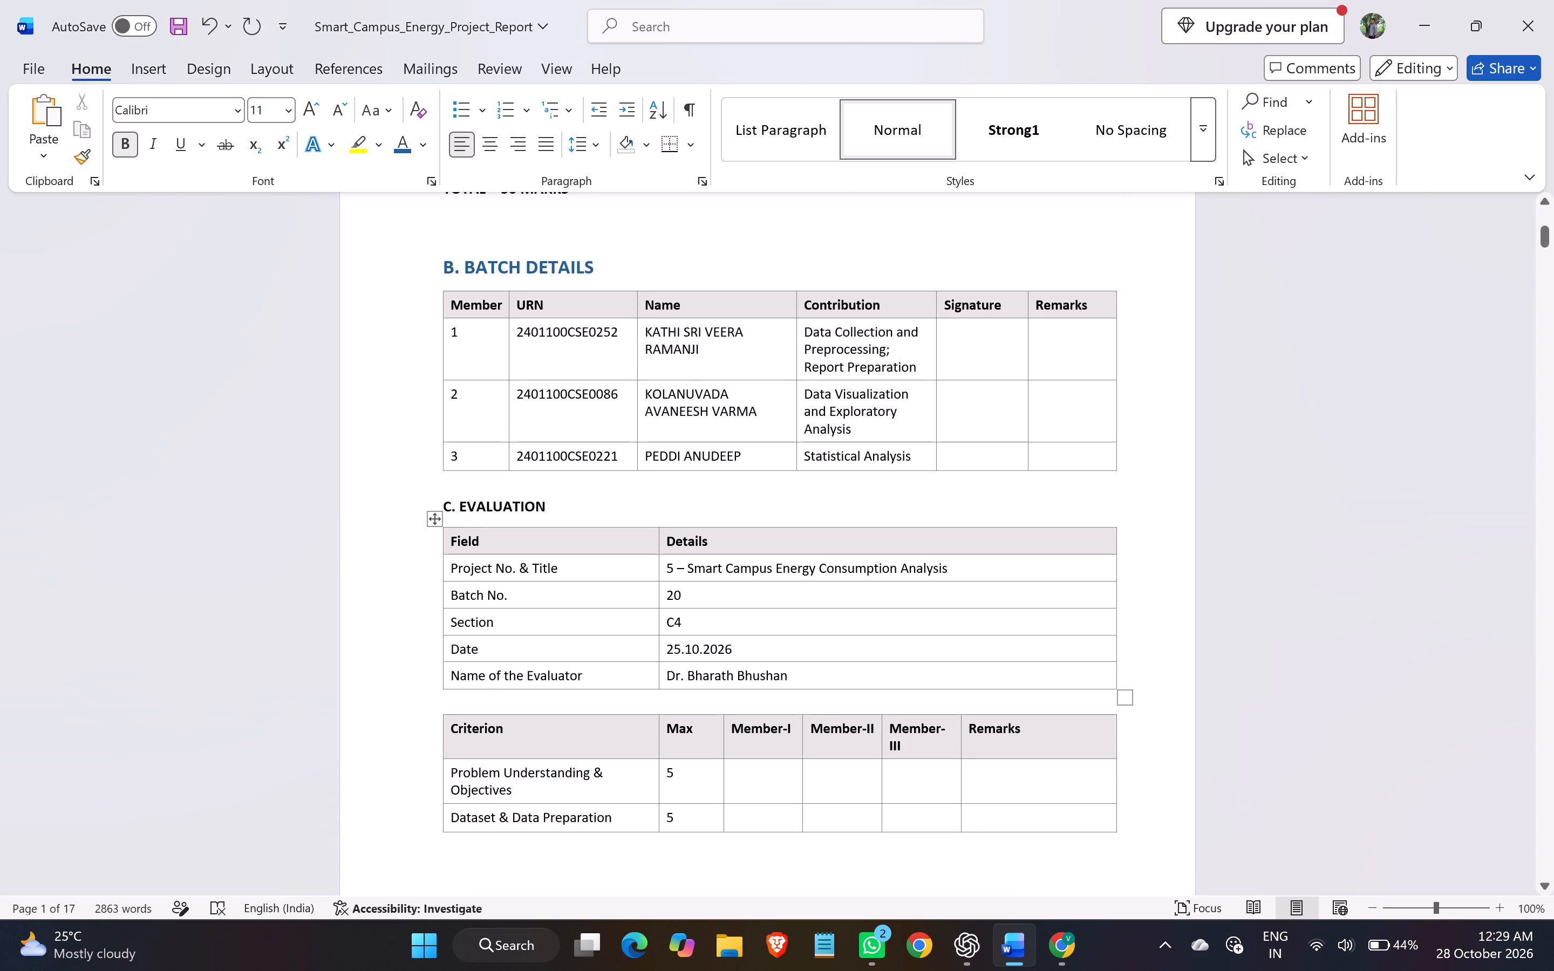
pyautogui.moveTo(553, 507); pyautogui.dragTo(470, 515)
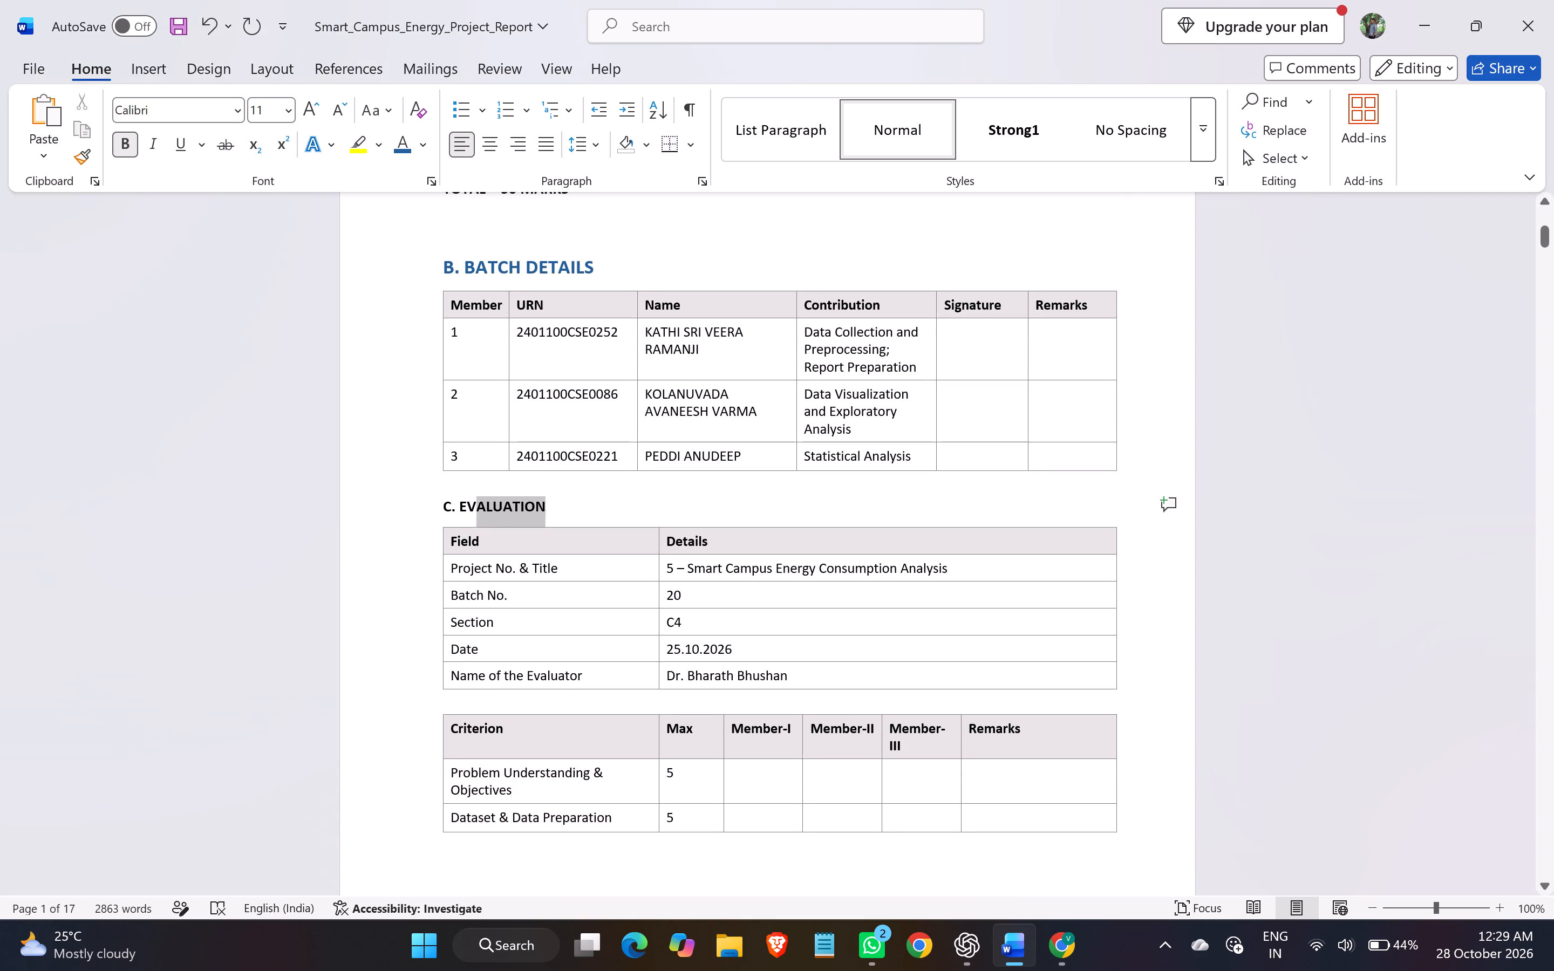
pyautogui.moveTo(470, 515); pyautogui.dragTo(441, 512)
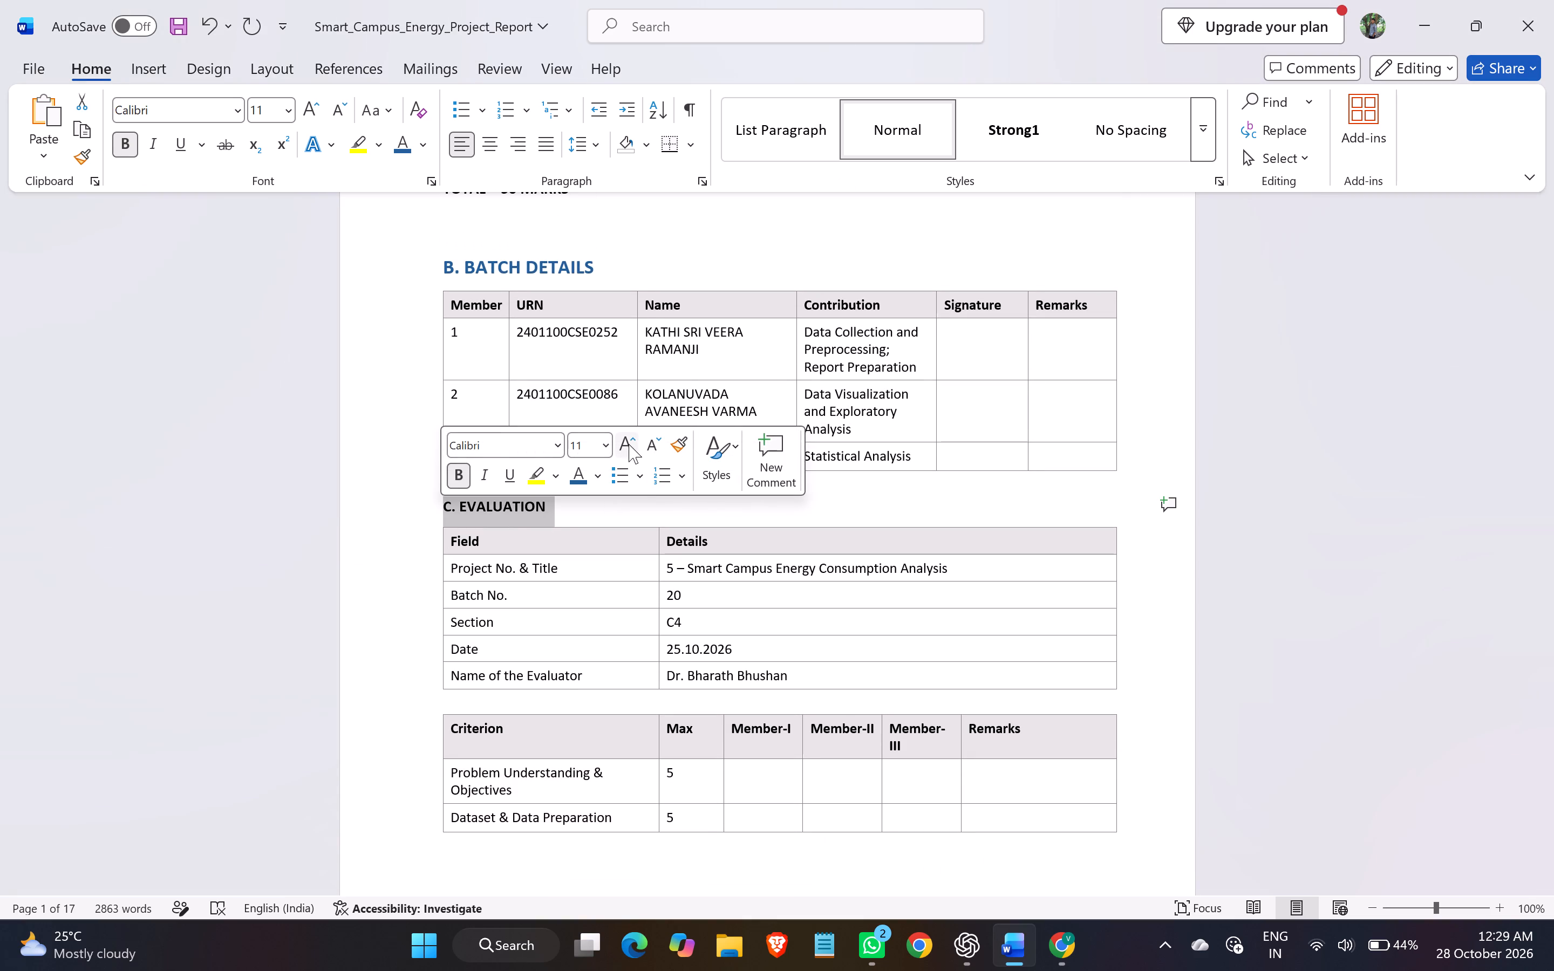
pyautogui.click(584, 483)
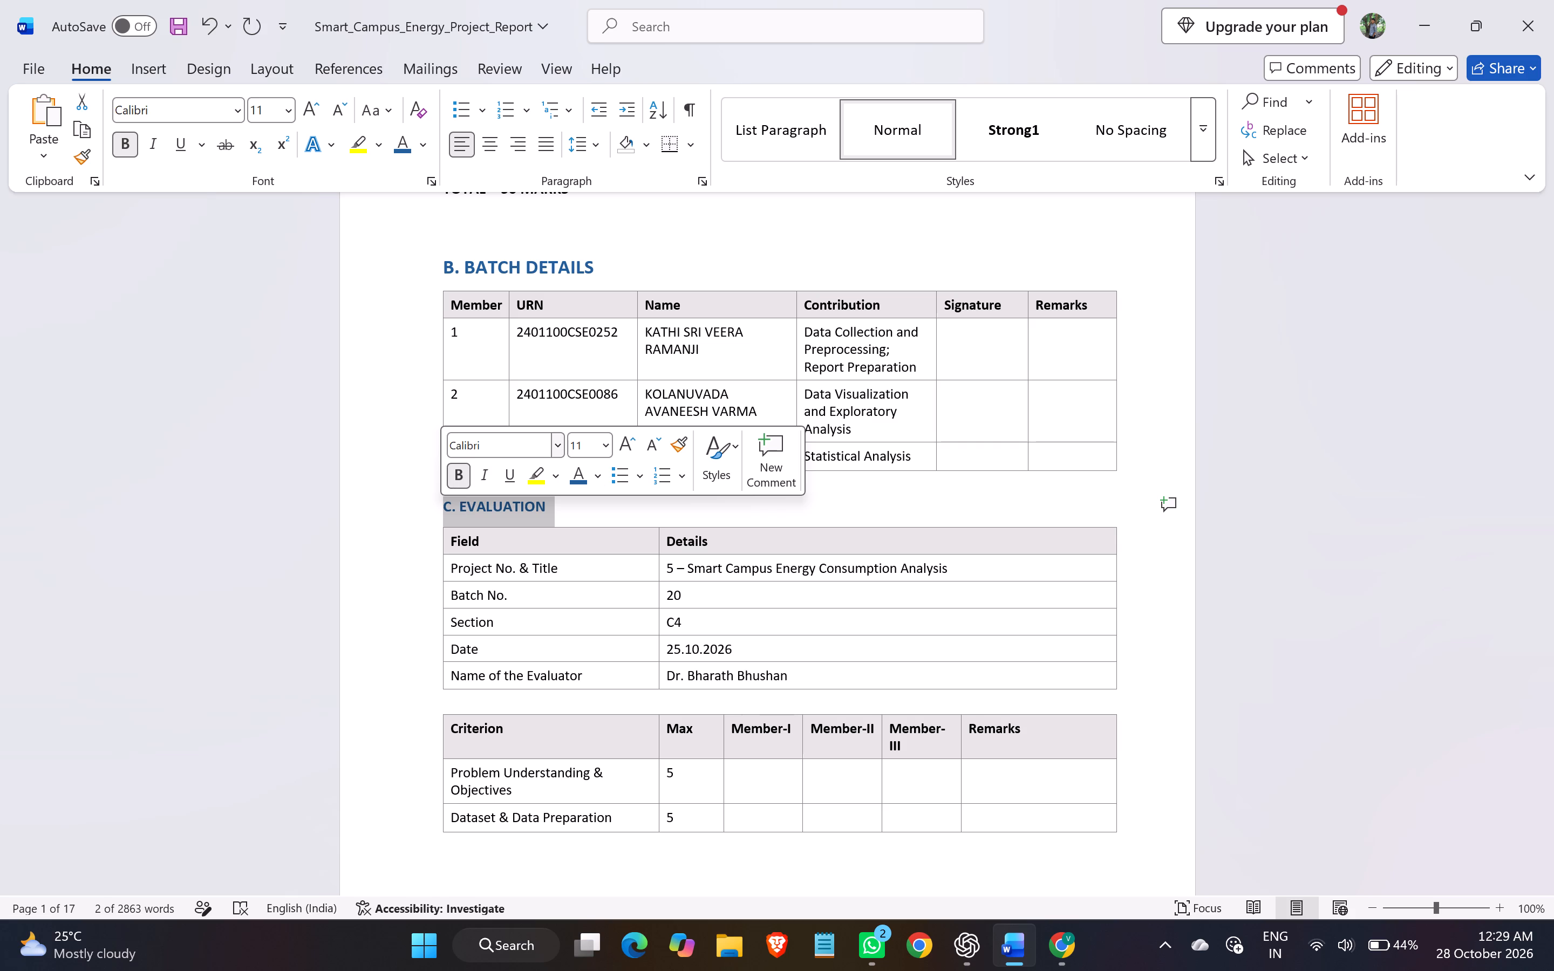
pyautogui.click(603, 451)
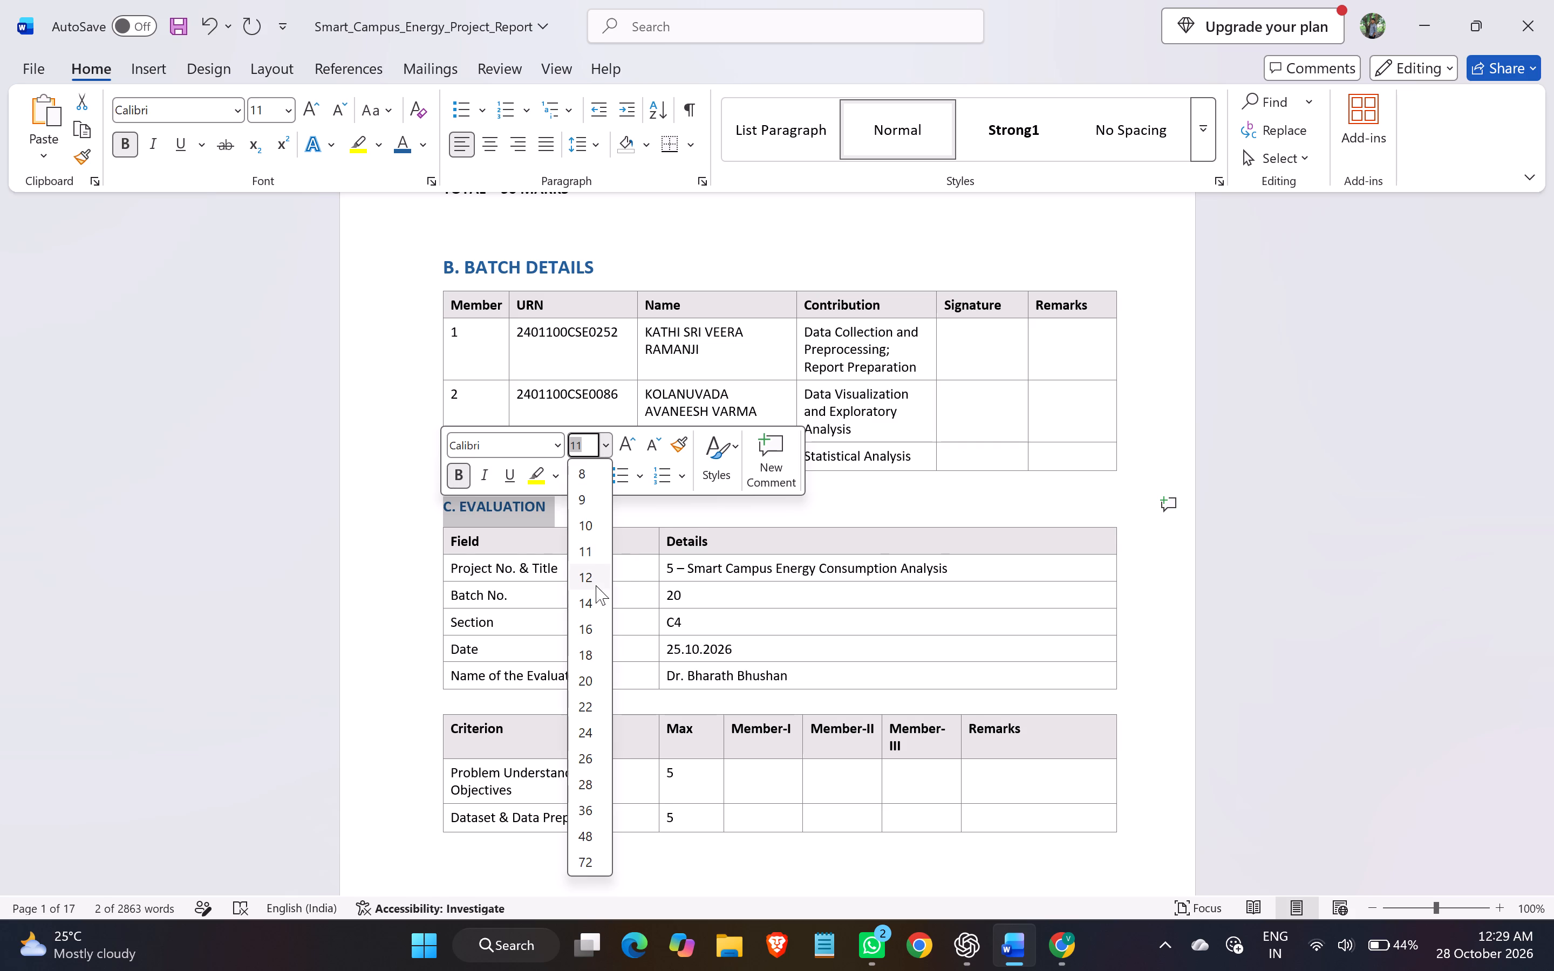
pyautogui.click(596, 592)
pyautogui.click(1162, 500)
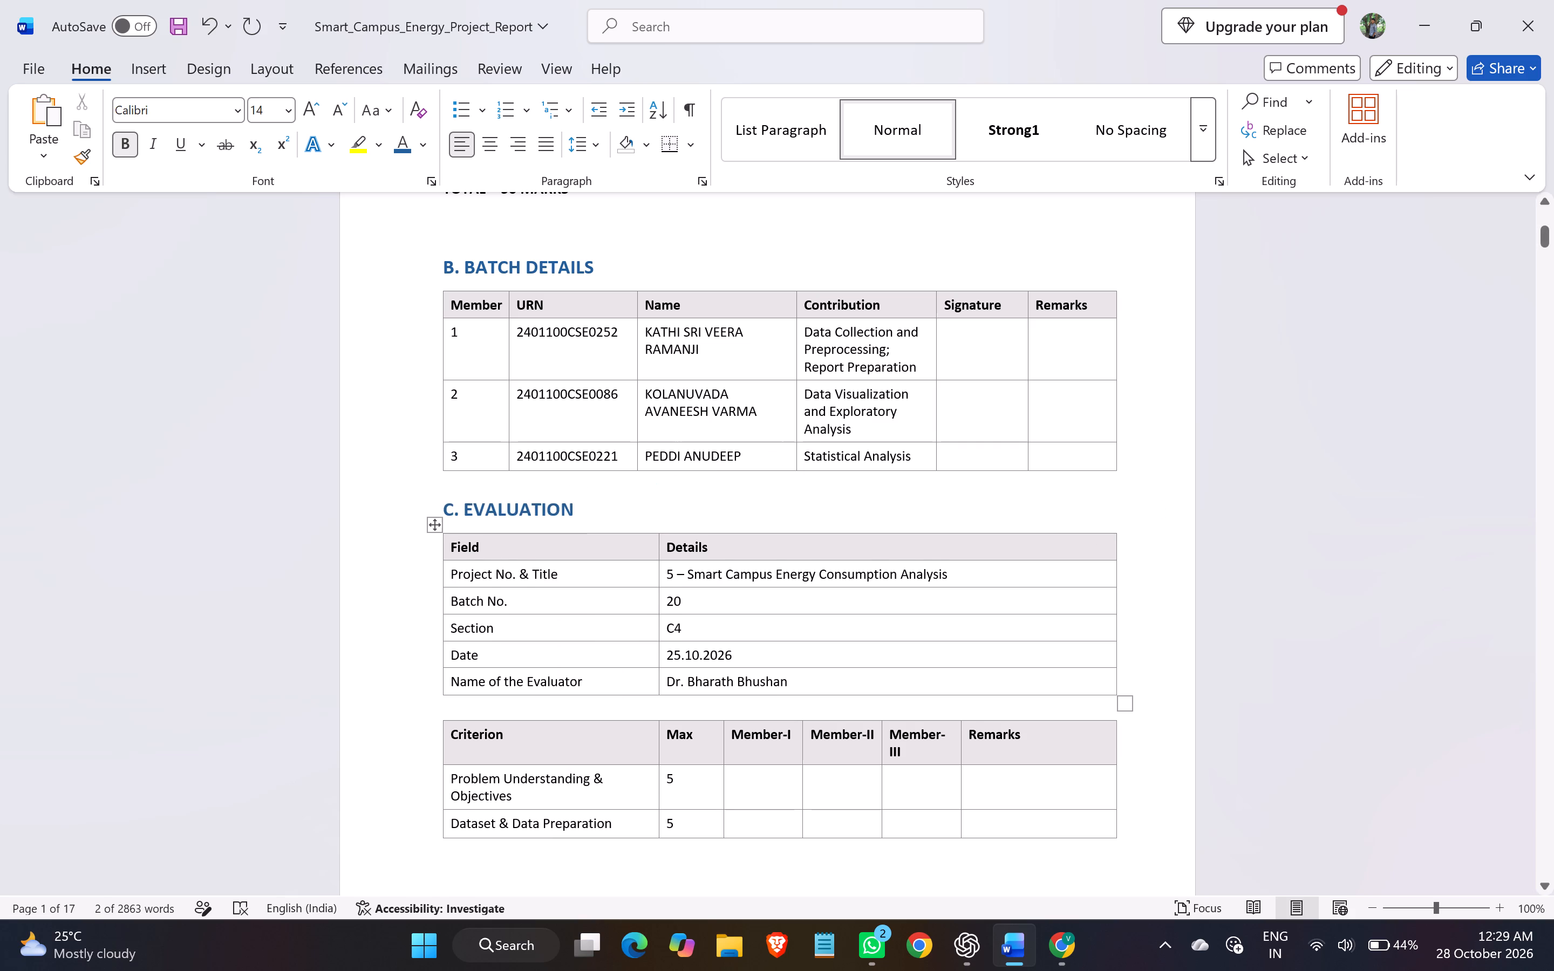
# Following the Chrome PDF, add a new line below "C. EVALUATION" in Word and set its font colour to Automatic.
pyautogui.hotkey('alt', 'Tab')
pyautogui.hotkey('alt', 'Tab')
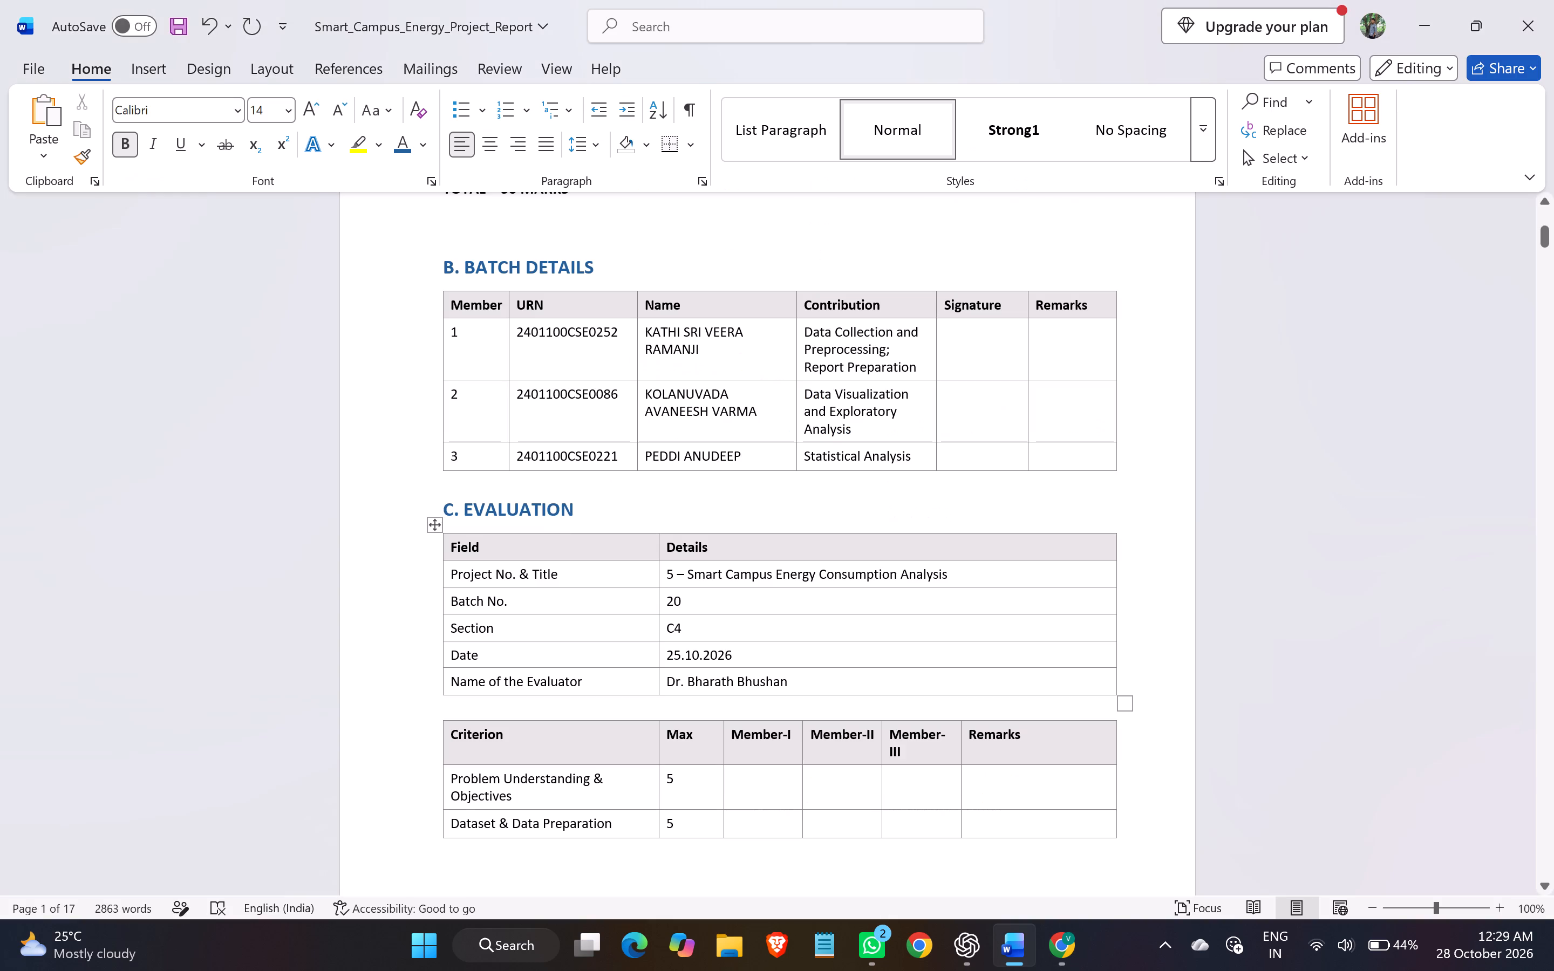
pyautogui.press('Return')
pyautogui.hotkey('alt', 'Tab')
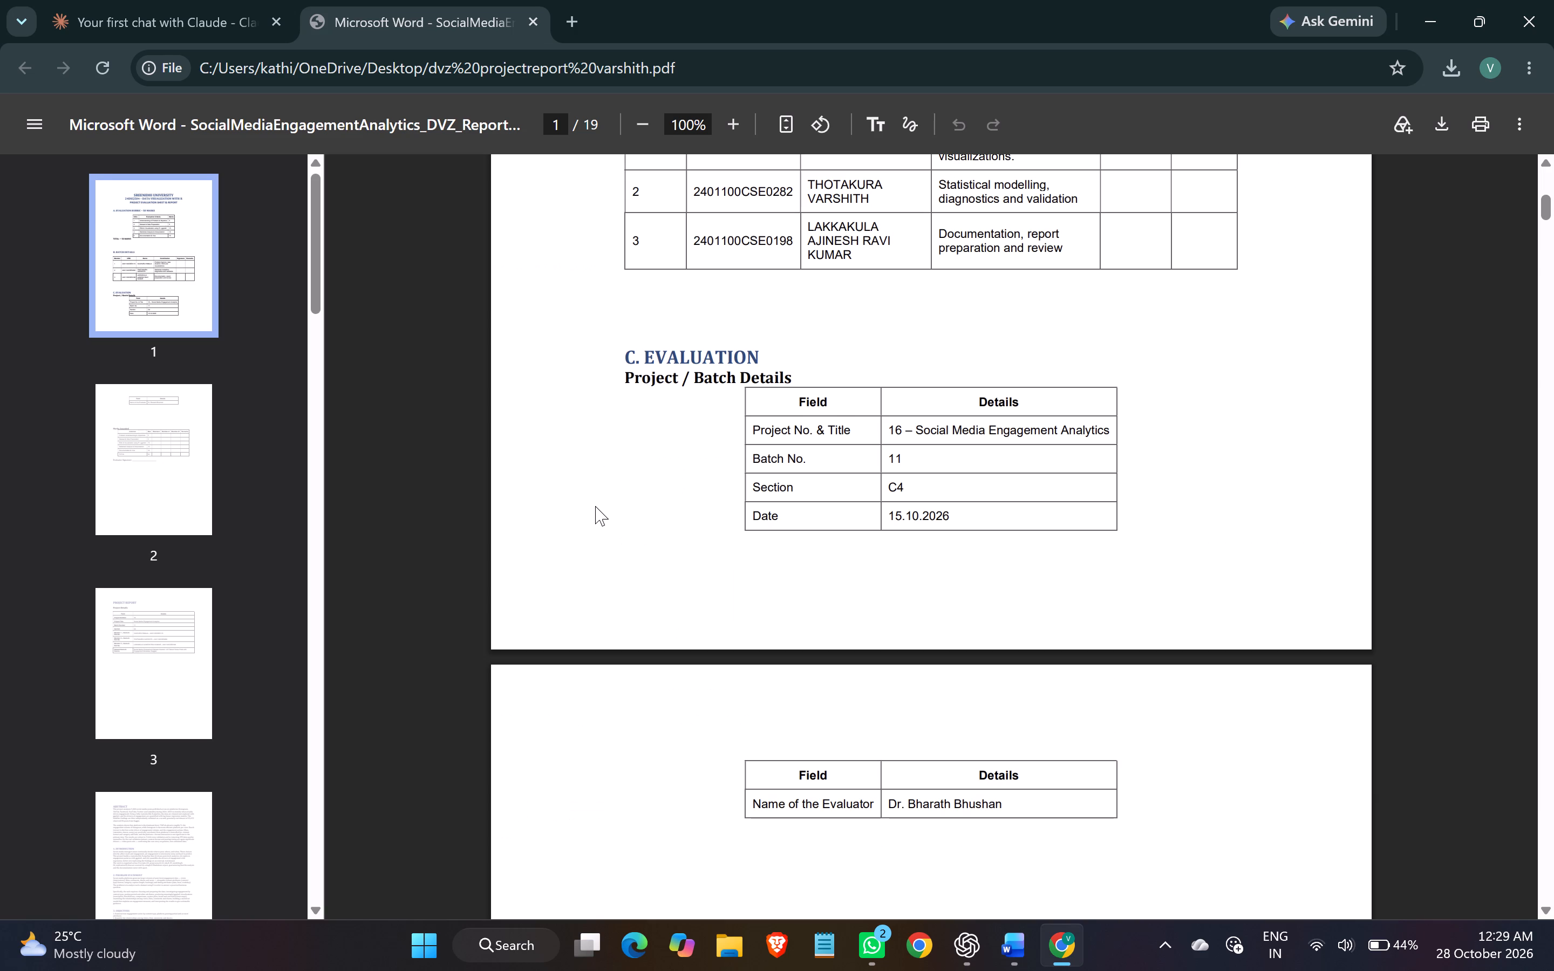
pyautogui.hotkey('alt', 'Tab')
pyautogui.hotkey('shift', 'p')
pyautogui.press('BackSpace')
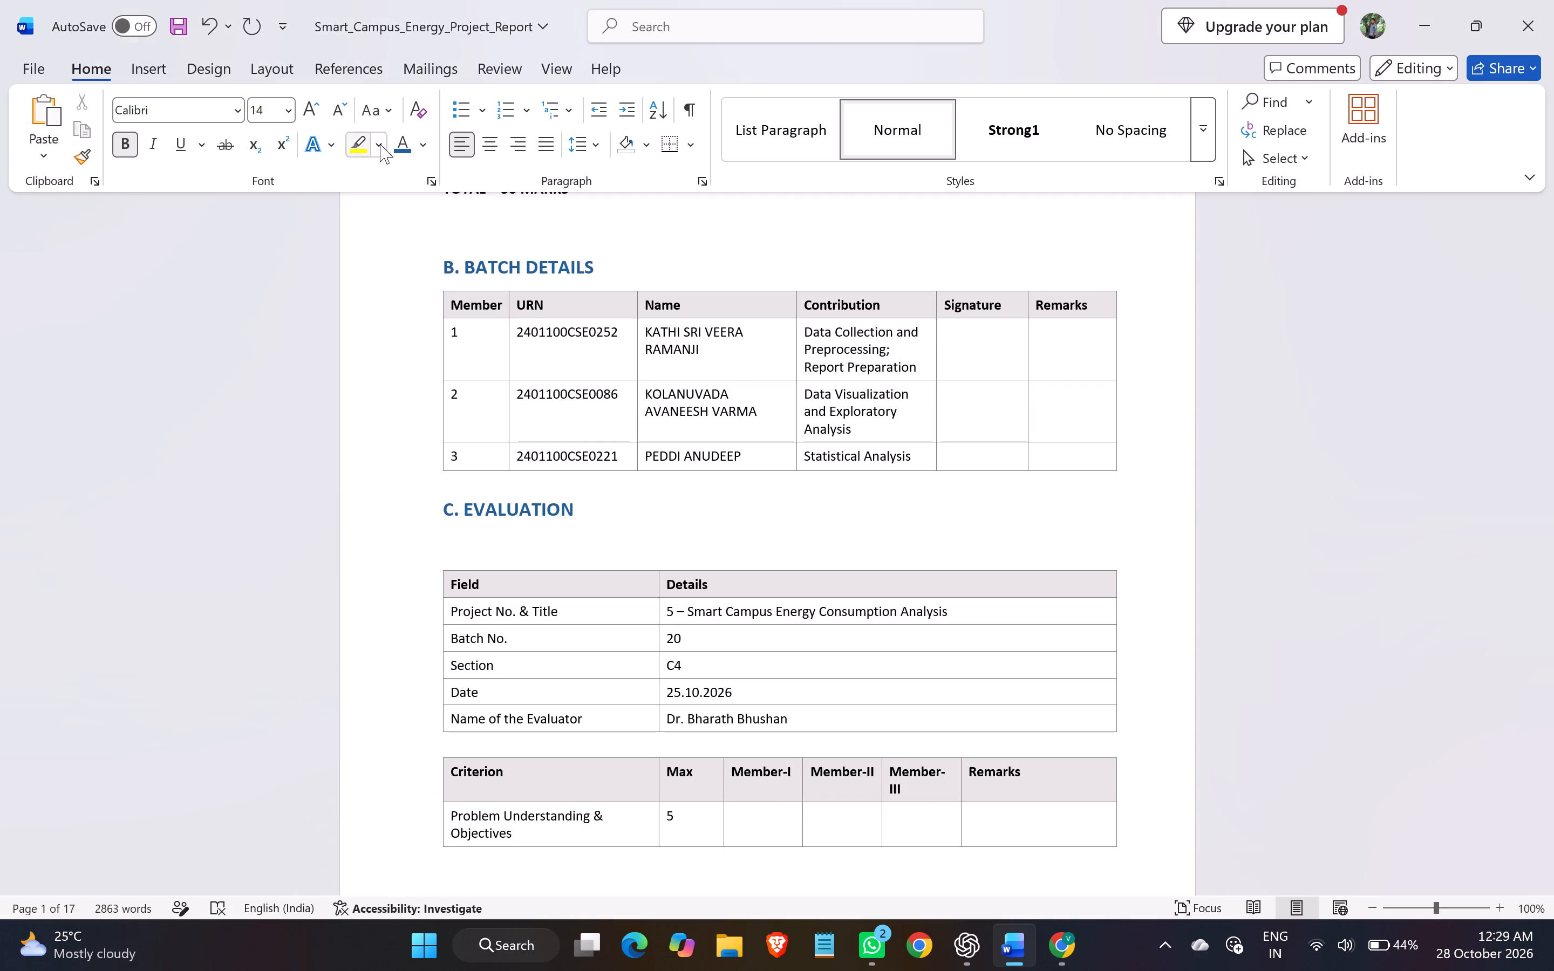
pyautogui.click(401, 145)
pyautogui.click(418, 147)
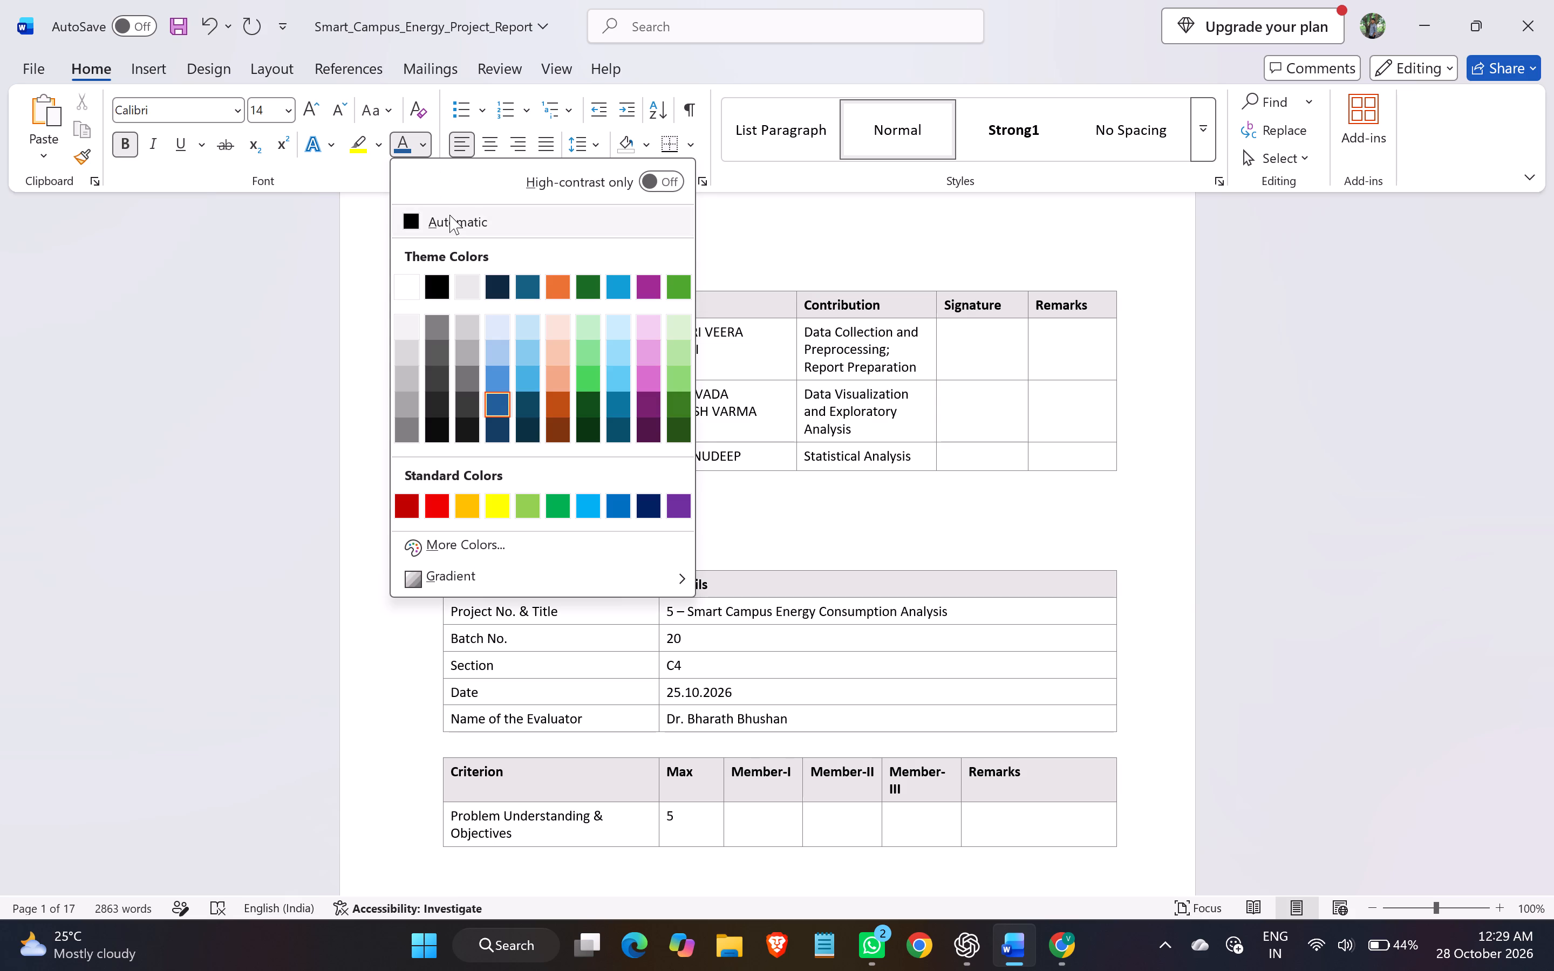
pyautogui.click(449, 215)
# Following the Chrome PDF, enter the subheading "Project / Batch Details" on the new line below "C. EVALUATION" in Word.
pyautogui.hotkey('alt', 'Tab')
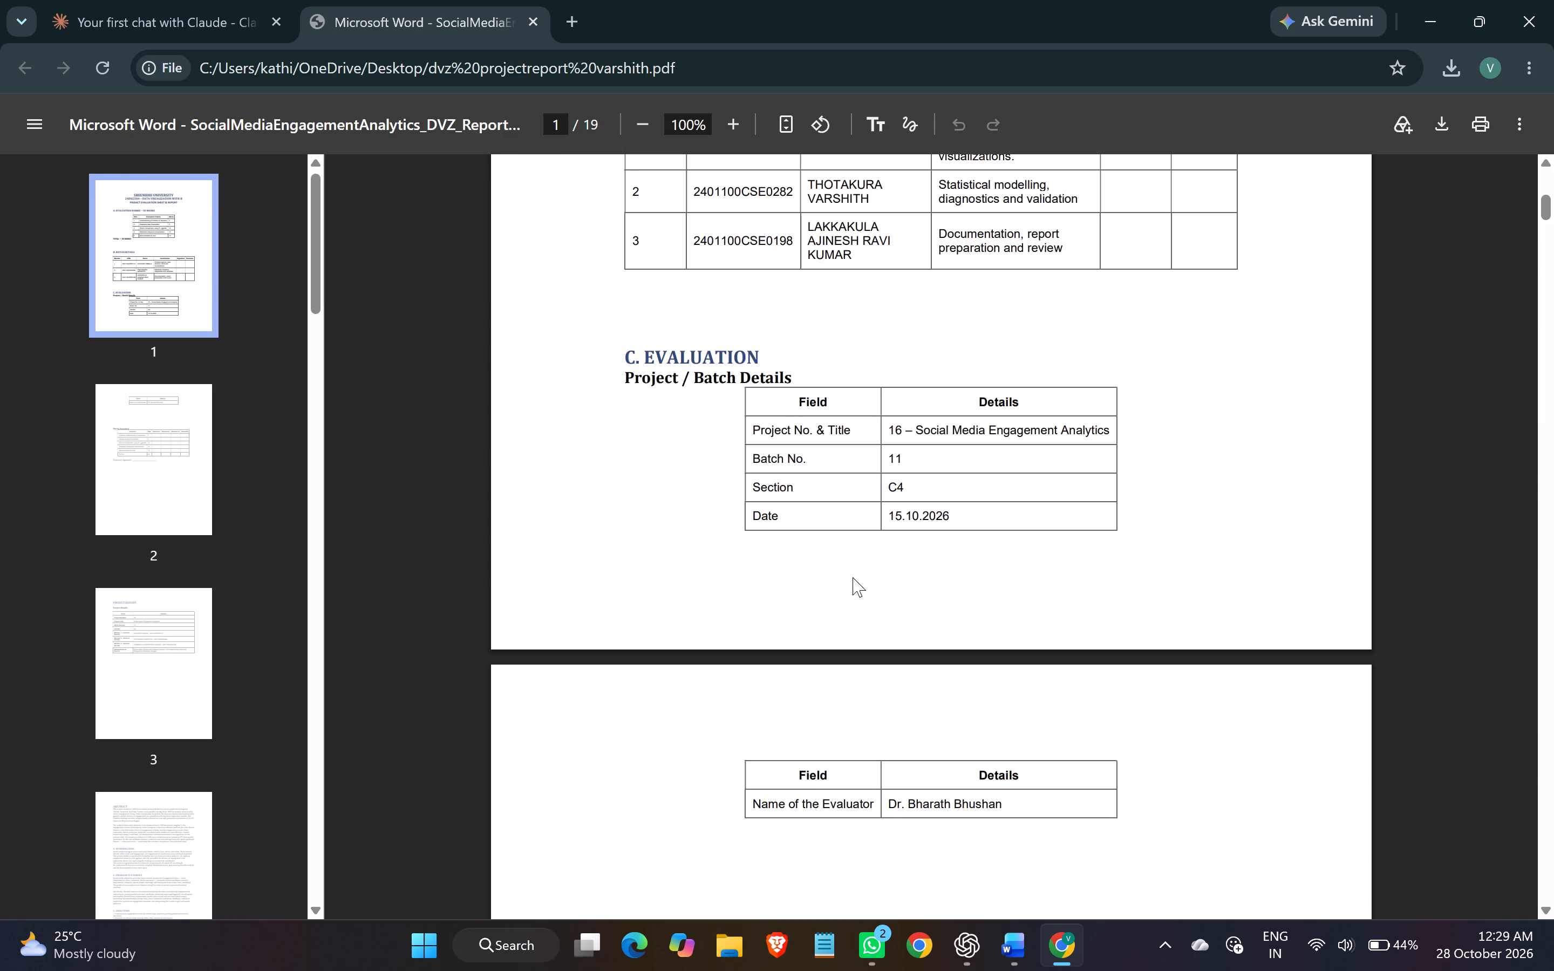
pyautogui.hotkey('alt', 'Tab')
pyautogui.press('p')
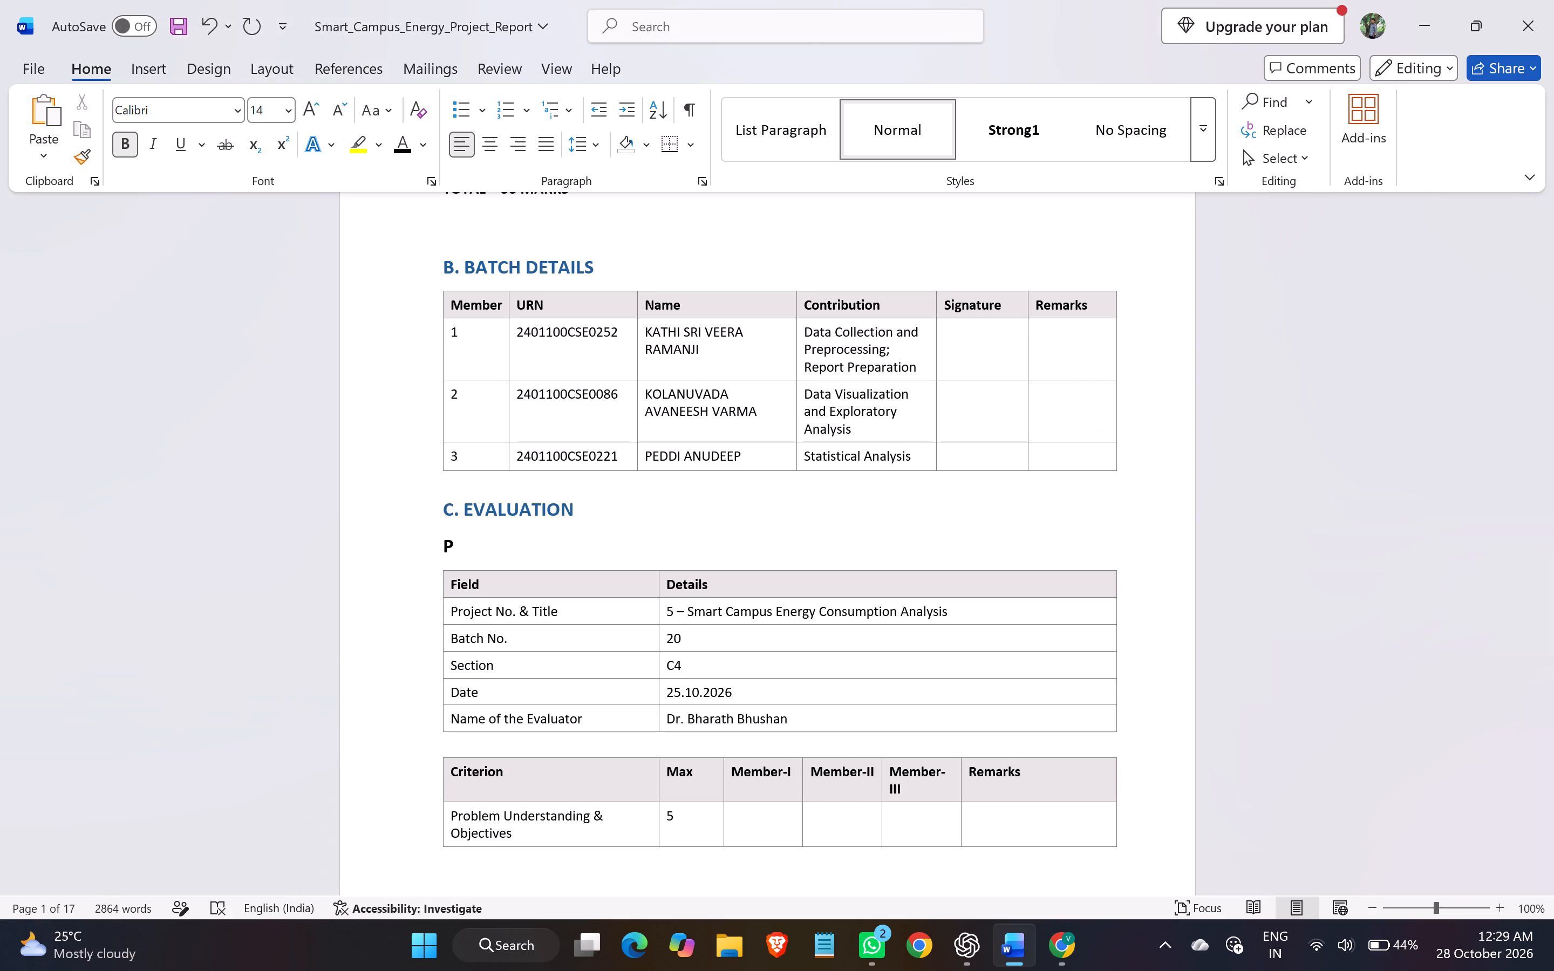
pyautogui.press('BackSpace')
pyautogui.hotkey('shift', 'p')
pyautogui.press('BackSpace')
pyautogui.hotkey('shift', 'p')
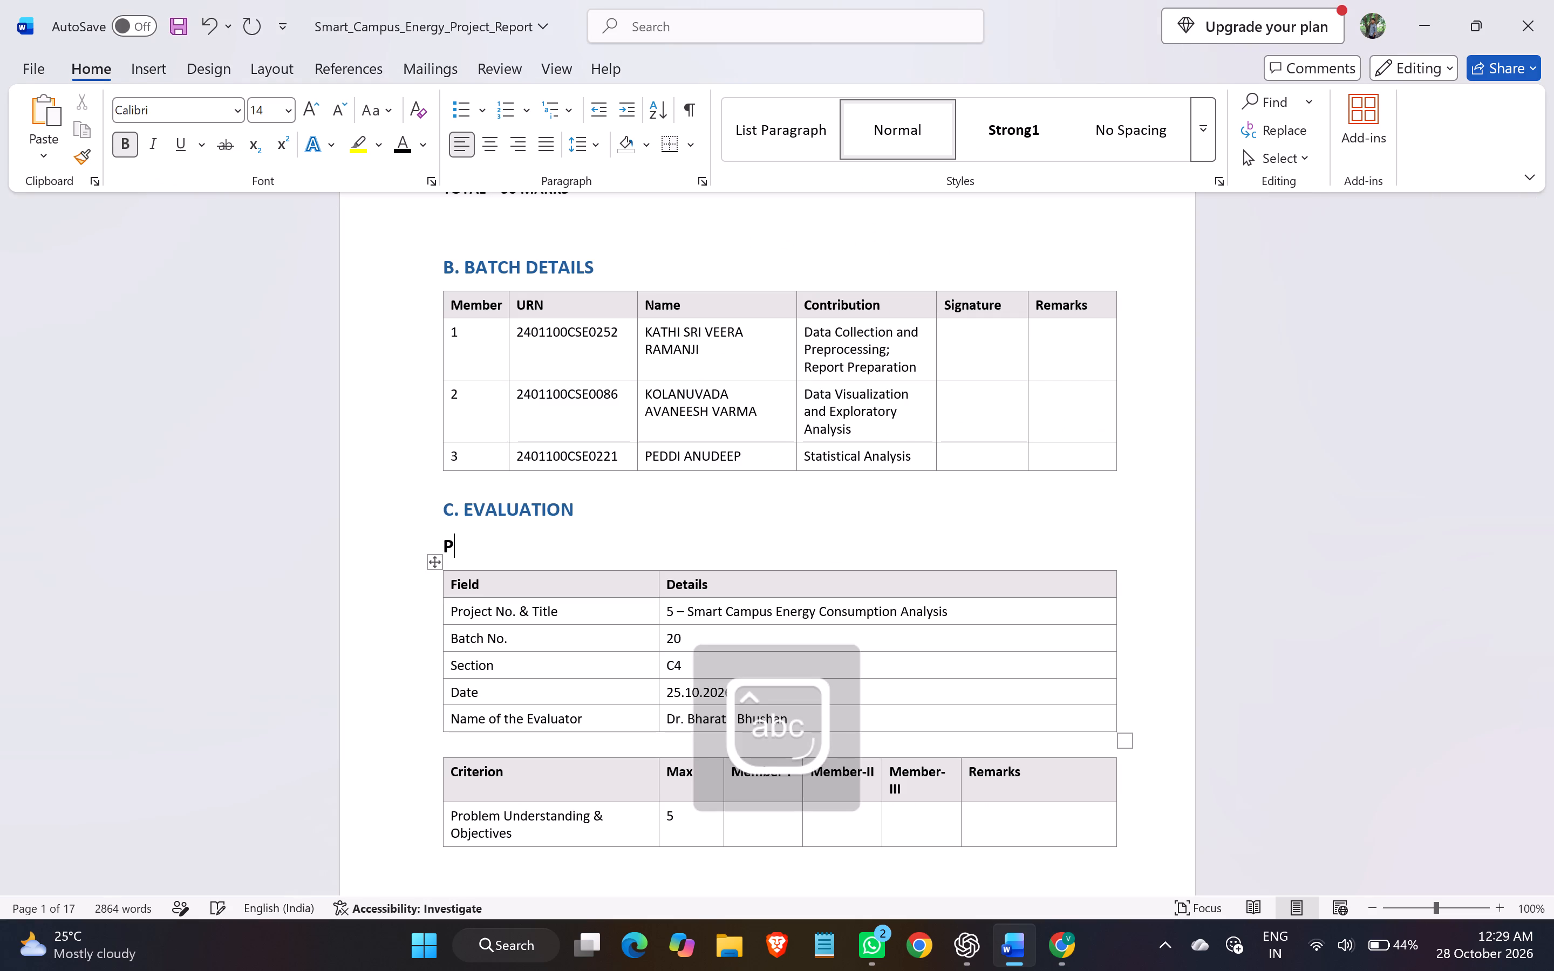
pyautogui.write('roject')
pyautogui.press('space')
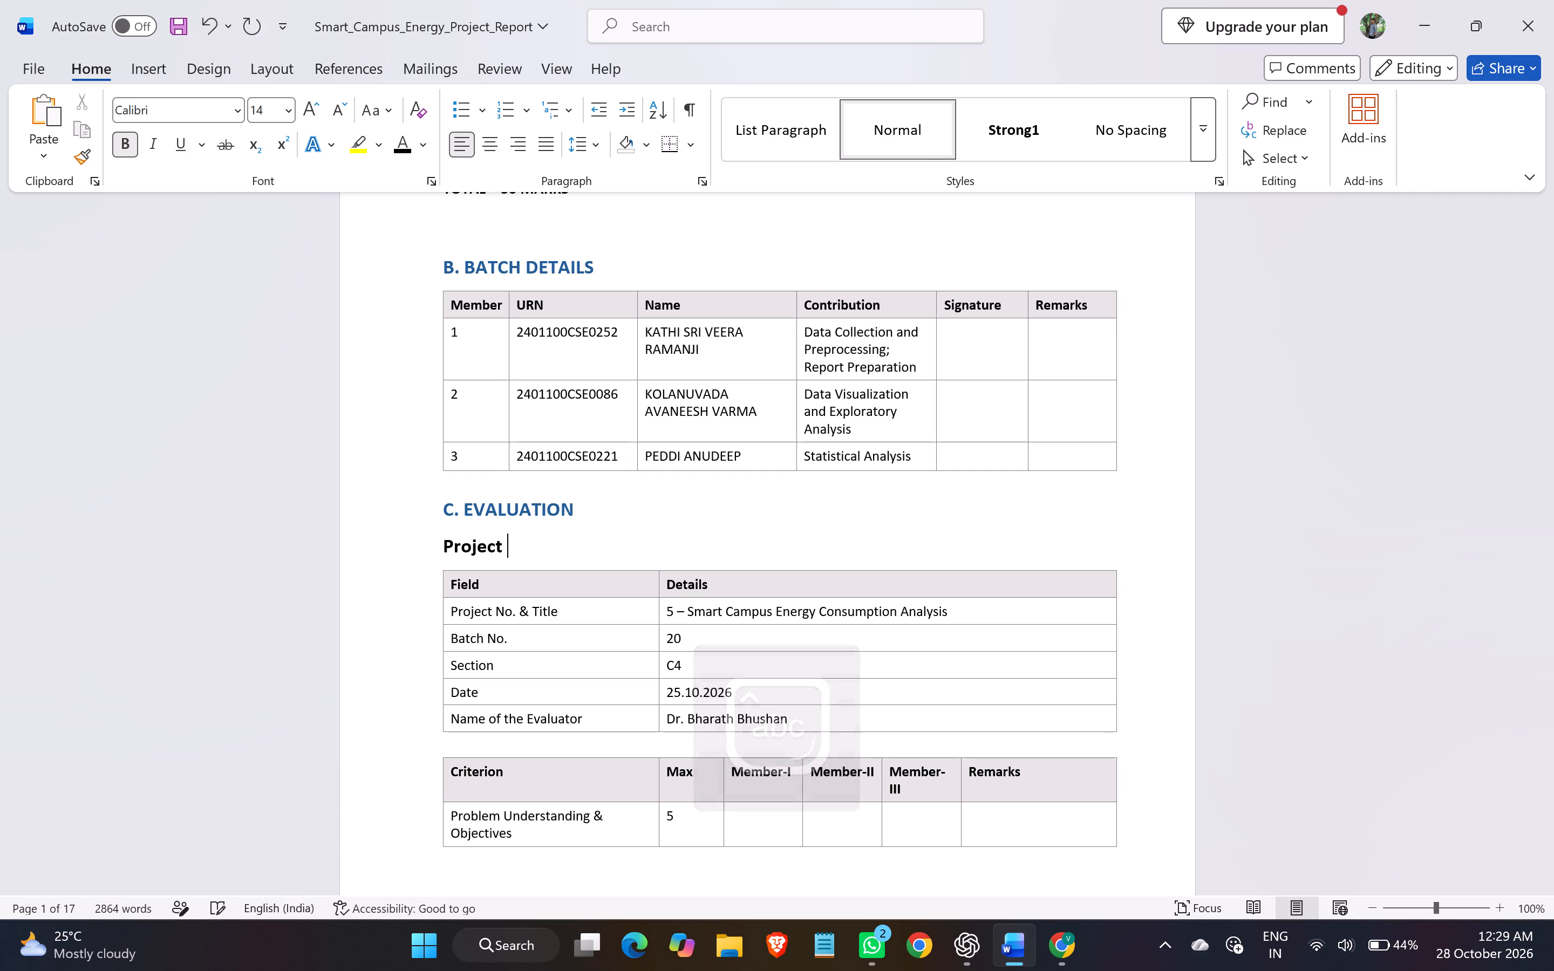
pyautogui.hotkey('alt', 'Tab')
pyautogui.hotkey('alt', 'Tab')
pyautogui.press('BackSpace')
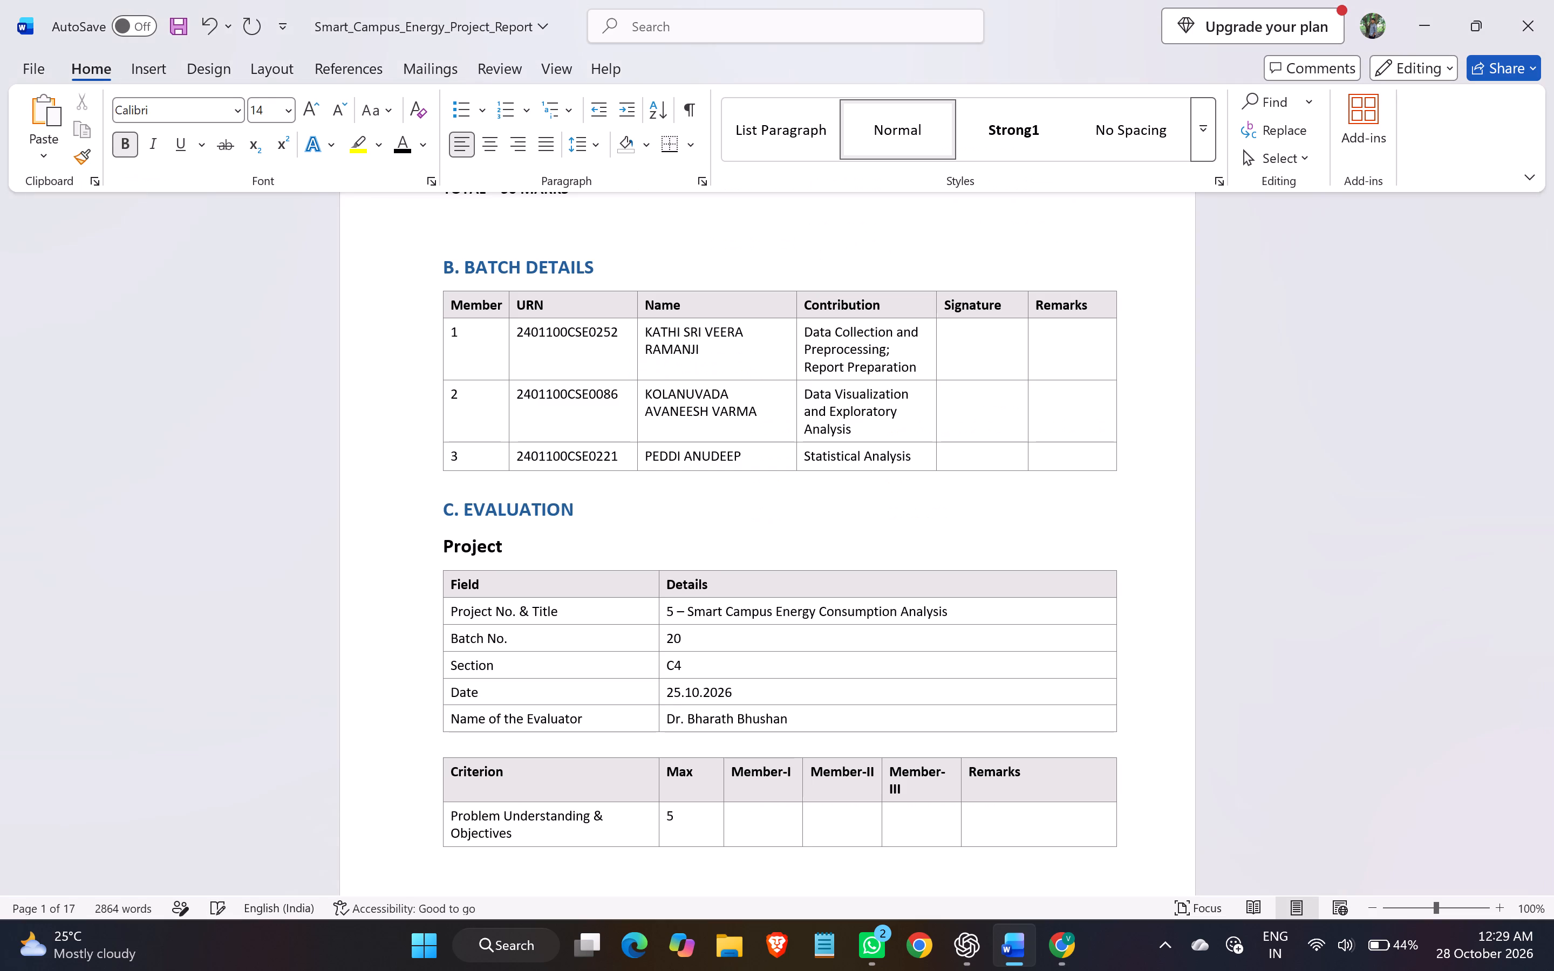
pyautogui.press('/')
pyautogui.hotkey('alt', 'Tab')
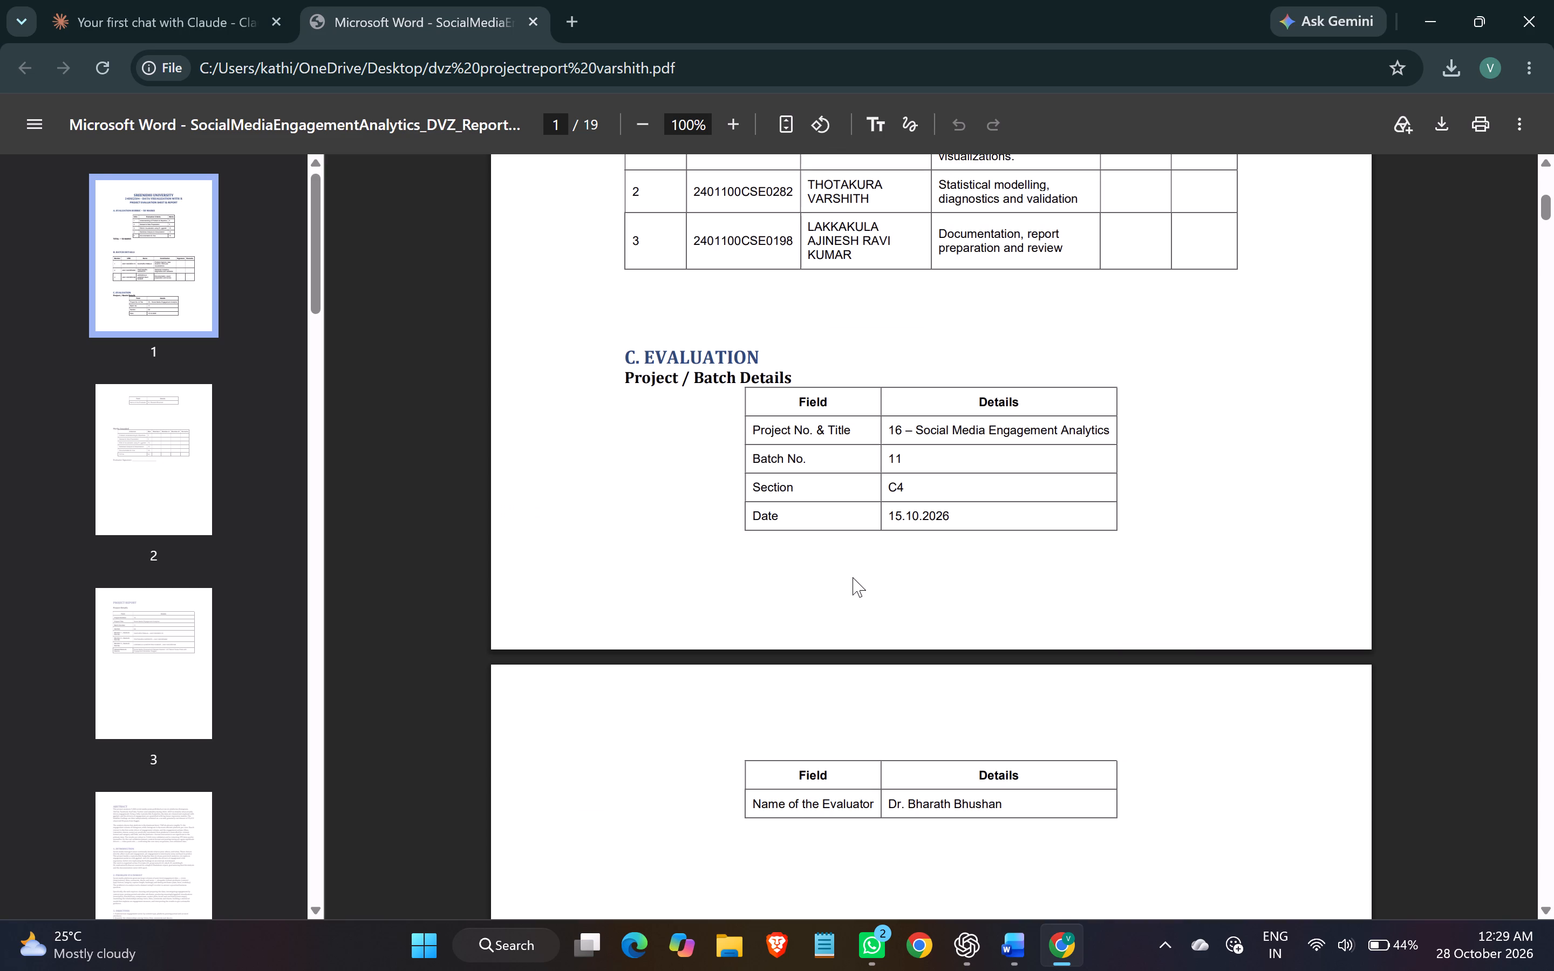
pyautogui.hotkey('alt', 'Tab')
pyautogui.press('Left')
pyautogui.press('space')
pyautogui.press('Right')
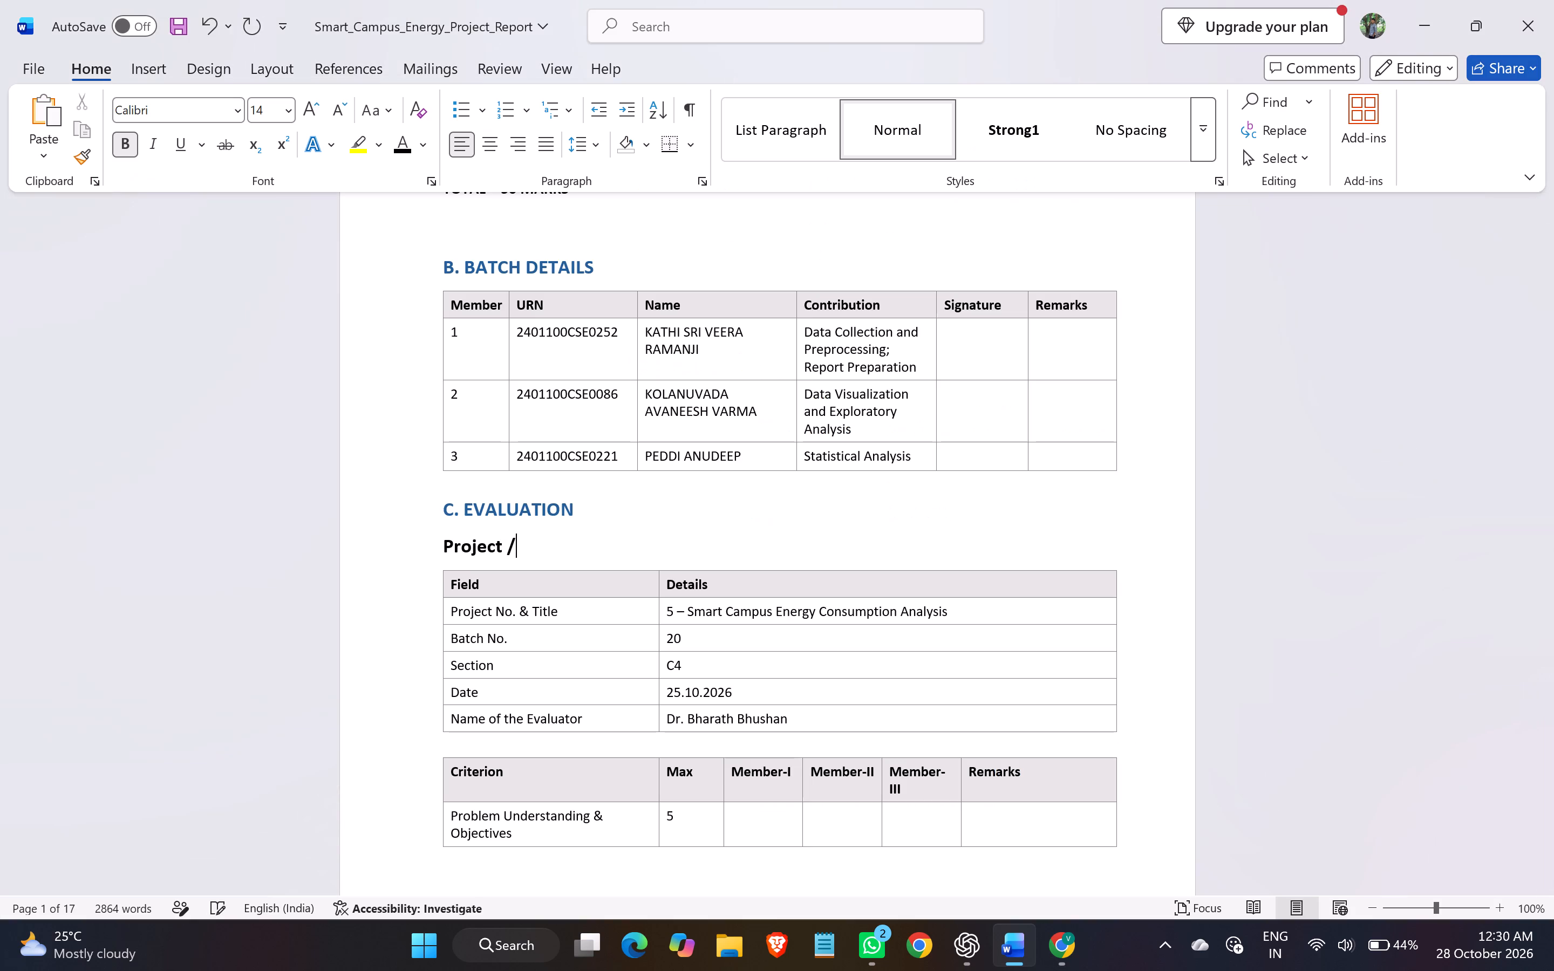
pyautogui.press('space')
pyautogui.hotkey('alt', 'Tab')
pyautogui.hotkey('alt', 'Tab')
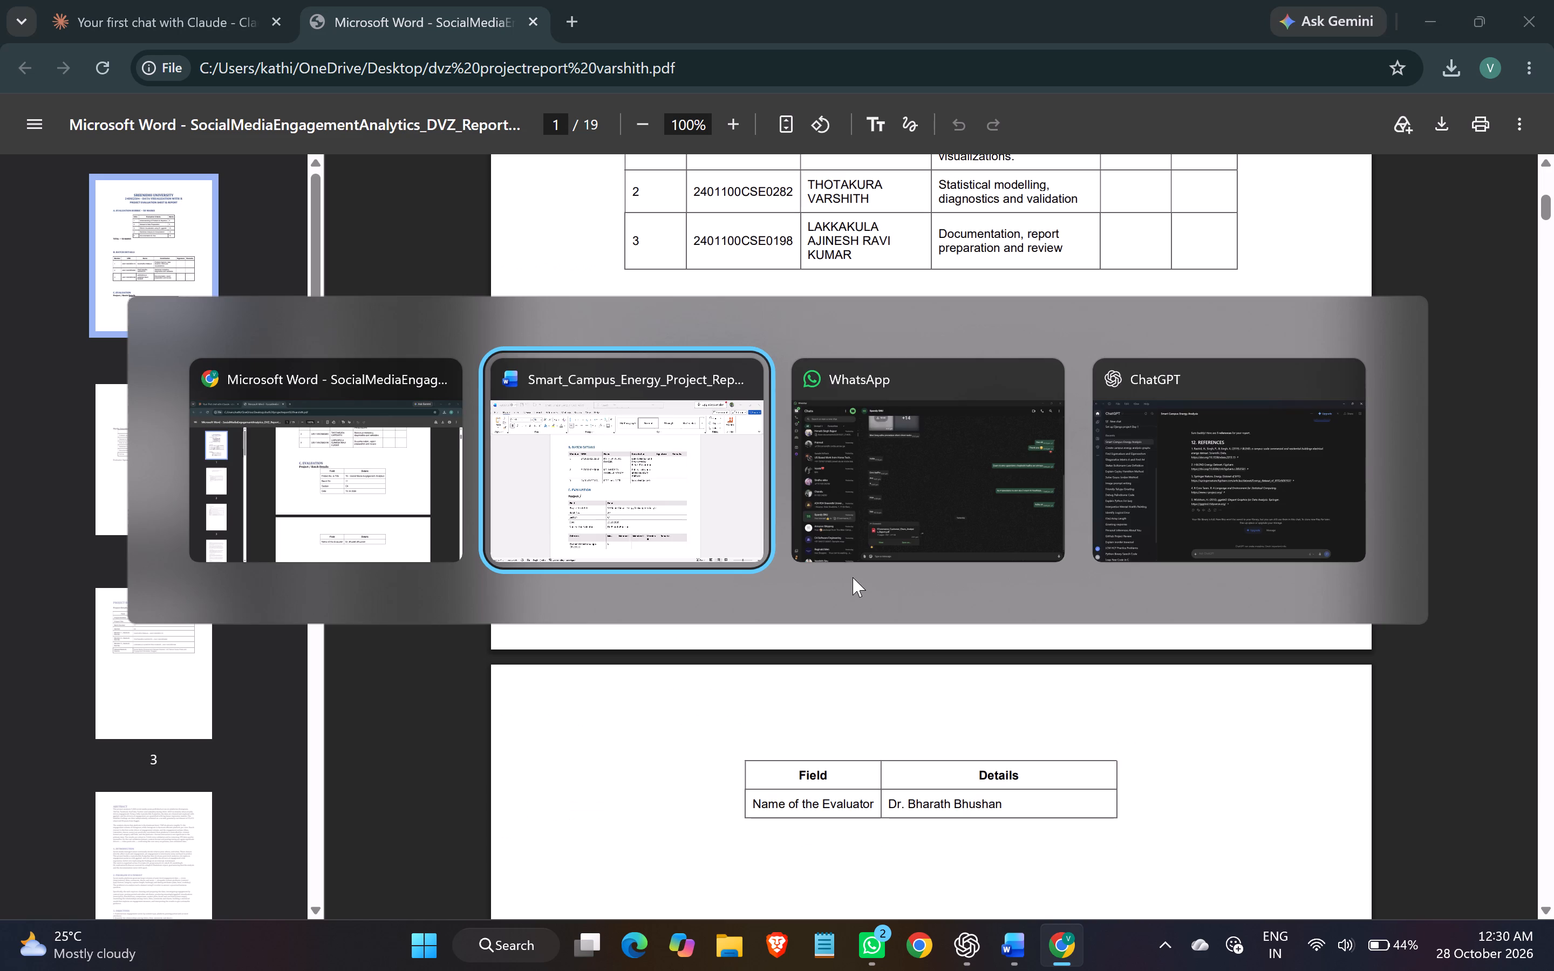
pyautogui.press('b')
pyautogui.press('space')
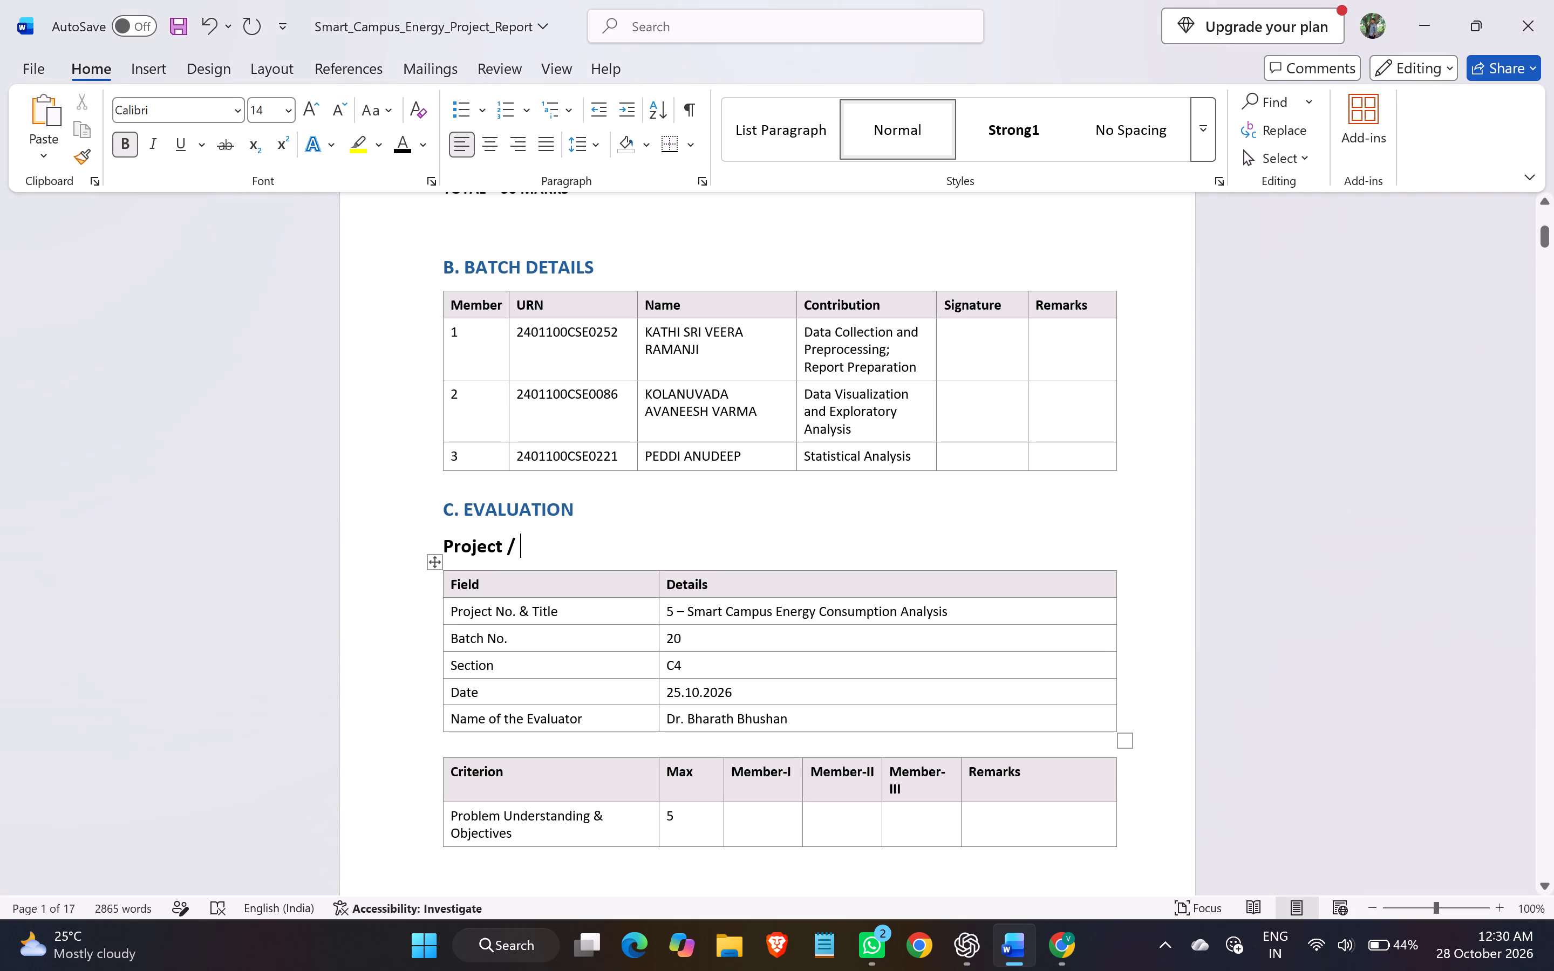
pyautogui.write('Batch')
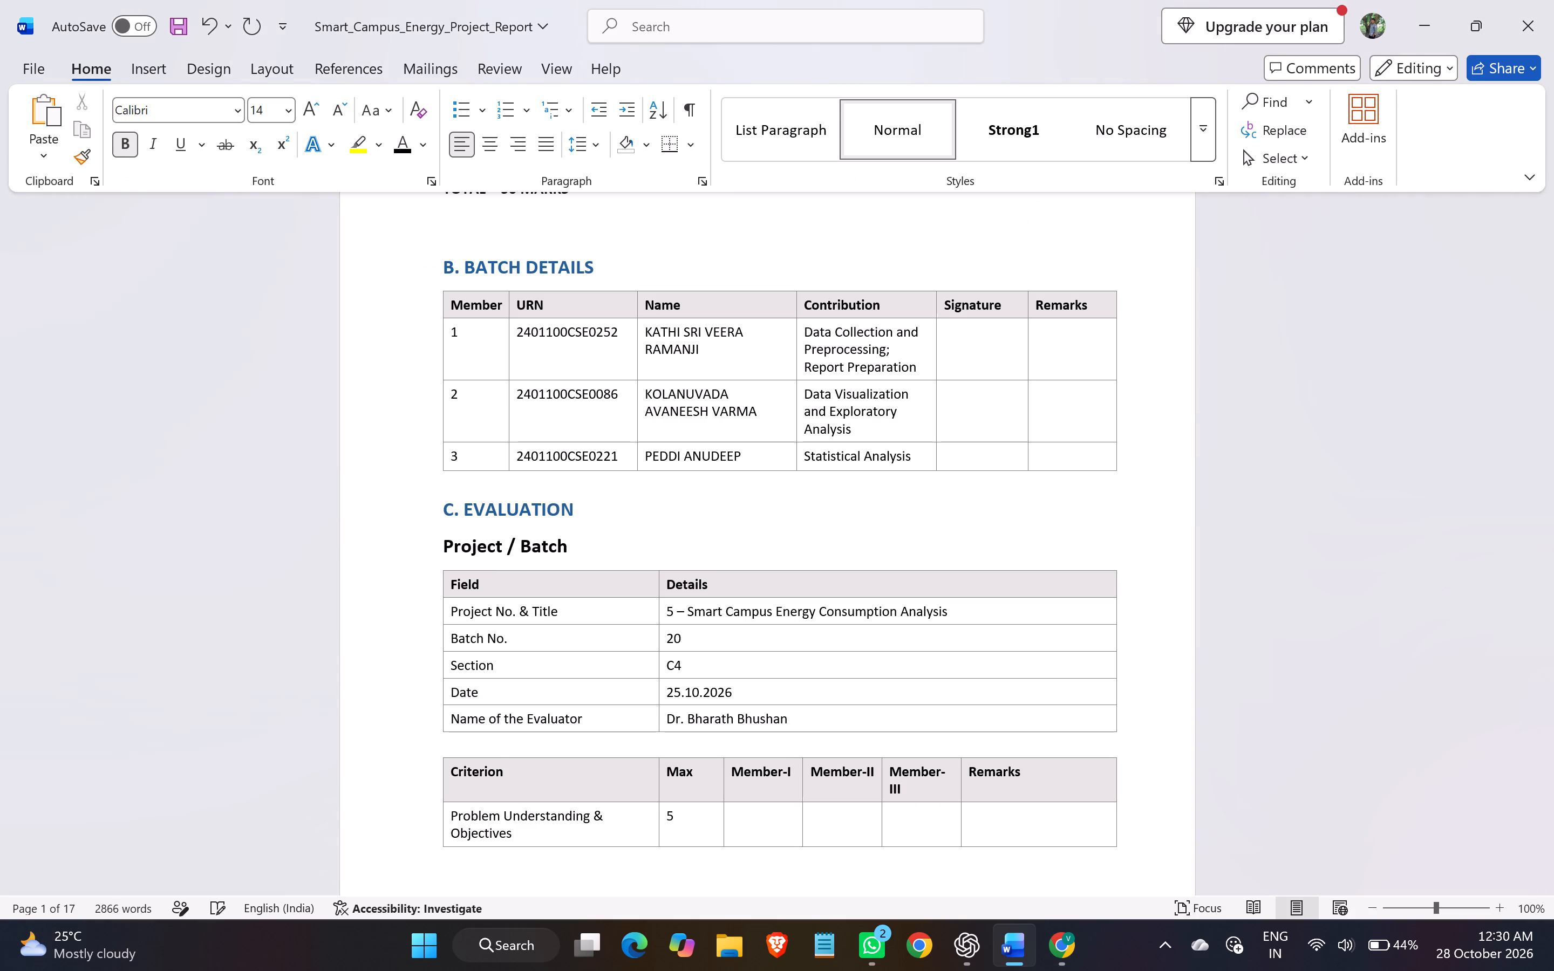
pyautogui.press('space')
pyautogui.hotkey('alt', 'Tab')
pyautogui.hotkey('alt', 'Tab')
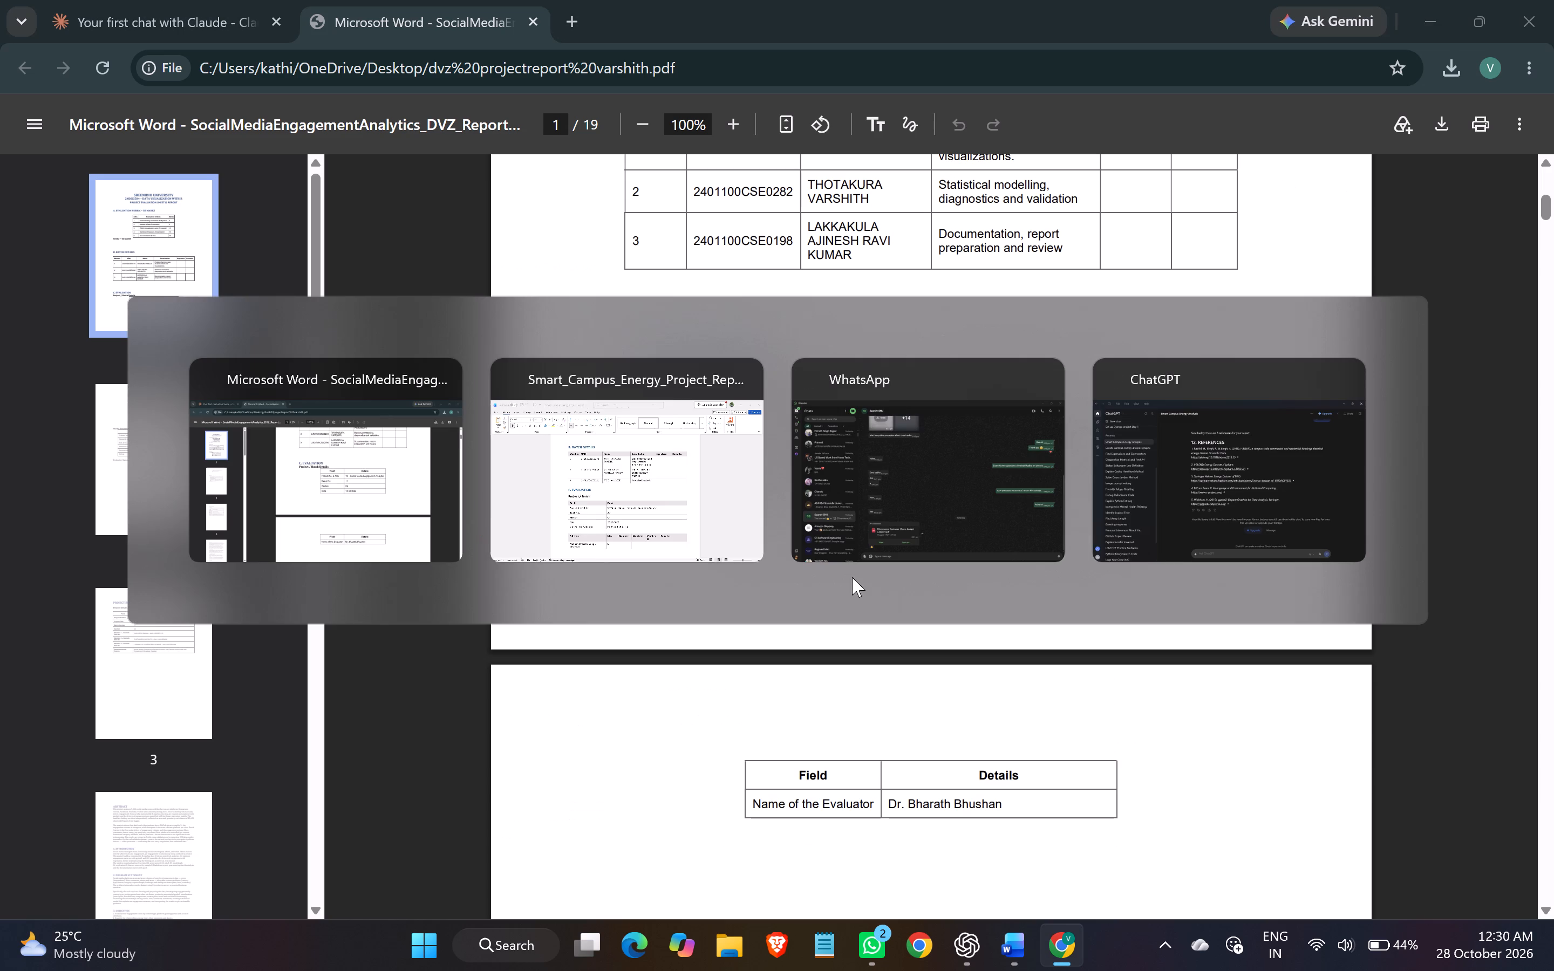
pyautogui.hotkey('shift', 'd')
pyautogui.press('space')
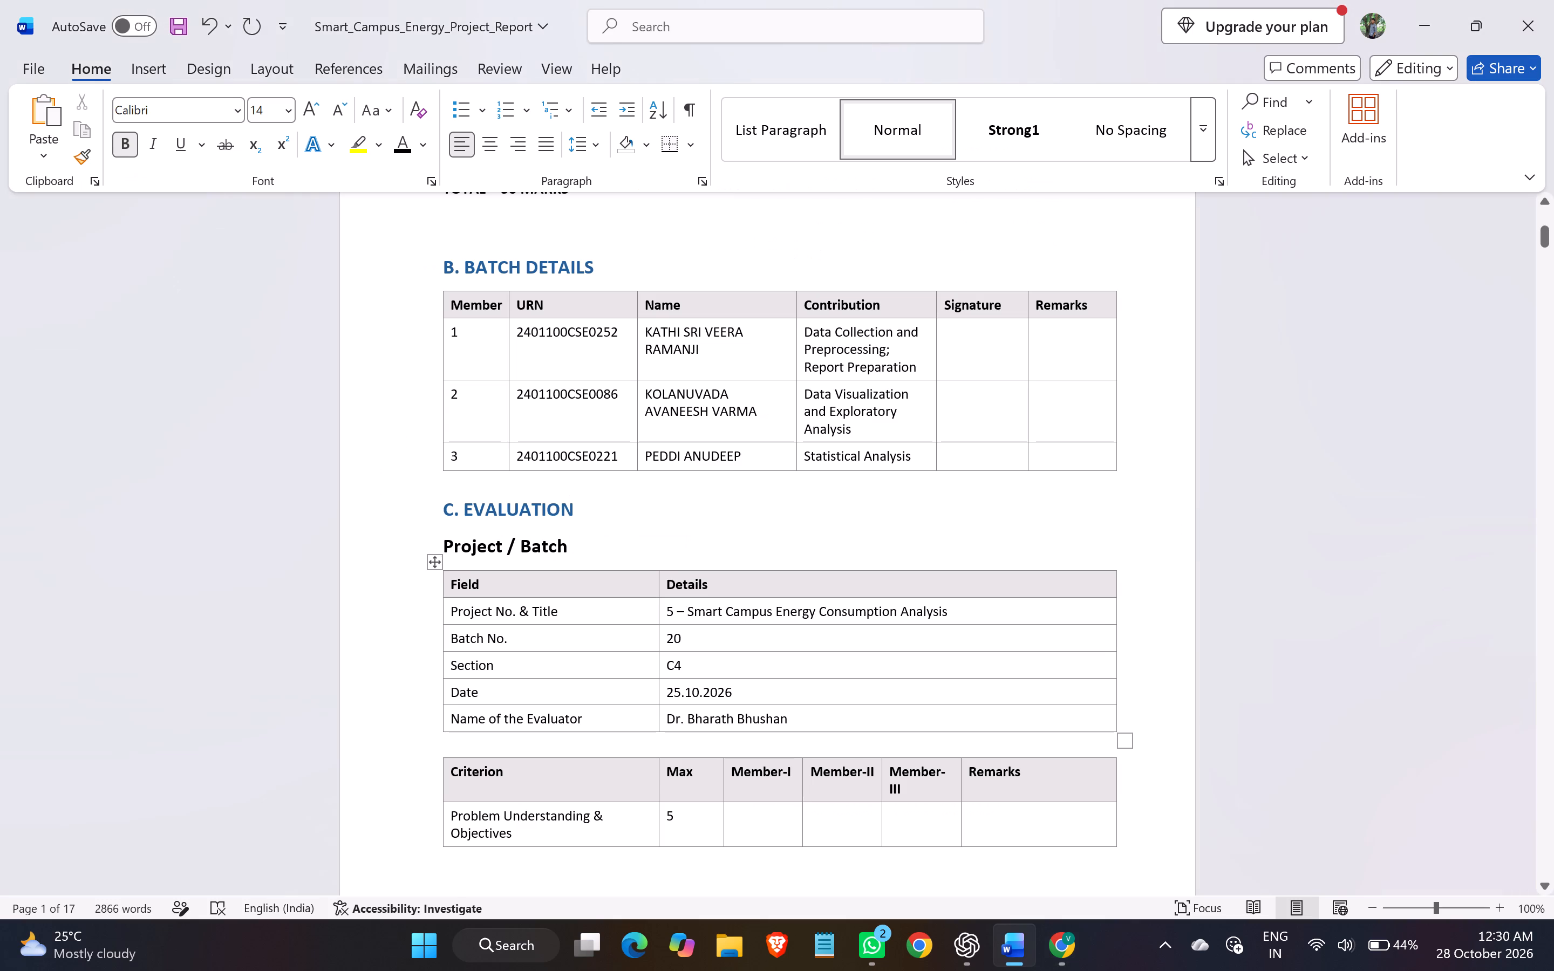
pyautogui.write('De')
pyautogui.write('tails')
# Compare the project details table, the marks table and the spacing between them in the Chrome PDF with the Word report.
pyautogui.scroll(-1, 739, 545)
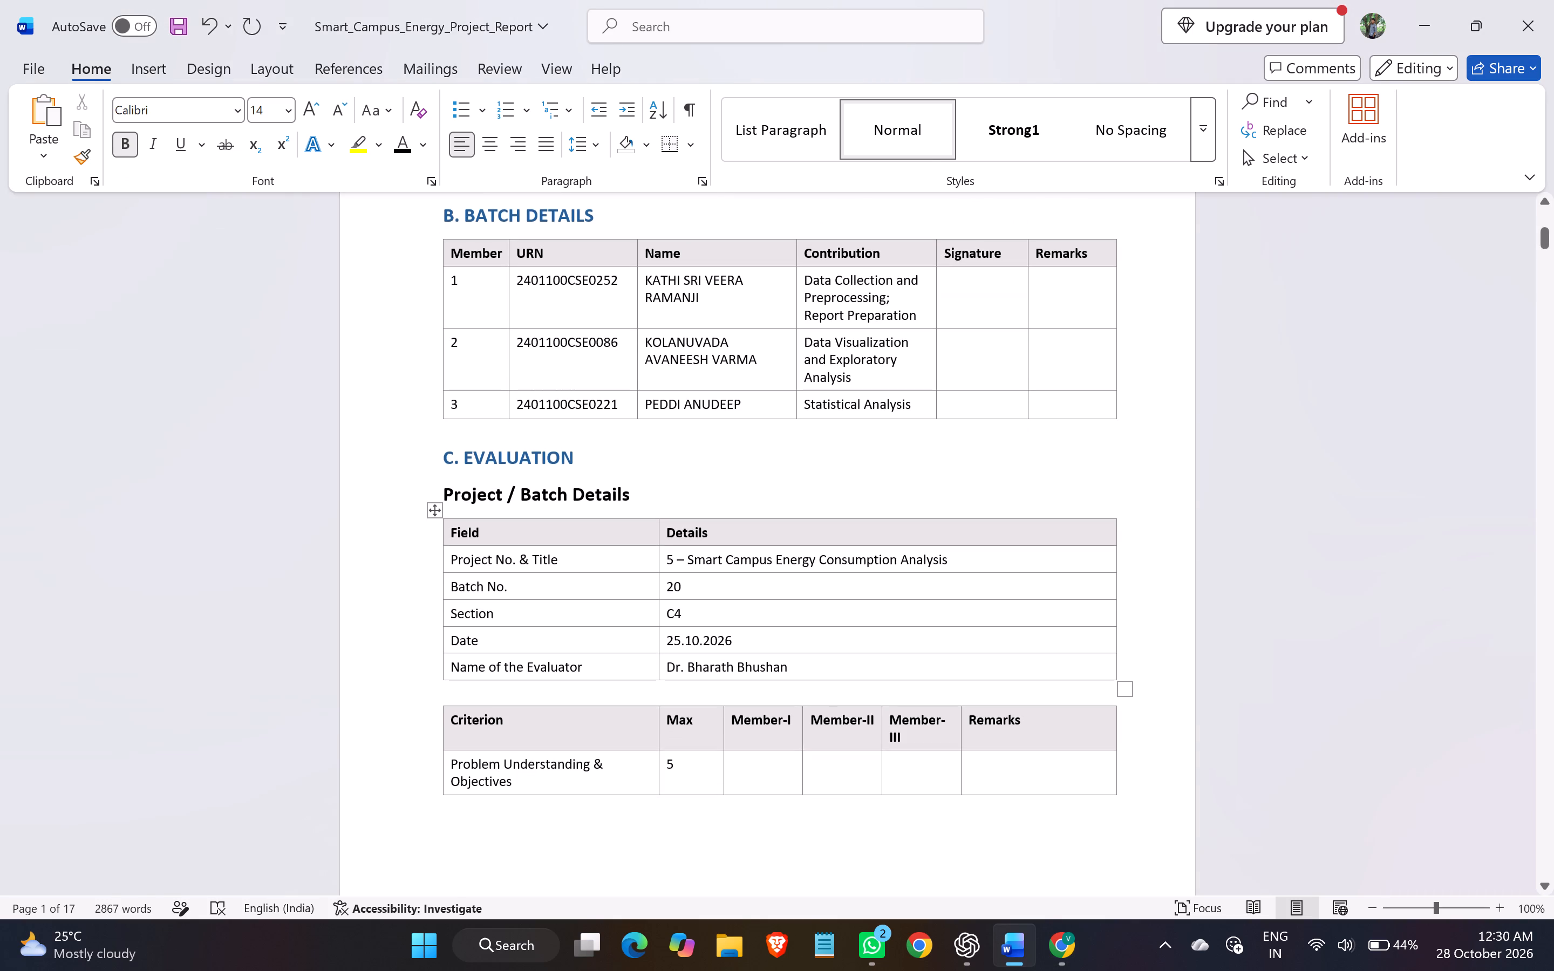
pyautogui.hotkey('alt', 'Tab')
pyautogui.hotkey('alt', 'Tab')
pyautogui.scroll(-1, 758, 585)
pyautogui.hotkey('alt', 'Tab')
pyautogui.hotkey('alt', 'Tab')
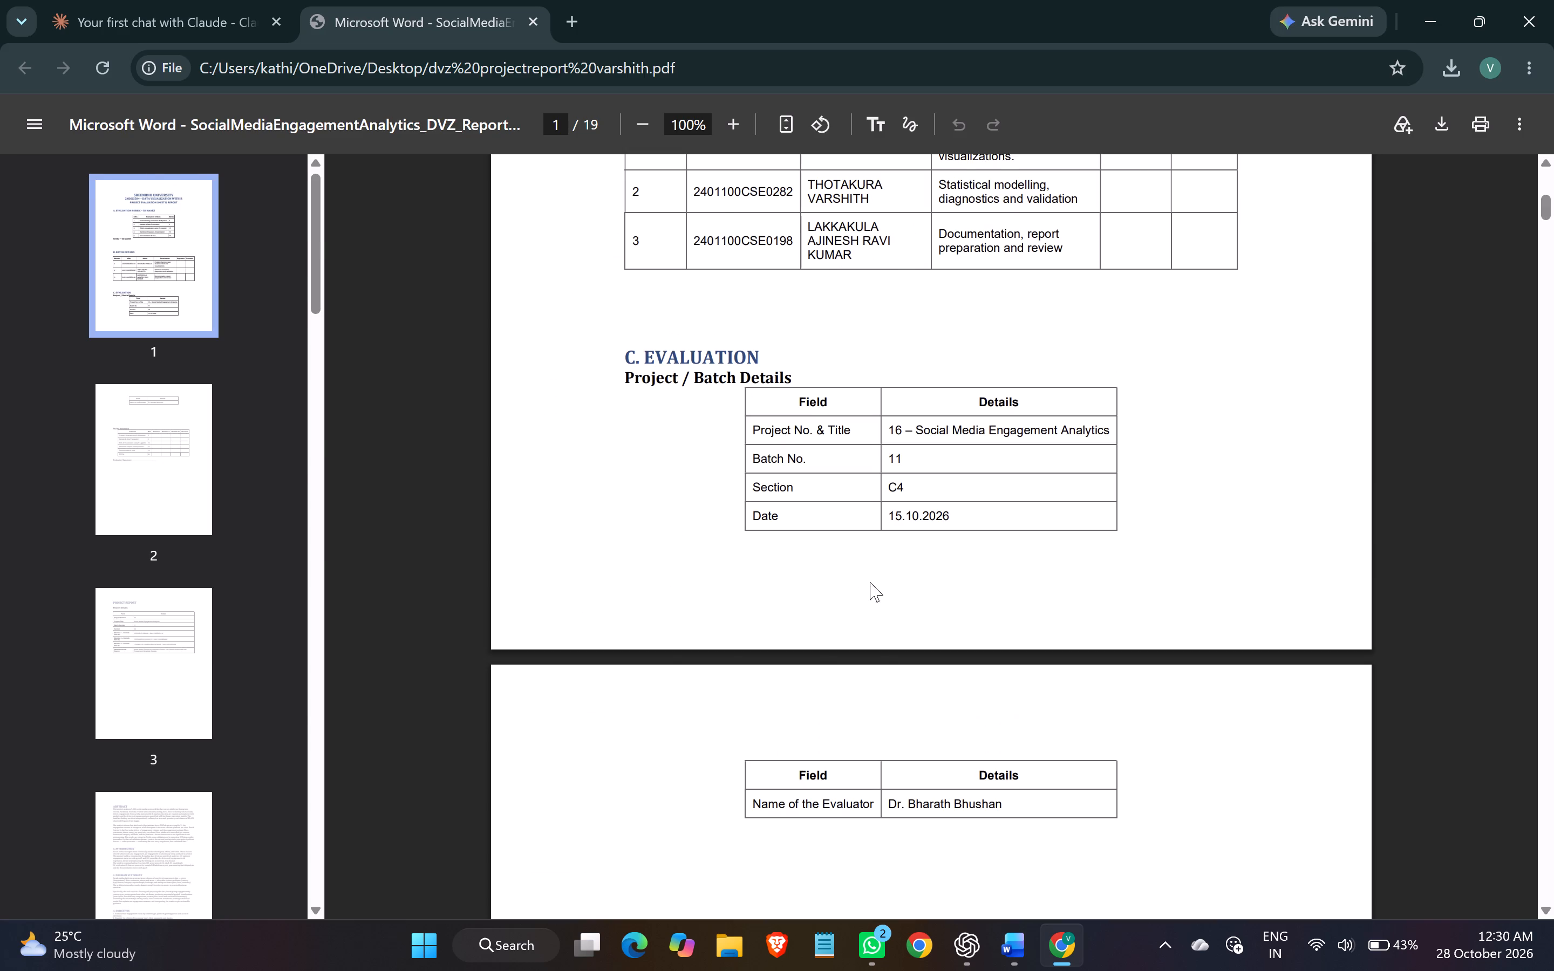
pyautogui.hotkey('alt', 'Tab')
pyautogui.hotkey('alt', 'Tab')
pyautogui.scroll(-1, 901, 630)
pyautogui.hotkey('alt', 'Tab')
pyautogui.scroll(-2, 902, 644)
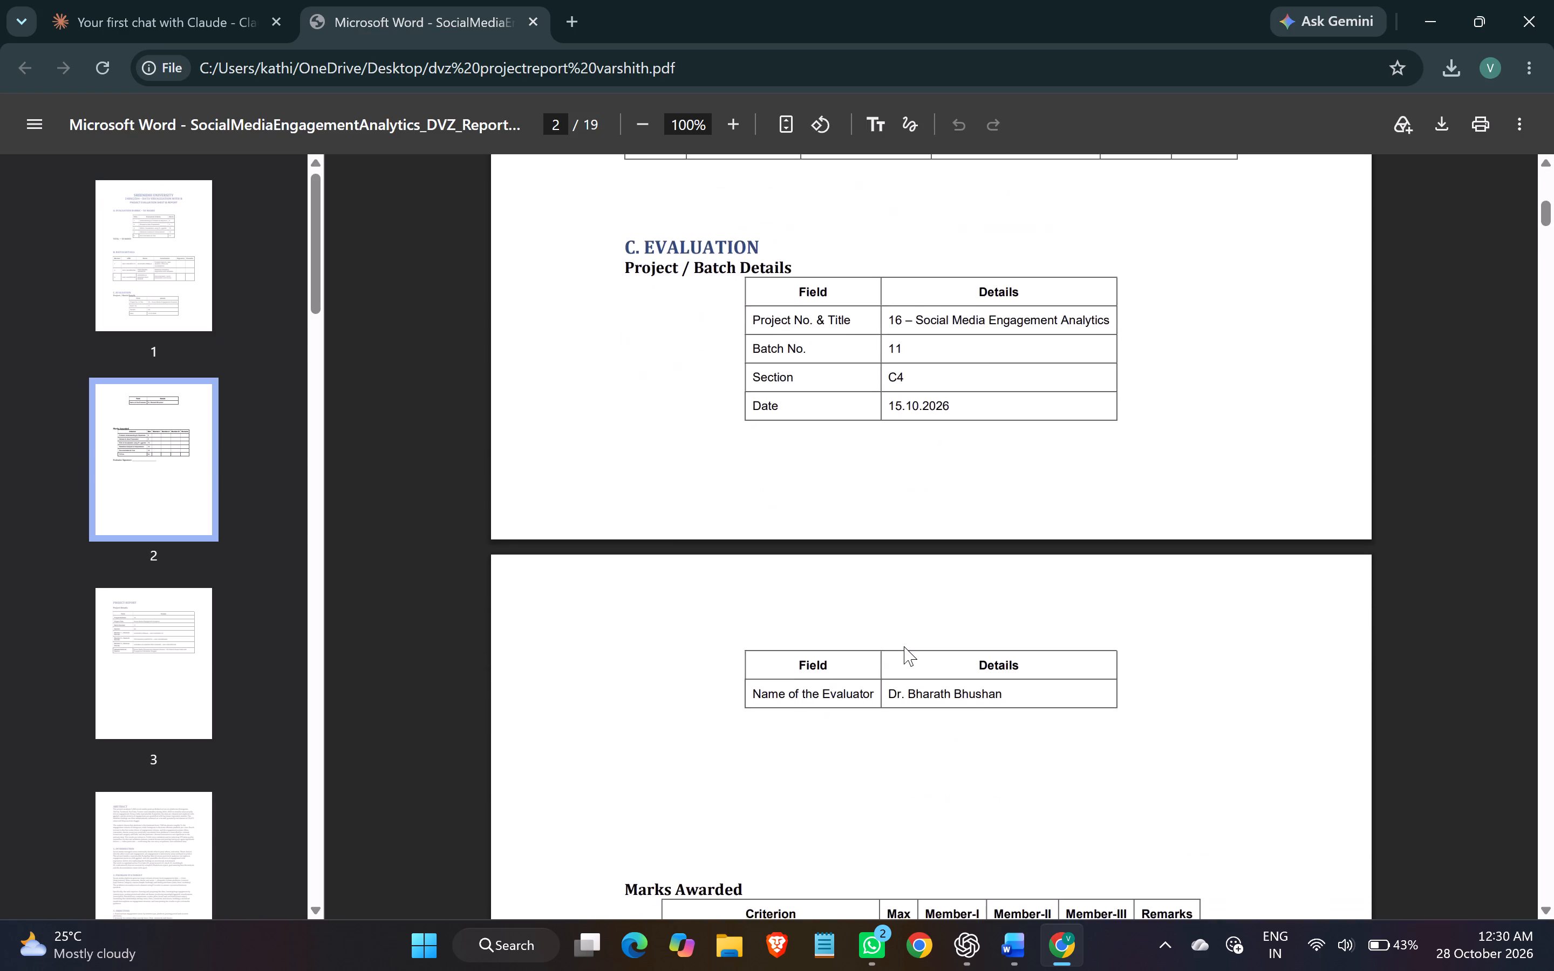
pyautogui.scroll(-1, 904, 646)
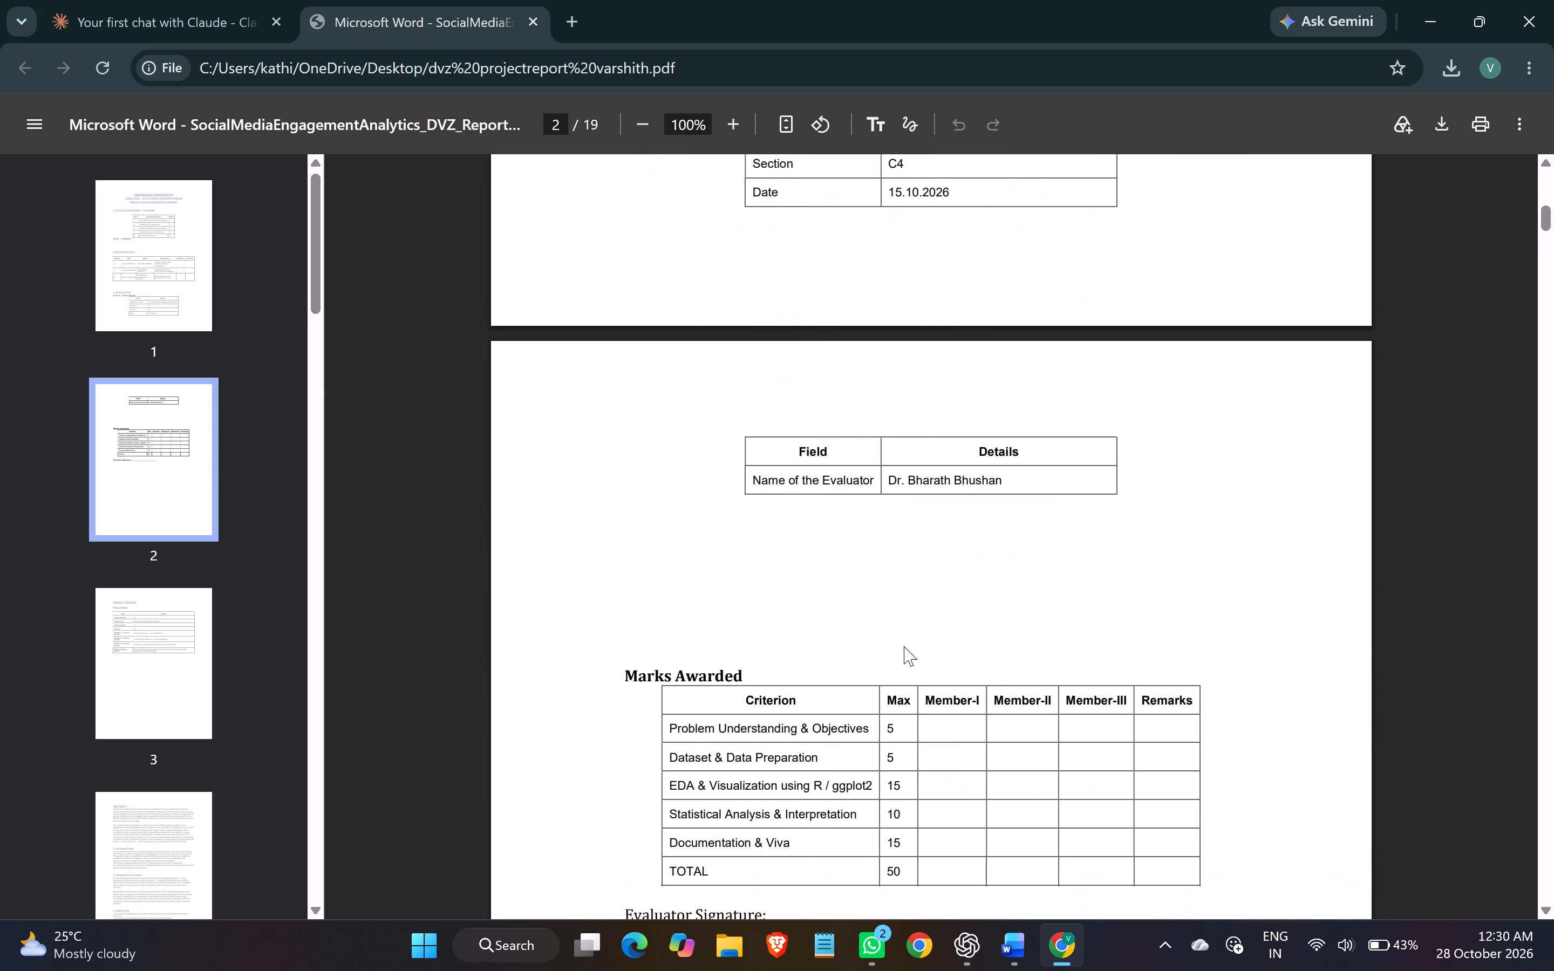
pyautogui.hotkey('alt', 'Tab')
pyautogui.scroll(-2, 904, 646)
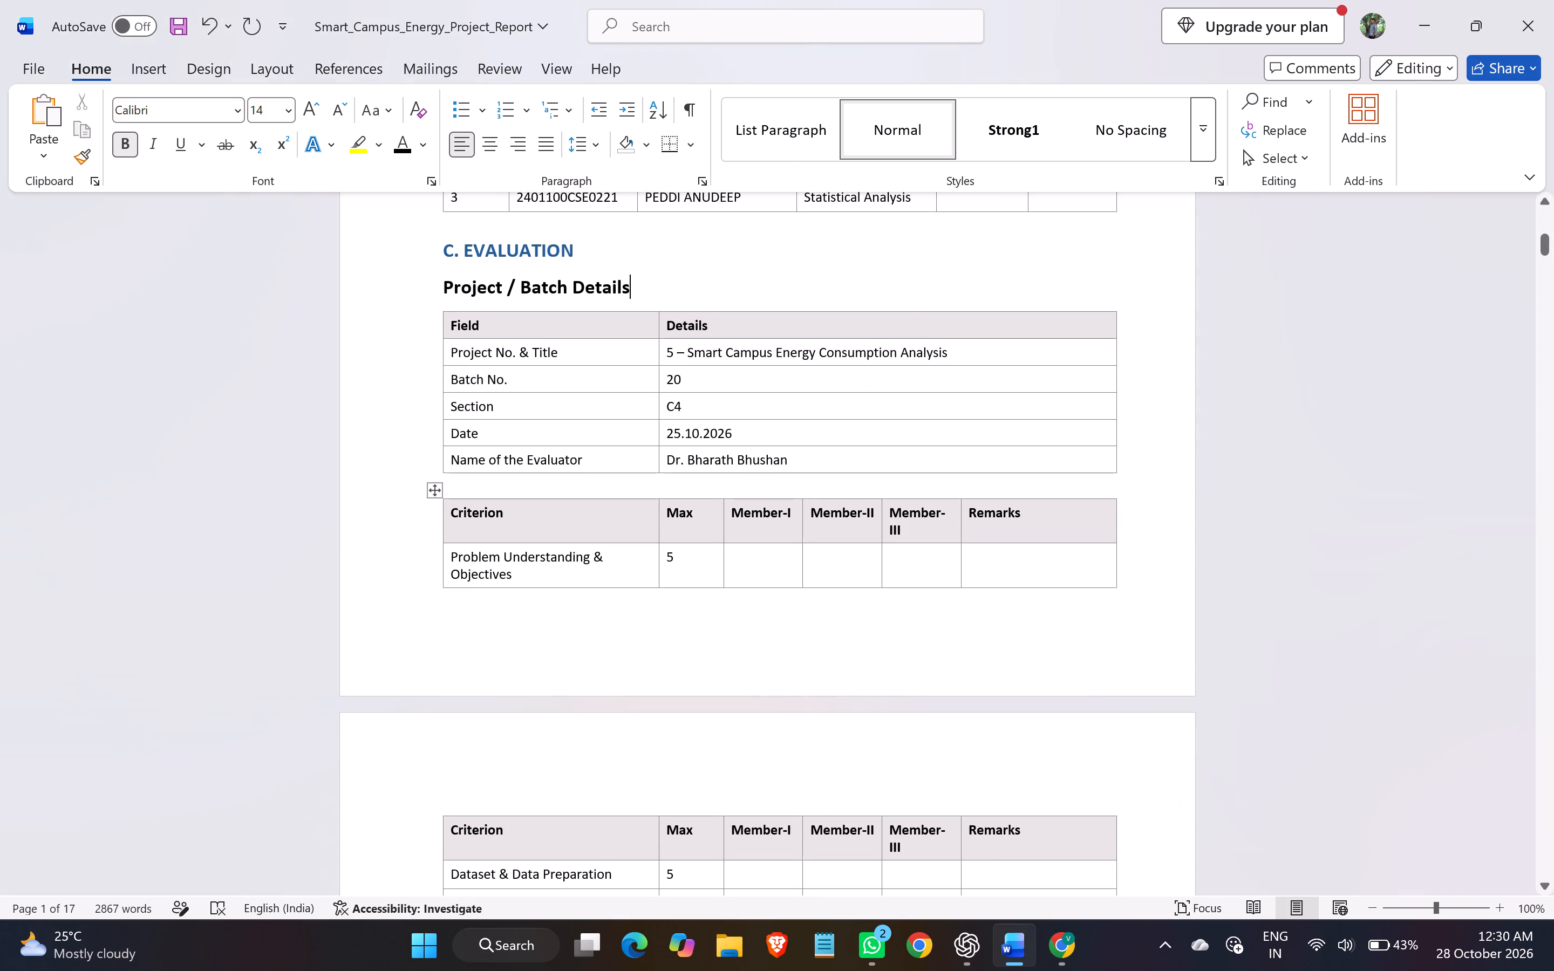
pyautogui.scroll(-12, 821, 635)
pyautogui.hotkey('alt', 'Tab')
pyautogui.scroll(-5, 817, 630)
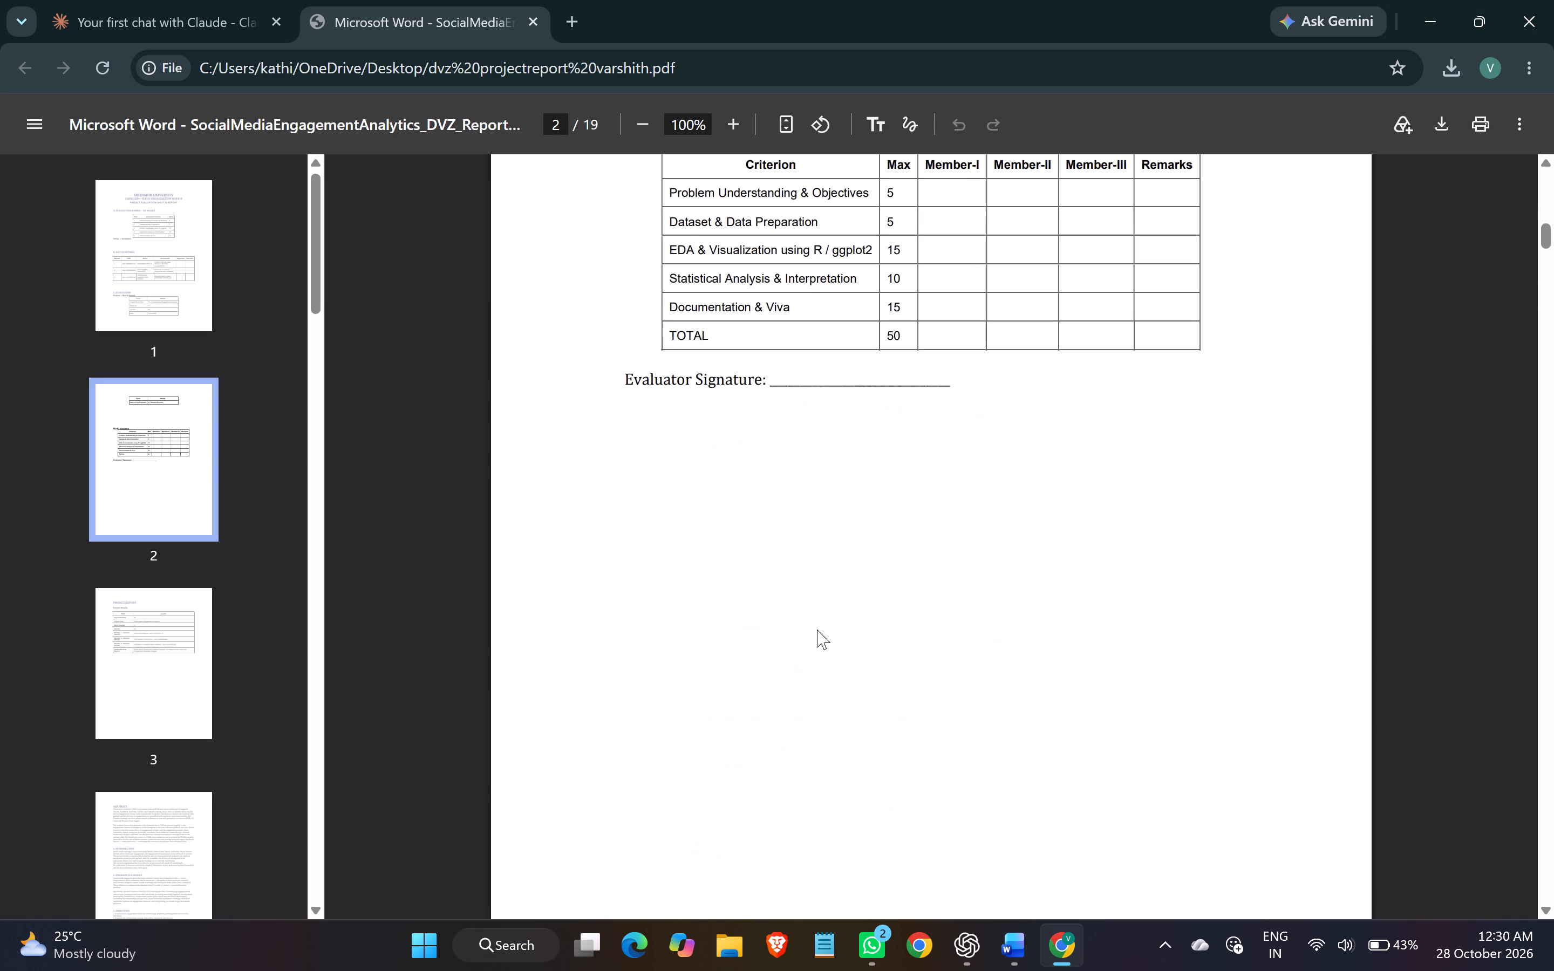
pyautogui.scroll(5, 817, 630)
pyautogui.hotkey('alt', 'Tab')
pyautogui.scroll(-1, 817, 629)
pyautogui.scroll(3, 817, 629)
pyautogui.hotkey('alt', 'Tab')
pyautogui.scroll(-1, 832, 655)
pyautogui.scroll(5, 833, 655)
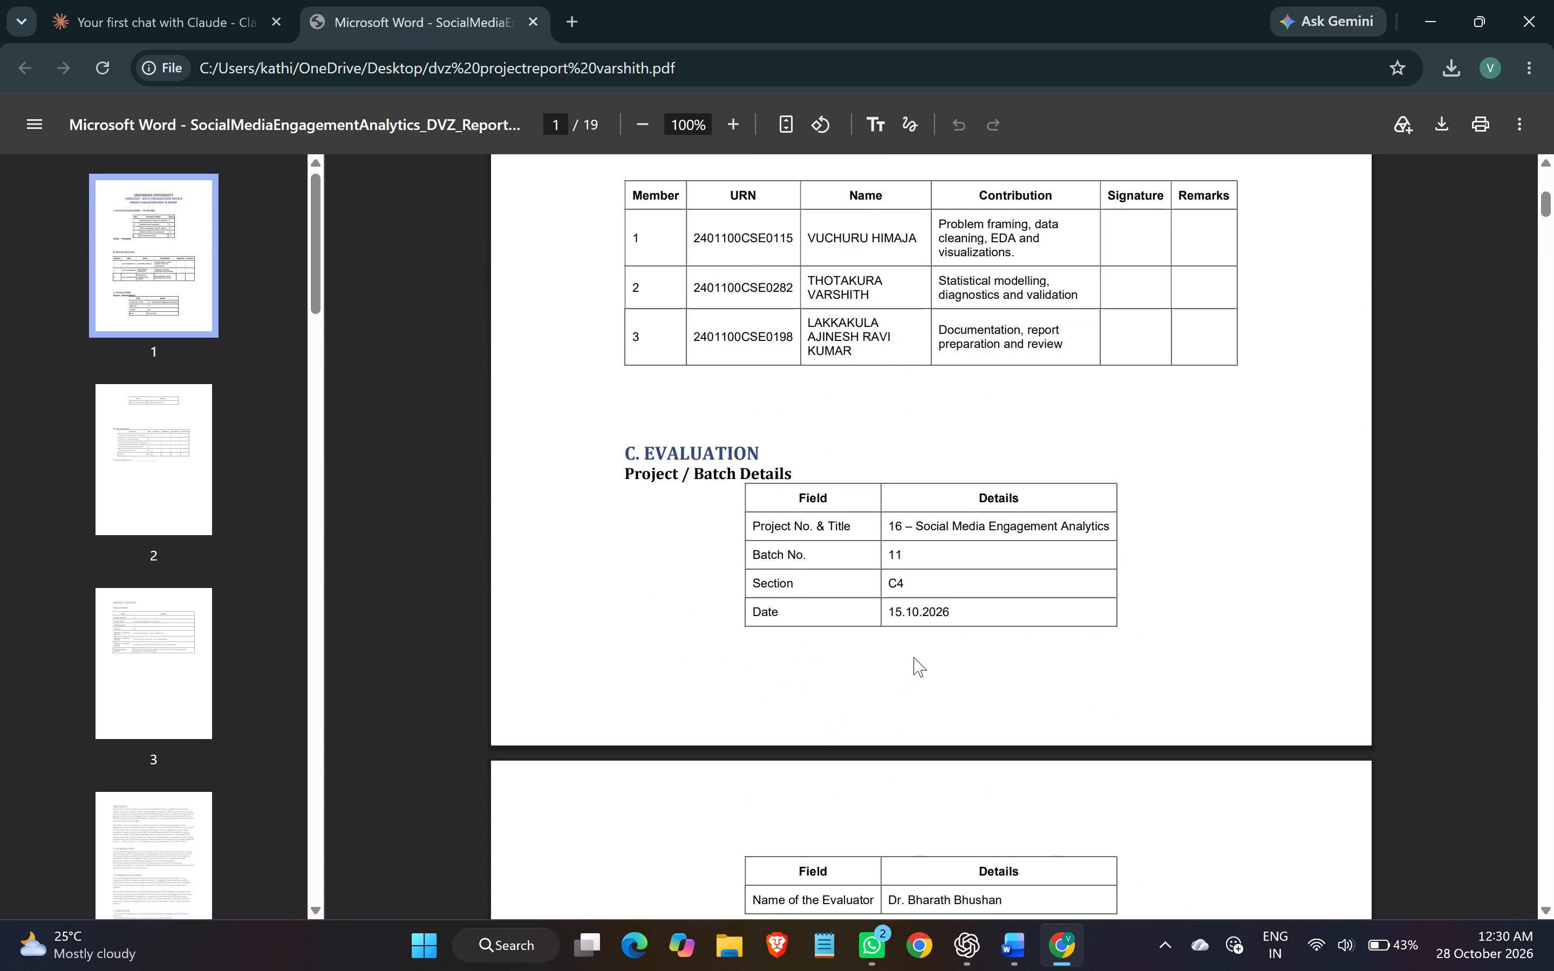
pyautogui.scroll(-2, 914, 657)
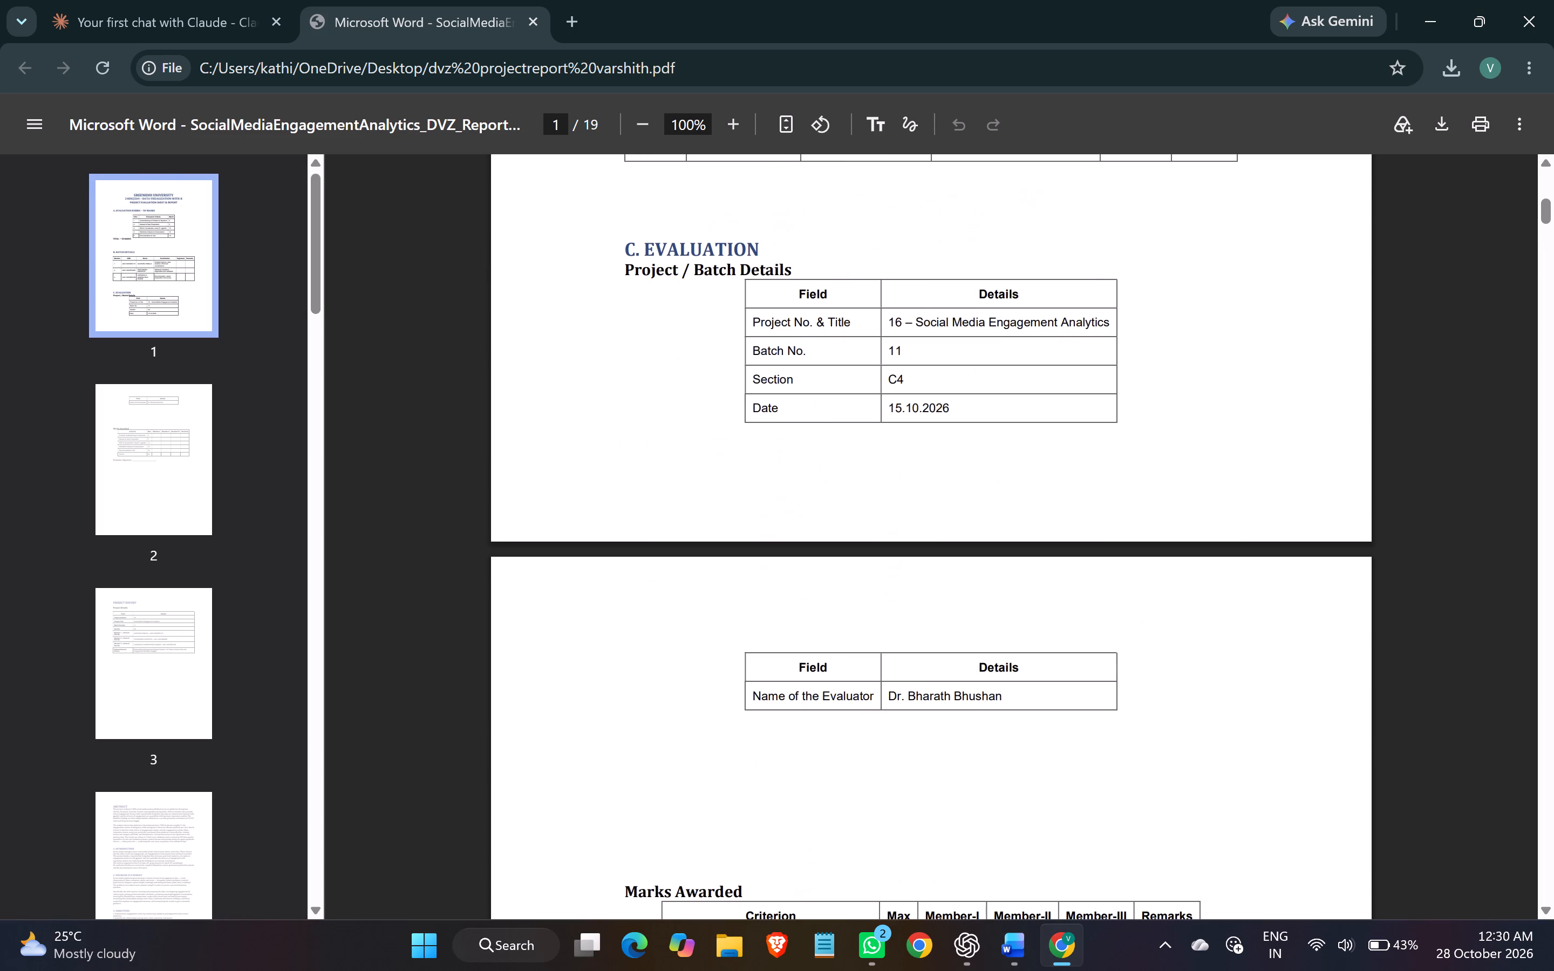
pyautogui.hotkey('alt', 'Tab')
pyautogui.scroll(10, 772, 476)
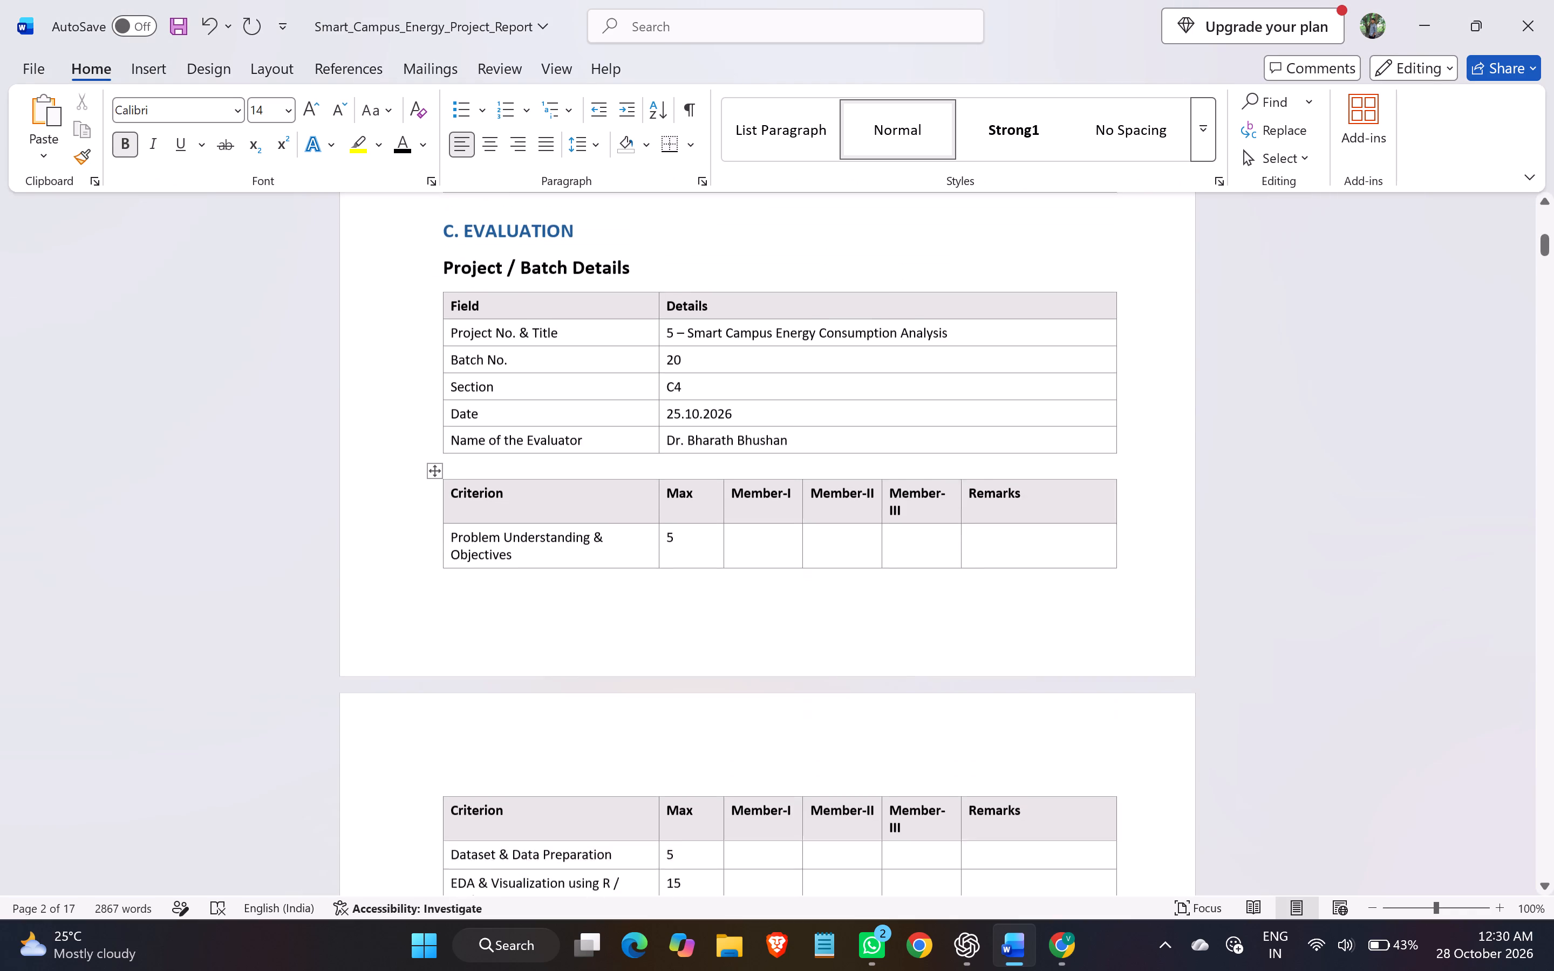
pyautogui.hotkey('alt', 'Tab')
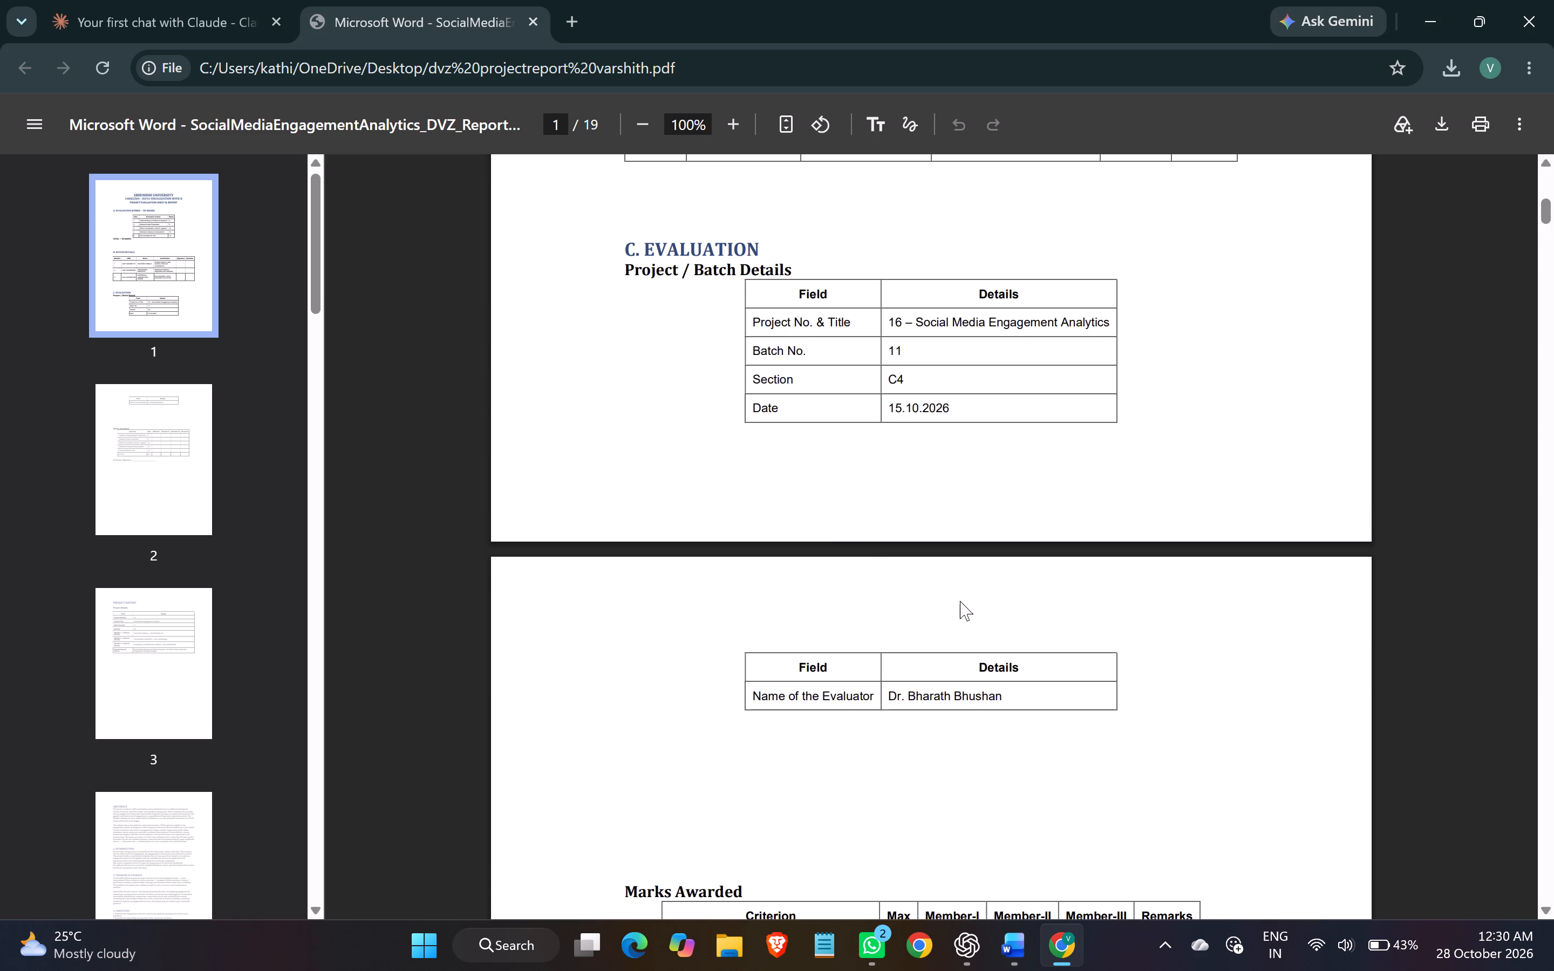
pyautogui.hotkey('alt', 'Tab')
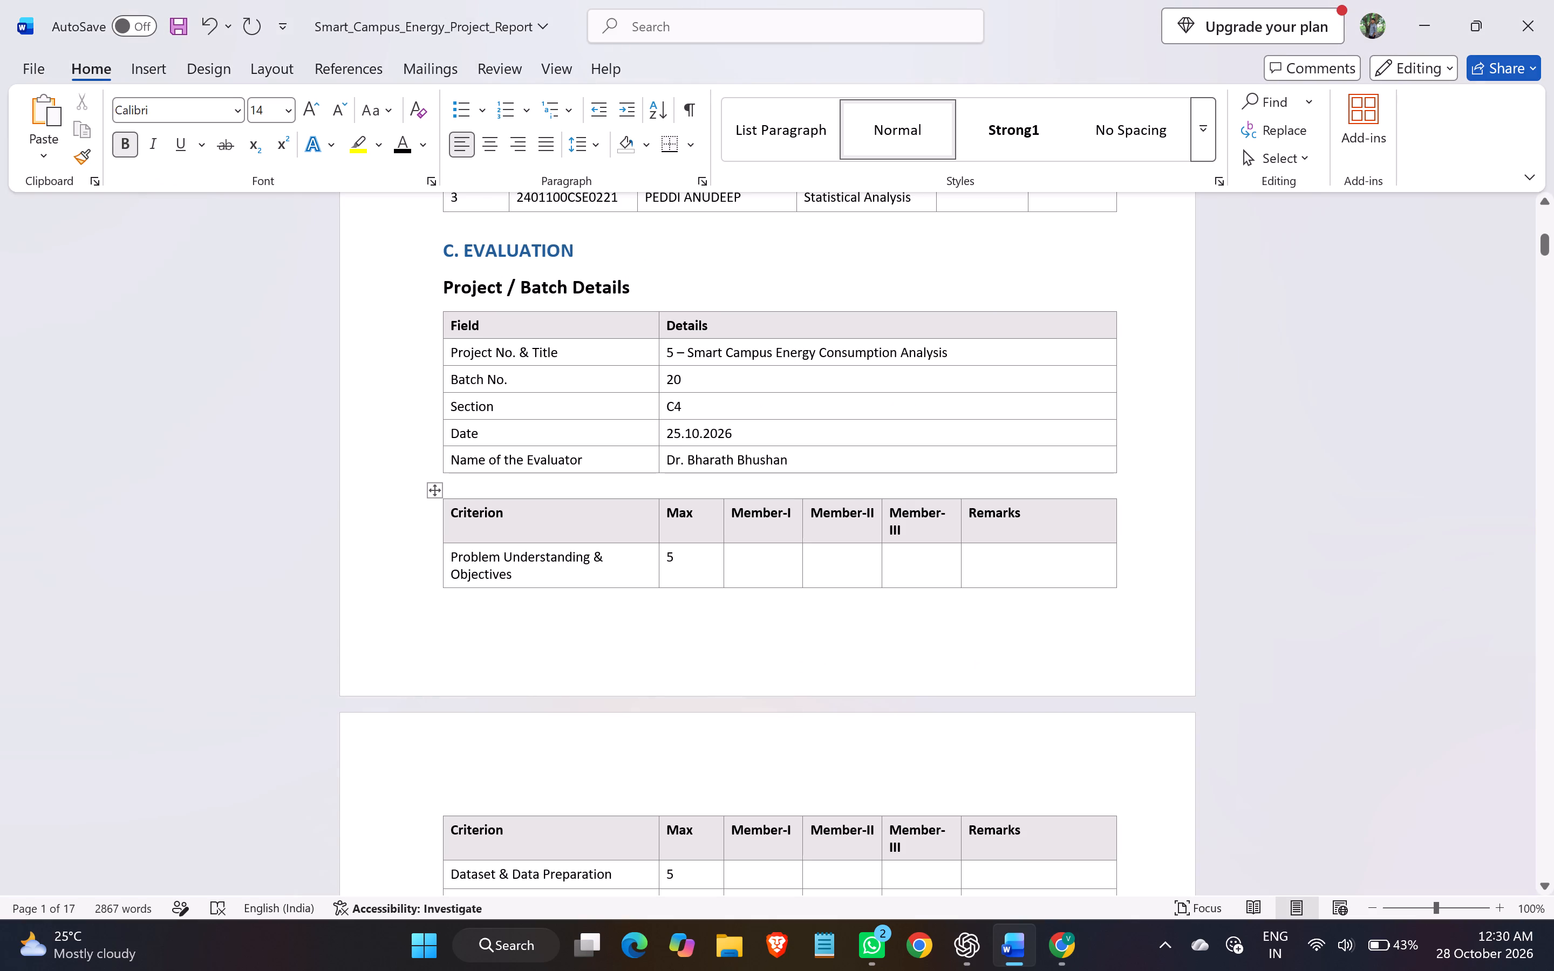
# Insert an empty line between the project details table and the marks table in the Word report.
pyautogui.click(611, 490)
pyautogui.press('Return')
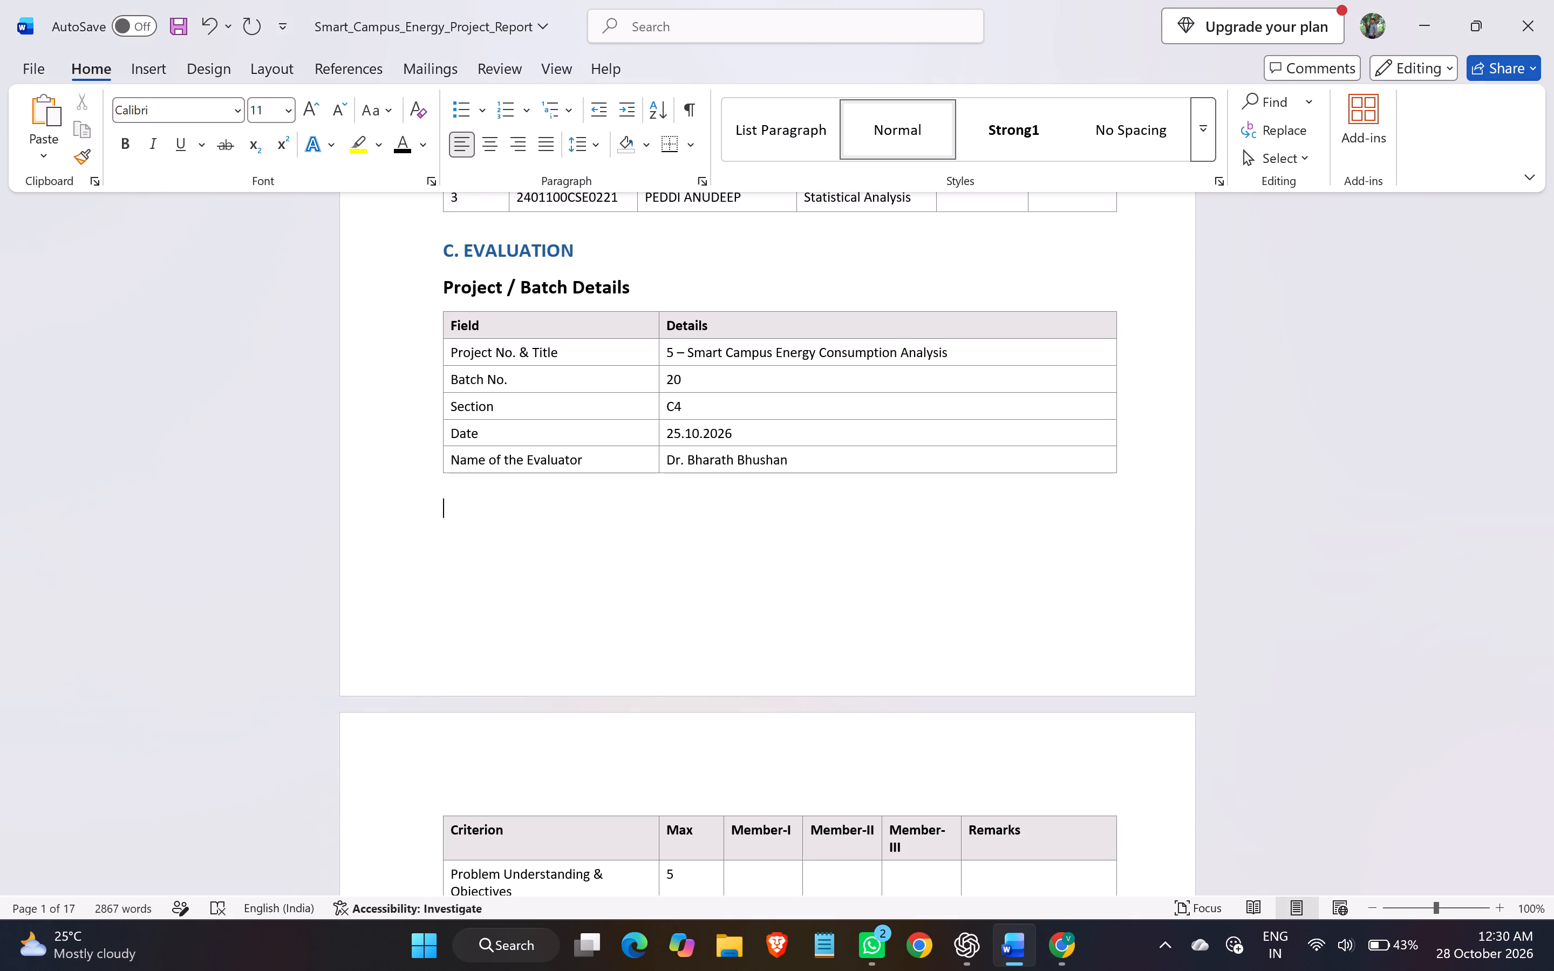
# Compare the Marks Awarded heading, marks table and evaluator signature line in the Chrome PDF with page 2 of the Word report.
pyautogui.scroll(-20, 611, 490)
pyautogui.scroll(-8, 611, 490)
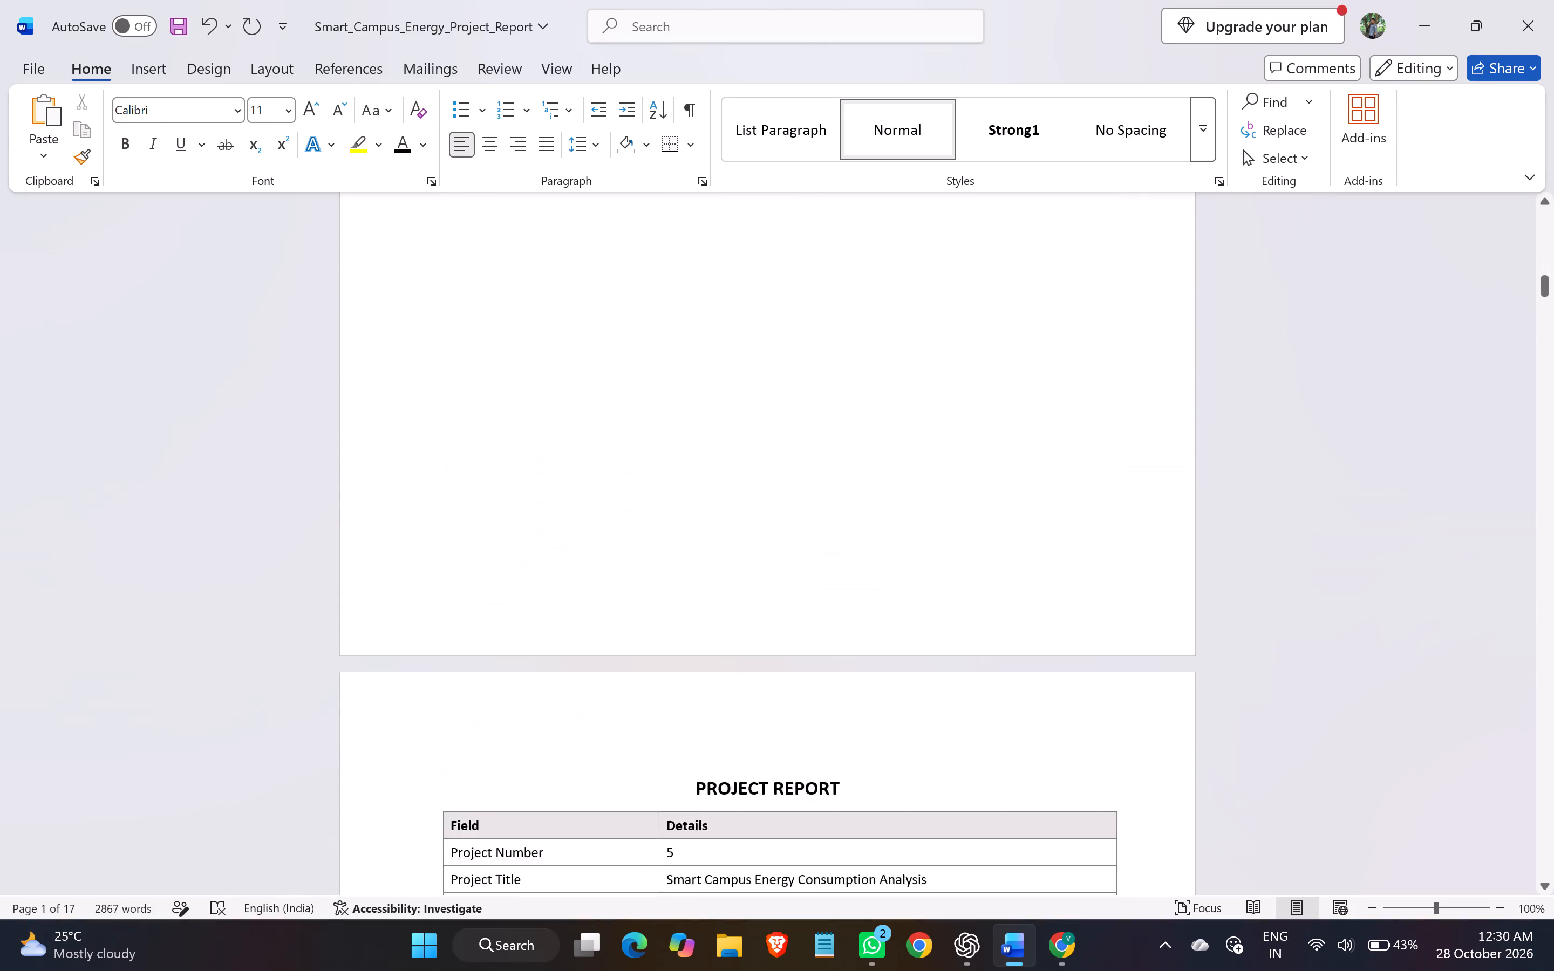
pyautogui.scroll(-3, 611, 485)
pyautogui.scroll(19, 611, 484)
pyautogui.scroll(6, 611, 484)
pyautogui.hotkey('alt', 'Tab')
pyautogui.scroll(-5, 923, 621)
pyautogui.scroll(2, 874, 604)
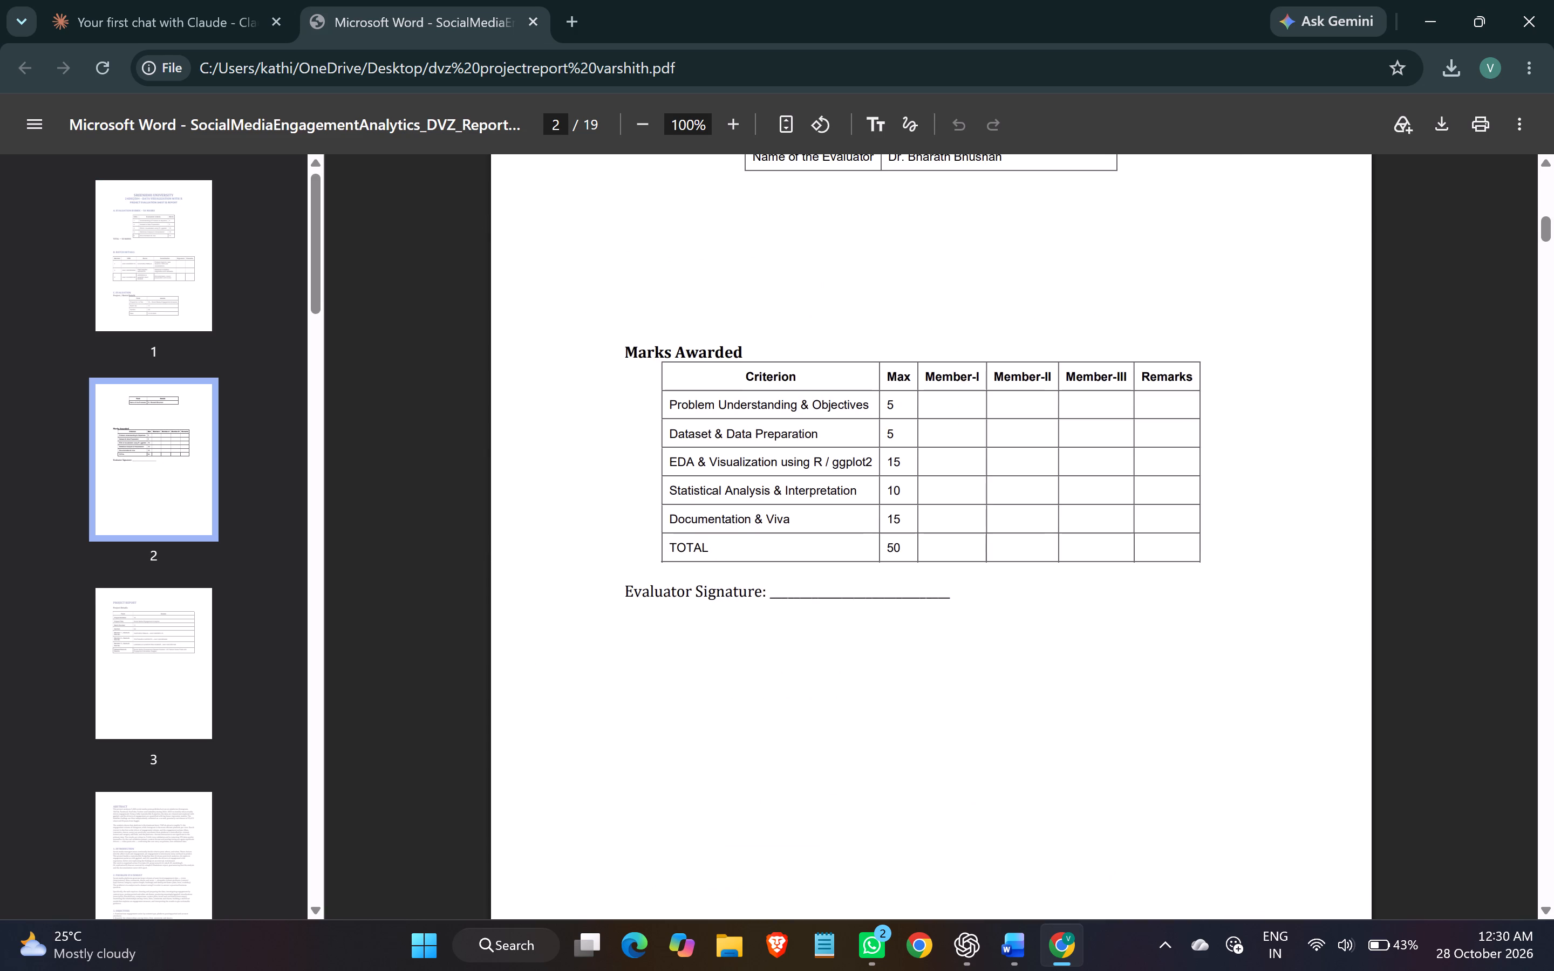
pyautogui.scroll(2, 874, 604)
pyautogui.hotkey('alt', 'Tab')
pyautogui.scroll(-2, 851, 609)
pyautogui.scroll(2, 842, 614)
pyautogui.hotkey('alt', 'Tab')
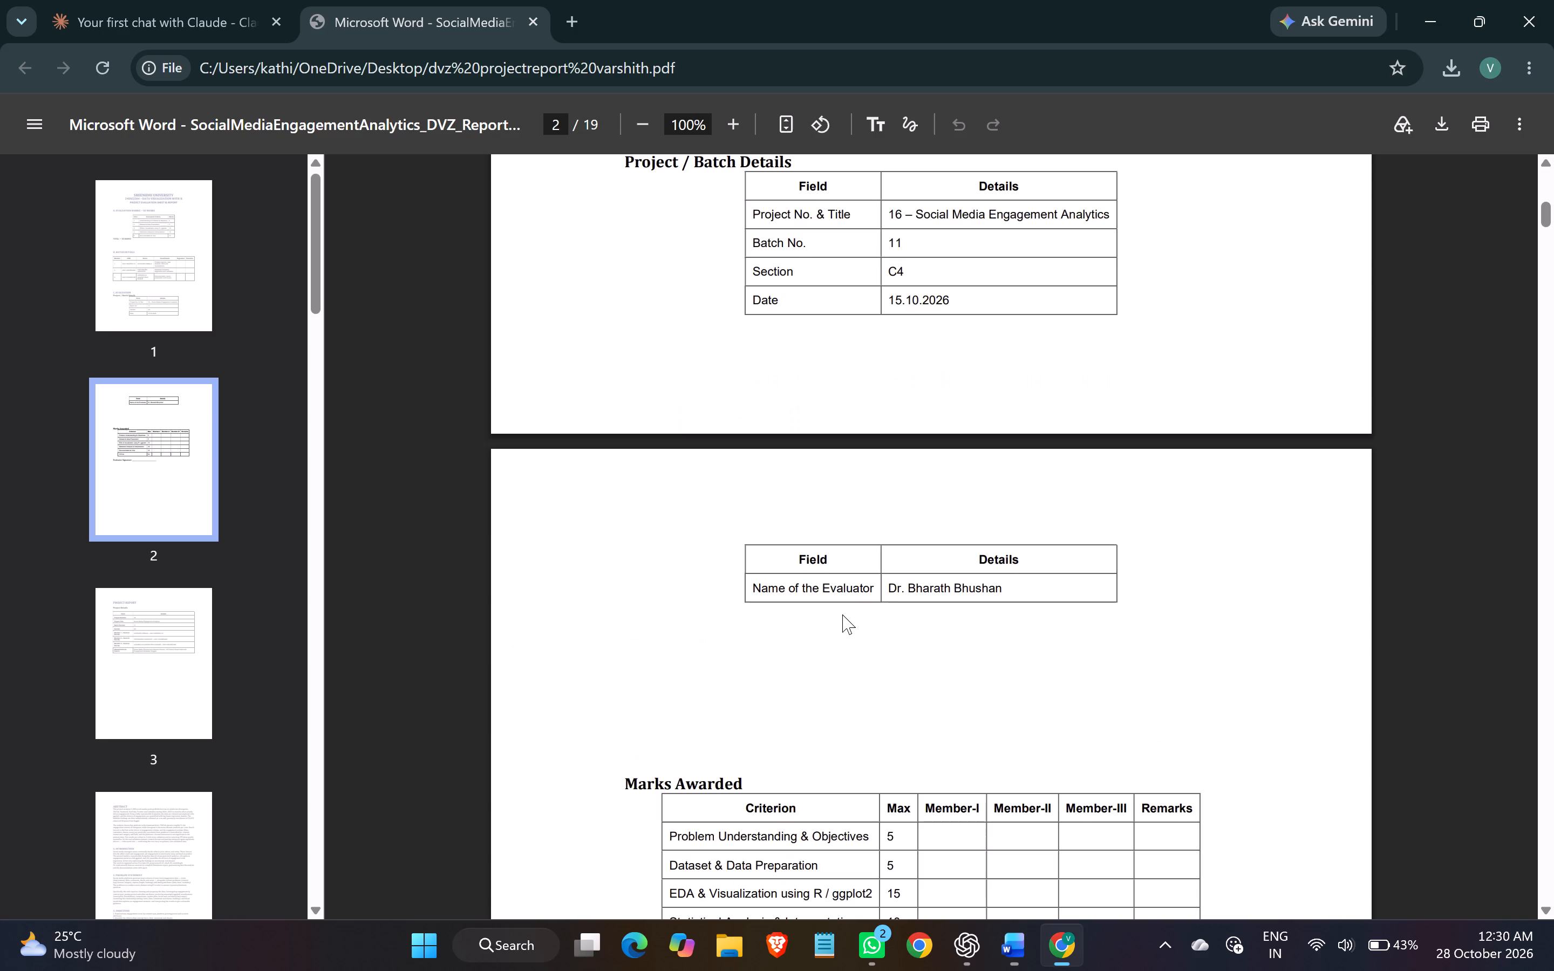
pyautogui.hotkey('alt', 'Tab')
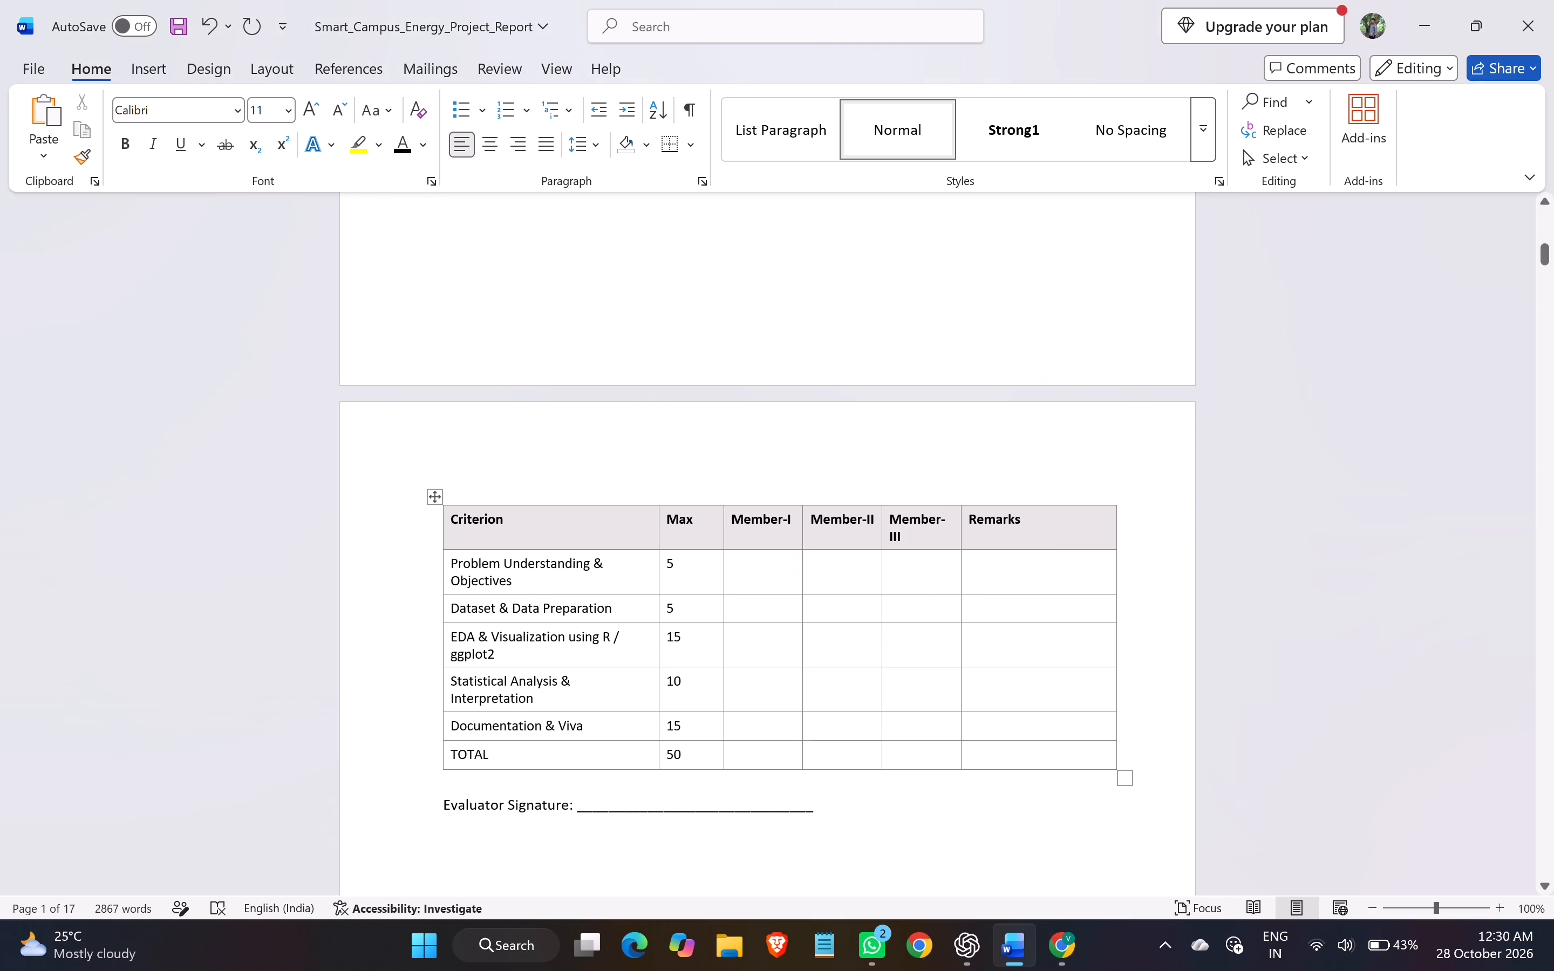
# Insert empty lines directly above the marks table on page 2 to make room for a heading.
pyautogui.click(496, 464)
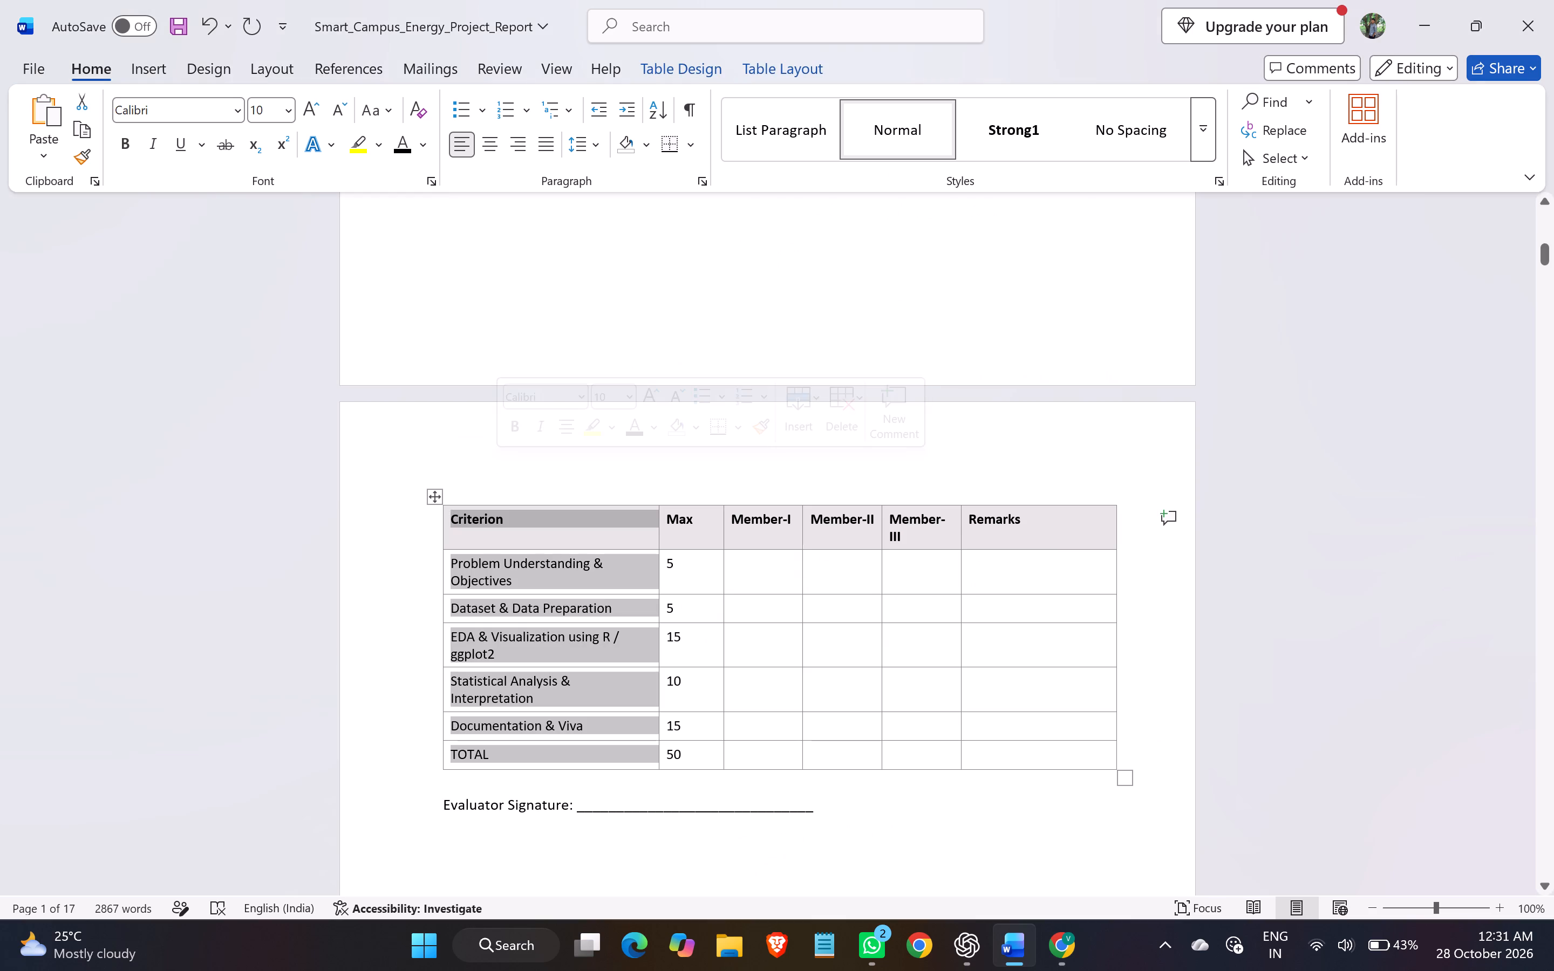
pyautogui.click(393, 444)
pyautogui.click(875, 261)
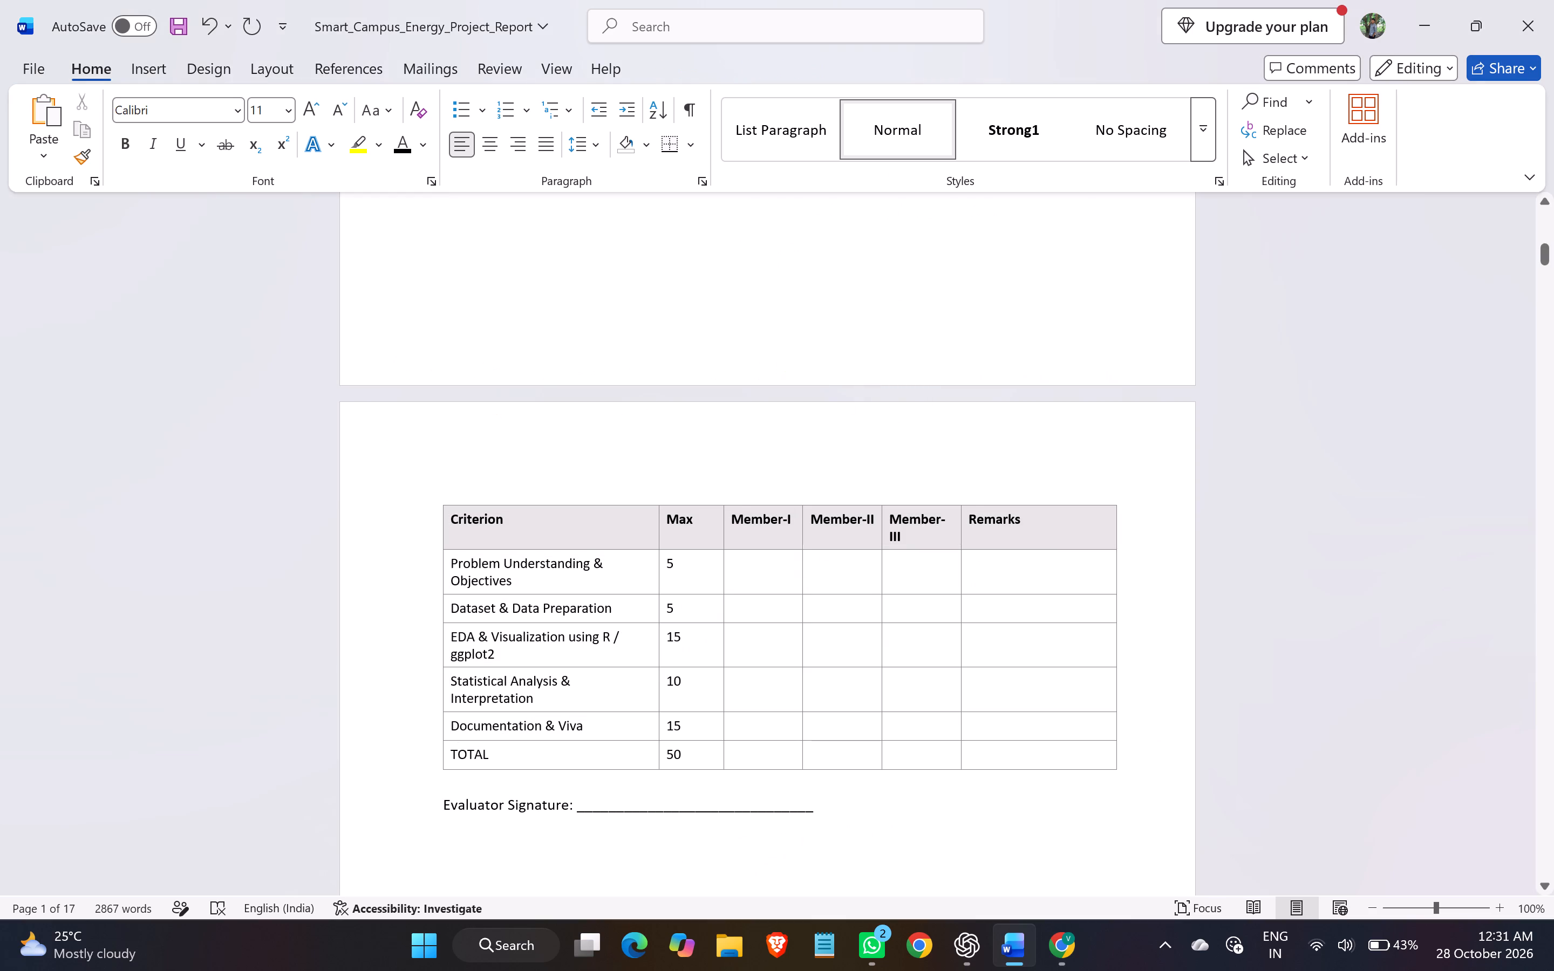
pyautogui.press('Down')
pyautogui.press('Left')
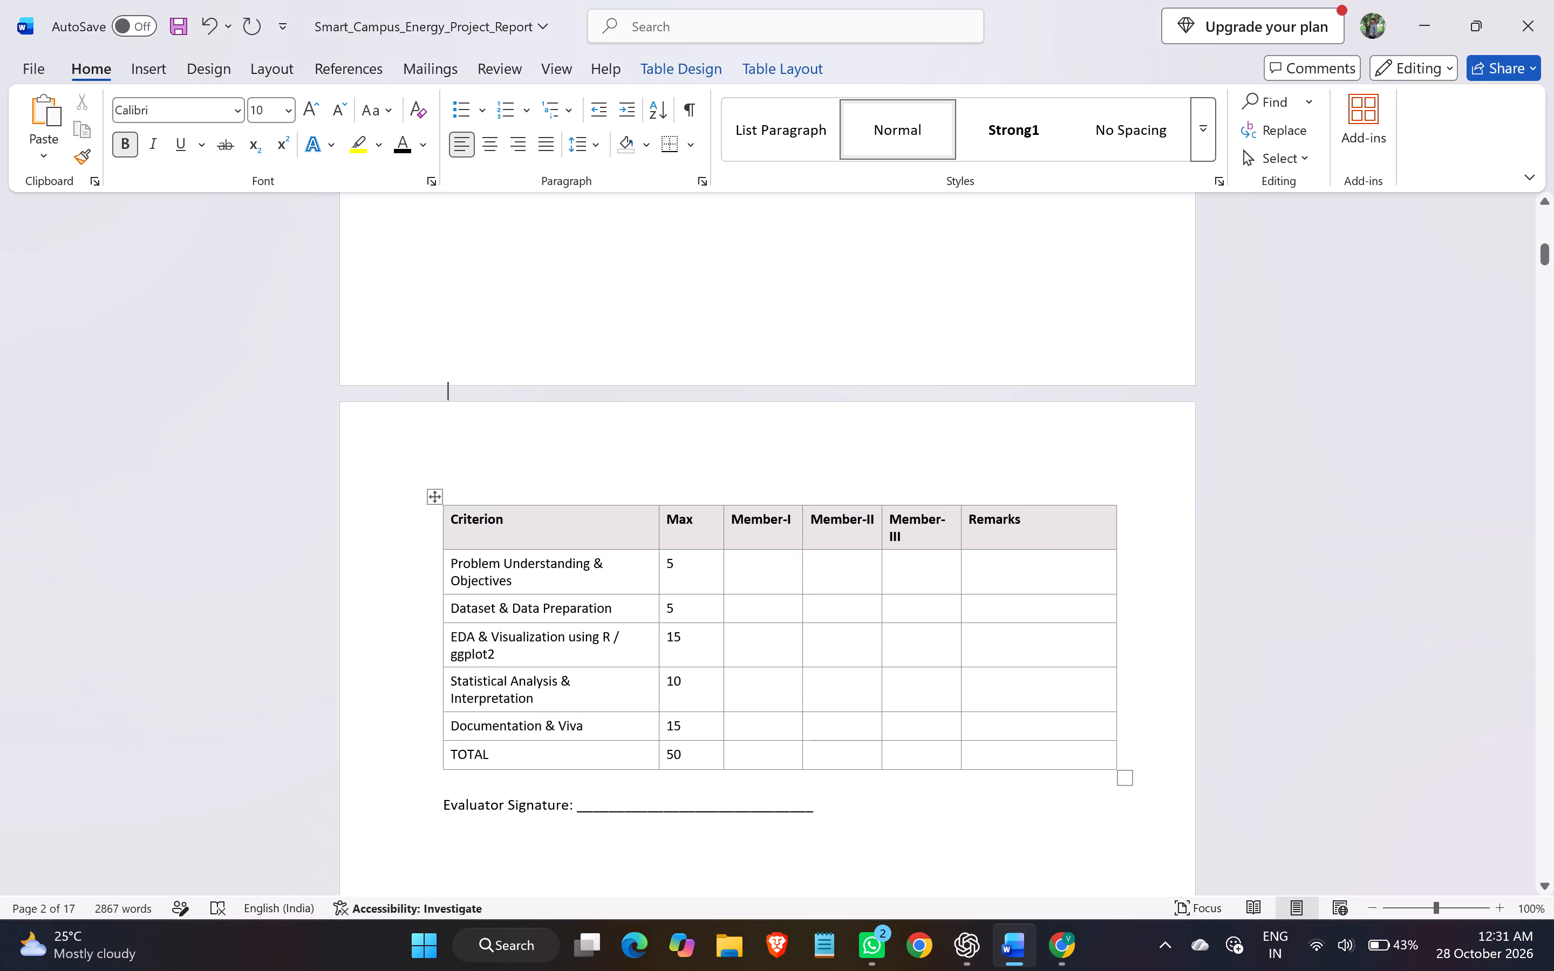
pyautogui.press('Return')
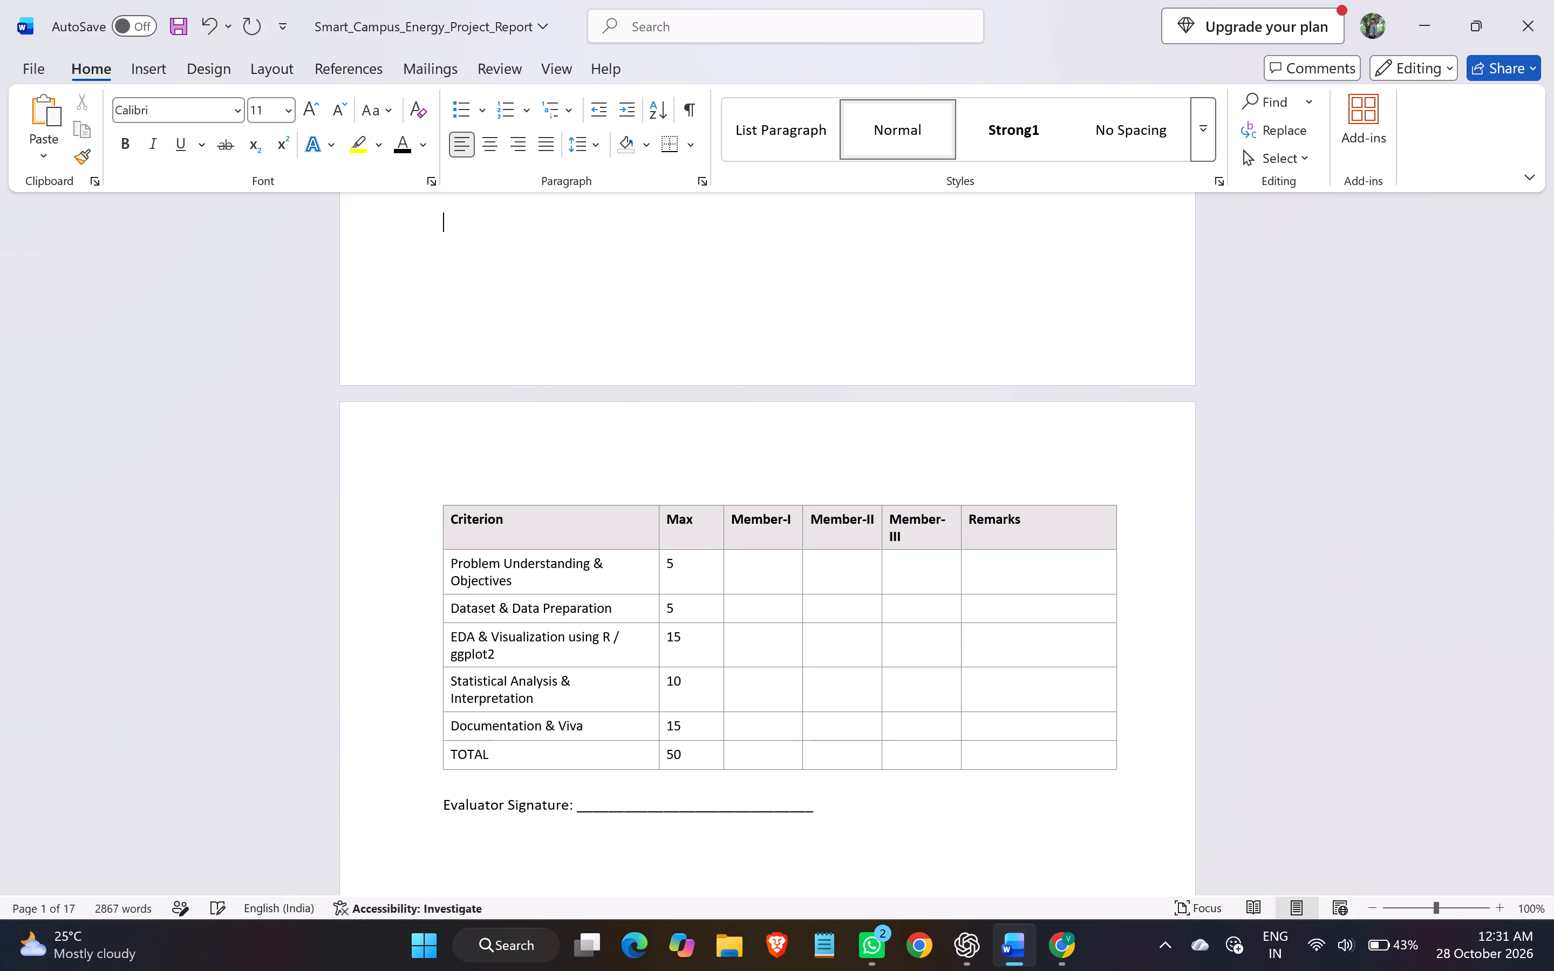
pyautogui.press('Return')
pyautogui.press('Return')
pyautogui.press('Return')
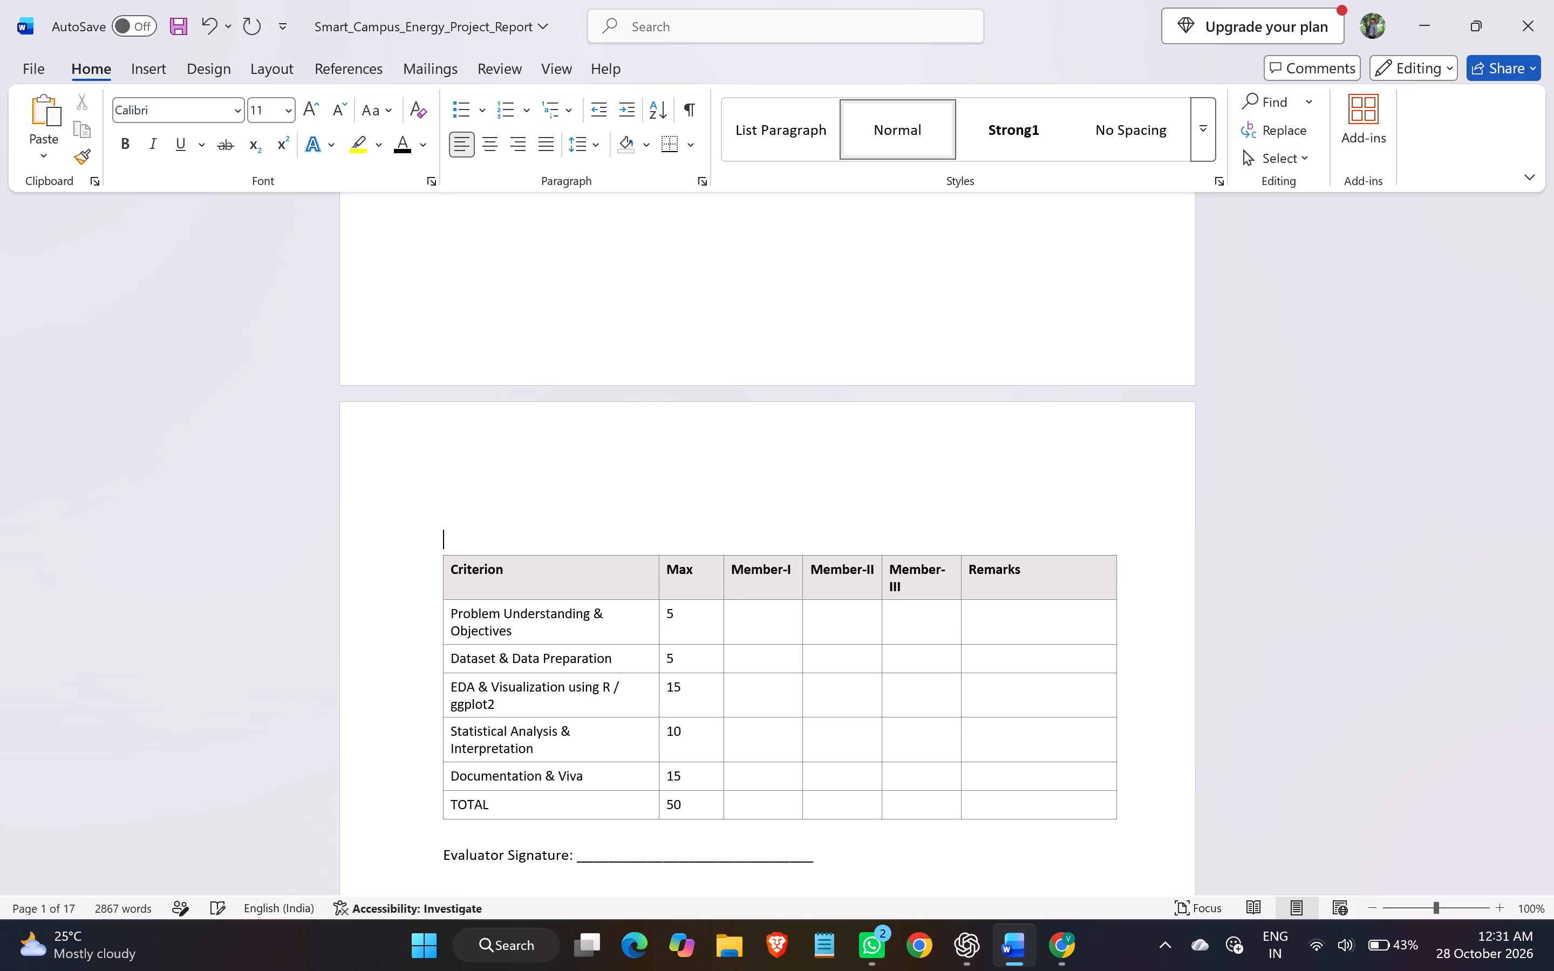
# Following the Chrome PDF, enter the heading "Marks Awarded" on the empty line above the marks table in Word.
pyautogui.press('Up')
pyautogui.hotkey('alt', 'Tab')
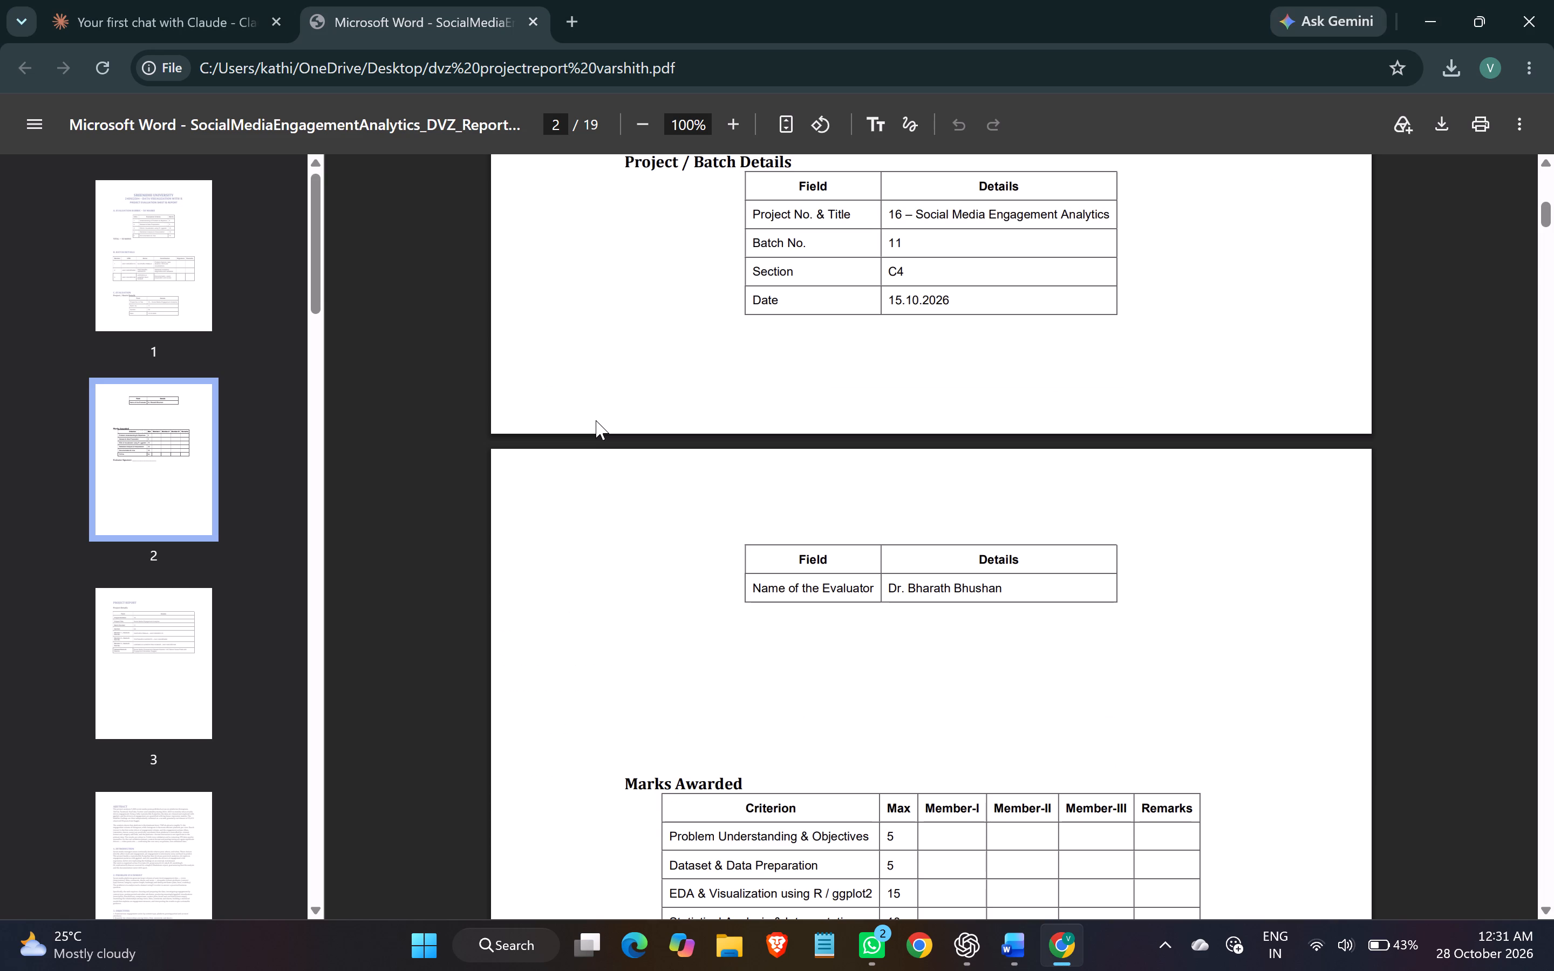
pyautogui.hotkey('alt', 'Tab')
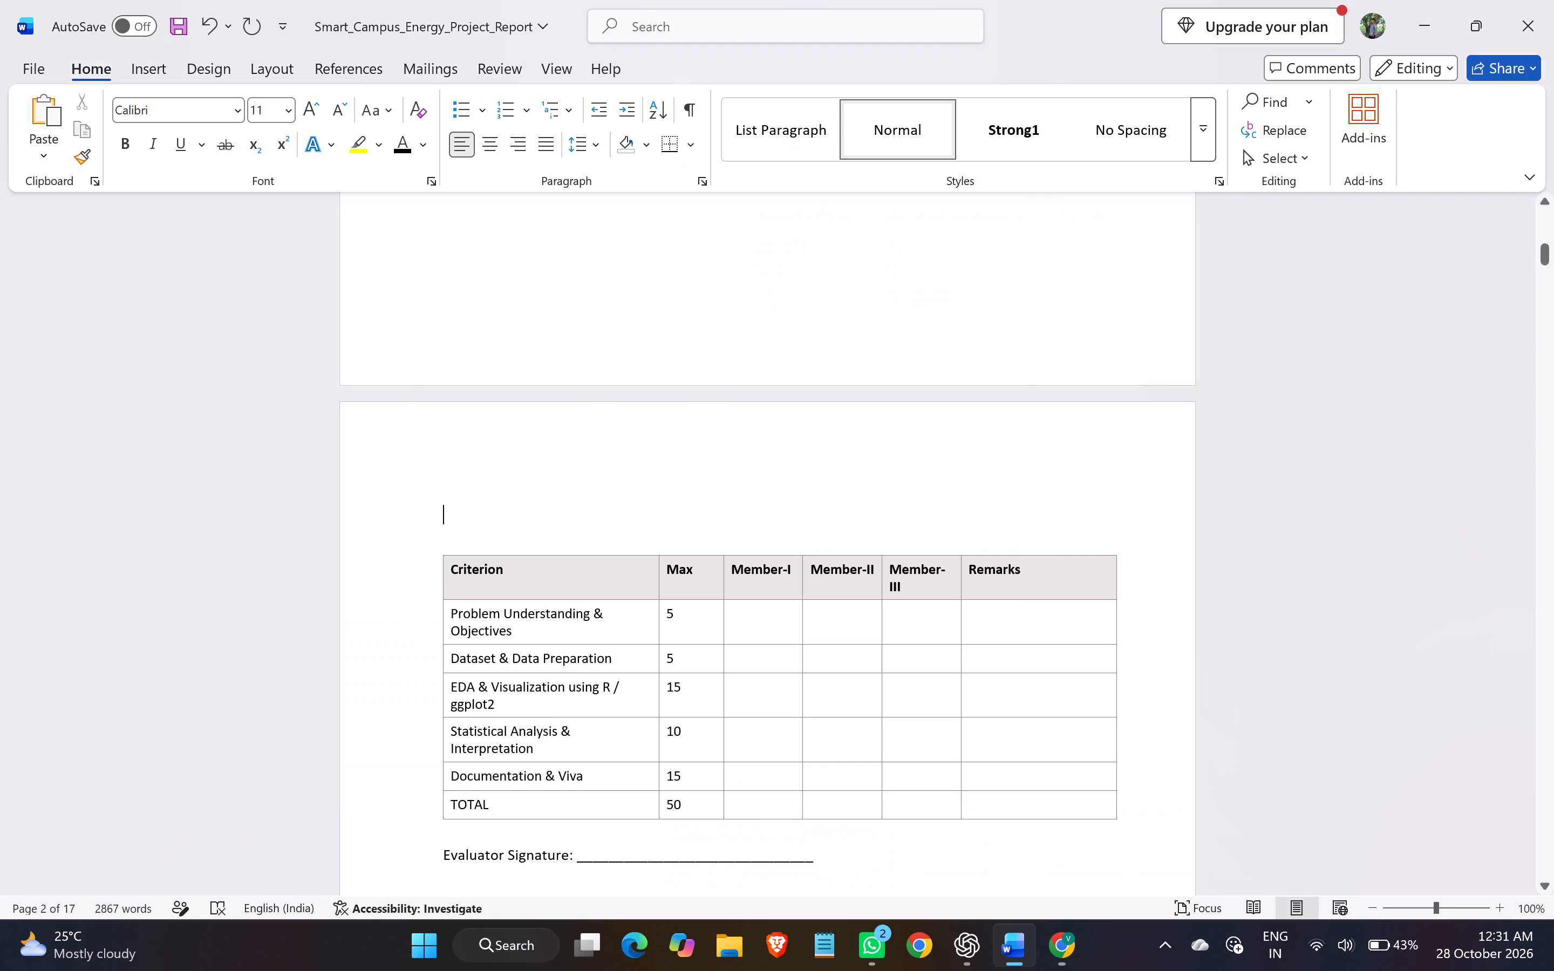
pyautogui.hotkey('shift', 'm')
pyautogui.press('BackSpace')
pyautogui.write('Marks')
pyautogui.press('space')
pyautogui.hotkey('alt', 'Tab')
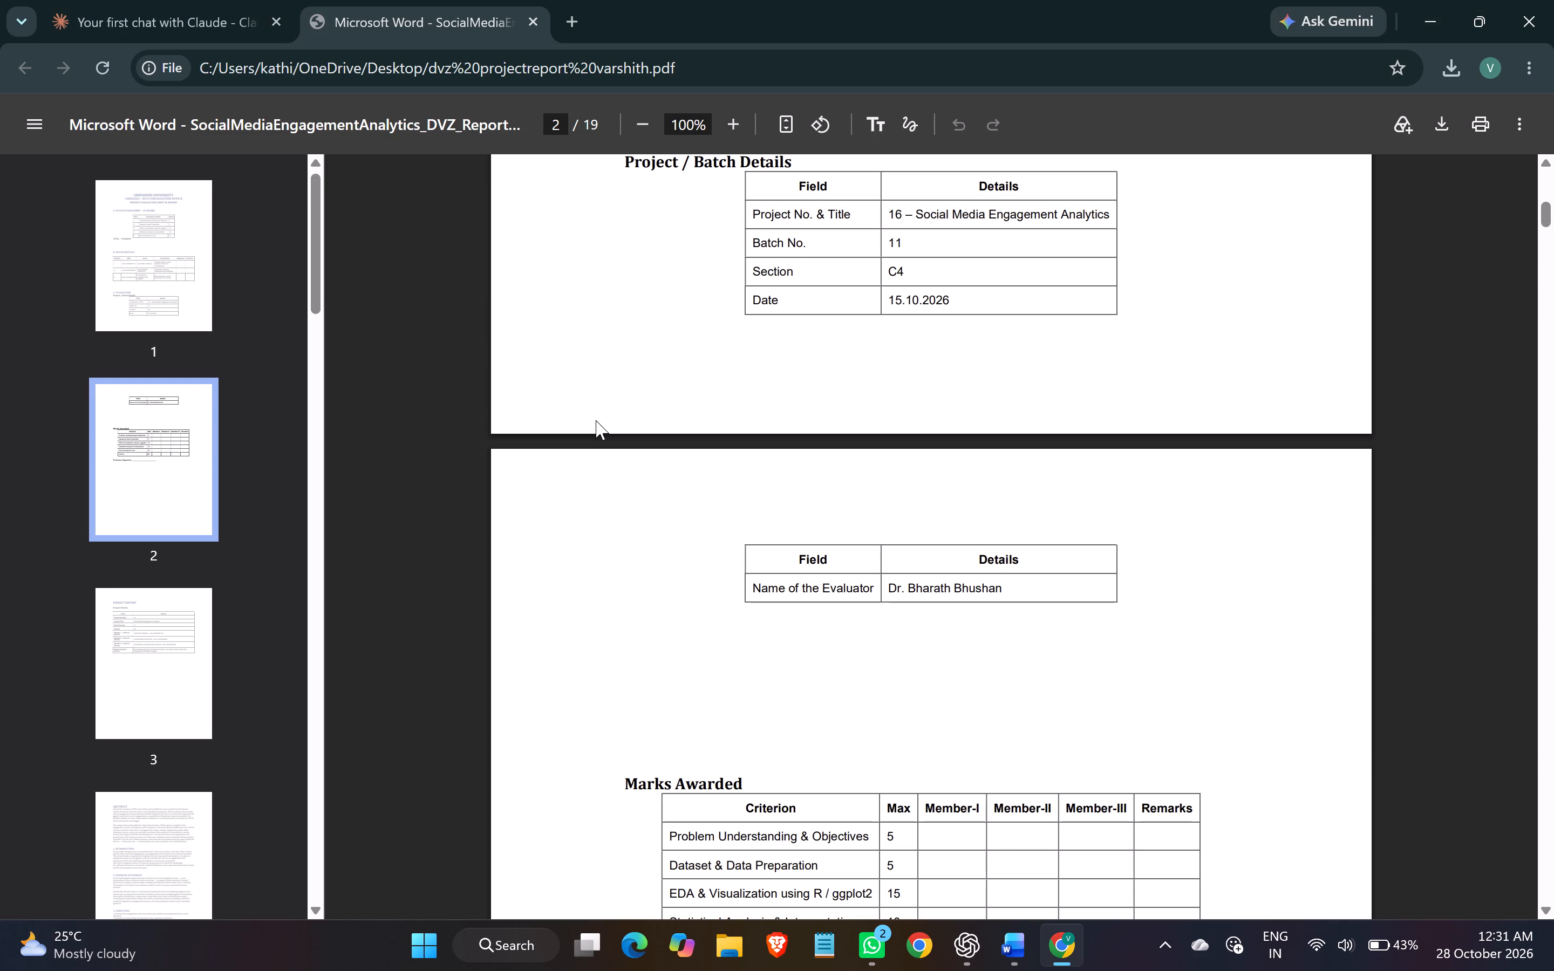
pyautogui.hotkey('alt', 'Tab')
pyautogui.write('Awar')
pyautogui.hotkey('alt', 'Tab')
pyautogui.hotkey('alt', 'Tab')
pyautogui.write('ded')
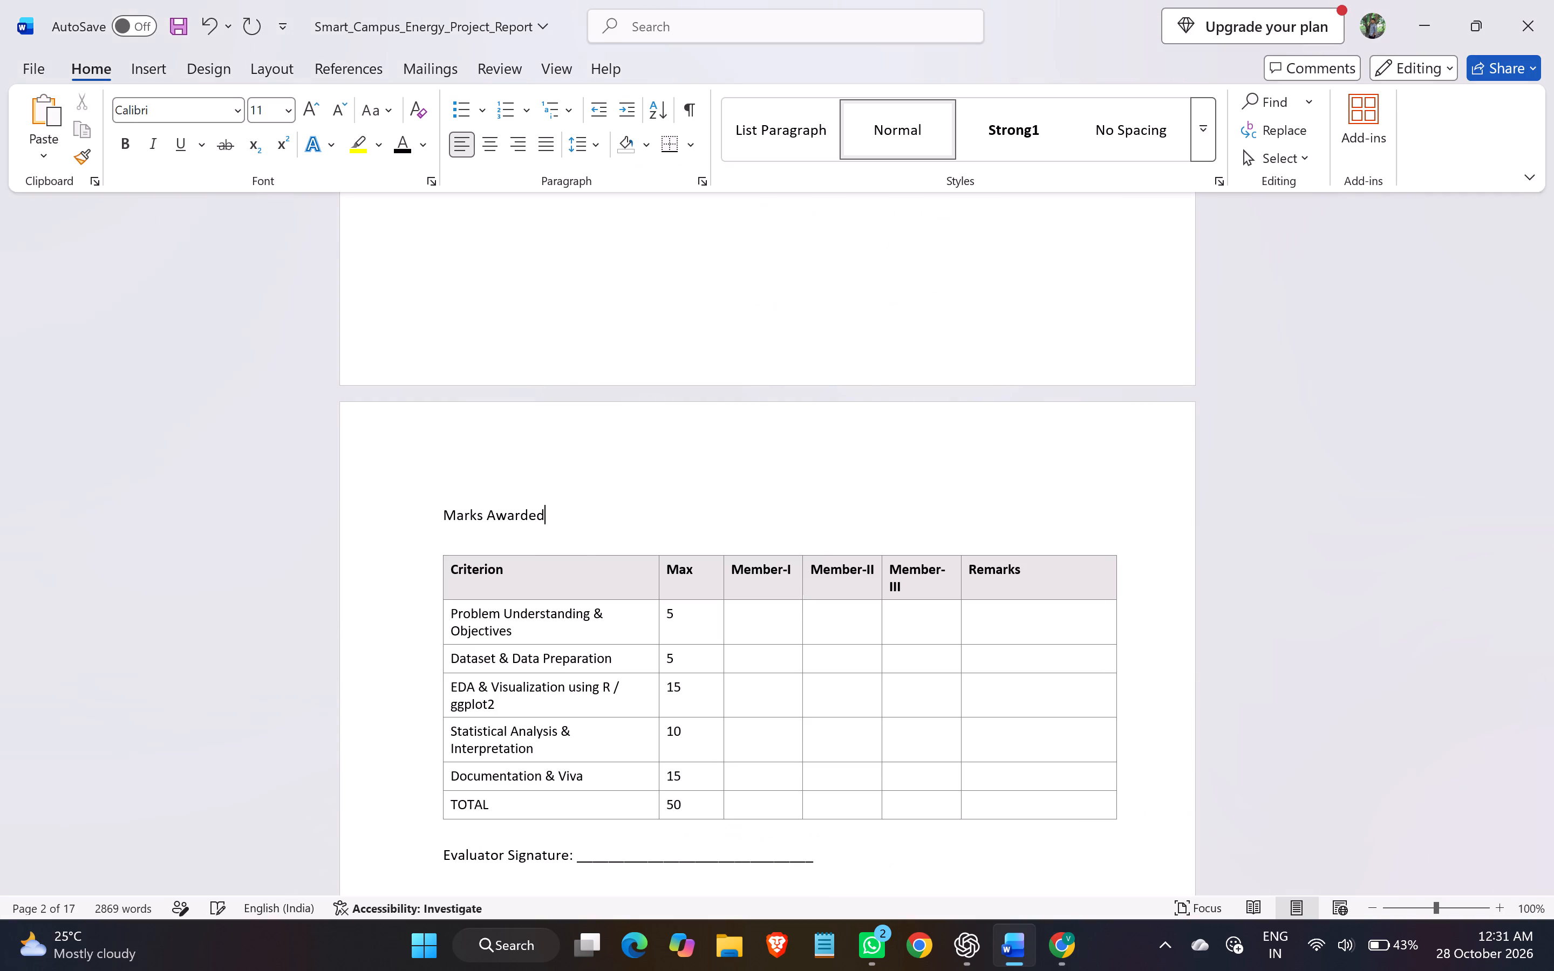
# Format the "Marks Awarded" heading as bold with a font size of 14.
pyautogui.moveTo(558, 514); pyautogui.dragTo(456, 512)
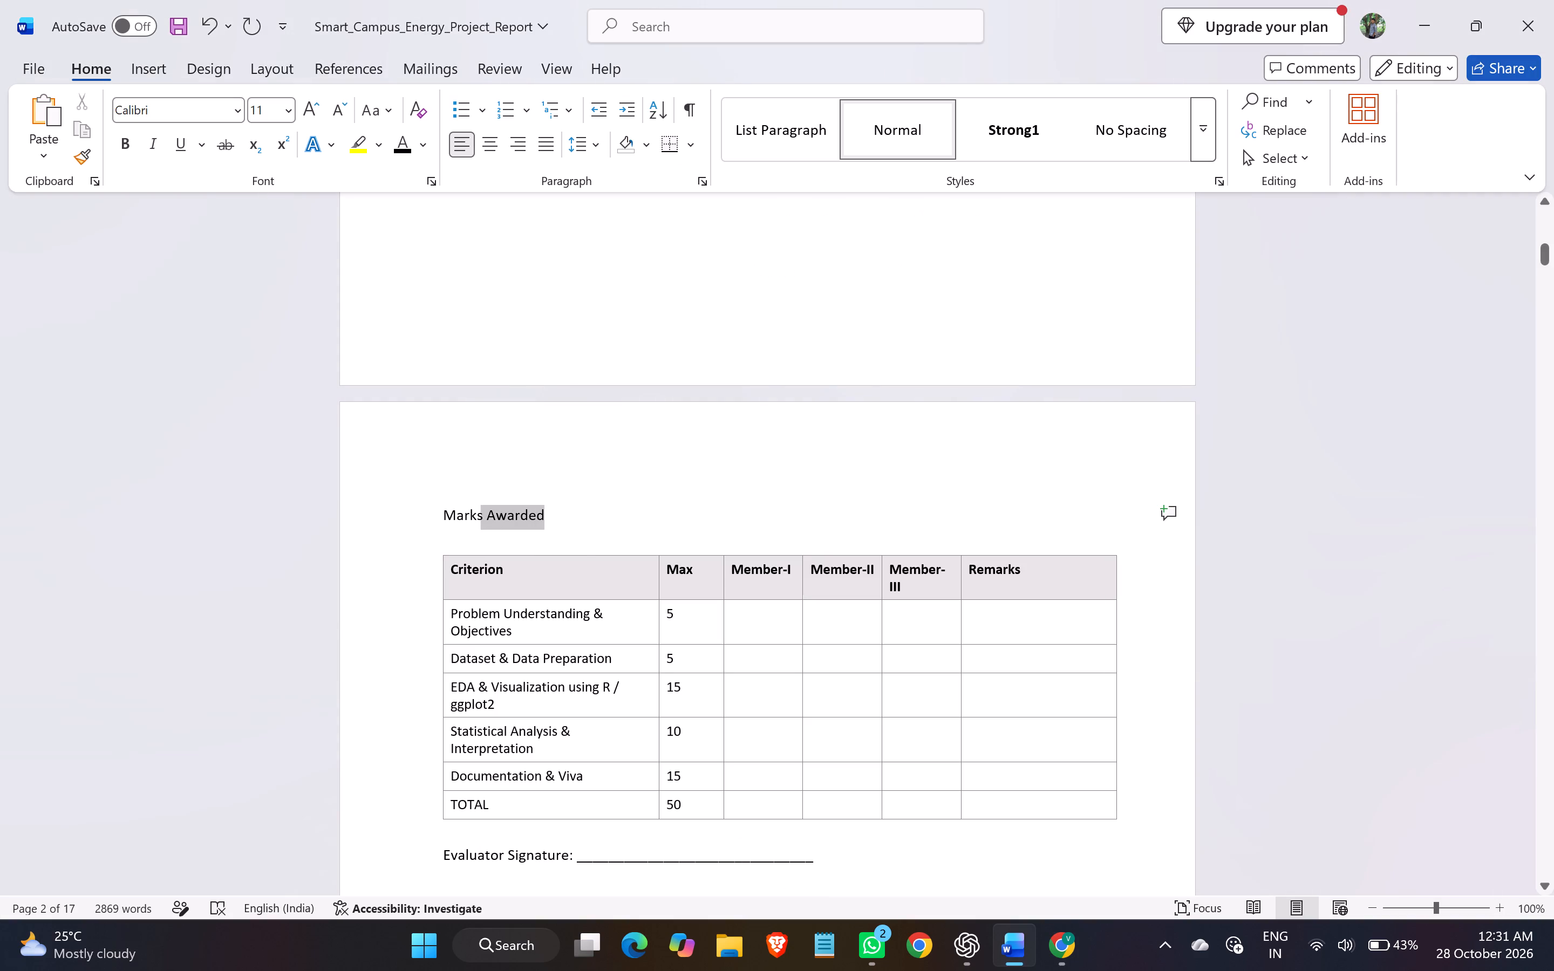
pyautogui.moveTo(456, 512); pyautogui.dragTo(446, 512)
pyautogui.click(608, 446)
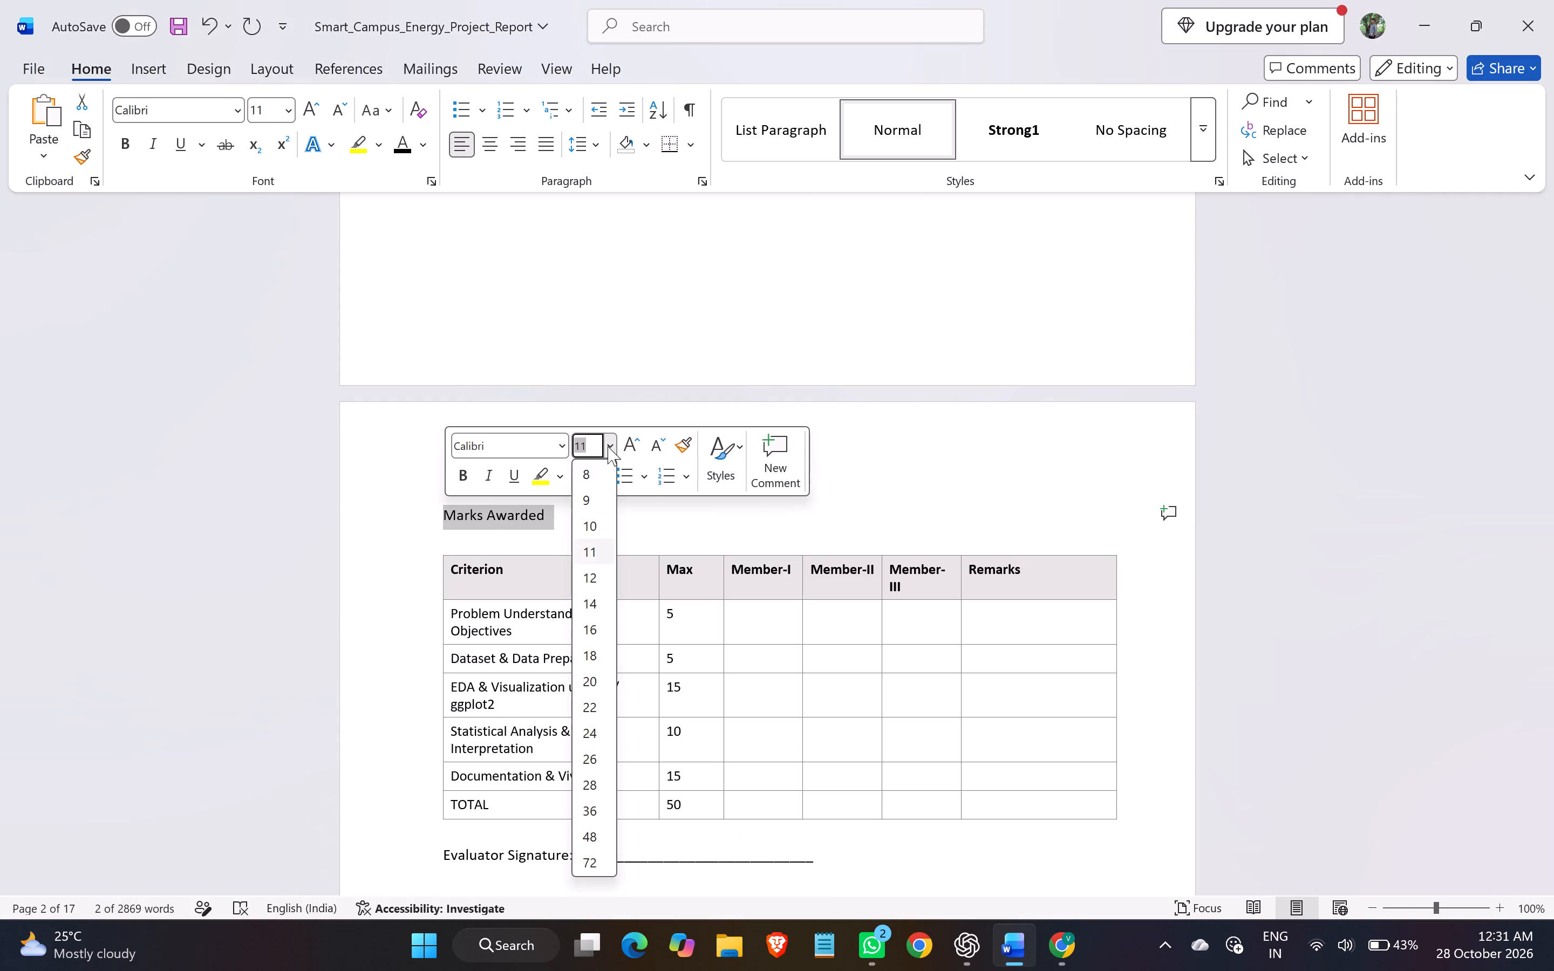
pyautogui.click(589, 600)
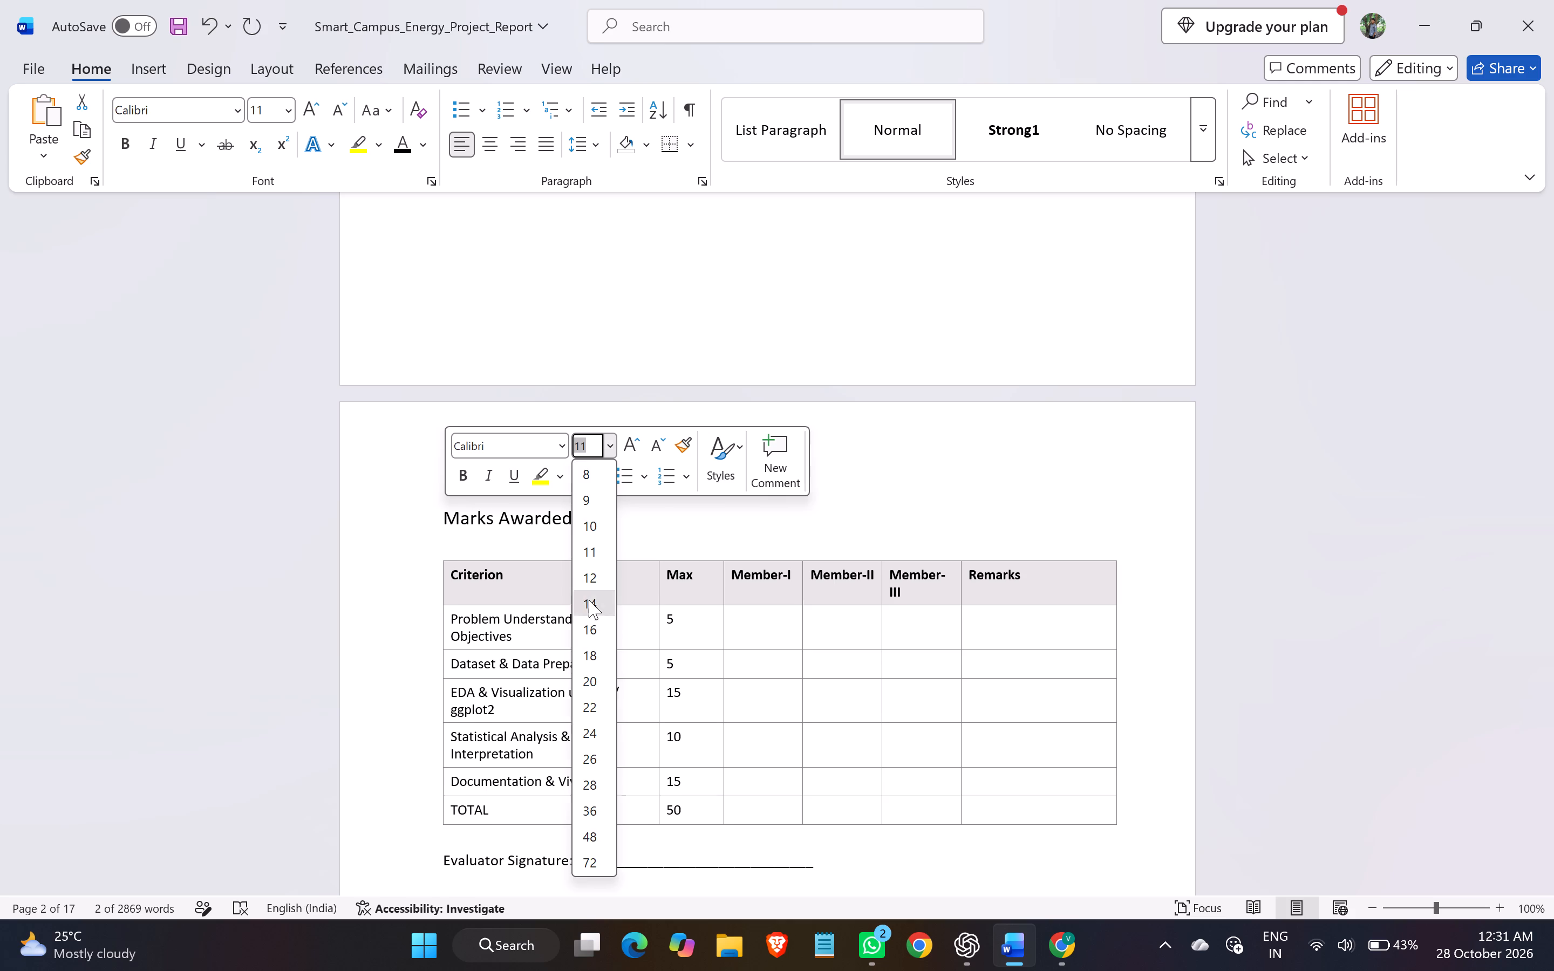
pyautogui.click(459, 472)
pyautogui.click(952, 496)
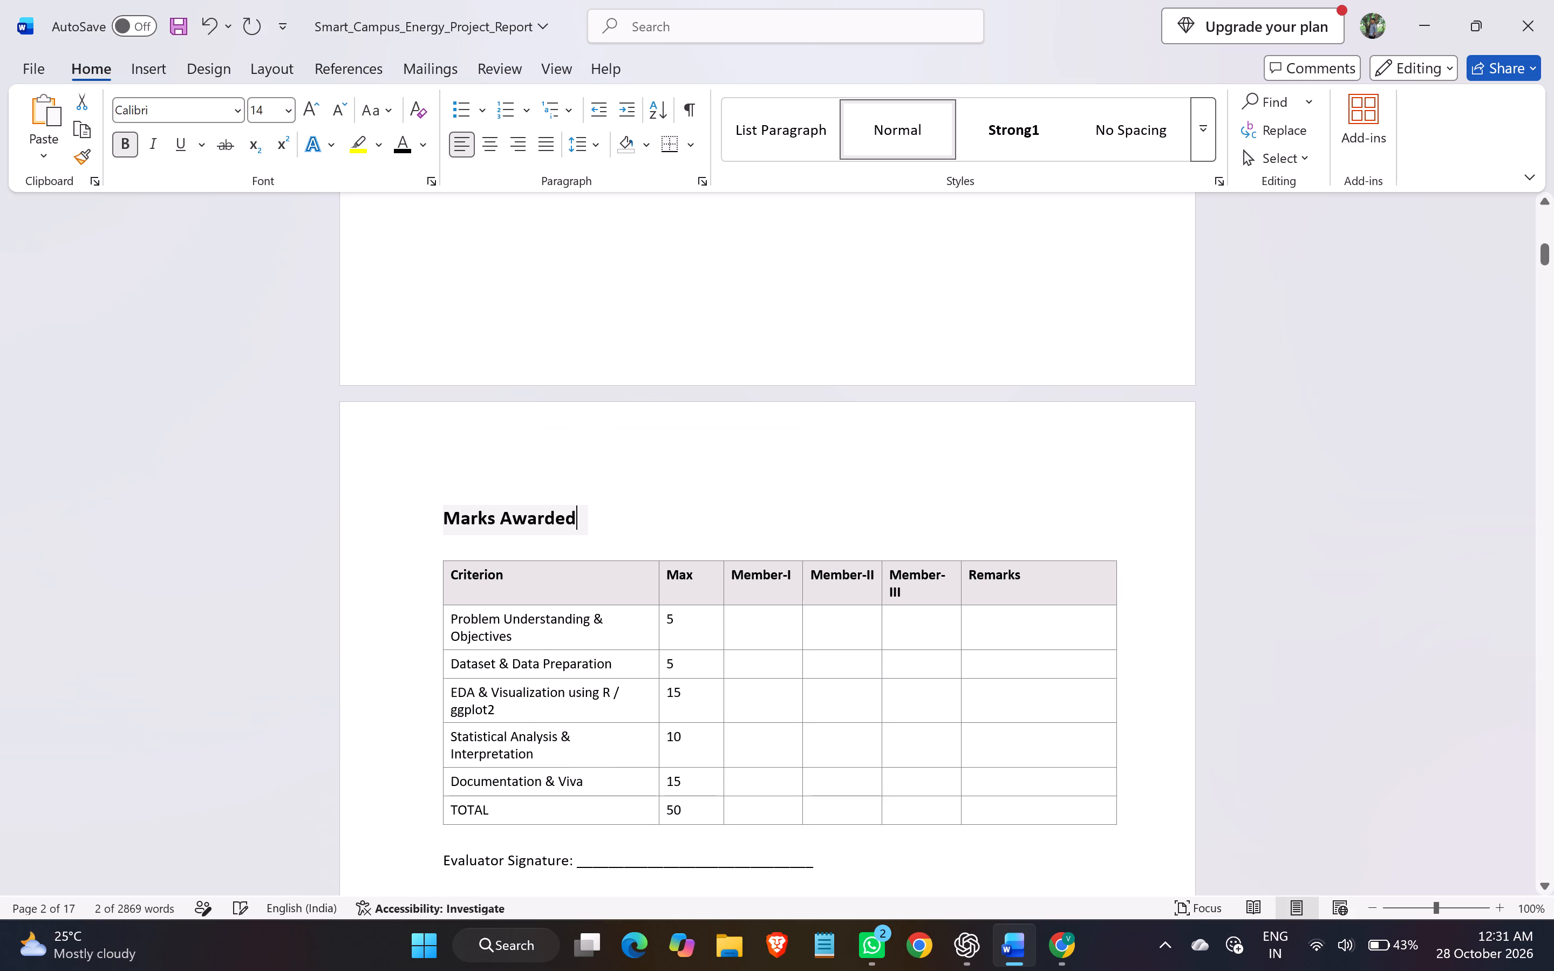
# Compare the marks table page and the PROJECT REPORT heading, subheading and details table in the Chrome PDF with the Word report.
pyautogui.hotkey('alt', 'Tab')
pyautogui.scroll(-2, 1013, 696)
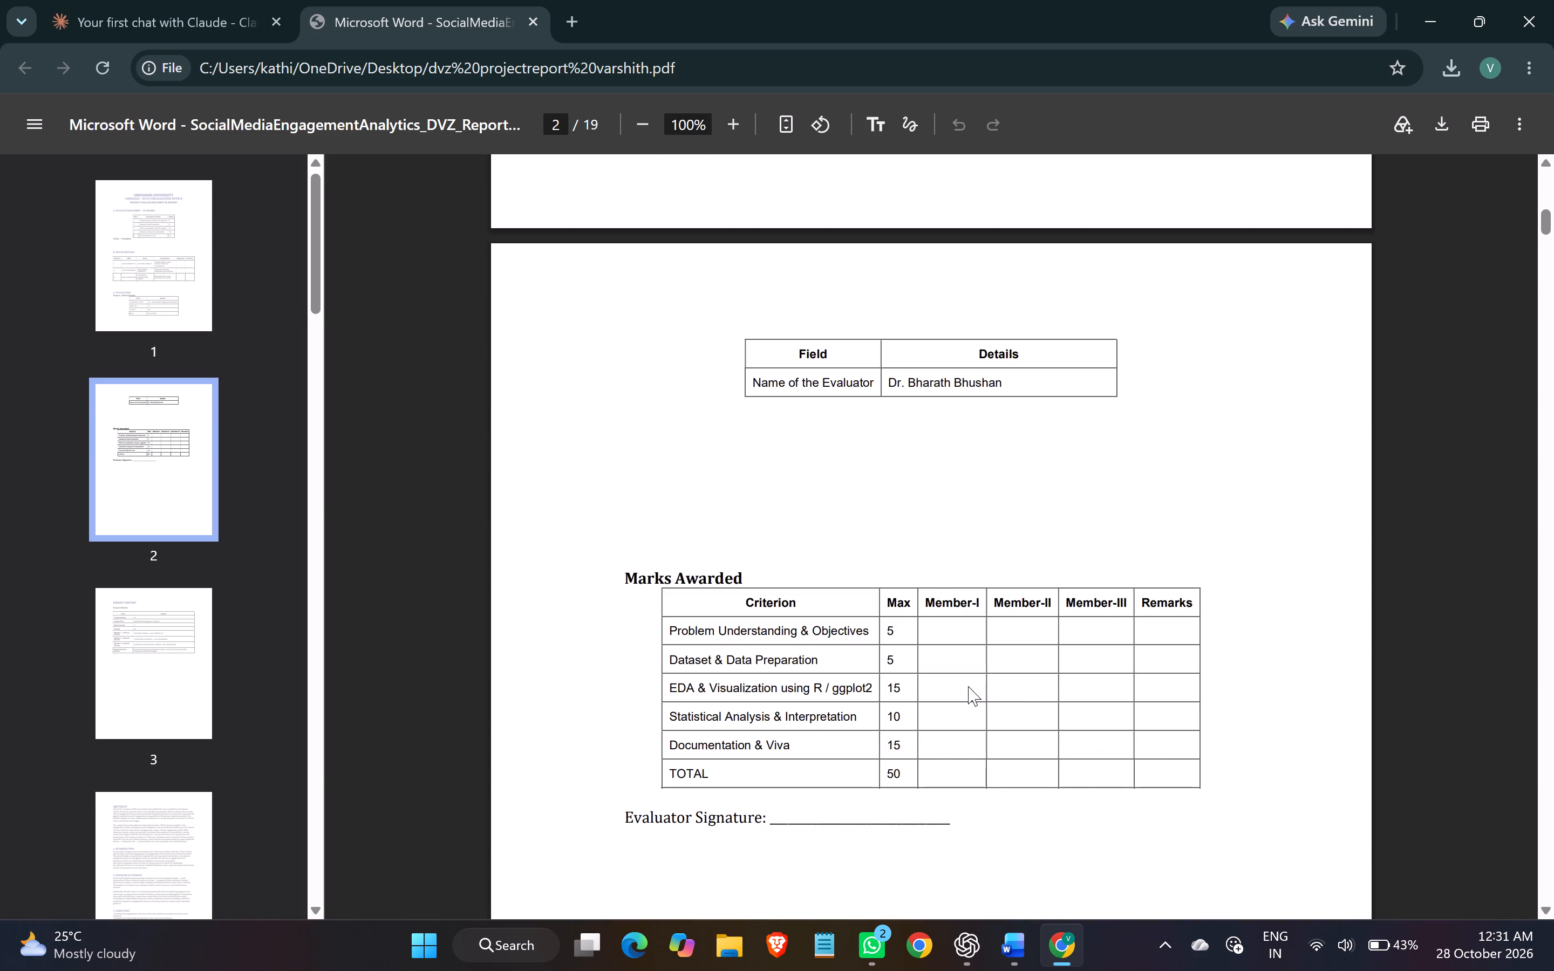
pyautogui.hotkey('alt', 'Tab')
pyautogui.scroll(-2, 1243, 659)
pyautogui.scroll(-1, 1028, 666)
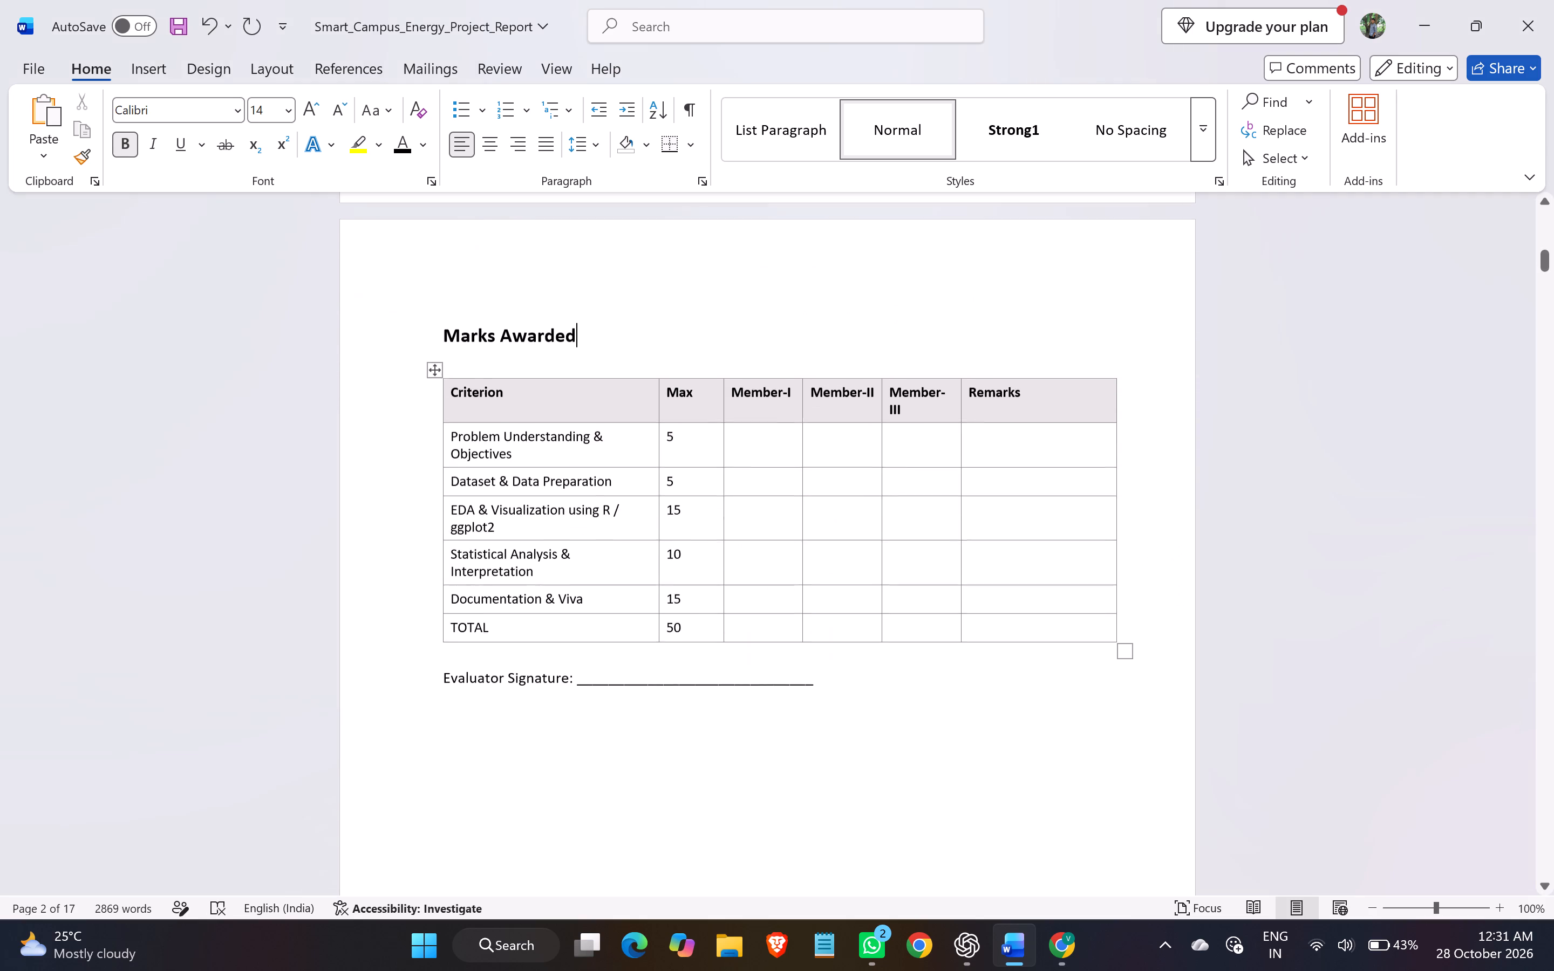
pyautogui.scroll(-2, 1011, 668)
pyautogui.hotkey('alt', 'Tab')
pyautogui.scroll(-11, 998, 687)
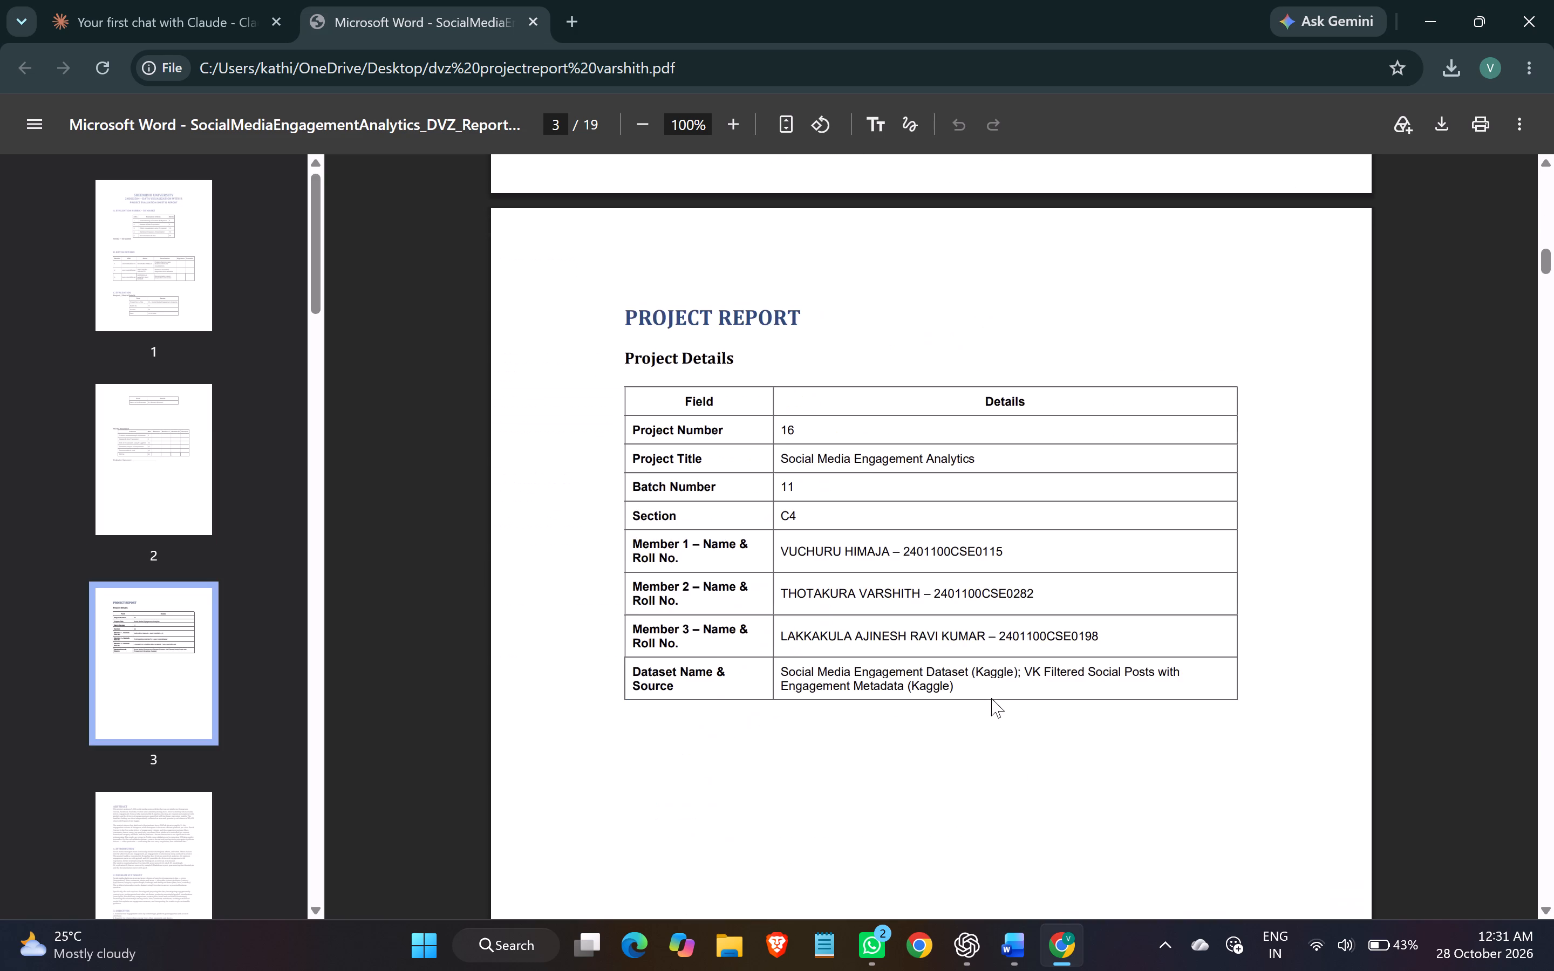
pyautogui.hotkey('alt', 'Tab')
pyautogui.scroll(-20, 854, 698)
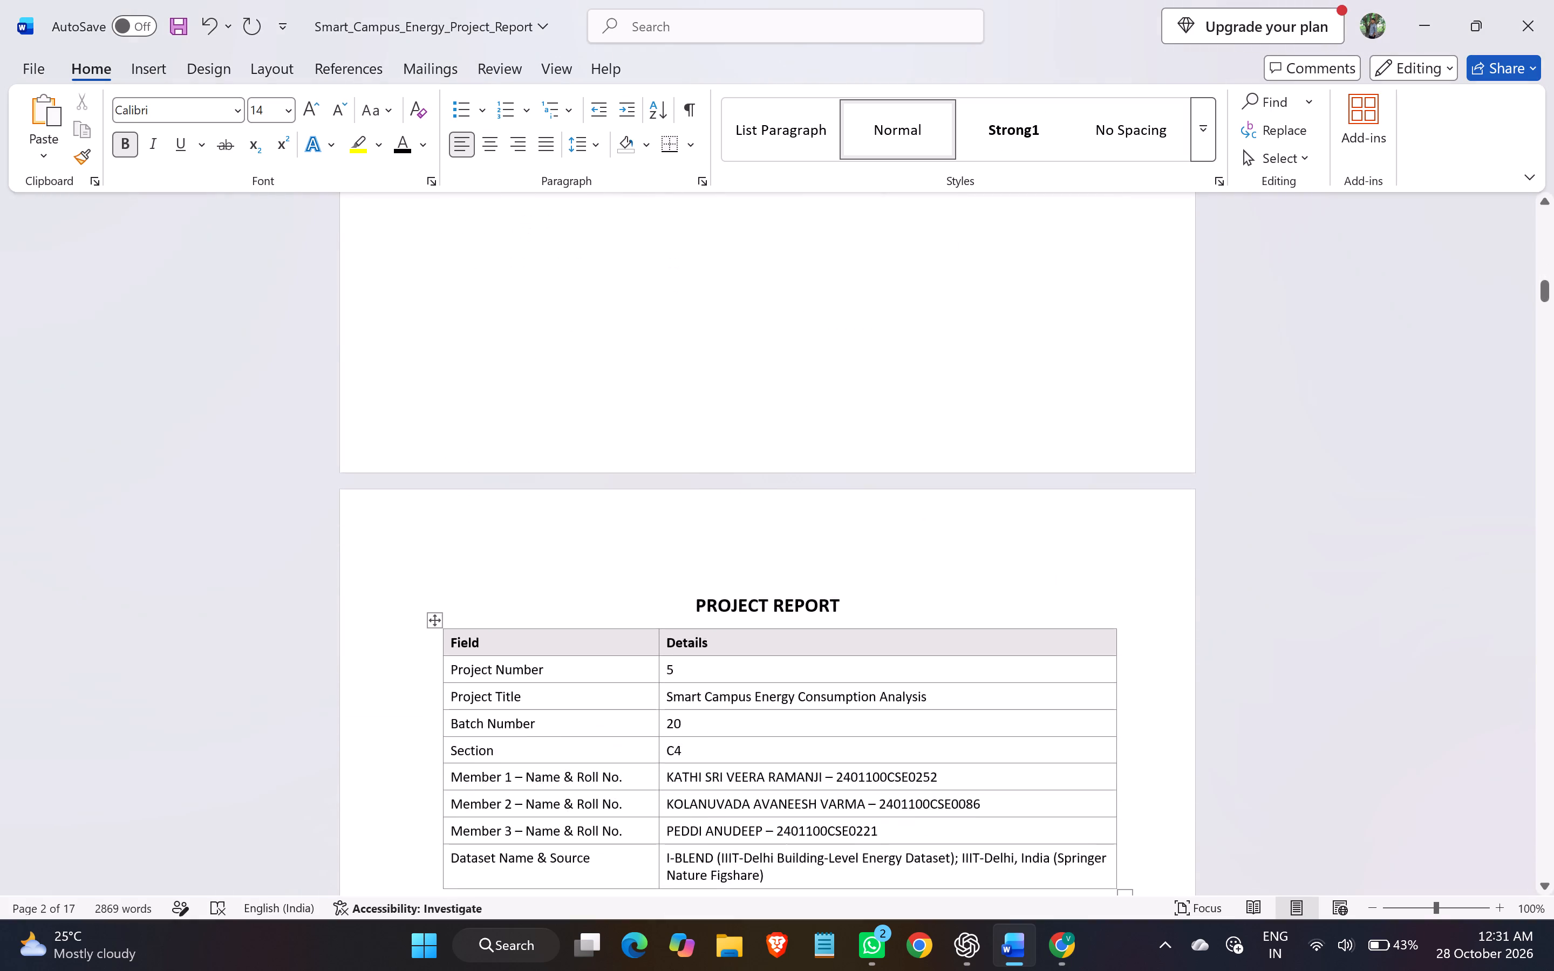
pyautogui.hotkey('alt', 'Tab')
pyautogui.scroll(-4, 912, 742)
pyautogui.scroll(4, 912, 744)
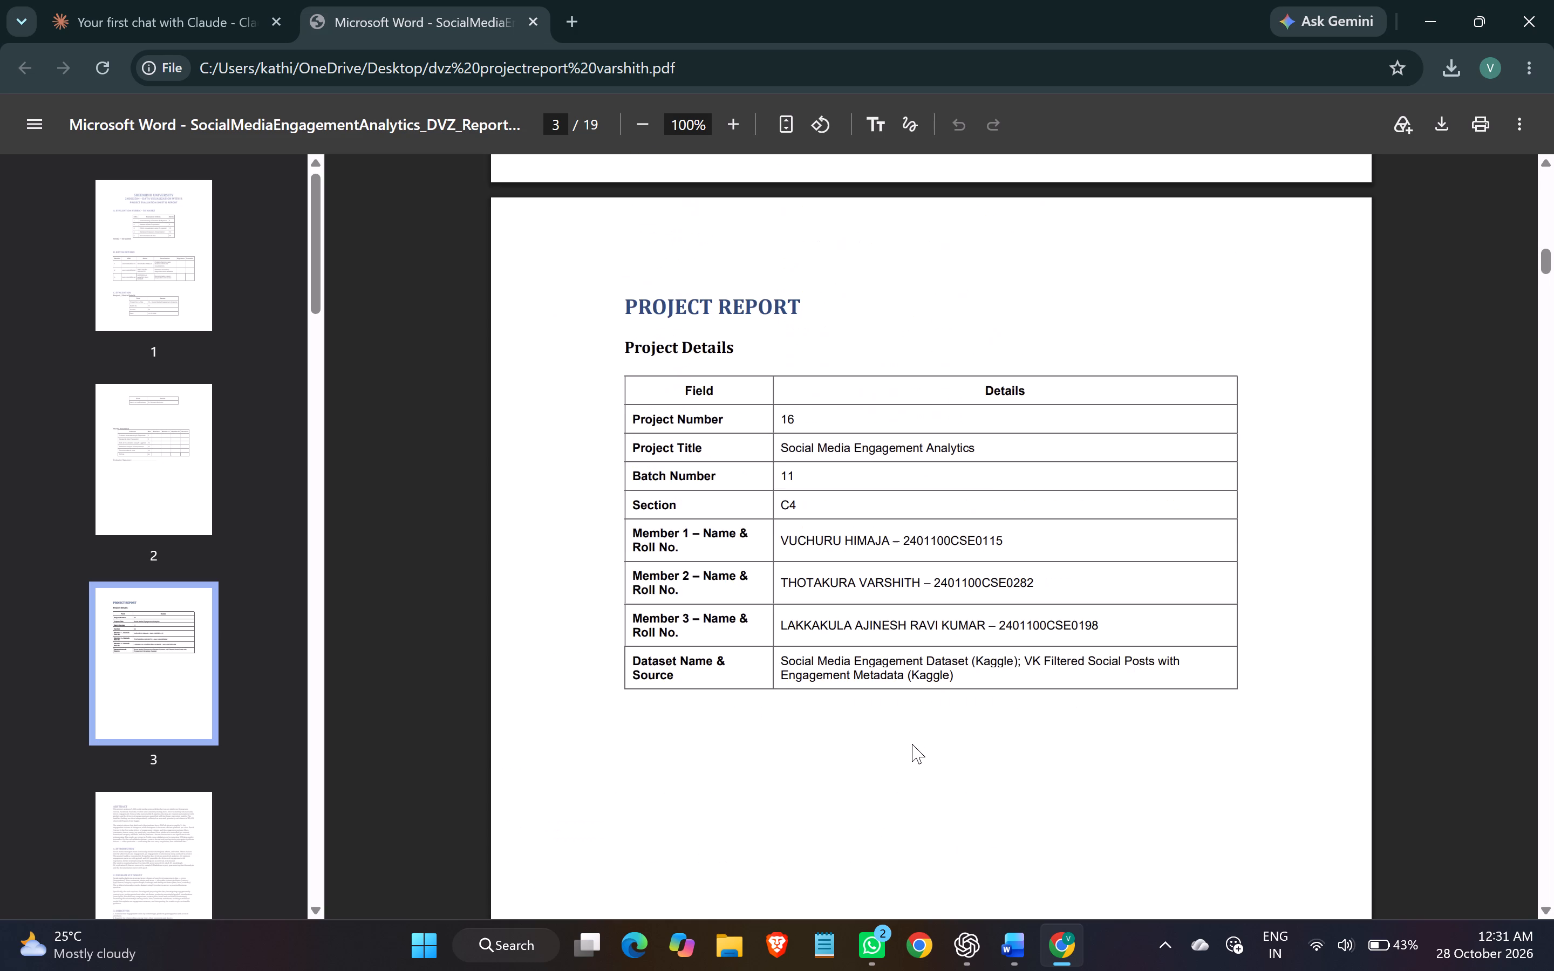
pyautogui.hotkey('alt', 'Tab')
pyautogui.scroll(-3, 912, 744)
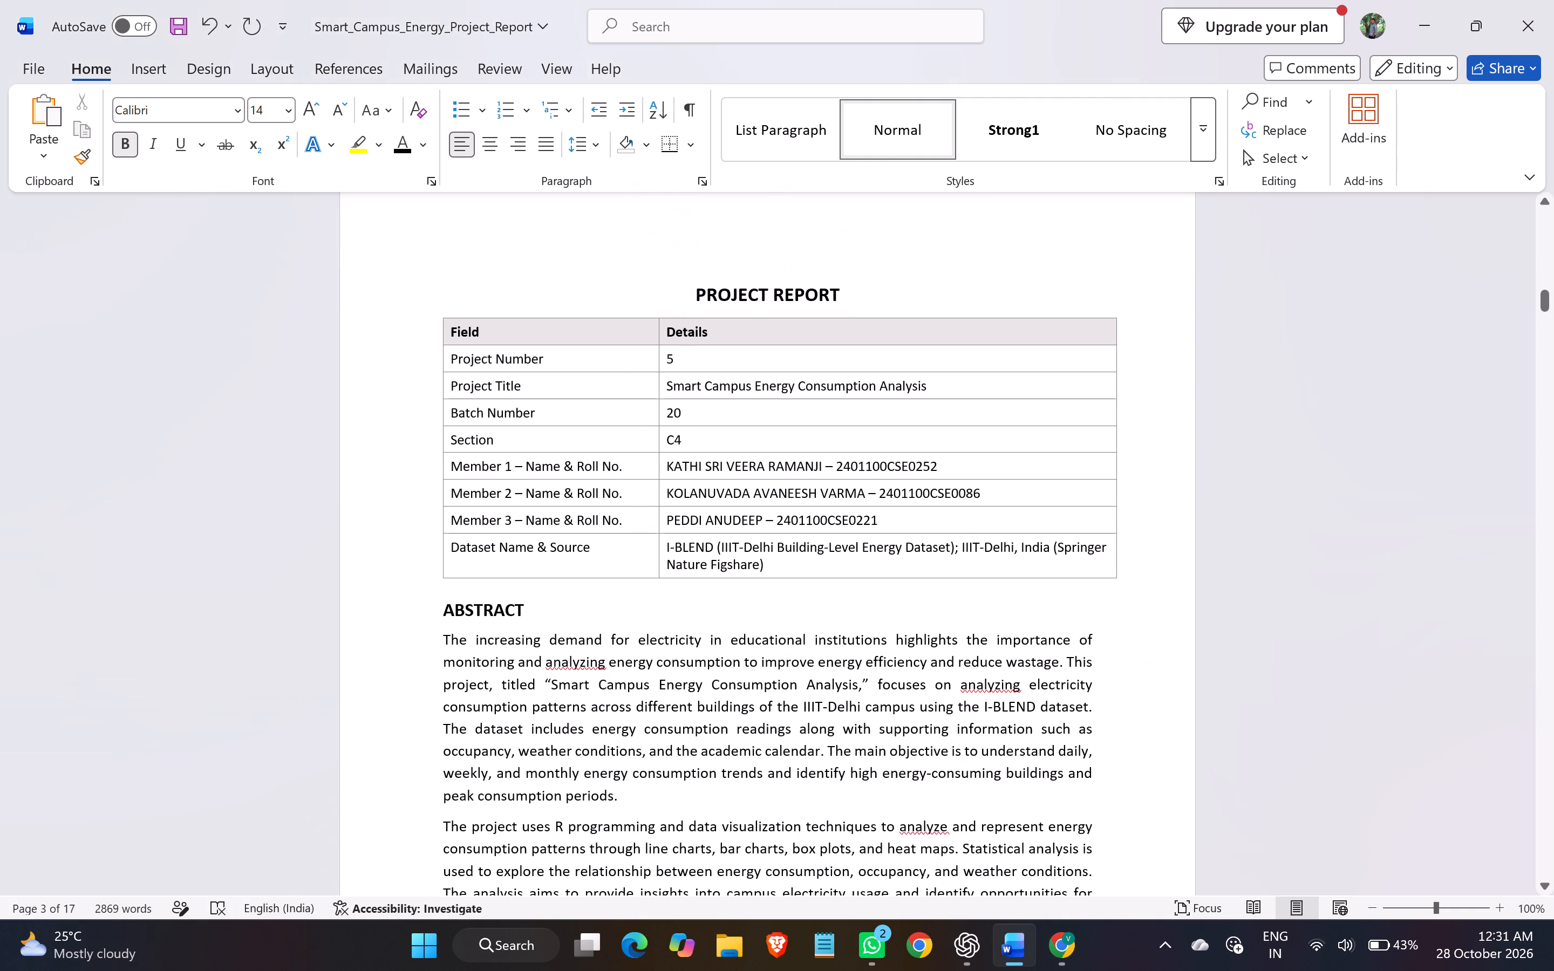
pyautogui.hotkey('alt', 'Tab')
pyautogui.hotkey('alt', 'Tab')
pyautogui.hotkey('alt', 'Tab')
pyautogui.hotkey('alt', 'Tab')
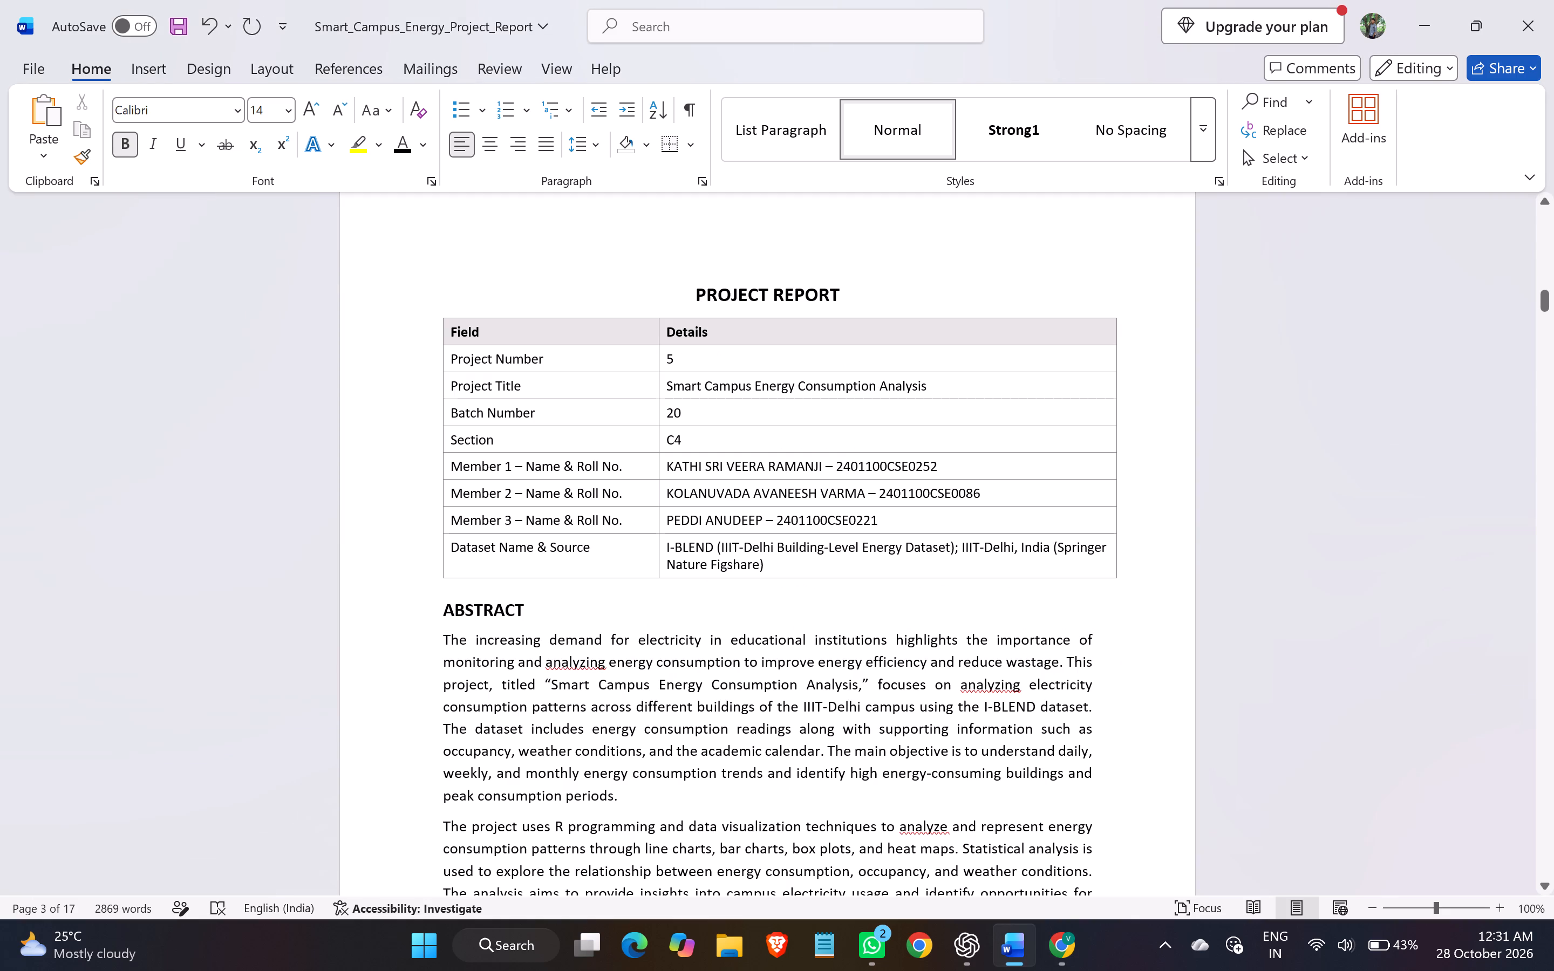
# Compare the placement and layout of the ABSTRACT and INTRODUCTION sections in the Chrome PDF with the Word report.
pyautogui.scroll(-2, 908, 644)
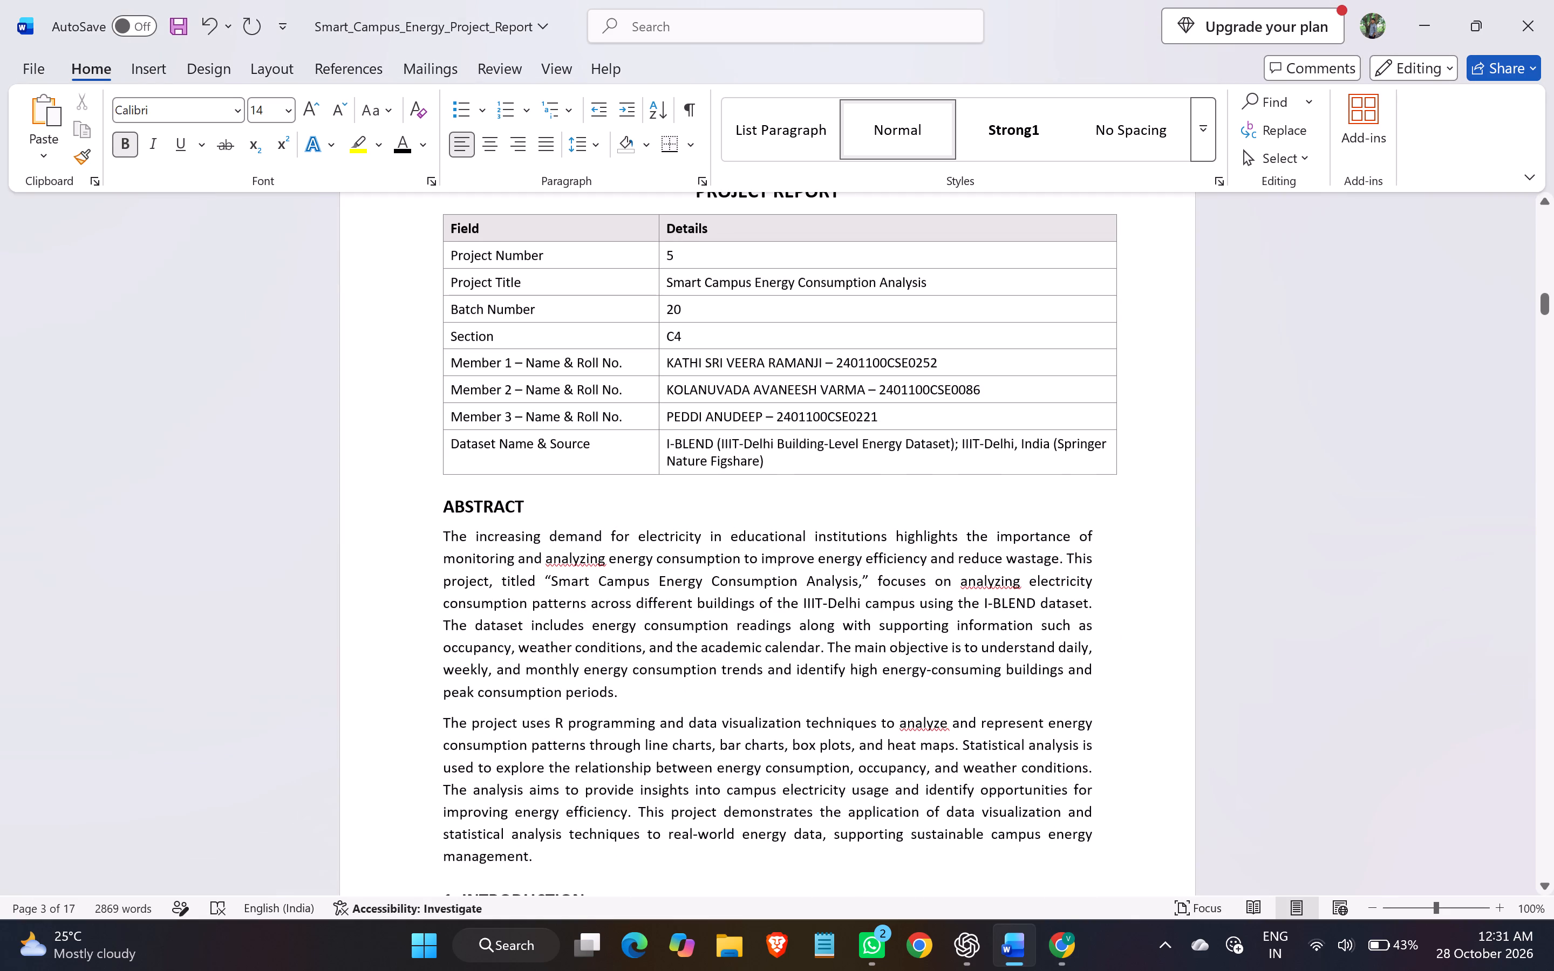
pyautogui.scroll(-2, 811, 582)
pyautogui.hotkey('alt', 'Tab')
pyautogui.scroll(-12, 807, 581)
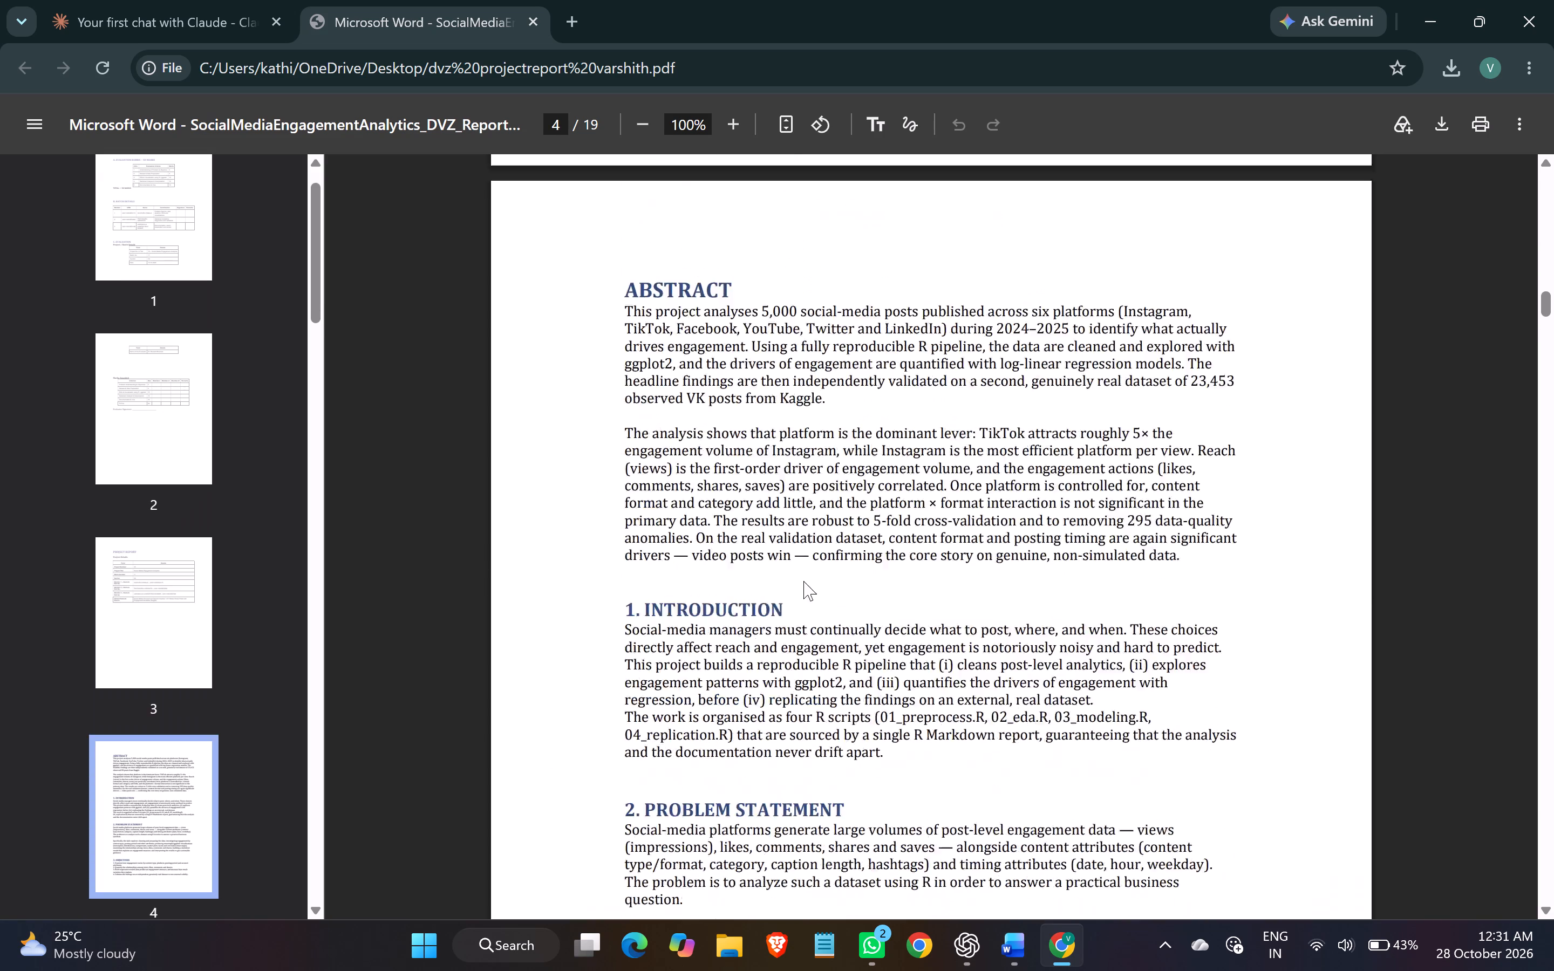
pyautogui.hotkey('alt', 'Tab')
pyautogui.scroll(-3, 803, 581)
pyautogui.scroll(7, 803, 581)
pyautogui.scroll(-10, 803, 581)
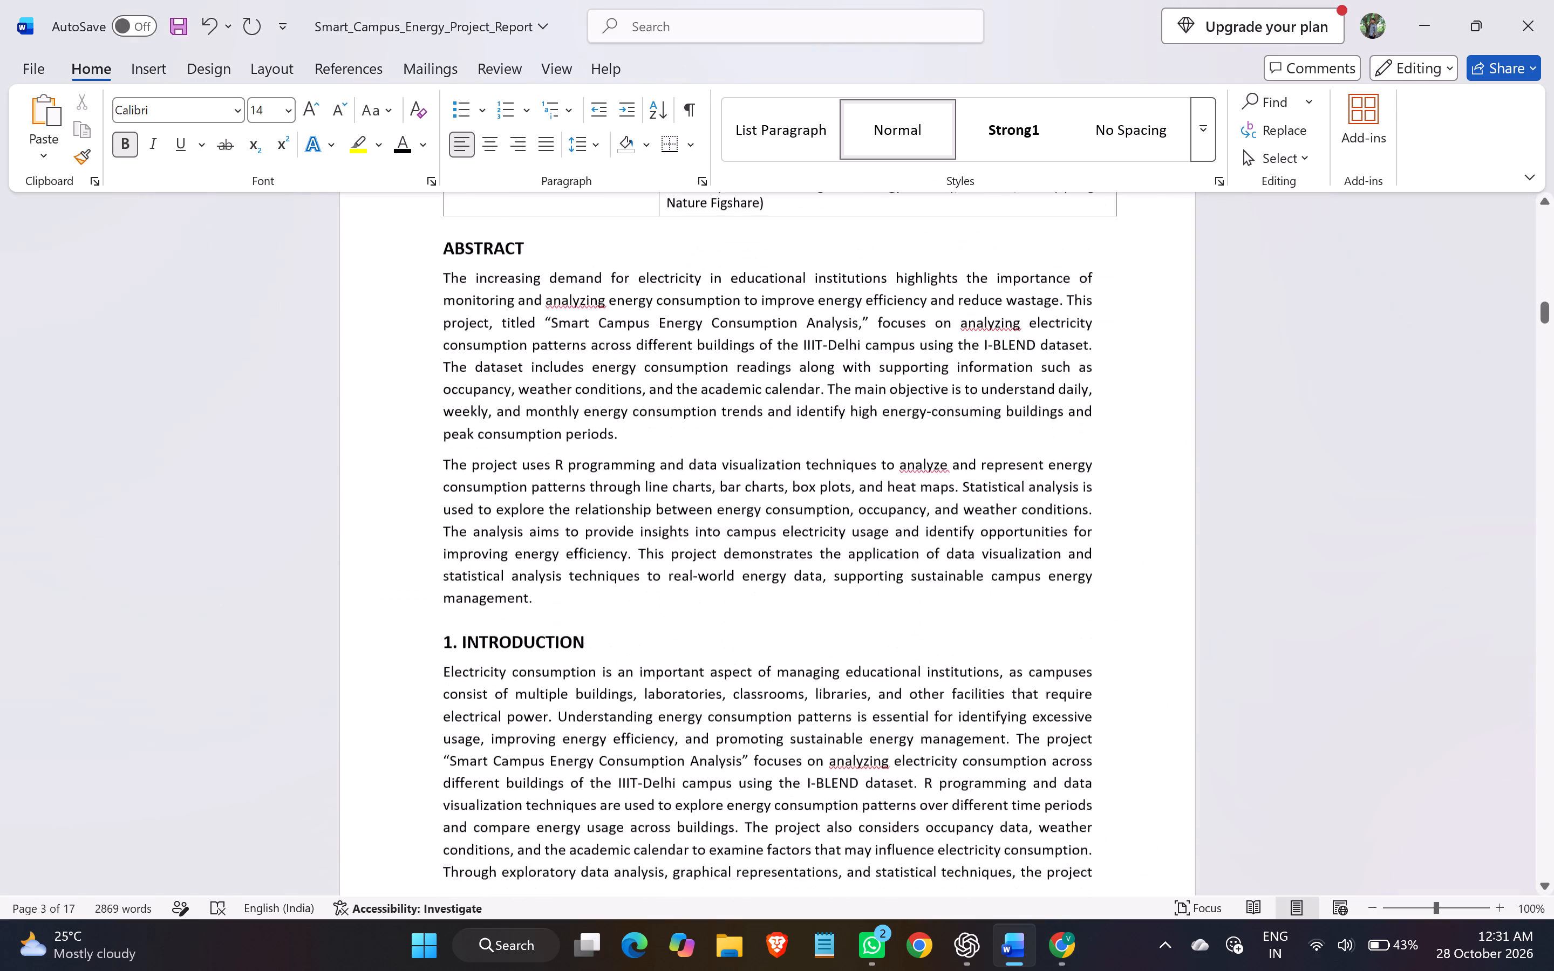
pyautogui.scroll(-10, 803, 581)
# Change the centred PROJECT REPORT heading in the Word report to left alignment.
pyautogui.scroll(20, 803, 581)
pyautogui.scroll(7, 803, 581)
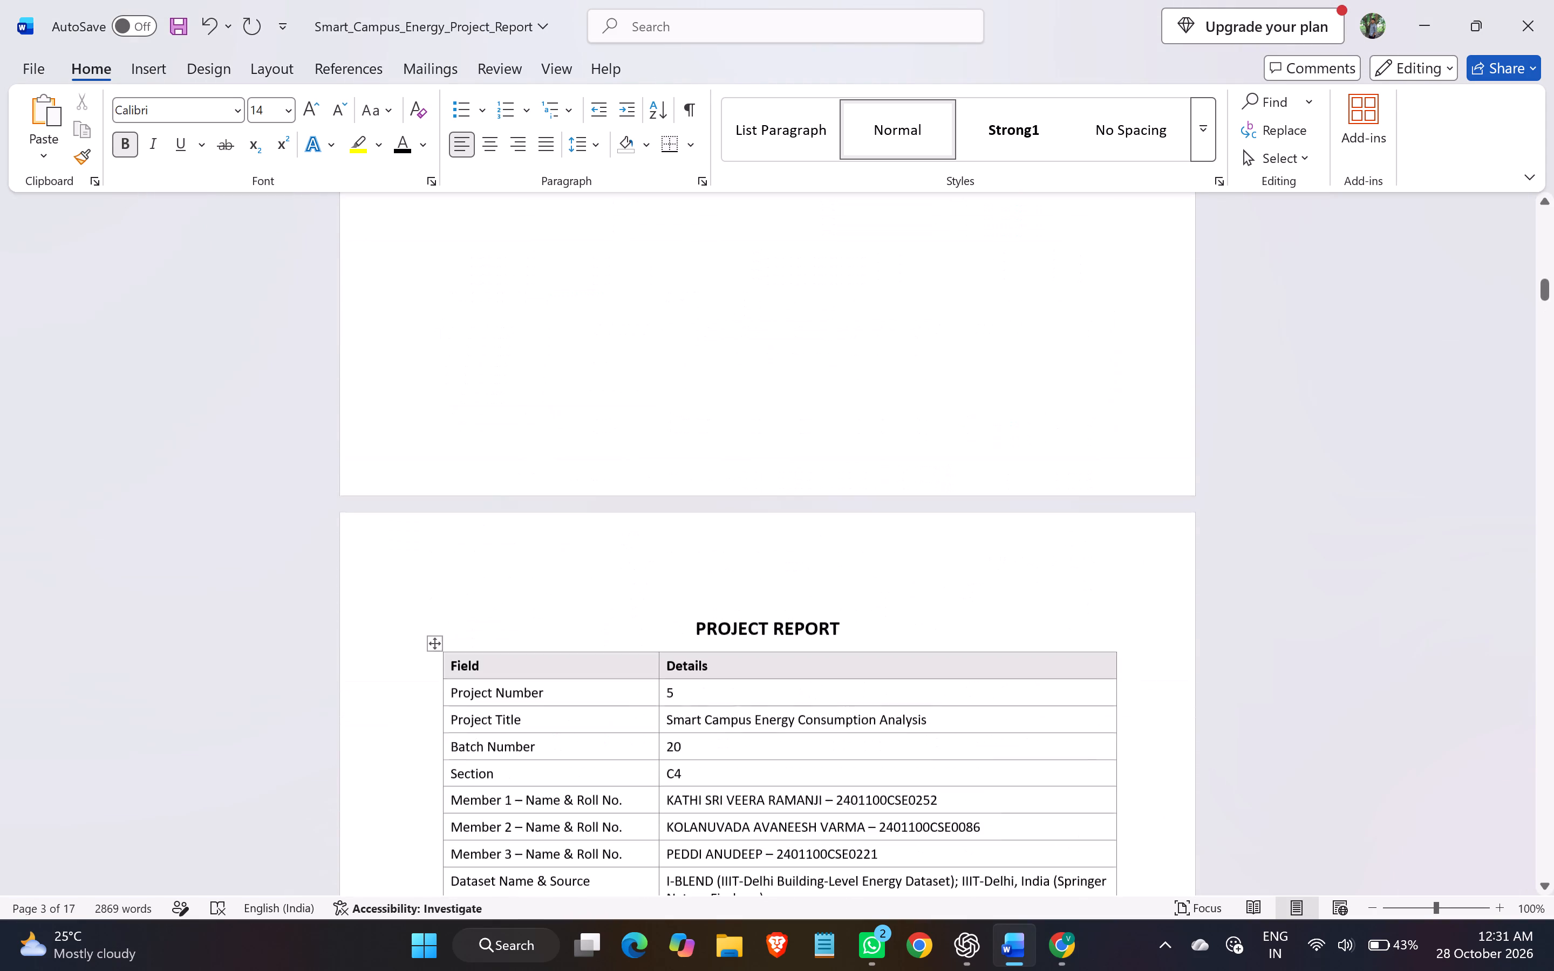
pyautogui.scroll(14, 803, 581)
pyautogui.scroll(-16, 803, 581)
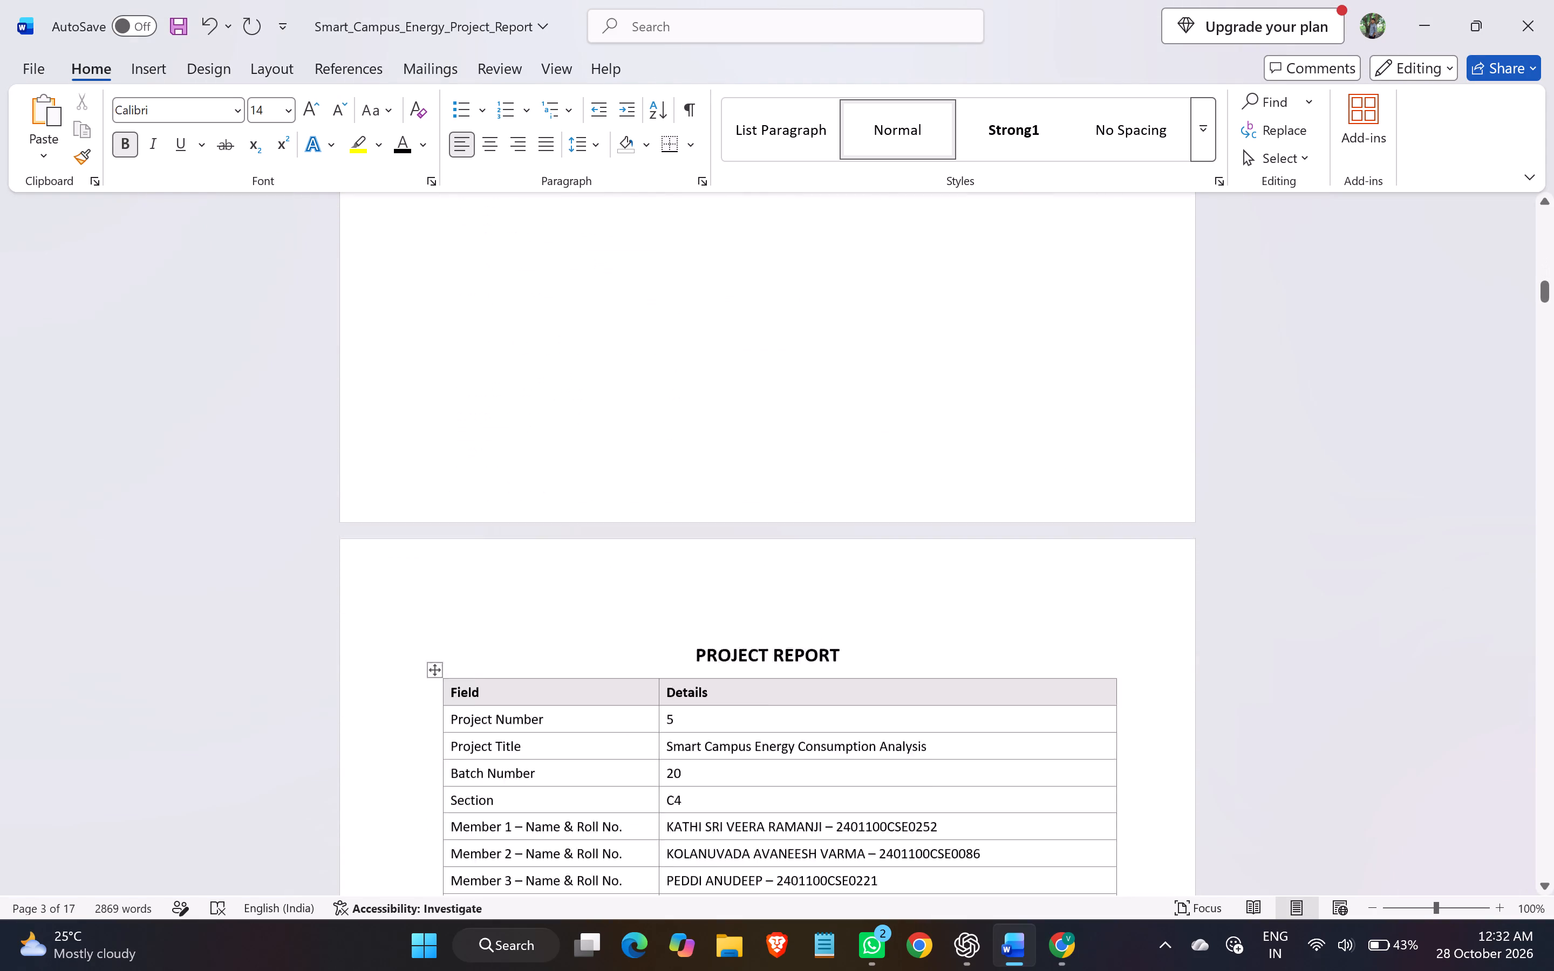
pyautogui.click(542, 536)
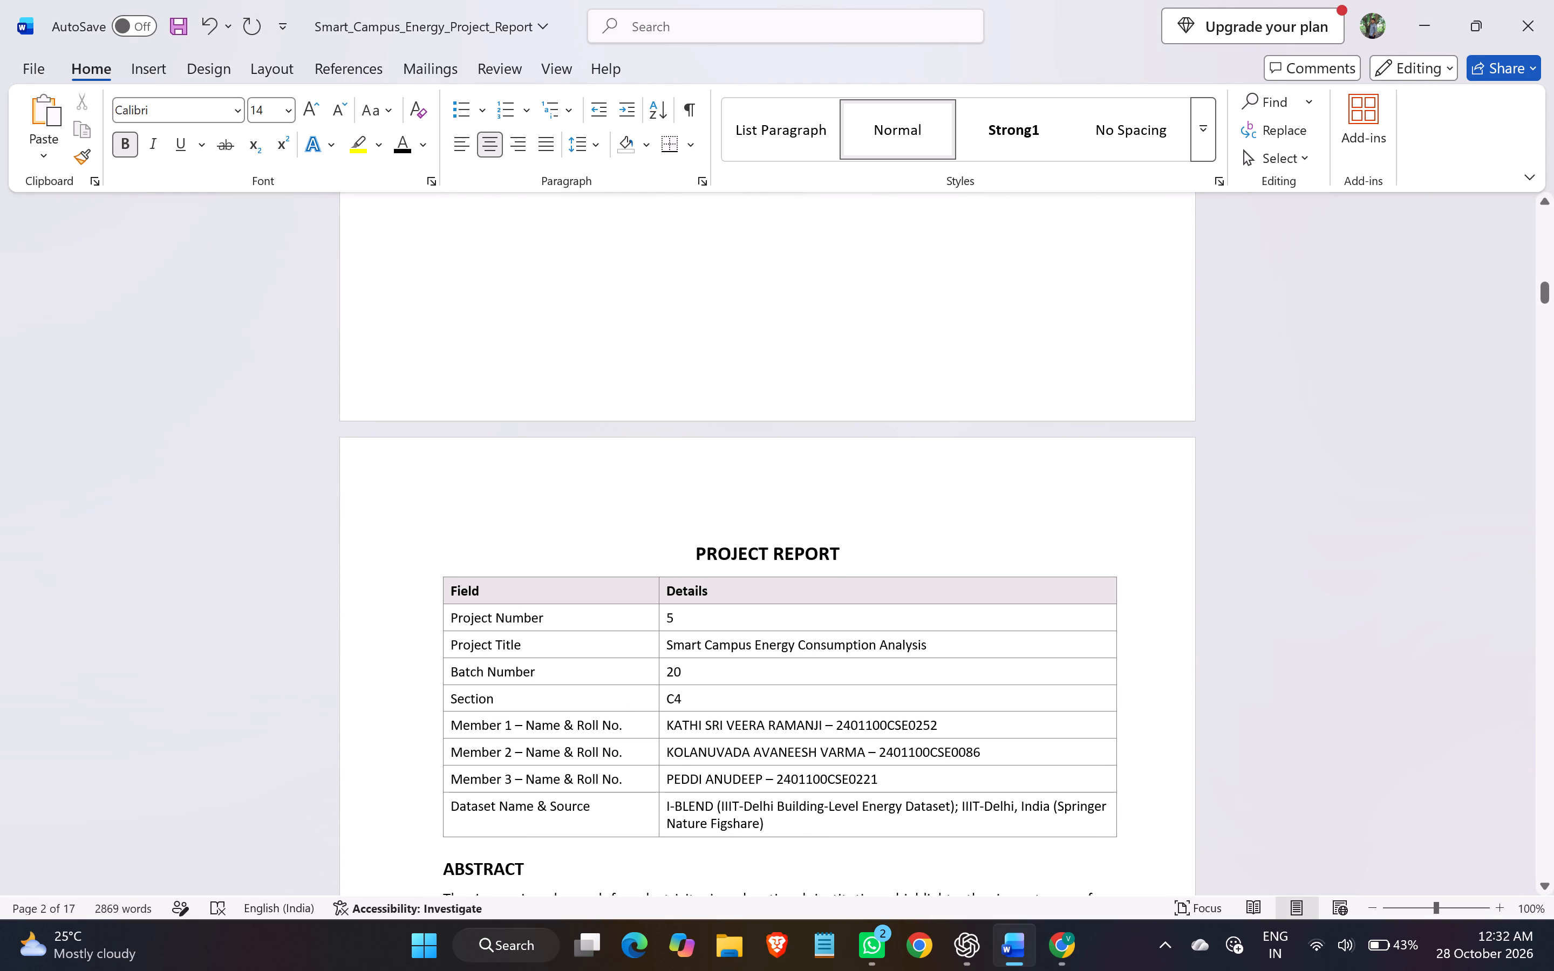
pyautogui.click(527, 511)
pyautogui.click(623, 341)
pyautogui.click(619, 353)
pyautogui.scroll(11, 618, 354)
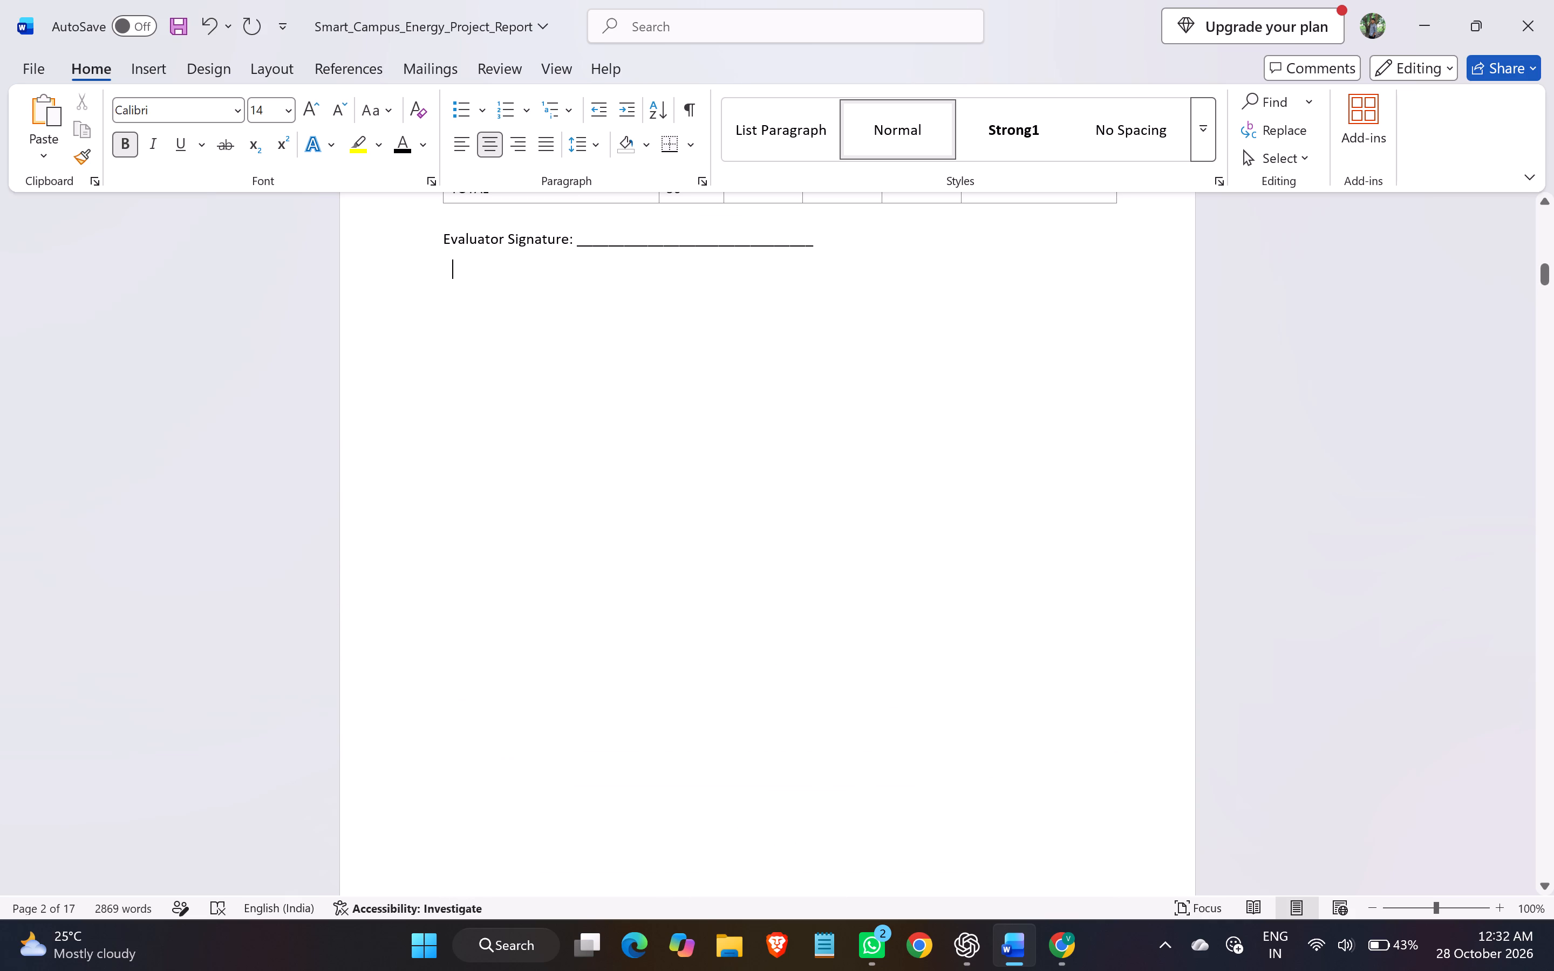
pyautogui.press('BackSpace')
# Delete the page break before the PROJECT REPORT heading and check how the details table and ABSTRACT section are laid out.
pyautogui.press('Down')
pyautogui.press('Down')
pyautogui.press('Up')
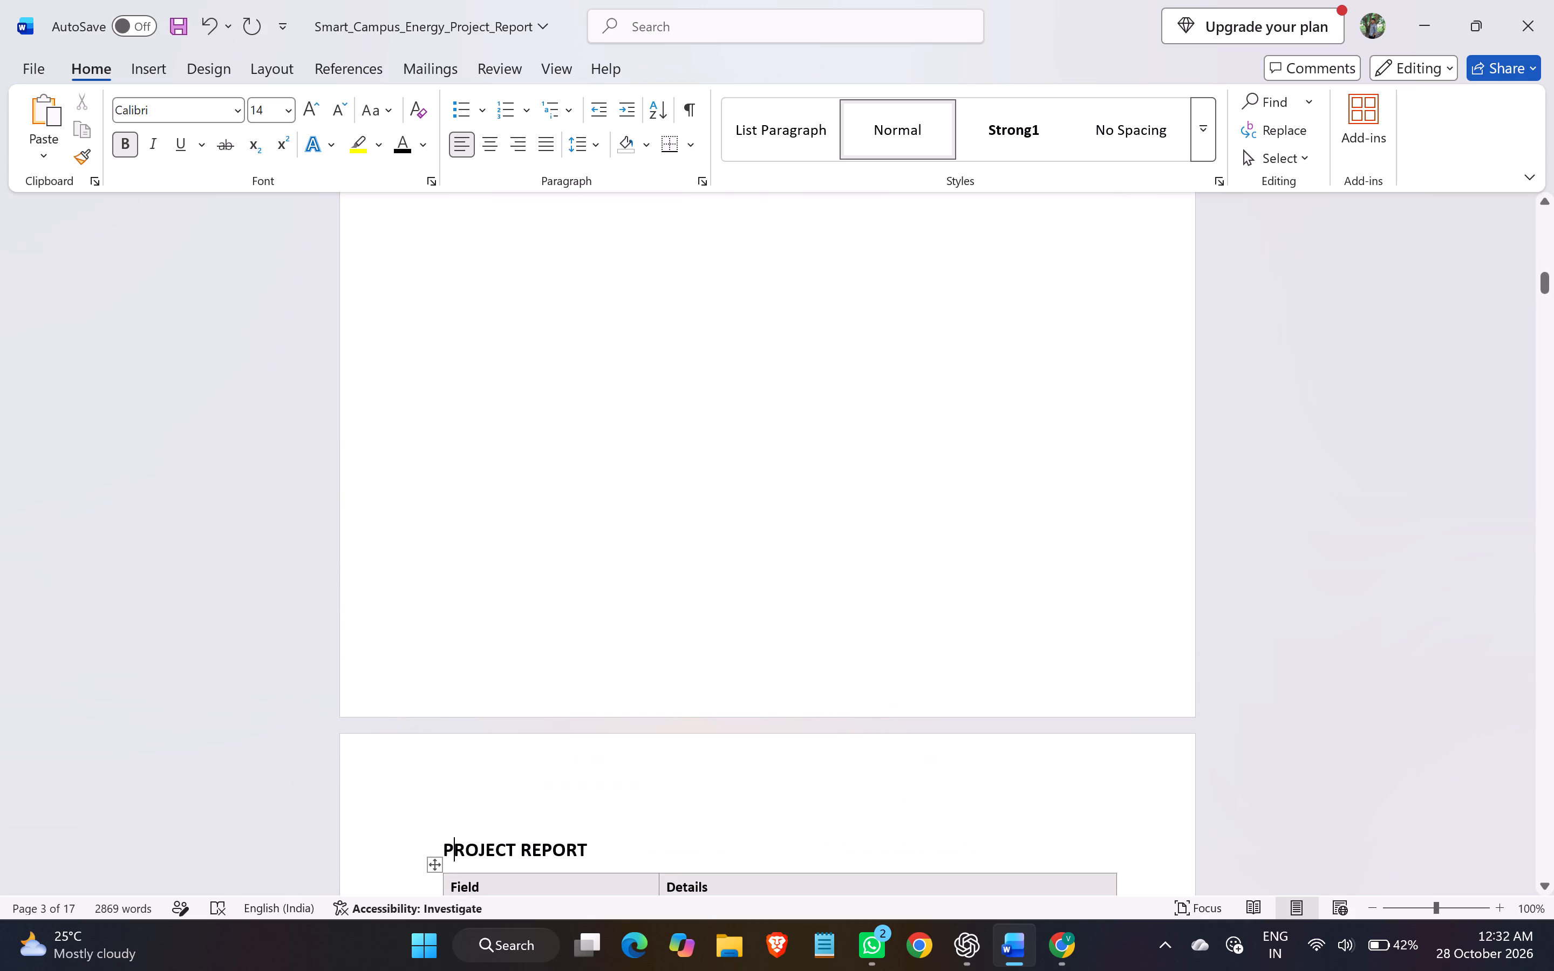
pyautogui.press('Up')
pyautogui.press('BackSpace')
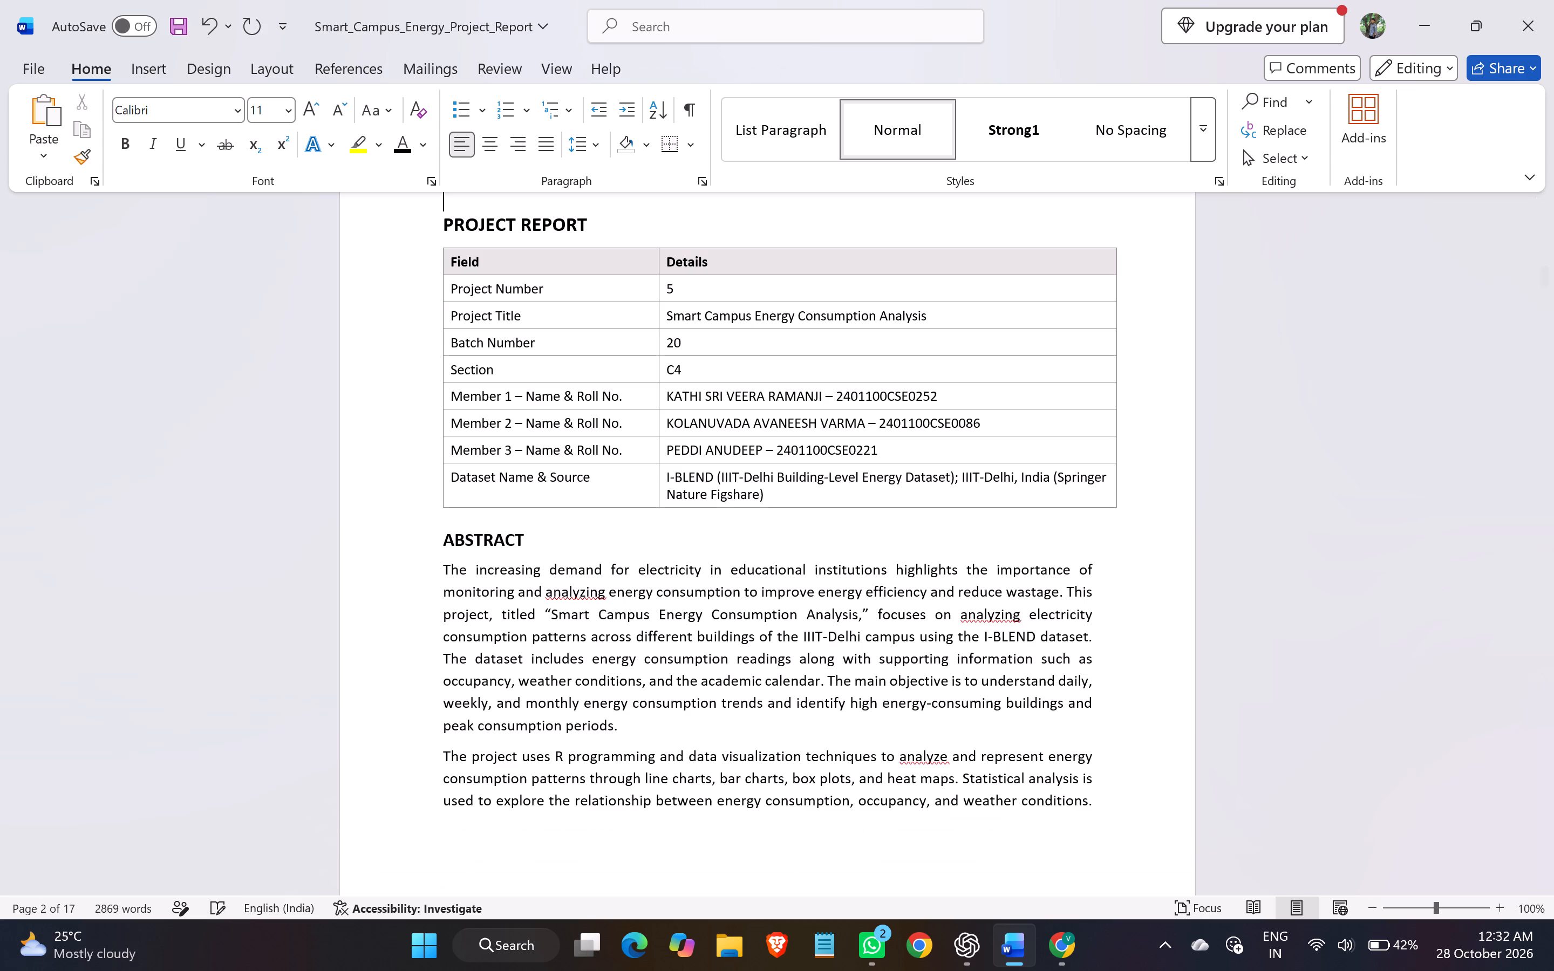
pyautogui.scroll(8, 613, 422)
pyautogui.scroll(-15, 613, 422)
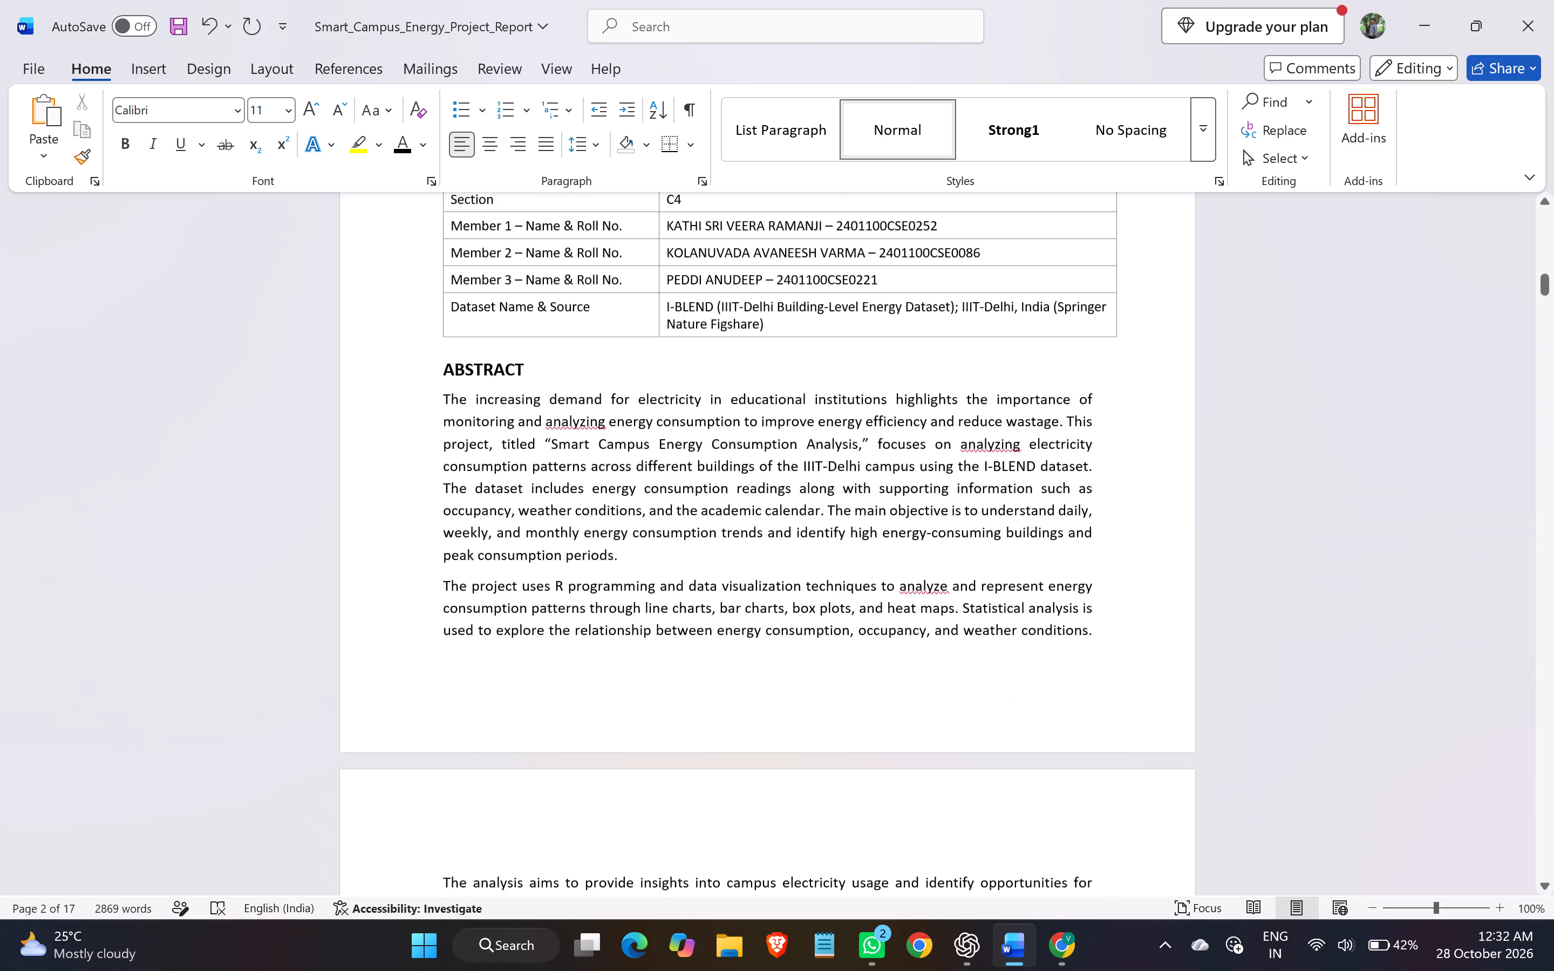
pyautogui.scroll(-5, 612, 437)
pyautogui.scroll(6, 612, 439)
pyautogui.scroll(5, 491, 380)
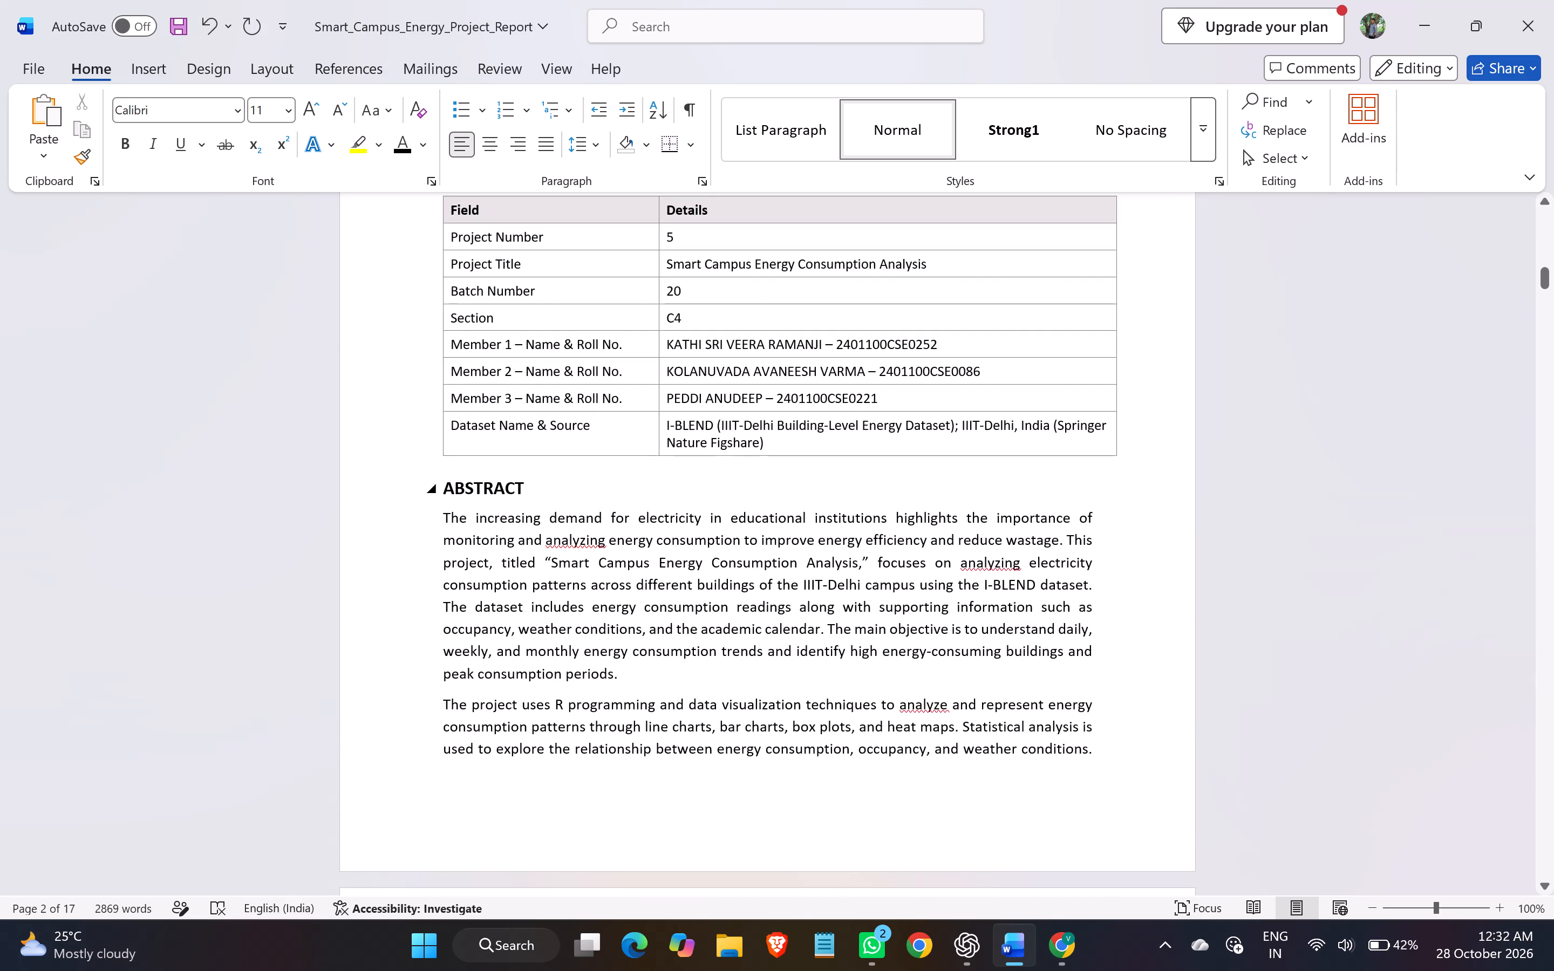
# Insert seven blank lines before the ABSTRACT heading, below the details table, to push the section onto the next page.
pyautogui.click(439, 485)
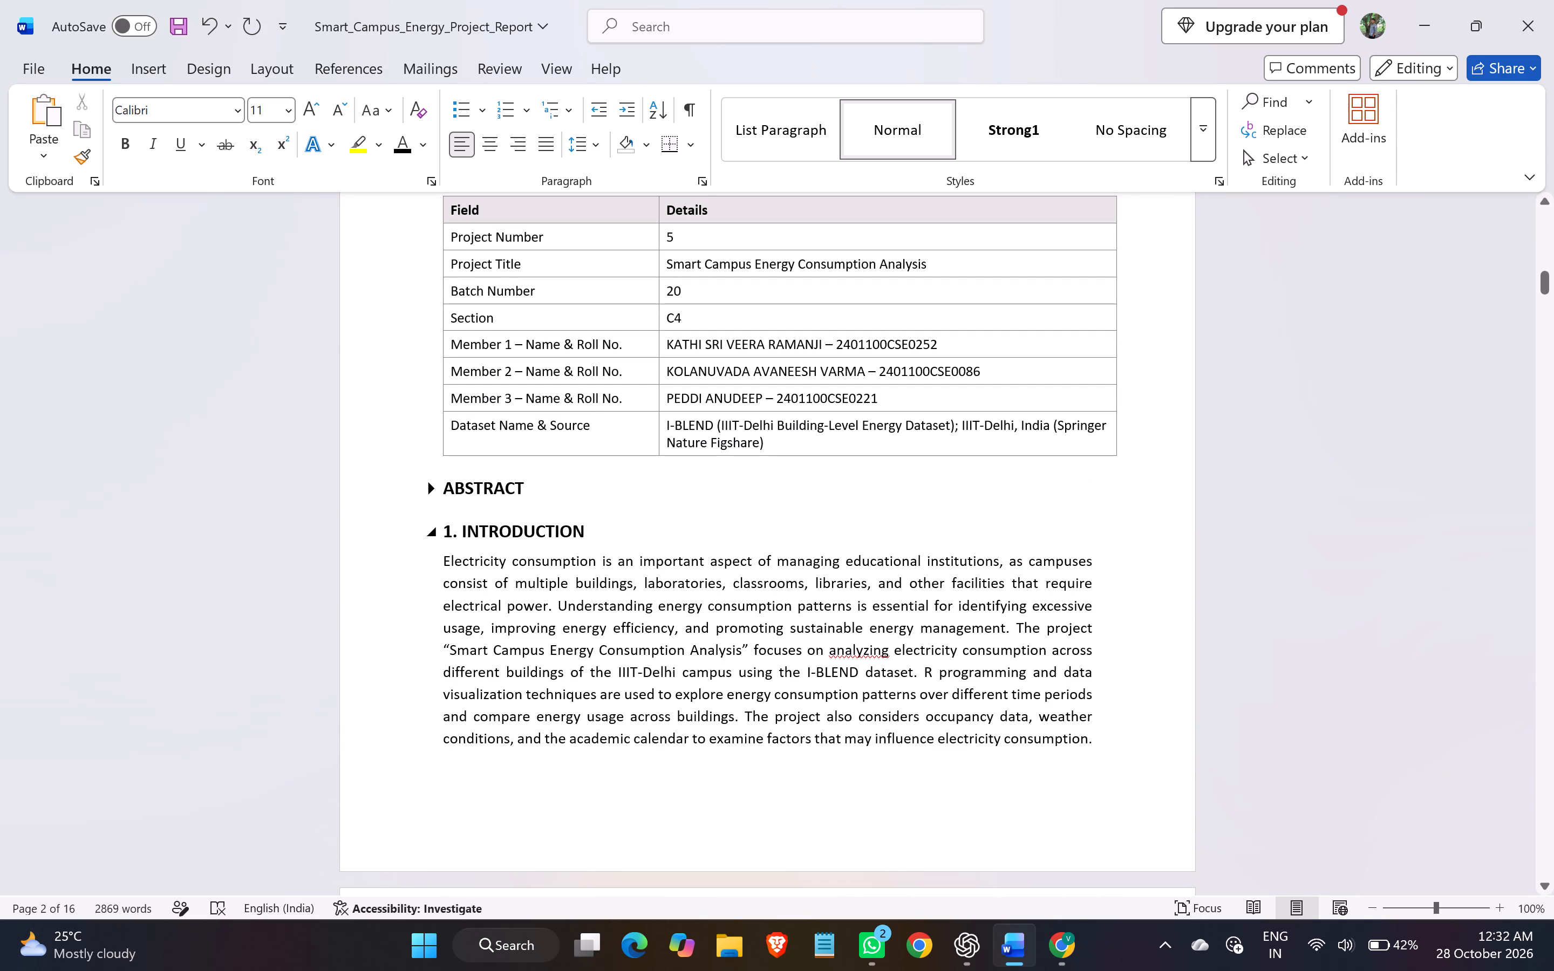
pyautogui.hotkey('ctrl', 'z')
pyautogui.click(591, 564)
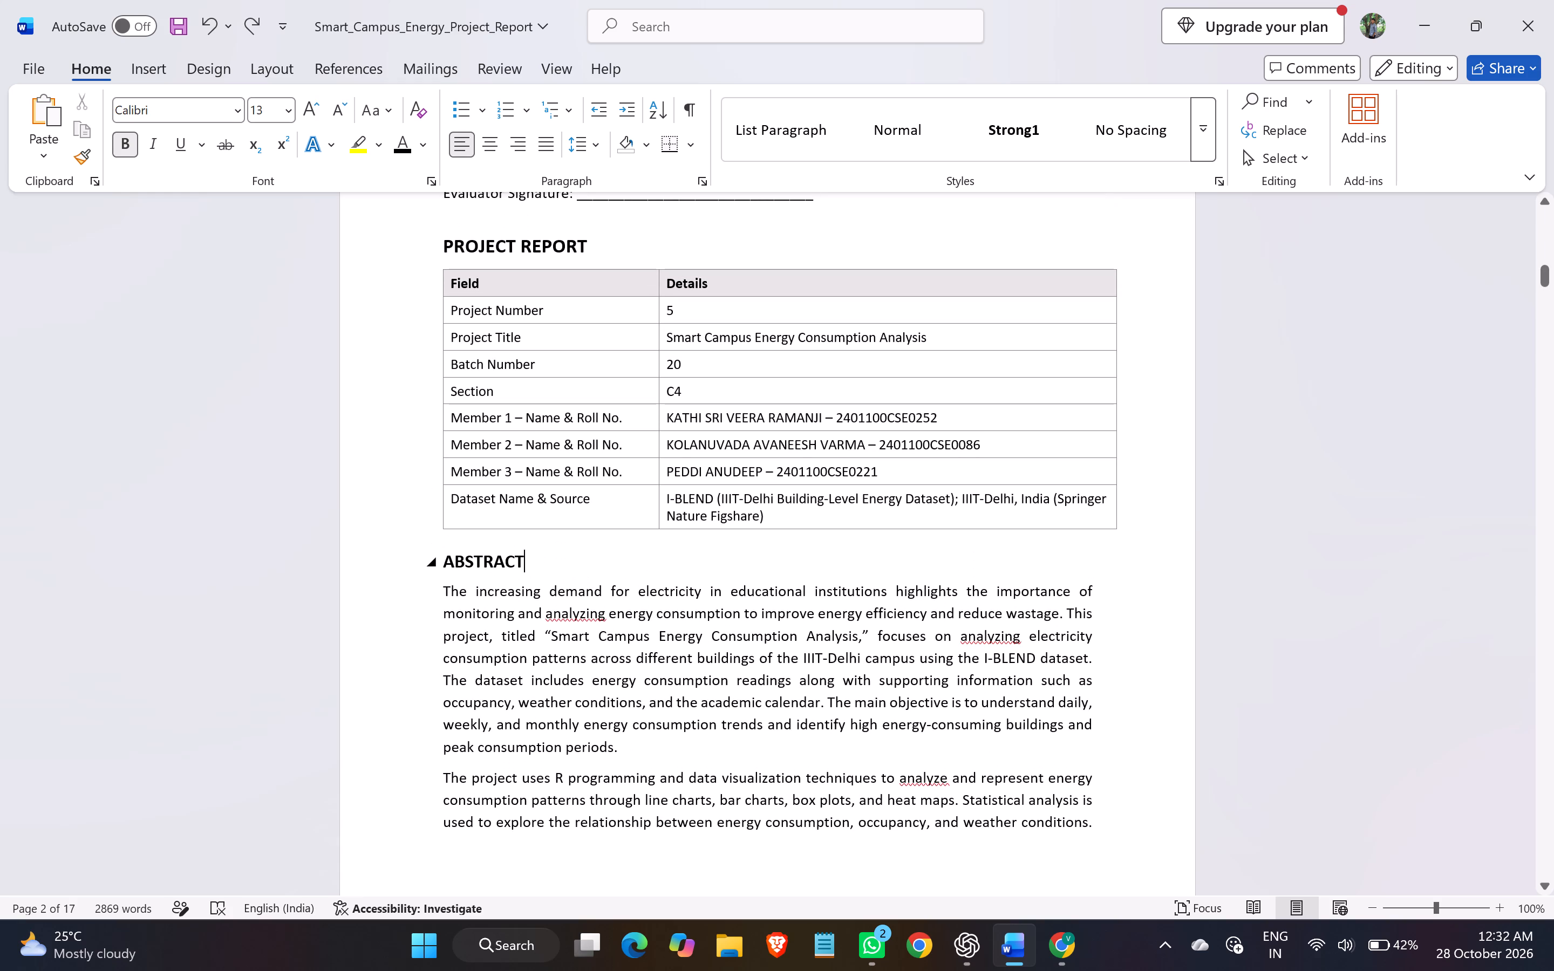
pyautogui.press('Left')
pyautogui.press('Left')
pyautogui.press('Left')
pyautogui.press('Left')
pyautogui.press('Left')
pyautogui.press('Left')
pyautogui.press('Left')
pyautogui.press('Left')
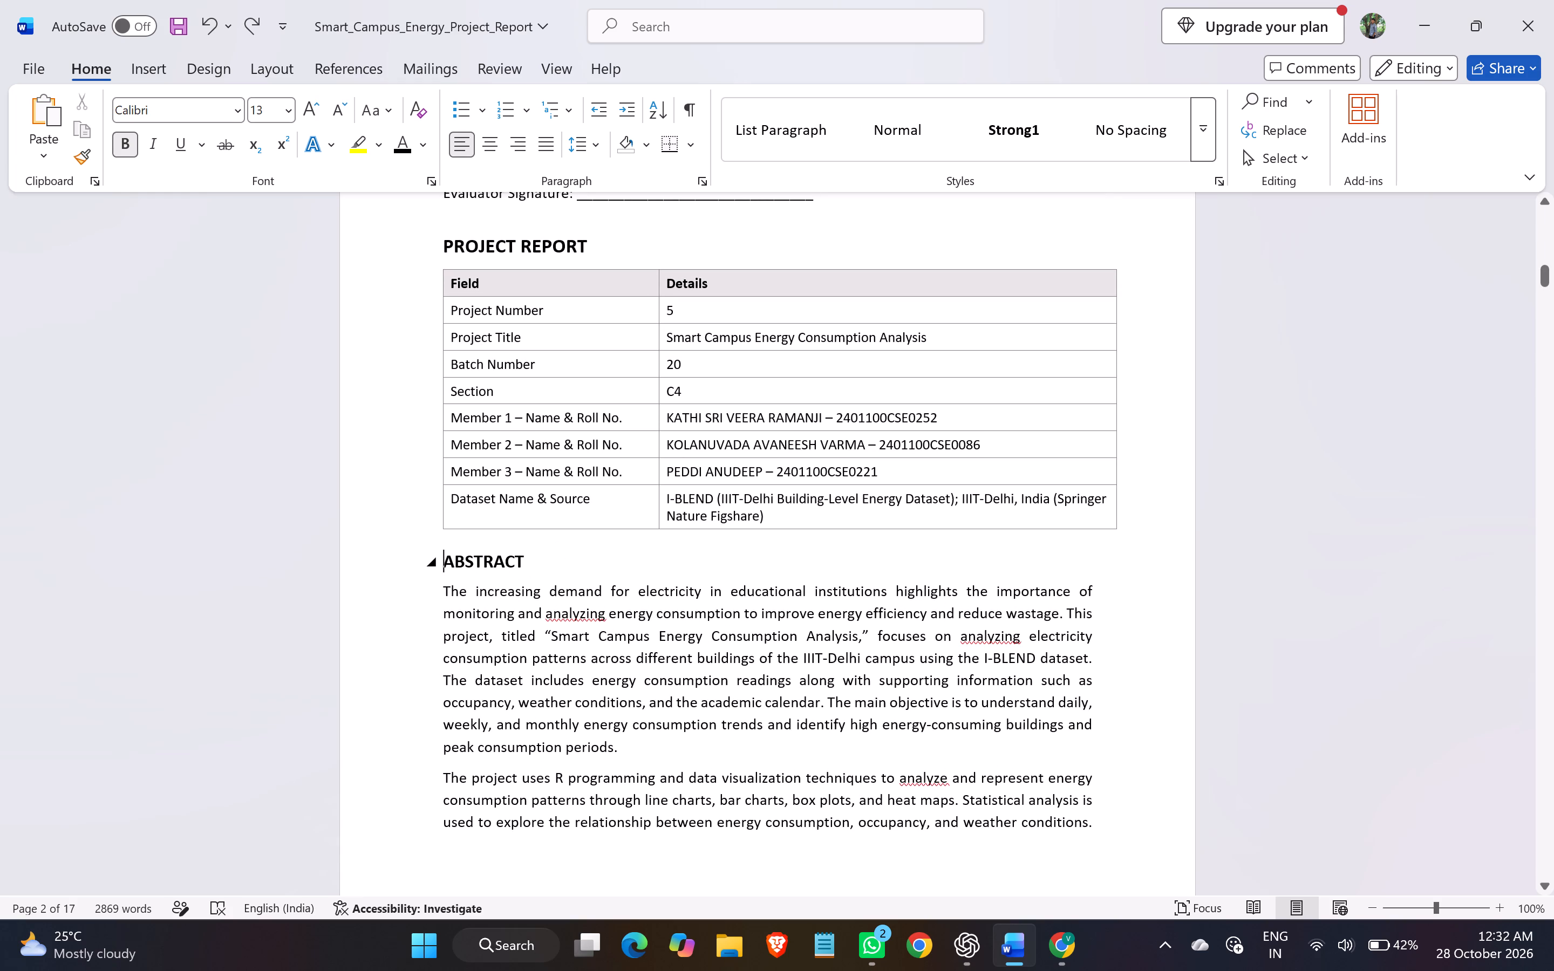
pyautogui.press('Return')
pyautogui.press('Return')
pyautogui.press('Return')
pyautogui.press('Return')
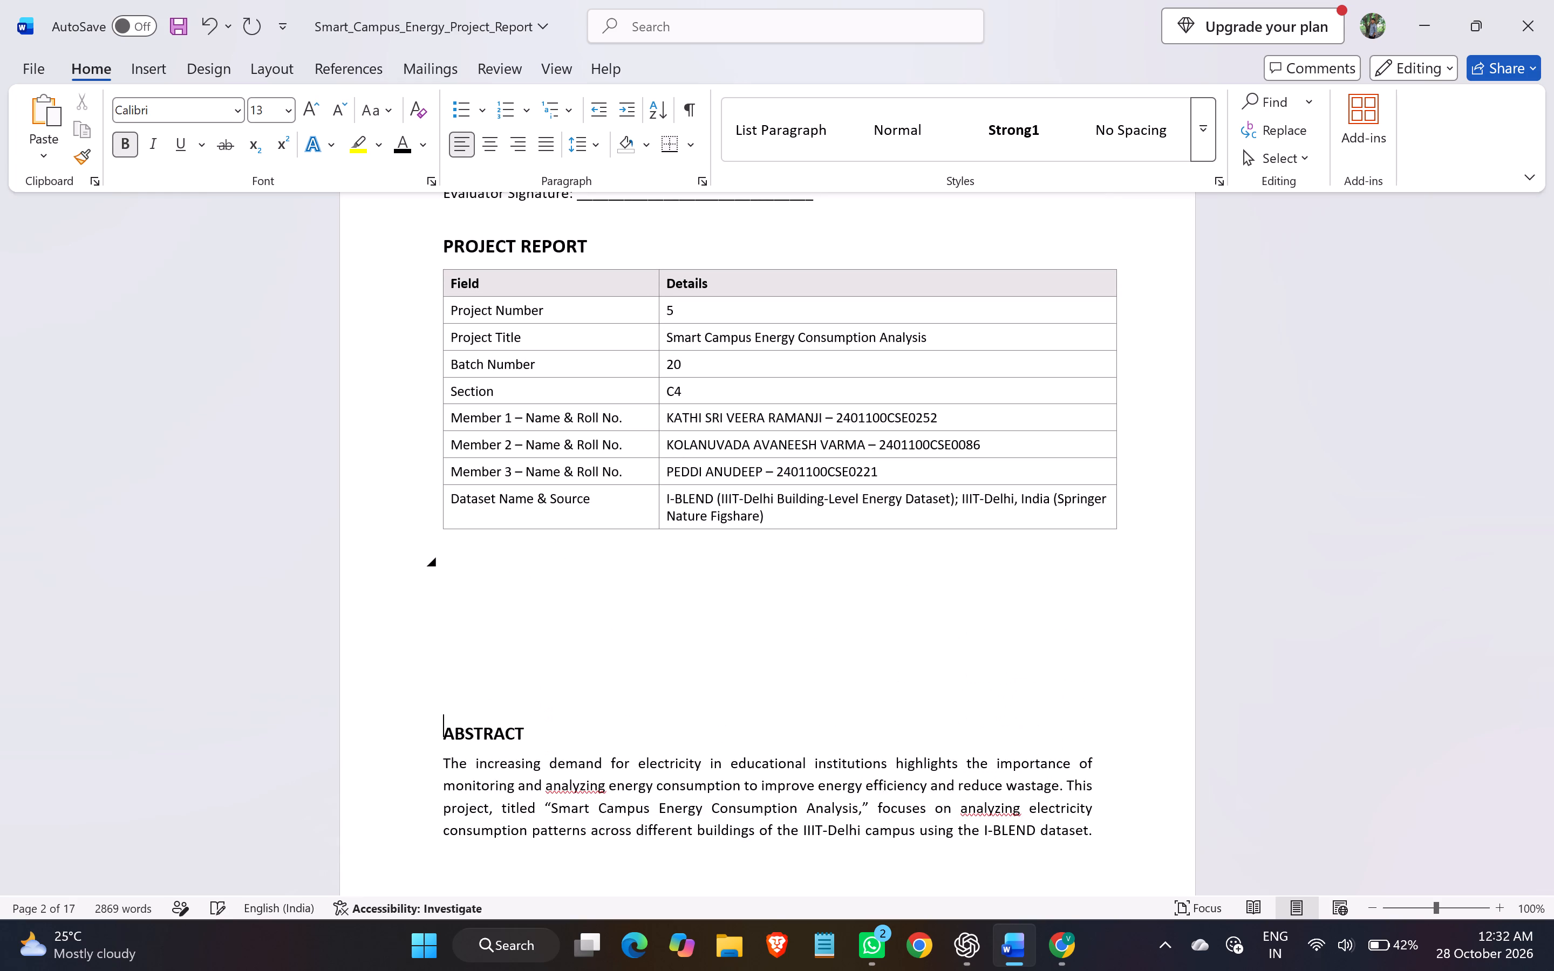
pyautogui.press('Return')
pyautogui.press('Return')
pyautogui.press('Return')
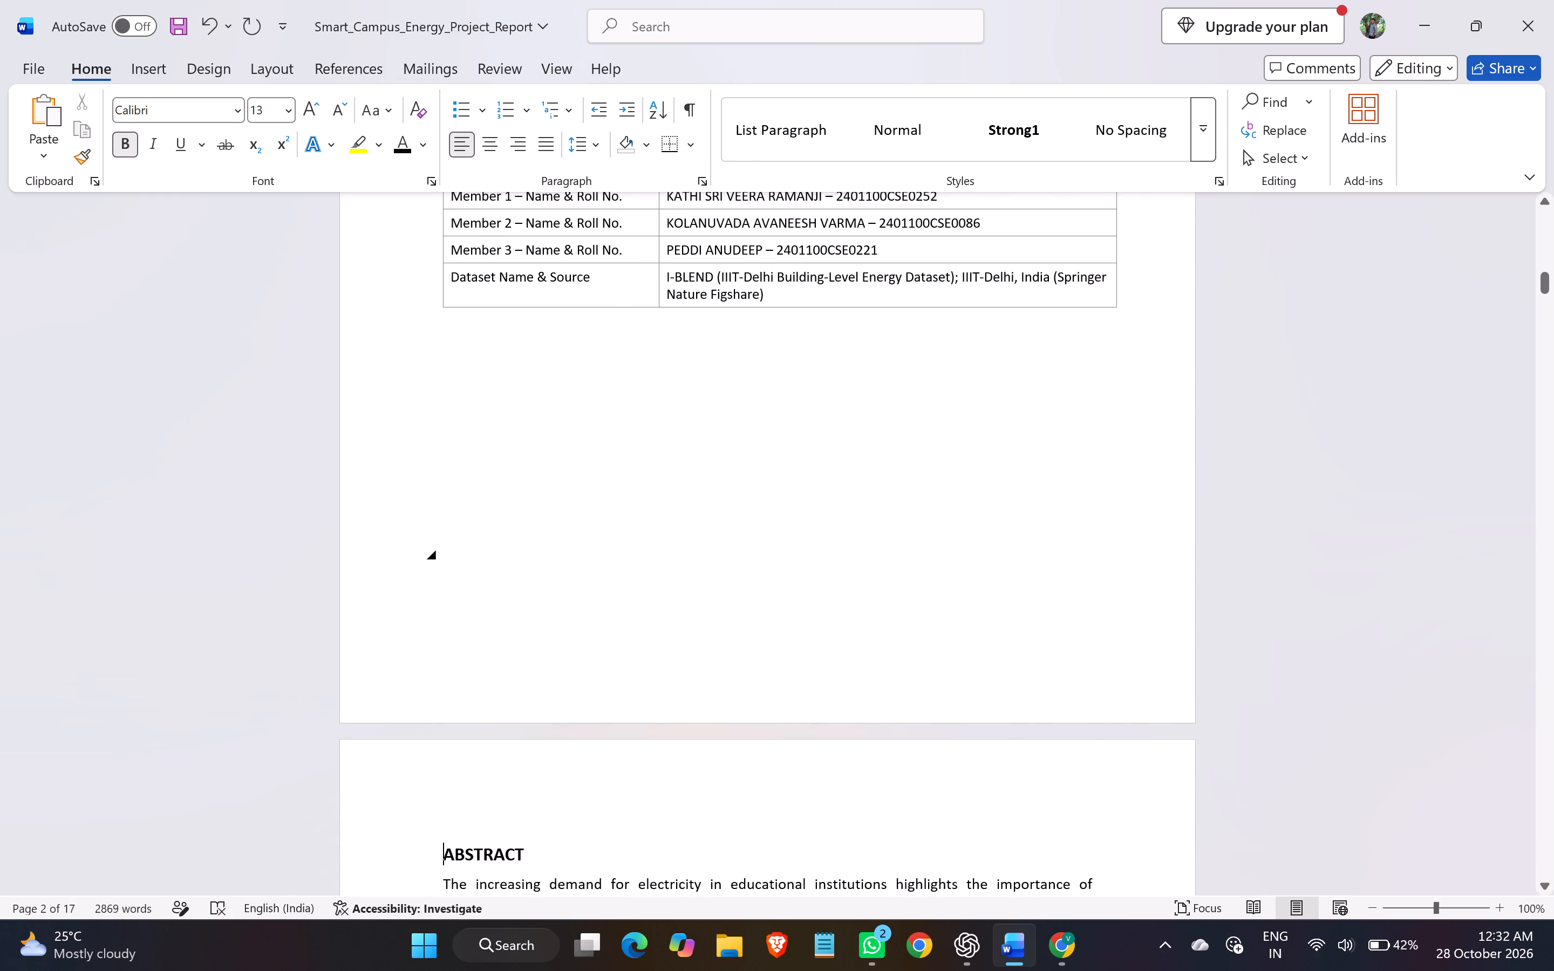
# Check the PROJECT REPORT page in the Chrome PDF and insert five blank lines above that heading in the Word report.
pyautogui.hotkey('alt', 'Tab')
pyautogui.scroll(11, 957, 614)
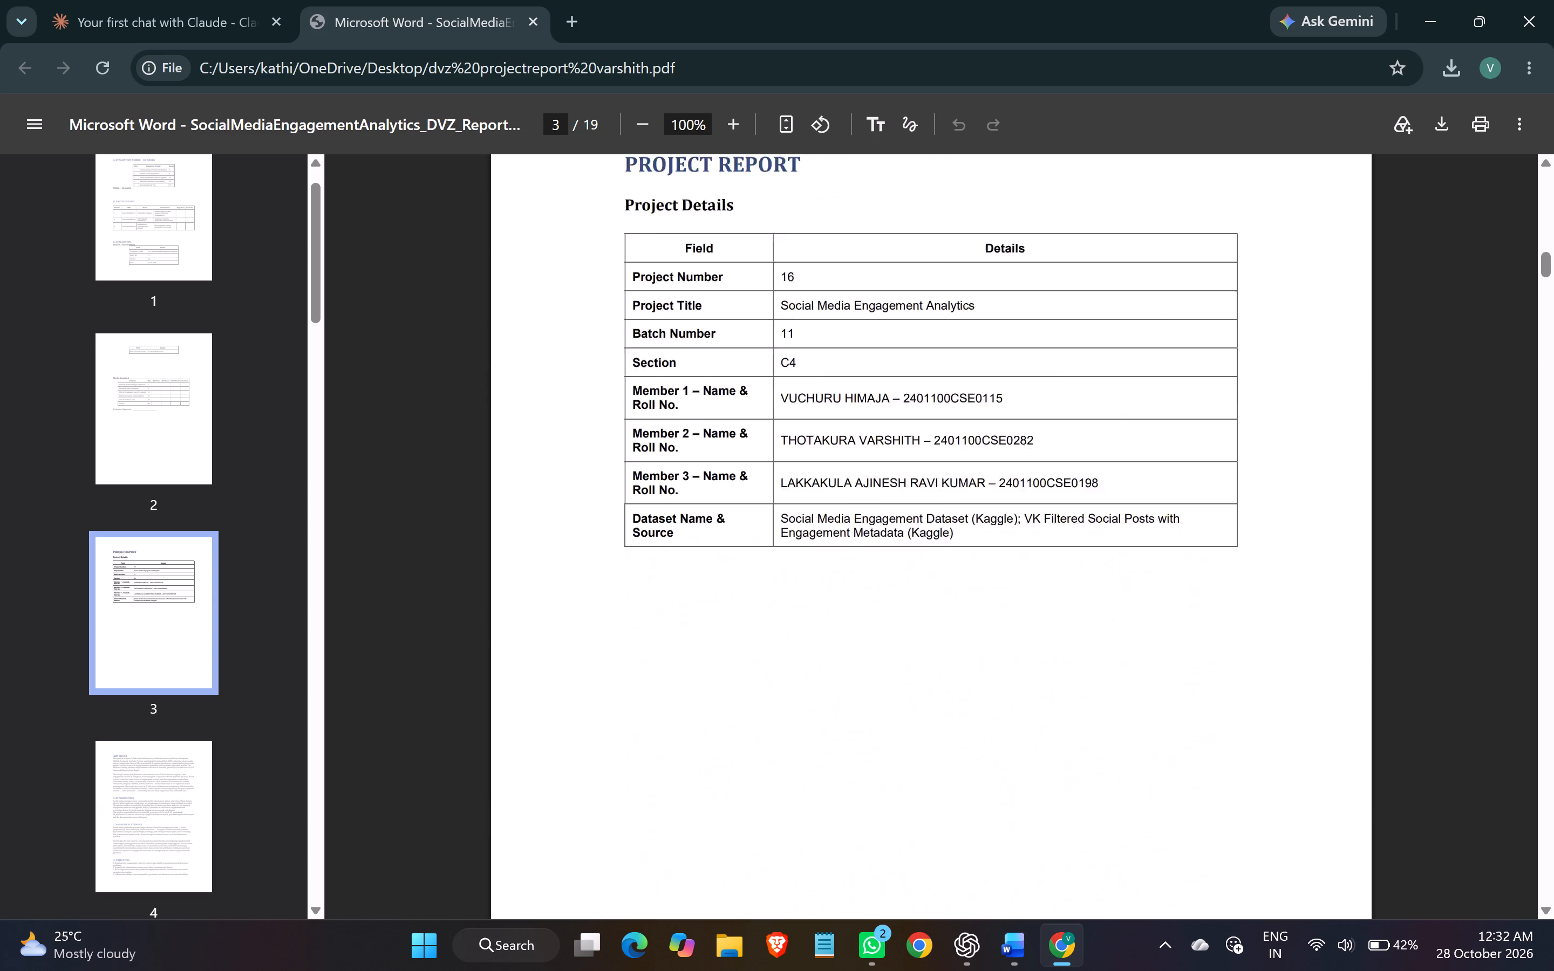
pyautogui.scroll(2, 955, 613)
pyautogui.hotkey('alt', 'Tab')
pyautogui.scroll(4, 955, 613)
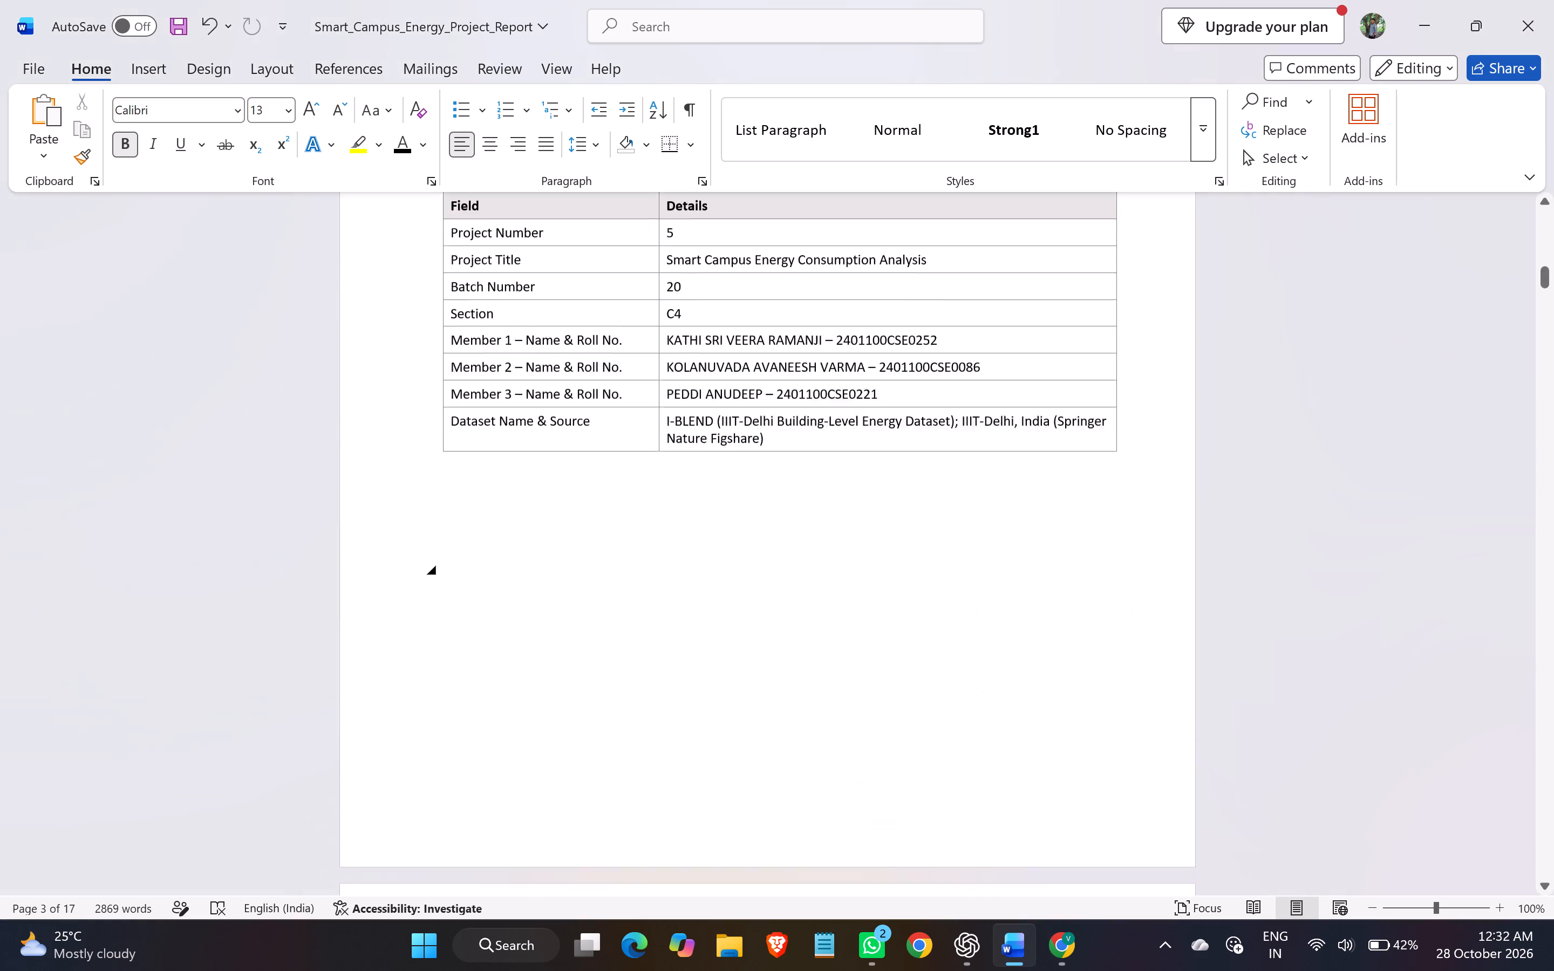
pyautogui.scroll(6, 955, 613)
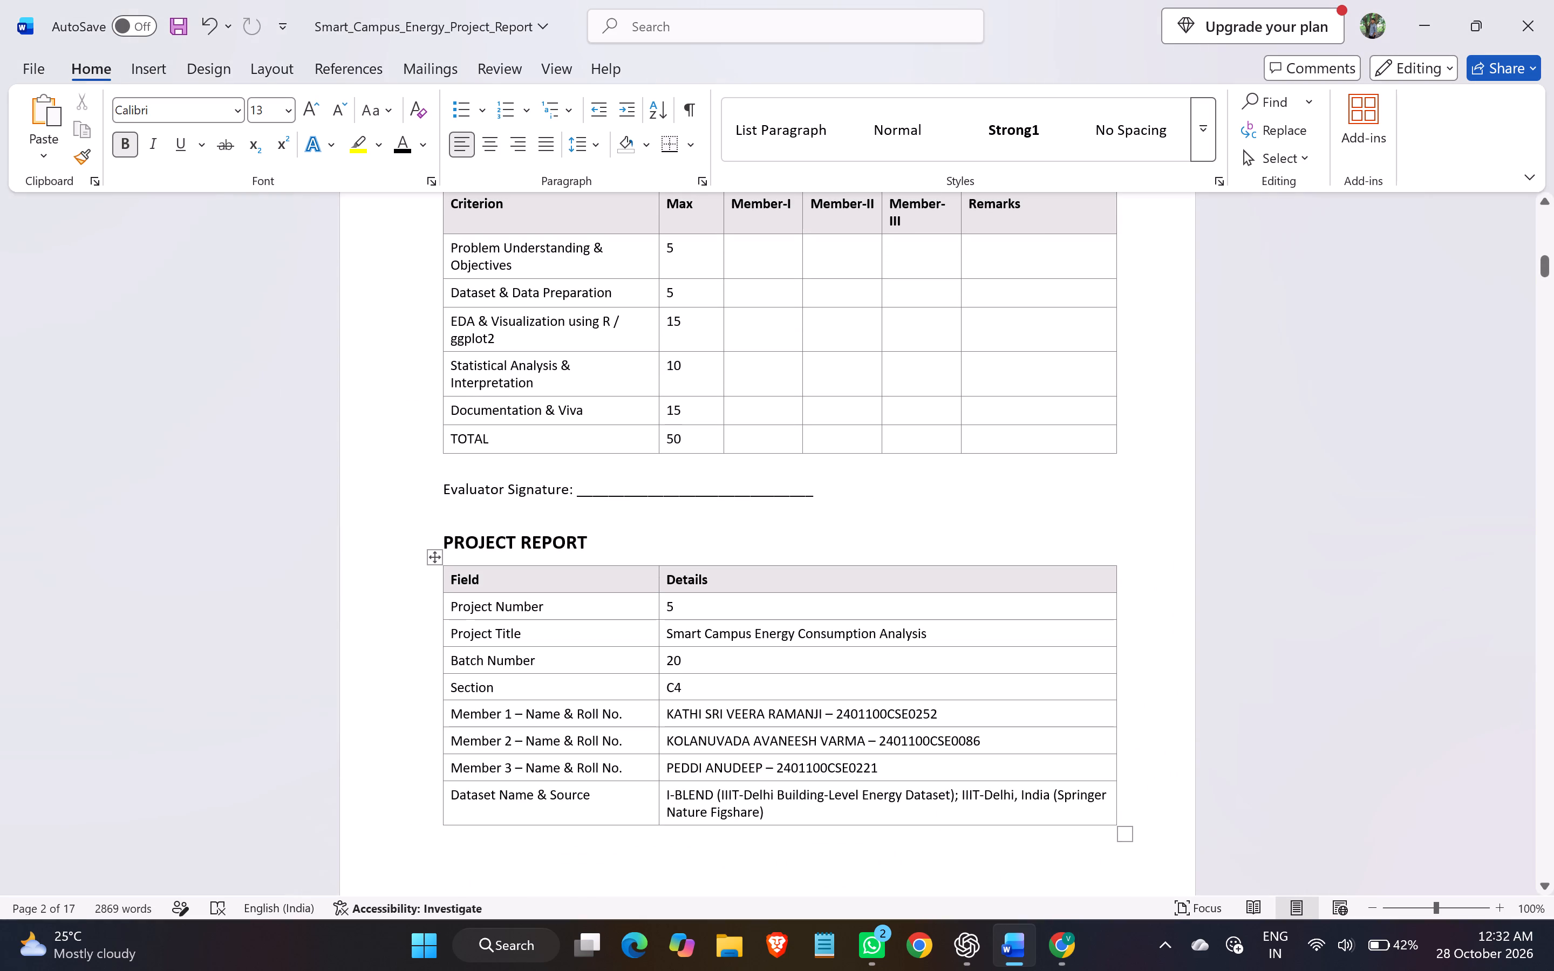
pyautogui.click(866, 512)
pyautogui.press('Return')
pyautogui.press('Return')
pyautogui.press('Return')
pyautogui.press('Return')
pyautogui.press('Return')
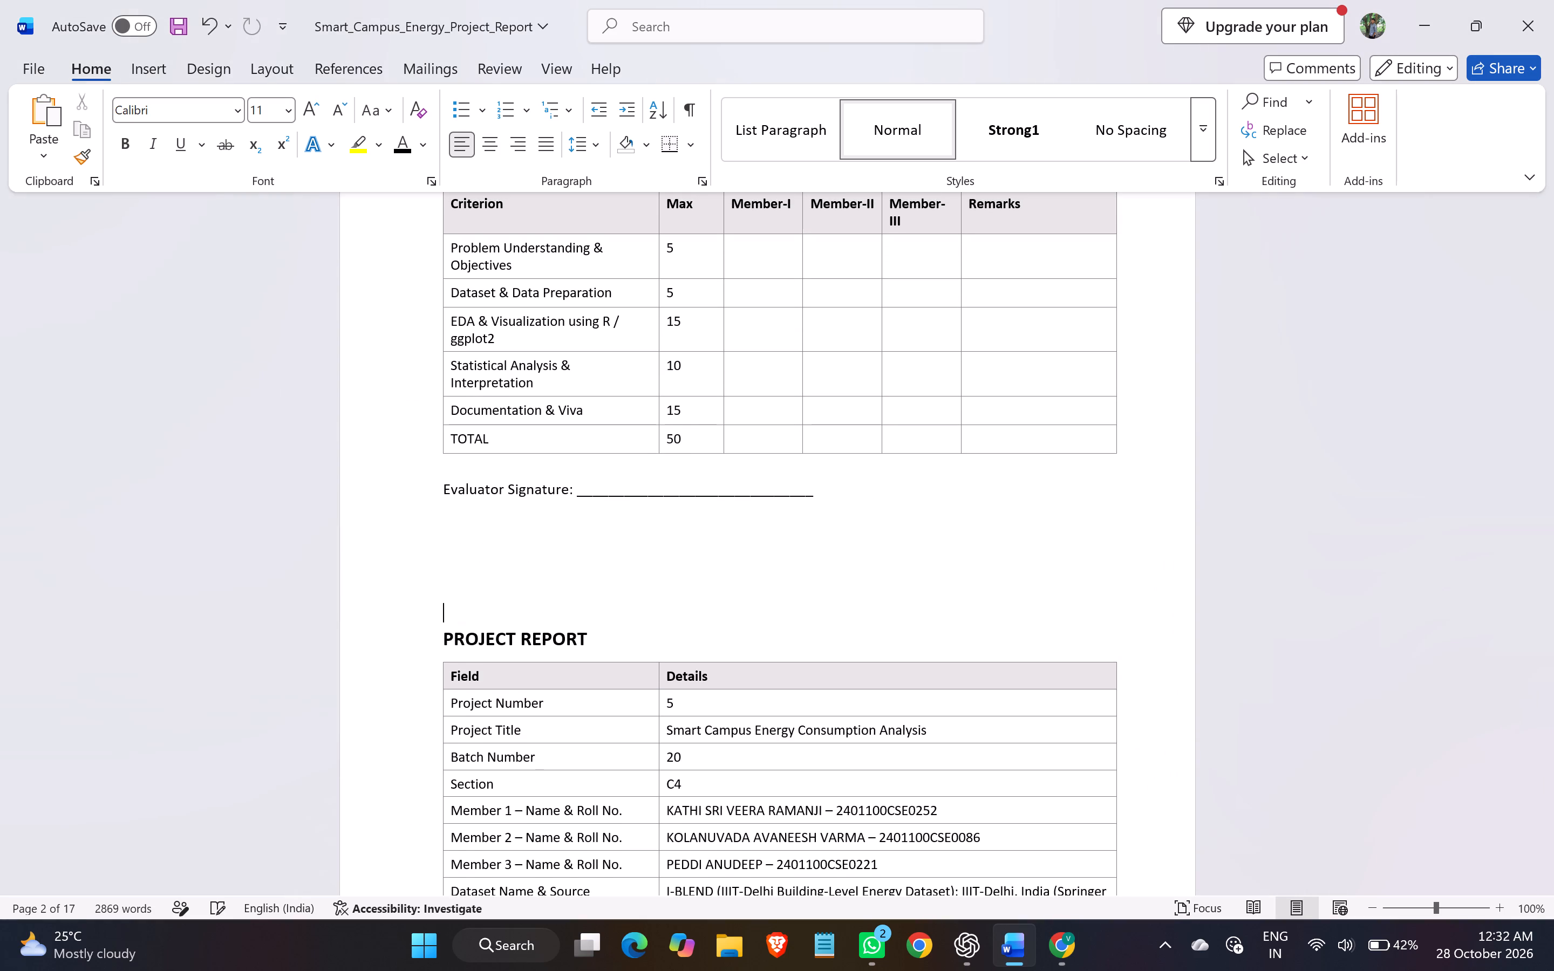
# Colour the PROJECT REPORT heading dark blue to match the heading in the Chrome PDF.
pyautogui.hotkey('alt', 'Tab')
pyautogui.scroll(-1, 875, 511)
pyautogui.hotkey('alt', 'Tab')
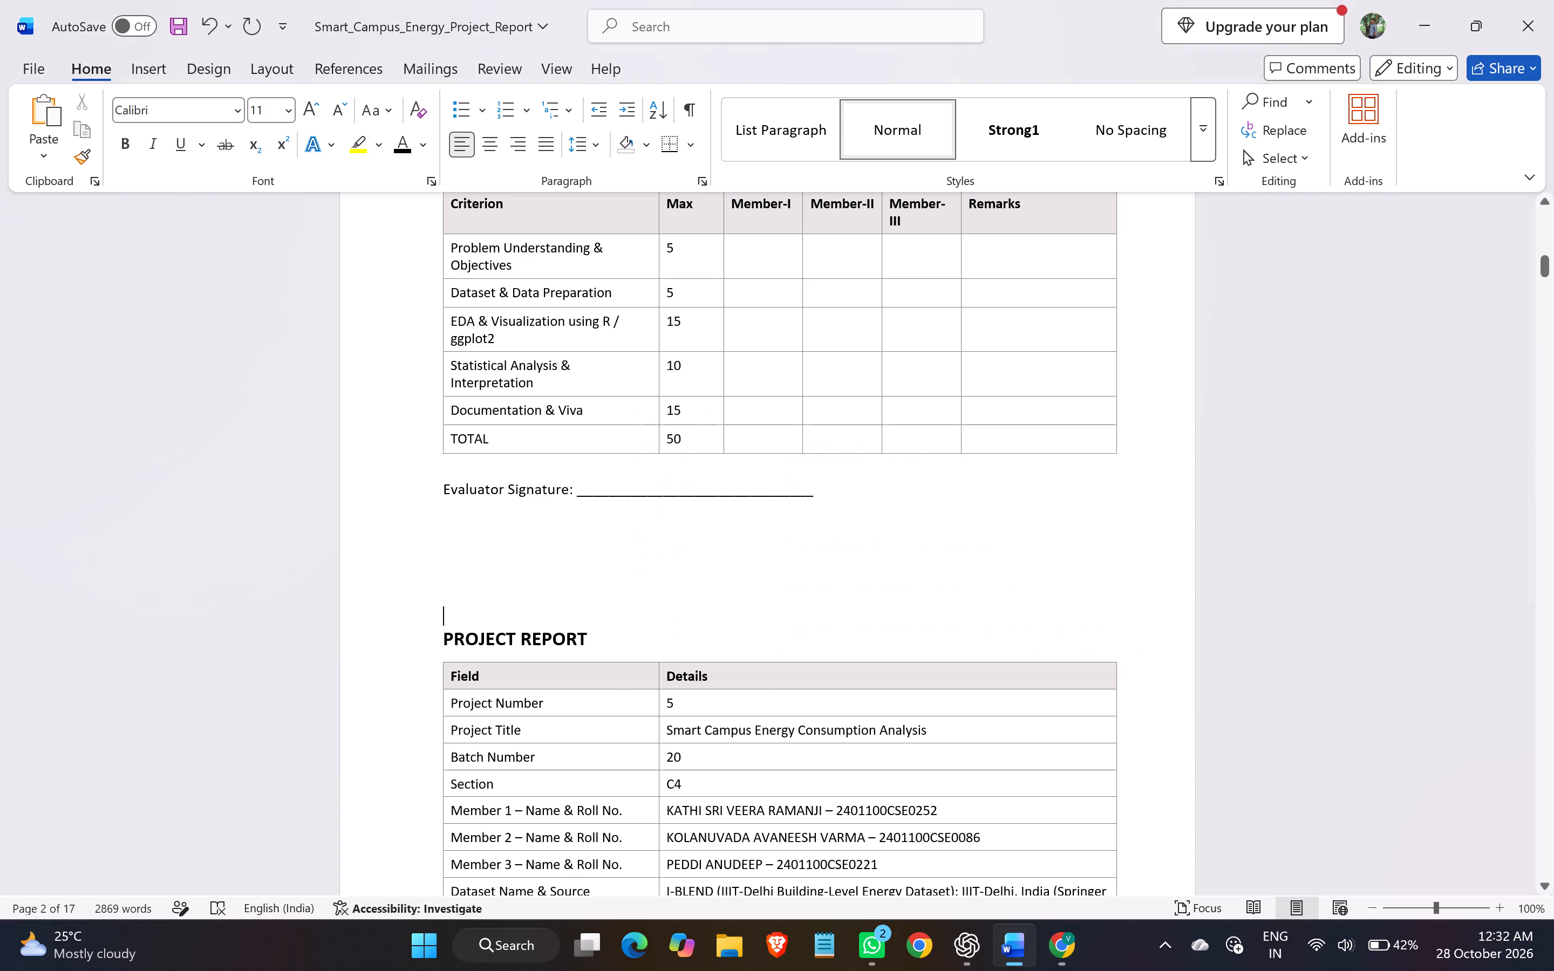
pyautogui.moveTo(605, 631); pyautogui.dragTo(440, 636)
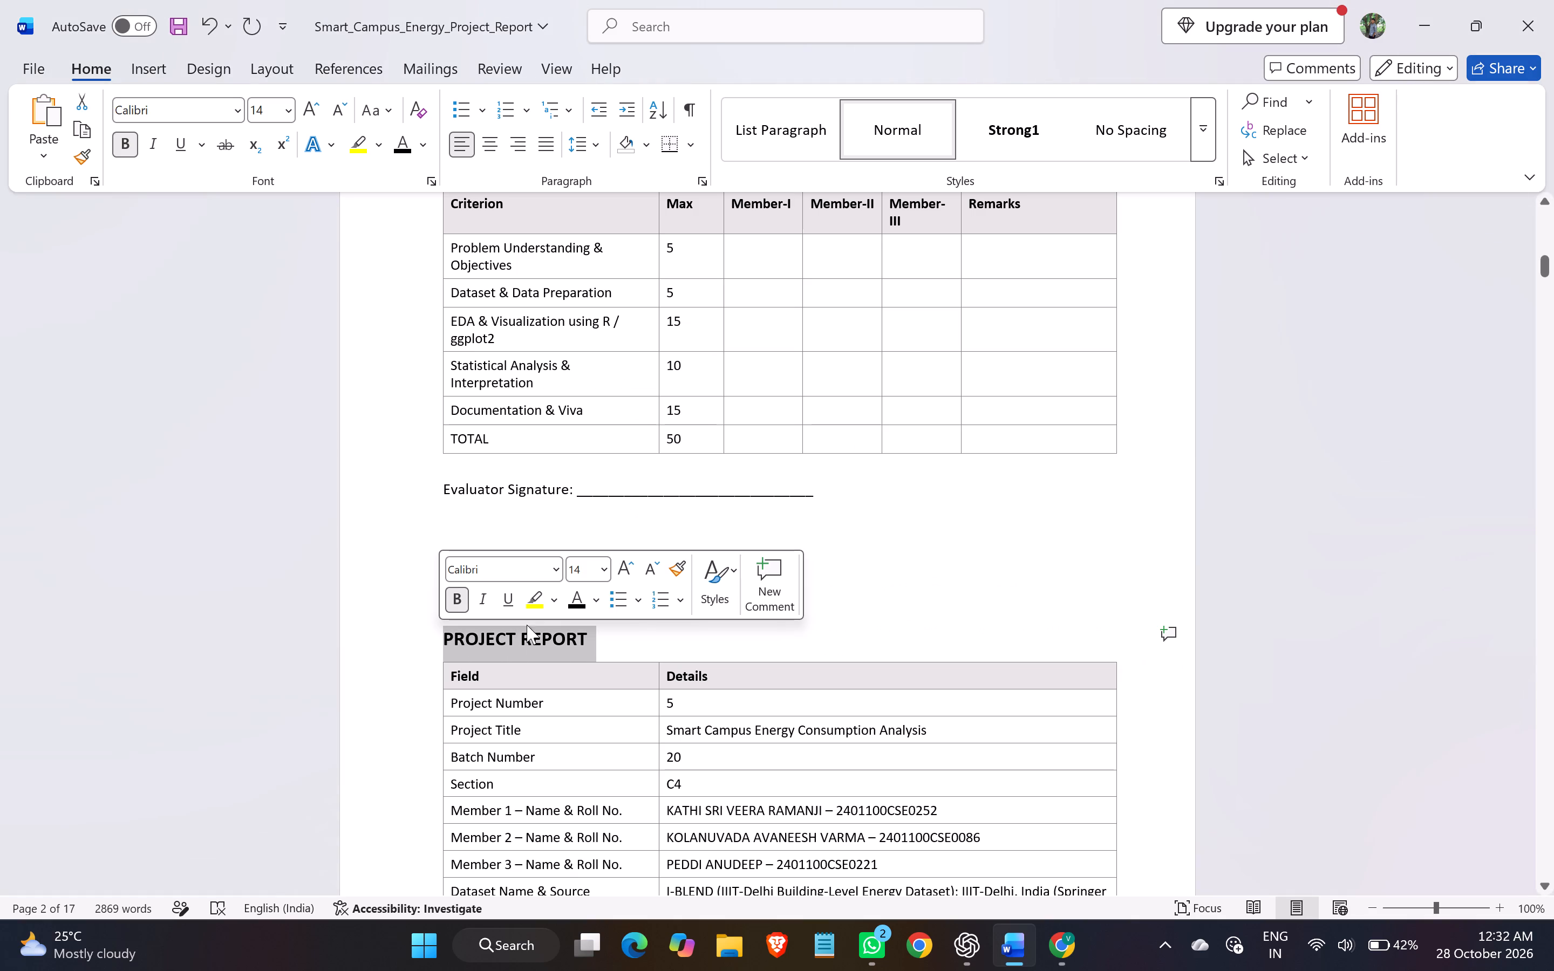
pyautogui.click(595, 598)
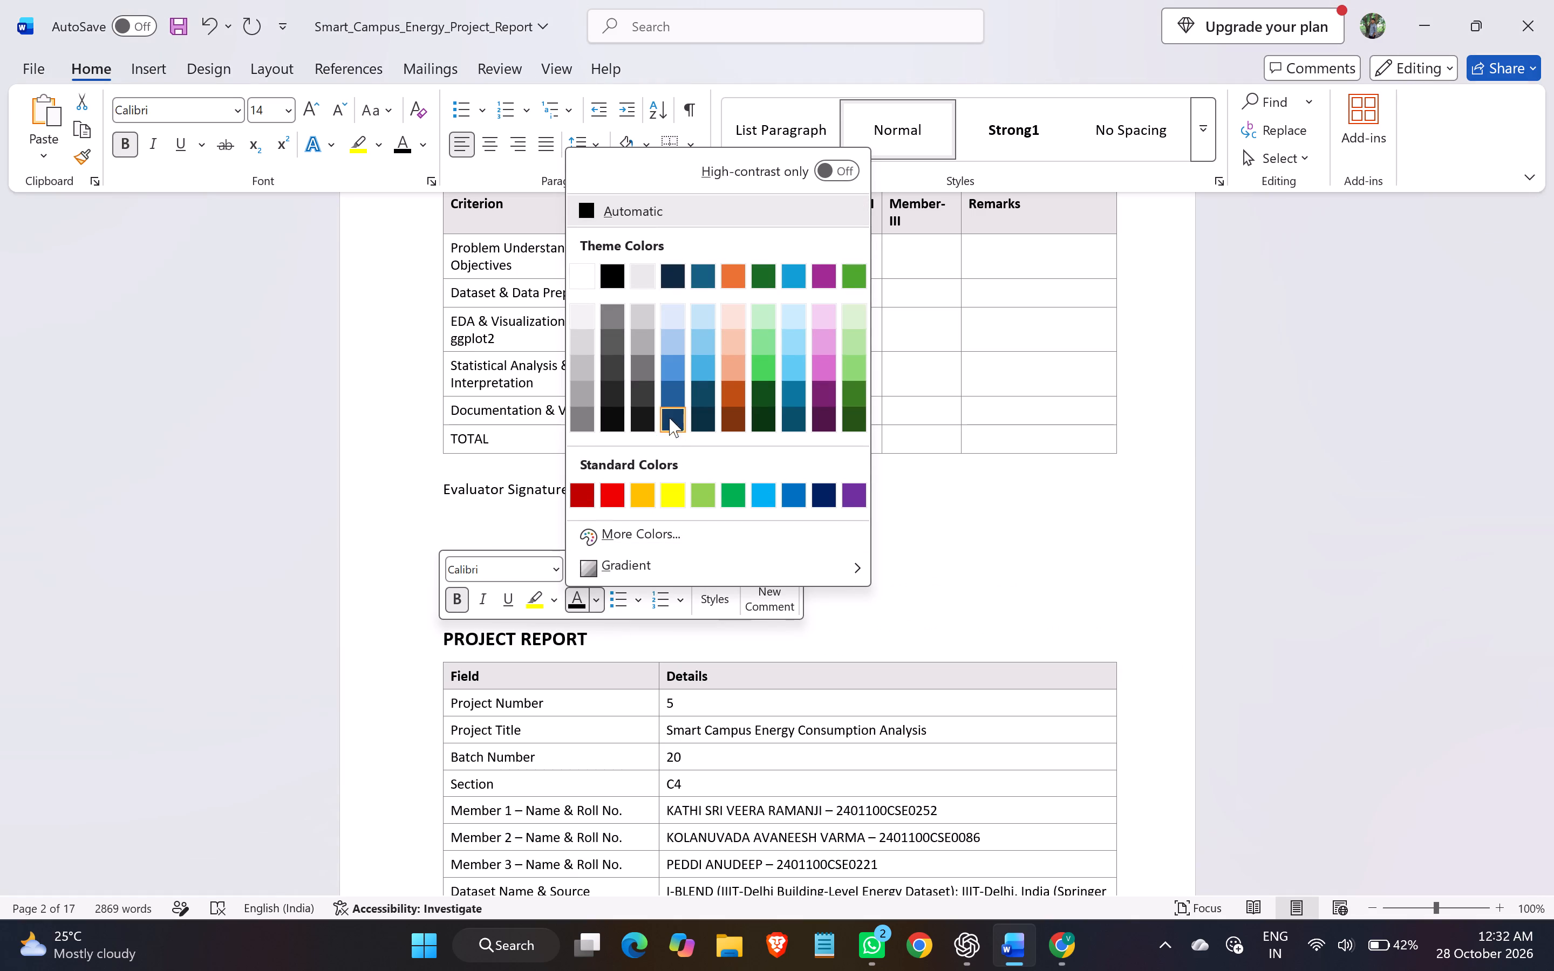
pyautogui.click(671, 400)
pyautogui.click(1014, 582)
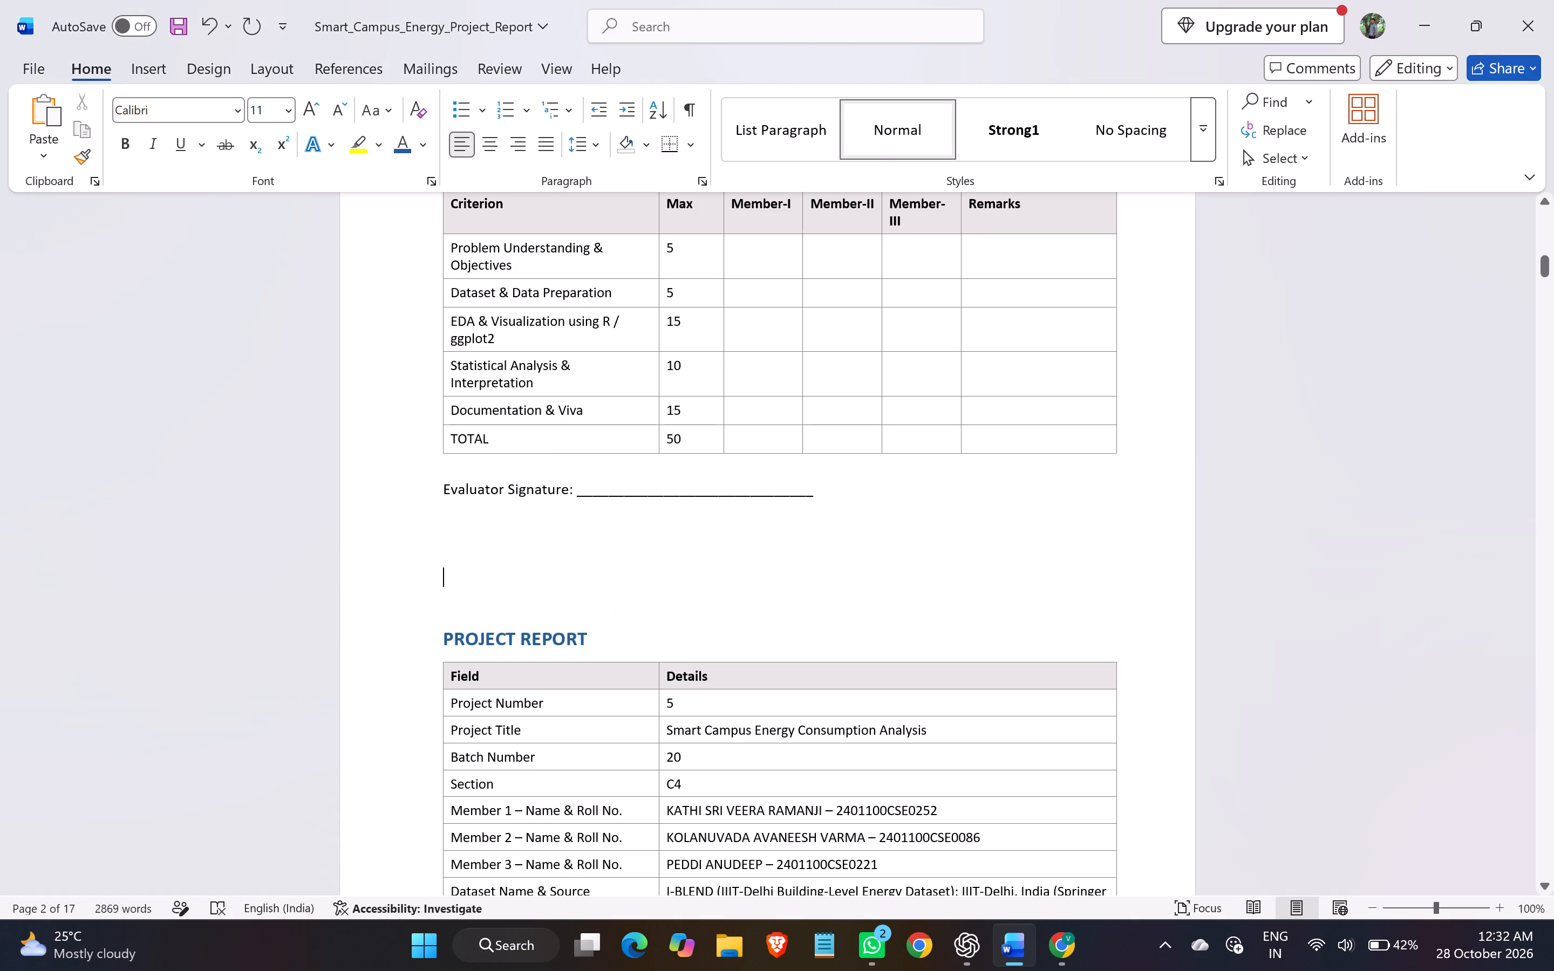
# Add the subheading "Project Details" between the PROJECT REPORT heading and the details table, following the Chrome PDF.
pyautogui.hotkey('alt', 'Tab')
pyautogui.hotkey('alt', 'Tab')
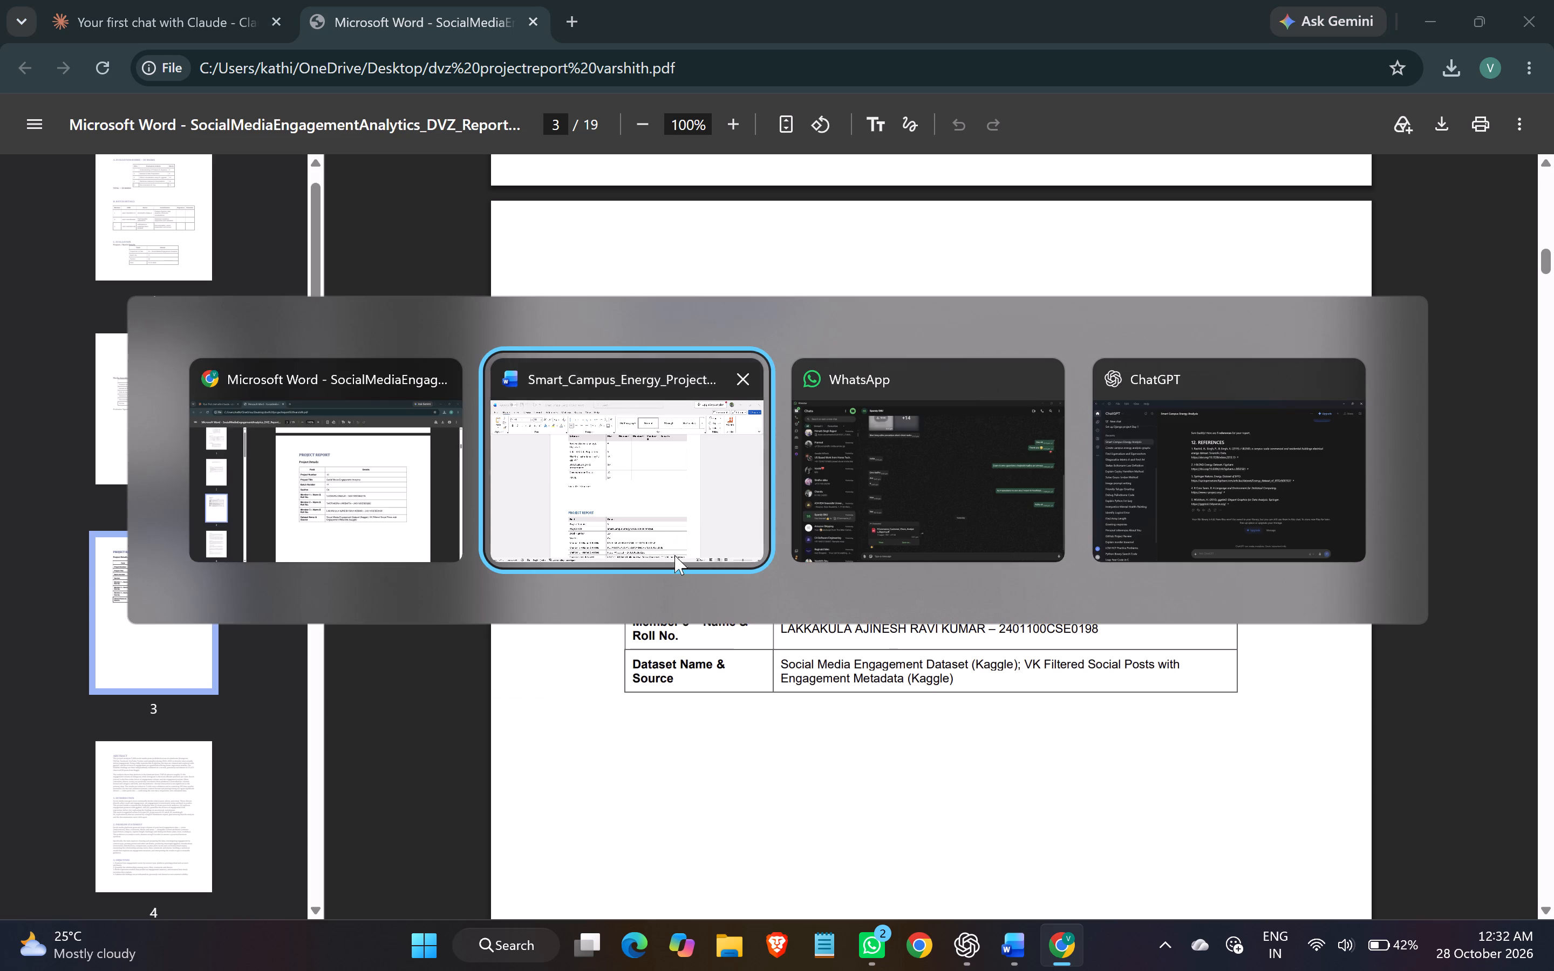
pyautogui.click(668, 540)
pyautogui.click(647, 638)
pyautogui.press('Return')
pyautogui.hotkey('alt', 'Tab')
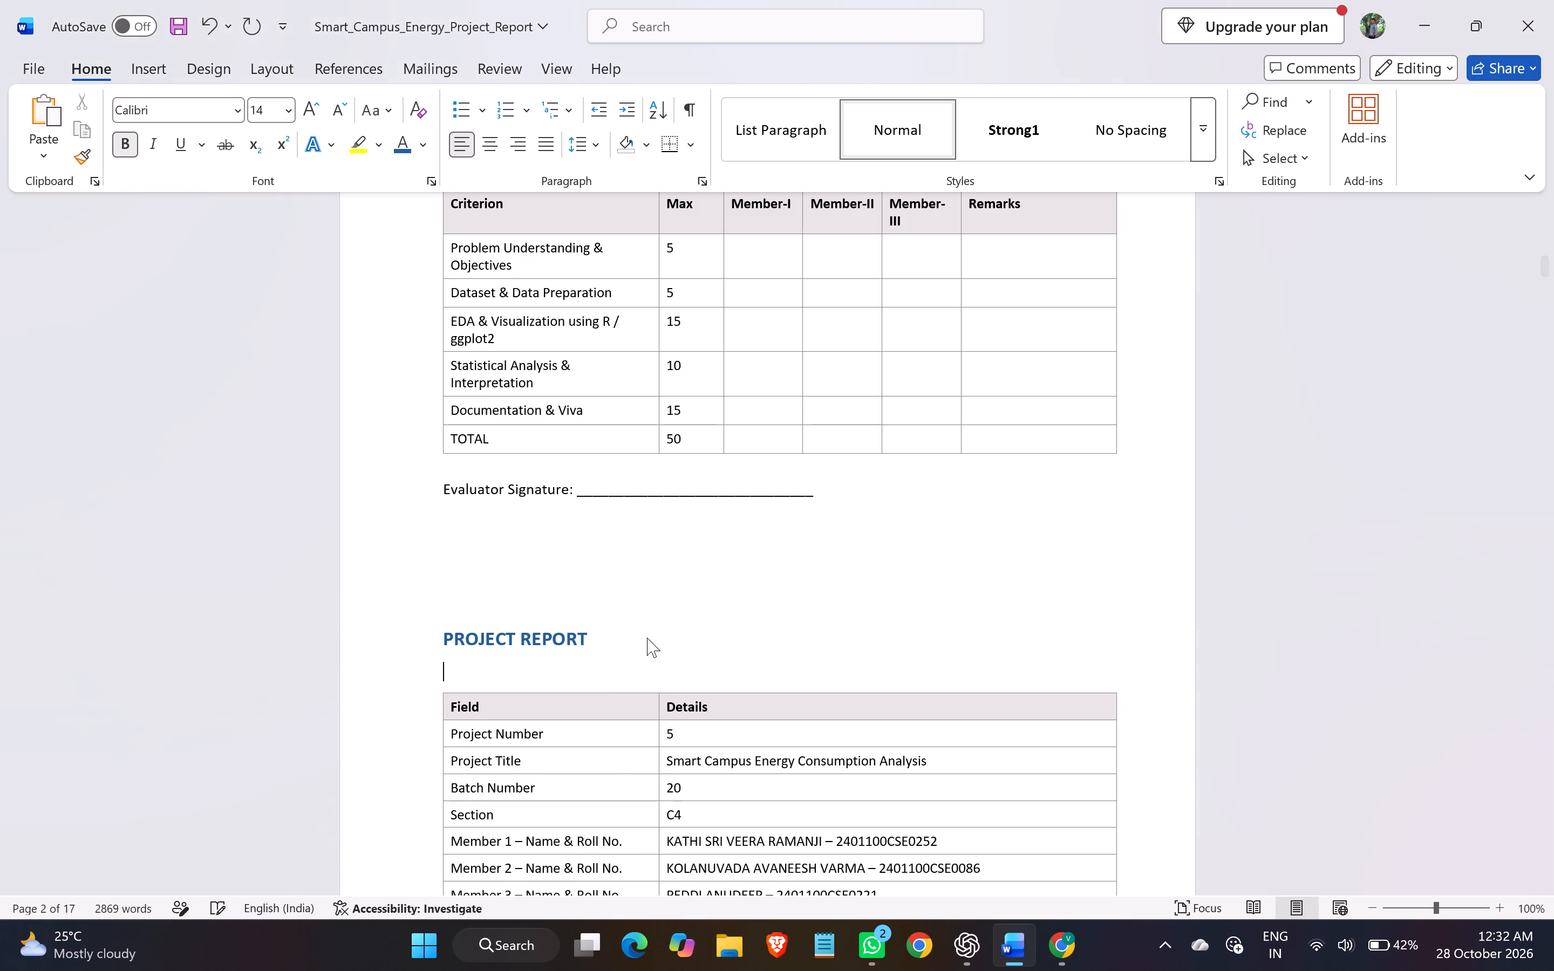
pyautogui.hotkey('alt', 'Tab')
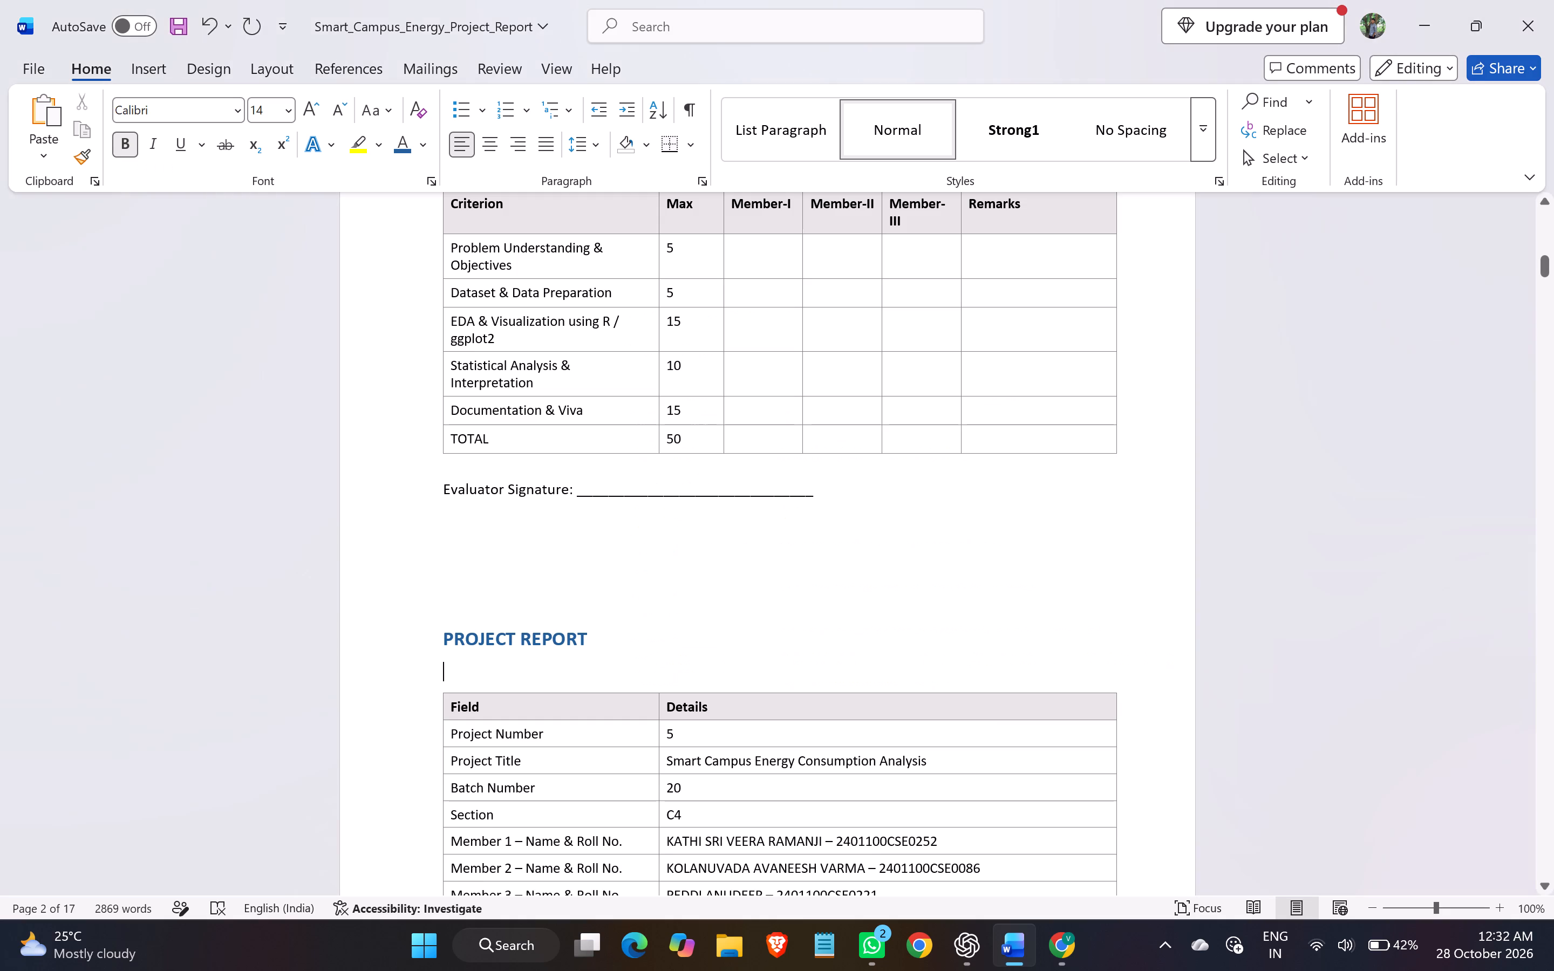
pyautogui.hotkey('shift', 'p')
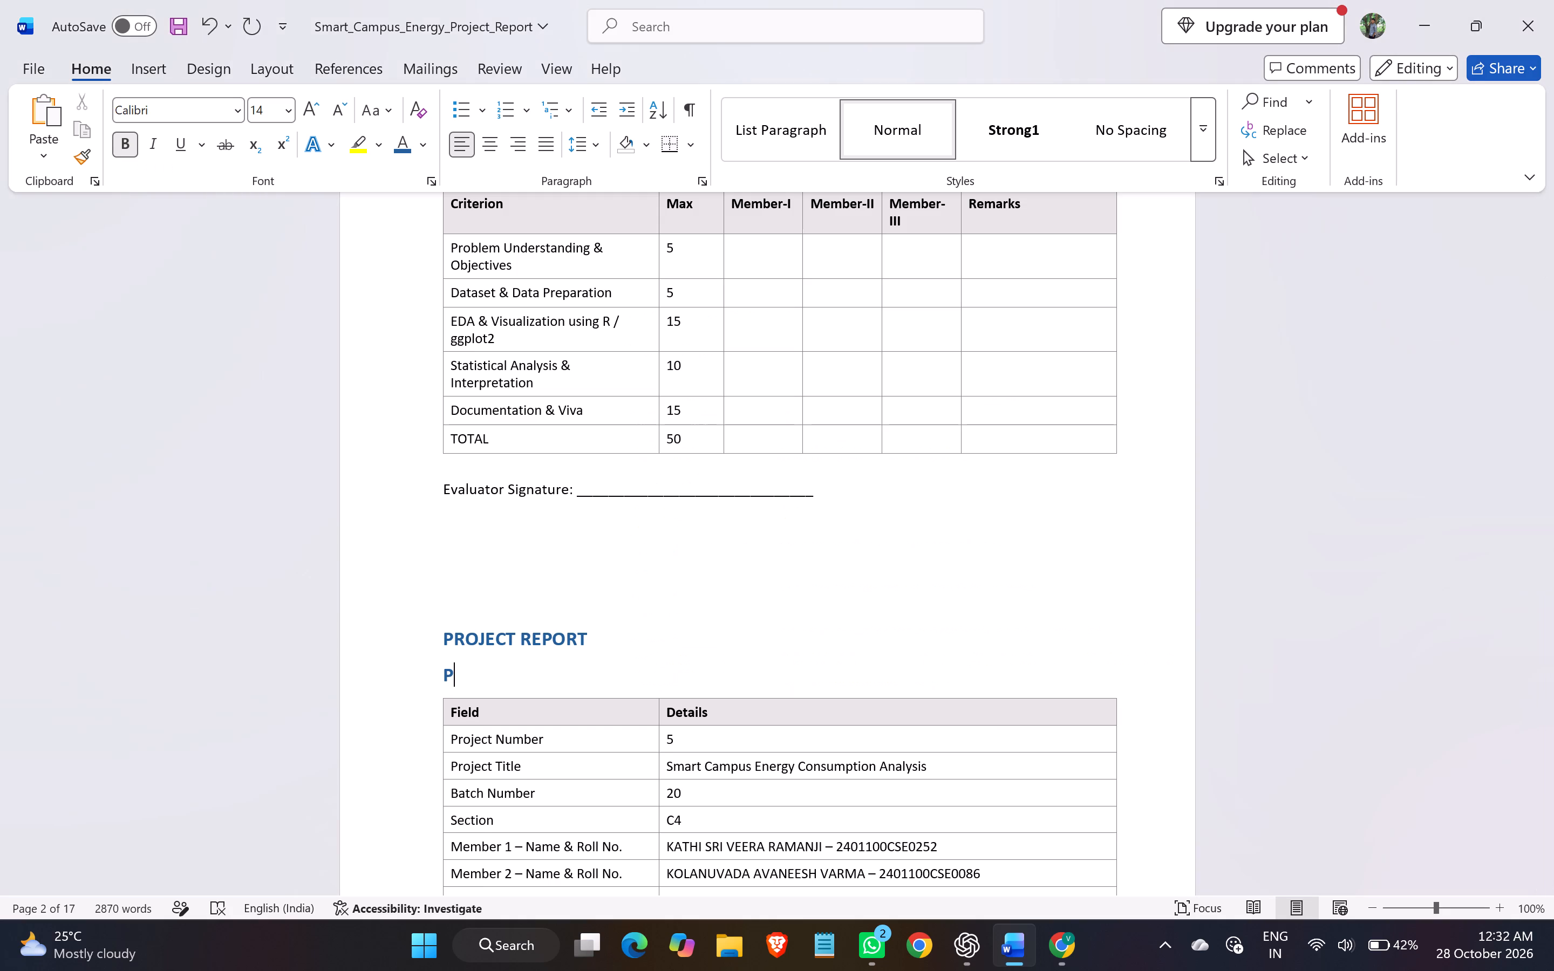
pyautogui.write('rojec')
pyautogui.press('space')
pyautogui.press('BackSpace')
pyautogui.write('t Details')
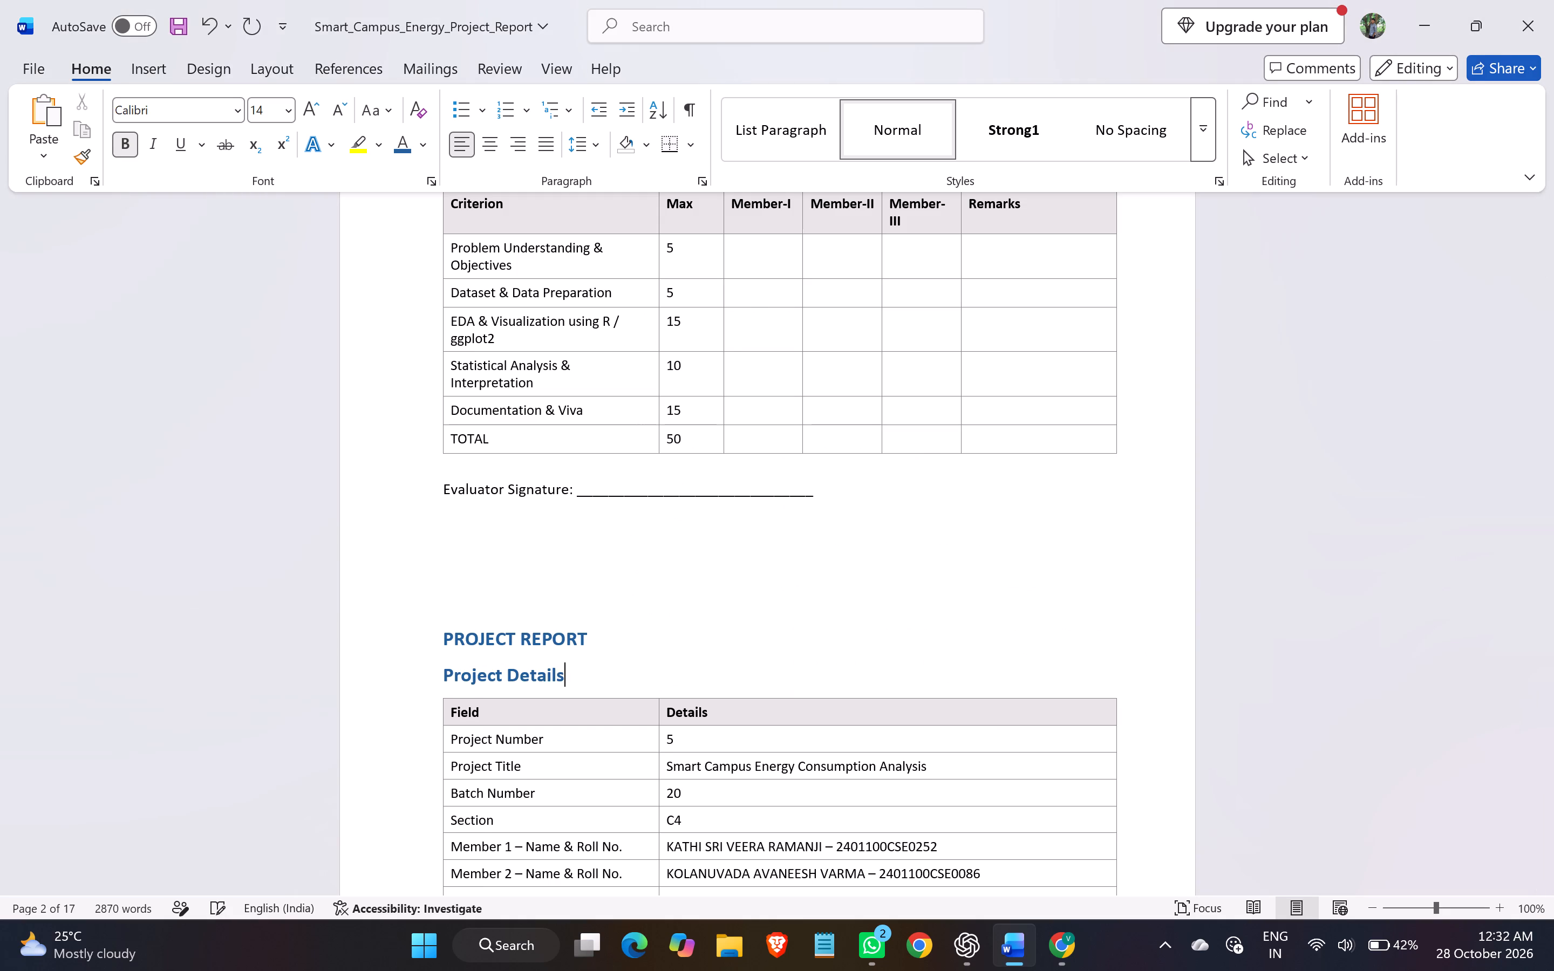
# Format the Project Details subheading at size 12 in black.
pyautogui.hotkey('alt', 'Tab')
pyautogui.hotkey('alt', 'Tab')
pyautogui.moveTo(567, 676); pyautogui.dragTo(442, 679)
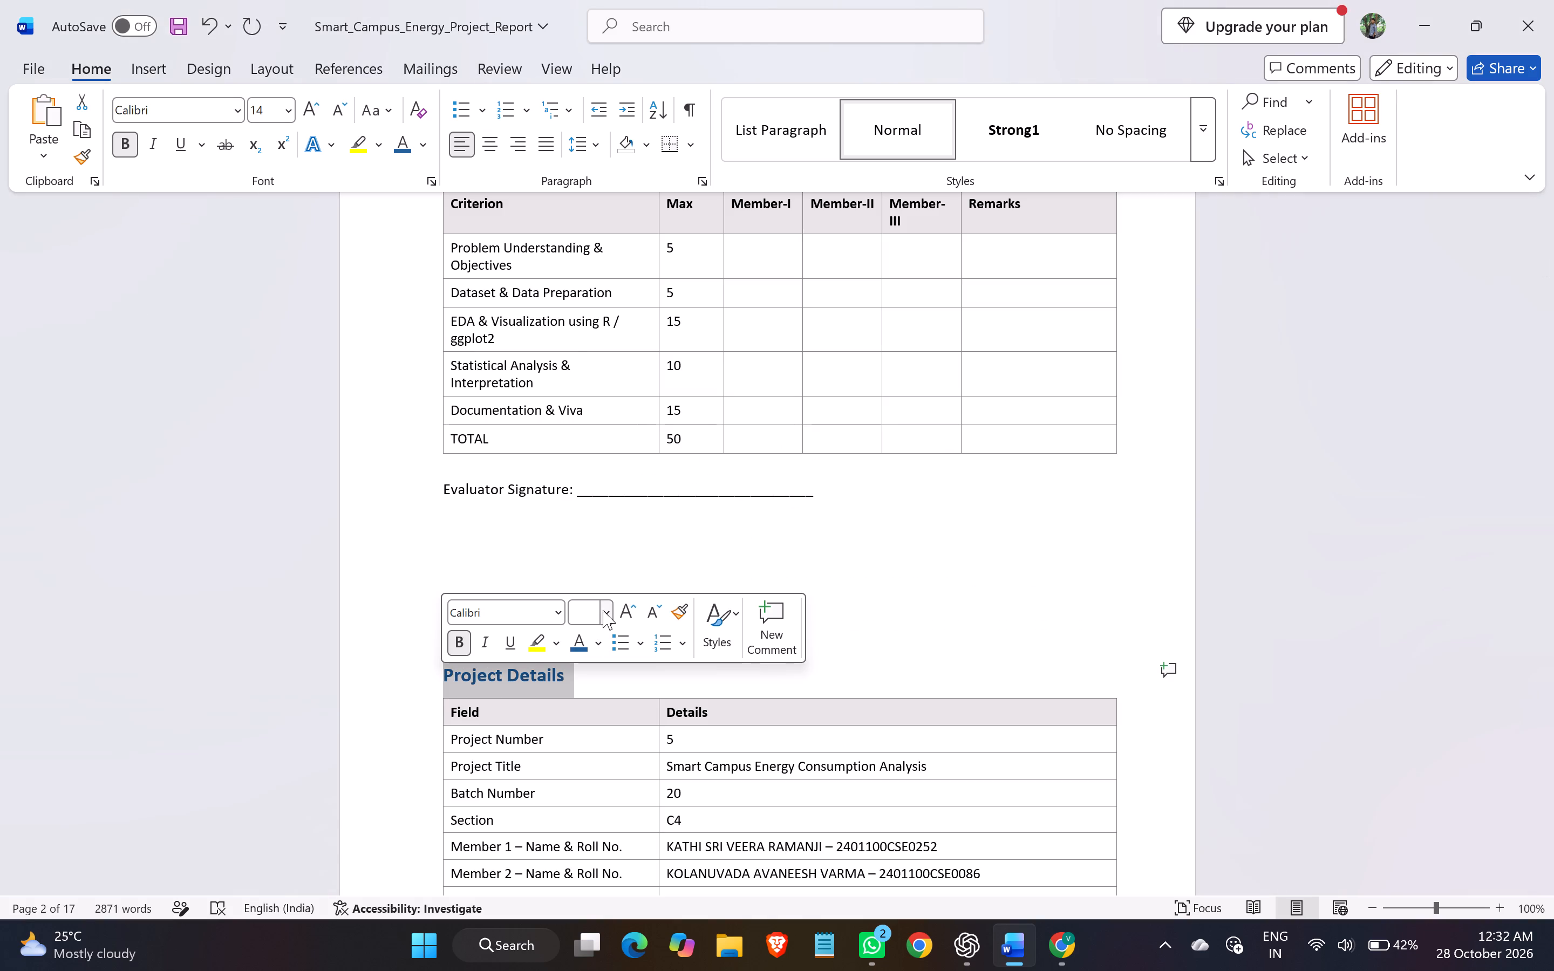
pyautogui.click(605, 609)
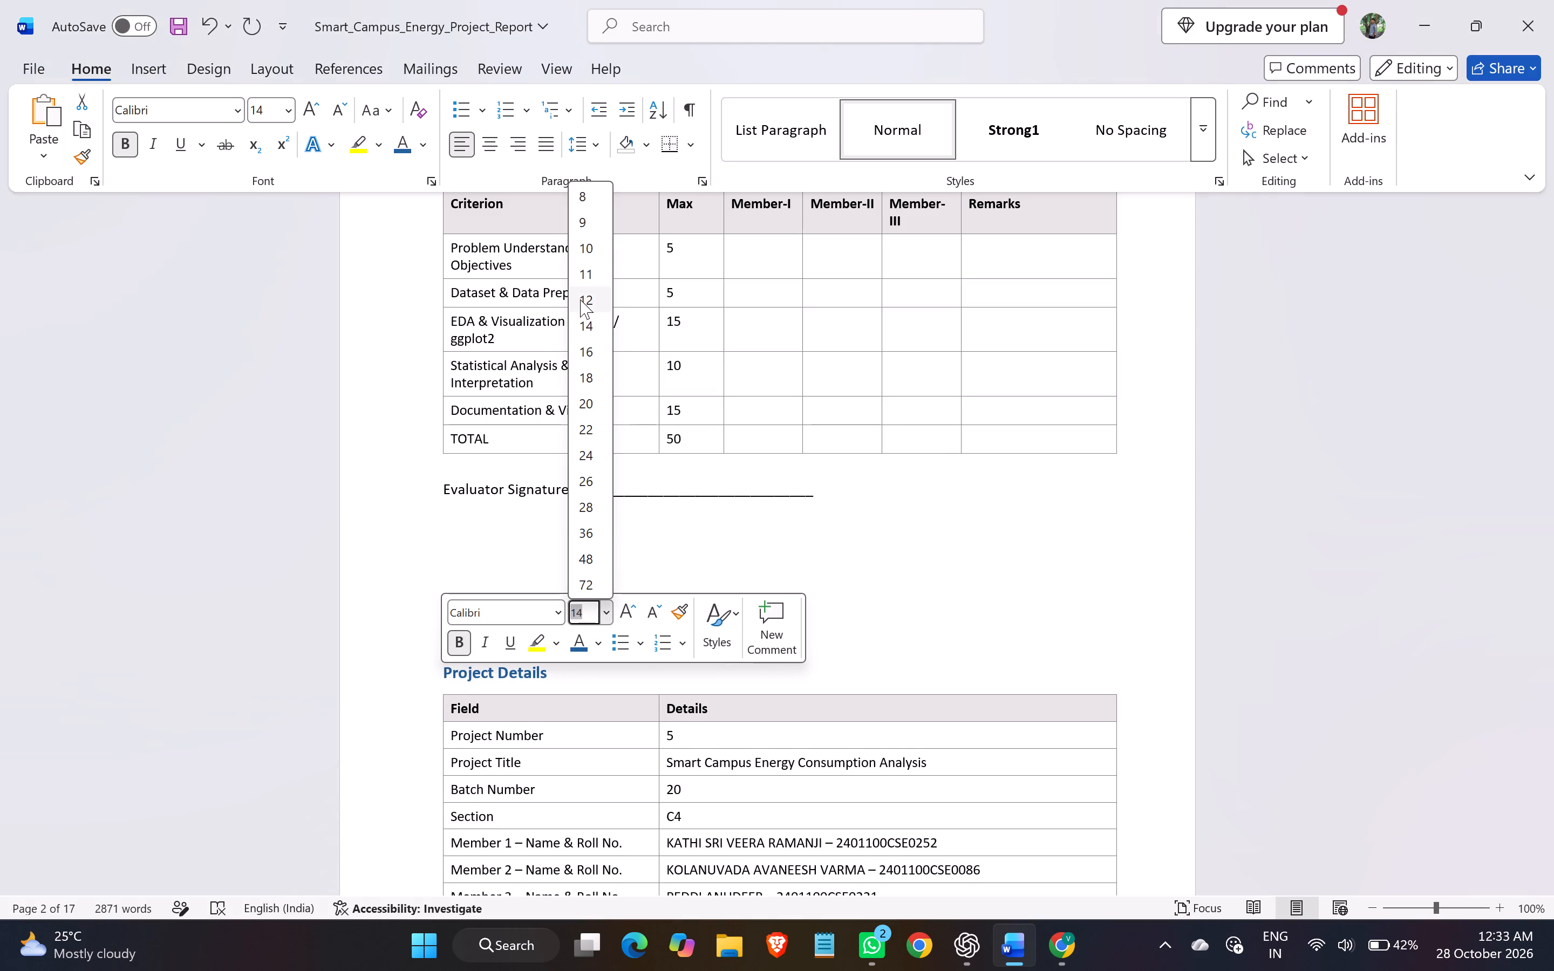
pyautogui.click(580, 299)
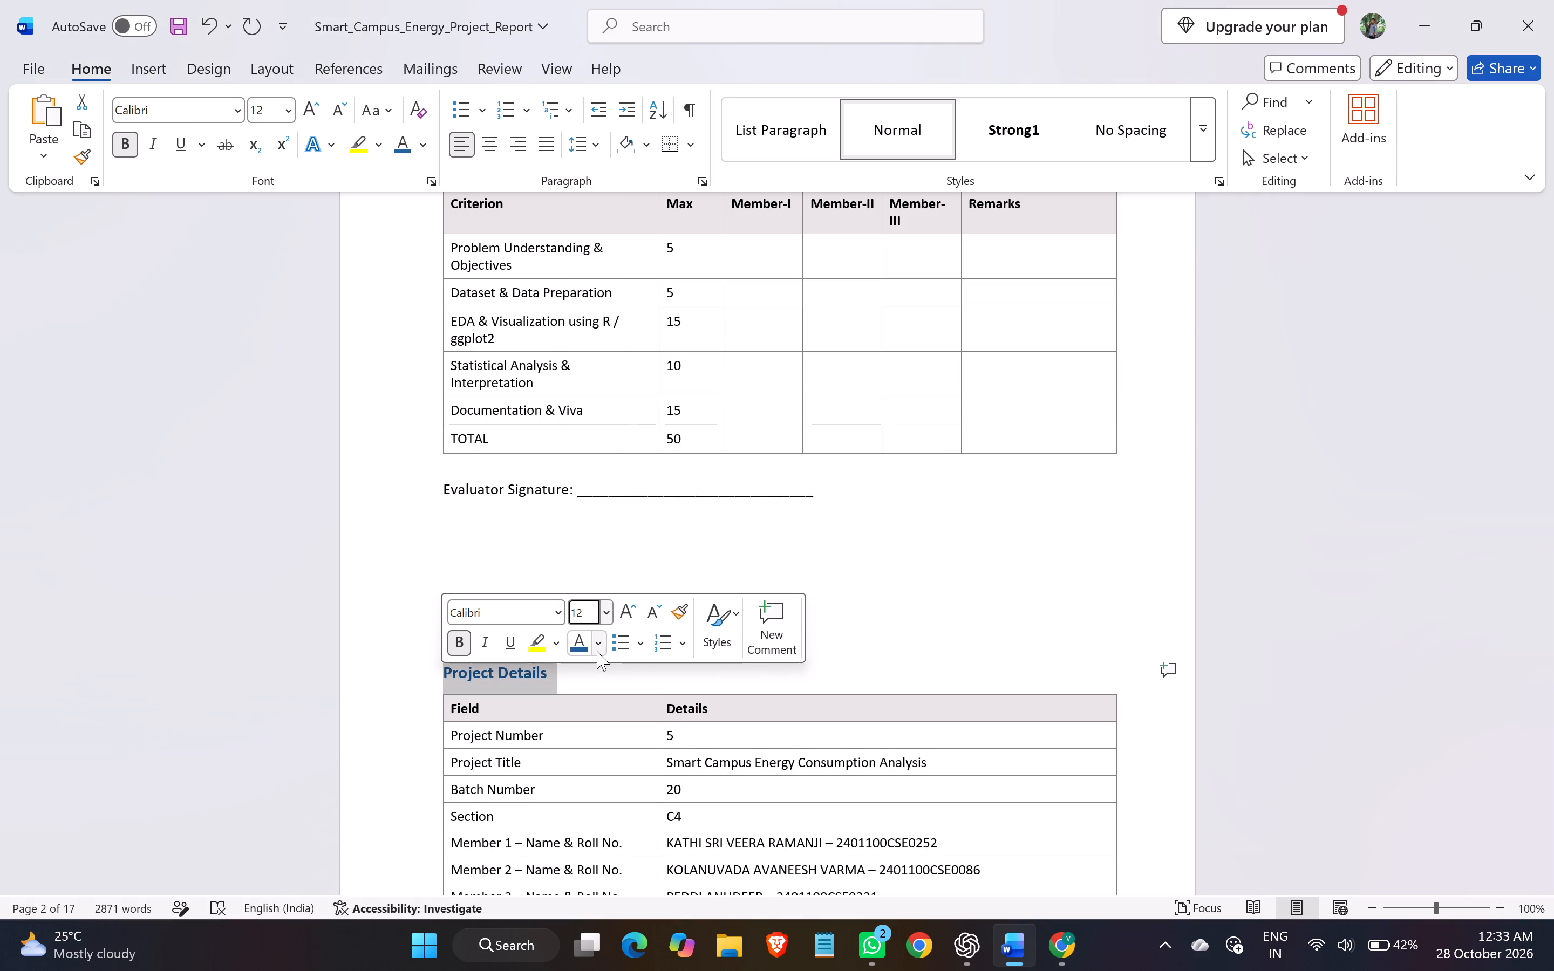
pyautogui.click(597, 651)
pyautogui.click(590, 248)
pyautogui.click(1102, 562)
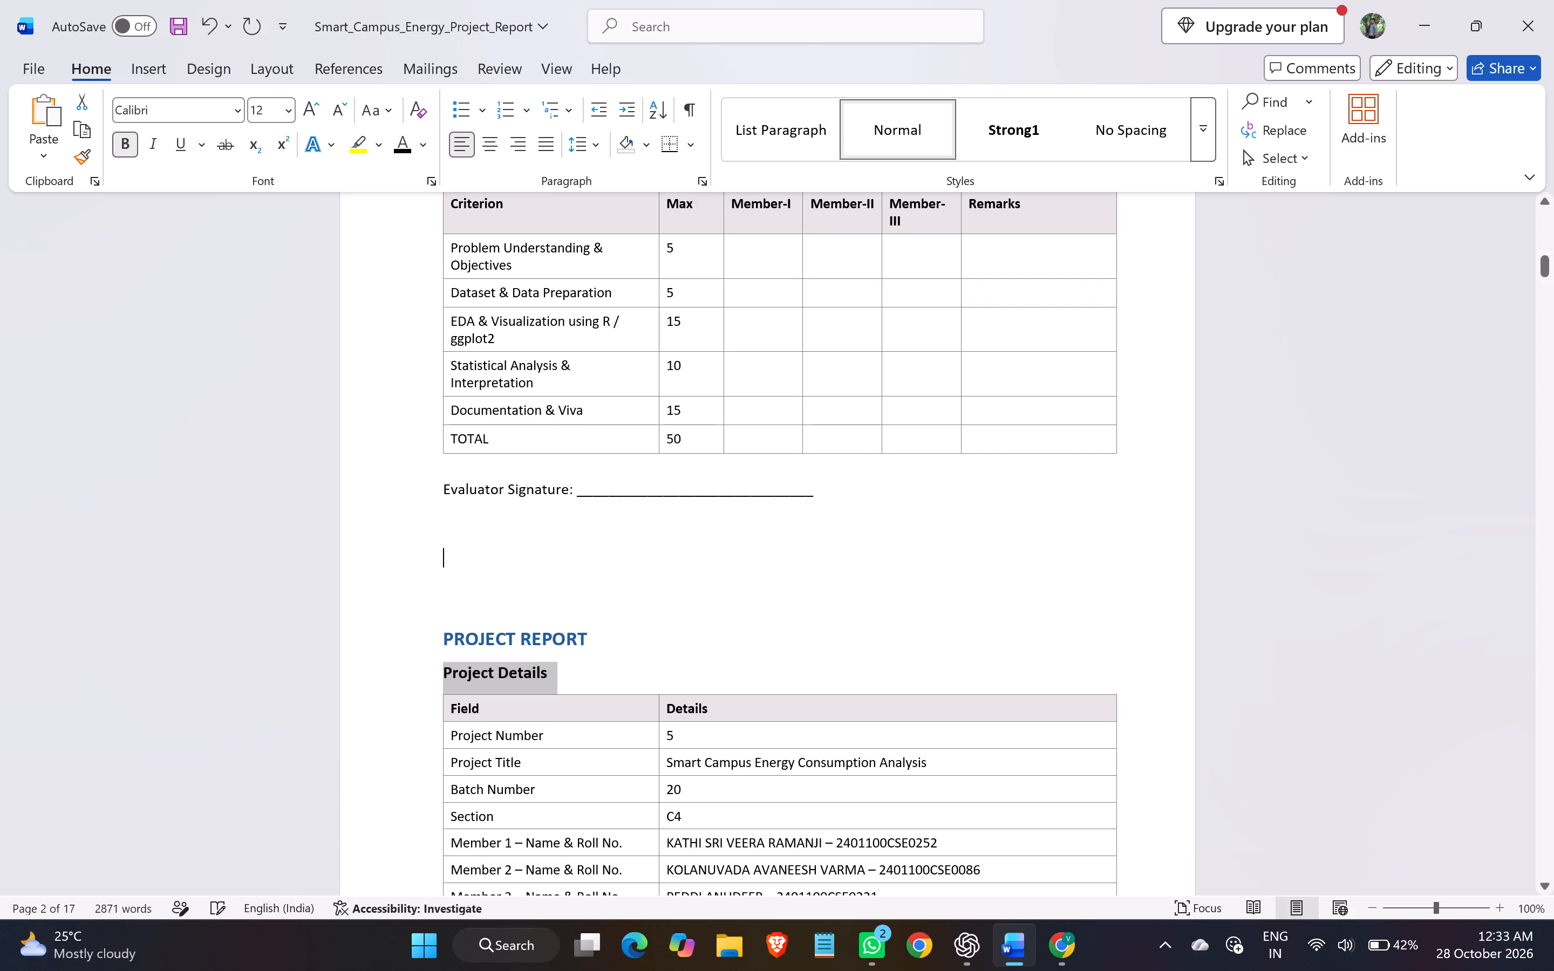
# Compare the ABSTRACT page with the Chrome PDF and delete three blank lines above the ABSTRACT heading in the Word report.
pyautogui.hotkey('alt', 'Tab')
pyautogui.hotkey('alt', 'Tab')
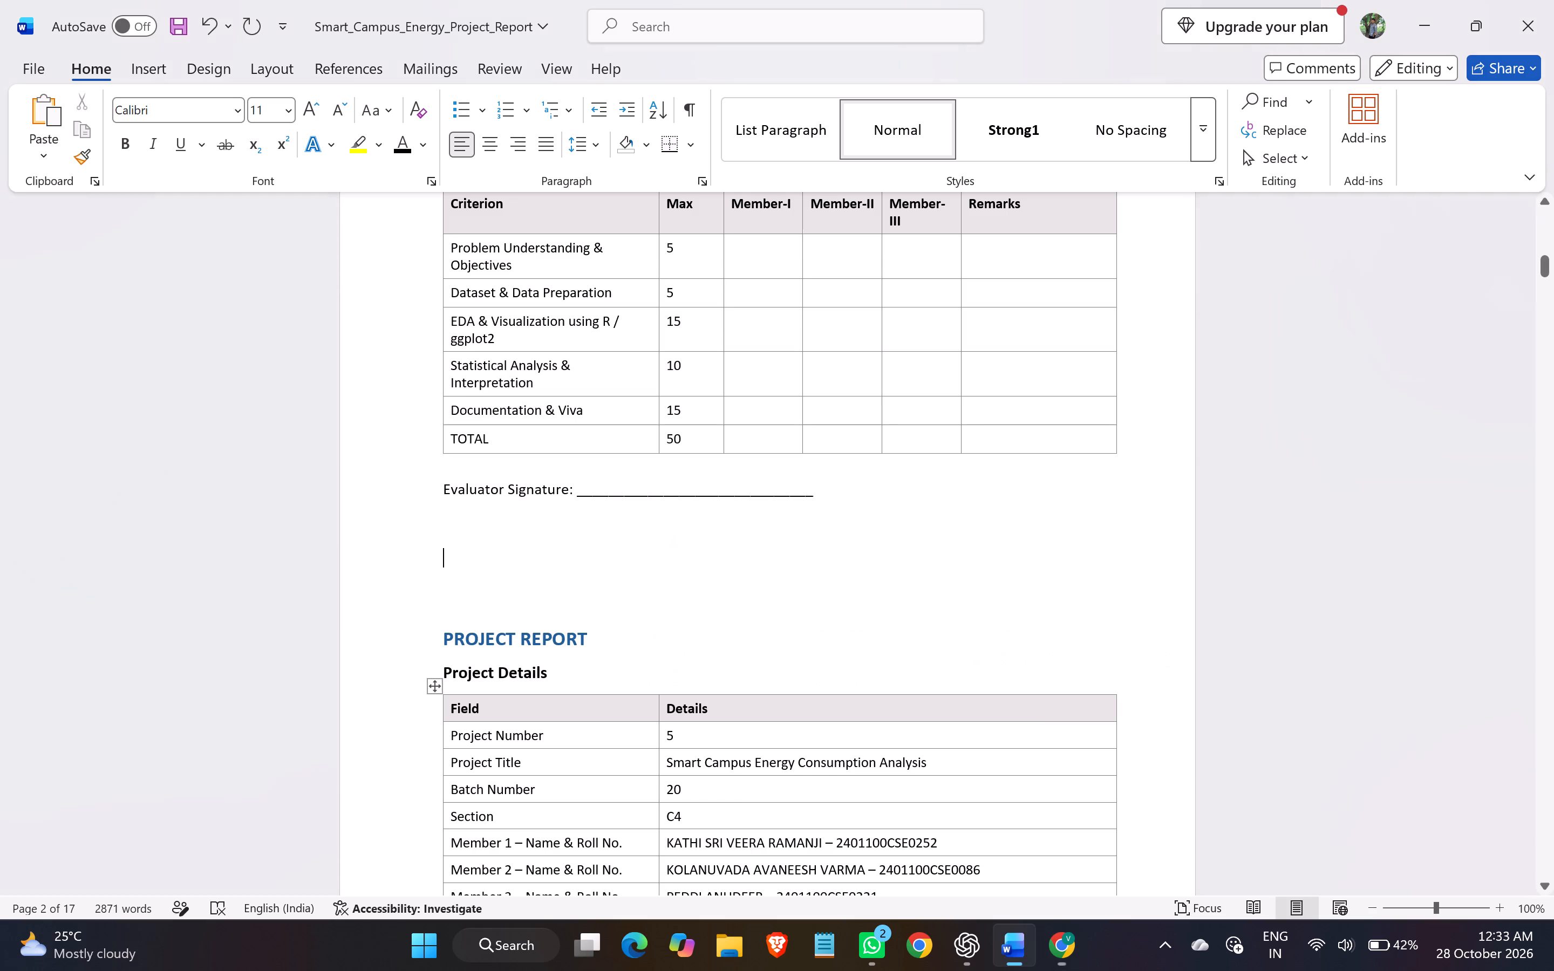
pyautogui.scroll(-15, 891, 742)
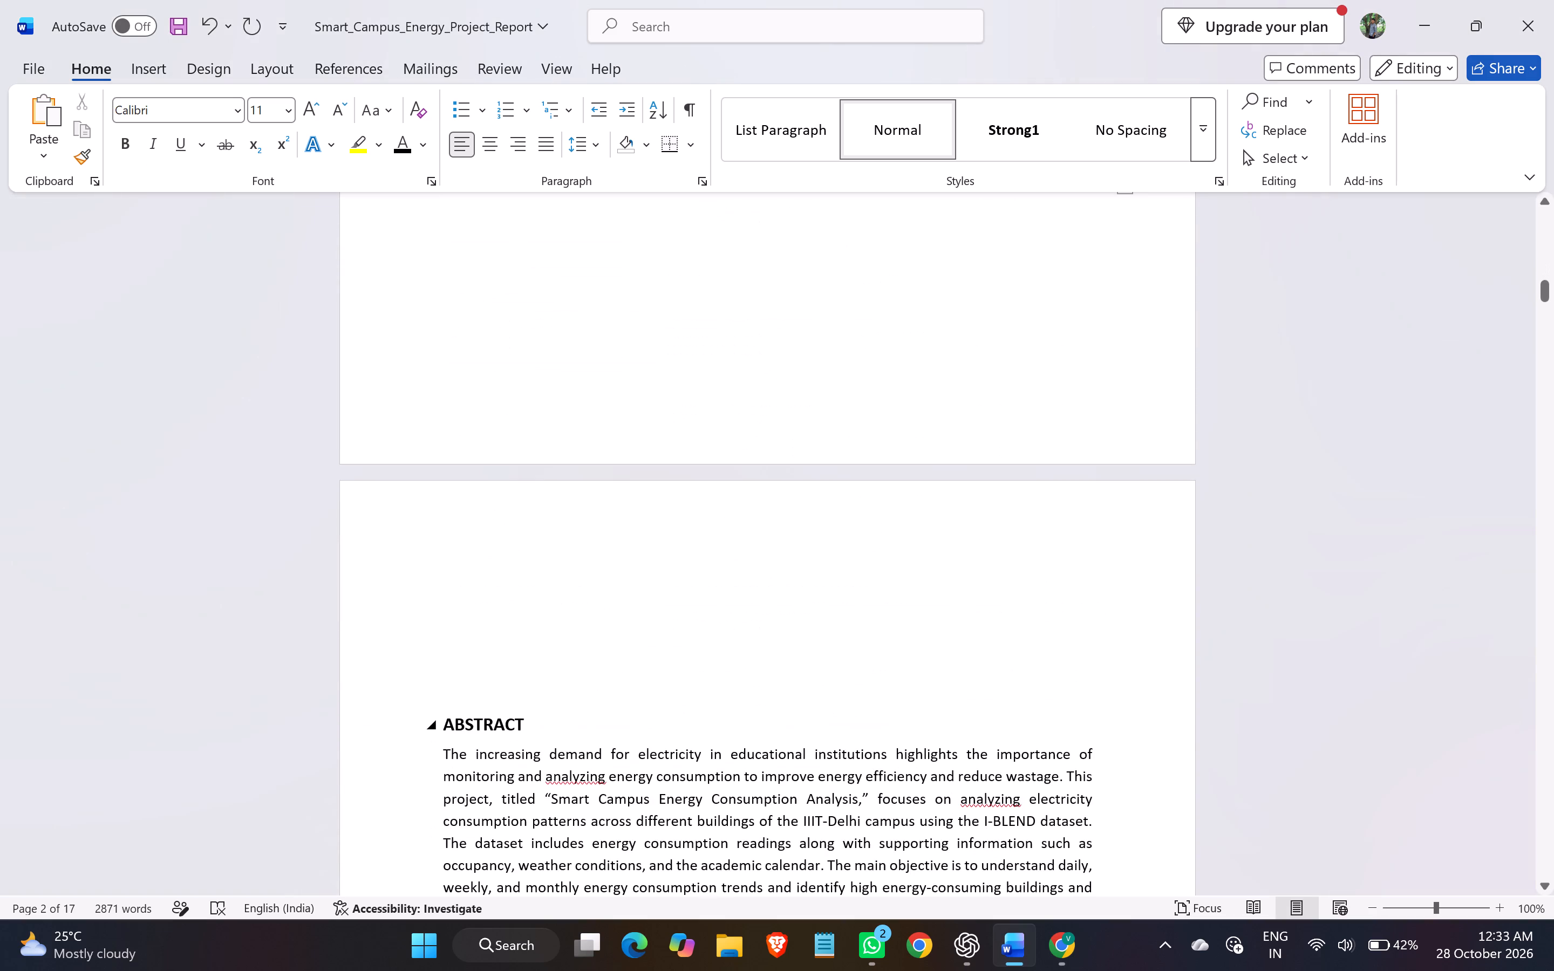
pyautogui.hotkey('alt', 'Tab')
pyautogui.scroll(-10, 921, 787)
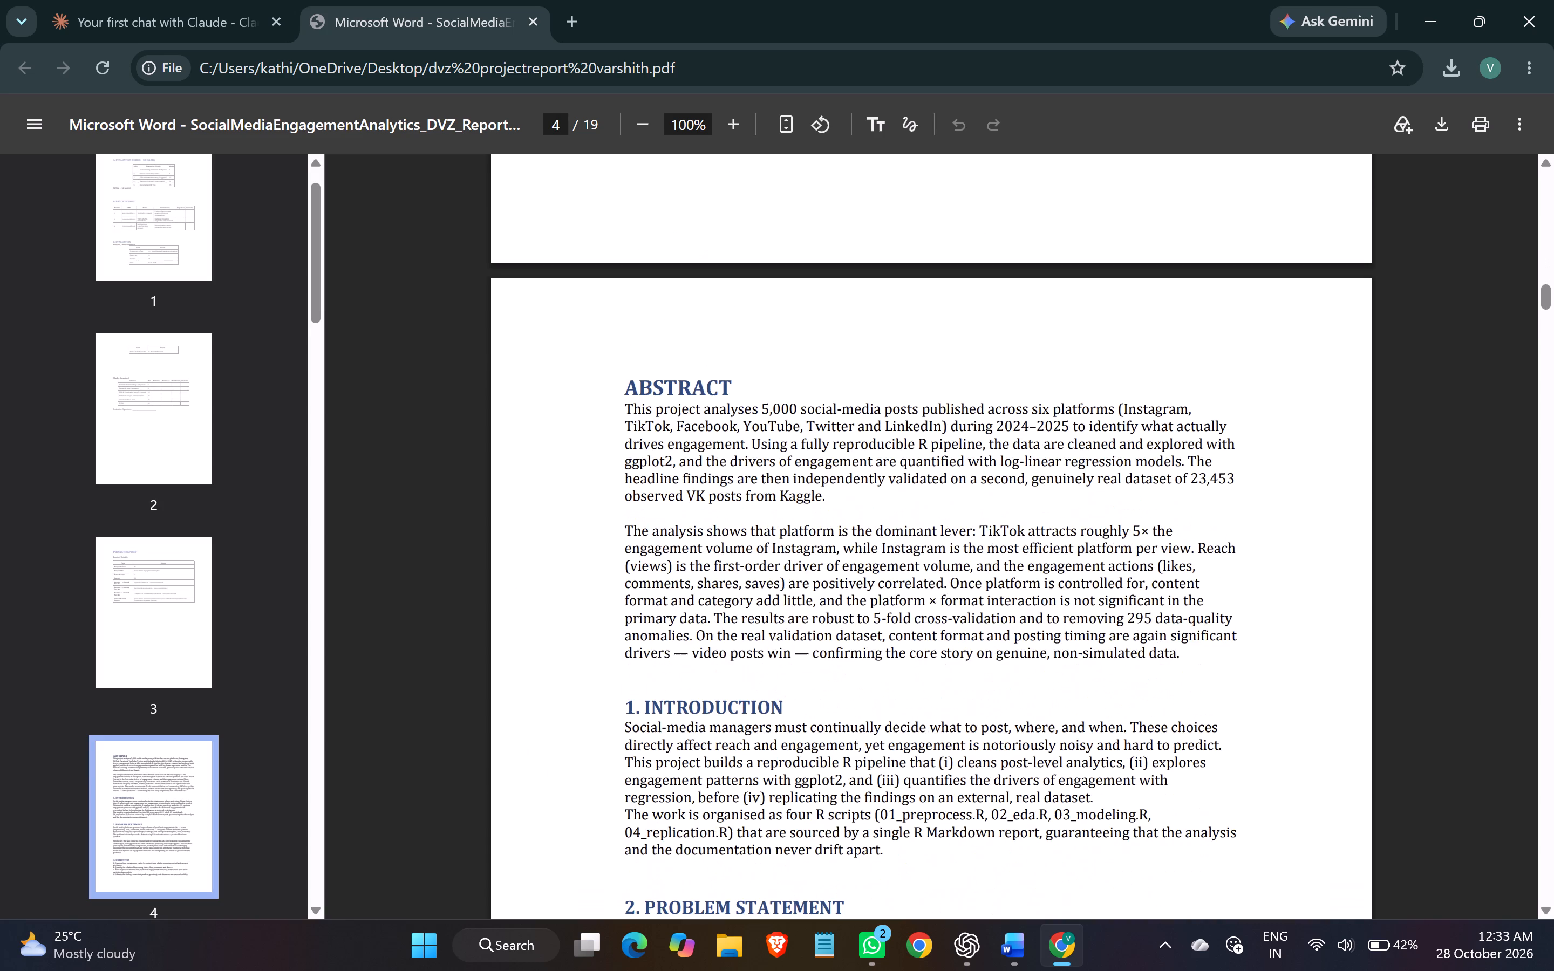
pyautogui.hotkey('alt', 'Tab')
pyautogui.click(672, 666)
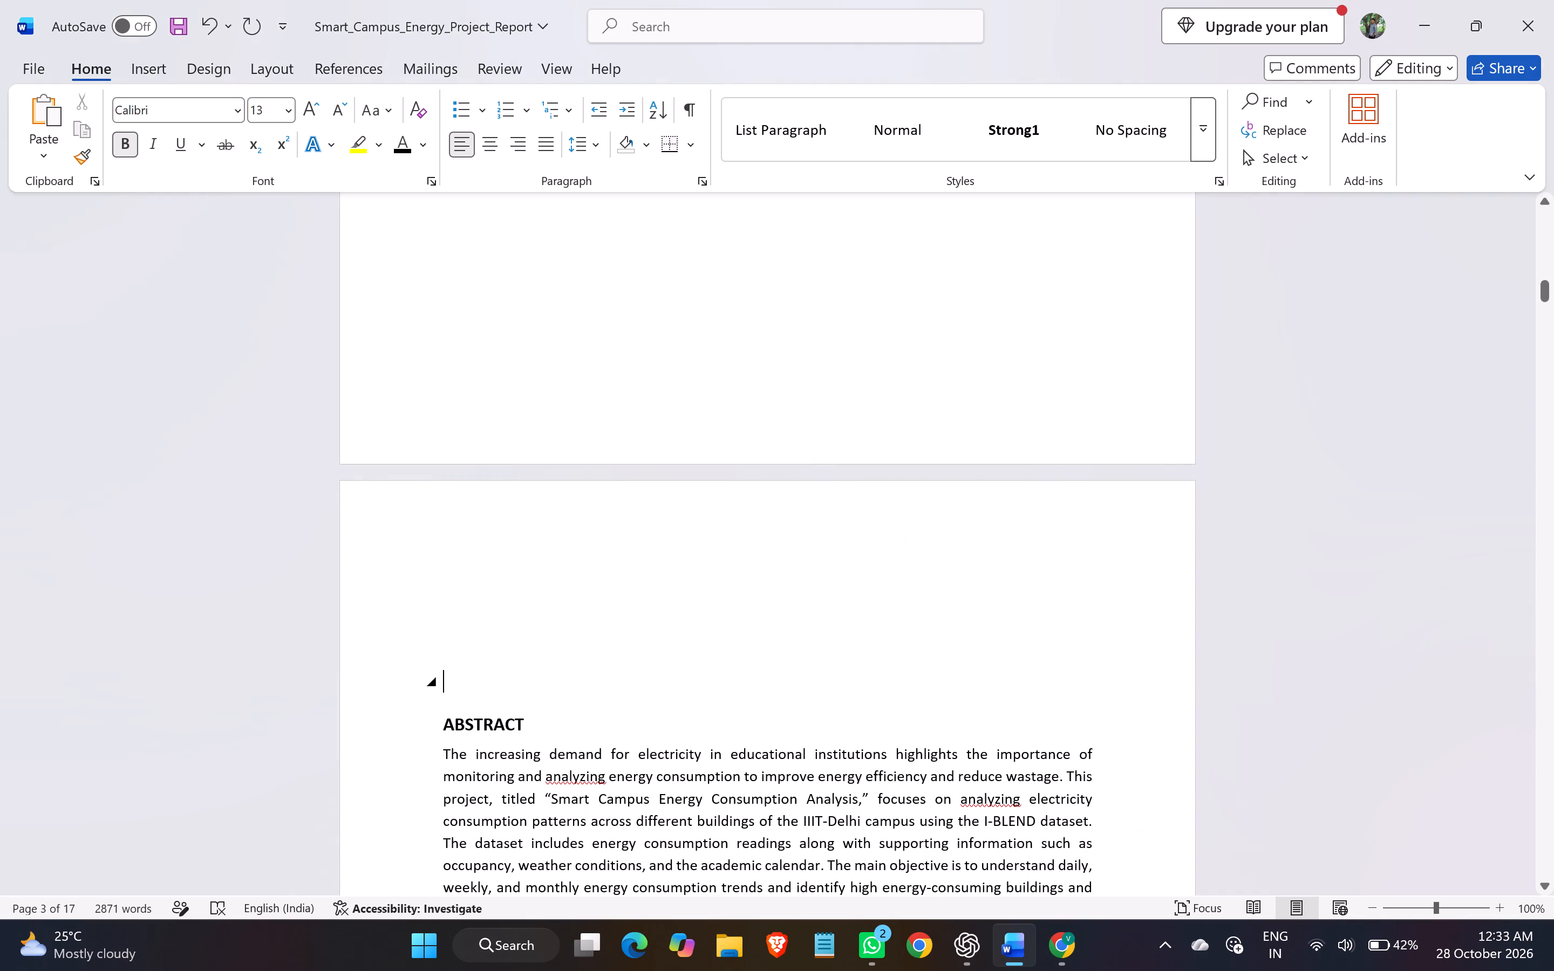
pyautogui.press('BackSpace')
pyautogui.press('BackSpace')
pyautogui.press('BackSpace')
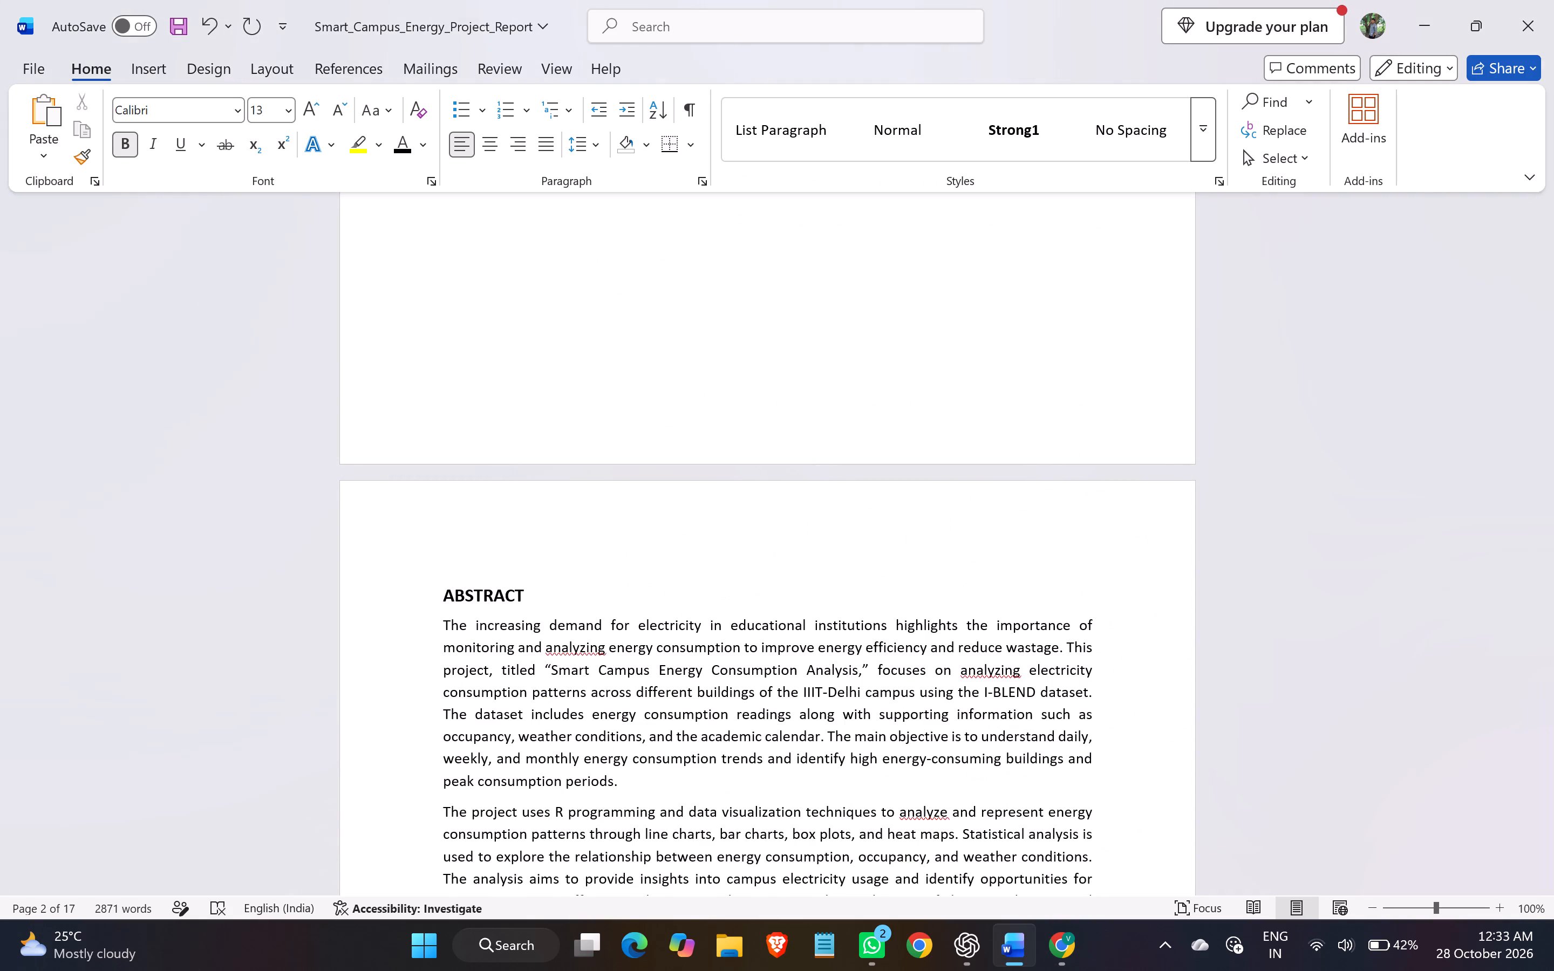
# Colour the ABSTRACT heading the same dark blue as the PROJECT REPORT heading.
pyautogui.hotkey('alt', 'Tab')
pyautogui.hotkey('alt', 'Tab')
pyautogui.moveTo(544, 593); pyautogui.dragTo(445, 593)
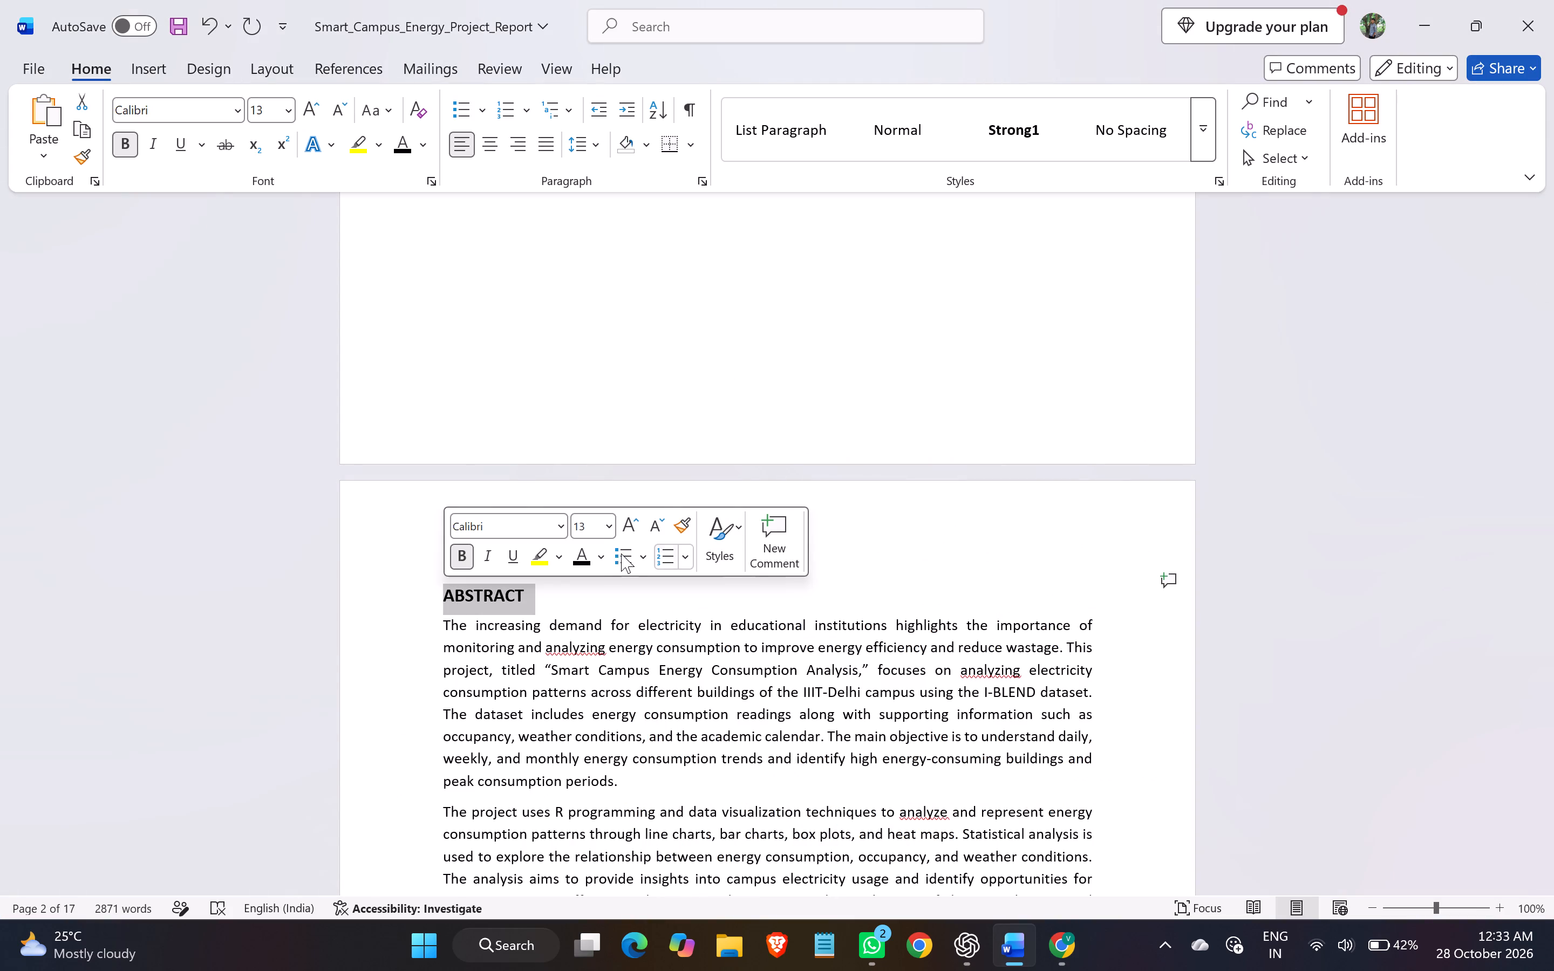
pyautogui.click(597, 555)
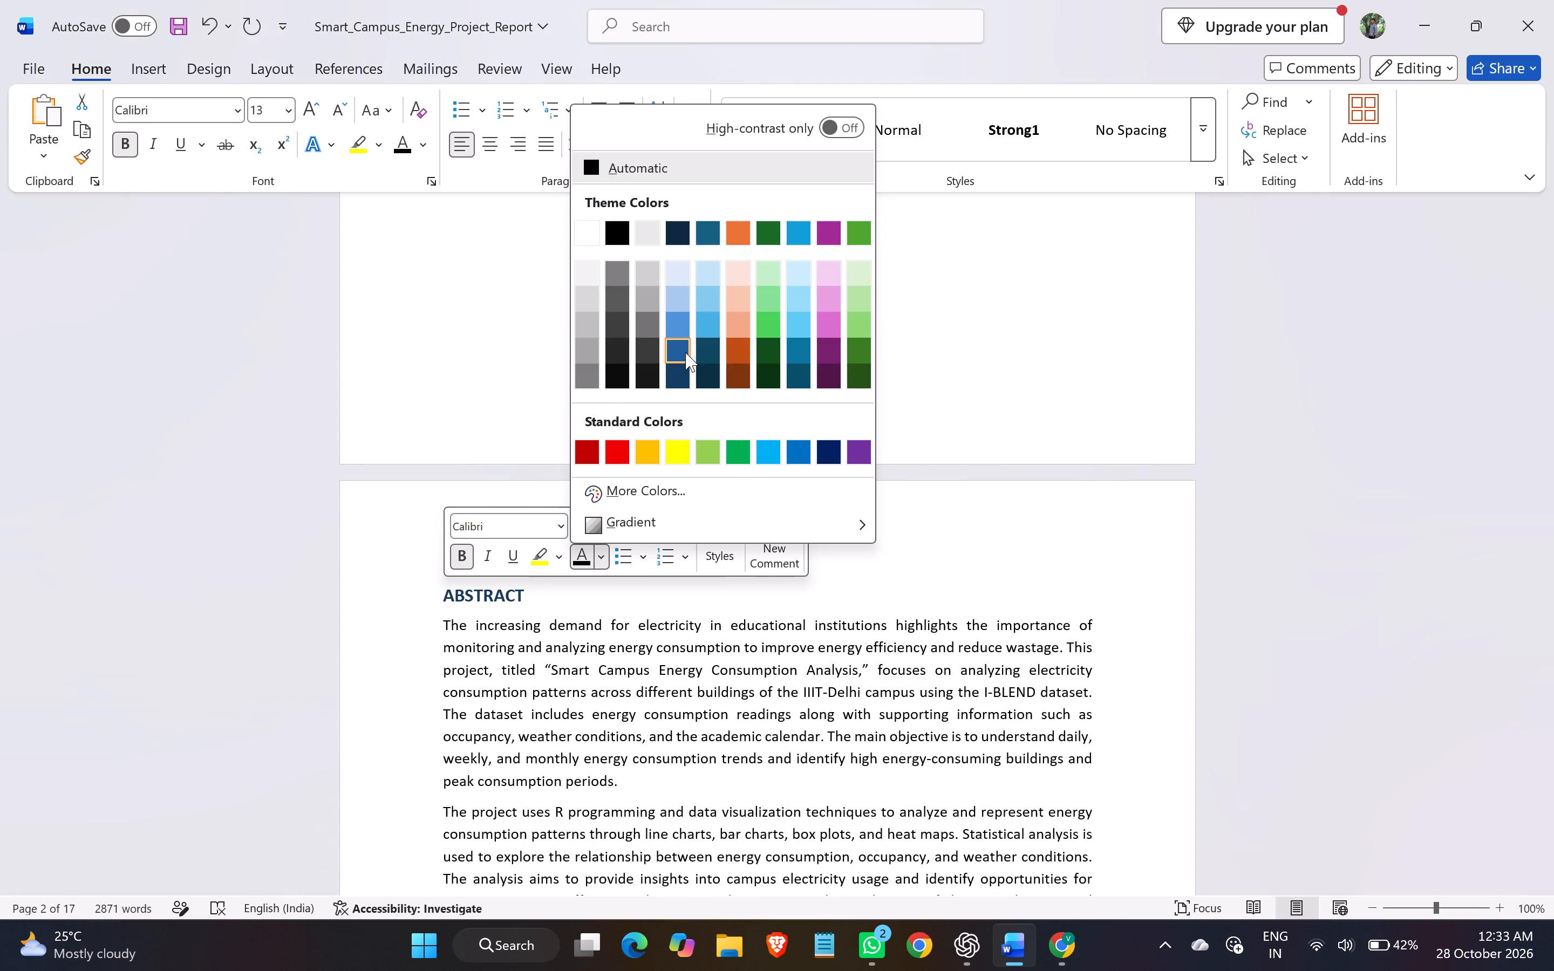
pyautogui.click(685, 348)
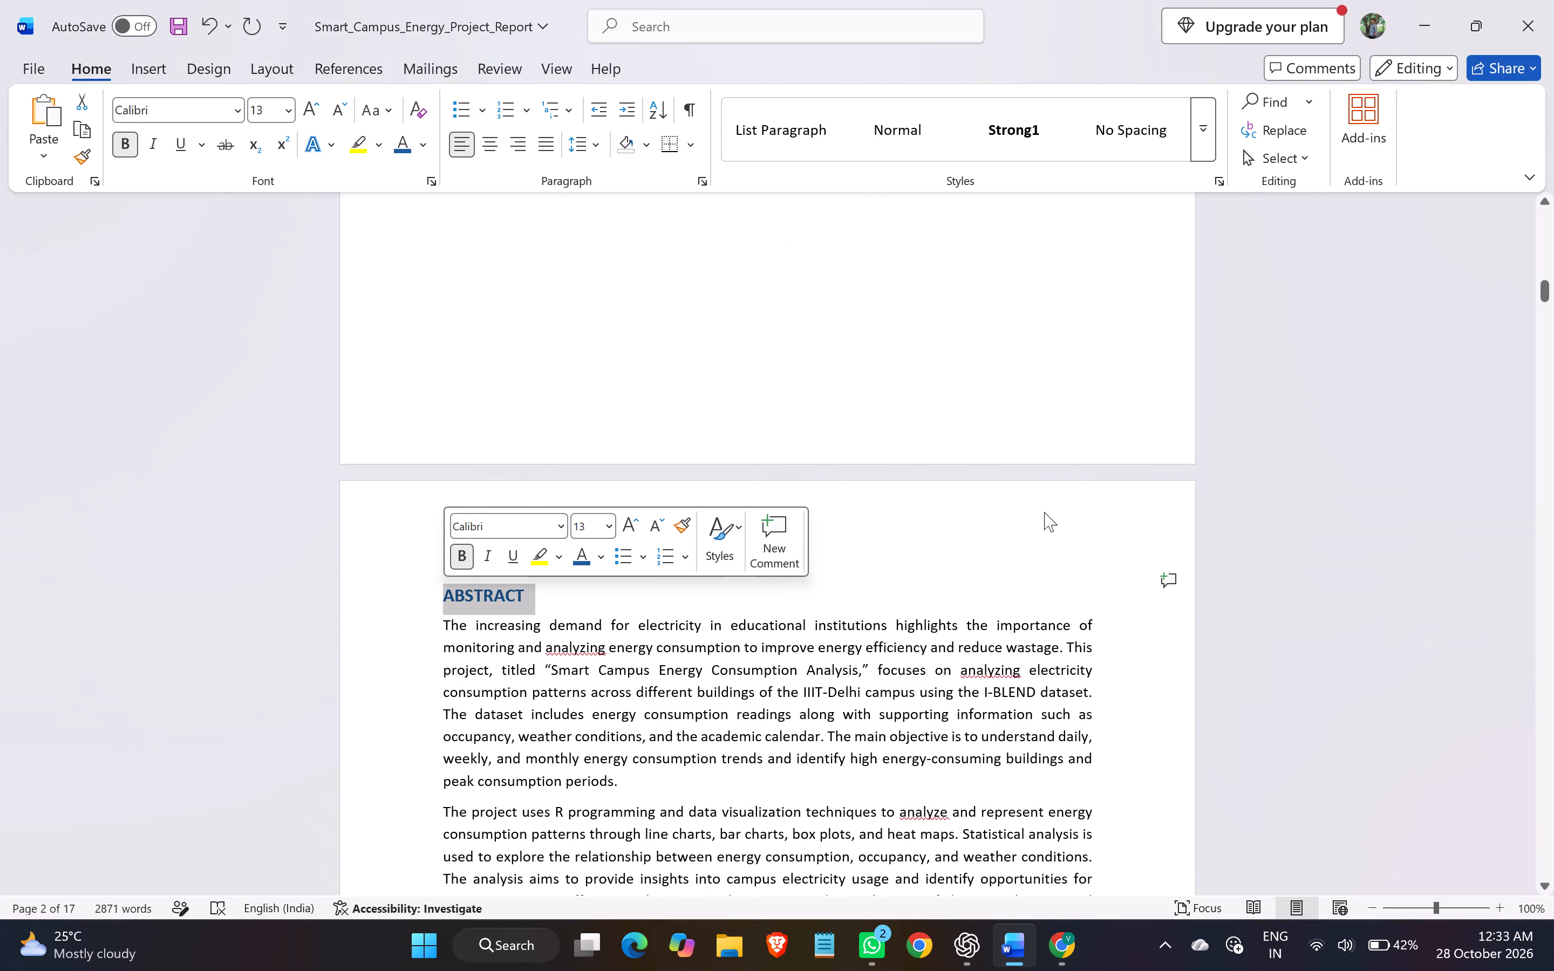
pyautogui.click(1044, 512)
# Check the section headings in the Chrome PDF and colour the 1. INTRODUCTION heading in the Word report the same dark blue.
pyautogui.scroll(-8, 1054, 555)
pyautogui.scroll(-2, 929, 596)
pyautogui.hotkey('alt', 'Tab')
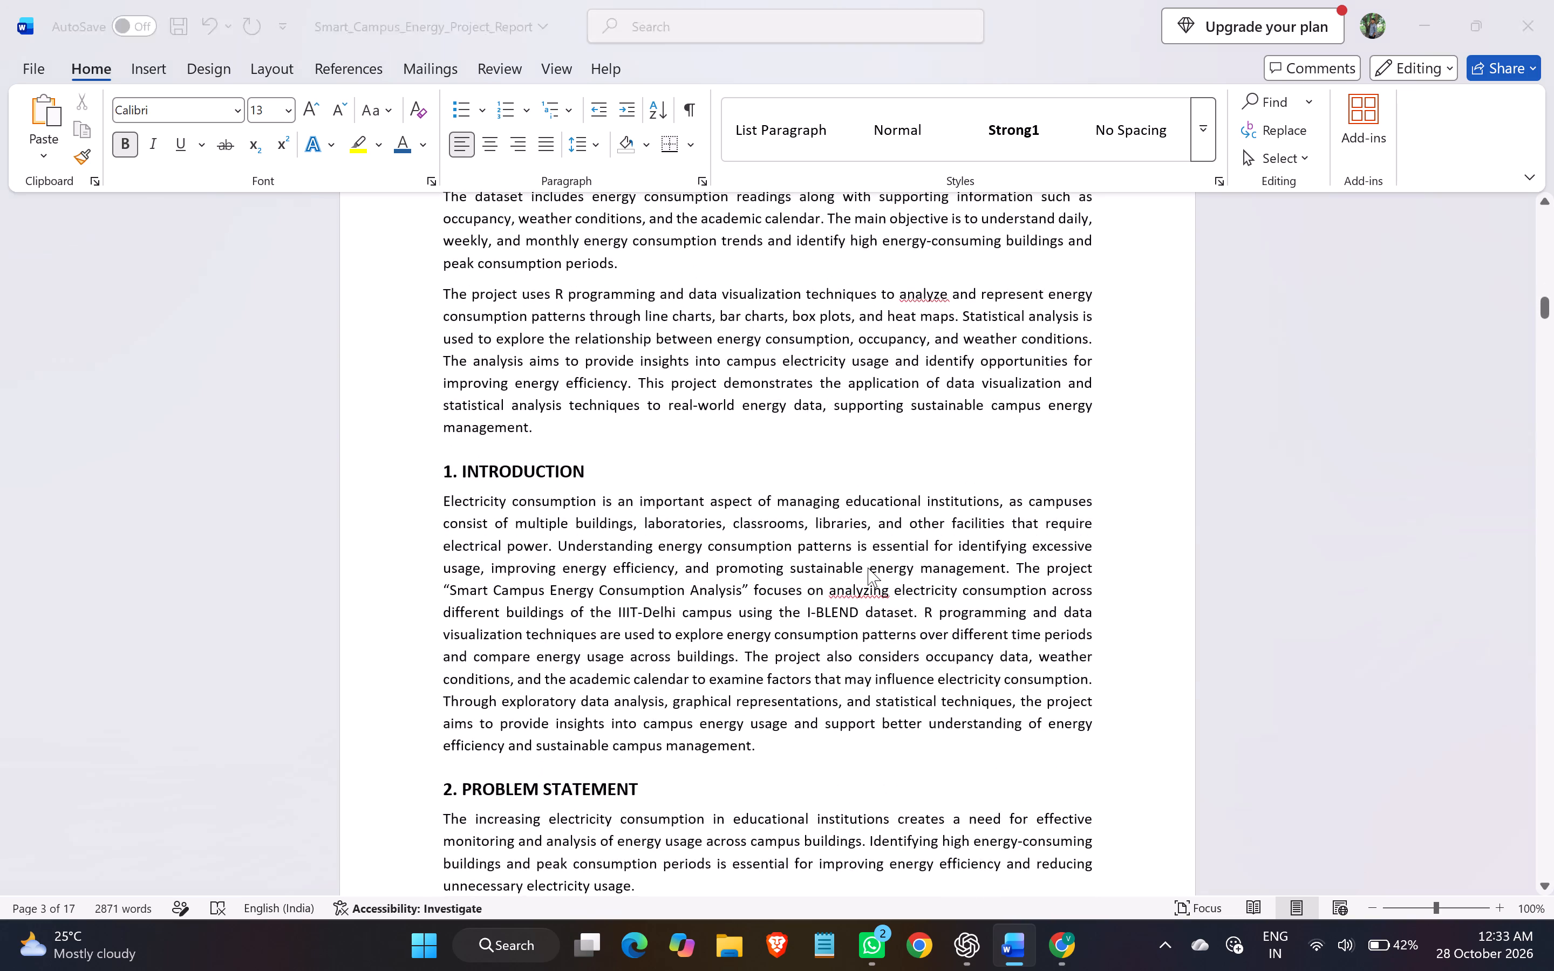
pyautogui.scroll(-2, 864, 560)
pyautogui.hotkey('alt', 'Tab')
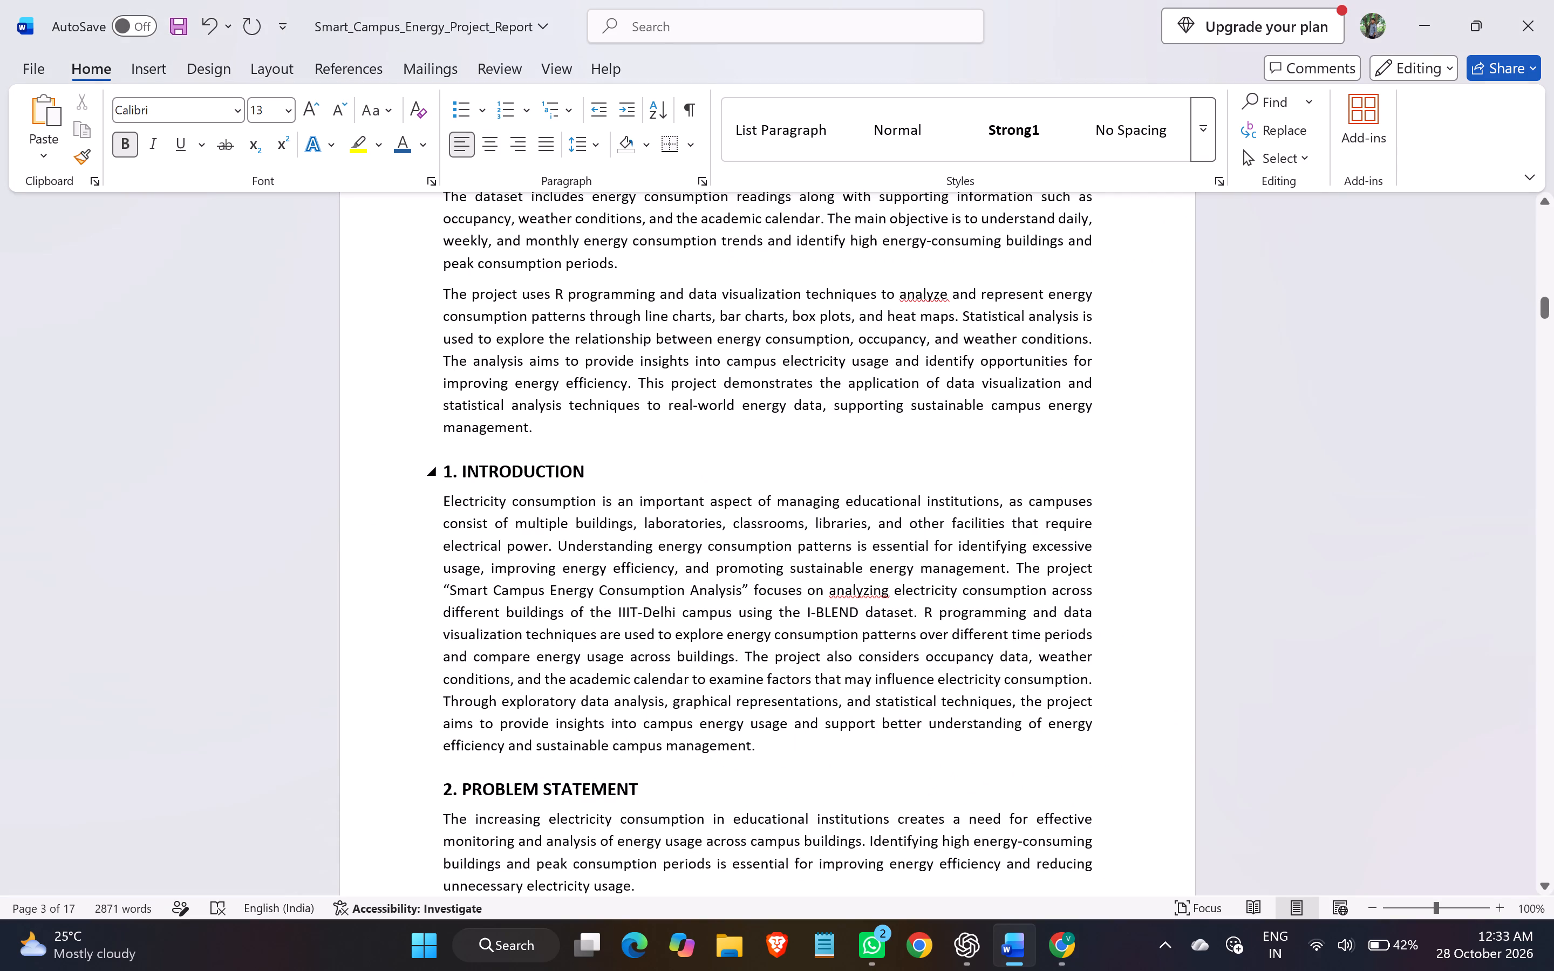
pyautogui.moveTo(604, 473); pyautogui.dragTo(446, 487)
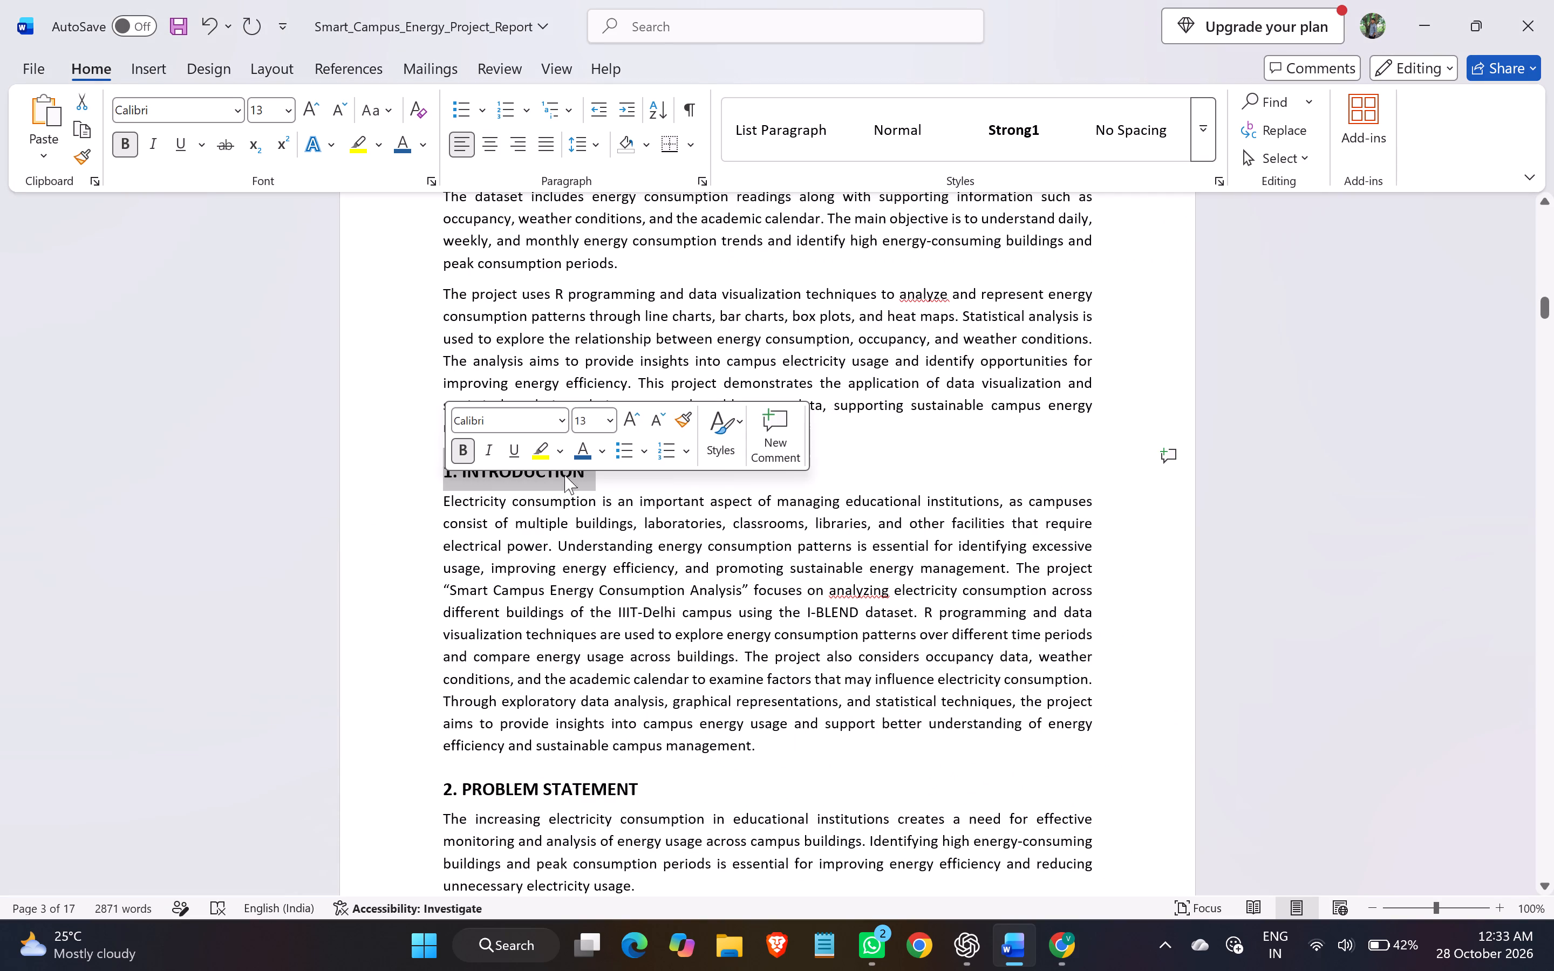
pyautogui.click(584, 443)
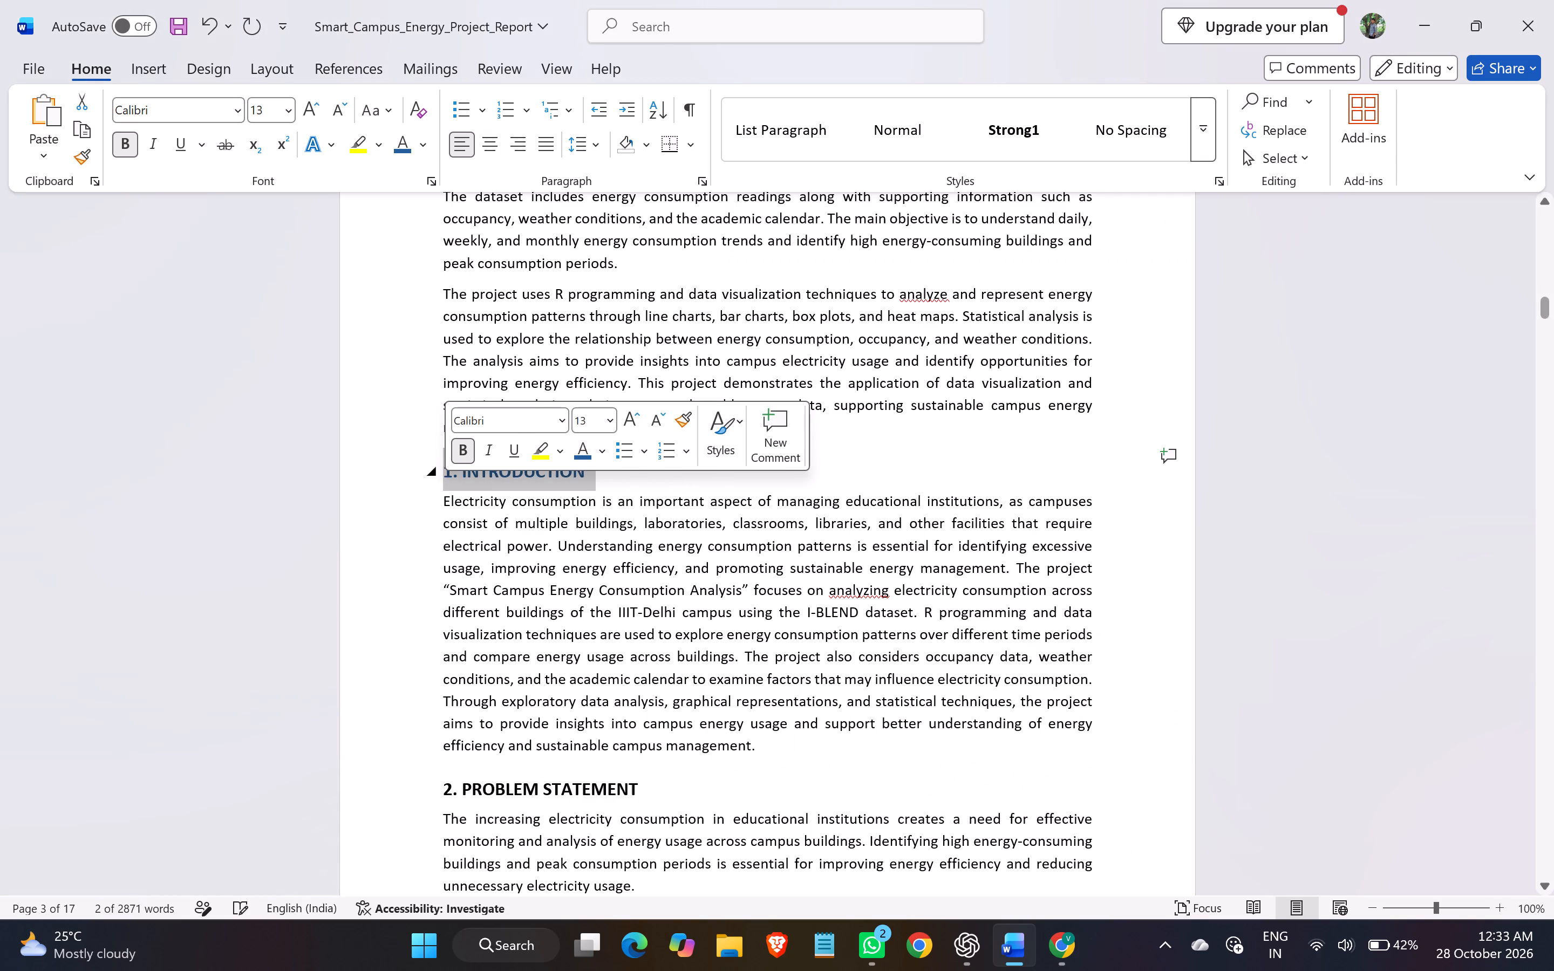
# Check the section headings in the Chrome PDF and colour the 2. PROBLEM STATEMENT heading in the Word report the same dark blue as 1. INTRODUCTION.
pyautogui.scroll(-1, 684, 657)
pyautogui.click(829, 702)
pyautogui.hotkey('alt', 'Tab')
pyautogui.hotkey('alt', 'Tab')
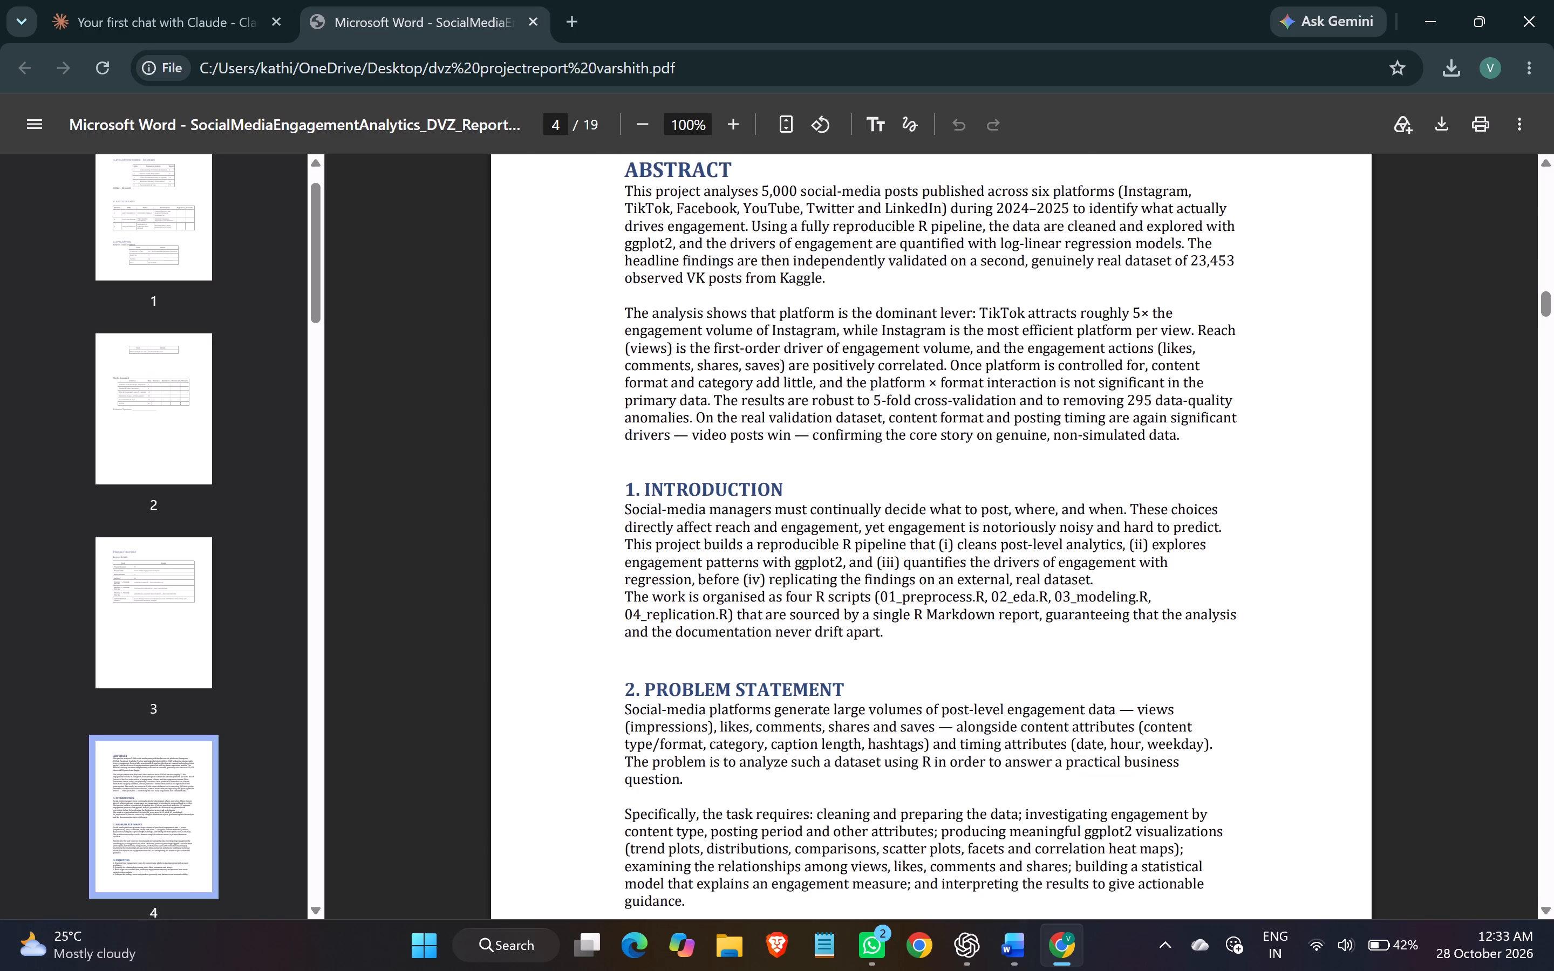
pyautogui.scroll(-1, 878, 646)
pyautogui.moveTo(644, 684); pyautogui.dragTo(514, 687)
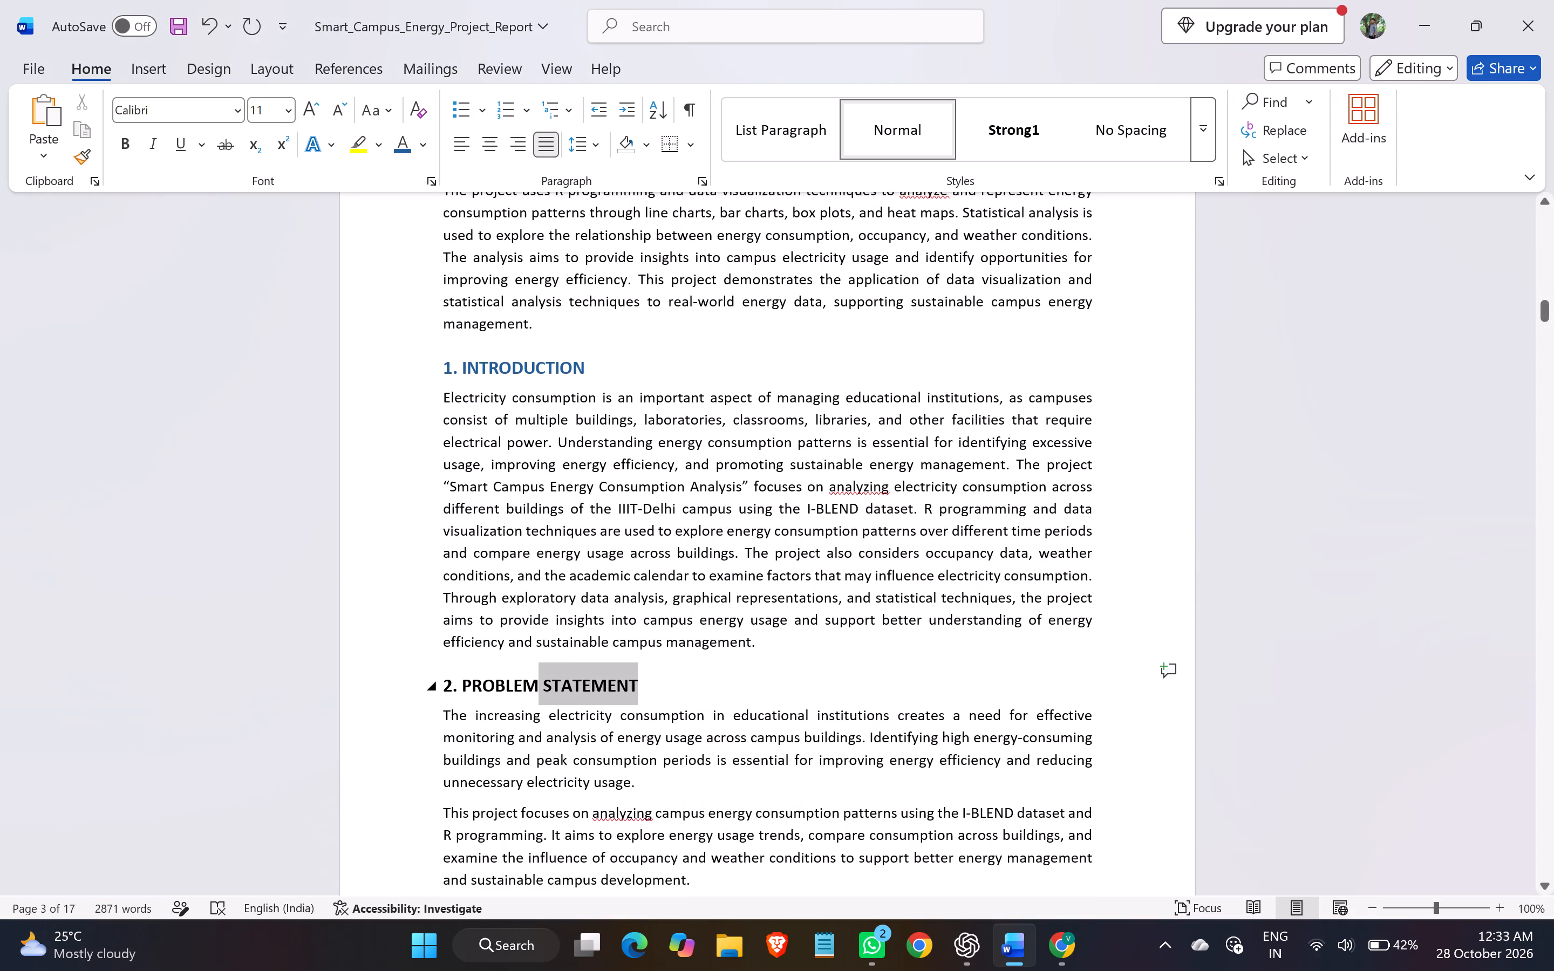
pyautogui.moveTo(514, 687); pyautogui.dragTo(446, 690)
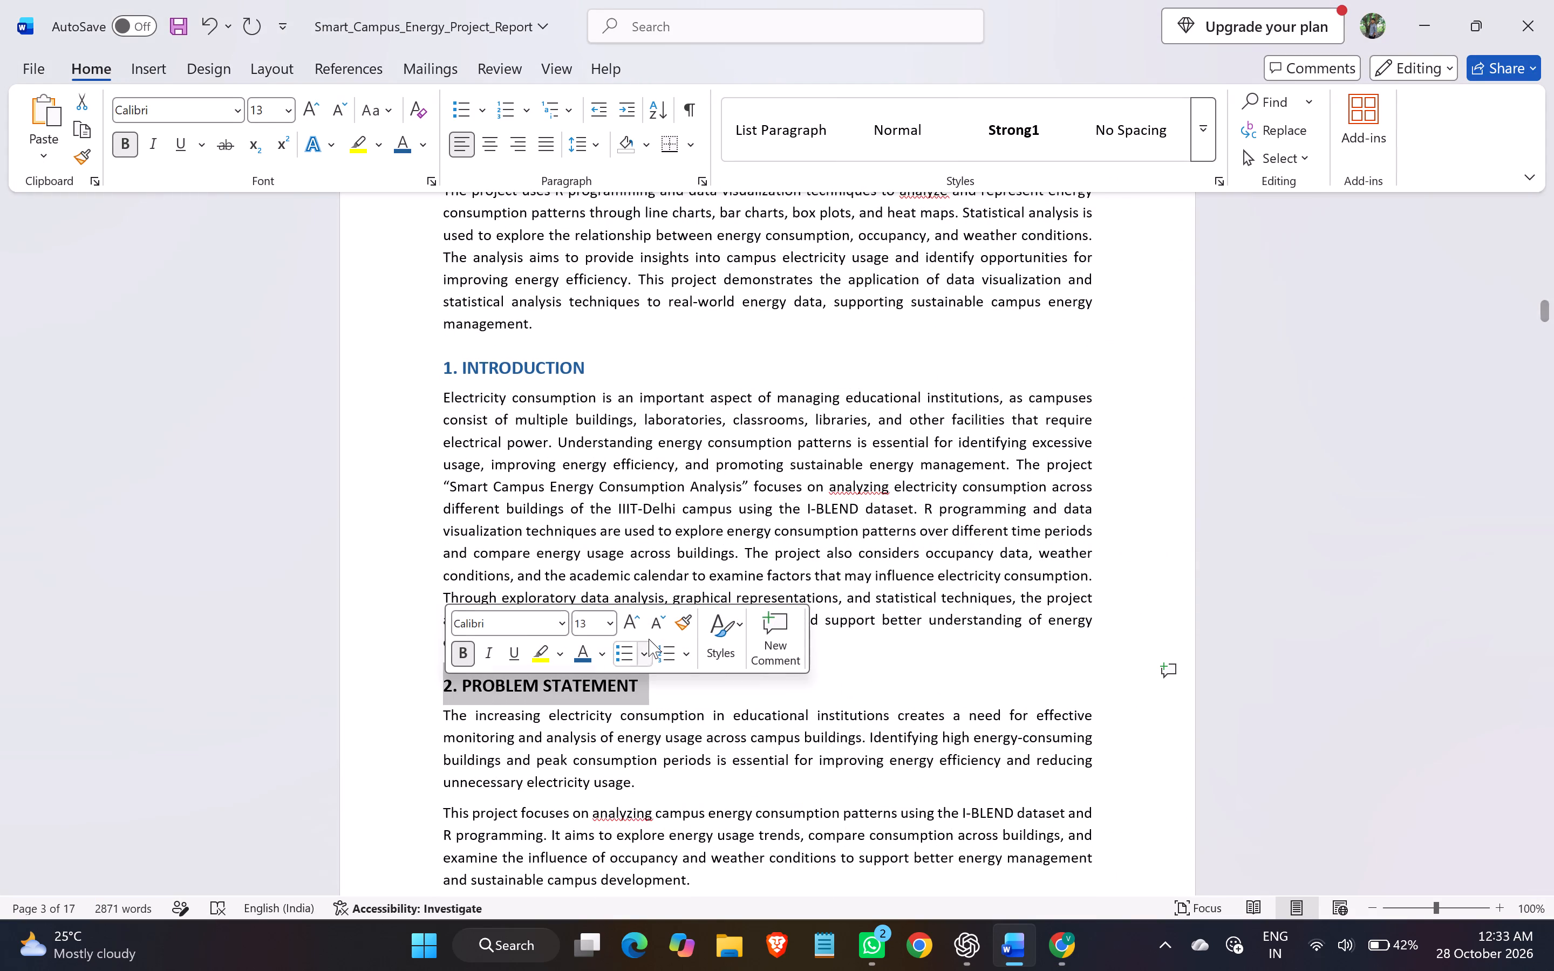
pyautogui.click(591, 651)
pyautogui.click(955, 661)
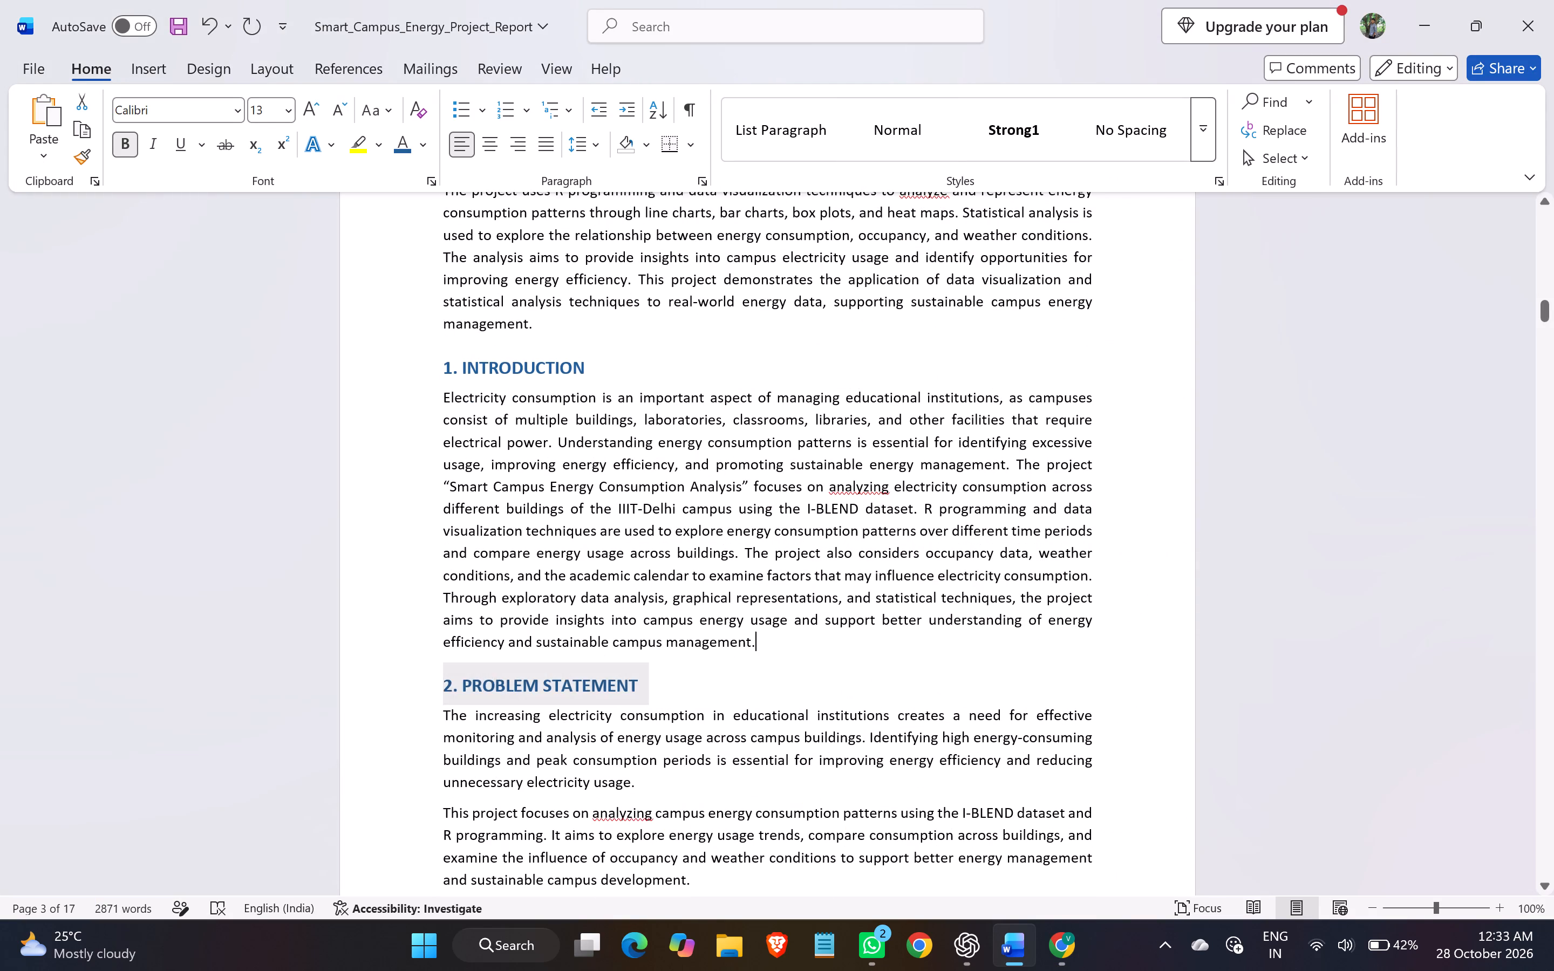
# Compare with the Chrome PDF and colour the word OBJECTIVES in the Word report's section 3 heading the same dark blue.
pyautogui.scroll(-2, 925, 671)
pyautogui.scroll(-2, 860, 661)
pyautogui.hotkey('alt', 'Tab')
pyautogui.scroll(-2, 812, 667)
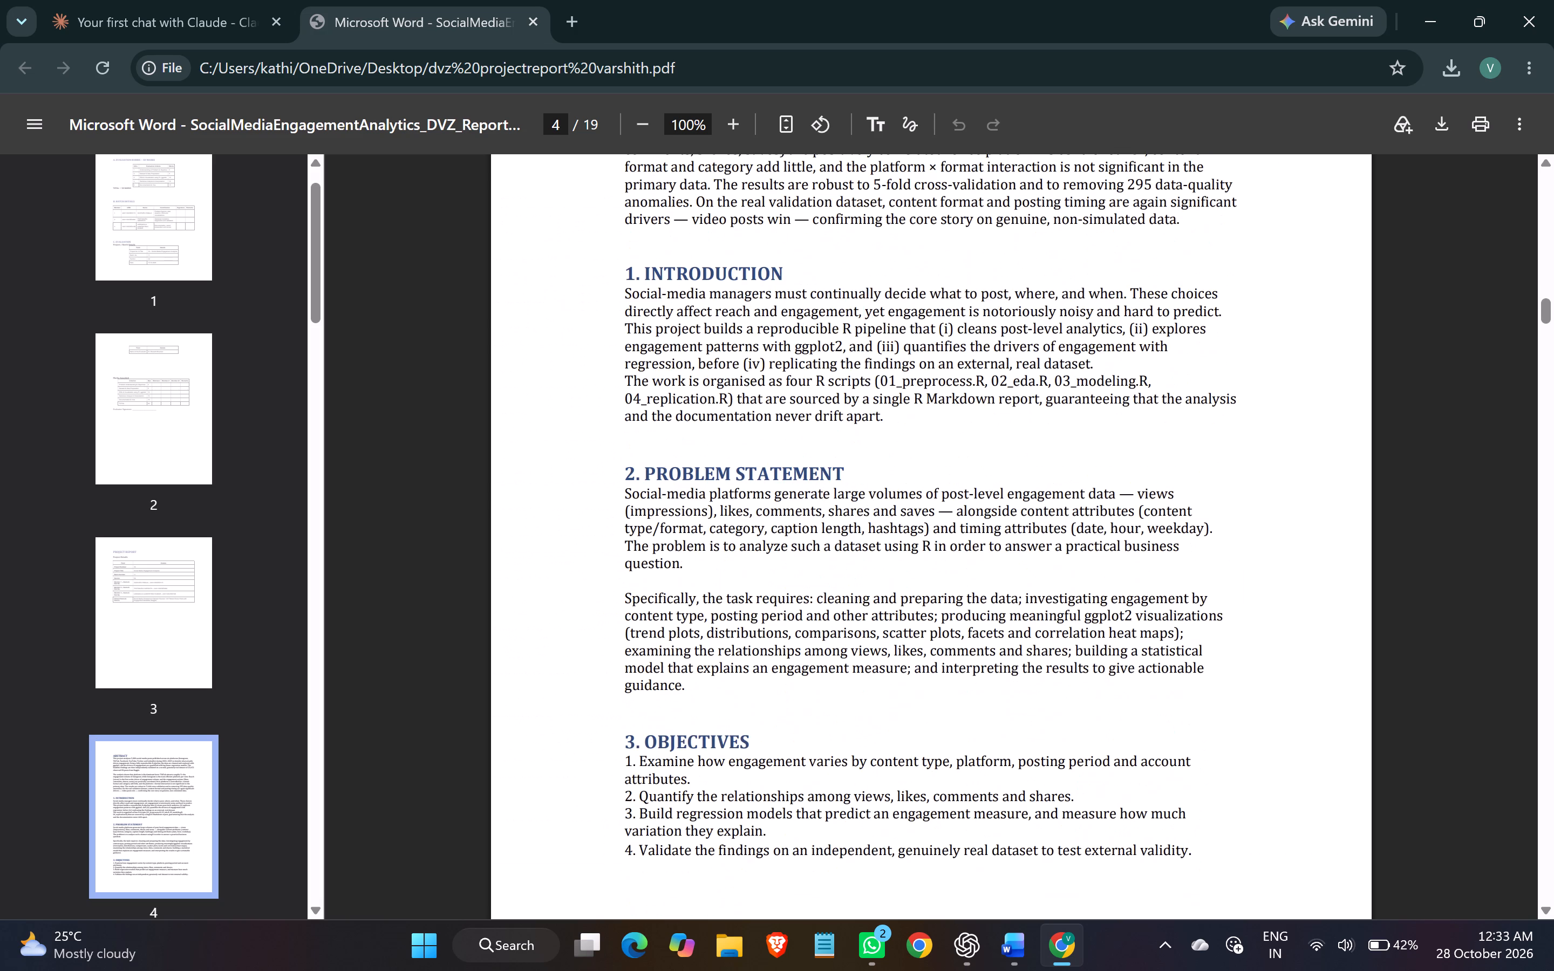
pyautogui.hotkey('alt', 'Tab')
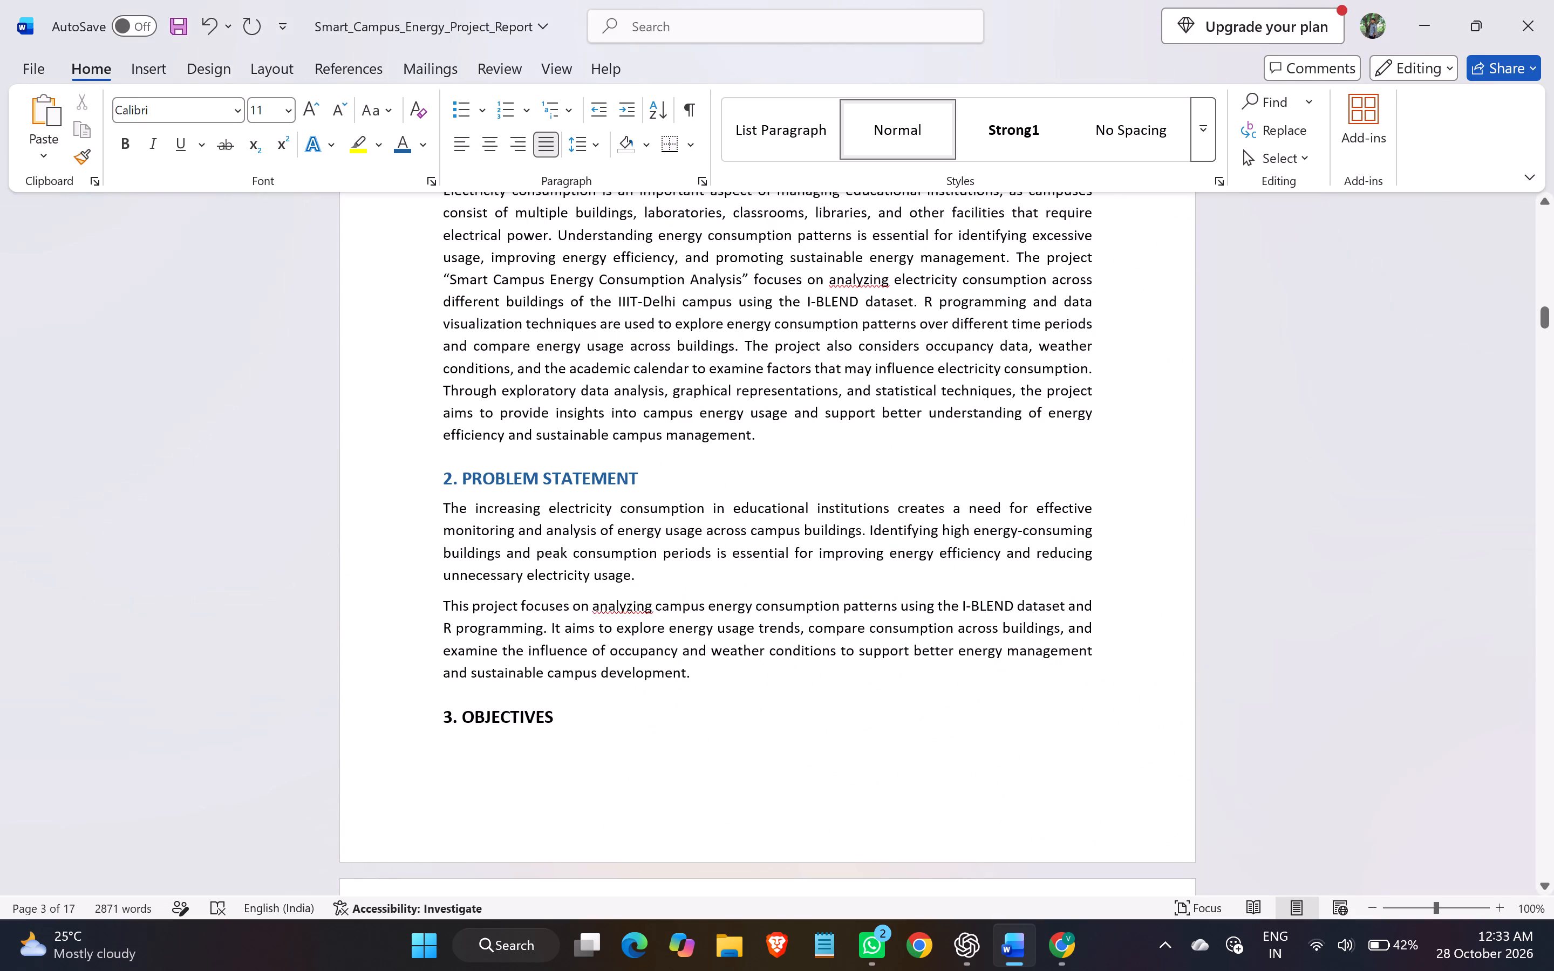
pyautogui.moveTo(556, 721); pyautogui.dragTo(461, 712)
pyautogui.click(597, 669)
pyautogui.click(711, 801)
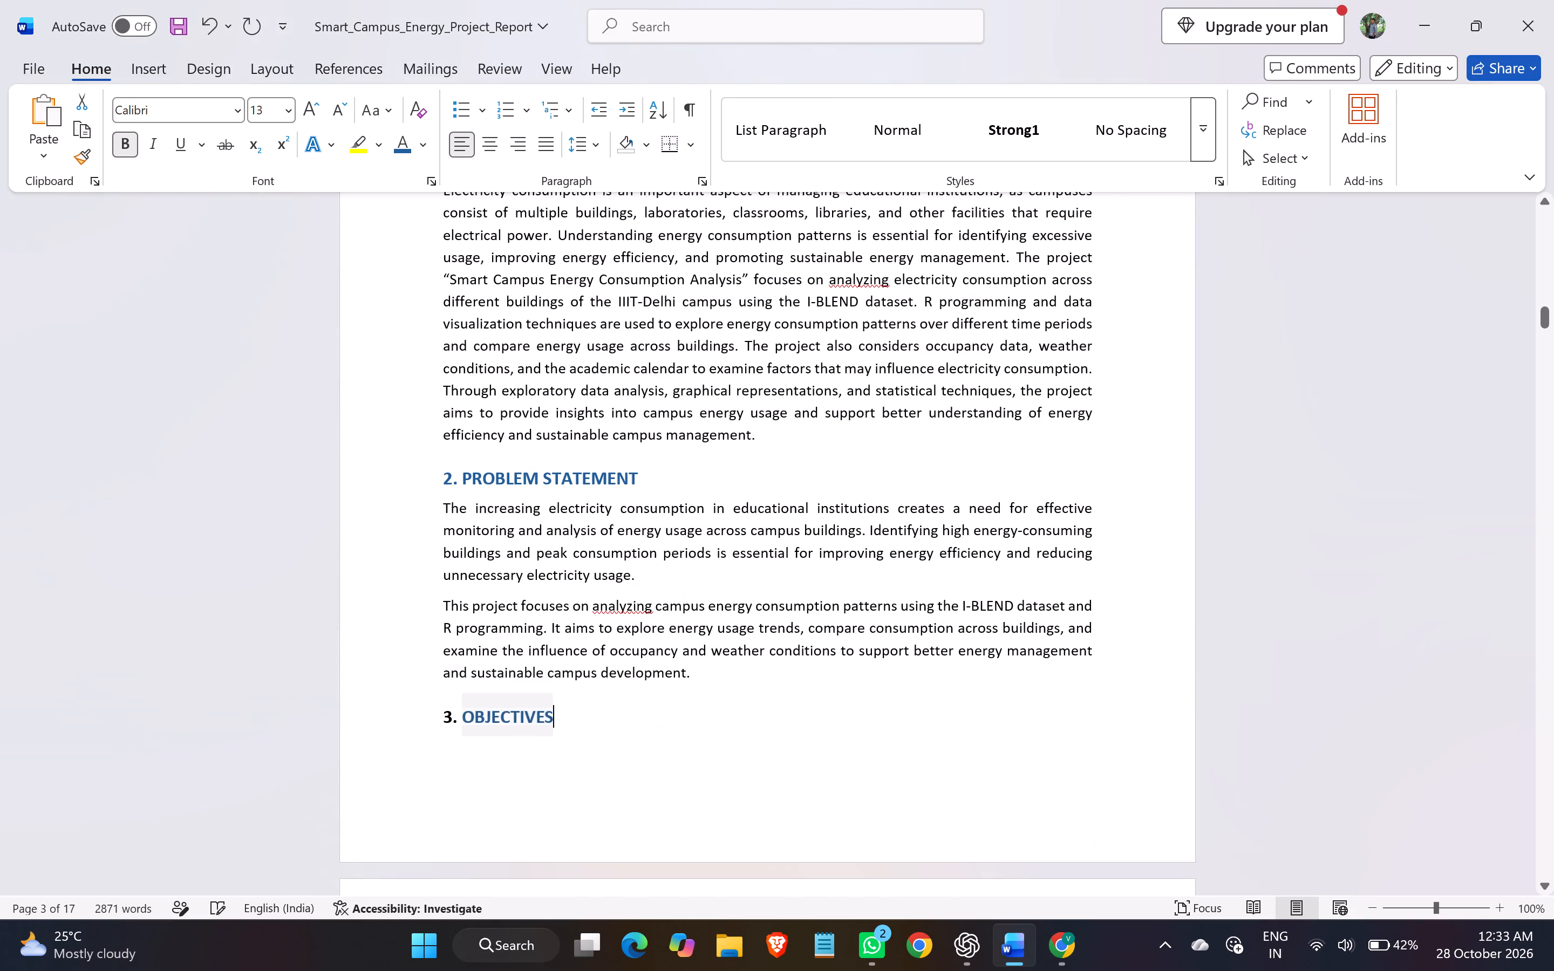
# Compare the page break after Objectives in the Chrome PDF and insert a line before the Word report's 3. OBJECTIVES heading, moving it to the next page.
pyautogui.scroll(-4, 711, 790)
pyautogui.hotkey('alt', 'Tab')
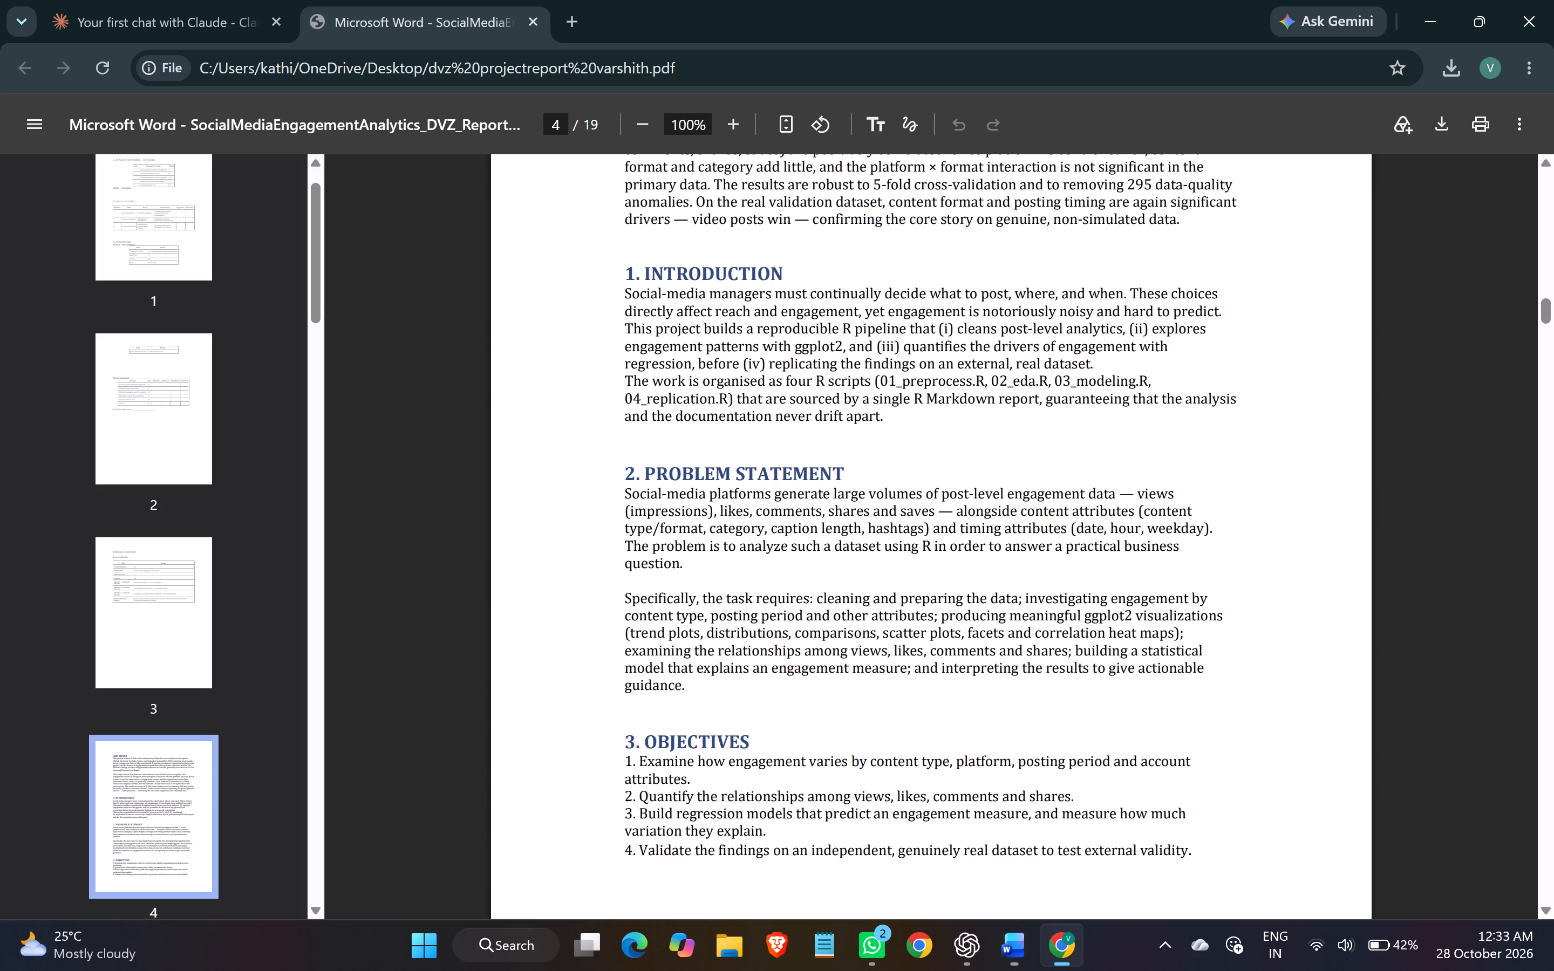
pyautogui.scroll(-6, 710, 614)
pyautogui.scroll(4, 712, 617)
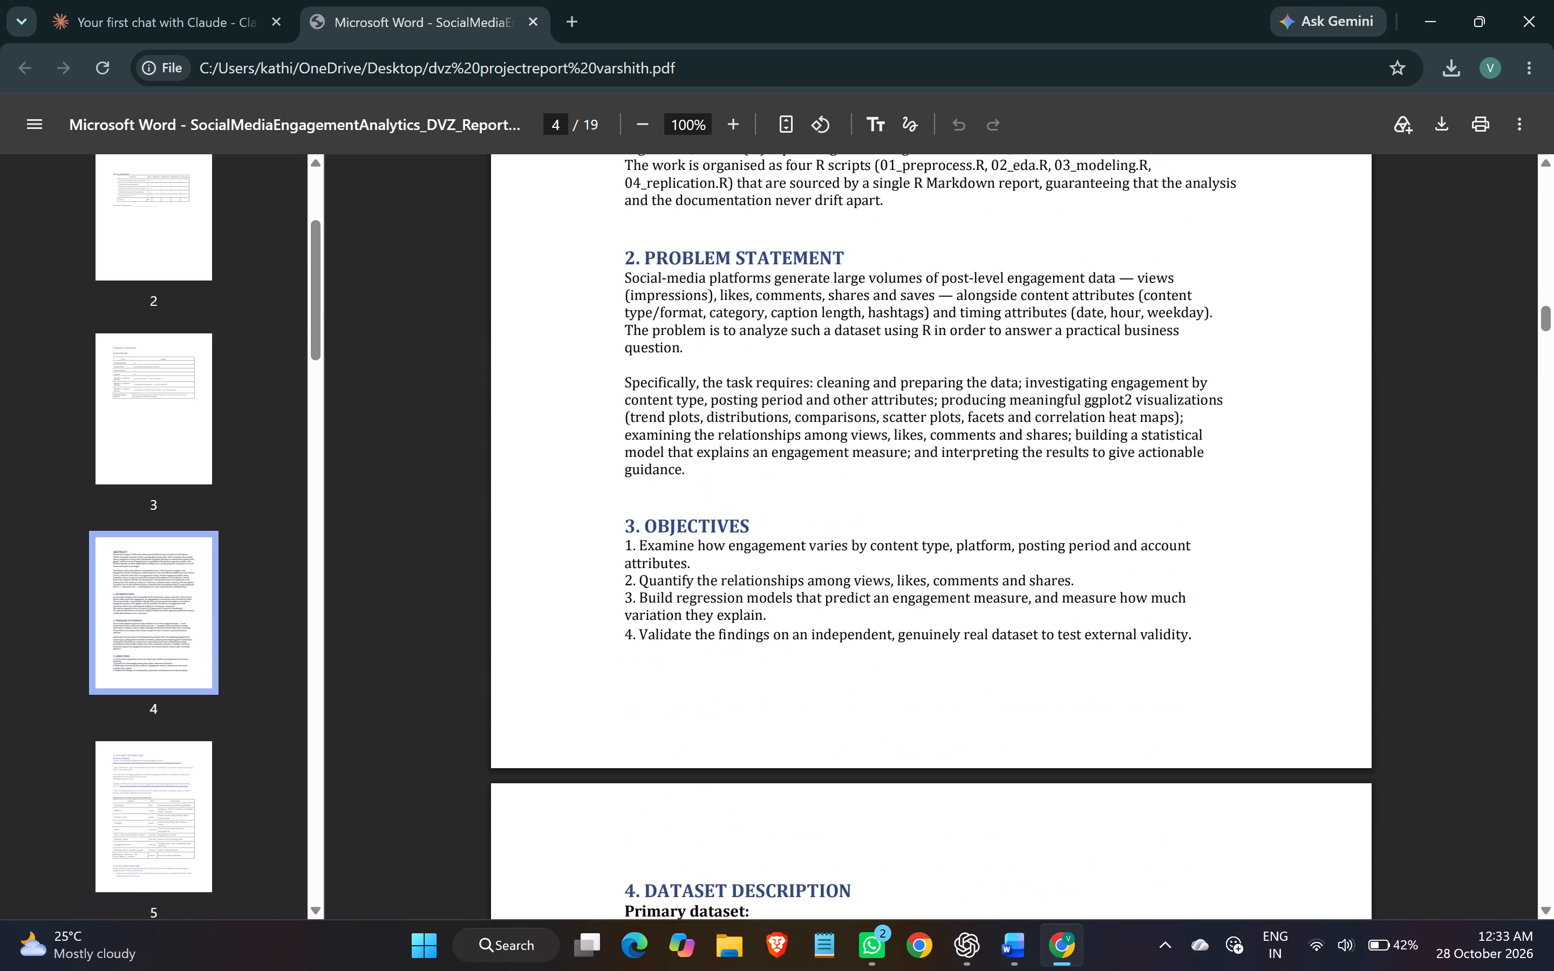
pyautogui.hotkey('alt', 'Tab')
pyautogui.scroll(-2, 714, 638)
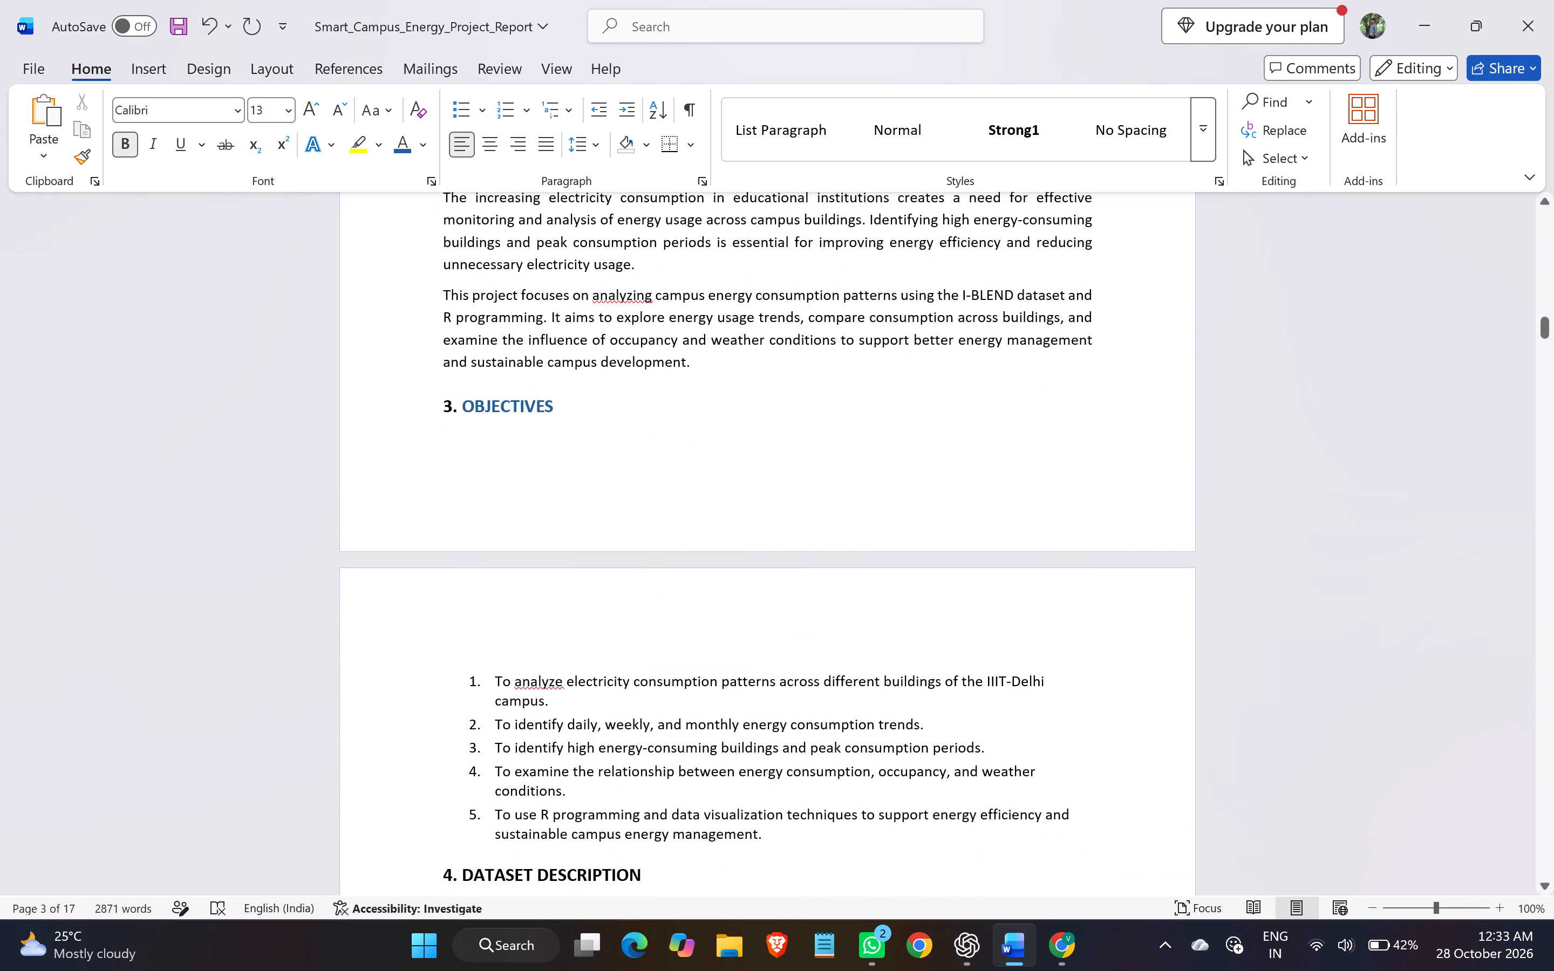
pyautogui.scroll(-2, 616, 436)
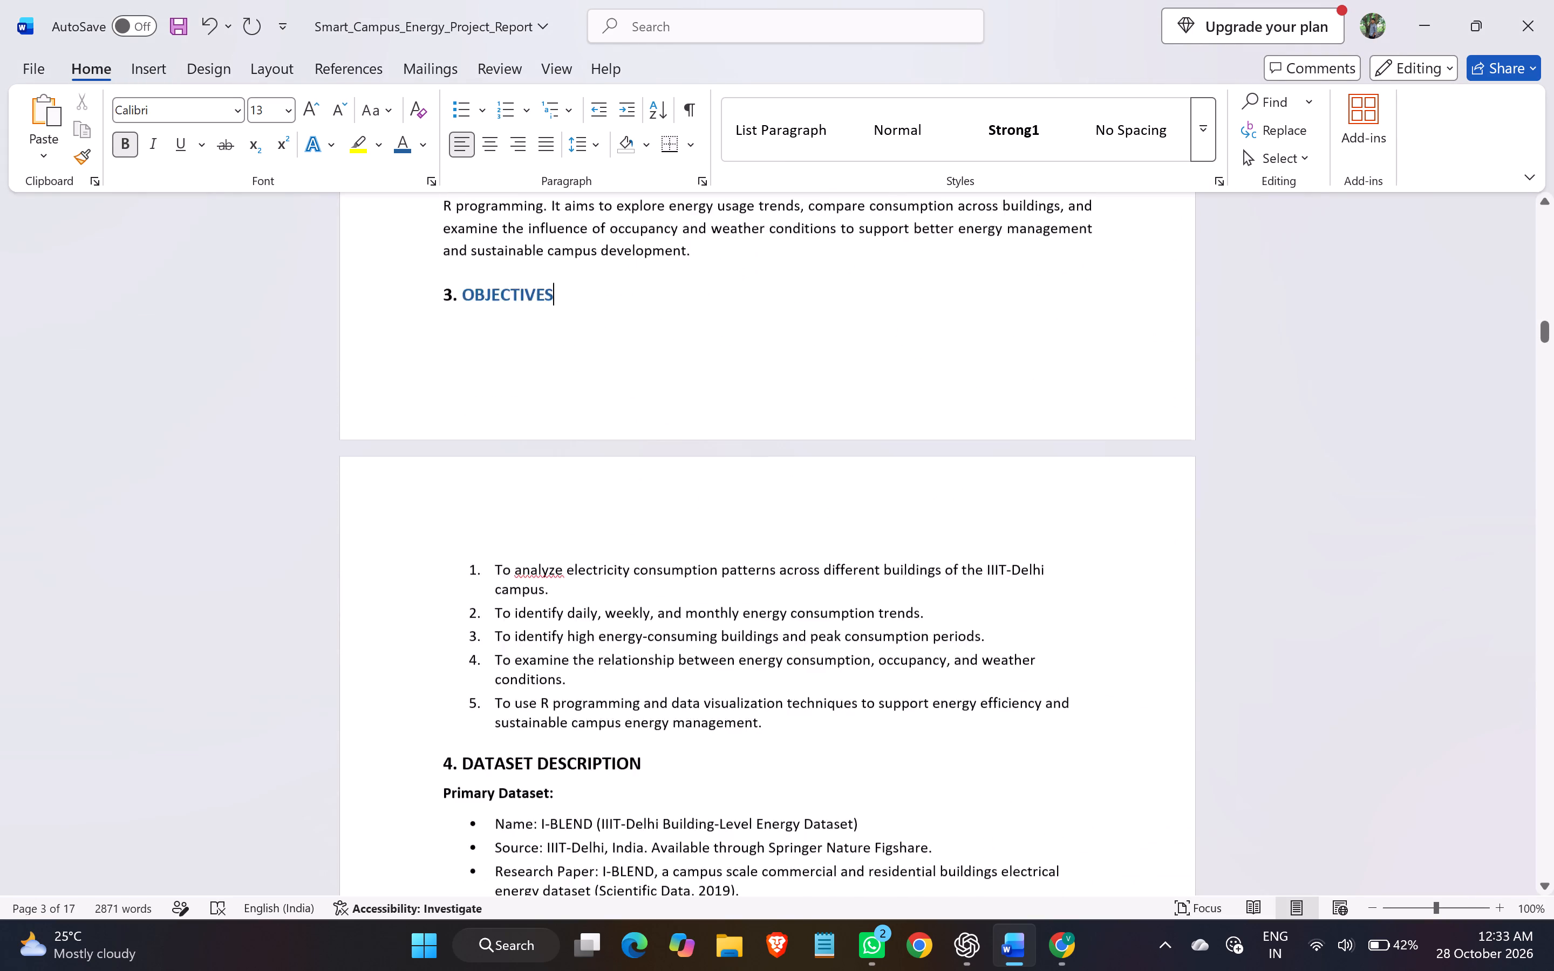
pyautogui.scroll(-4, 616, 436)
pyautogui.scroll(7, 616, 436)
pyautogui.press('Left')
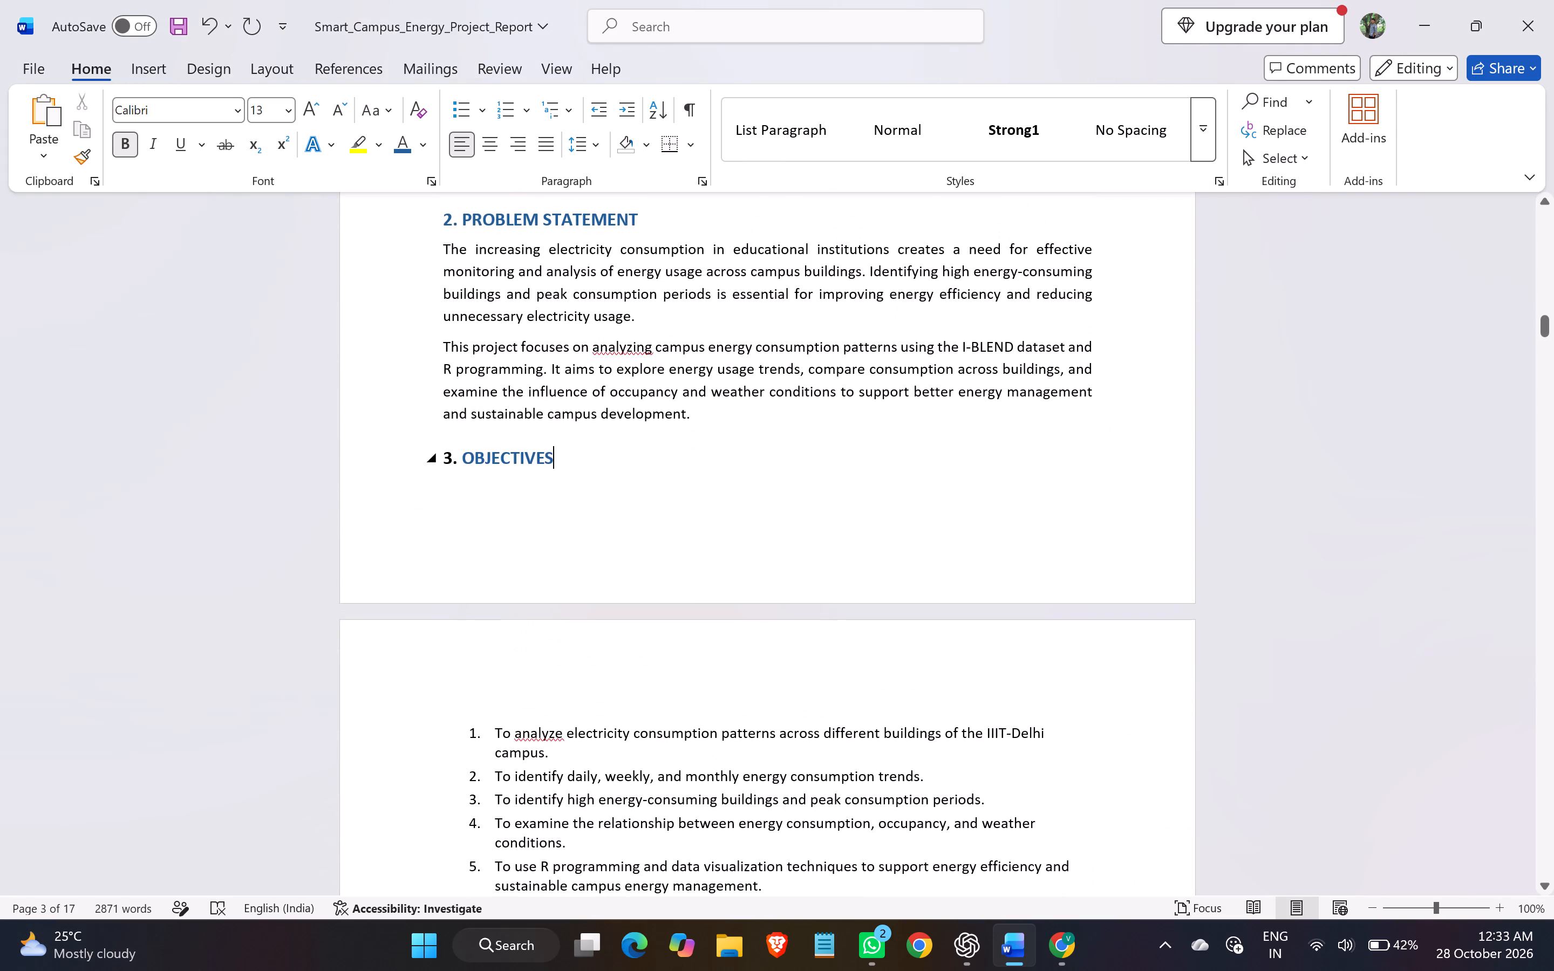
pyautogui.press('Left')
pyautogui.press('Left')
pyautogui.press('Left')
pyautogui.press('Left')
pyautogui.press('Left')
pyautogui.press('Left')
pyautogui.press('Left')
pyautogui.press('Left')
pyautogui.press('Left')
pyautogui.press('Left')
pyautogui.press('Left')
pyautogui.press('Left')
pyautogui.press('Return')
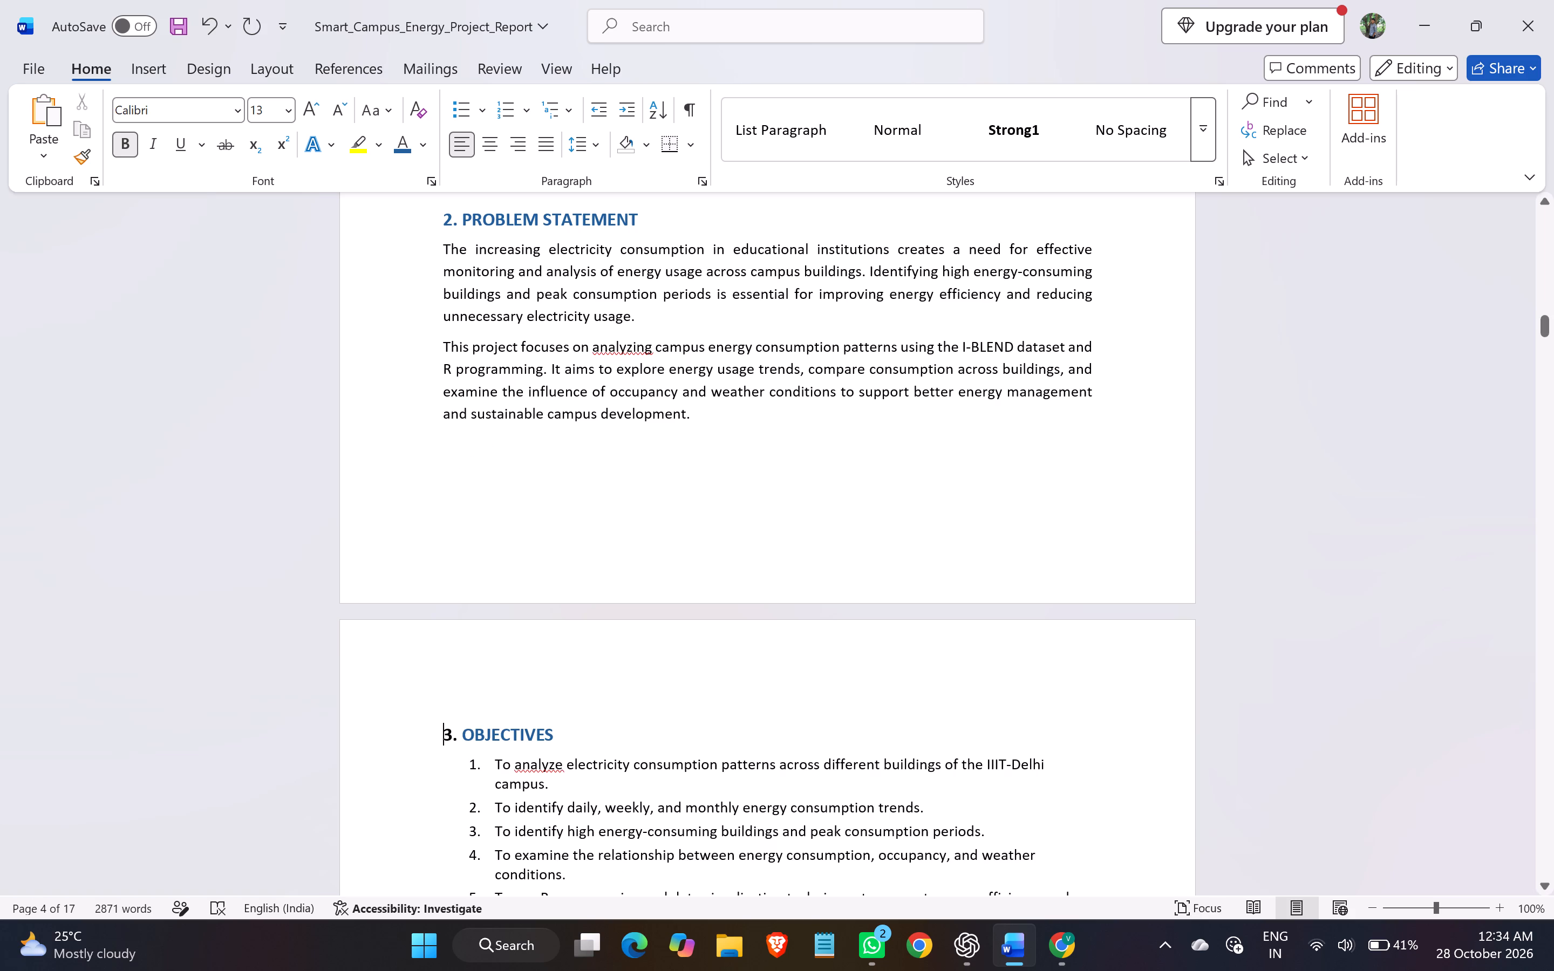
# Check the Dataset Description section in the Chrome PDF and colour the 4. DATASET DESCRIPTION heading in the Word report the same dark blue.
pyautogui.scroll(-8, 729, 558)
pyautogui.hotkey('alt', 'Tab')
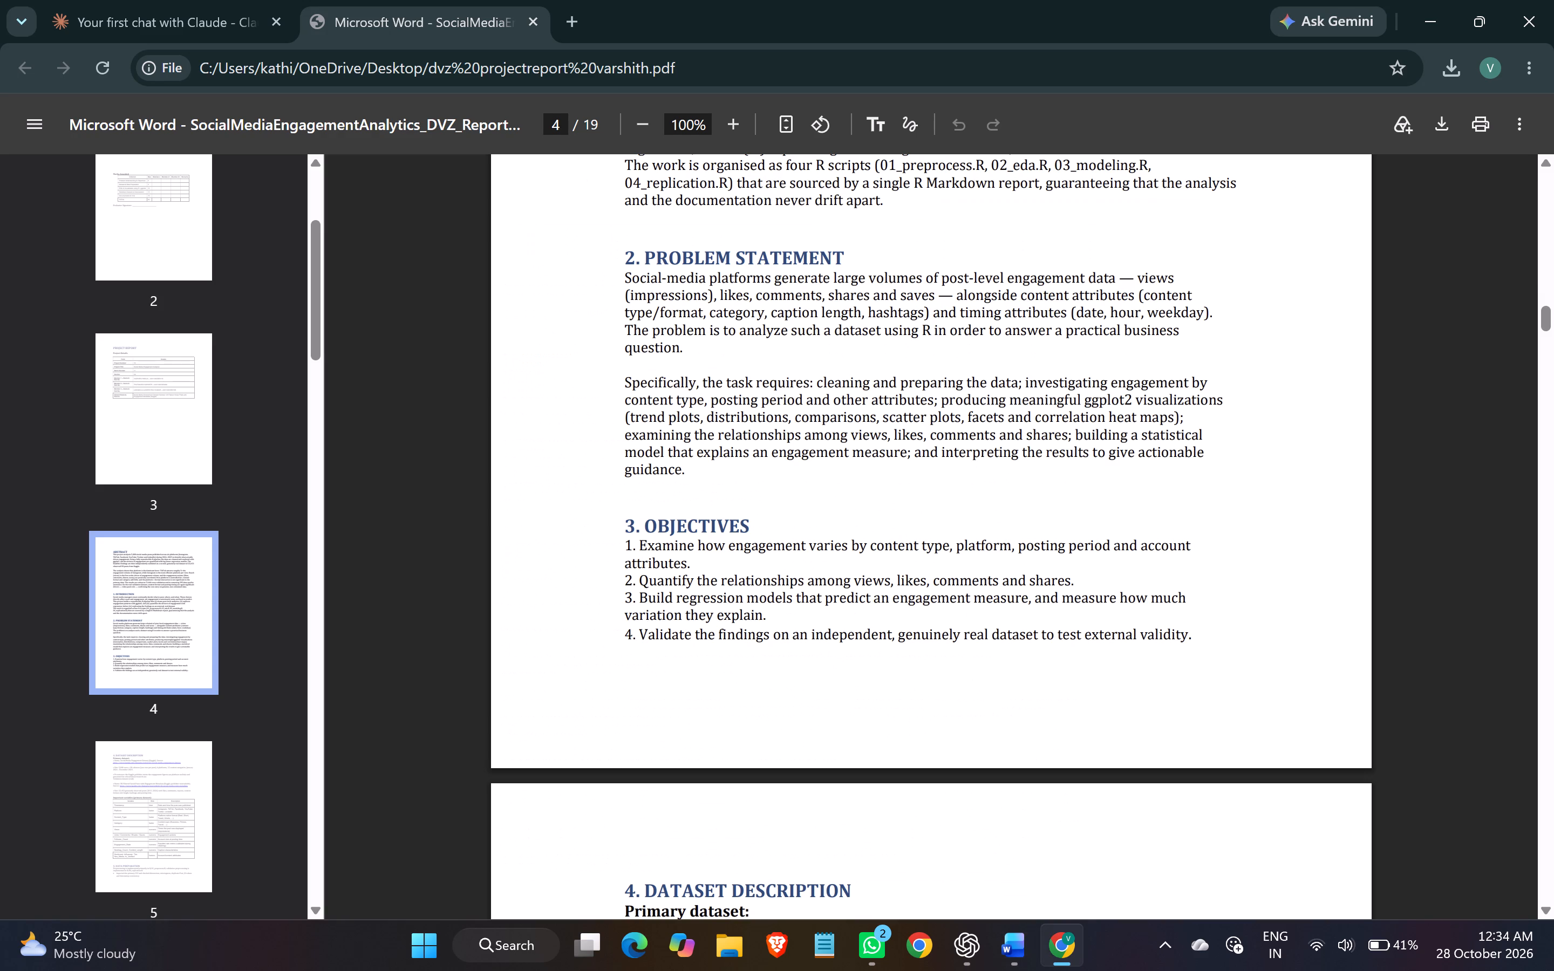
pyautogui.scroll(-4, 800, 537)
pyautogui.hotkey('alt', 'Tab')
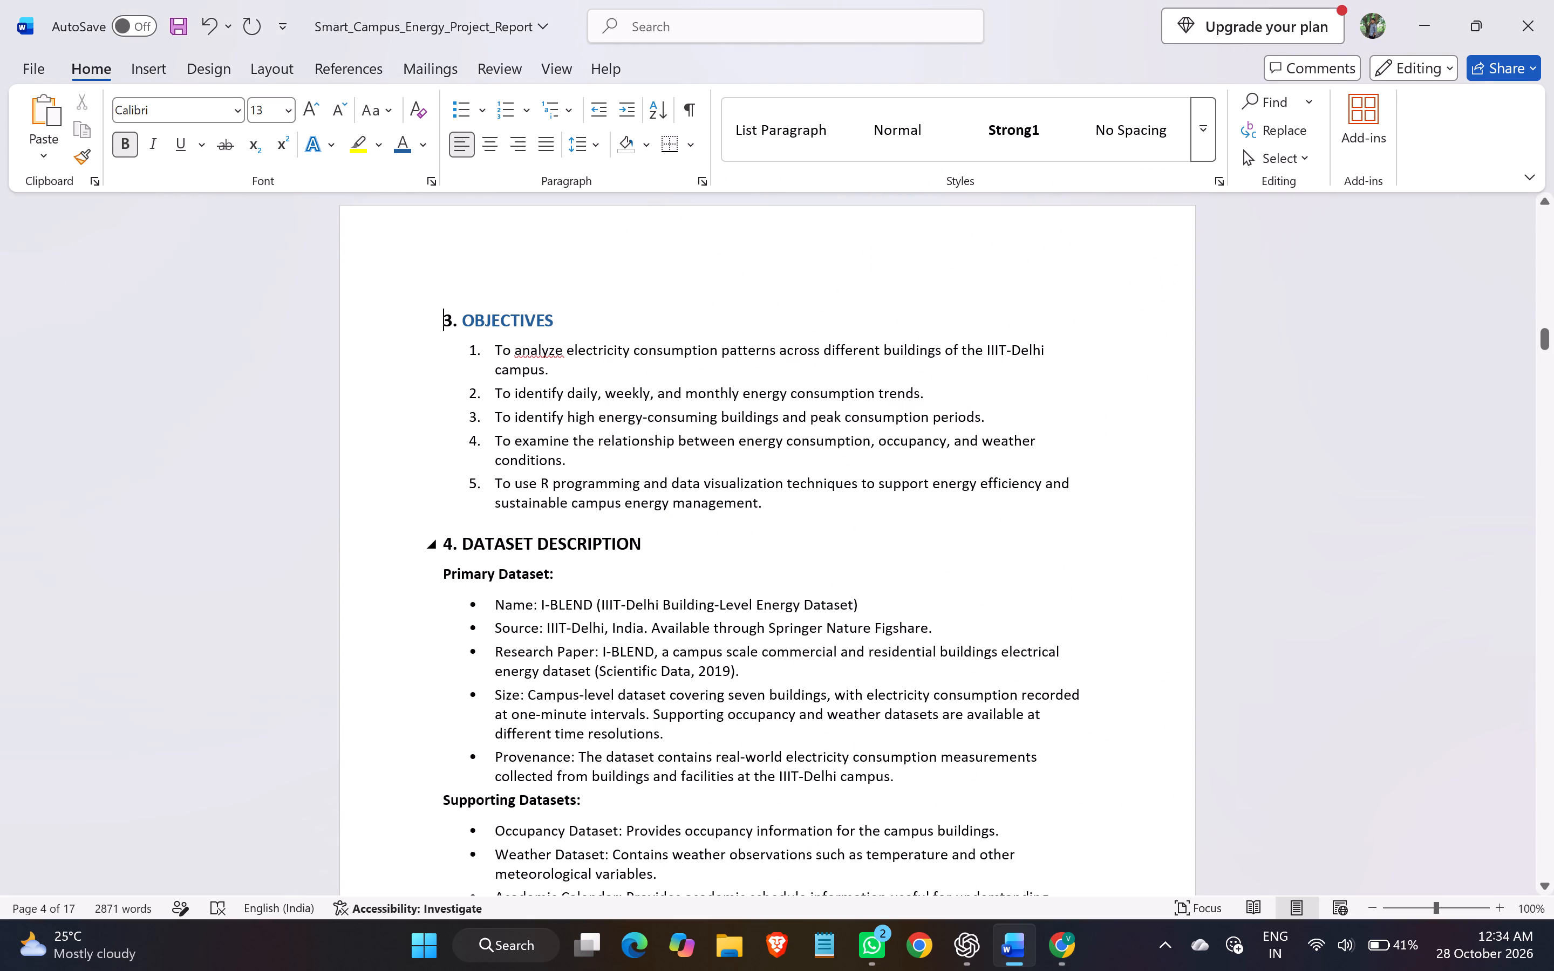
pyautogui.moveTo(442, 538); pyautogui.dragTo(593, 539)
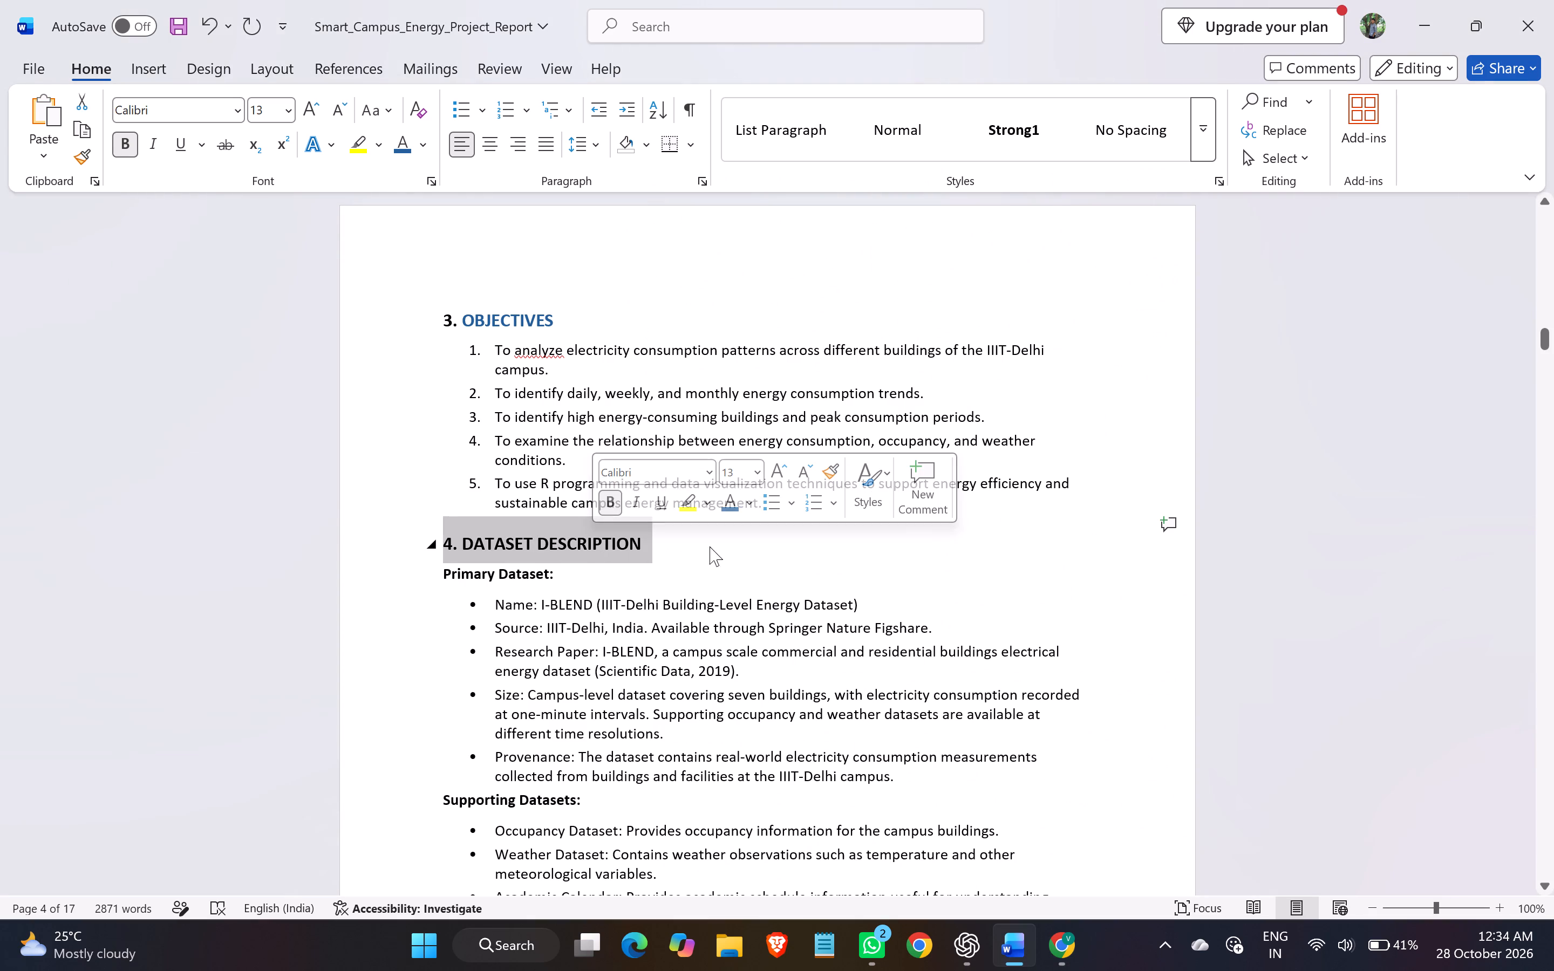
pyautogui.click(729, 502)
pyautogui.click(783, 590)
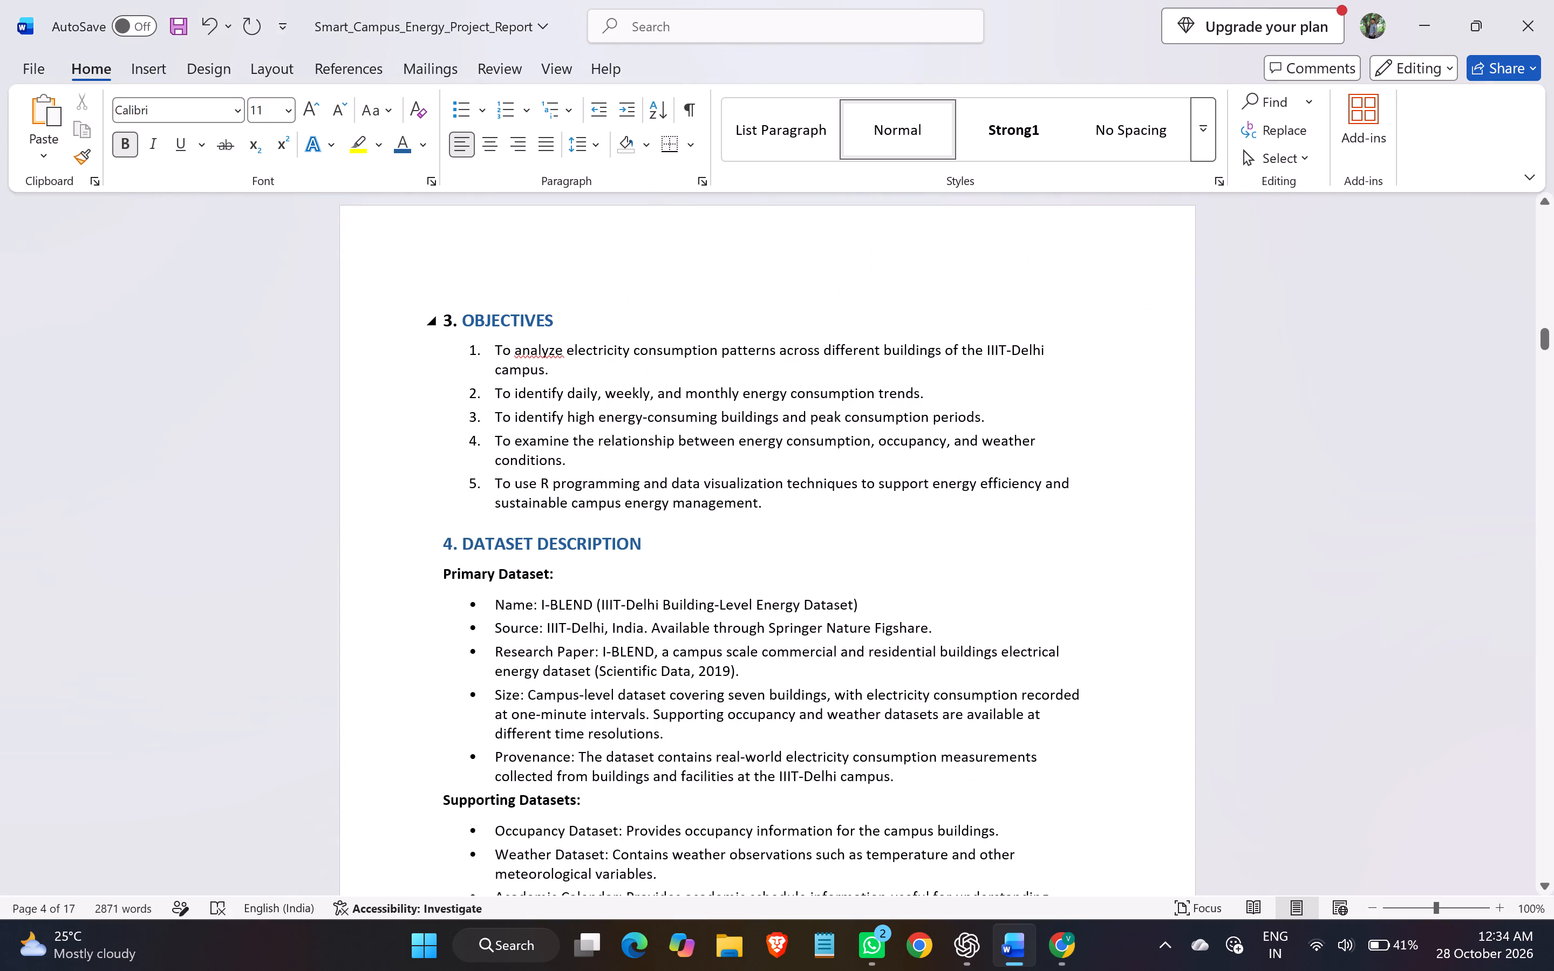
# Colour the number 3. in the OBJECTIVES heading the same dark blue as the rest of the heading.
pyautogui.moveTo(441, 320); pyautogui.dragTo(455, 320)
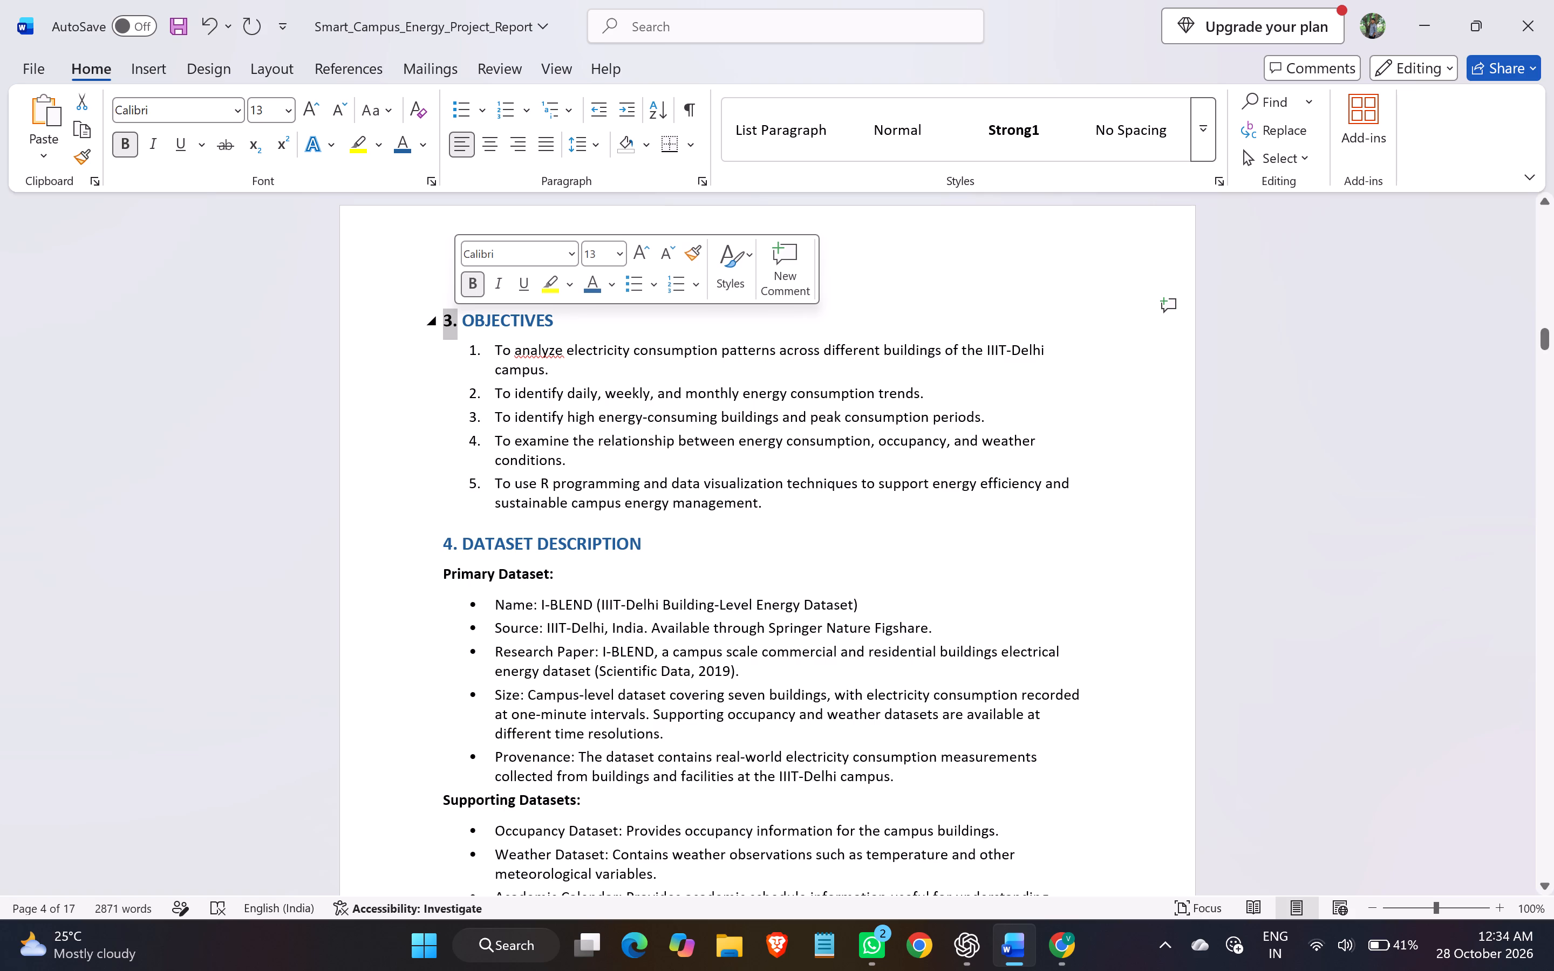
pyautogui.click(592, 286)
pyautogui.scroll(1, 651, 394)
pyautogui.scroll(4, 794, 376)
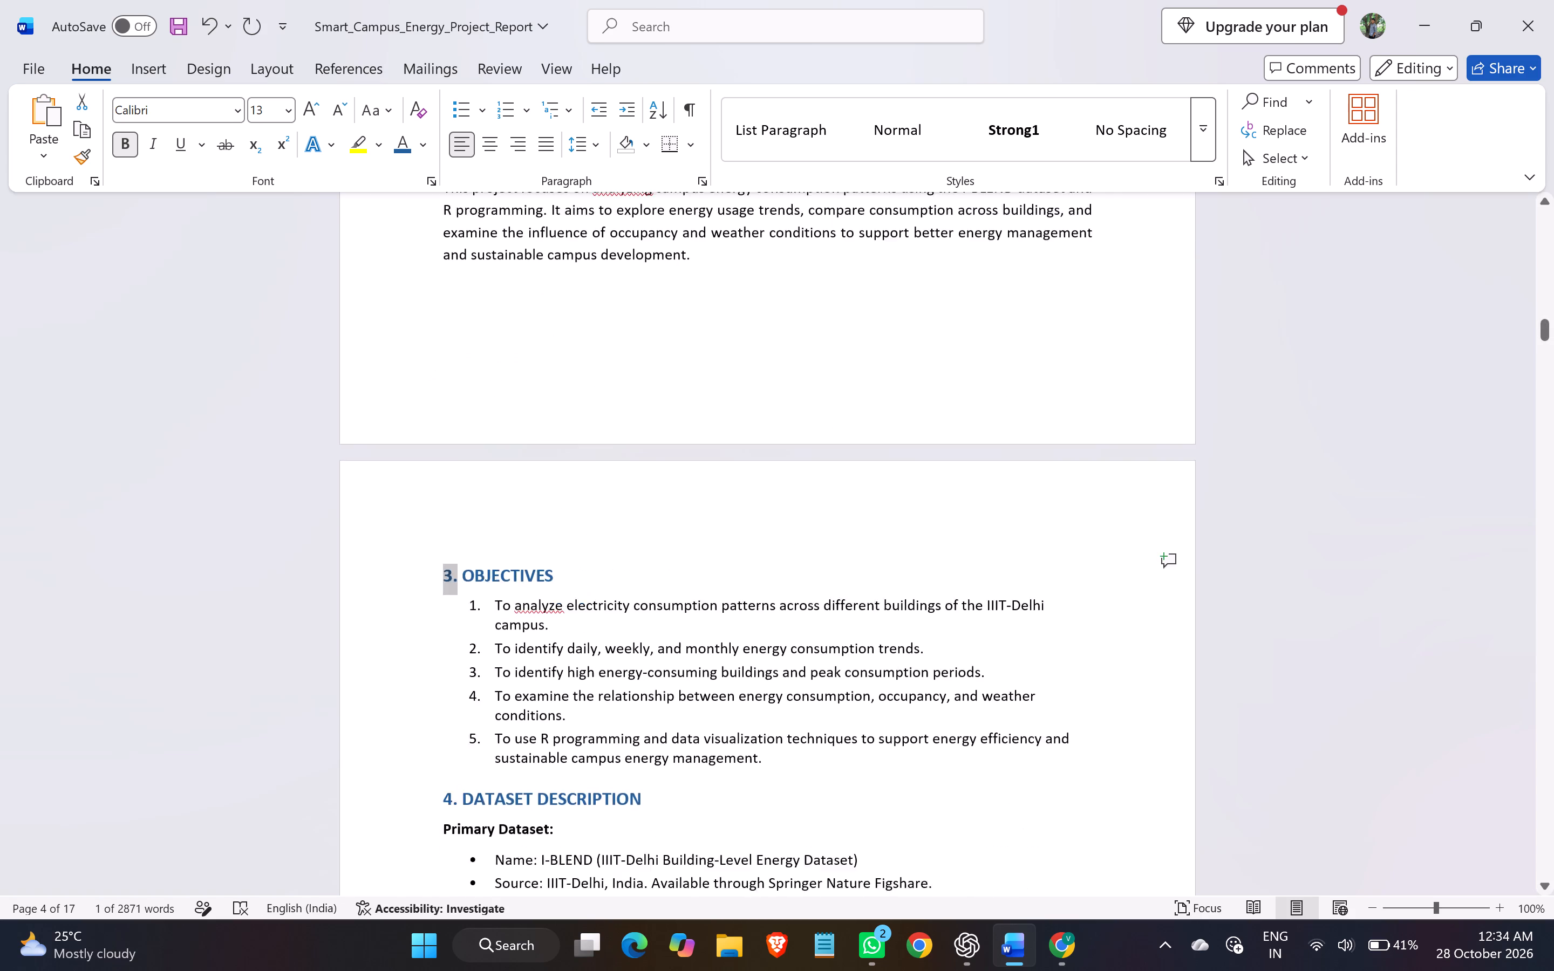
pyautogui.scroll(6, 794, 376)
pyautogui.click(841, 648)
pyautogui.scroll(-10, 824, 646)
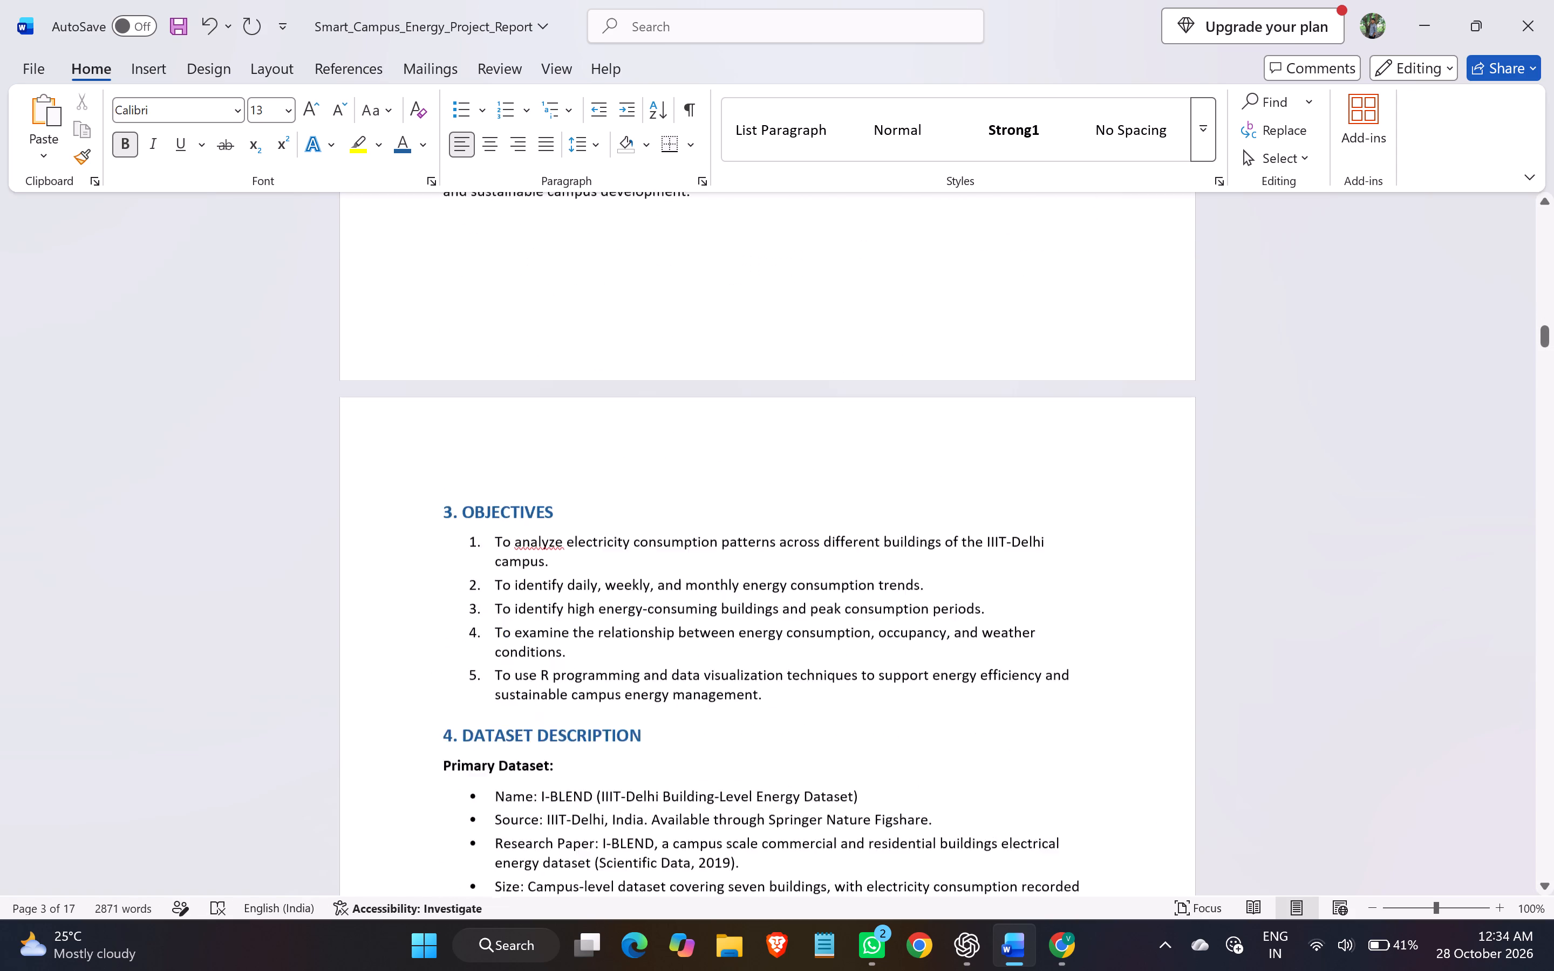
# Compare the Dataset Description section's bullets, variables table and dataset links in the Word report with the Chrome PDF.
pyautogui.scroll(-5, 824, 641)
pyautogui.hotkey('alt', 'Tab')
pyautogui.scroll(-1, 803, 626)
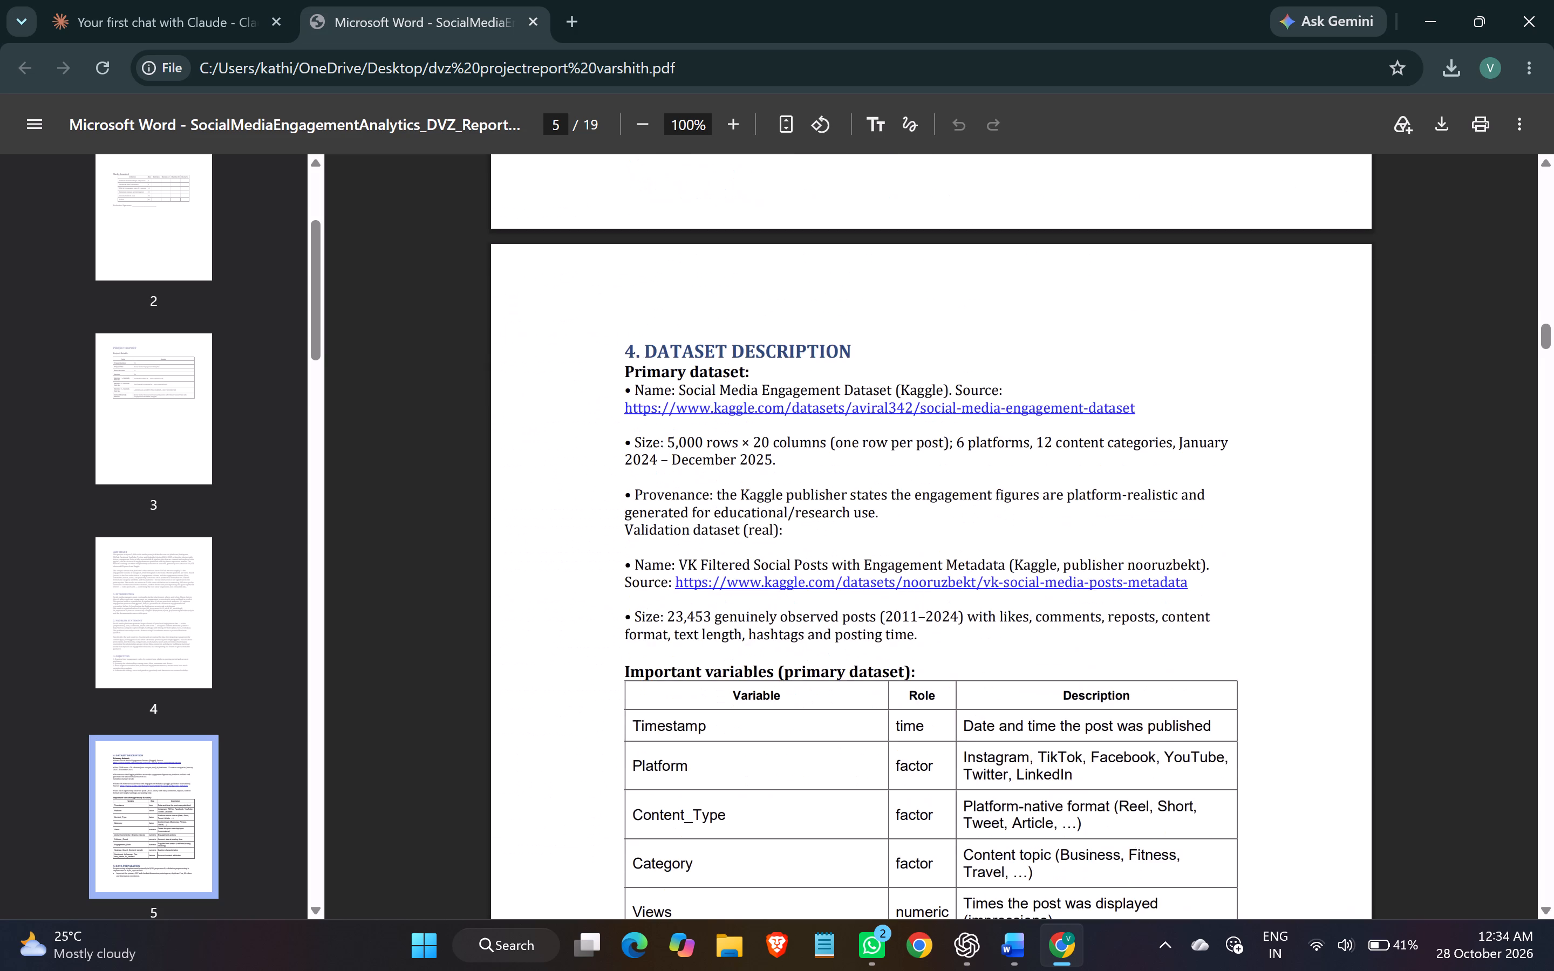
pyautogui.hotkey('alt', 'Tab')
pyautogui.scroll(-2, 796, 626)
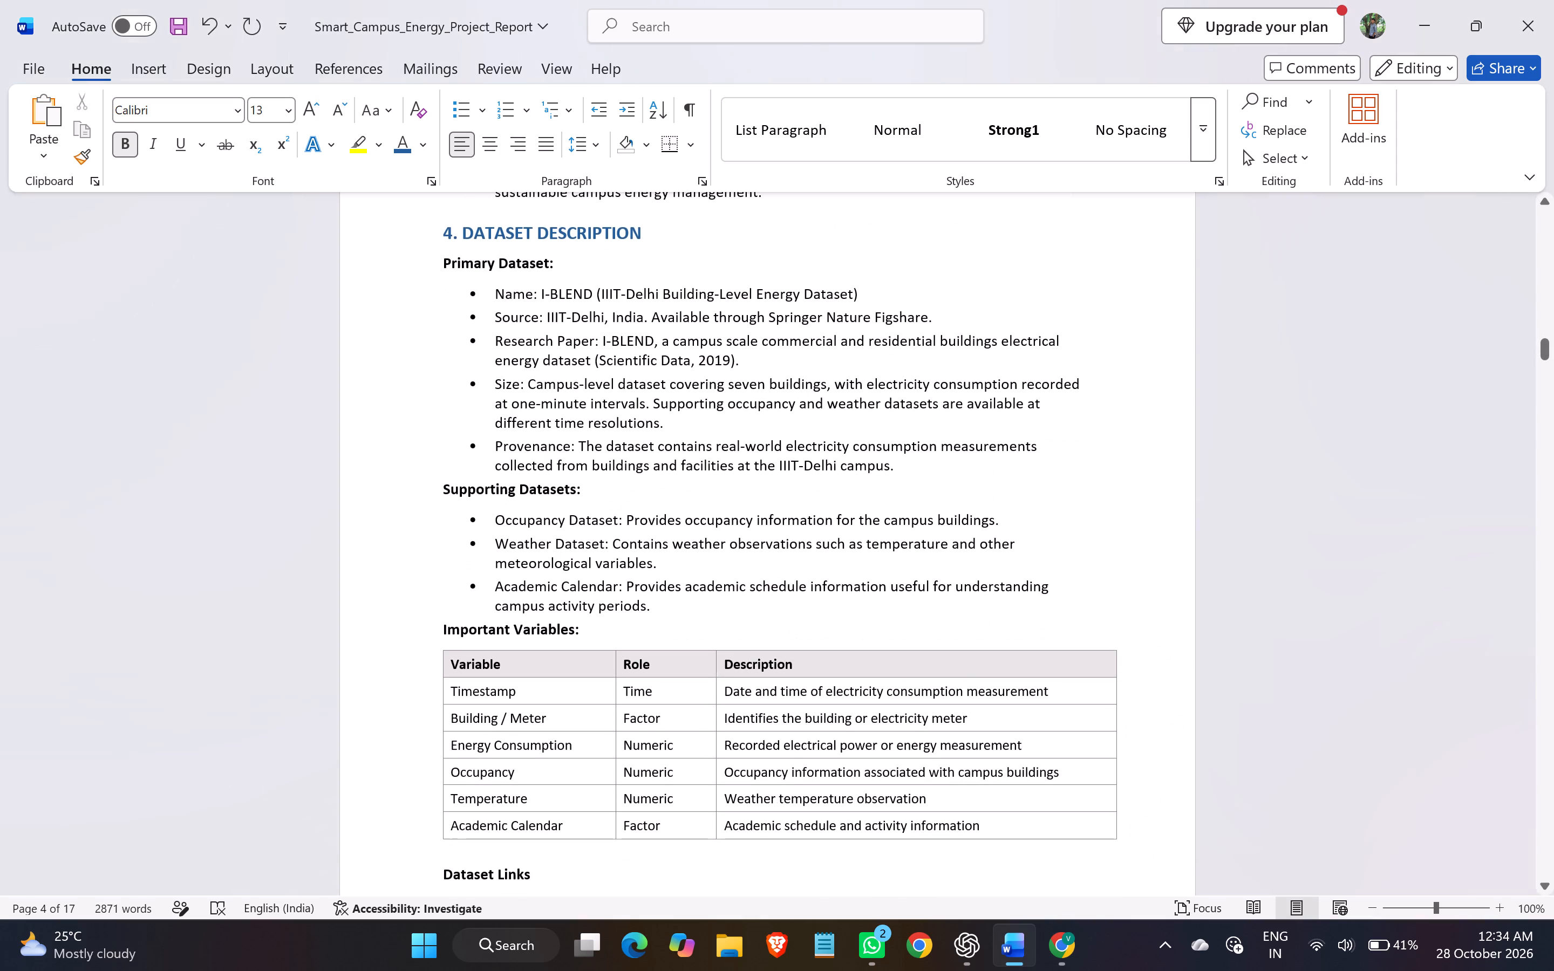
pyautogui.scroll(-5, 796, 626)
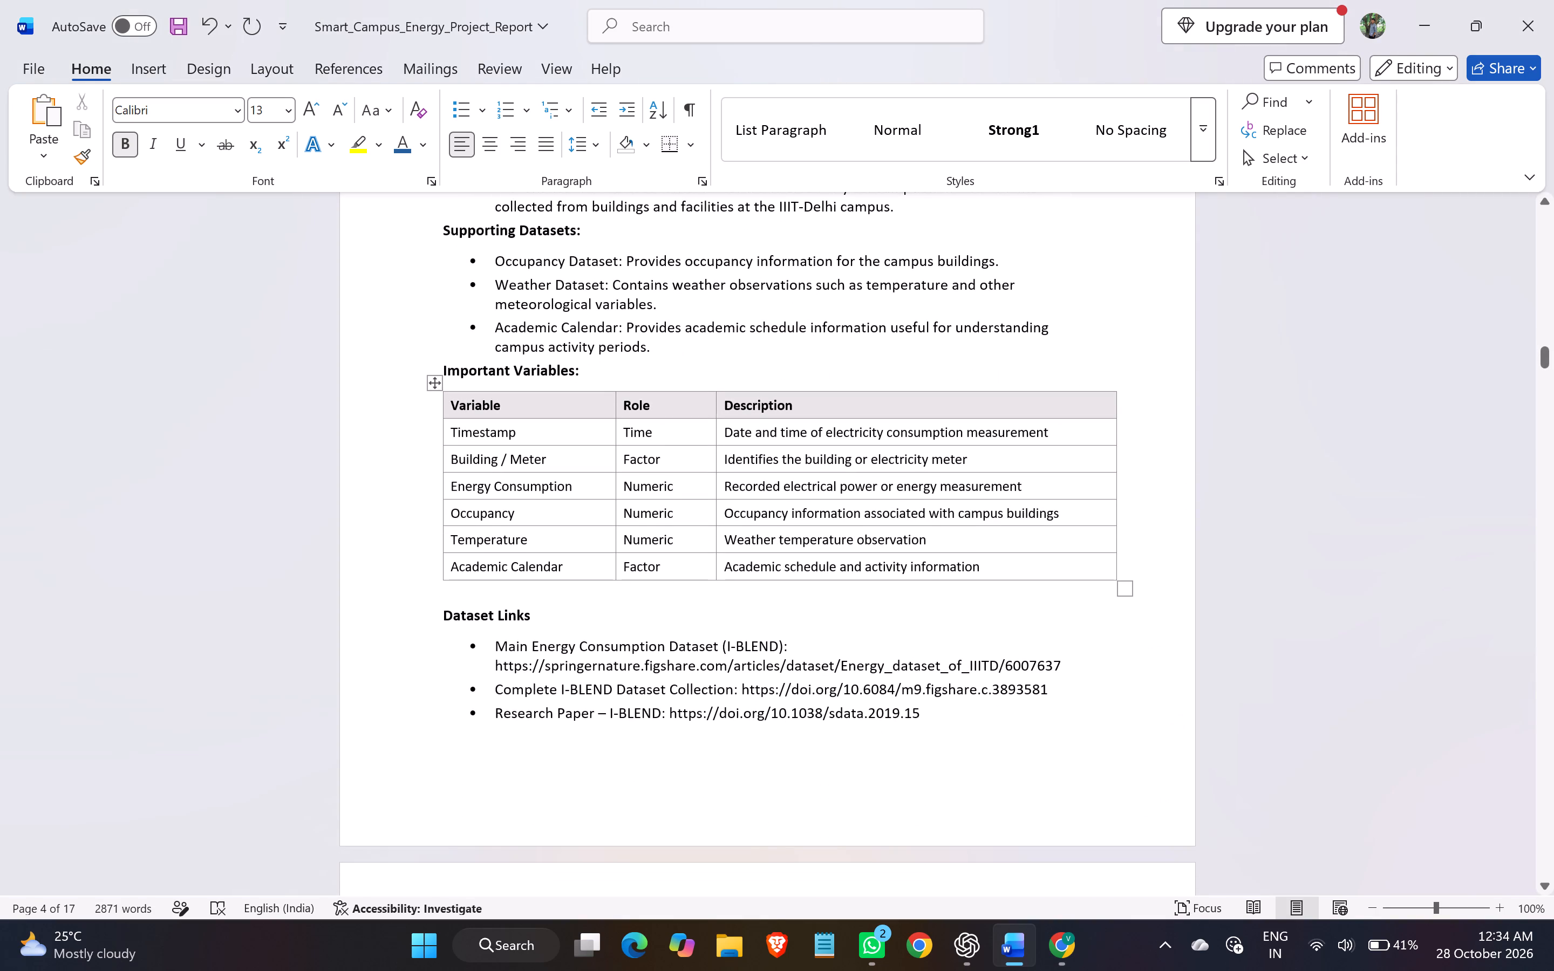
# Start a new comment on the Main Energy Consumption Dataset URL under Dataset Links.
pyautogui.click(683, 663)
pyautogui.click(805, 665)
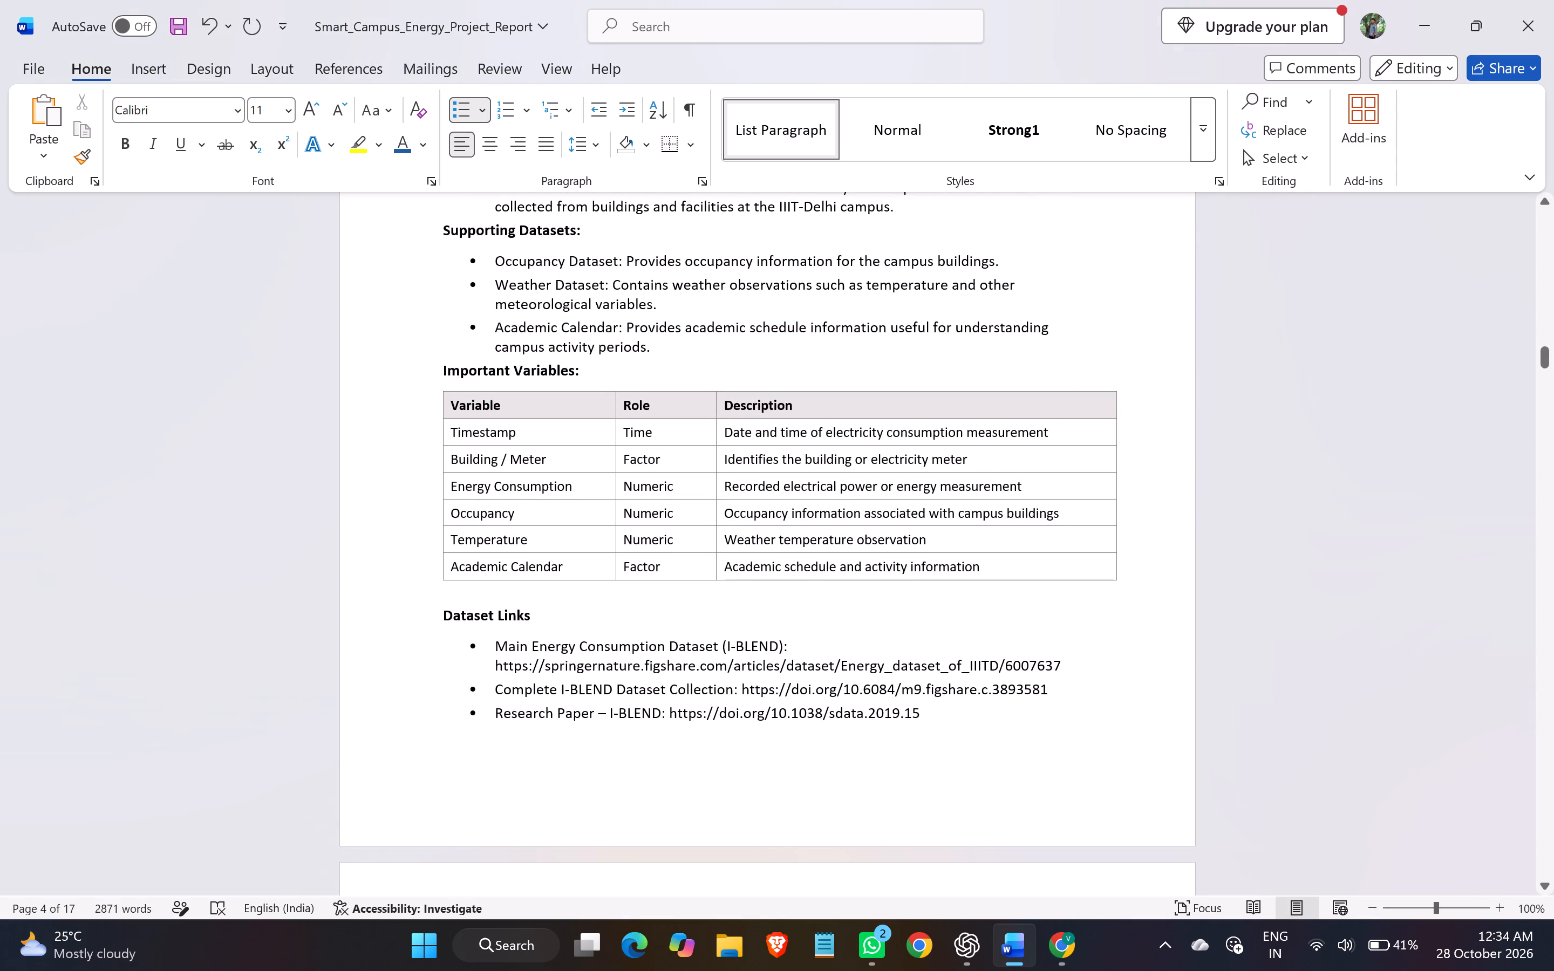
pyautogui.moveTo(1071, 661); pyautogui.dragTo(529, 665)
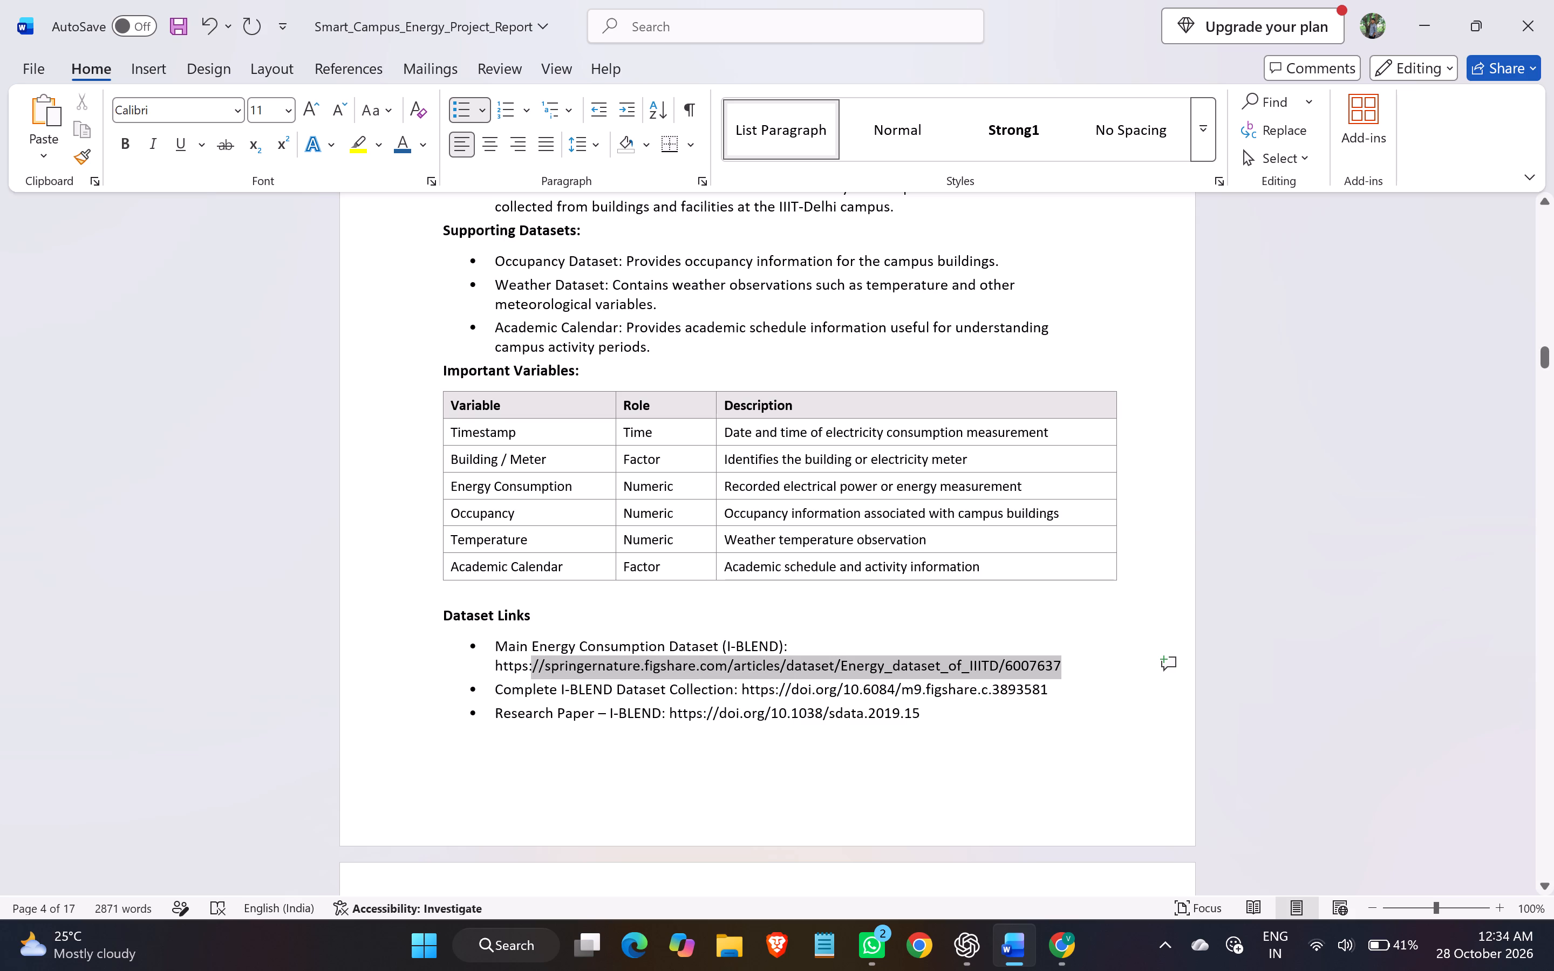
pyautogui.moveTo(529, 665); pyautogui.dragTo(502, 665)
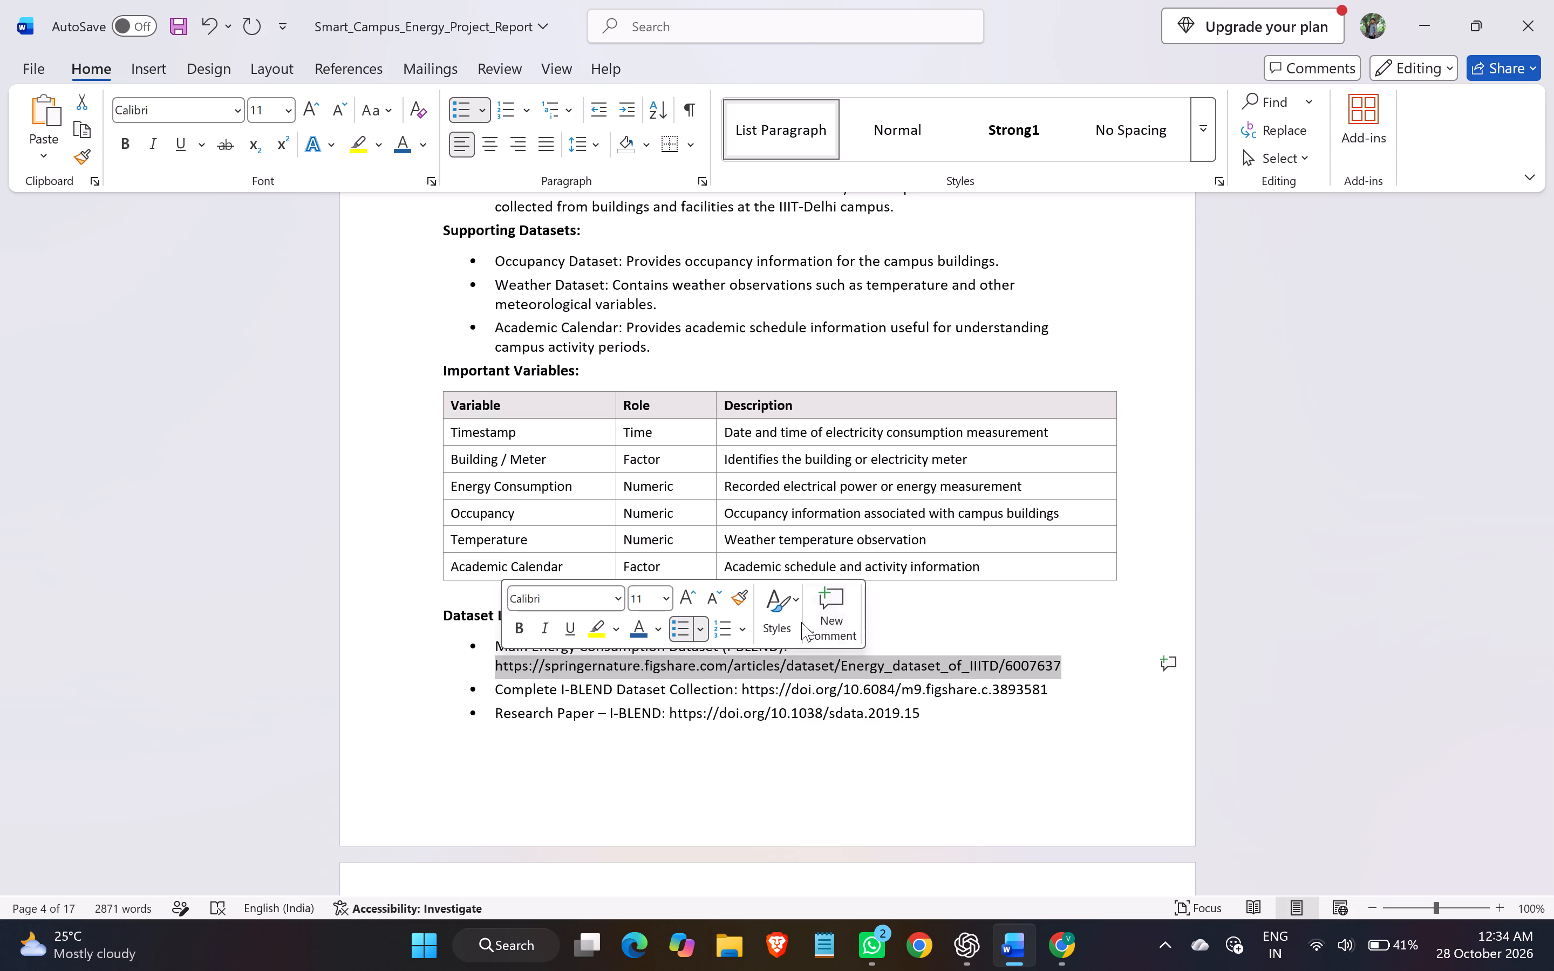
pyautogui.click(1173, 664)
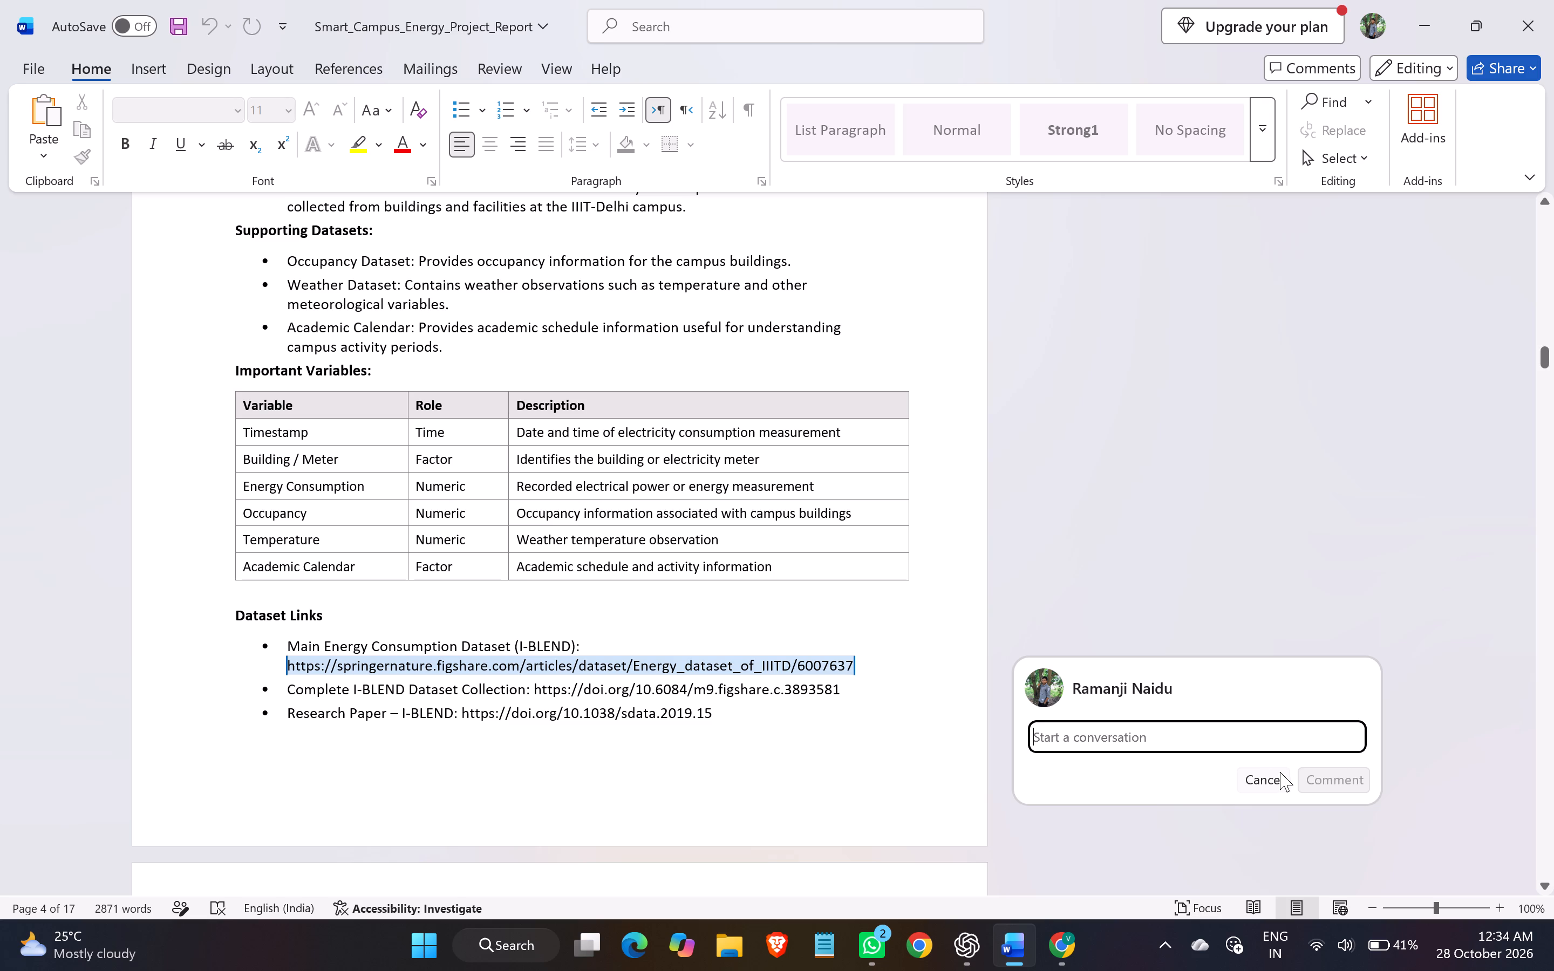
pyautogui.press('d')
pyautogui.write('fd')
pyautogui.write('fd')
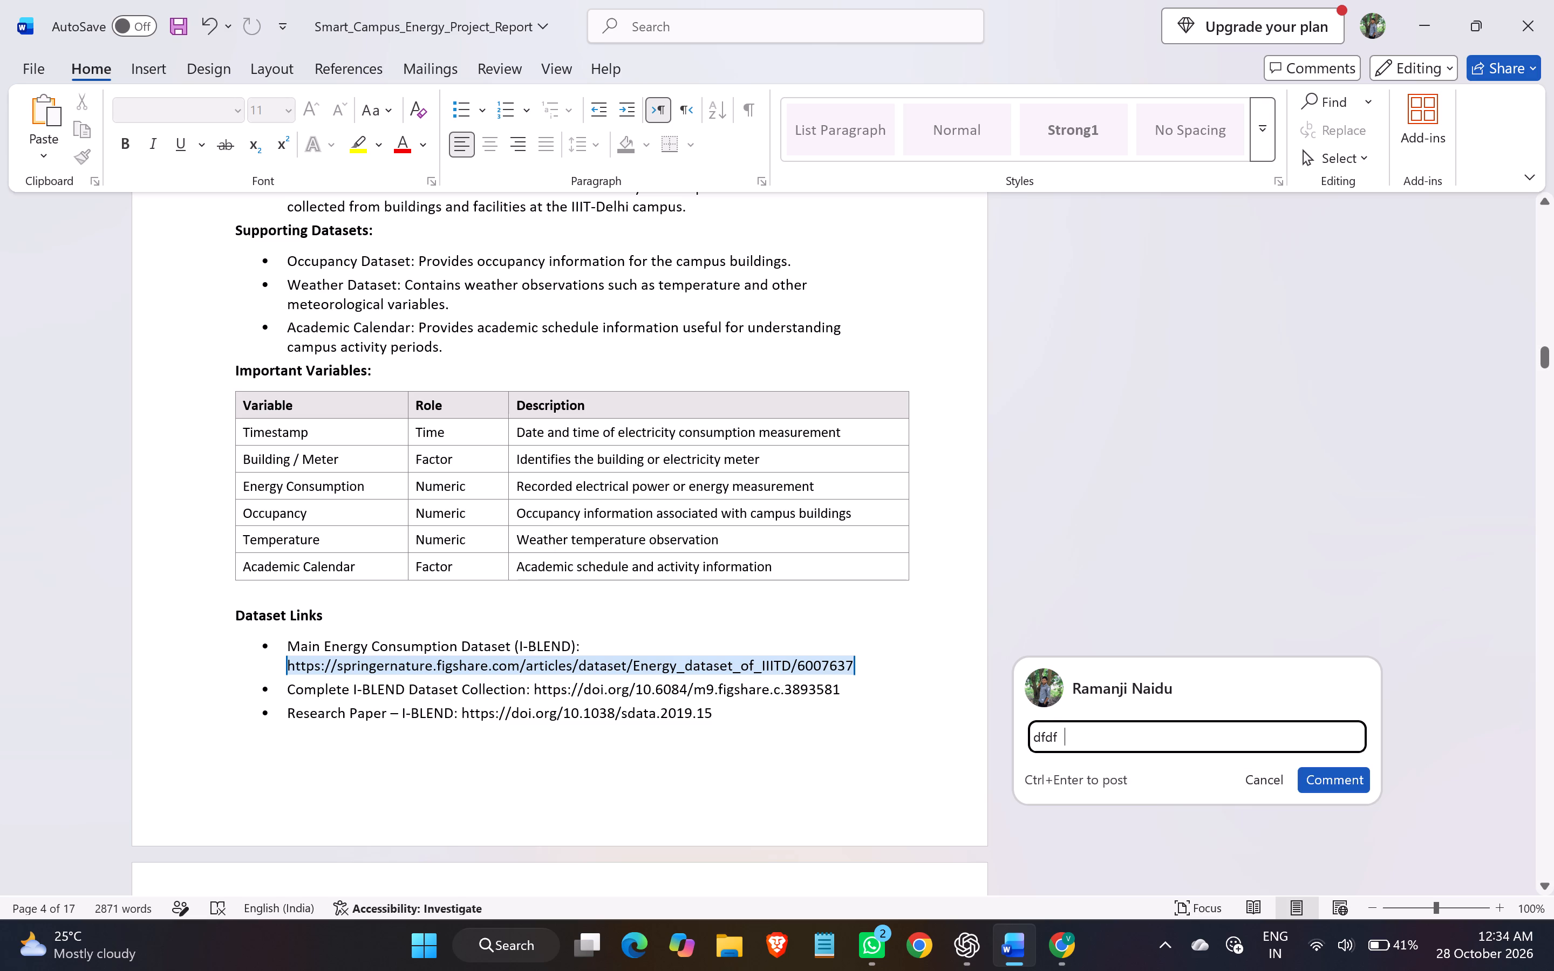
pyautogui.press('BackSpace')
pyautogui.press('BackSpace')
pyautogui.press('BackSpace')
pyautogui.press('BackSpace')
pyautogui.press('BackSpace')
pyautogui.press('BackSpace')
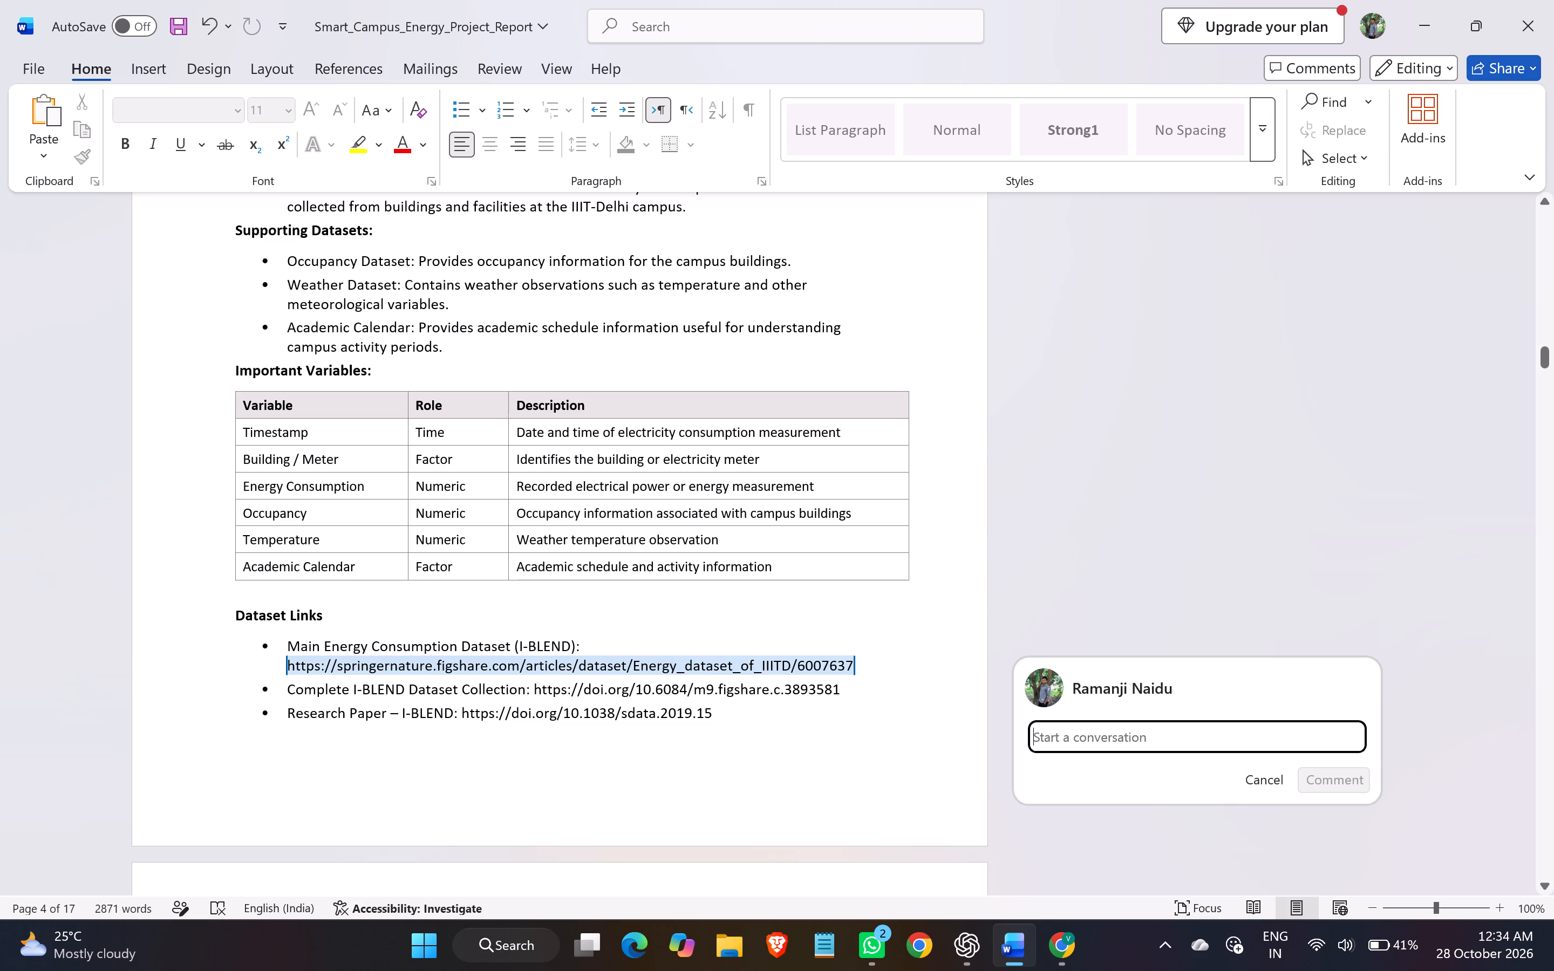
# Enter Link as the comment text on the dataset URL and post the comment.
pyautogui.write('link')
pyautogui.press('Return')
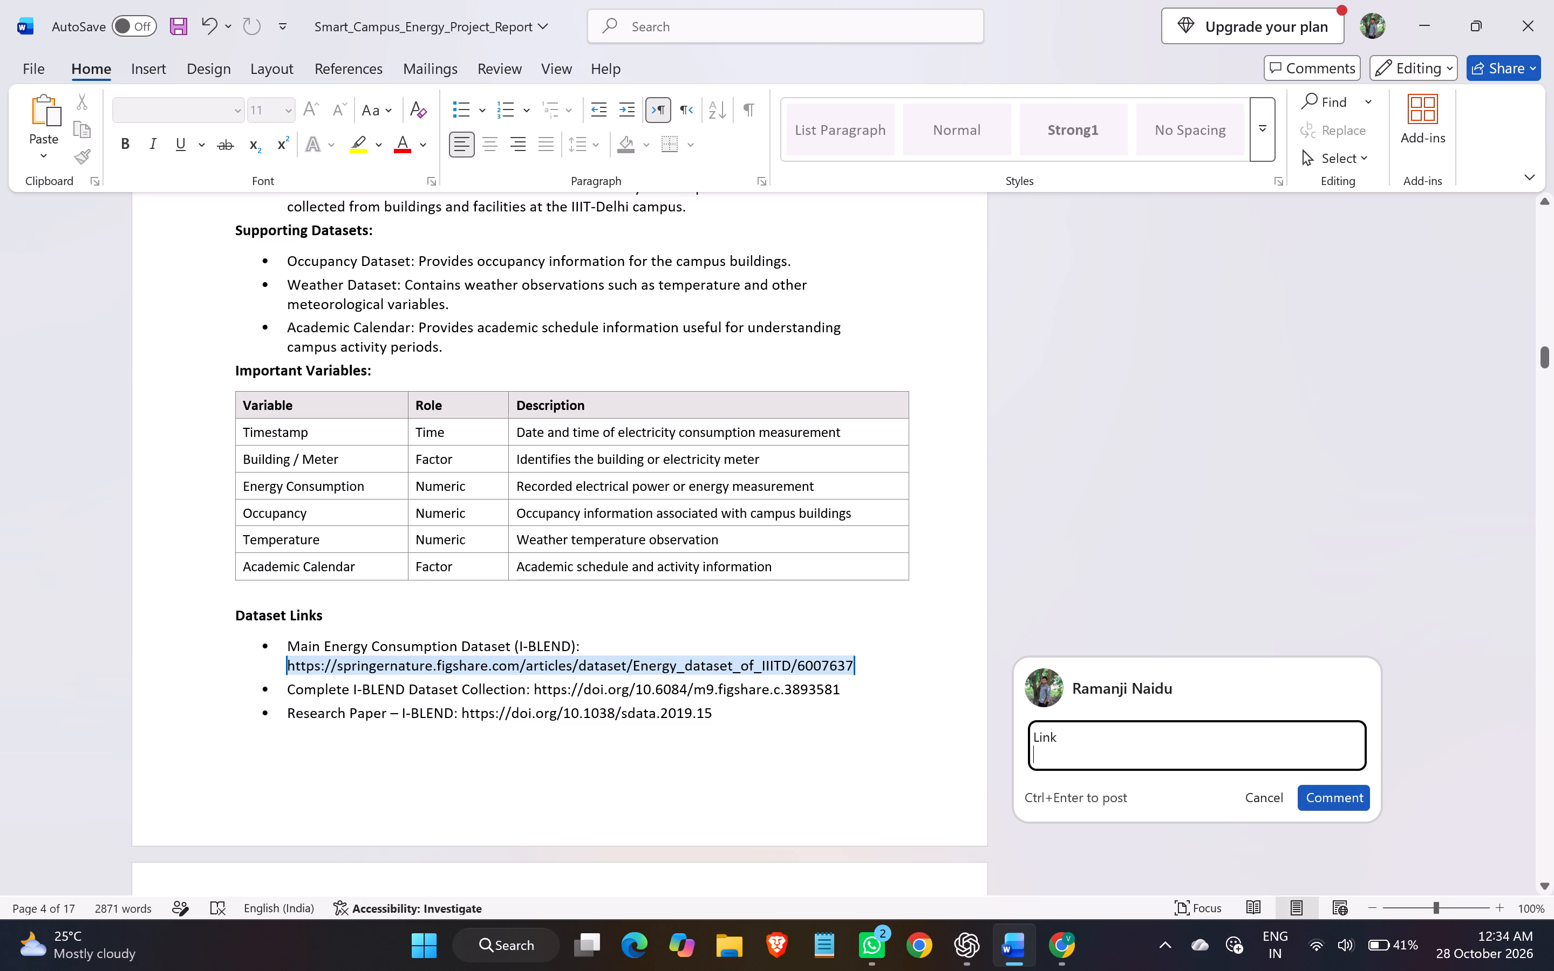
pyautogui.click(1334, 799)
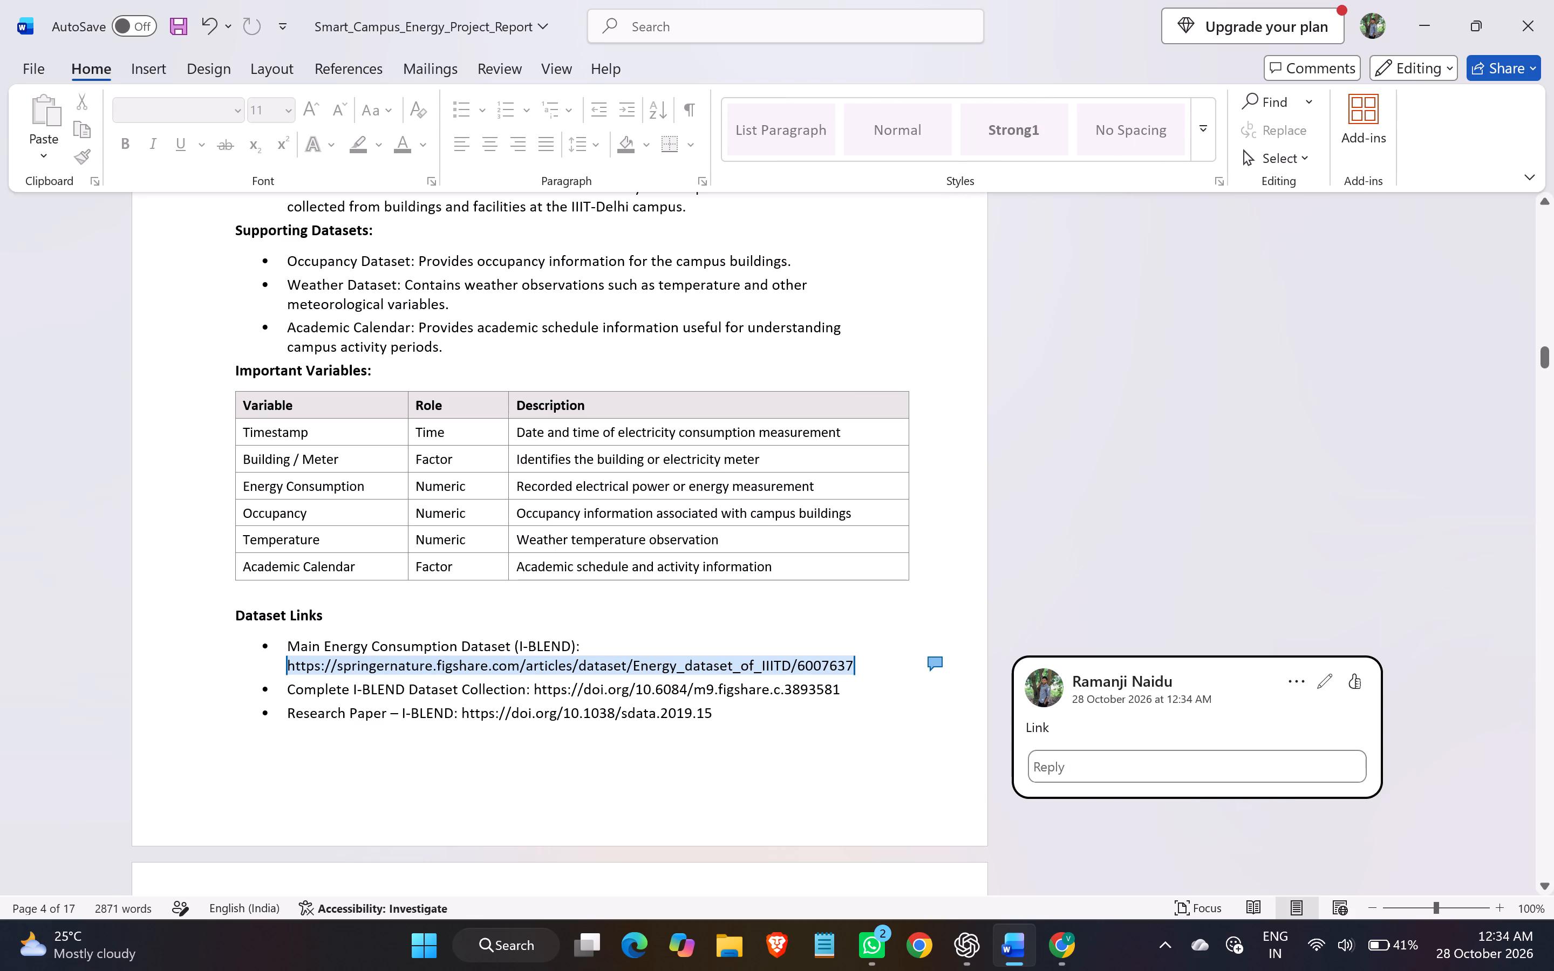
pyautogui.click(1140, 819)
pyautogui.click(1364, 545)
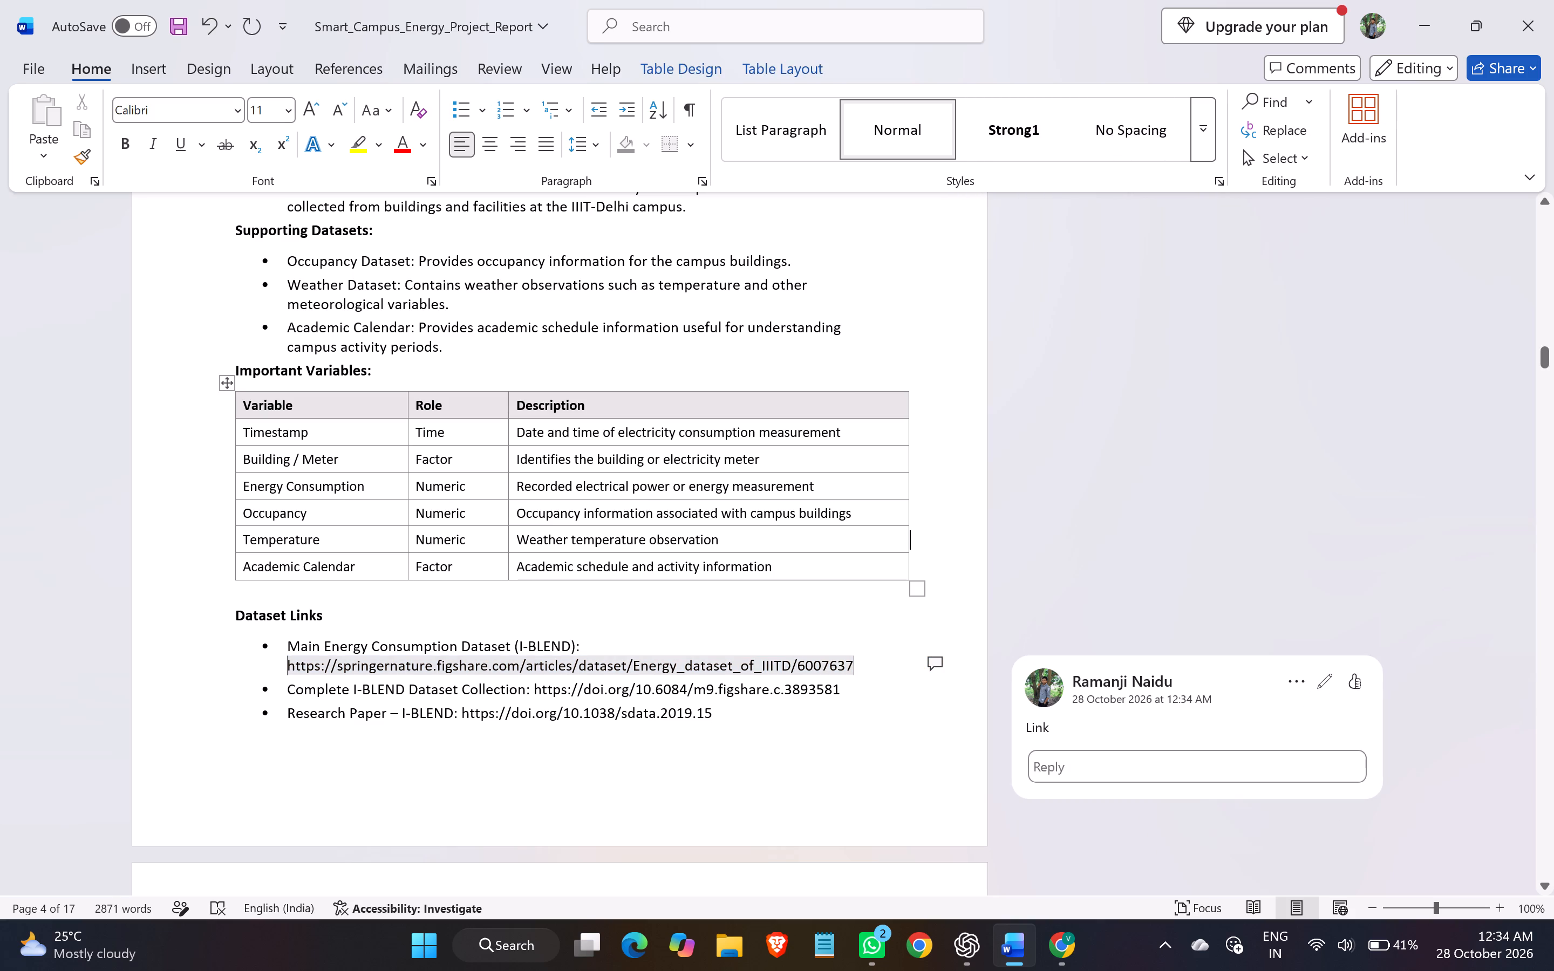
pyautogui.click(1308, 566)
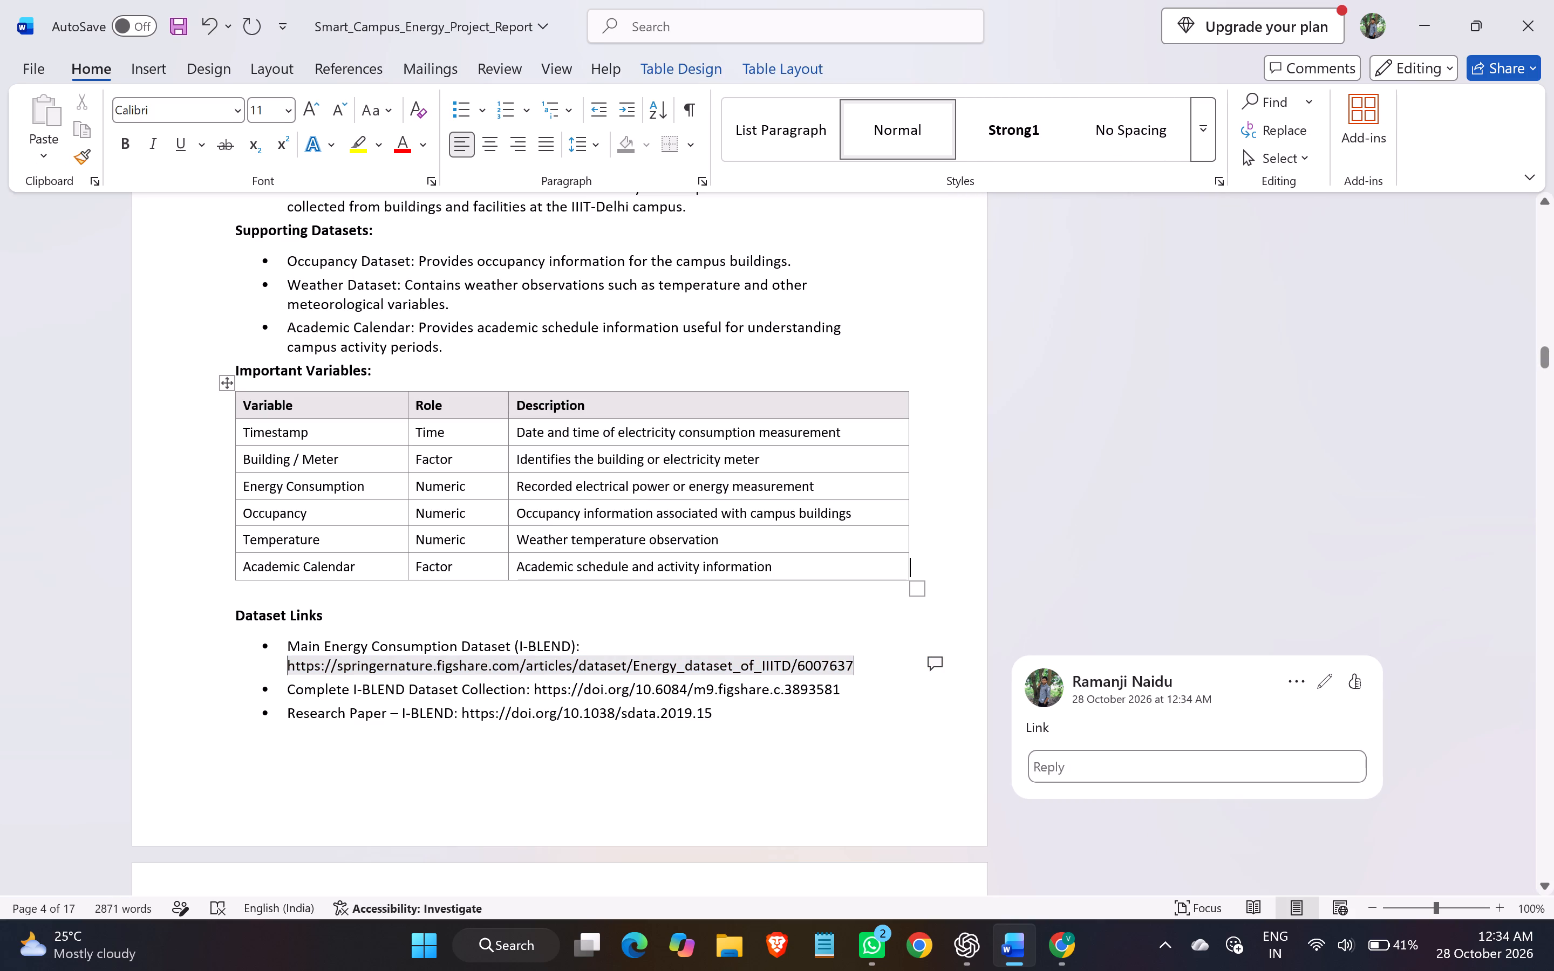
pyautogui.click(1253, 484)
# Delete the Link comment thread from the Main Energy Consumption Dataset URL.
pyautogui.click(1284, 679)
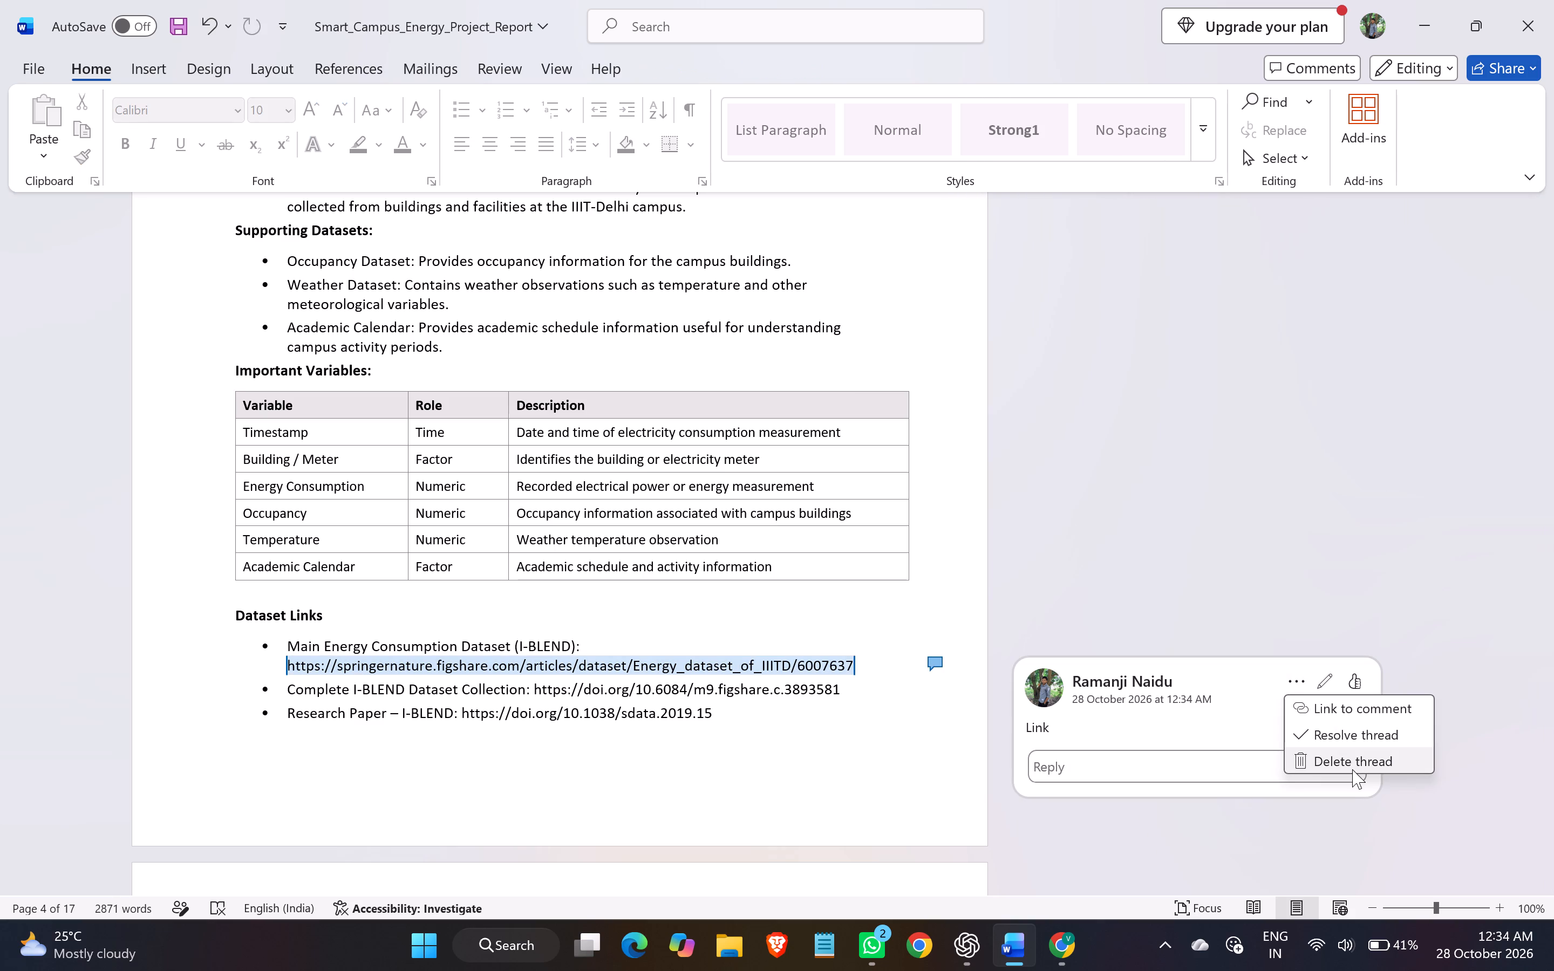
pyautogui.click(1352, 761)
pyautogui.click(1352, 747)
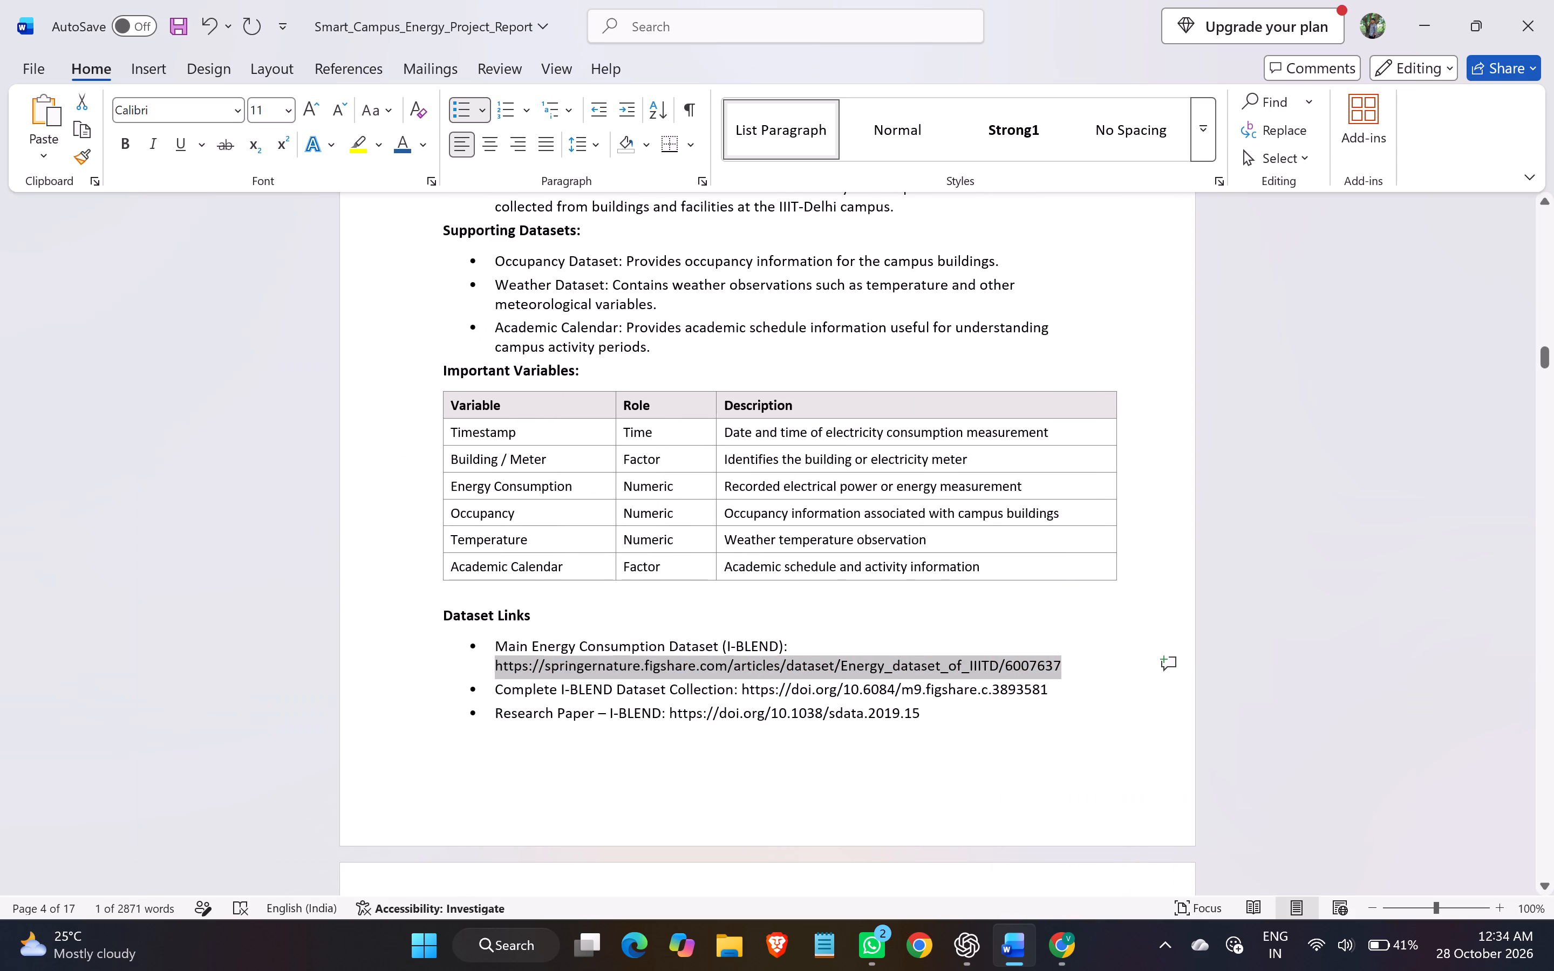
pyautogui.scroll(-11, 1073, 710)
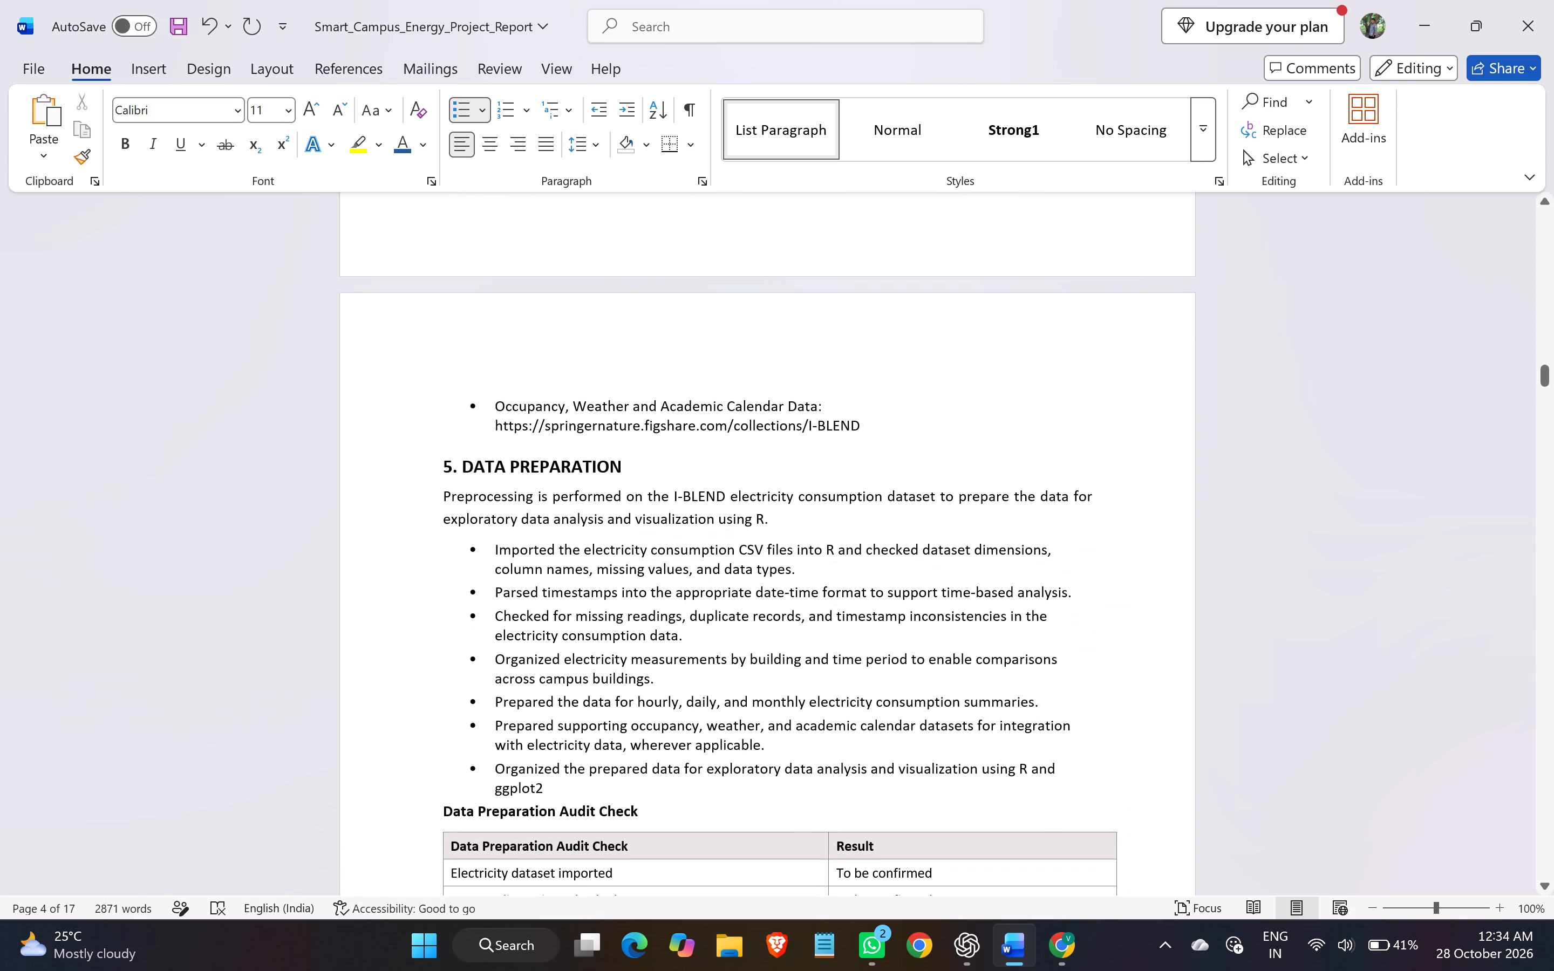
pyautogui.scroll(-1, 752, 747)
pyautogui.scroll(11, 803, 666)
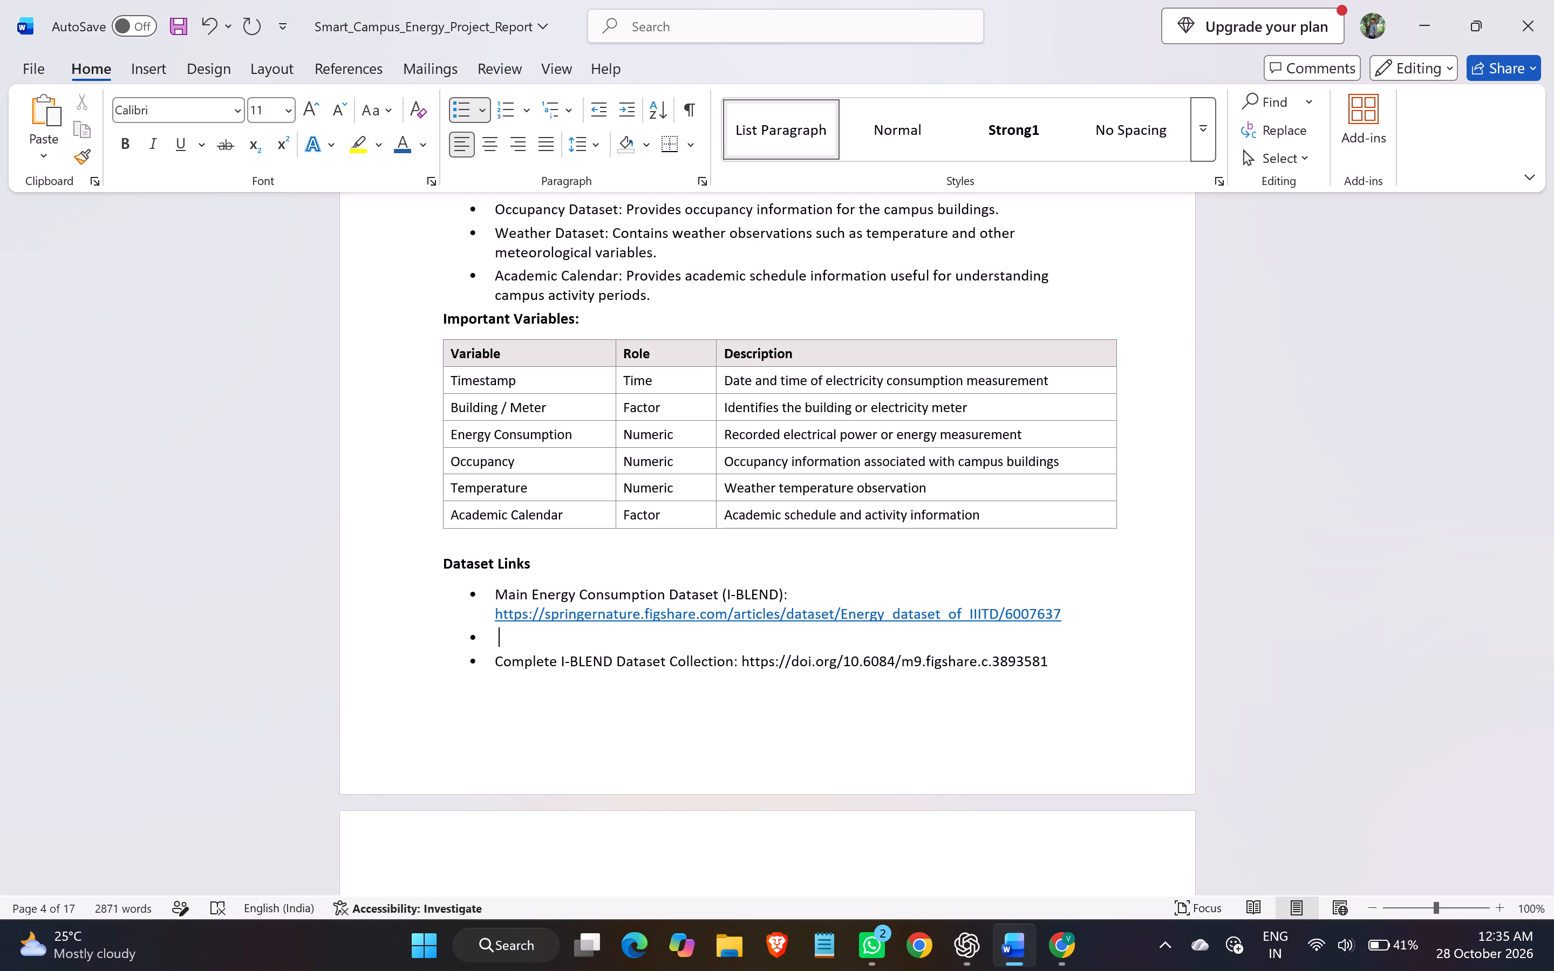
pyautogui.press('BackSpace')
pyautogui.press('BackSpace')
pyautogui.press('BackSpace')
pyautogui.press('BackSpace')
pyautogui.press('BackSpace')
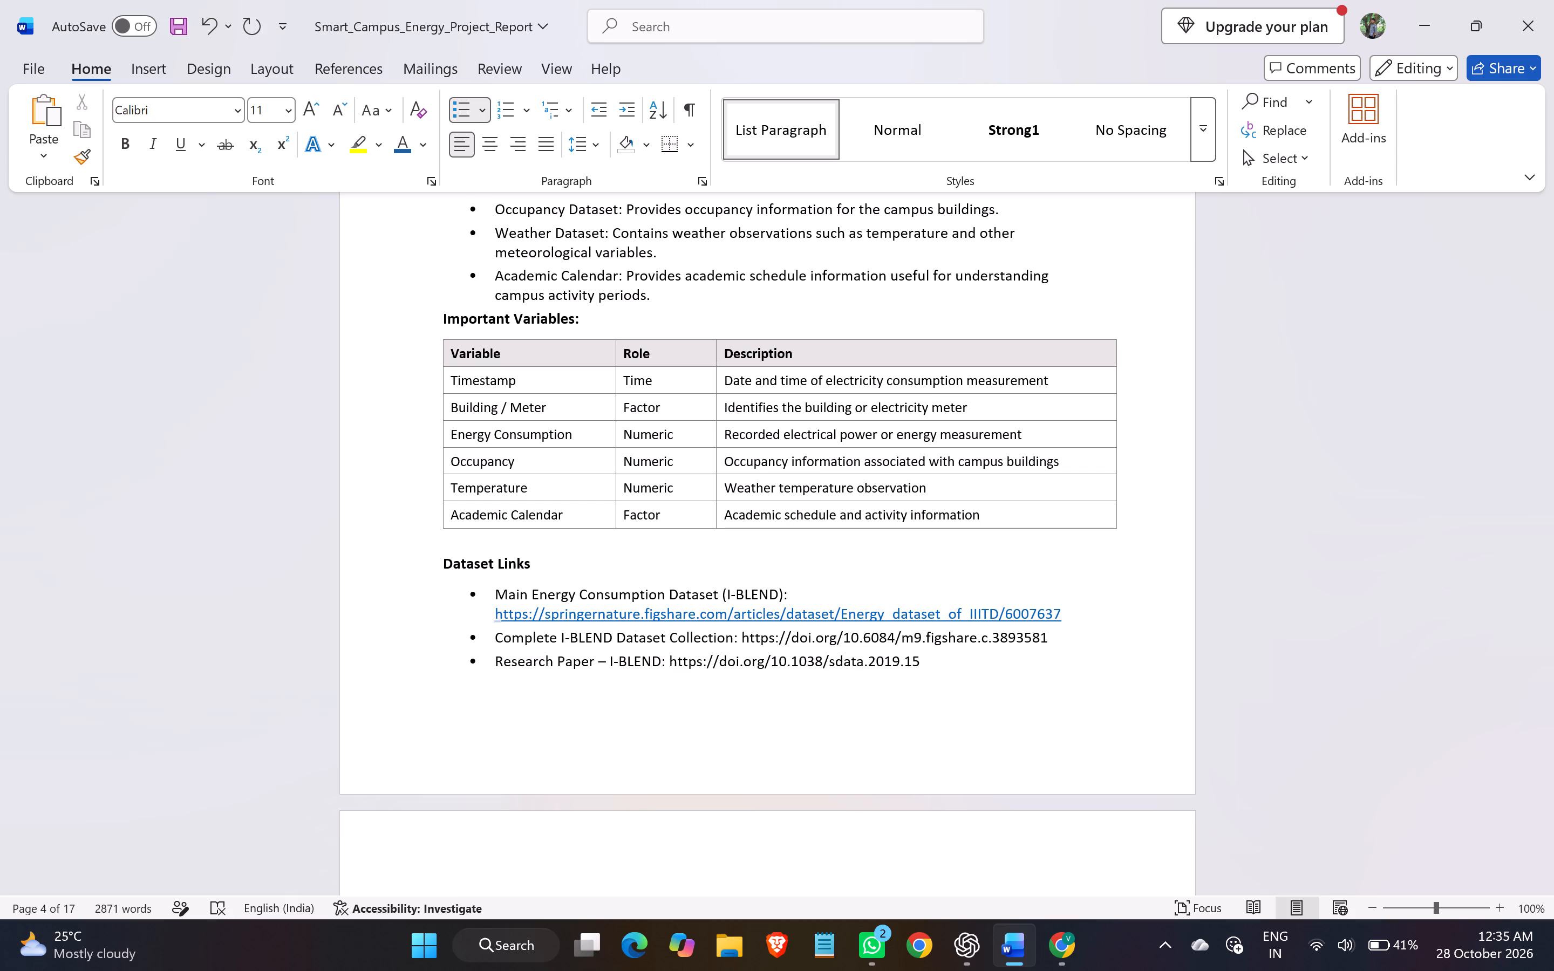
# Place the text cursor directly before the URL of the Complete I-BLEND Dataset Collection bullet.
pyautogui.press('Down')
pyautogui.click(741, 639)
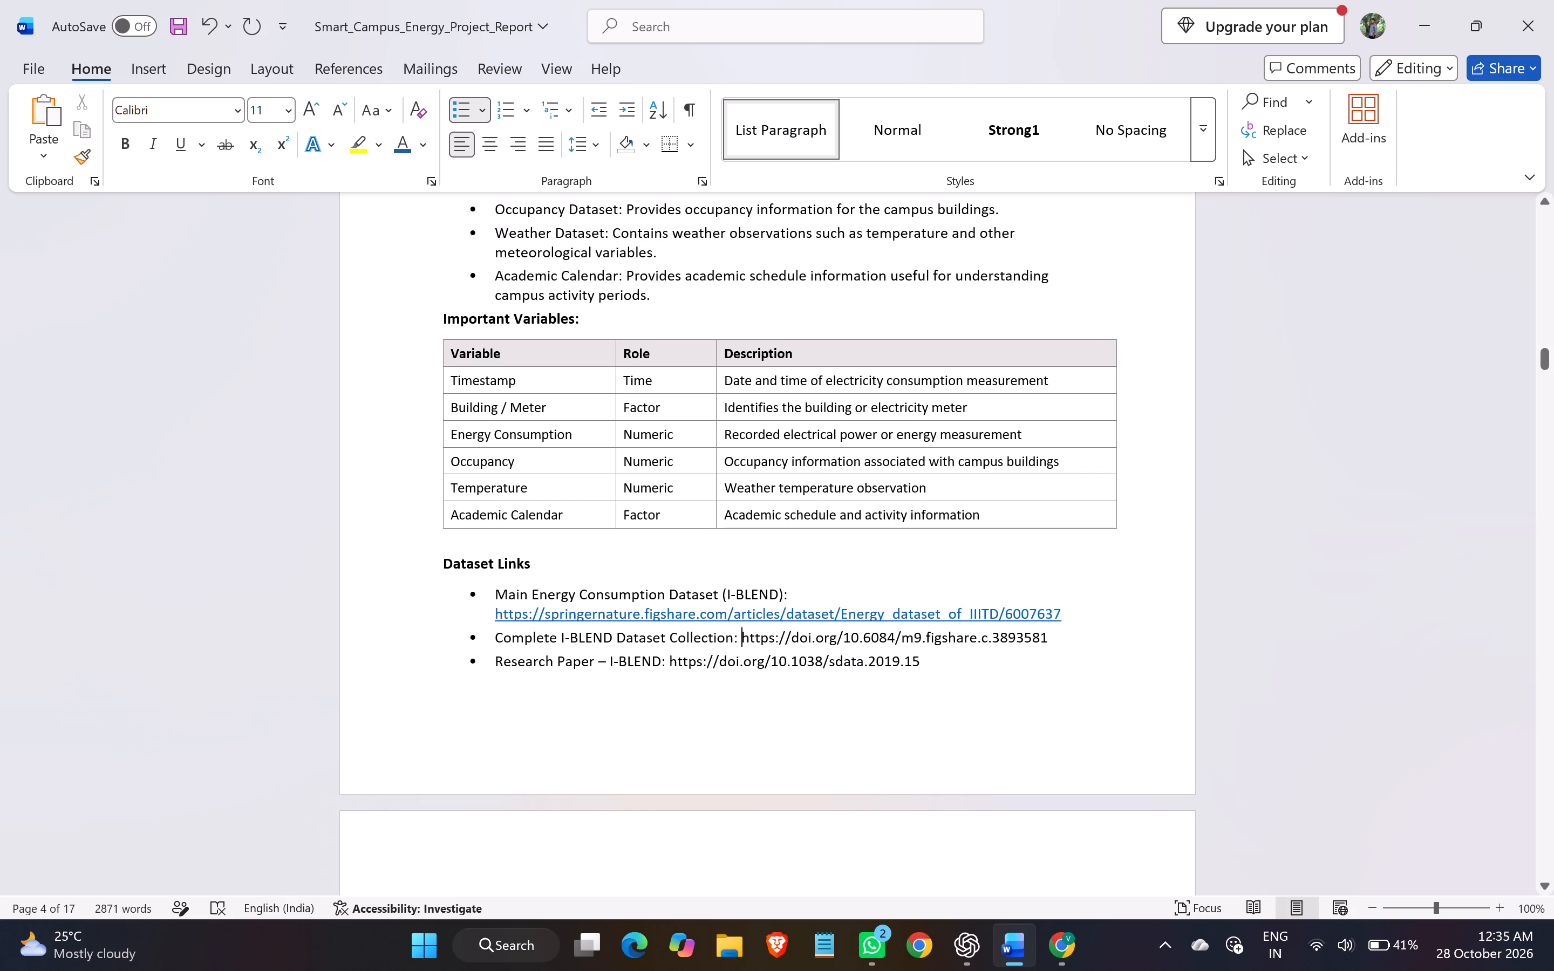